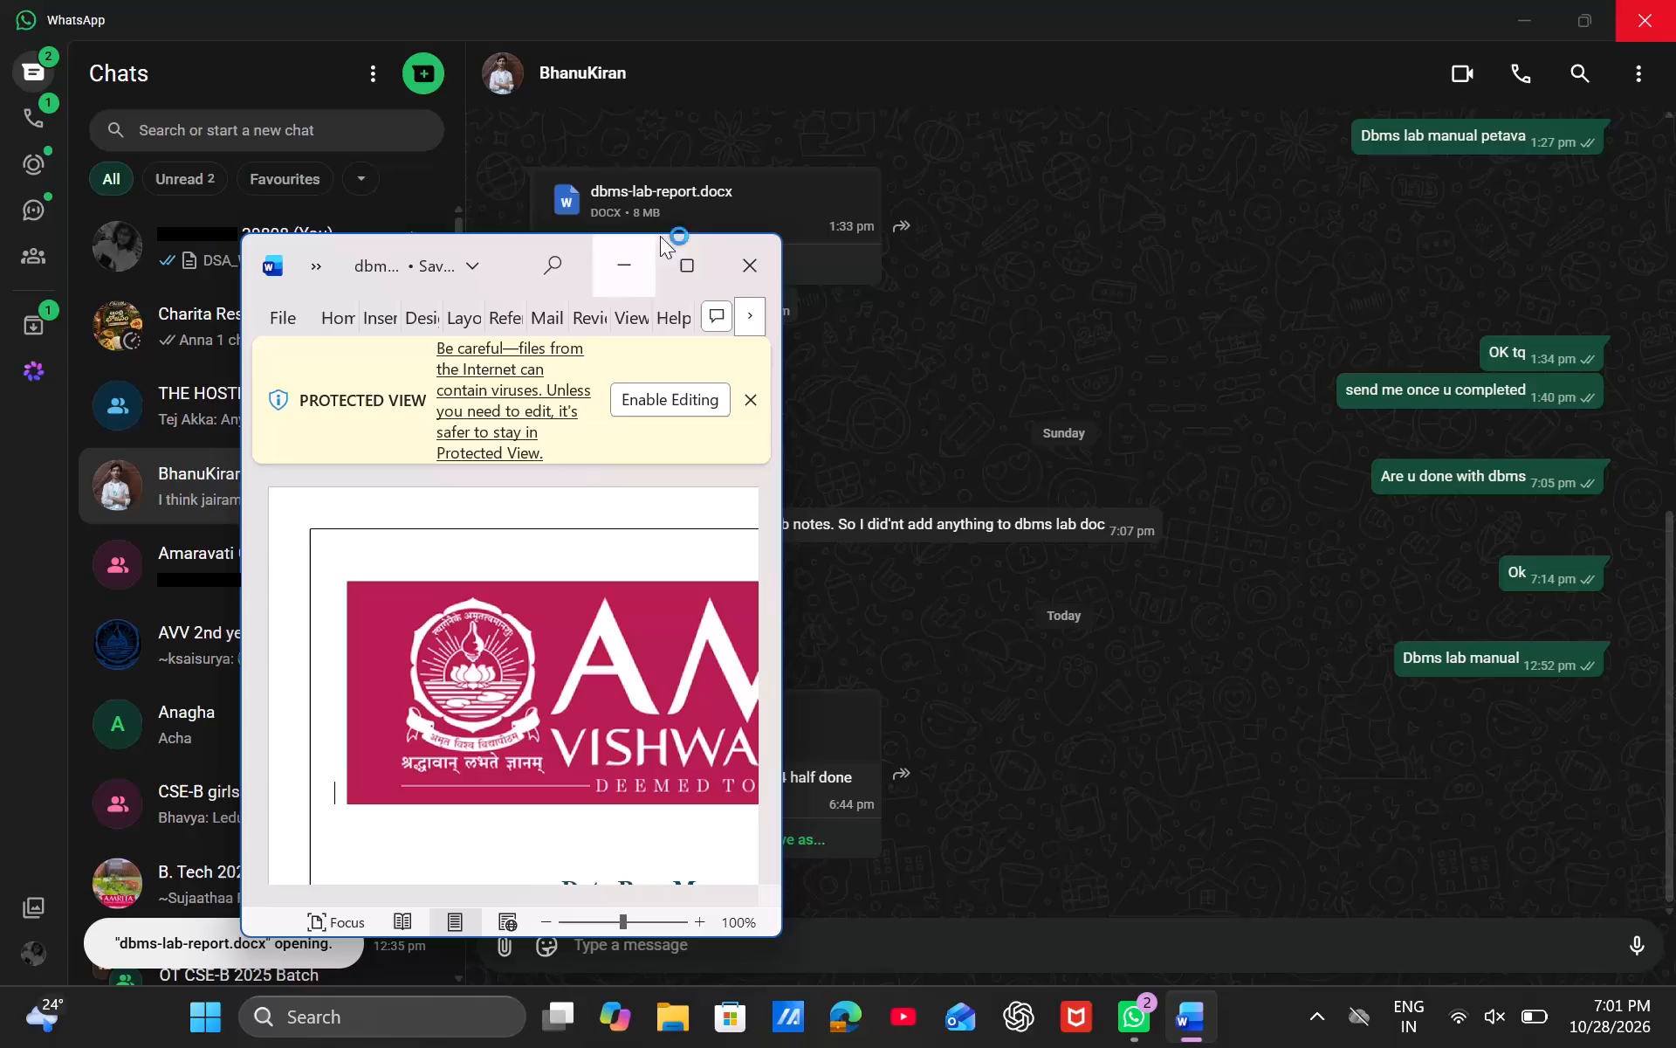
Maximize the dbms-lab-report document and look over its cover page, index and the Experiment 1 theory section.
click(687, 253)
scroll(860, 624, down, 4)
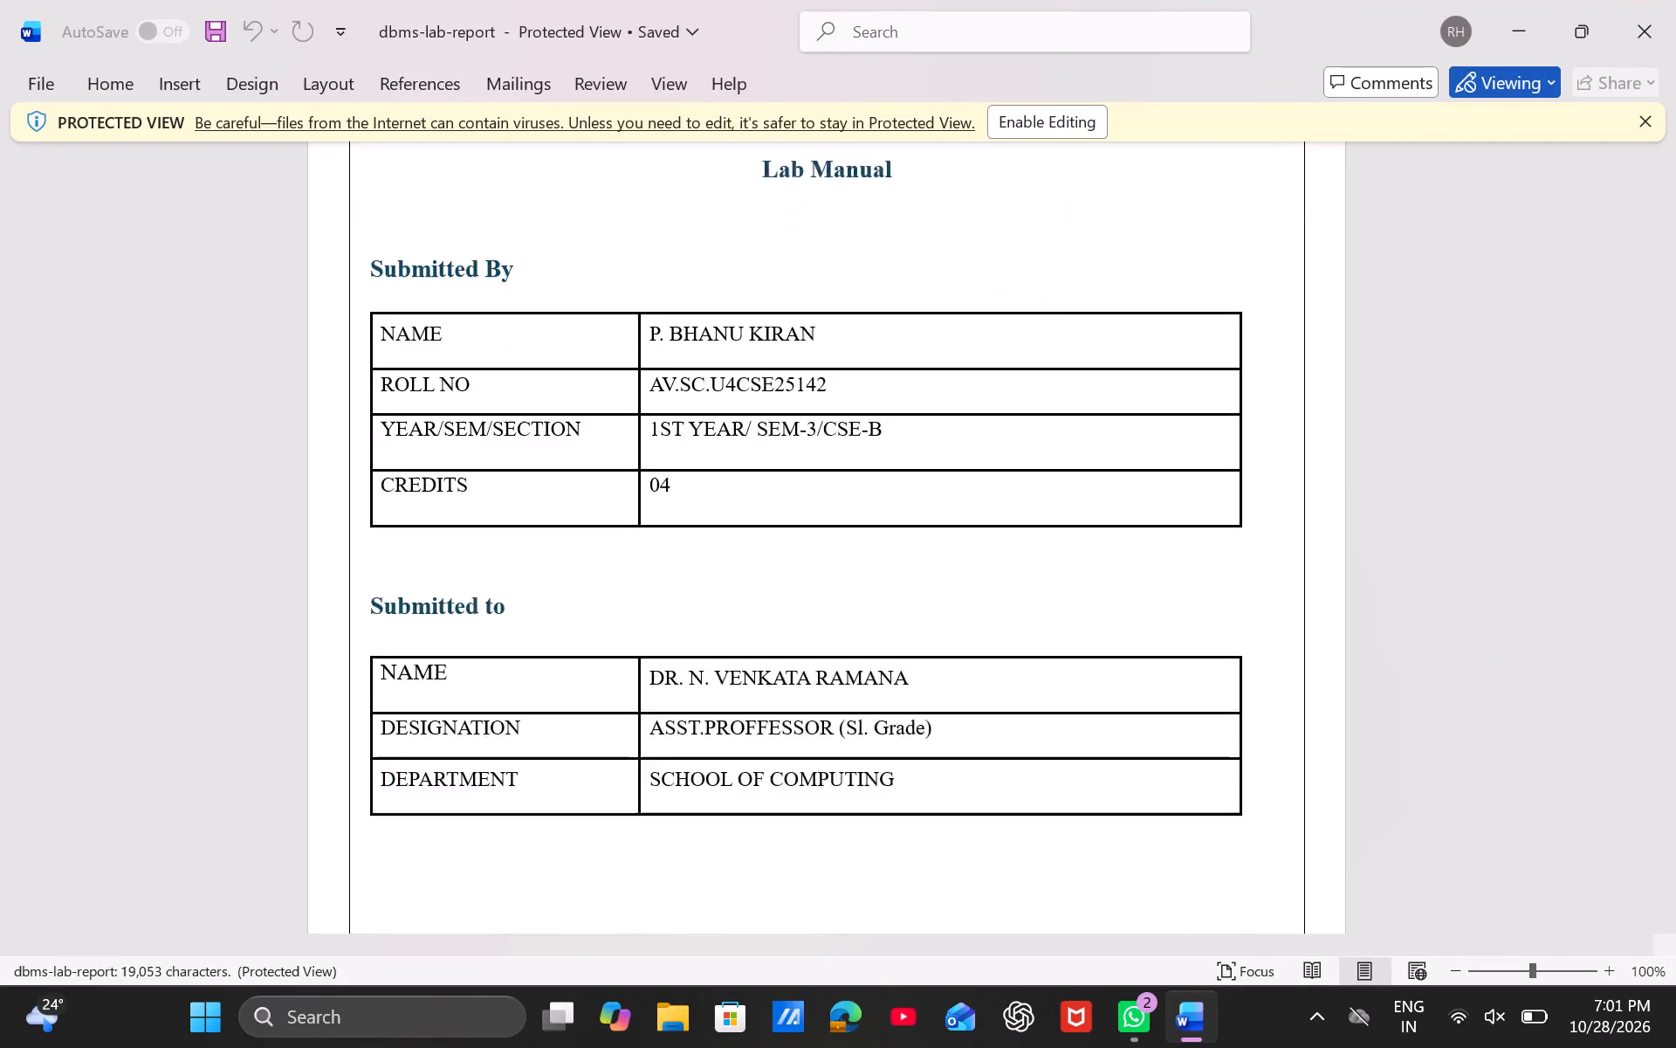
scroll(860, 624, down, 3)
scroll(860, 624, up, 2)
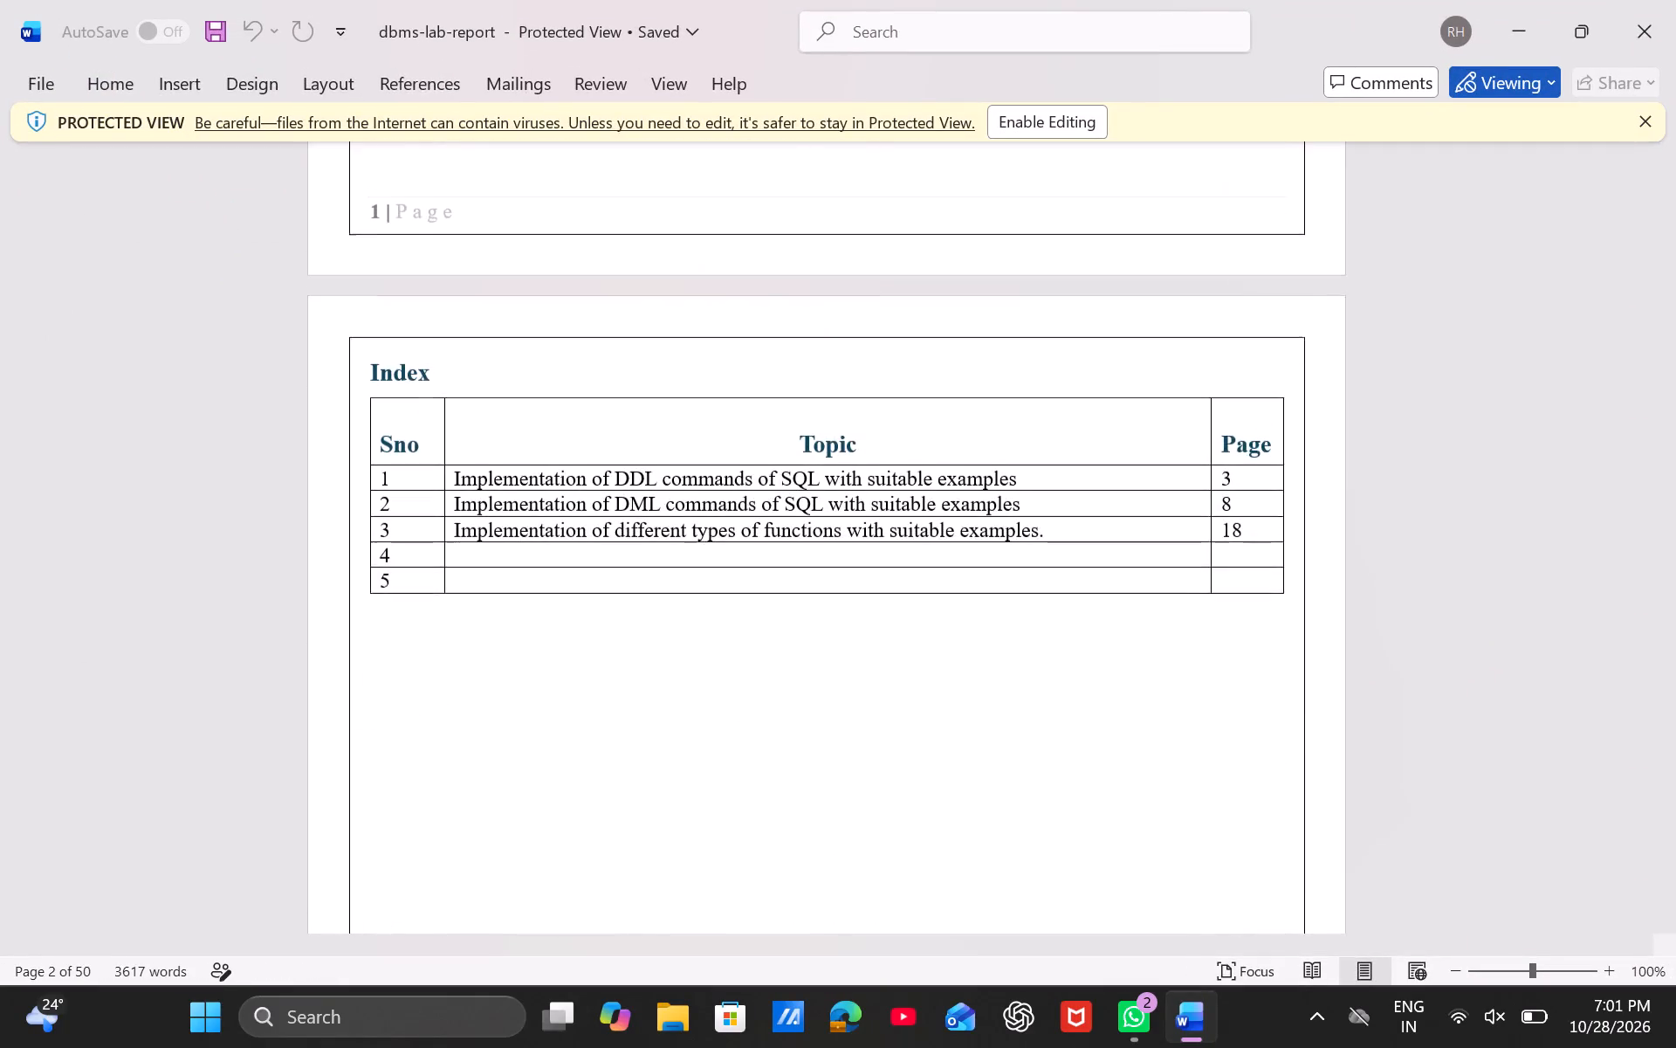
scroll(858, 615, down, 8)
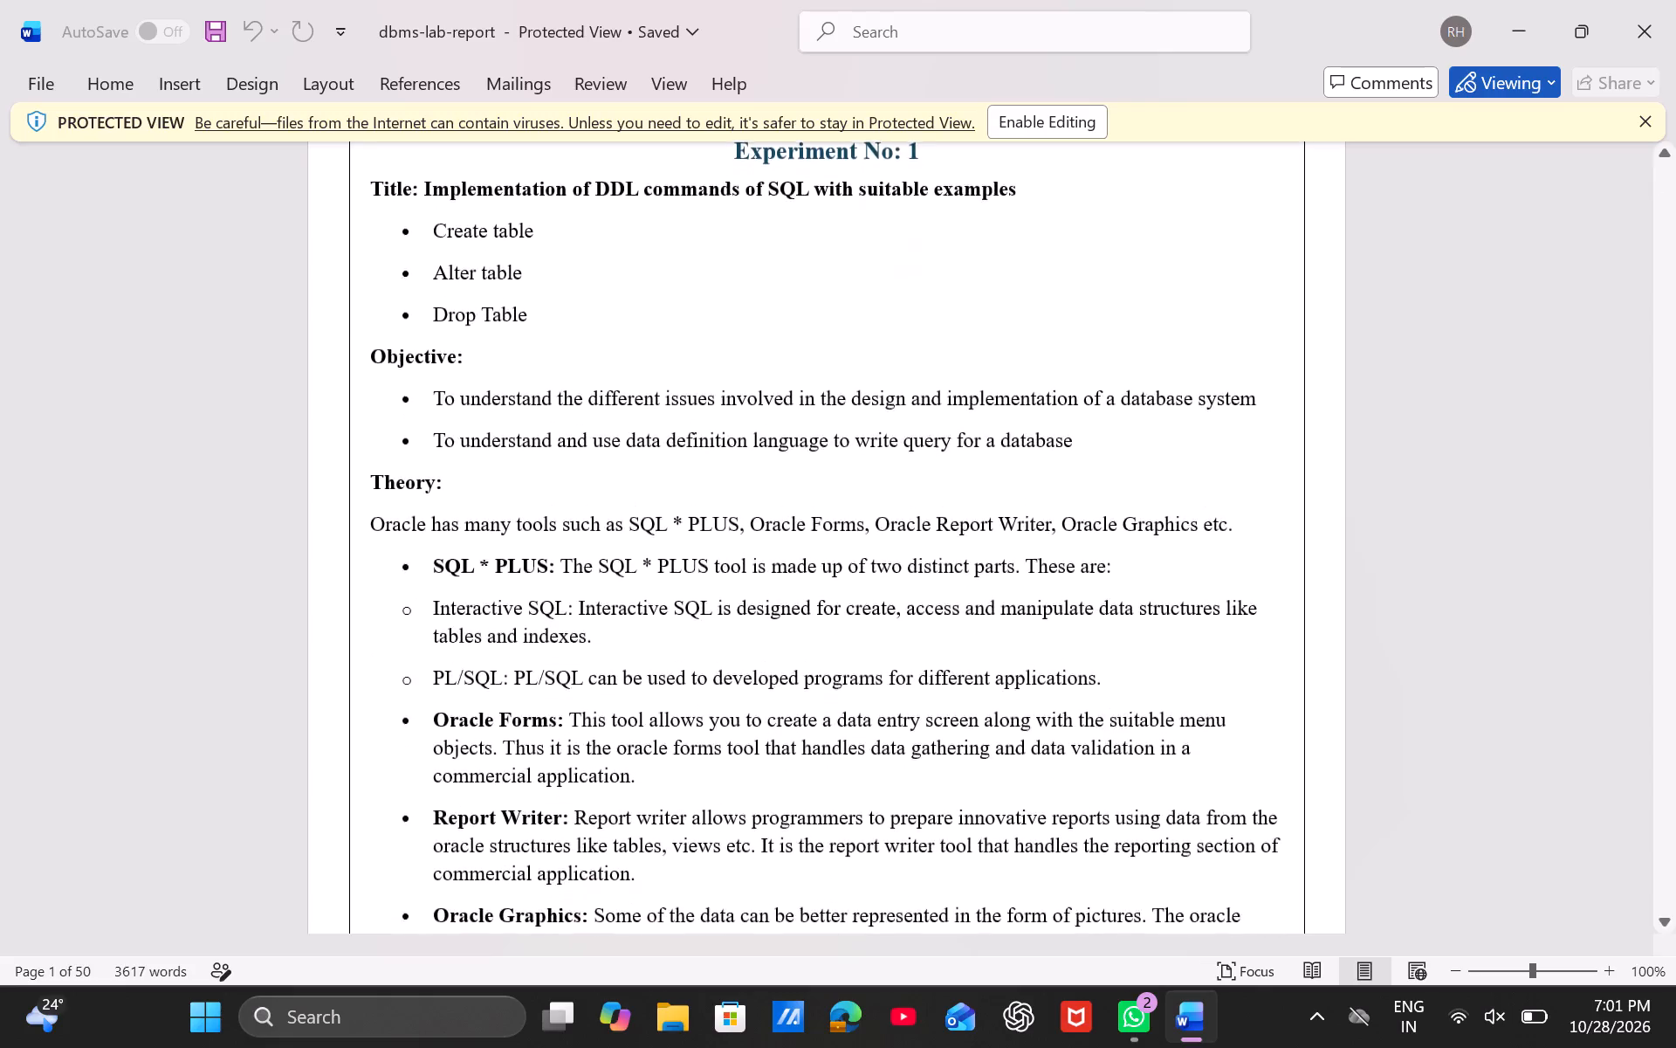
scroll(858, 615, down, 9)
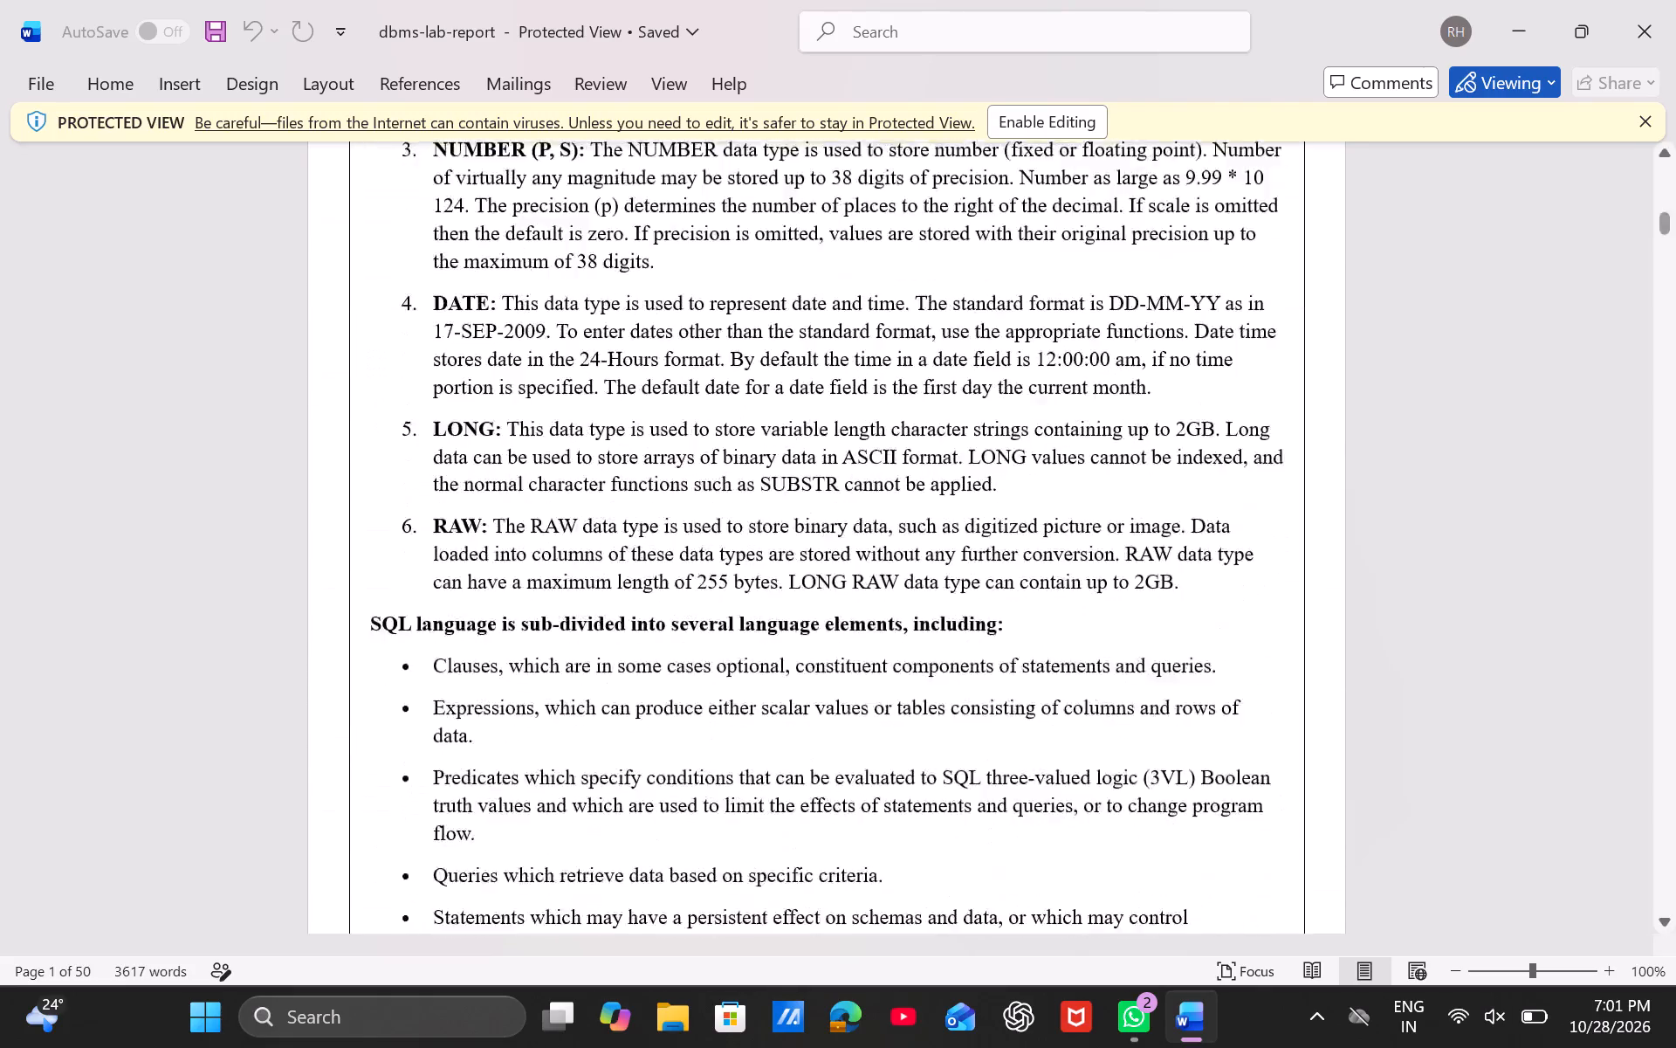
Review the Experiment 1 DDL command examples and their output screenshots, from CREATE and ALTER through RENAME.
scroll(858, 615, down, 6)
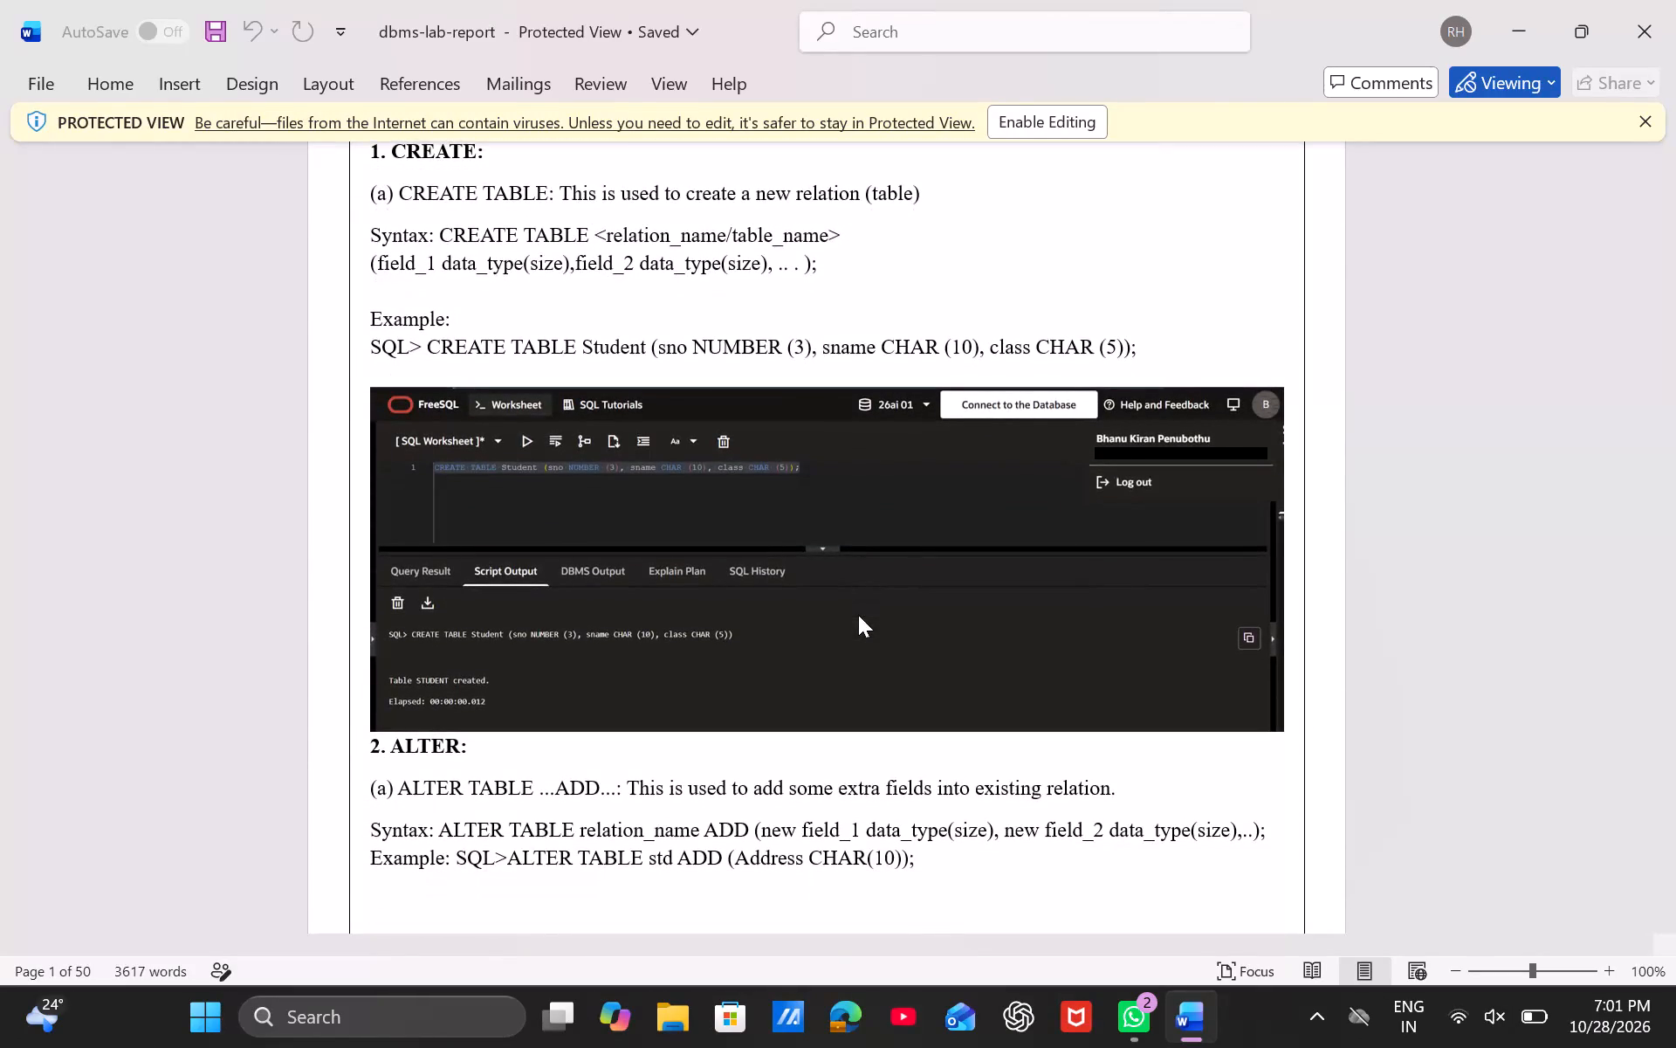
scroll(858, 615, down, 1)
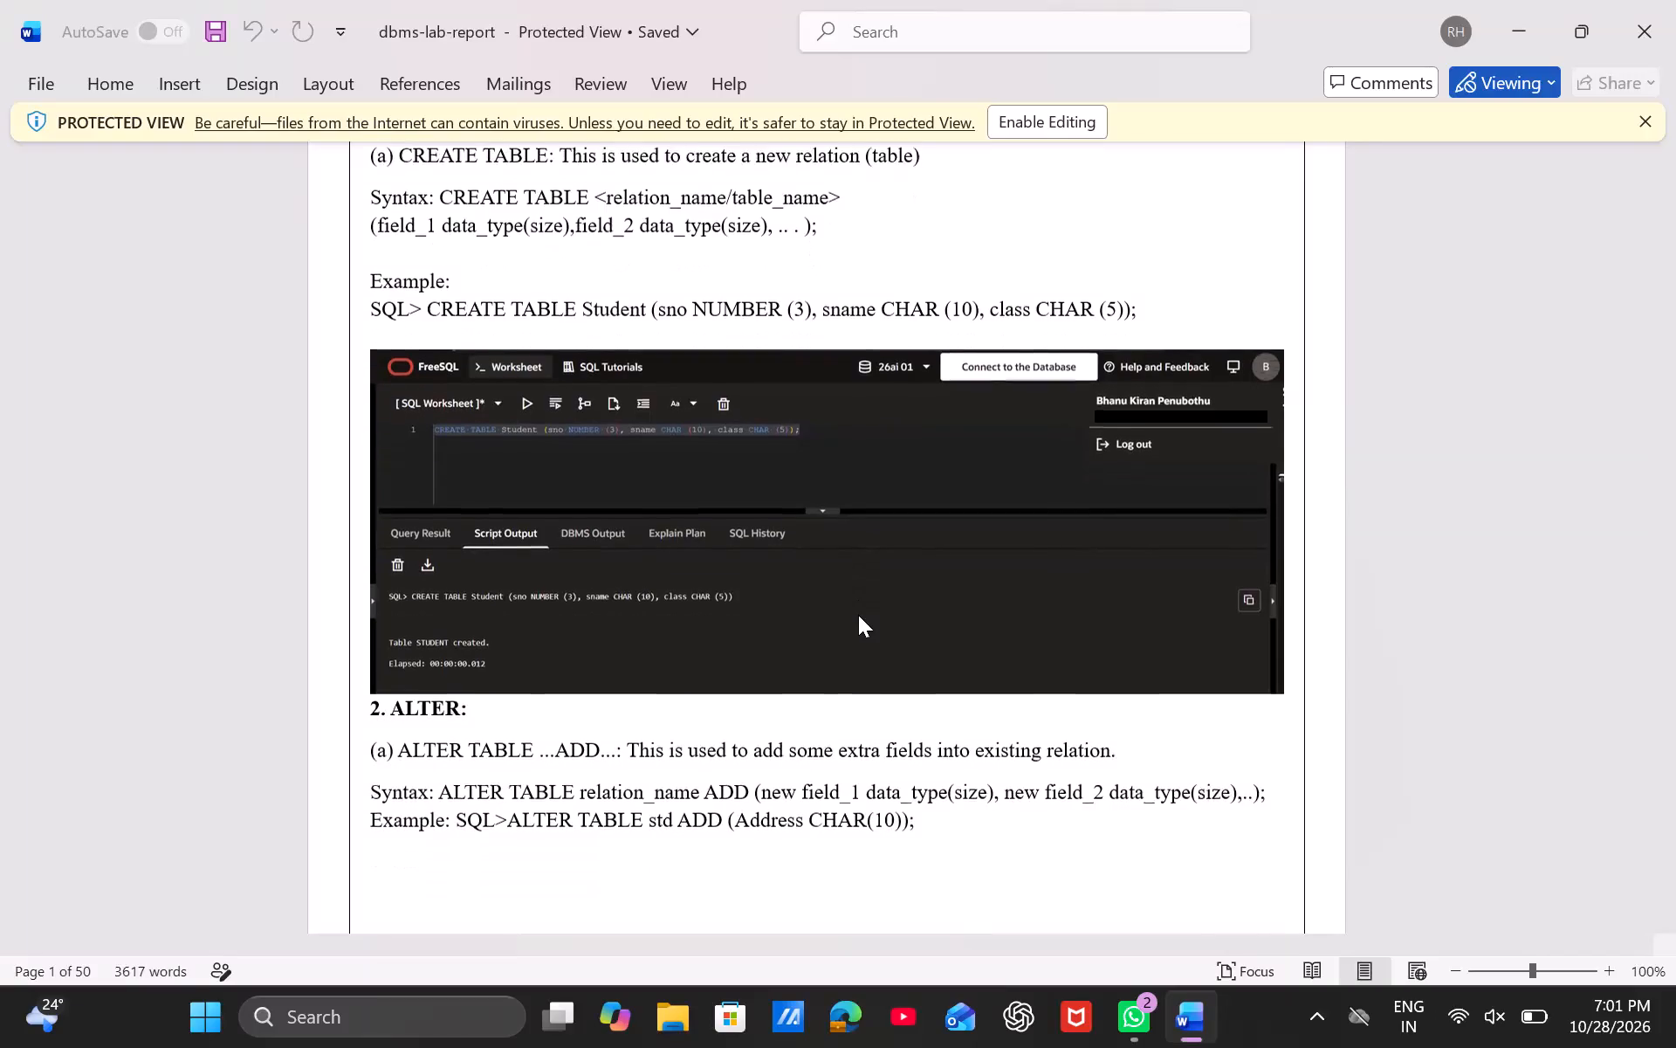
scroll(858, 615, down, 7)
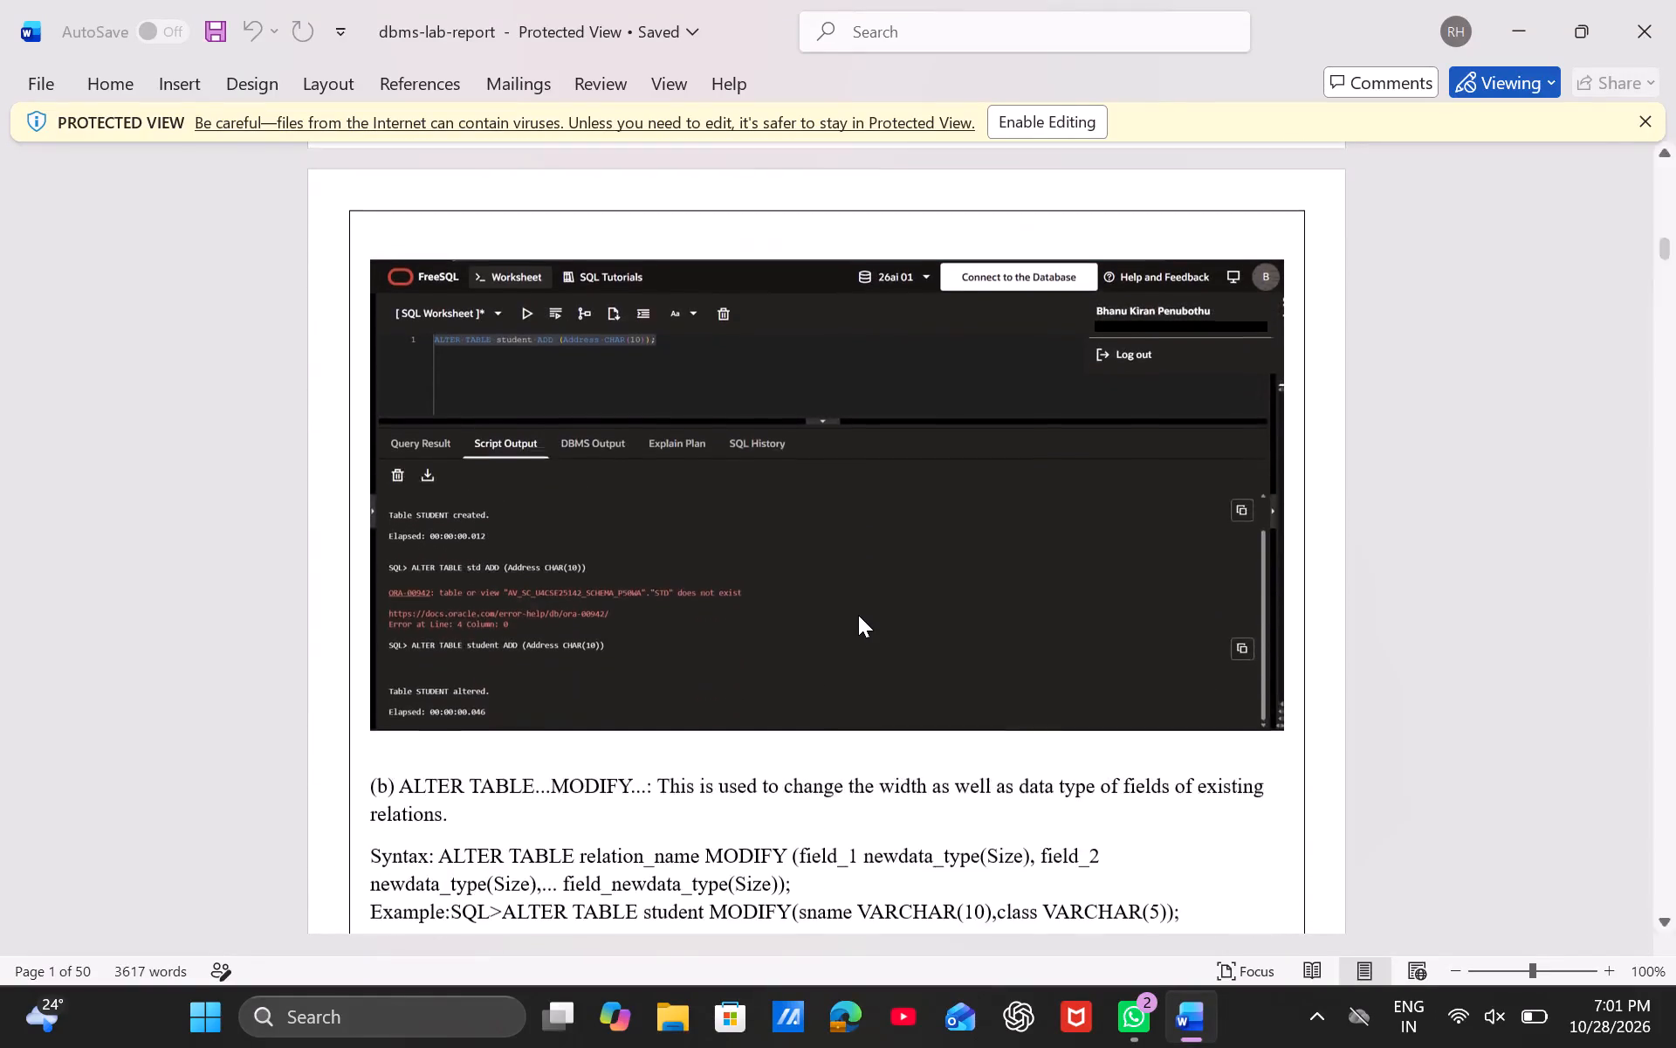
scroll(858, 615, down, 1)
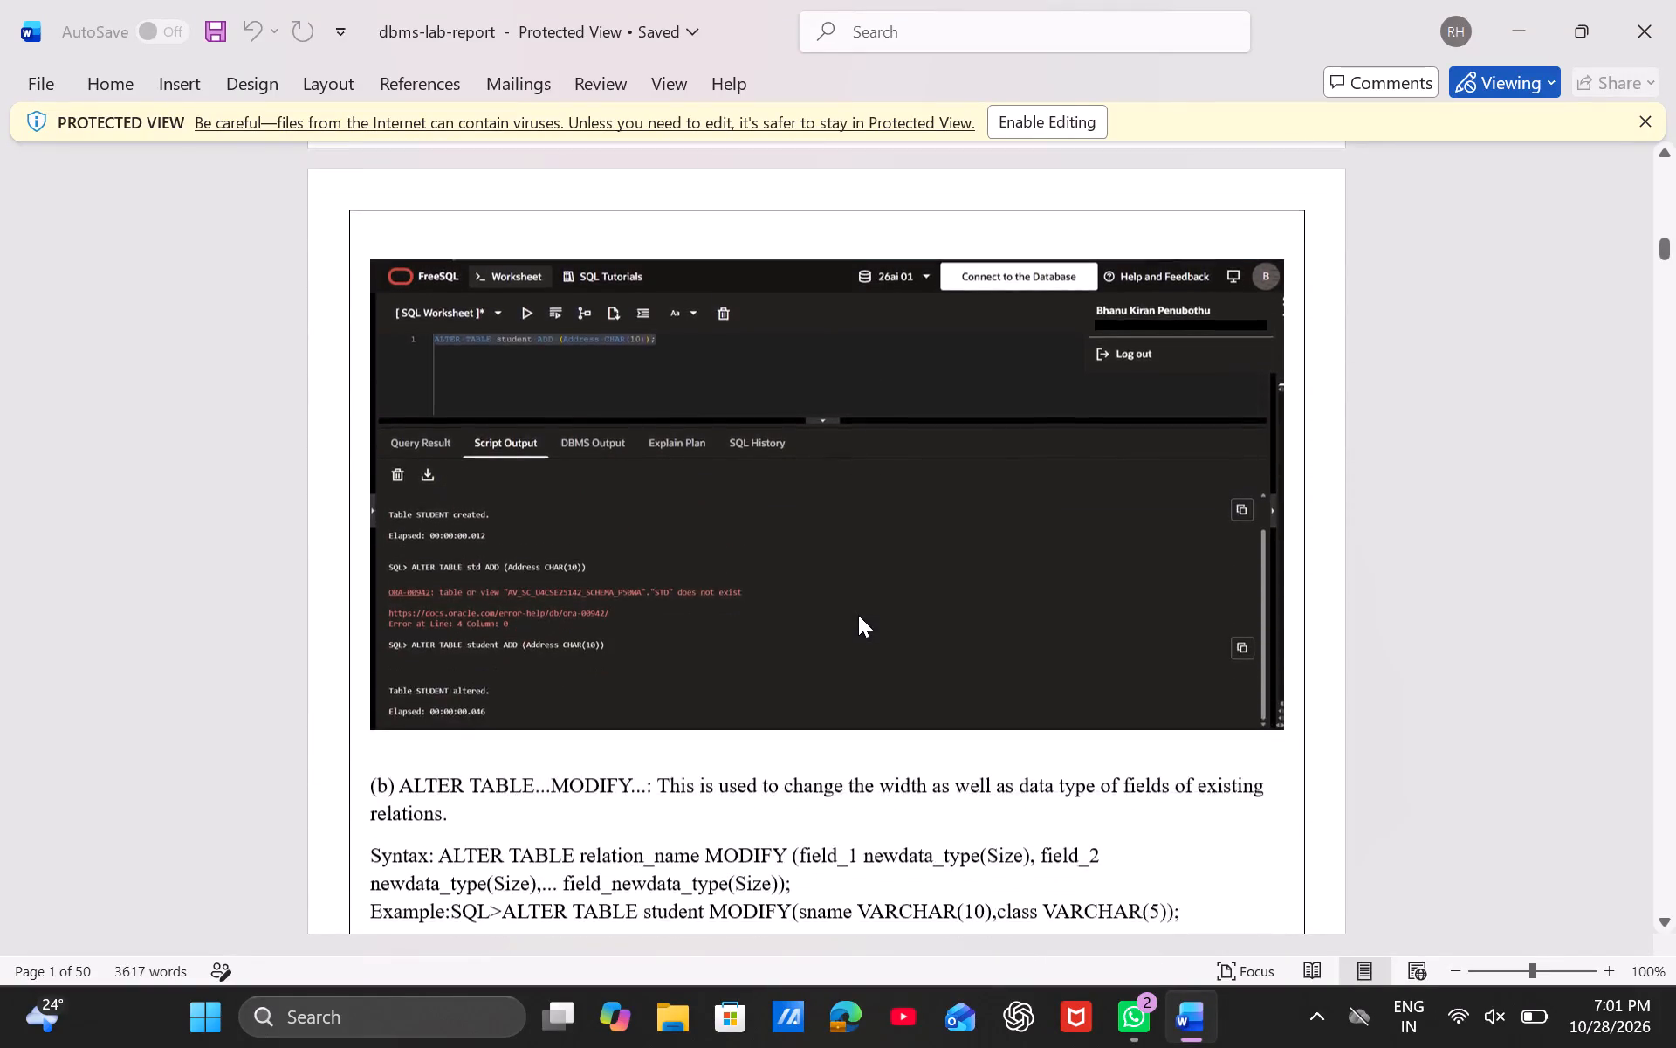
scroll(858, 615, down, 1)
scroll(858, 615, up, 1)
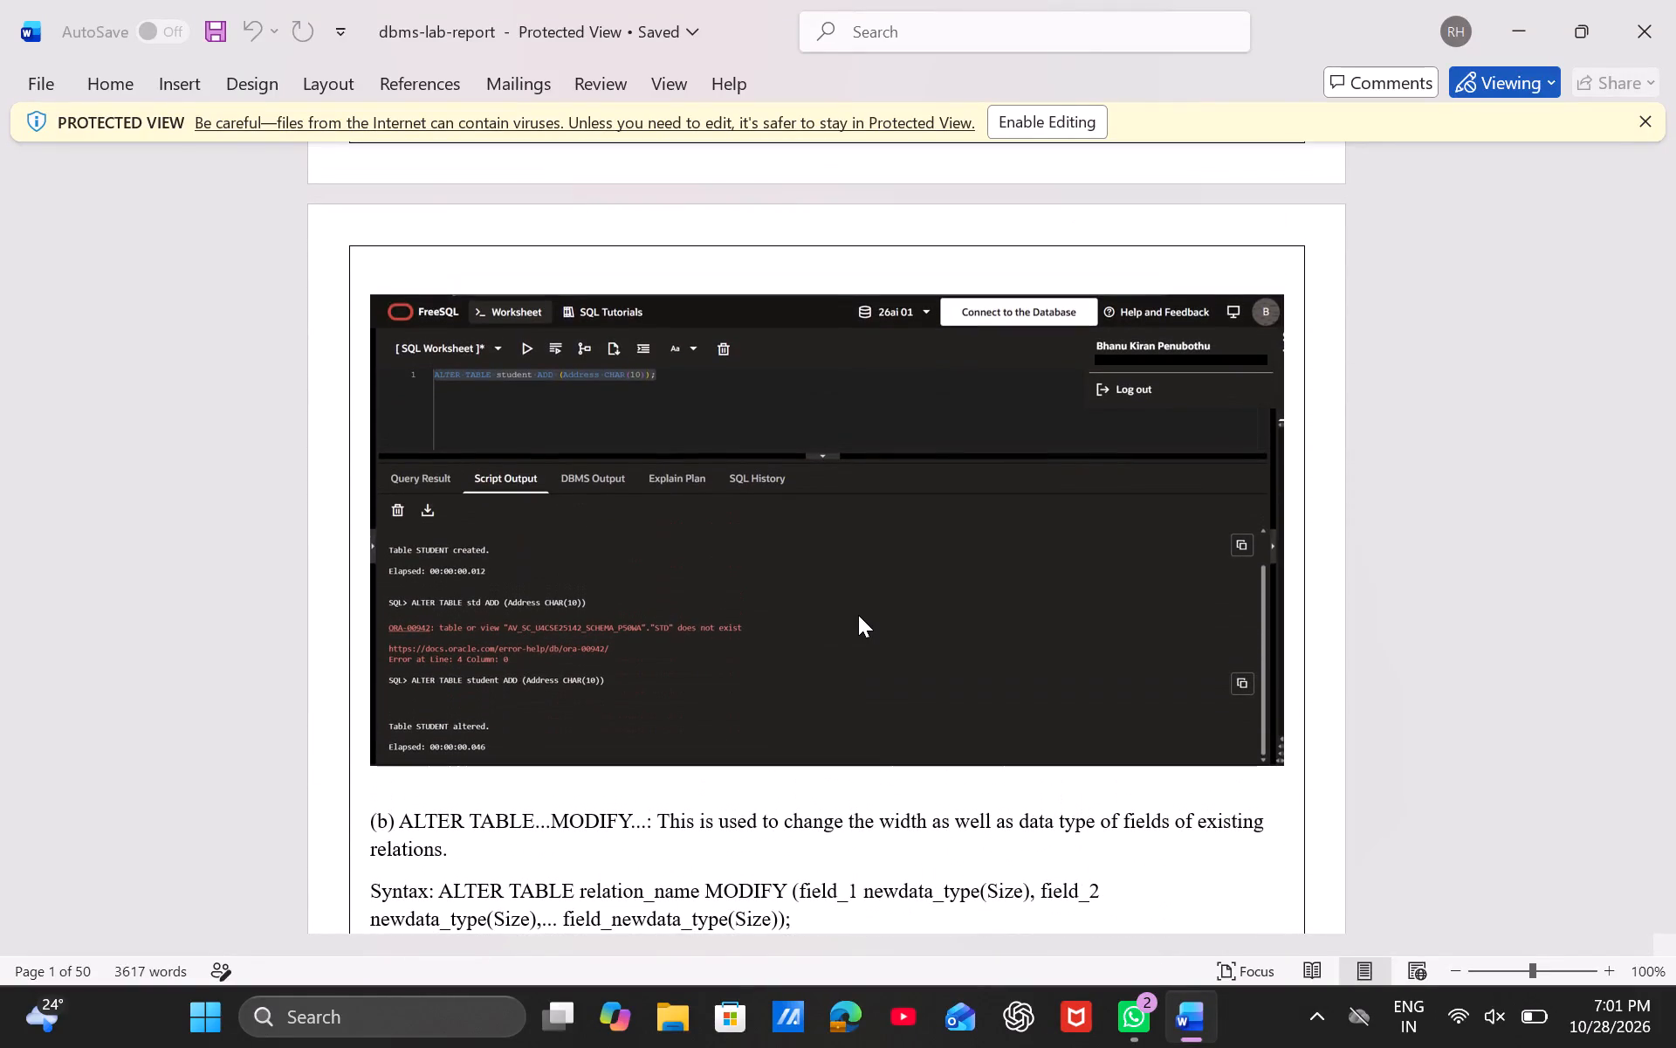
scroll(858, 615, down, 1)
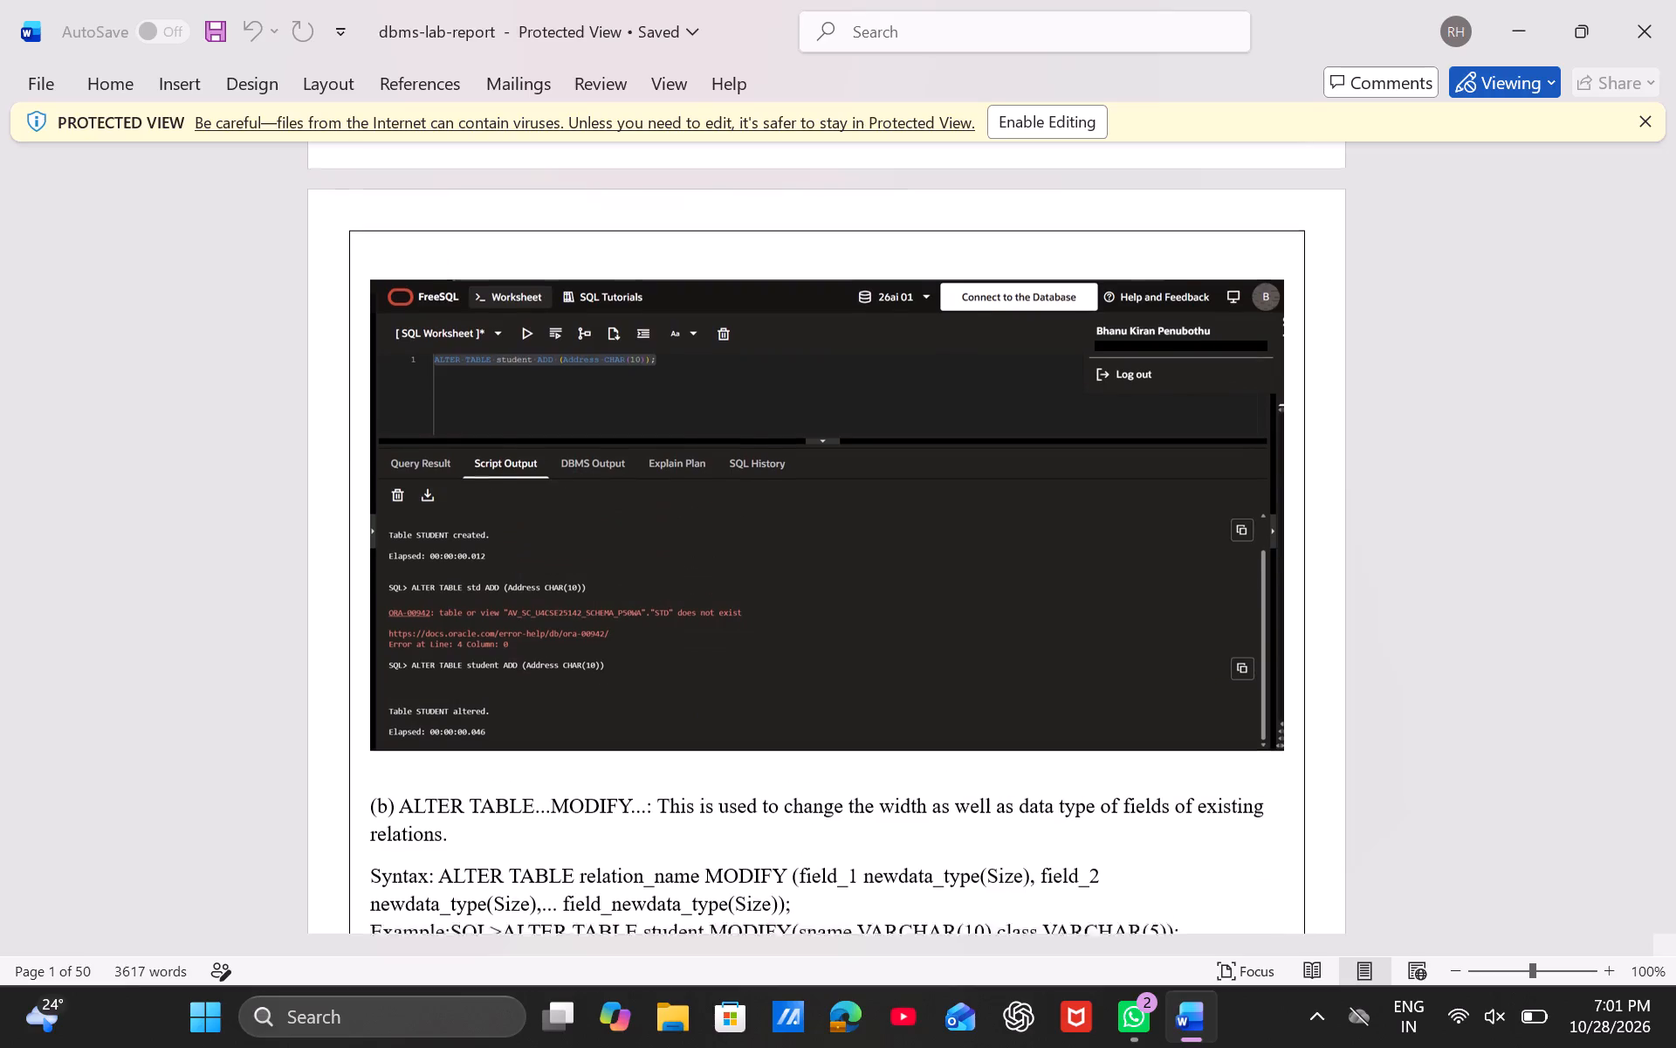
scroll(858, 615, down, 1)
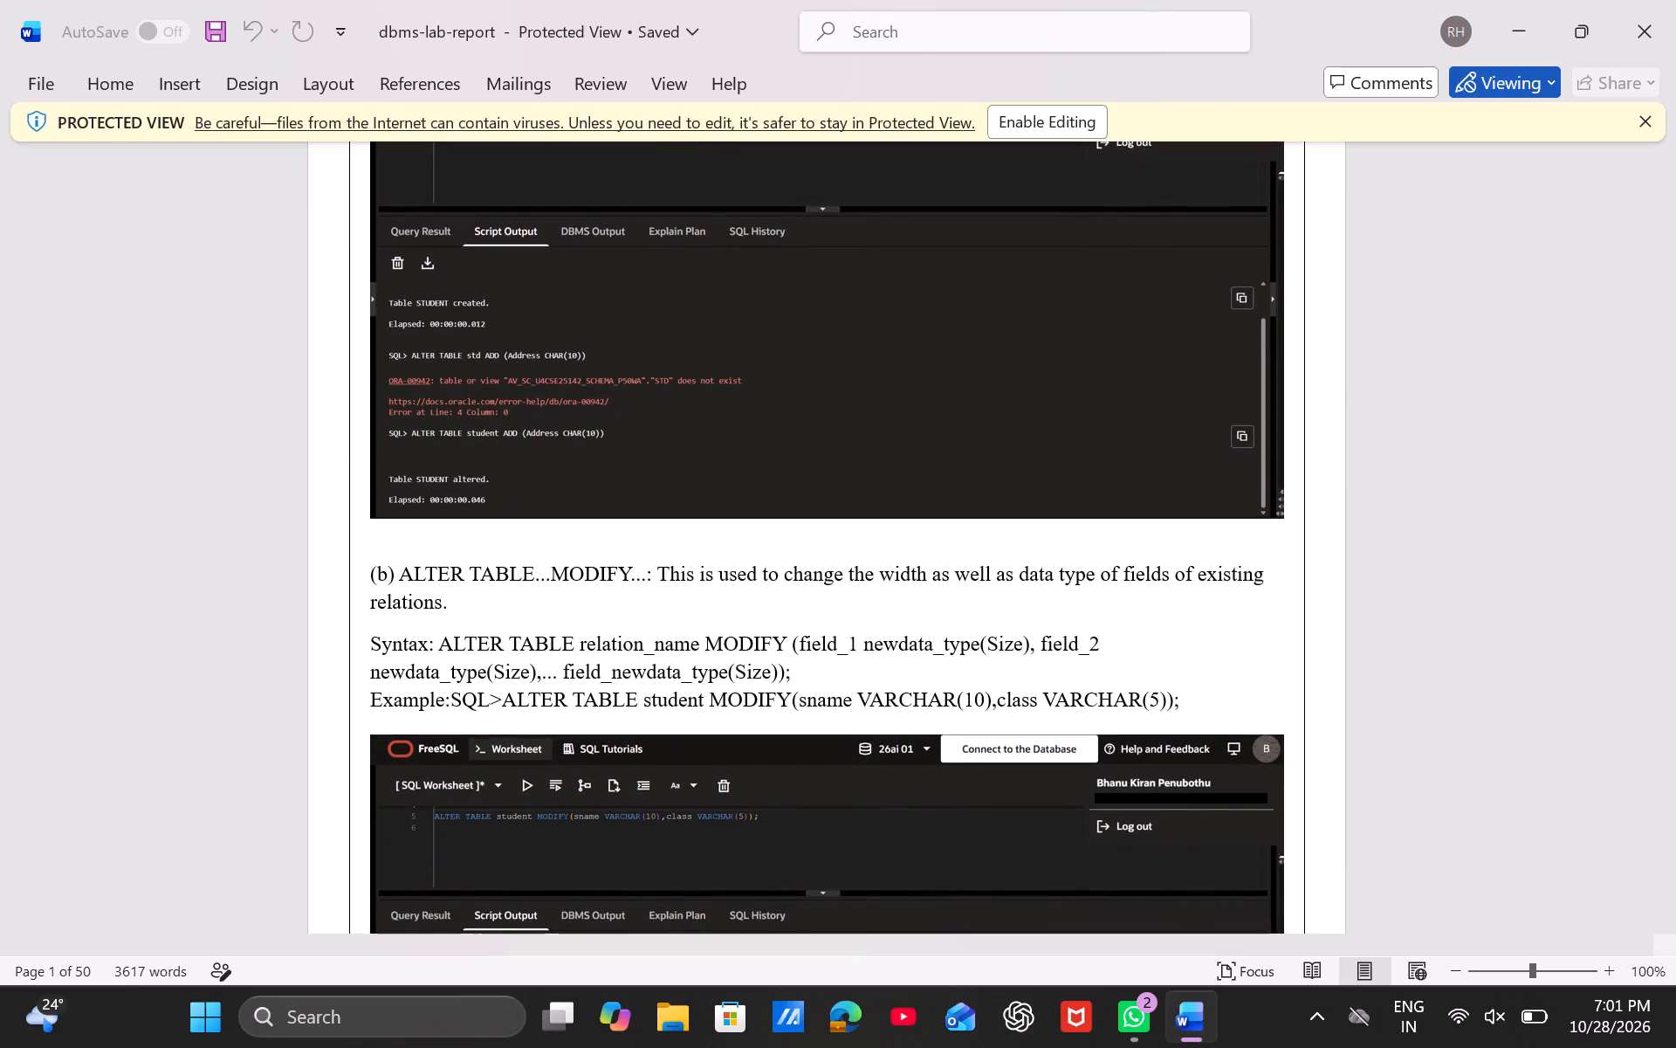
scroll(858, 615, down, 4)
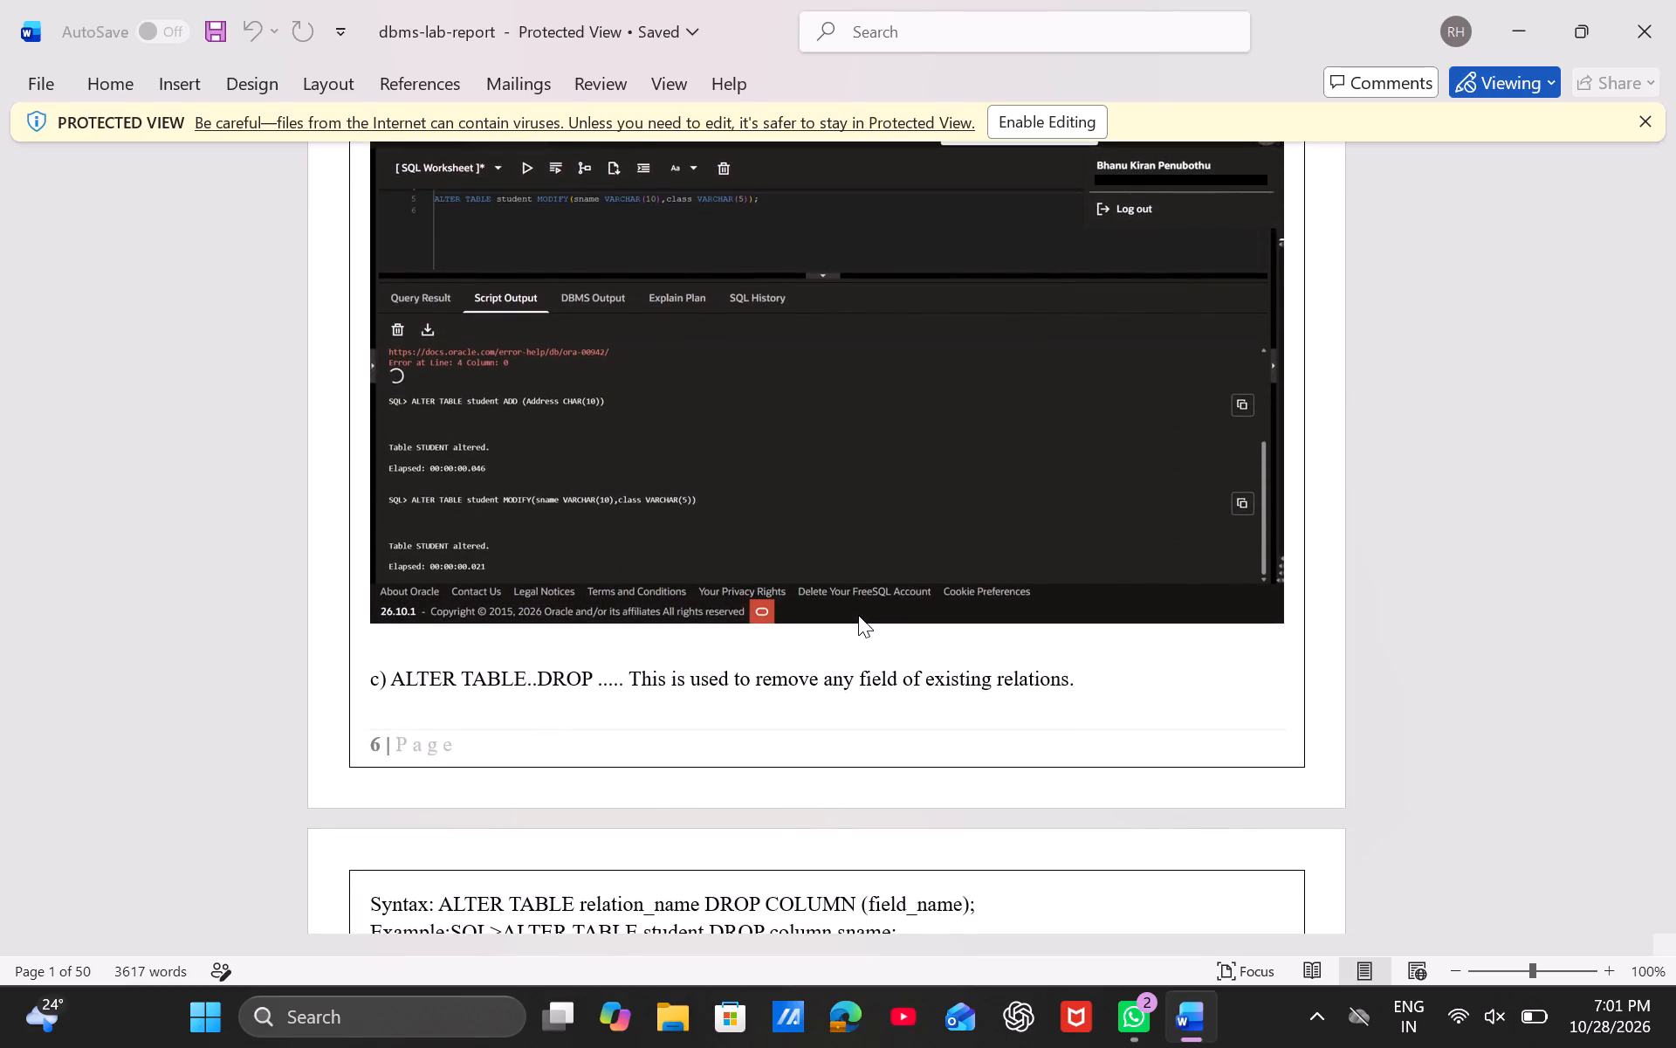
scroll(858, 615, down, 4)
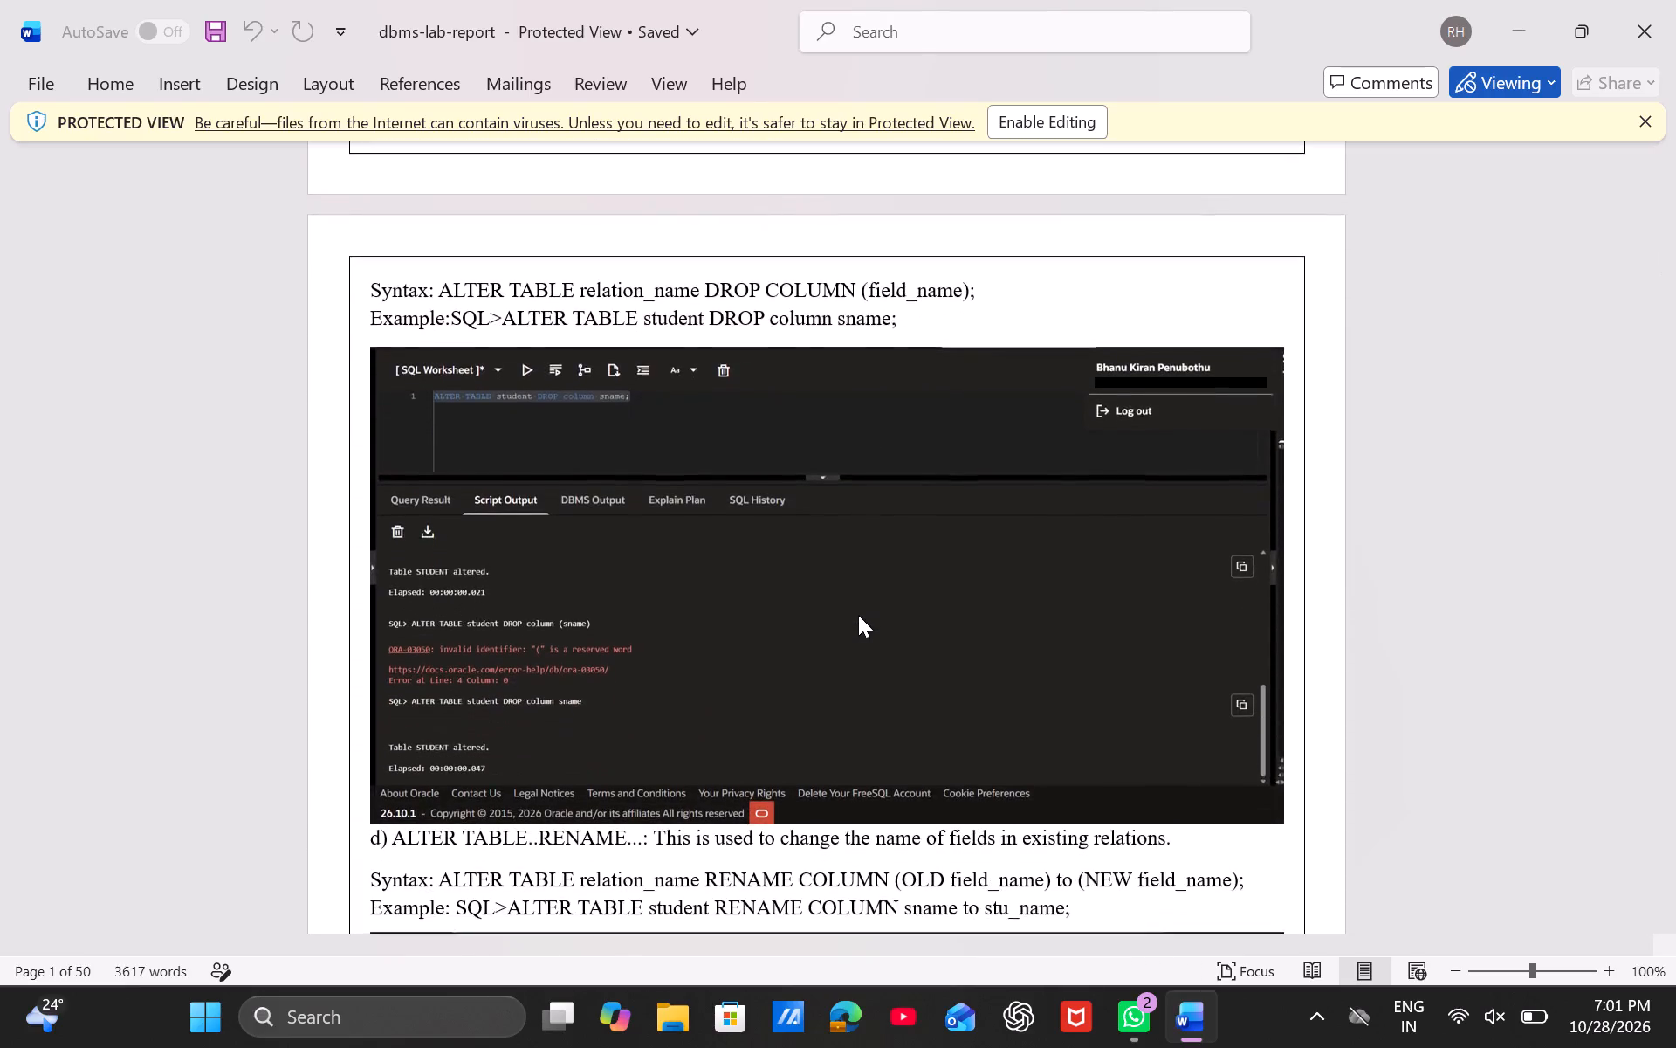
scroll(858, 615, down, 5)
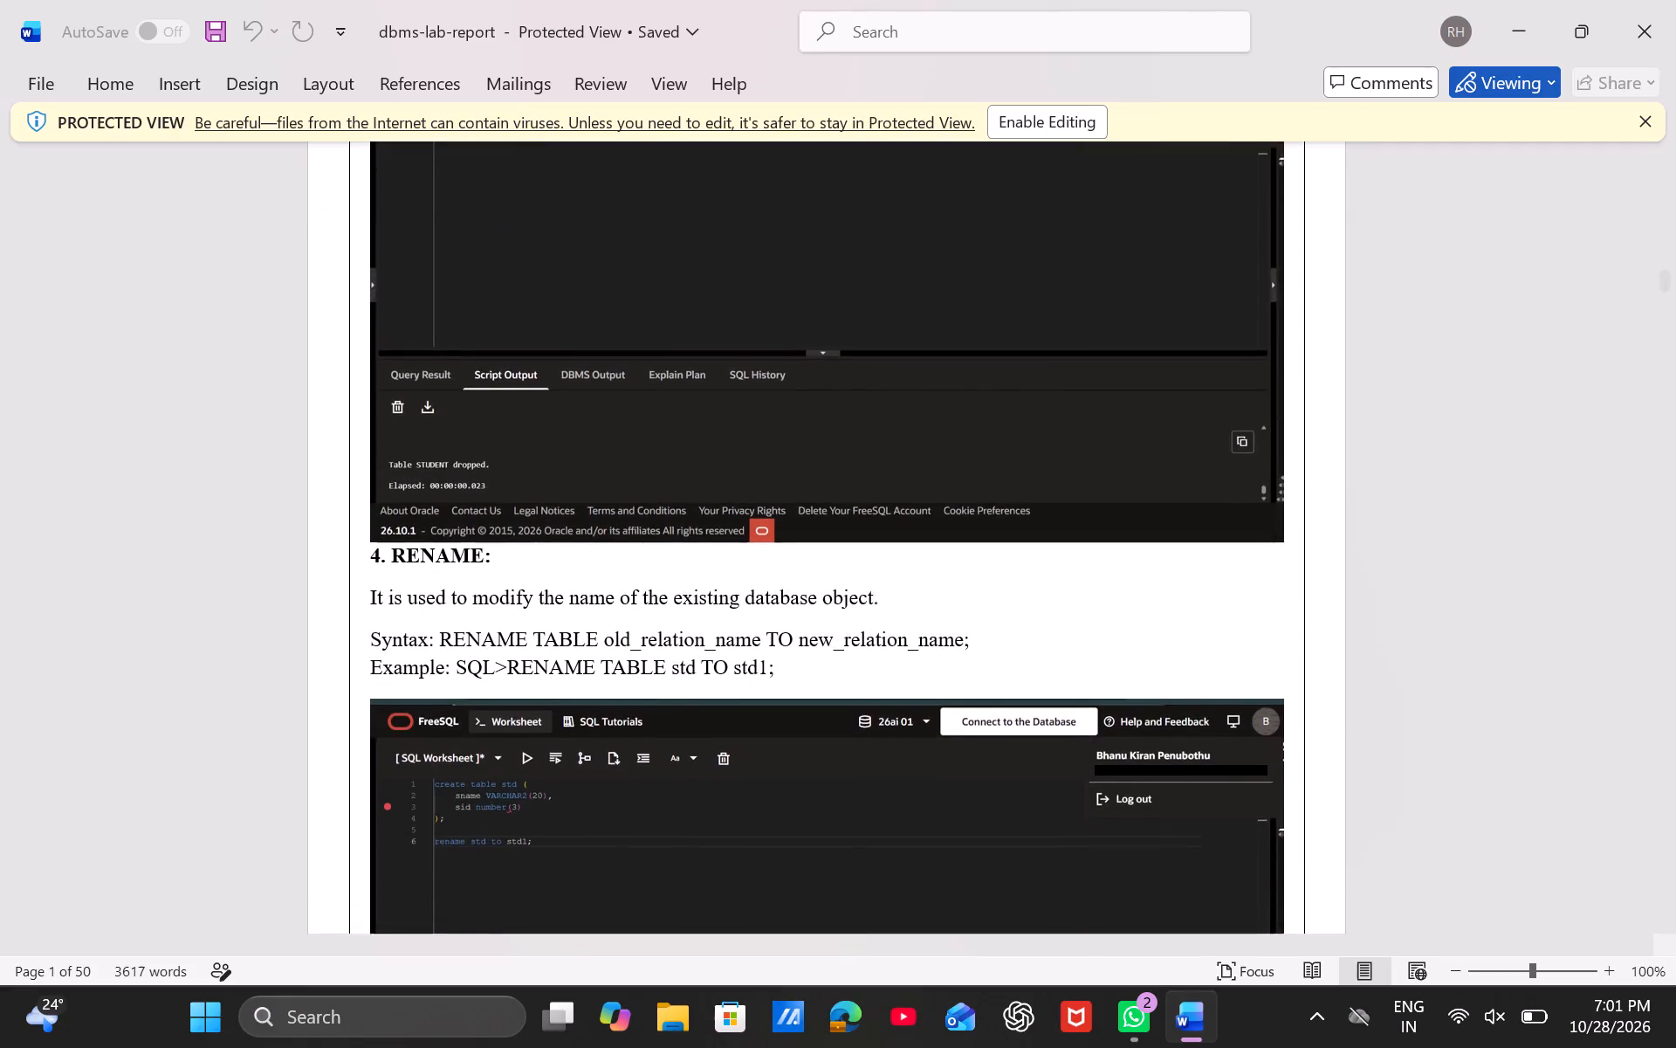
Examine the lab practice assignment on the EMPLOYEE table, reading its questions and the query screenshots under them.
scroll(858, 615, down, 2)
scroll(858, 615, up, 1)
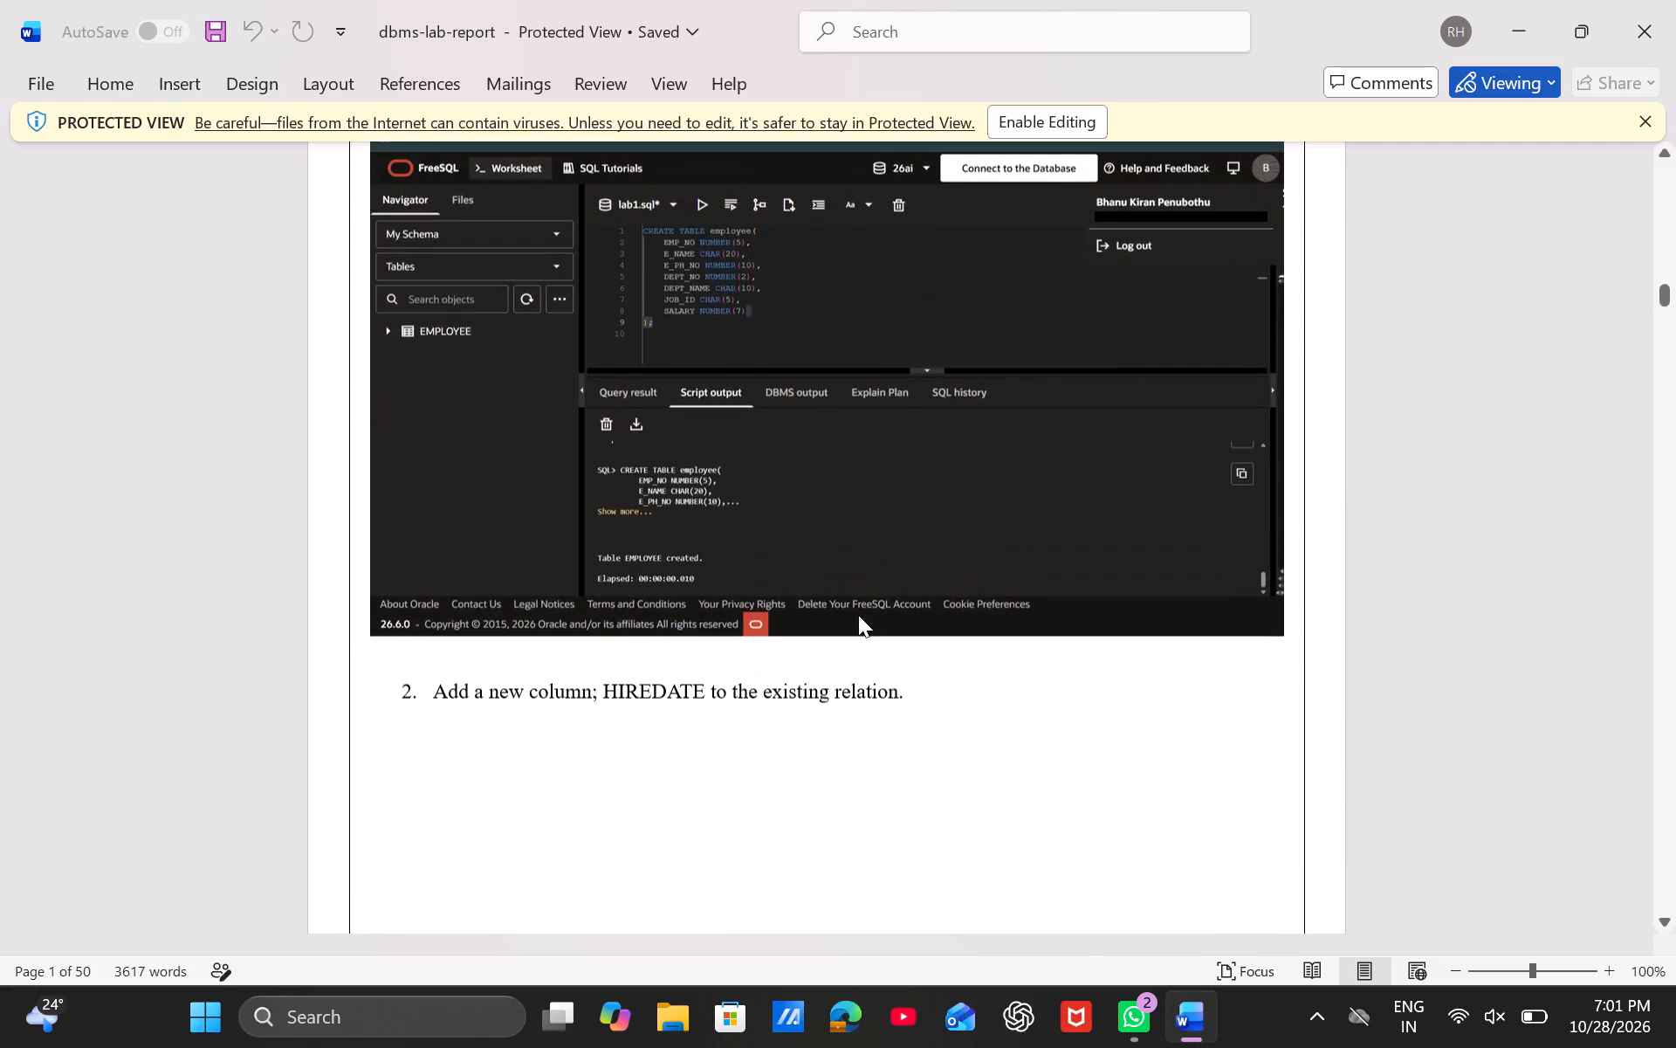
scroll(858, 615, up, 2)
scroll(858, 615, down, 1)
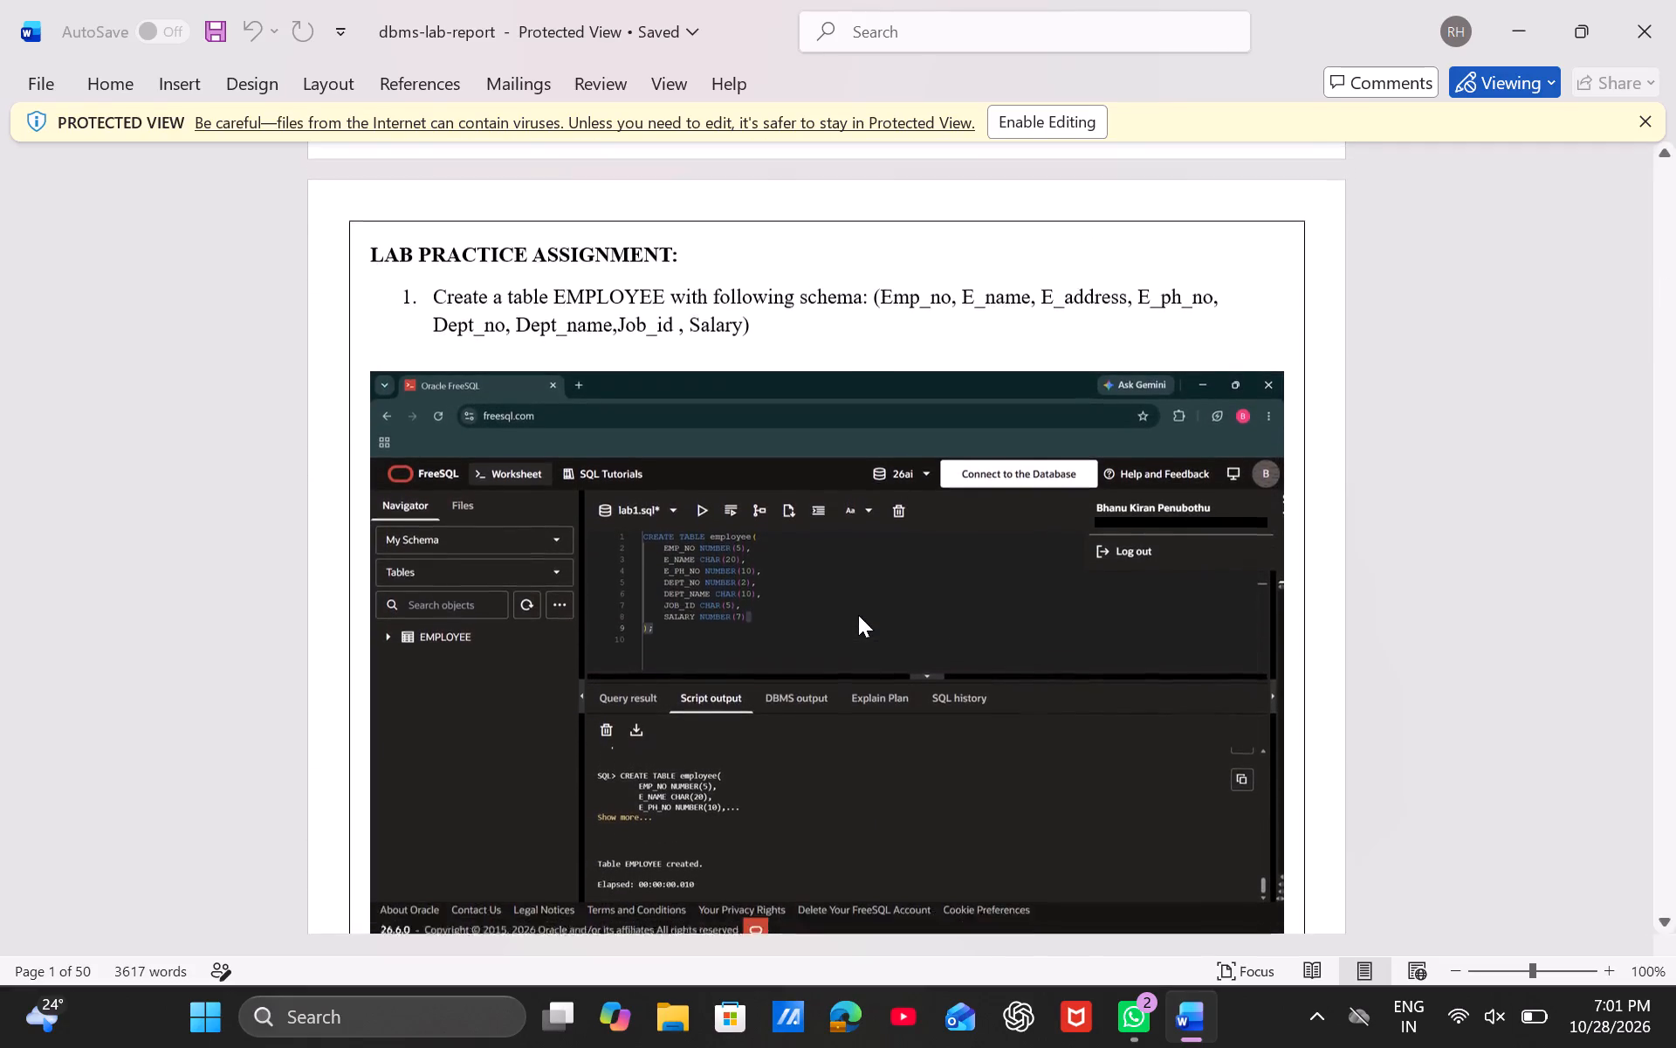
scroll(858, 615, down, 7)
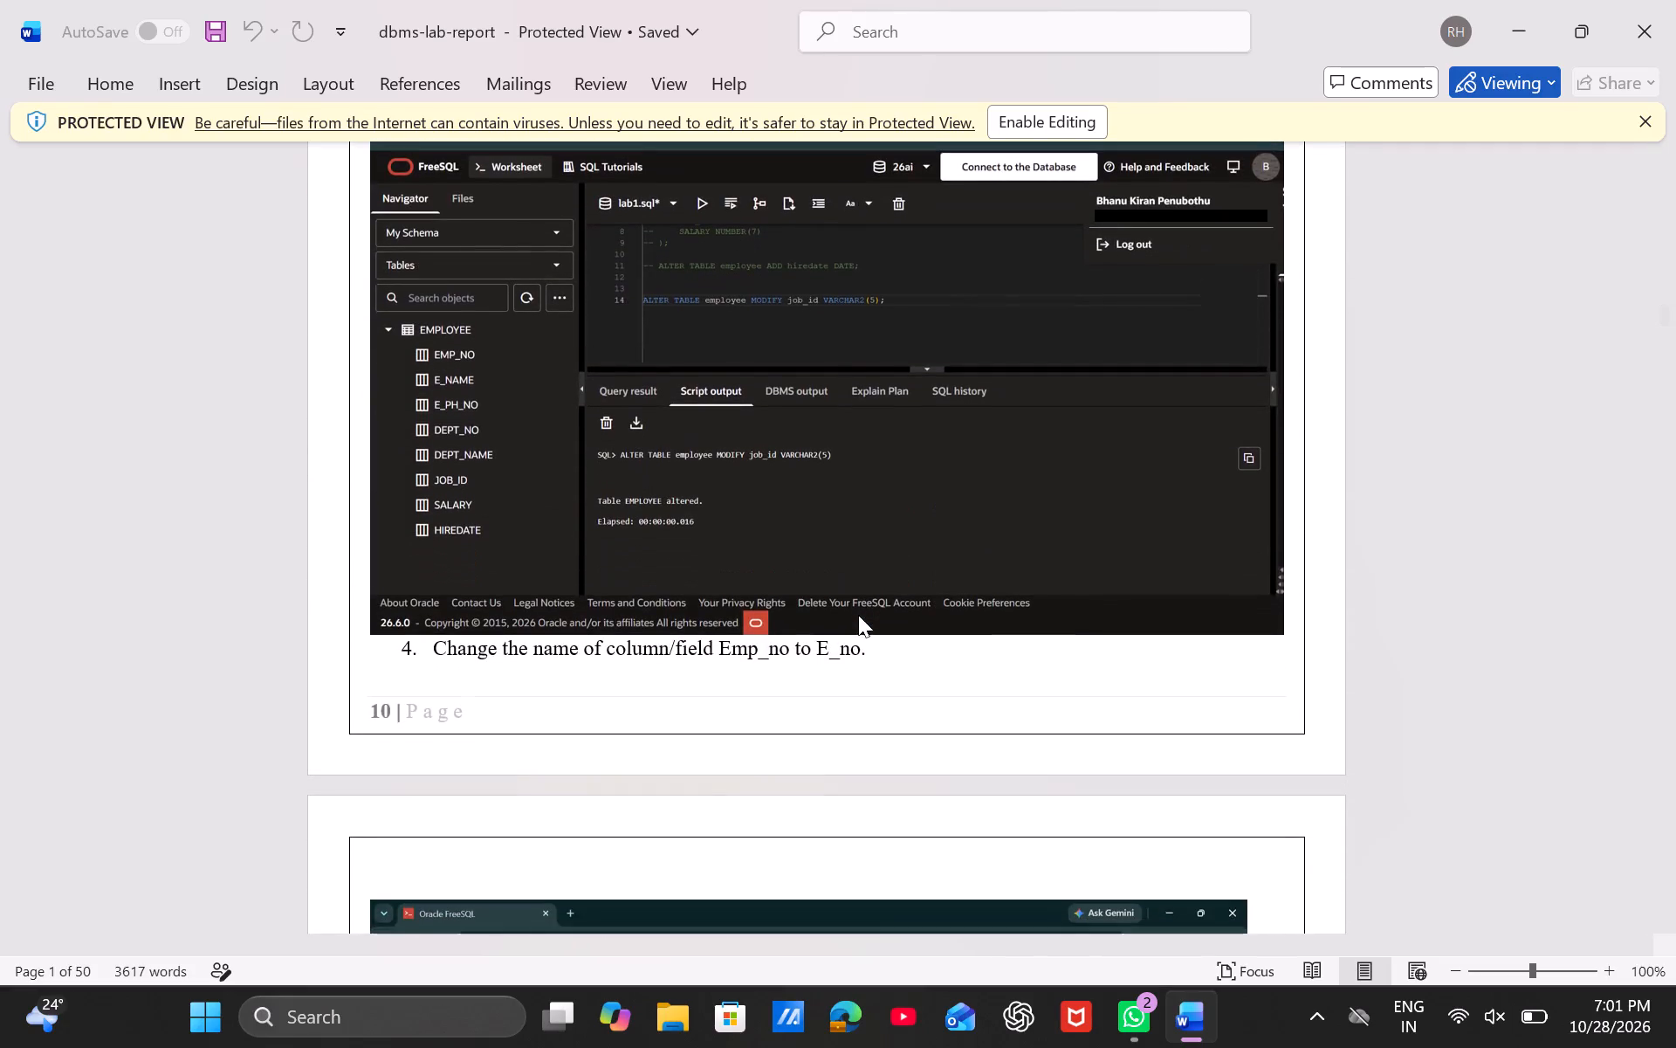
scroll(858, 615, down, 2)
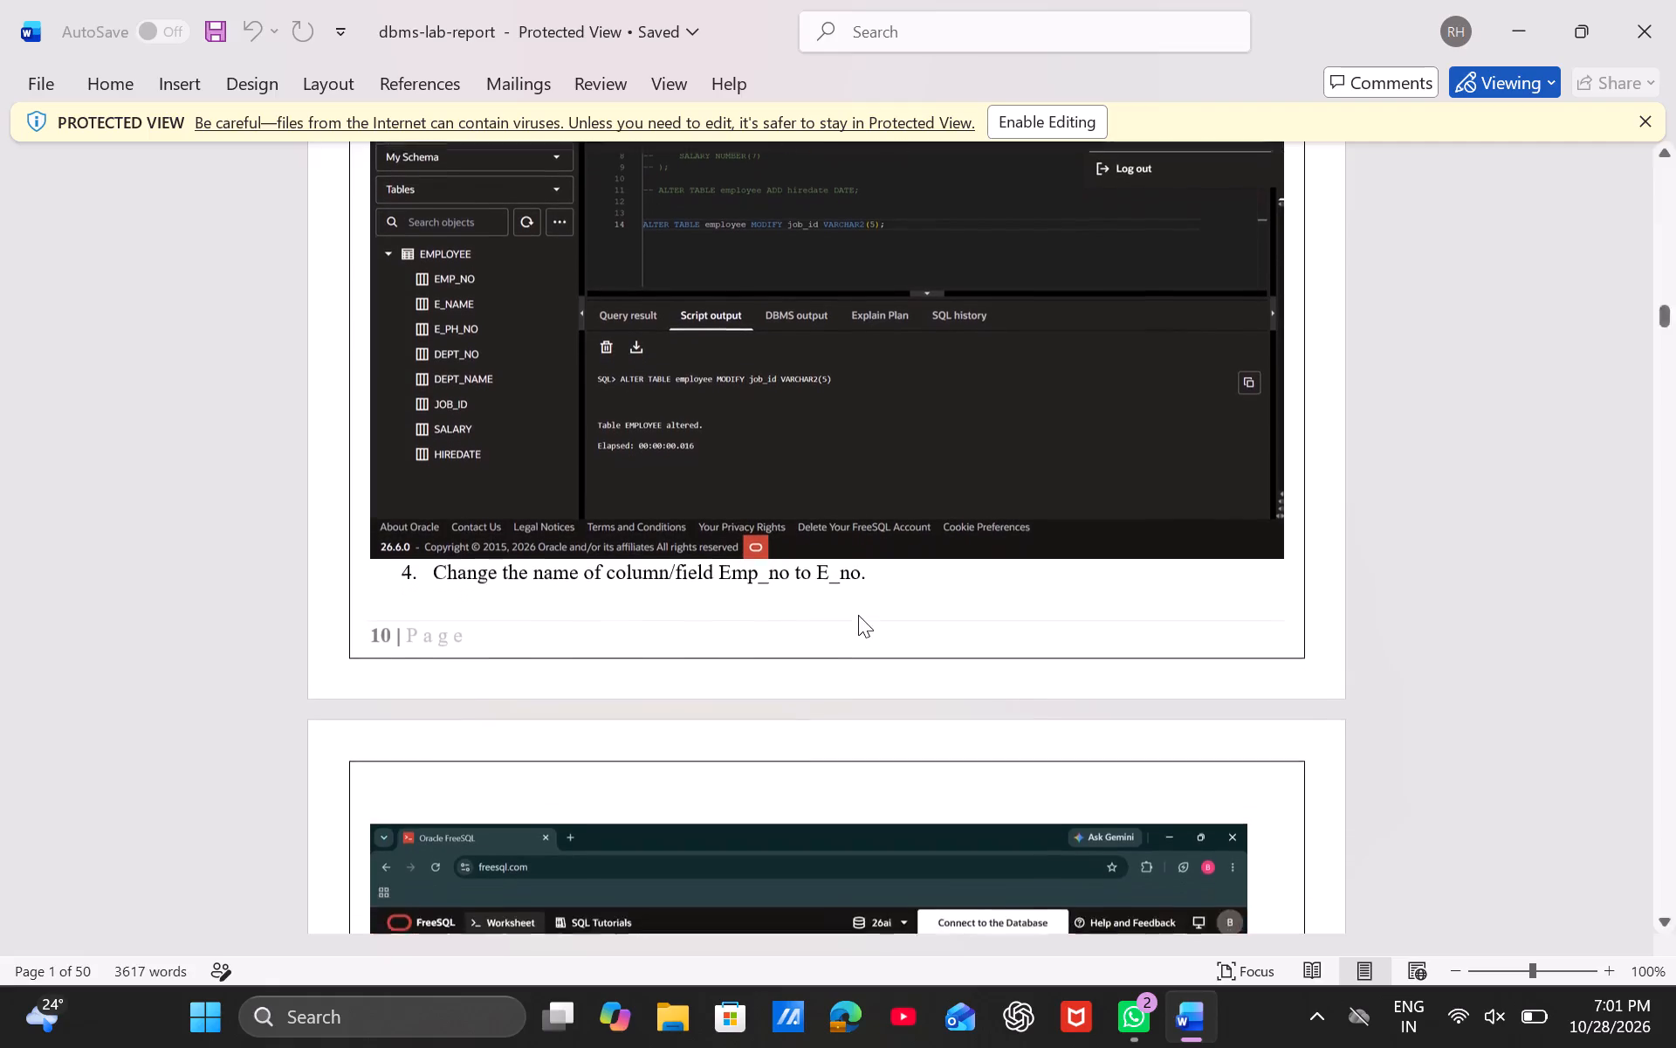
scroll(858, 615, down, 2)
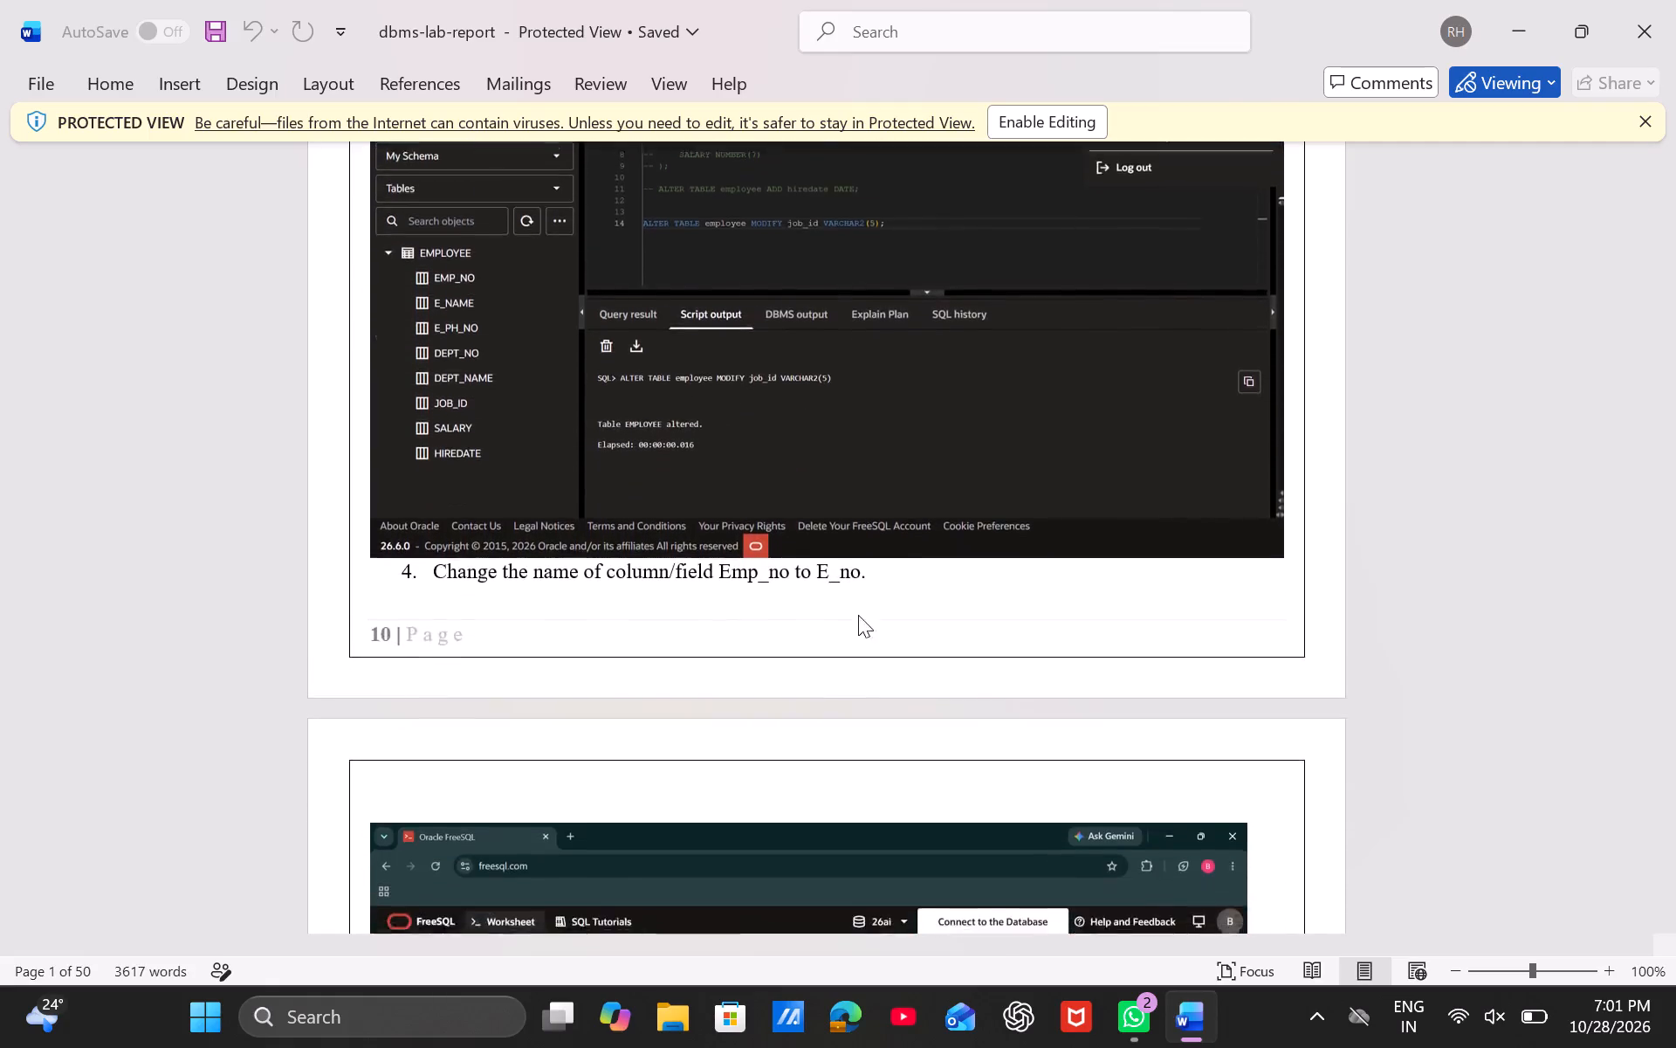
scroll(858, 615, down, 3)
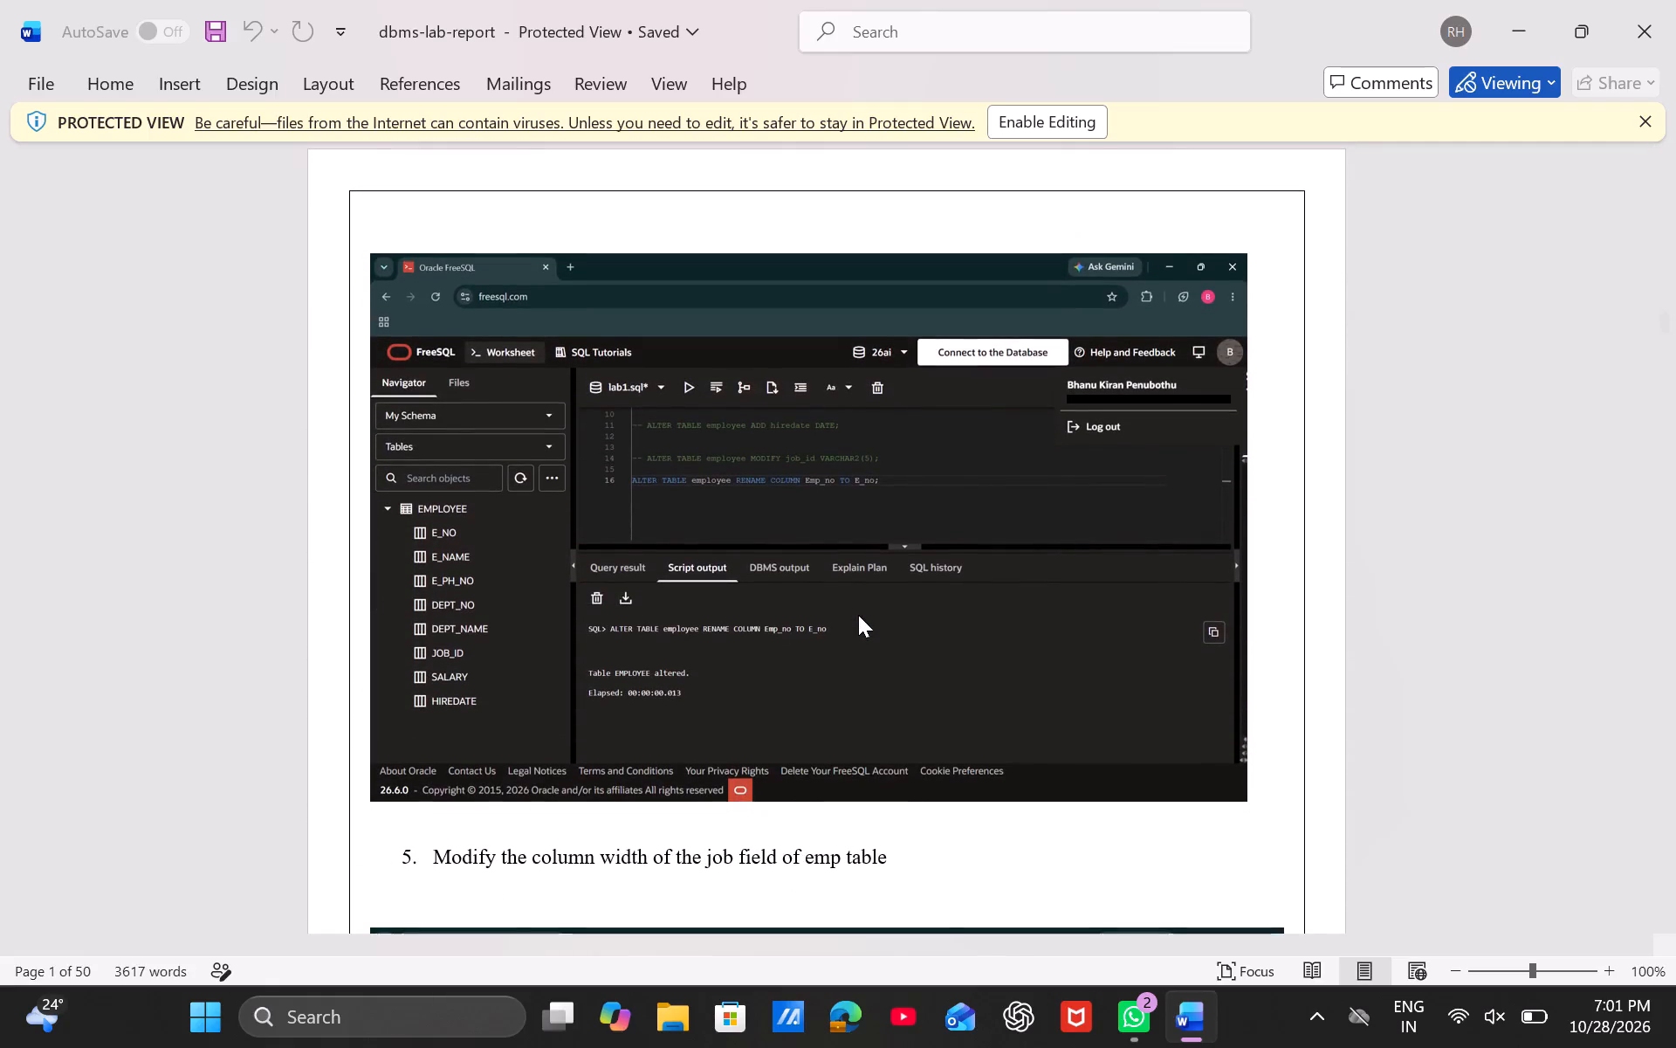
scroll(858, 615, down, 2)
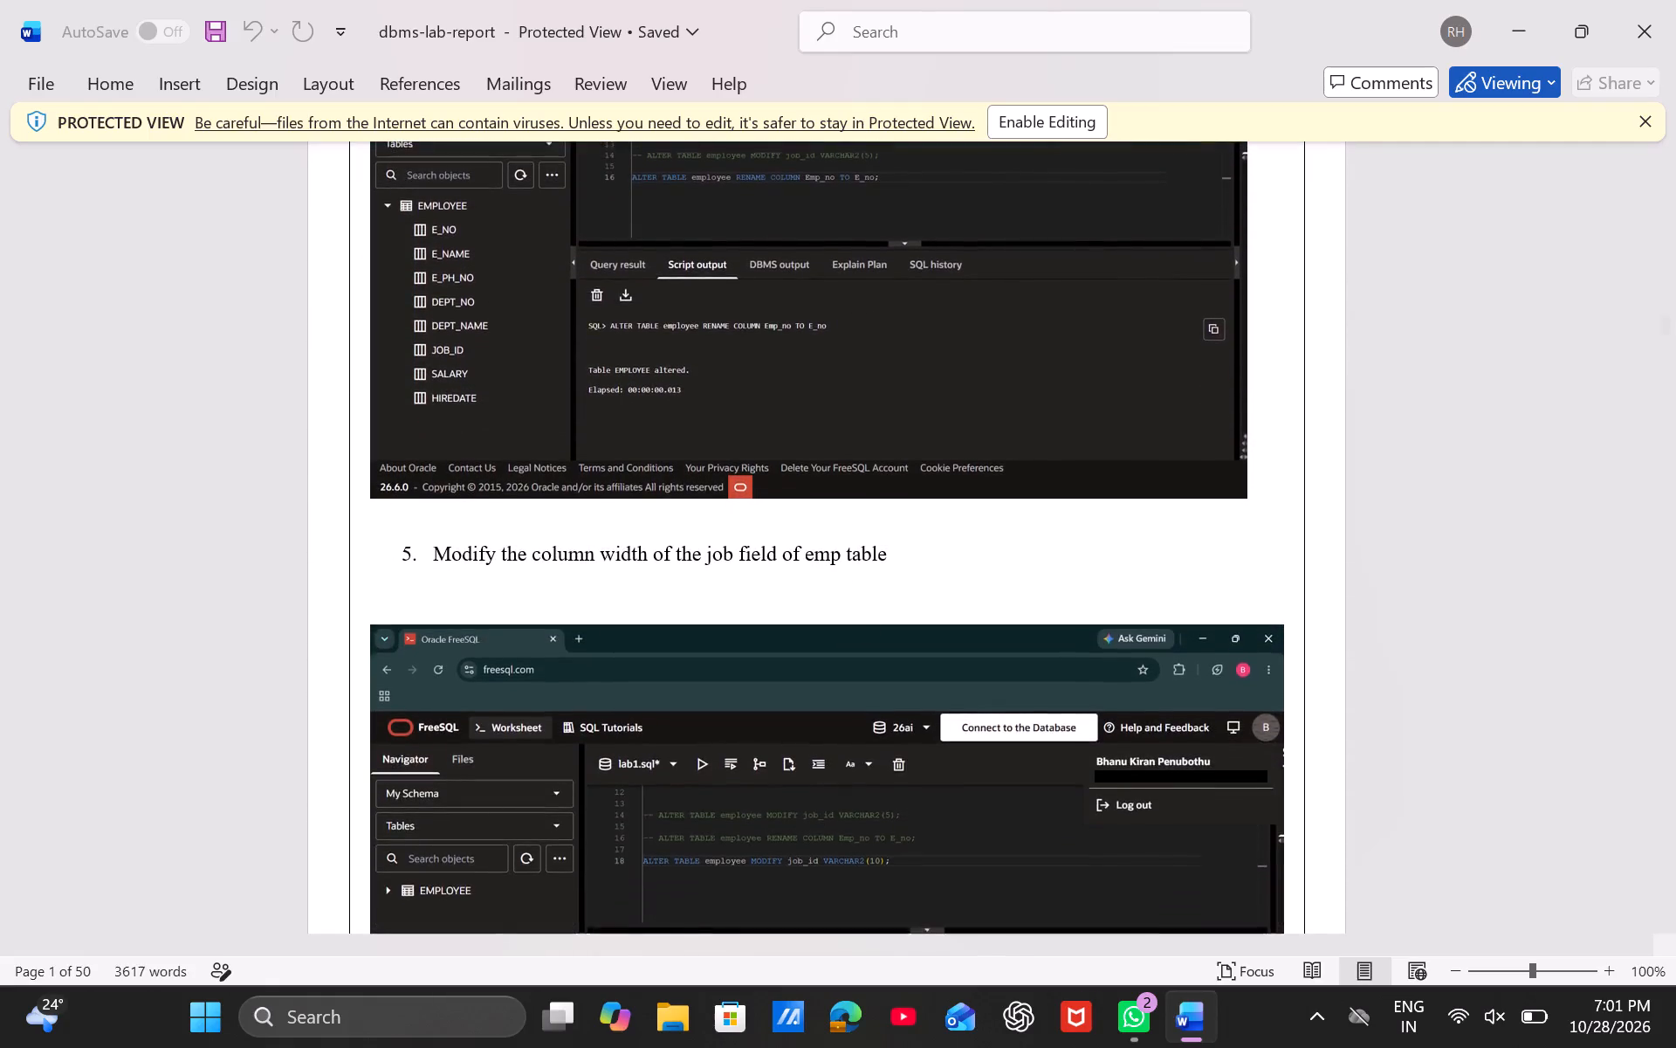
Read past the job-field column width question into Experiment 2, examining its DML objectives, theory and the single-record INSERT INTO example.
scroll(858, 615, down, 2)
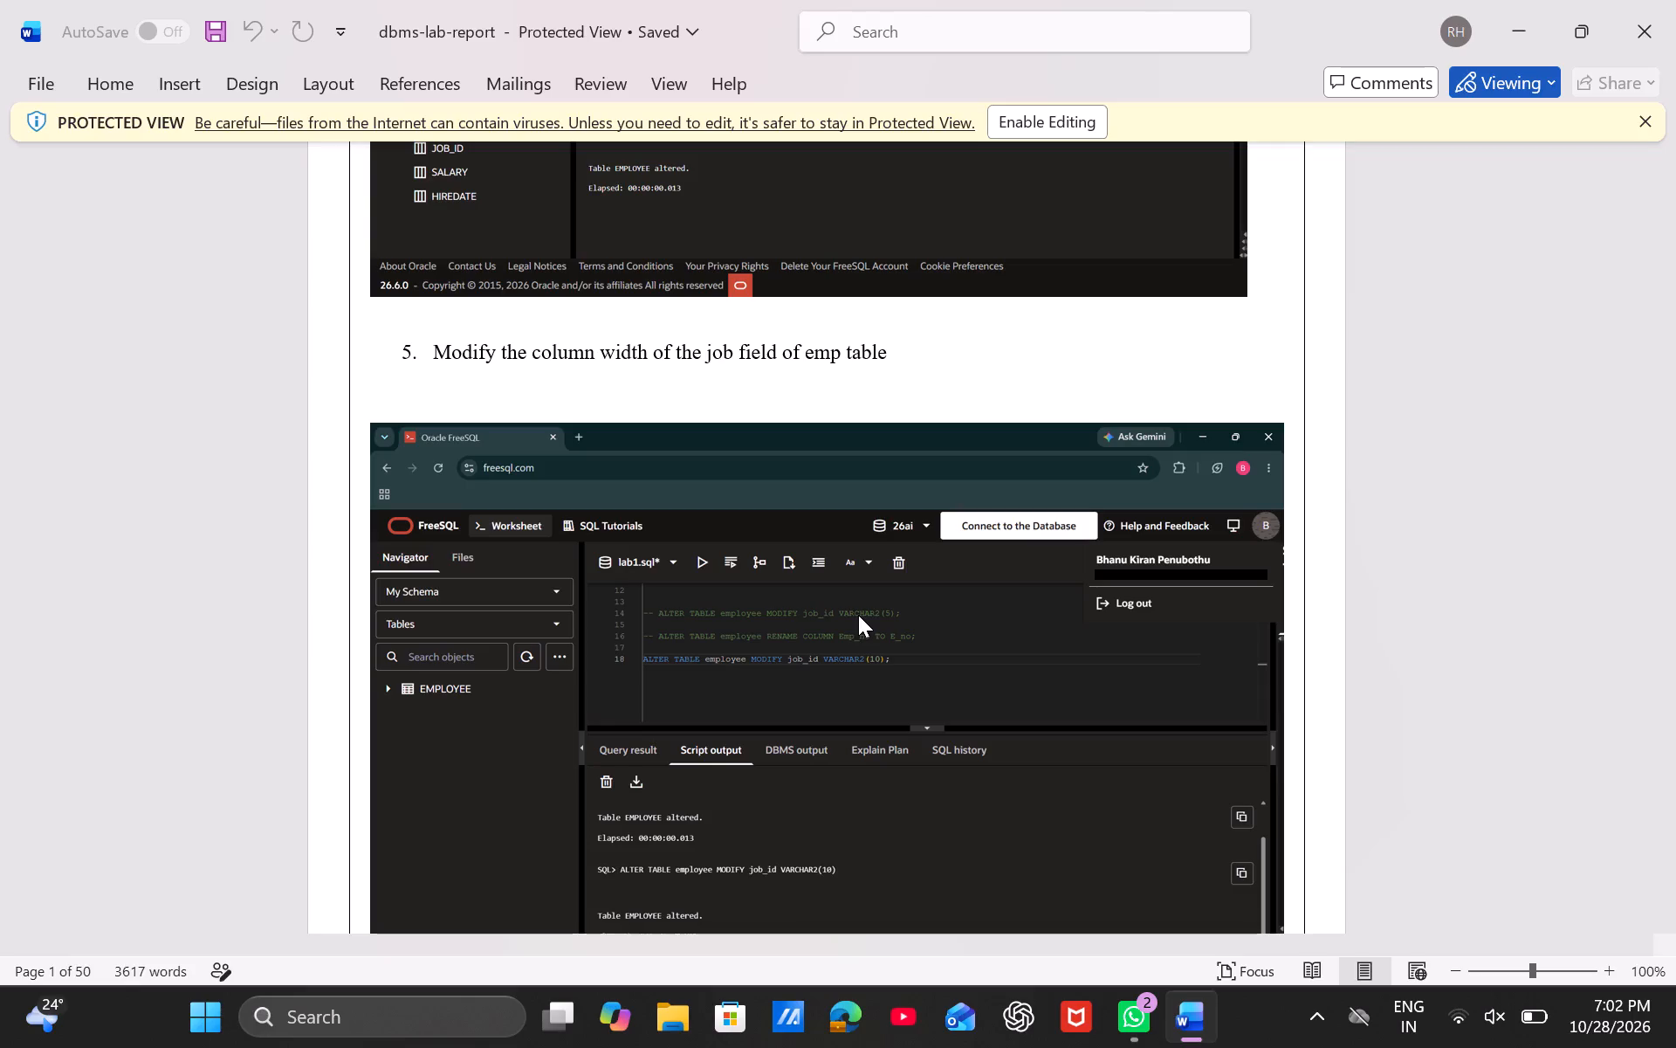
scroll(856, 604, down, 6)
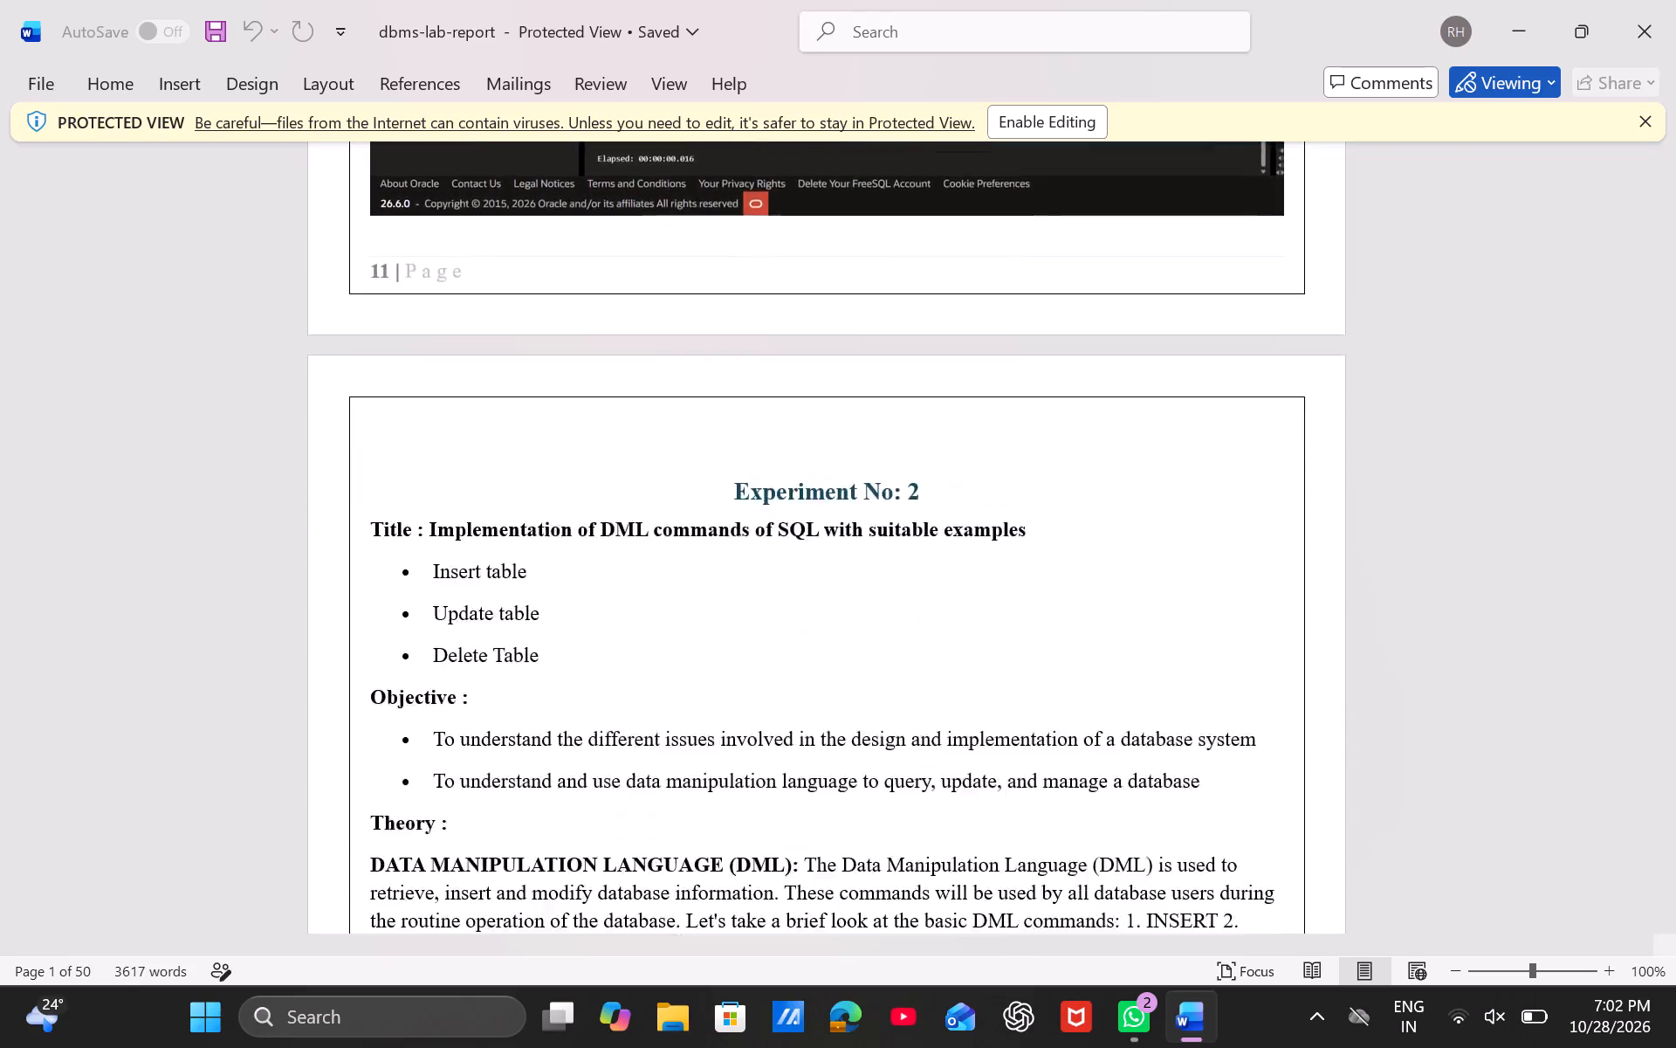
scroll(856, 604, down, 3)
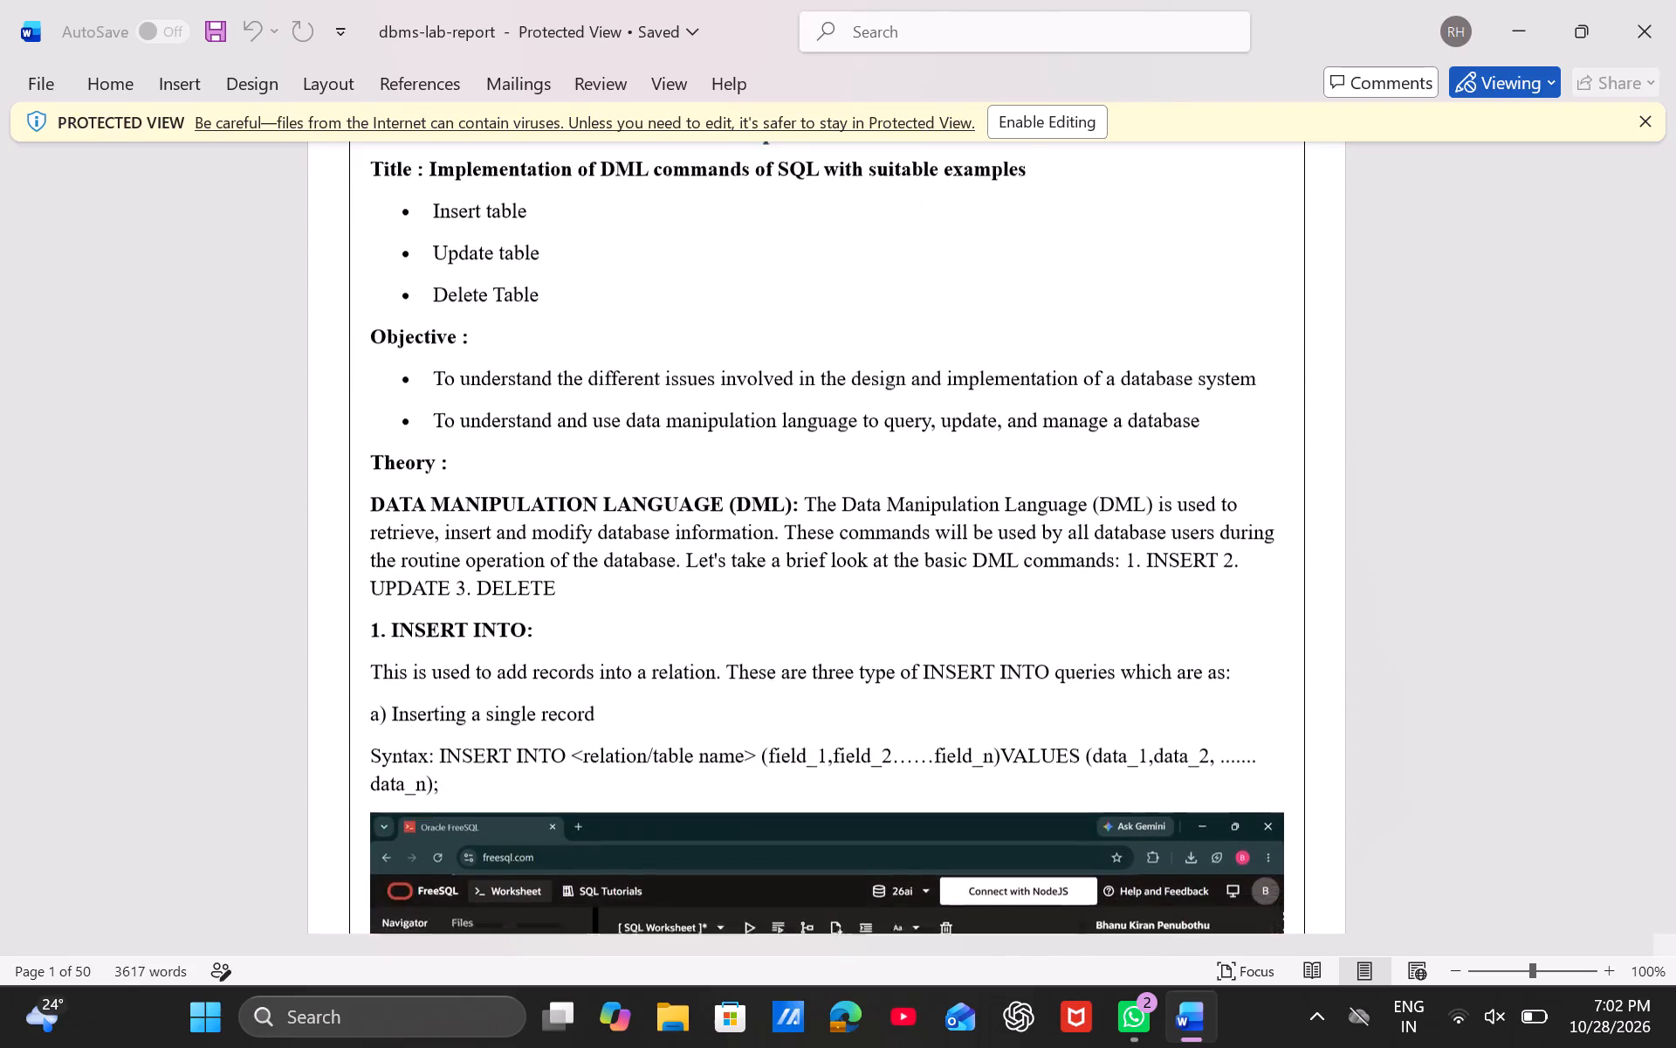
scroll(856, 604, down, 3)
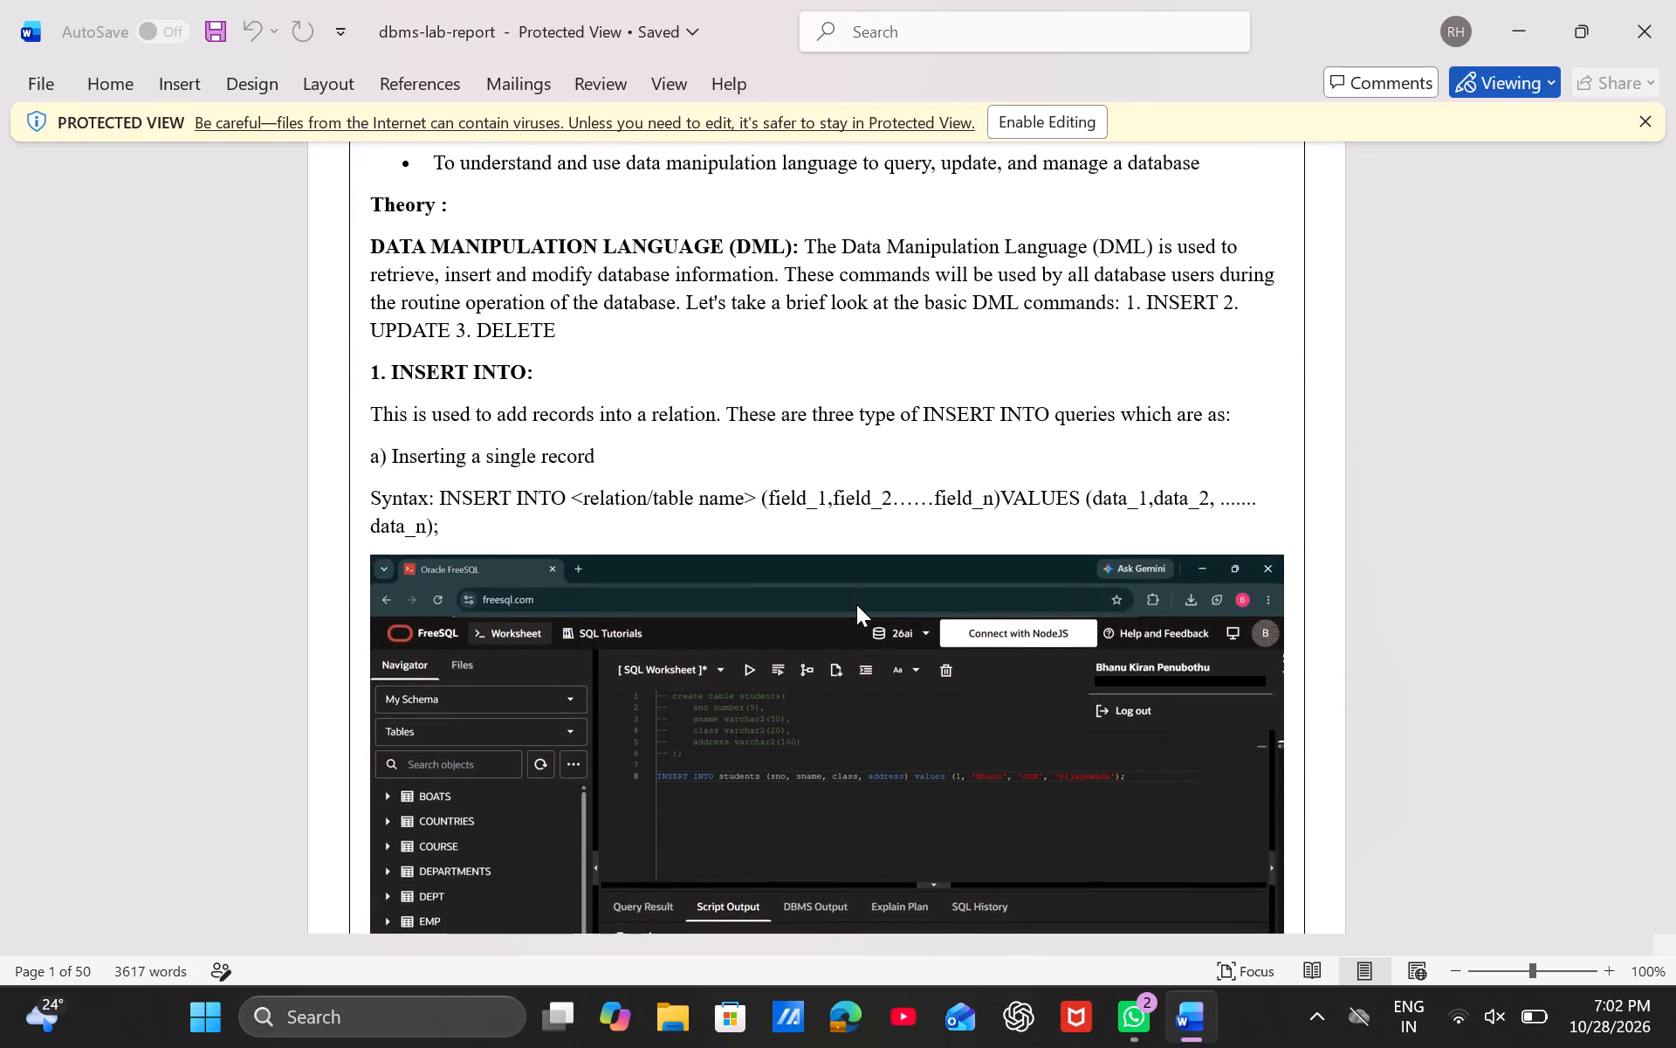
scroll(856, 604, down, 1)
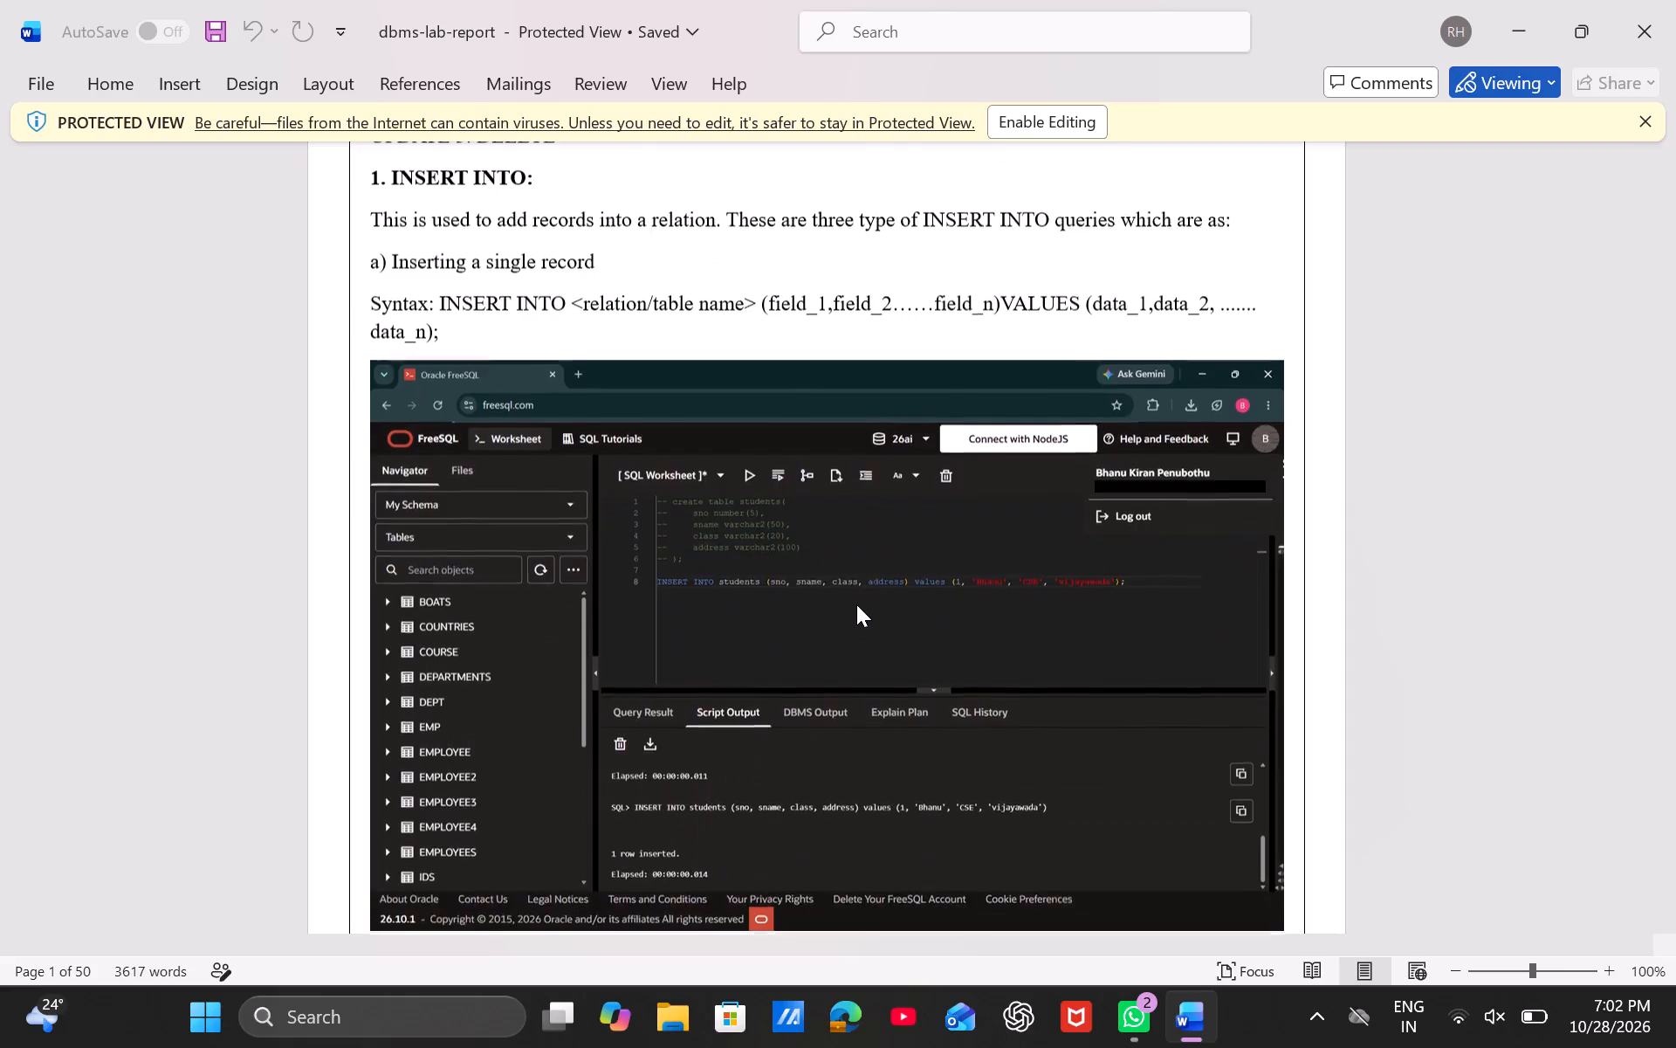
scroll(856, 604, up, 1)
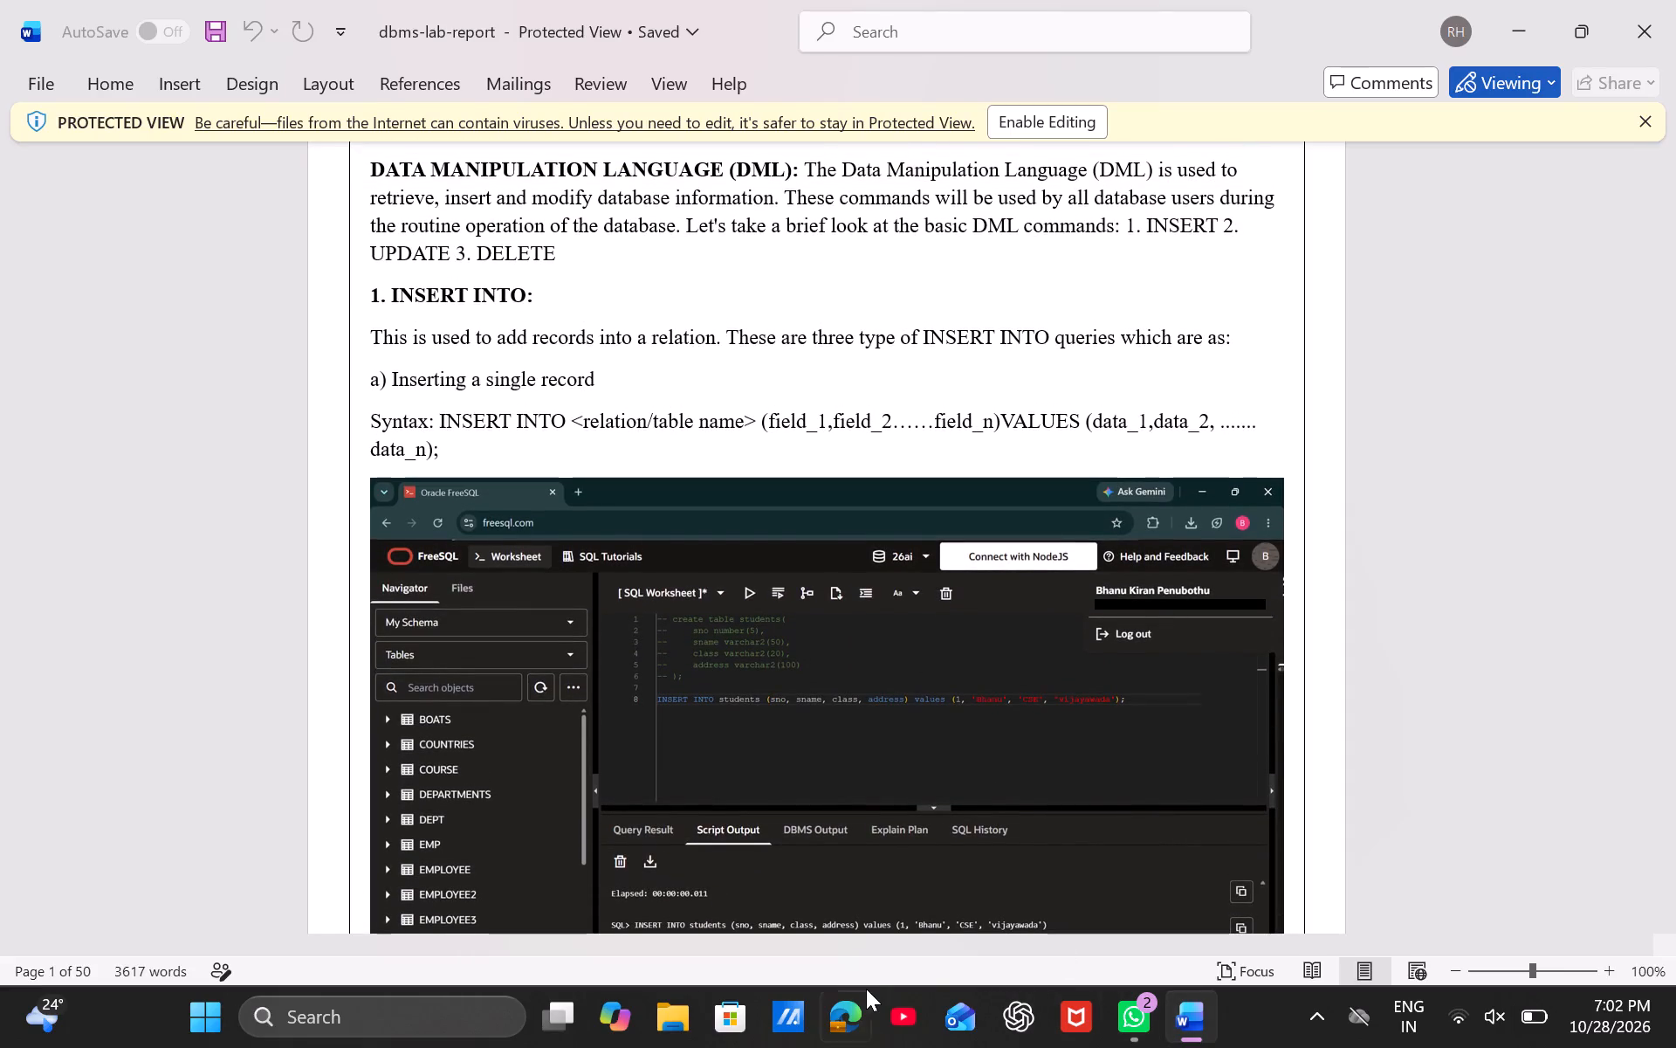
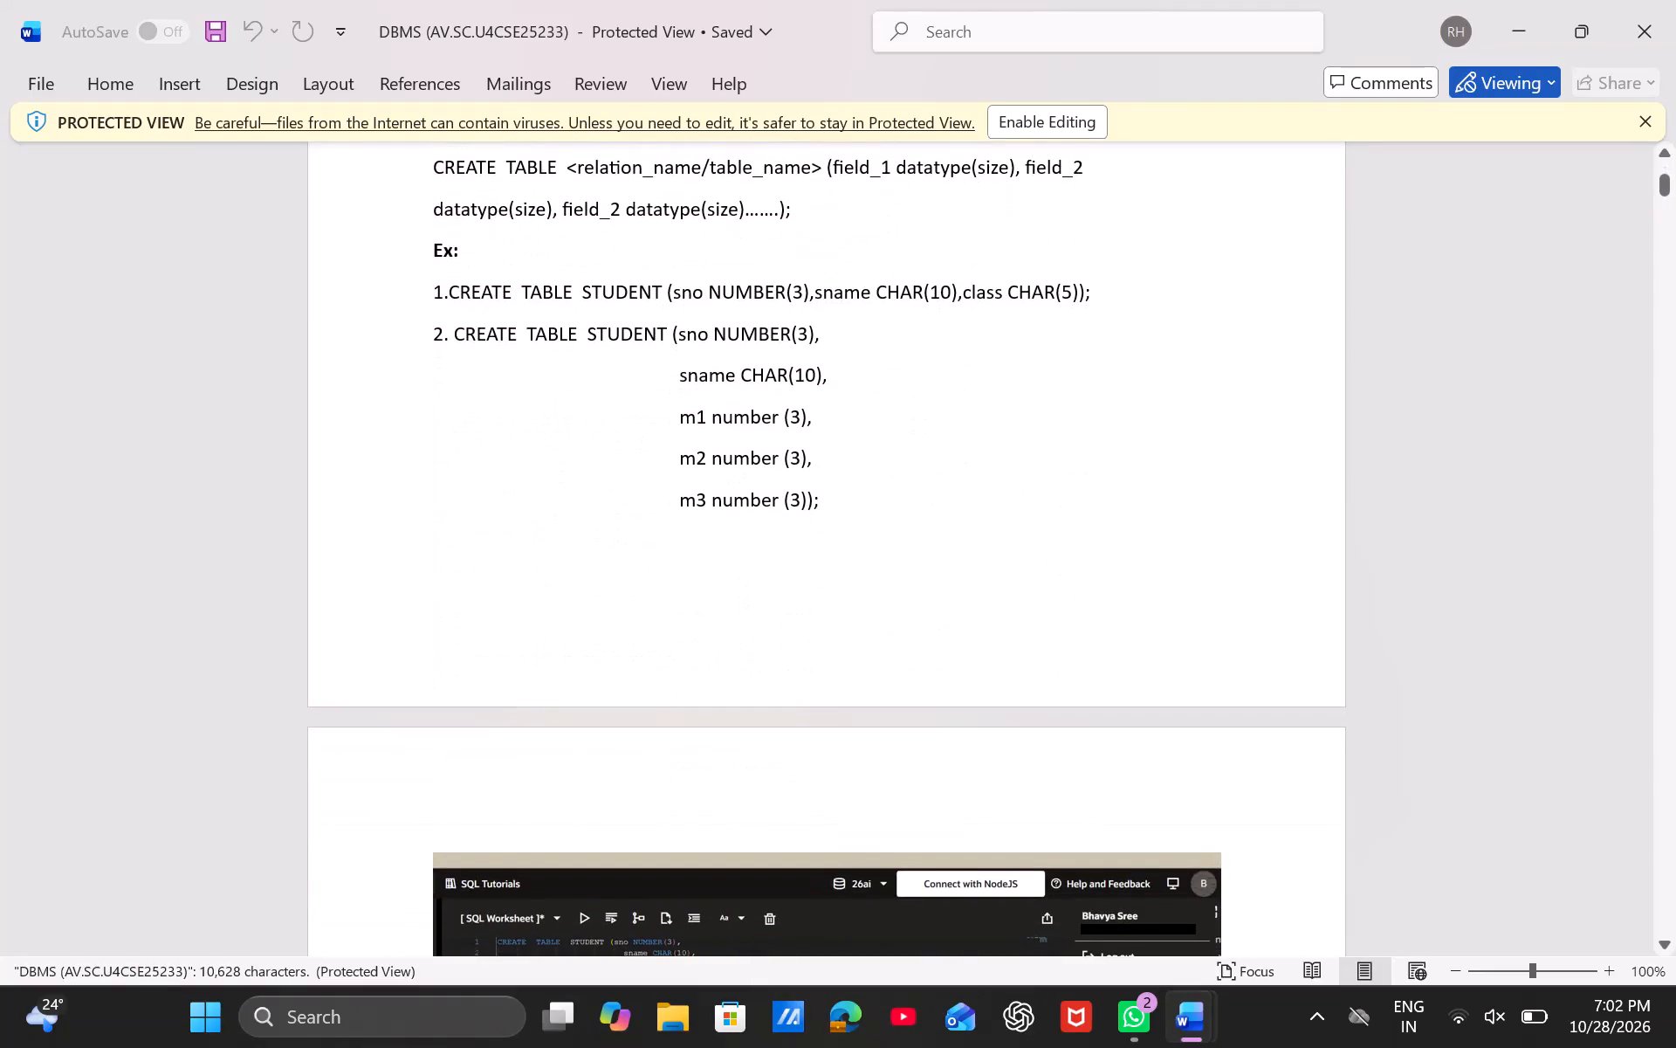
Review the DBMS Lab Manual's opening list of SQL statement types and Experiment 1's Create section, including the STUDENT table and desc examples.
scroll(821, 656, down, 3)
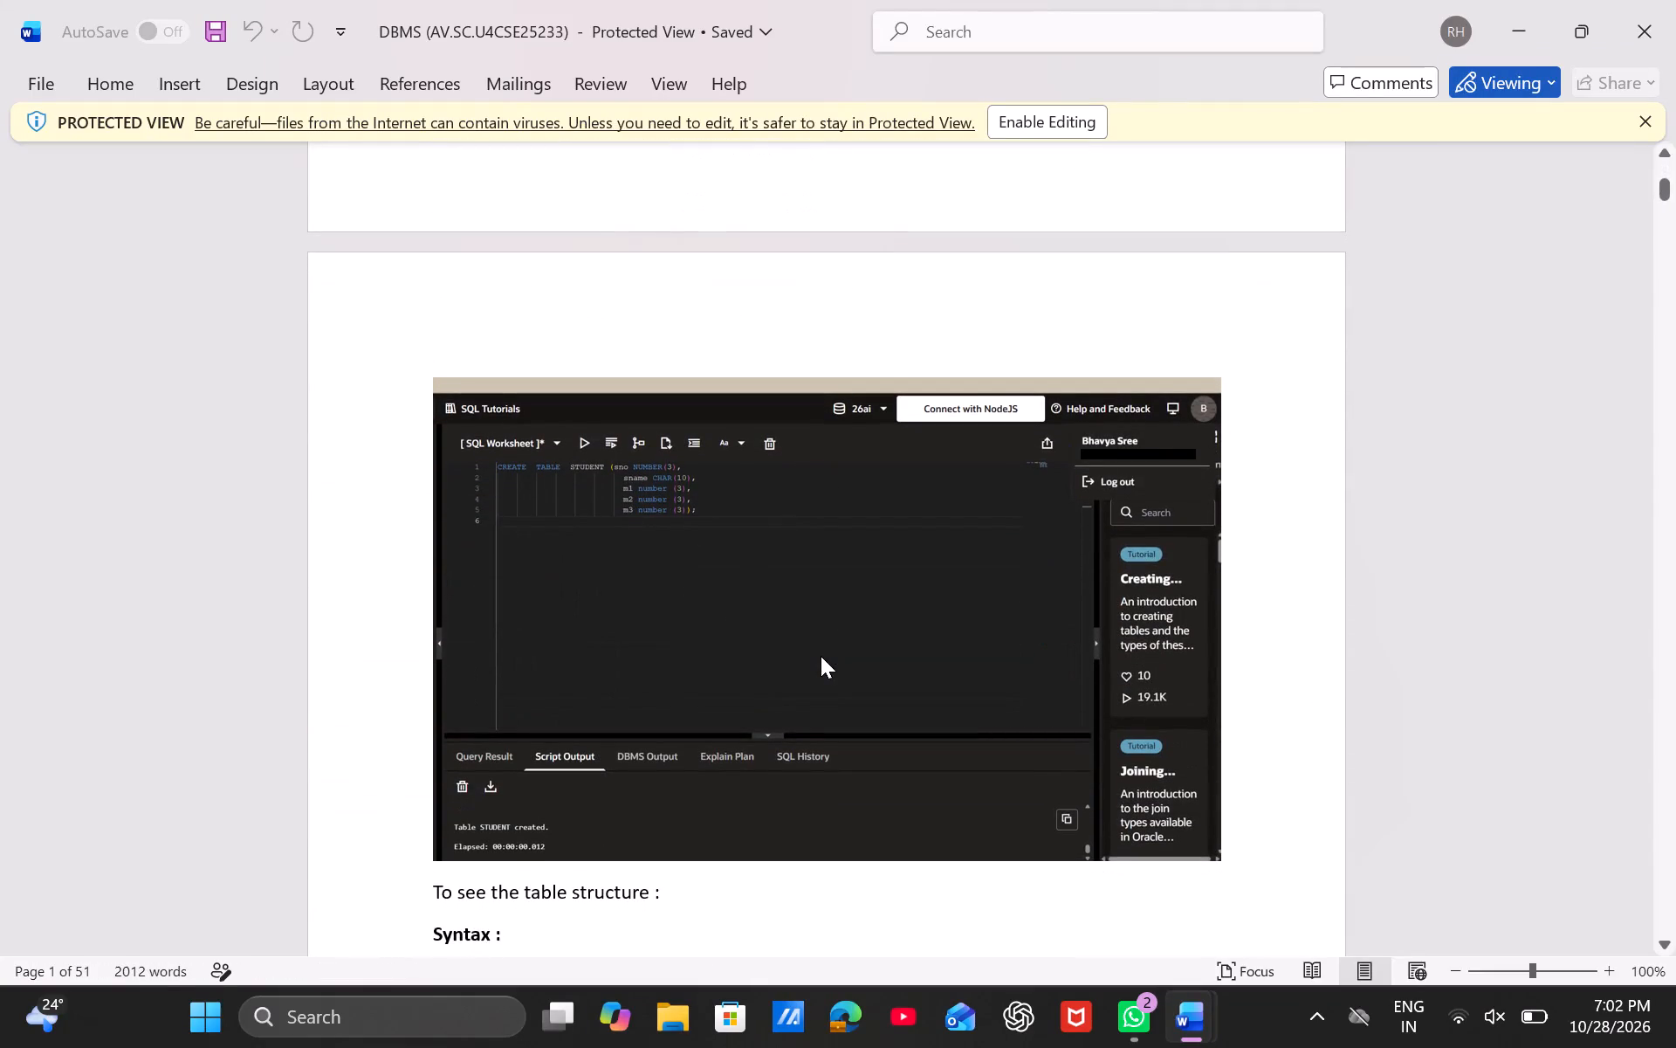
scroll(821, 656, down, 1)
scroll(821, 656, up, 5)
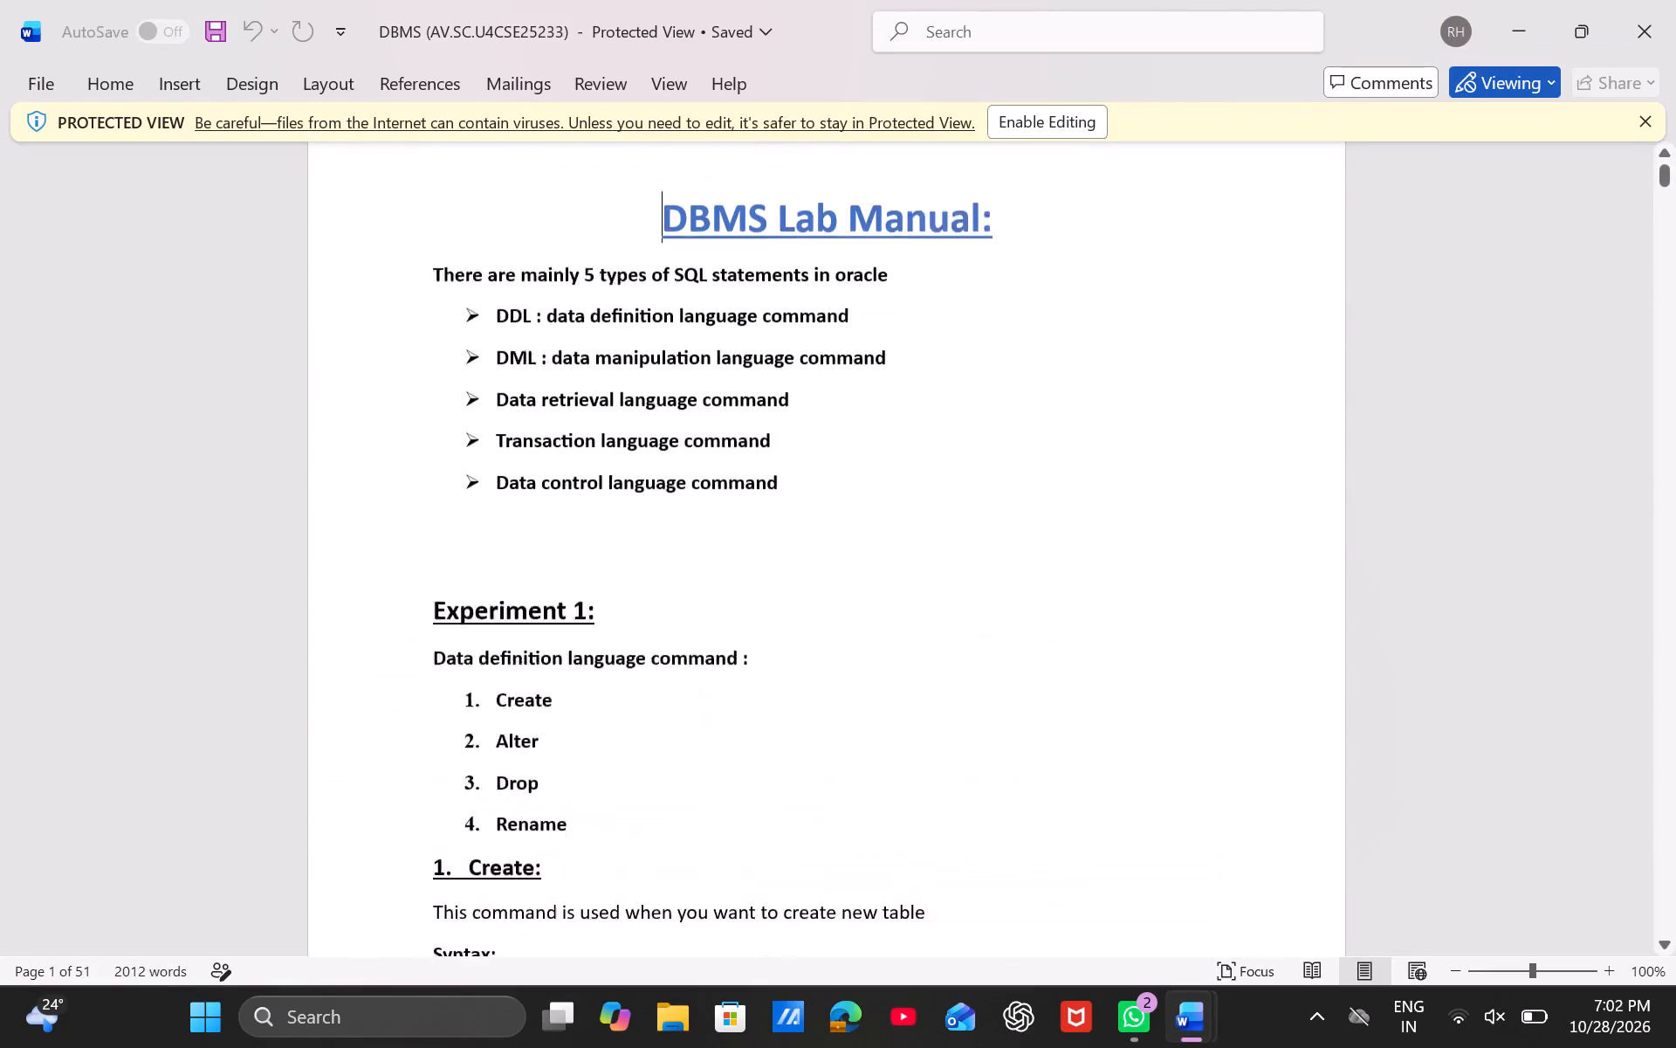
scroll(821, 656, up, 7)
scroll(821, 656, down, 5)
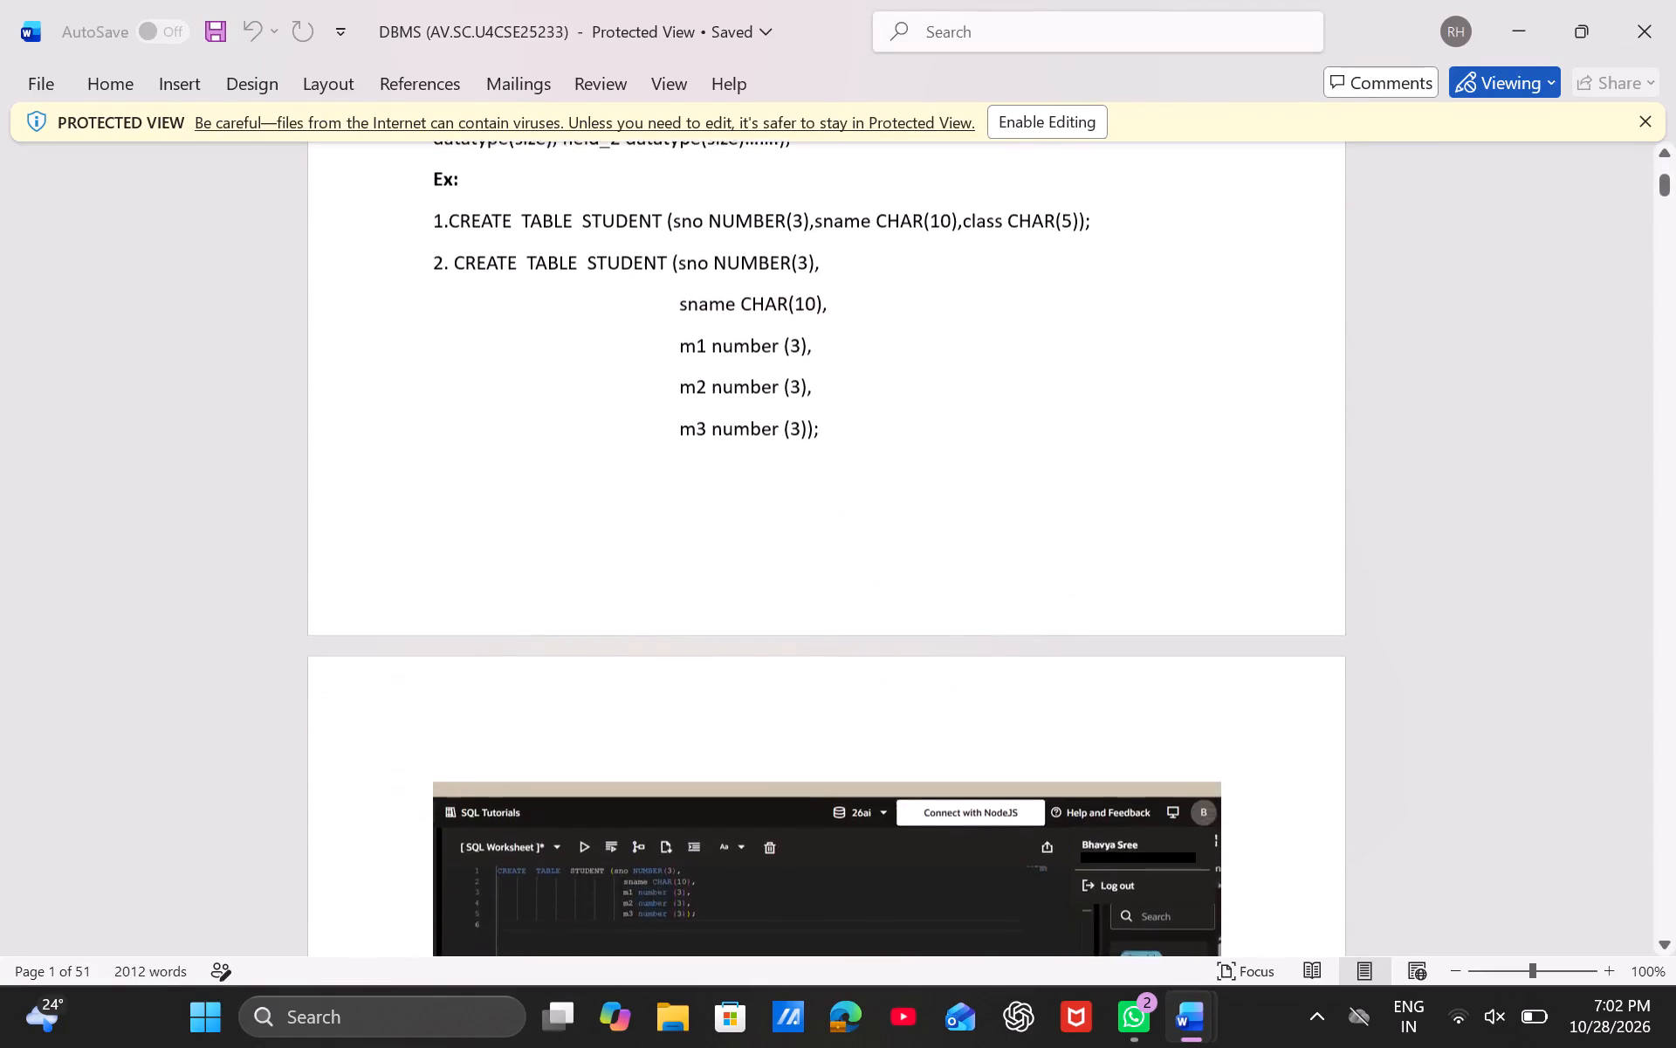
scroll(821, 656, down, 7)
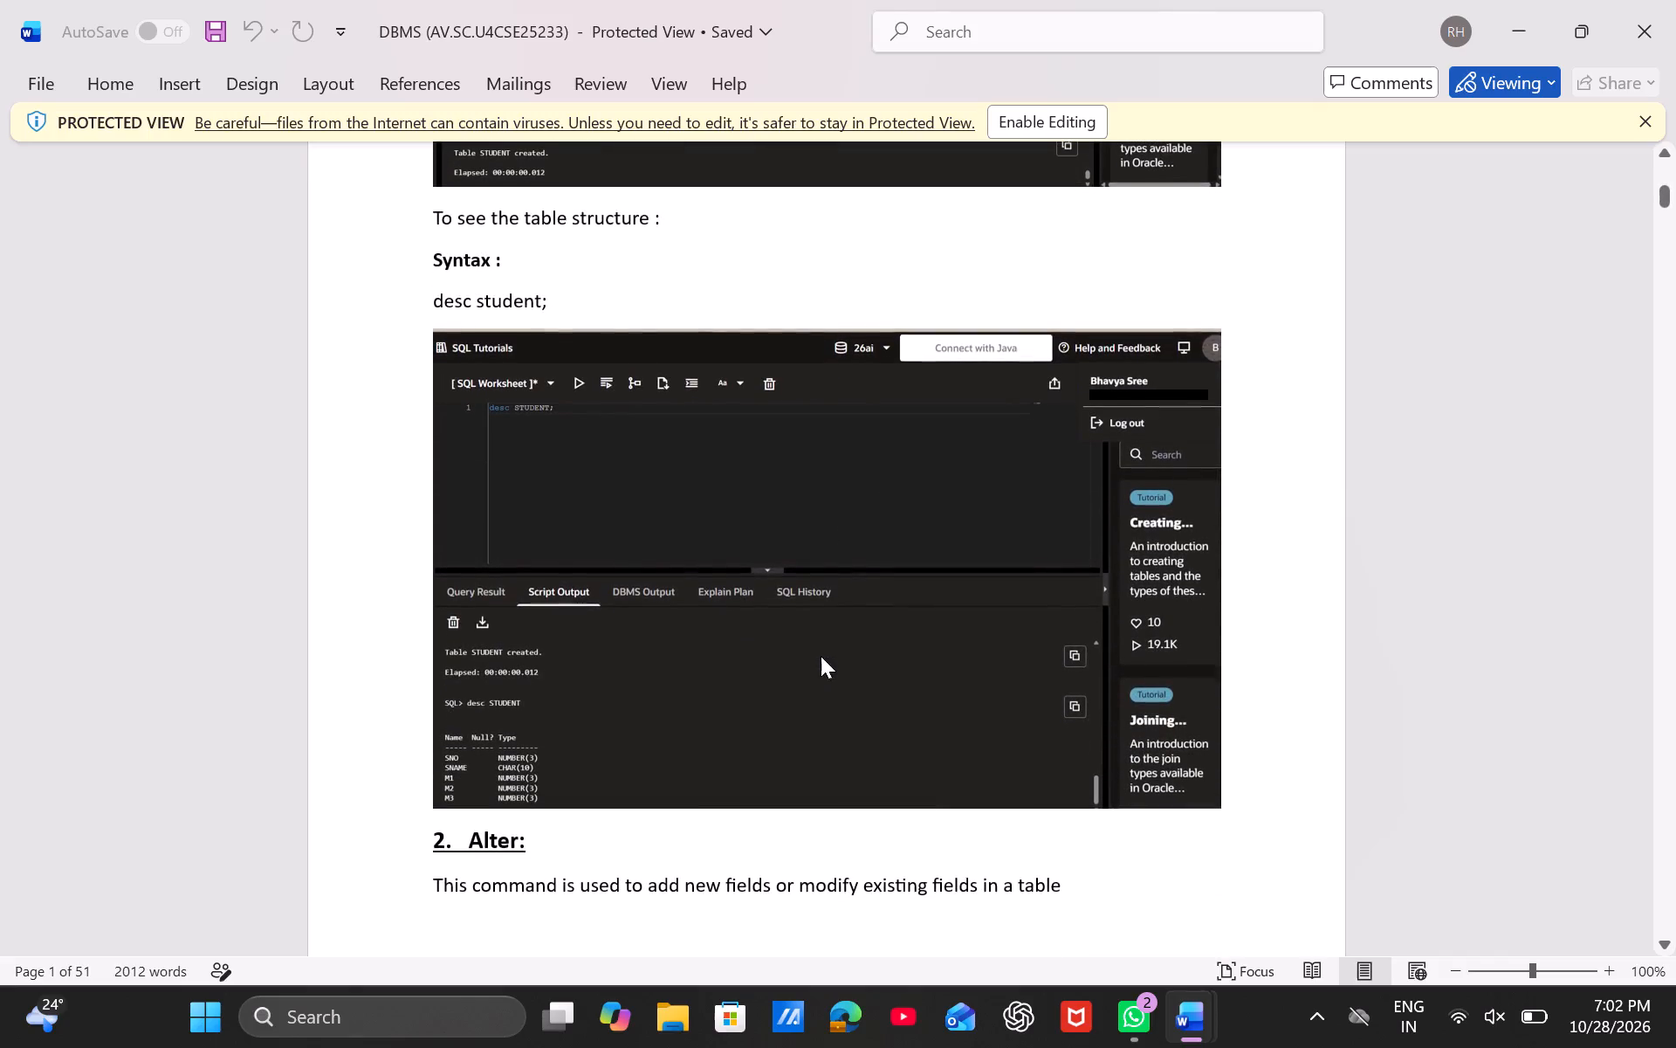
Review Experiment 1 in the DBMS lab manual, from the ALTER syntax through the employee table problems and their output screenshots.
scroll(821, 656, down, 1)
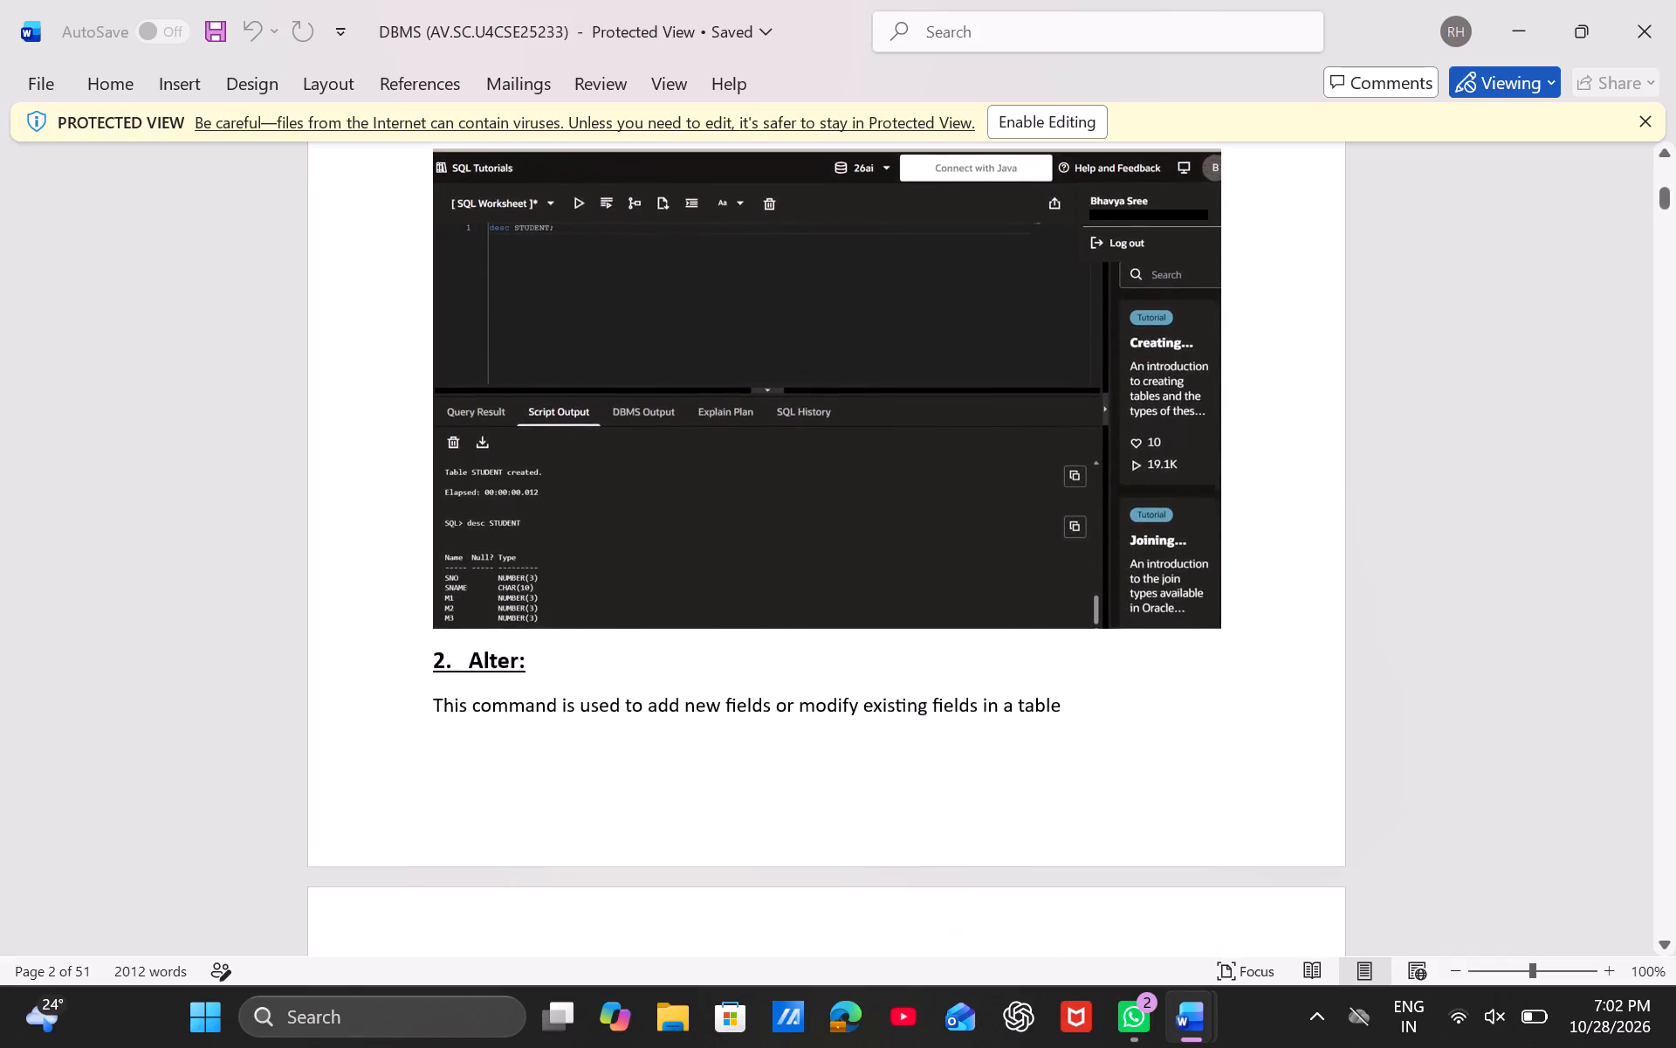
scroll(821, 656, down, 6)
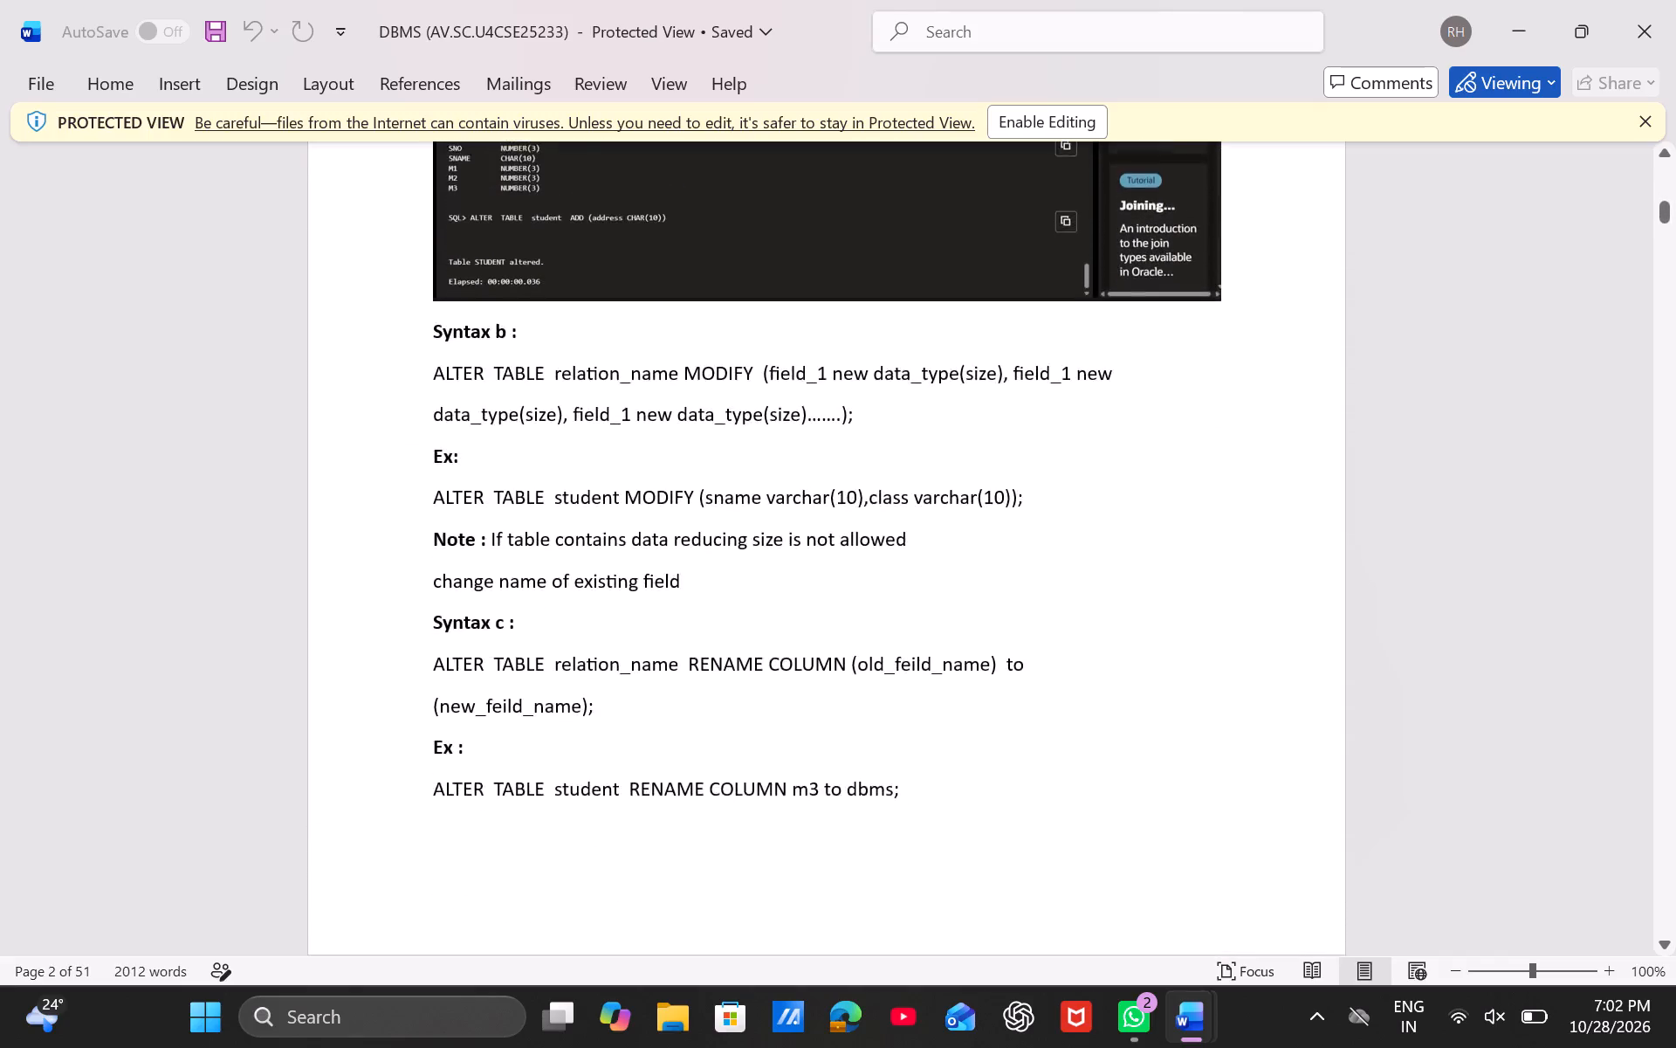
scroll(821, 656, down, 9)
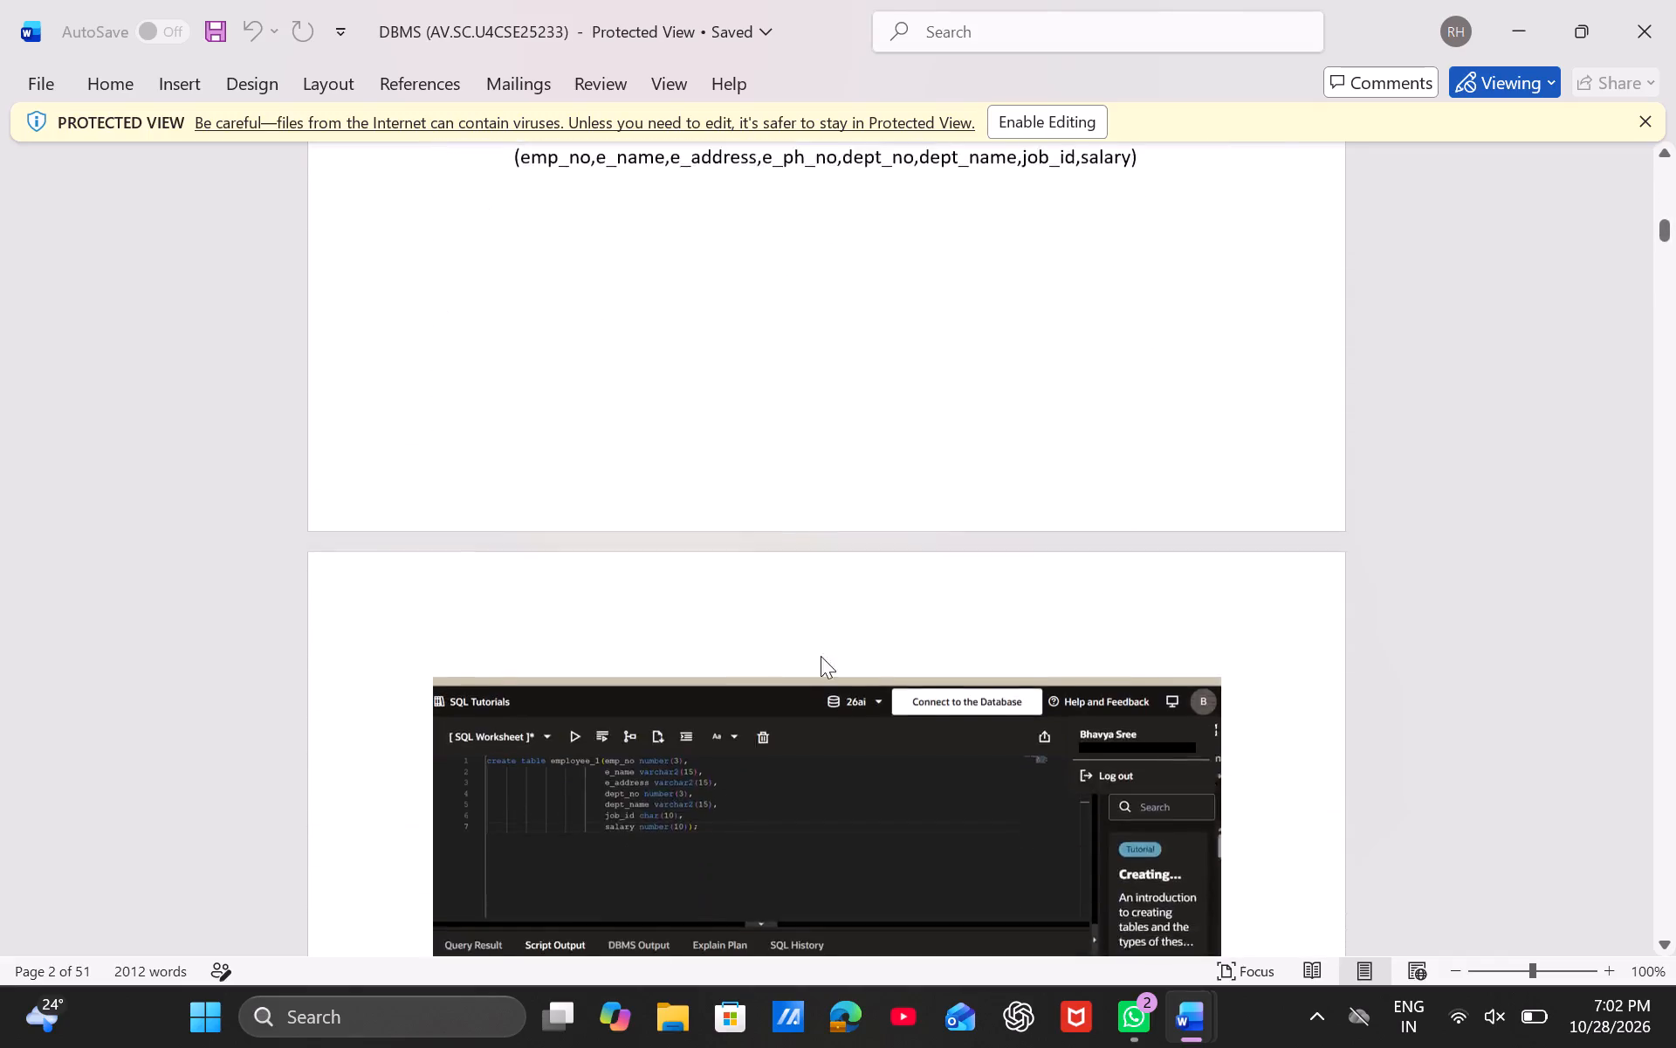
scroll(821, 656, down, 9)
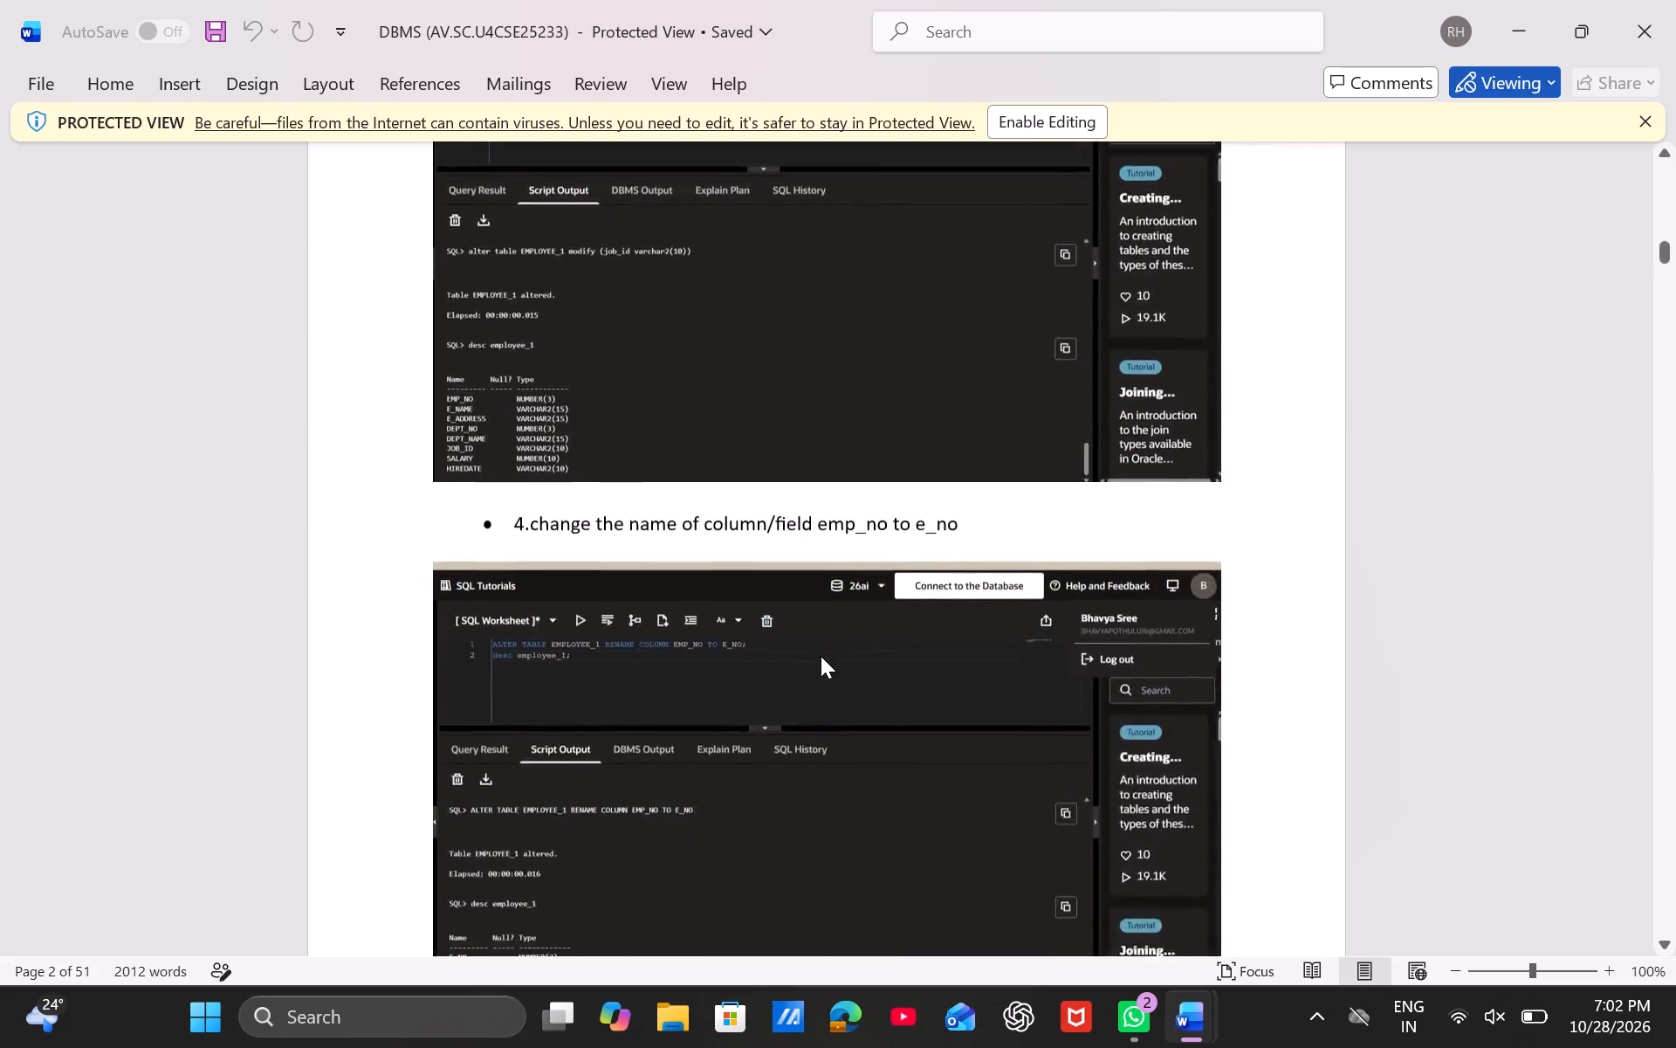
scroll(821, 656, down, 5)
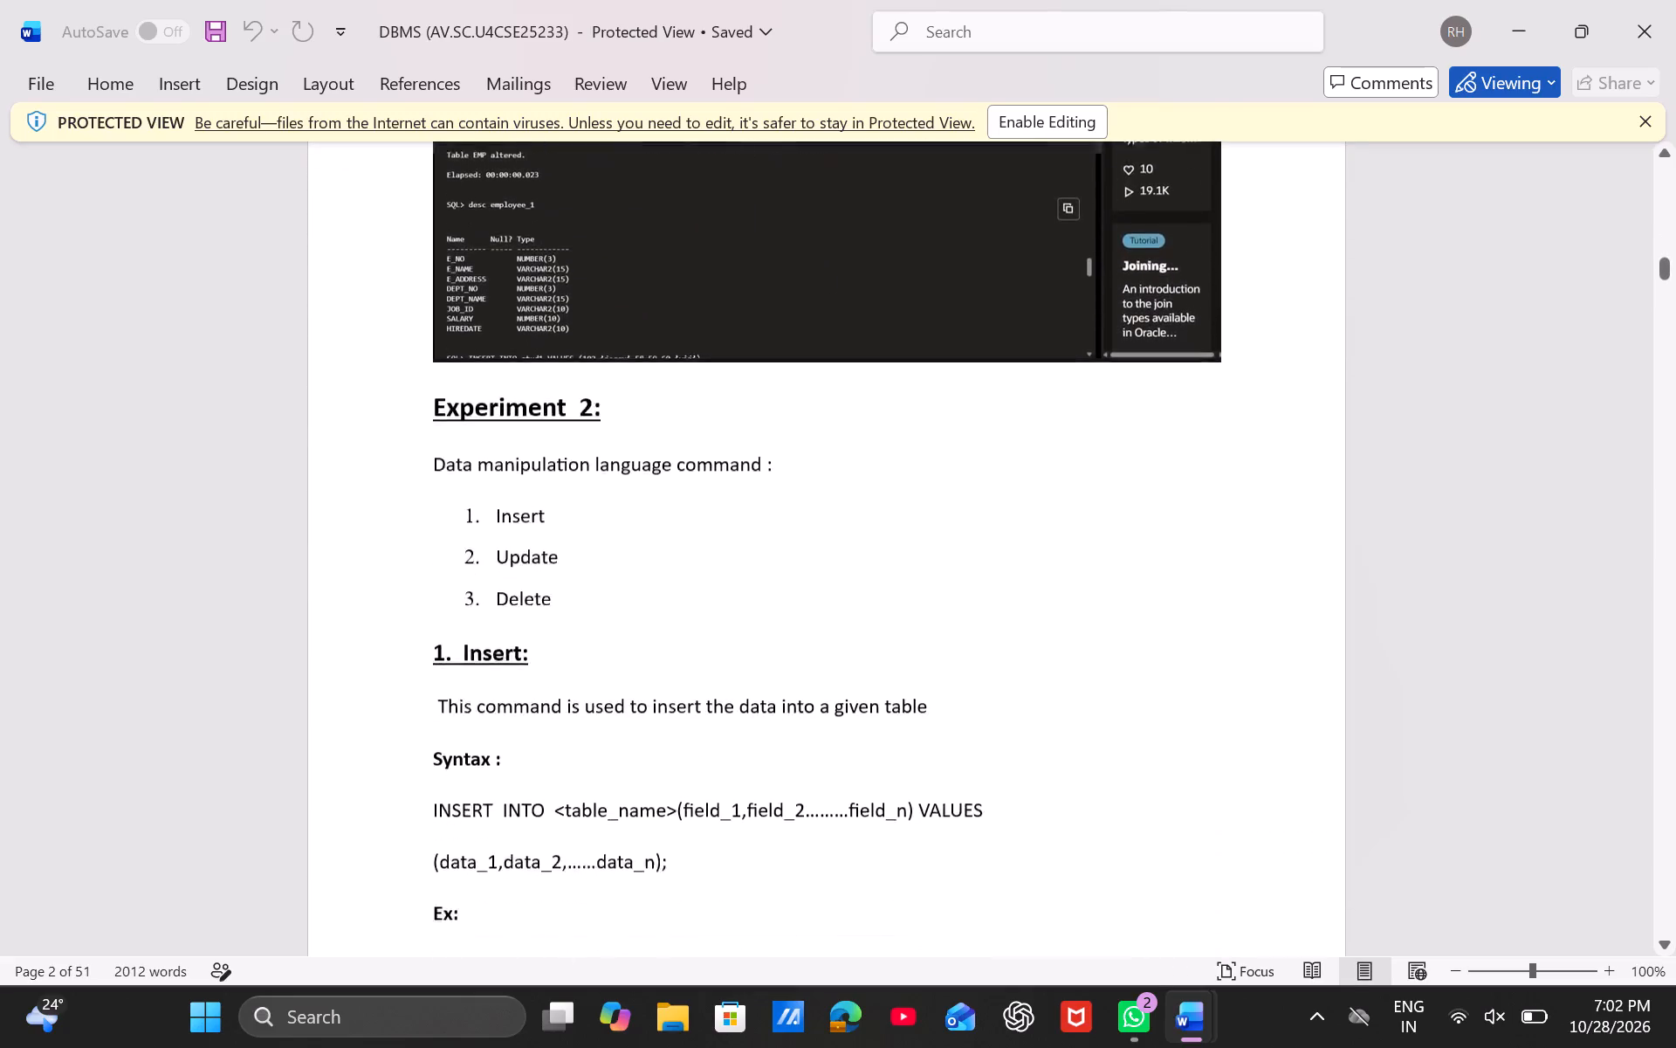
Read the Experiment 2 Insert, Update and Delete command descriptions and examples in the DBMS lab manual.
scroll(821, 656, down, 5)
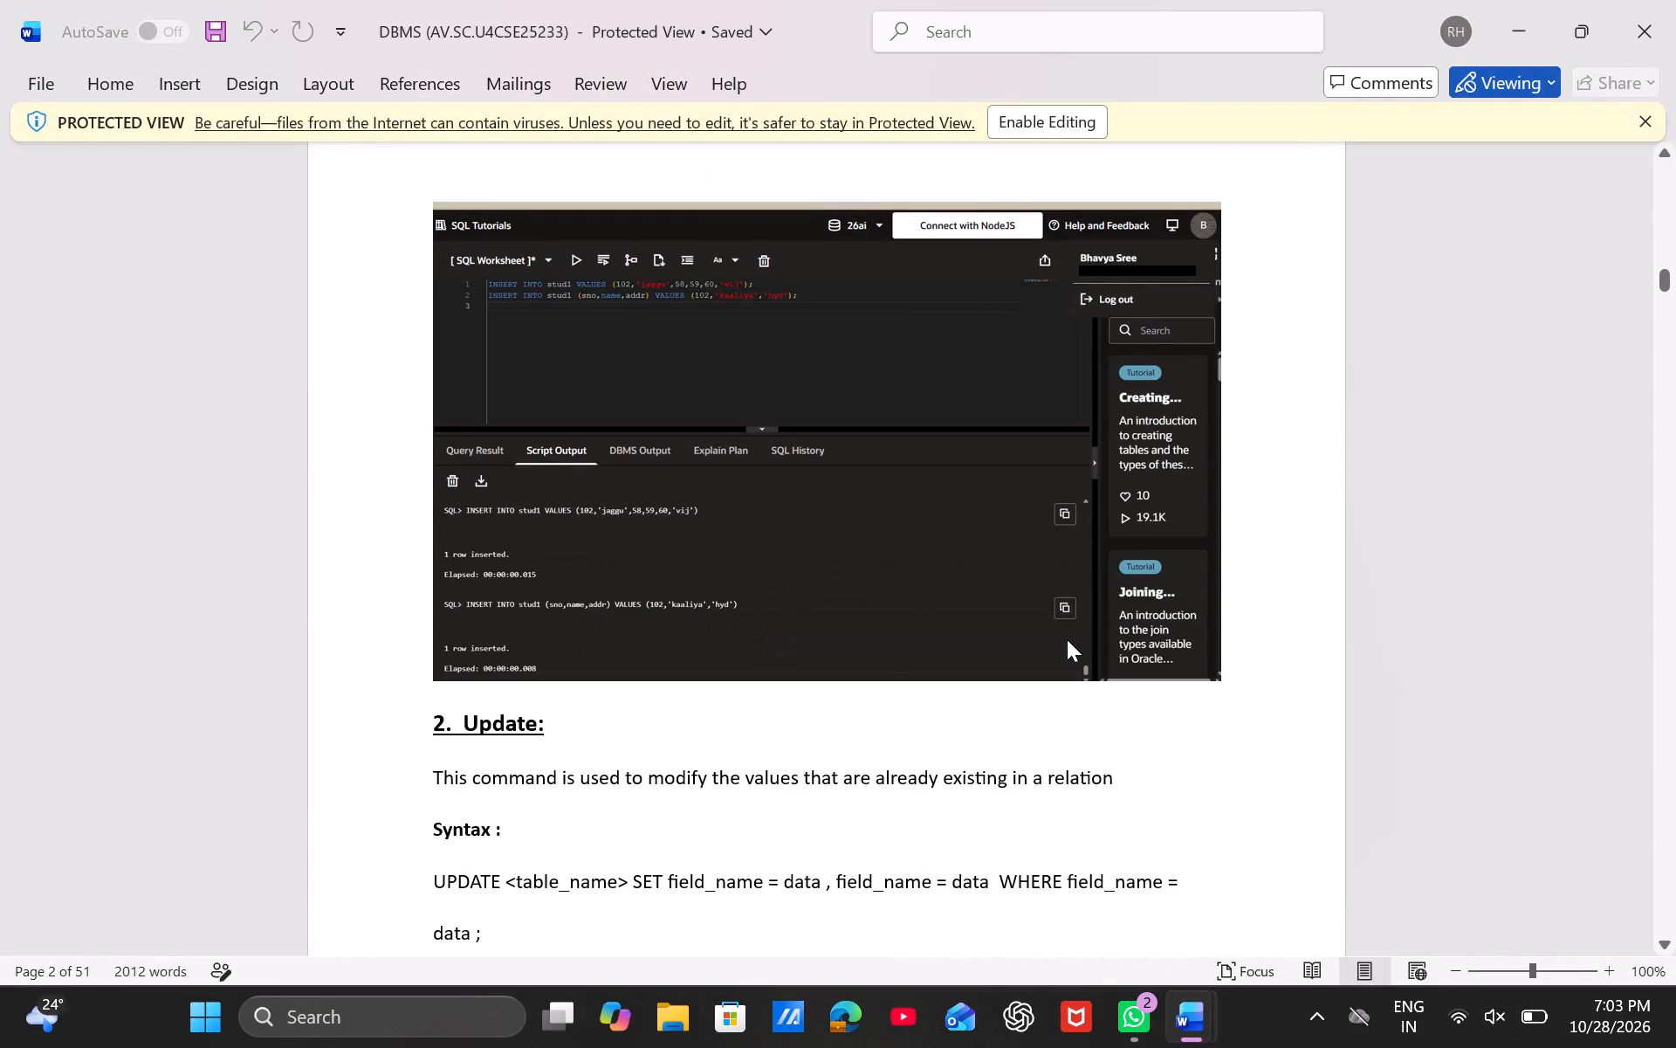
scroll(1067, 639, down, 4)
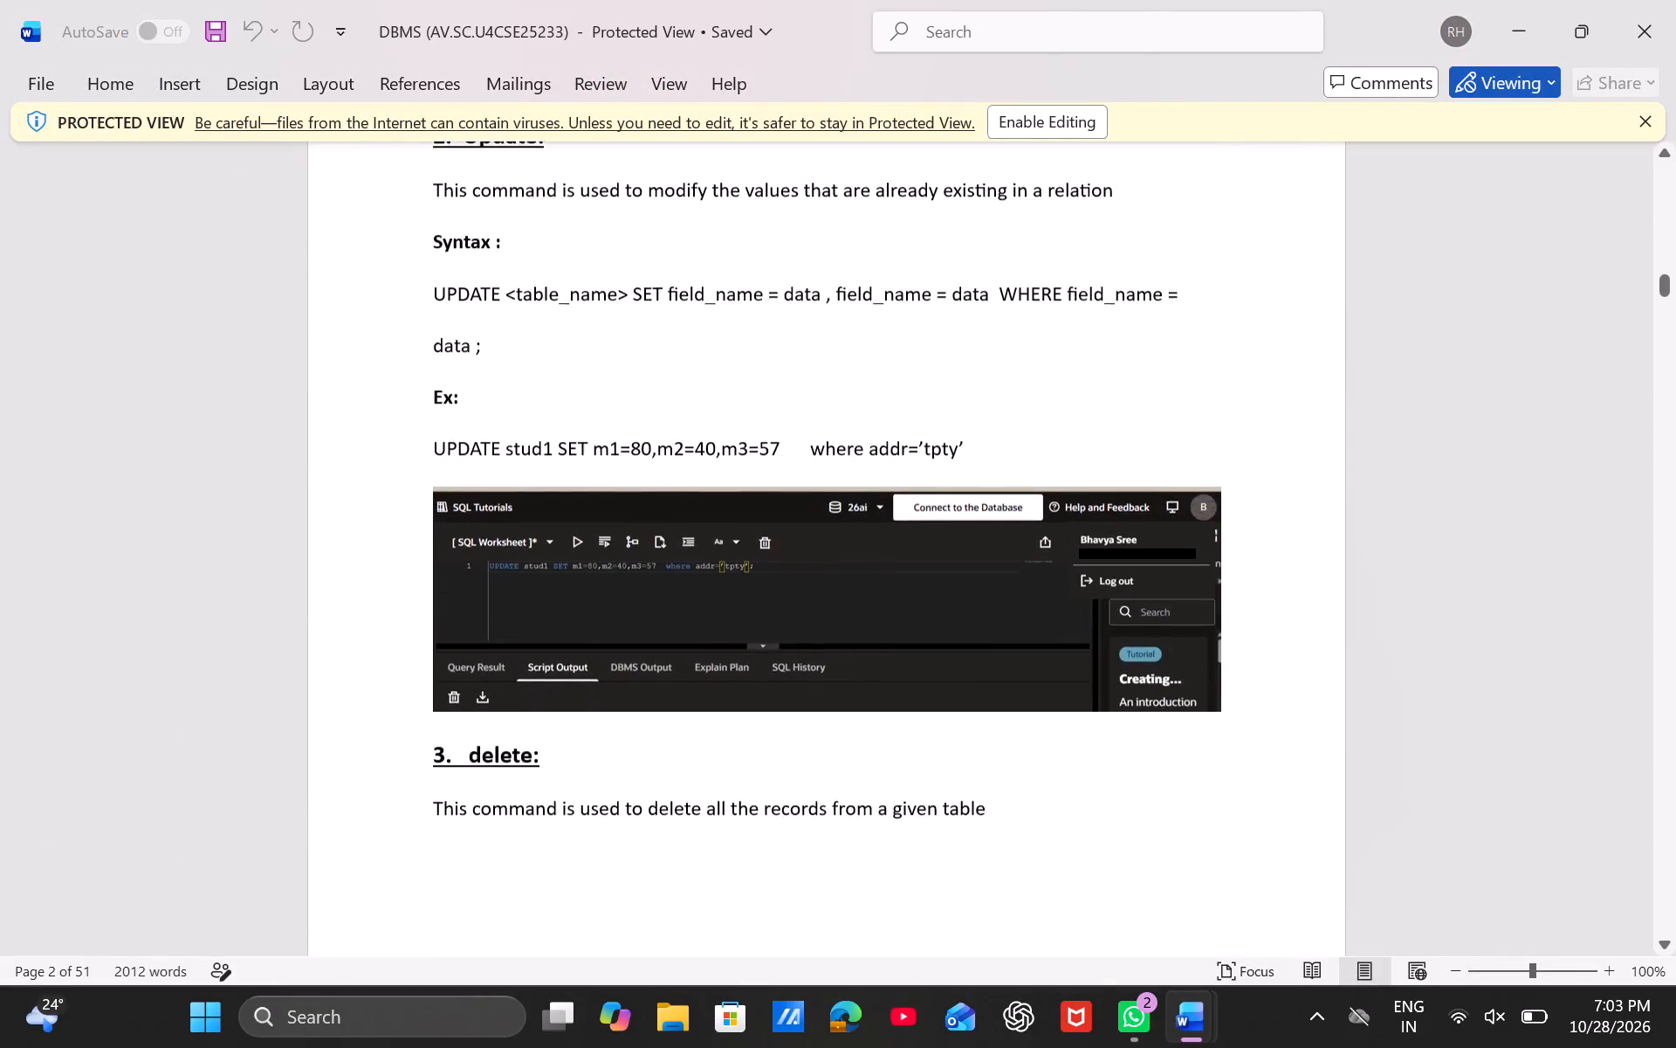
scroll(1067, 639, down, 1)
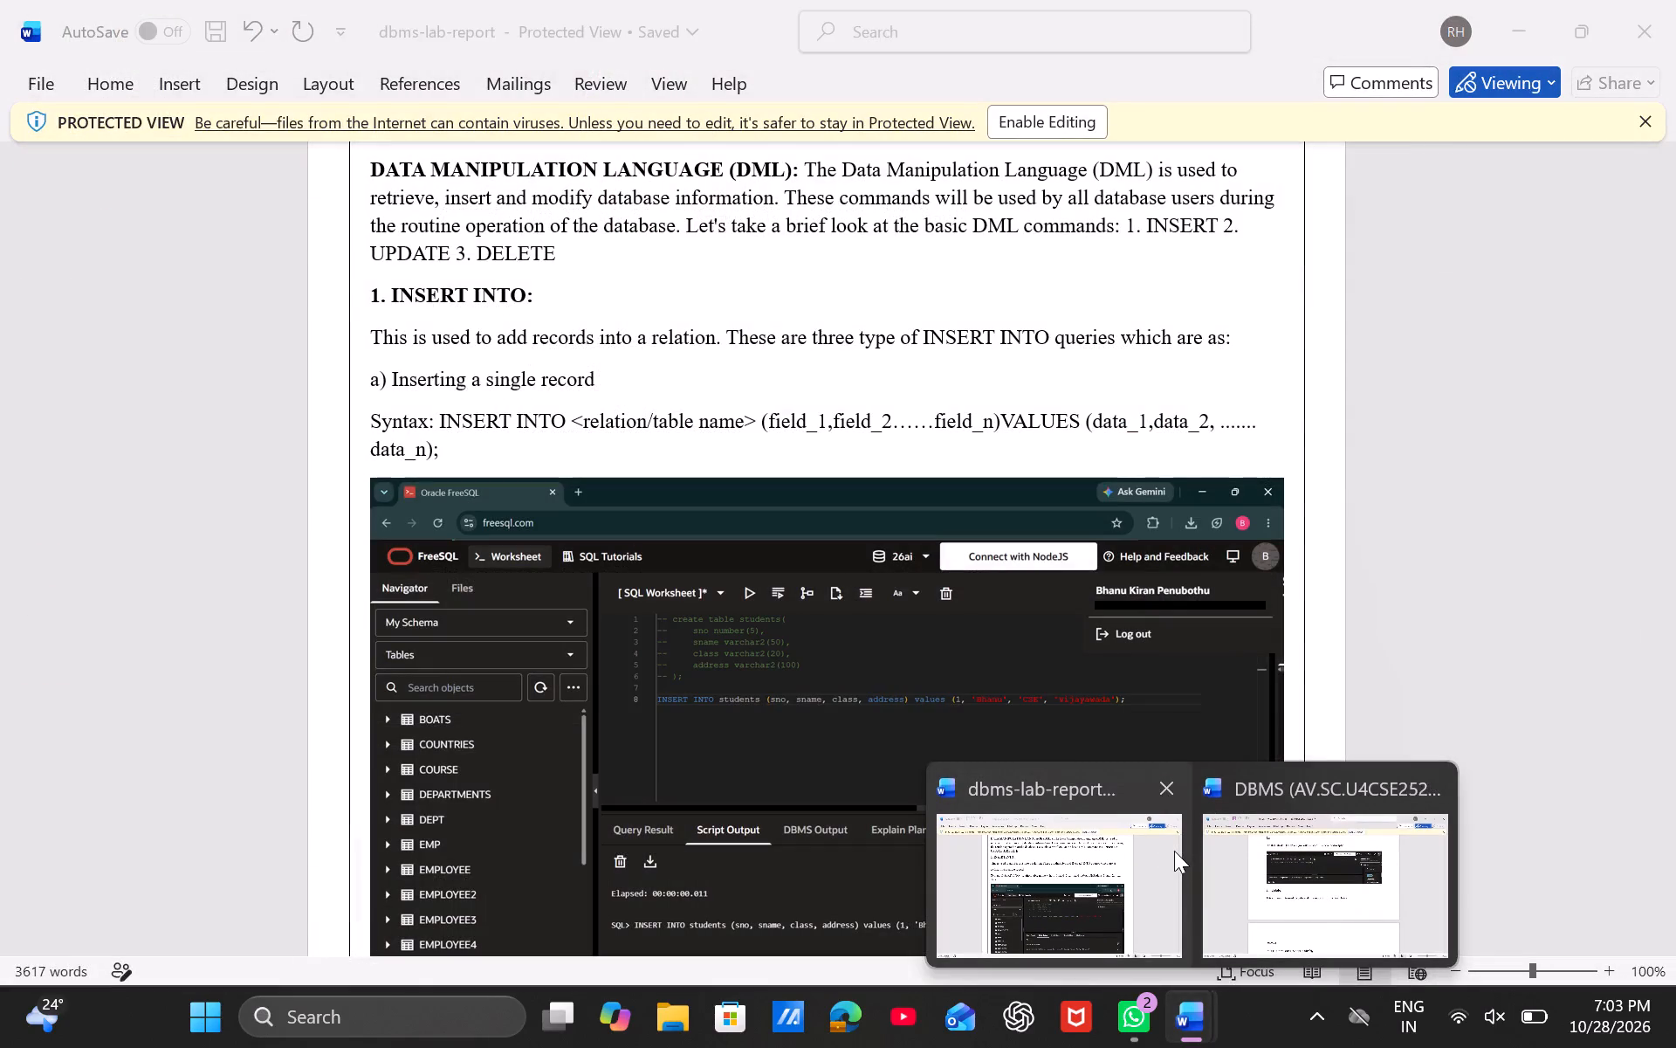
Switch to the dbms-lab-report document and review its INSERT INTO, UPDATE-SET-WHERE and DELETE-FROM sections with their screenshots.
click(1171, 851)
scroll(800, 848, down, 2)
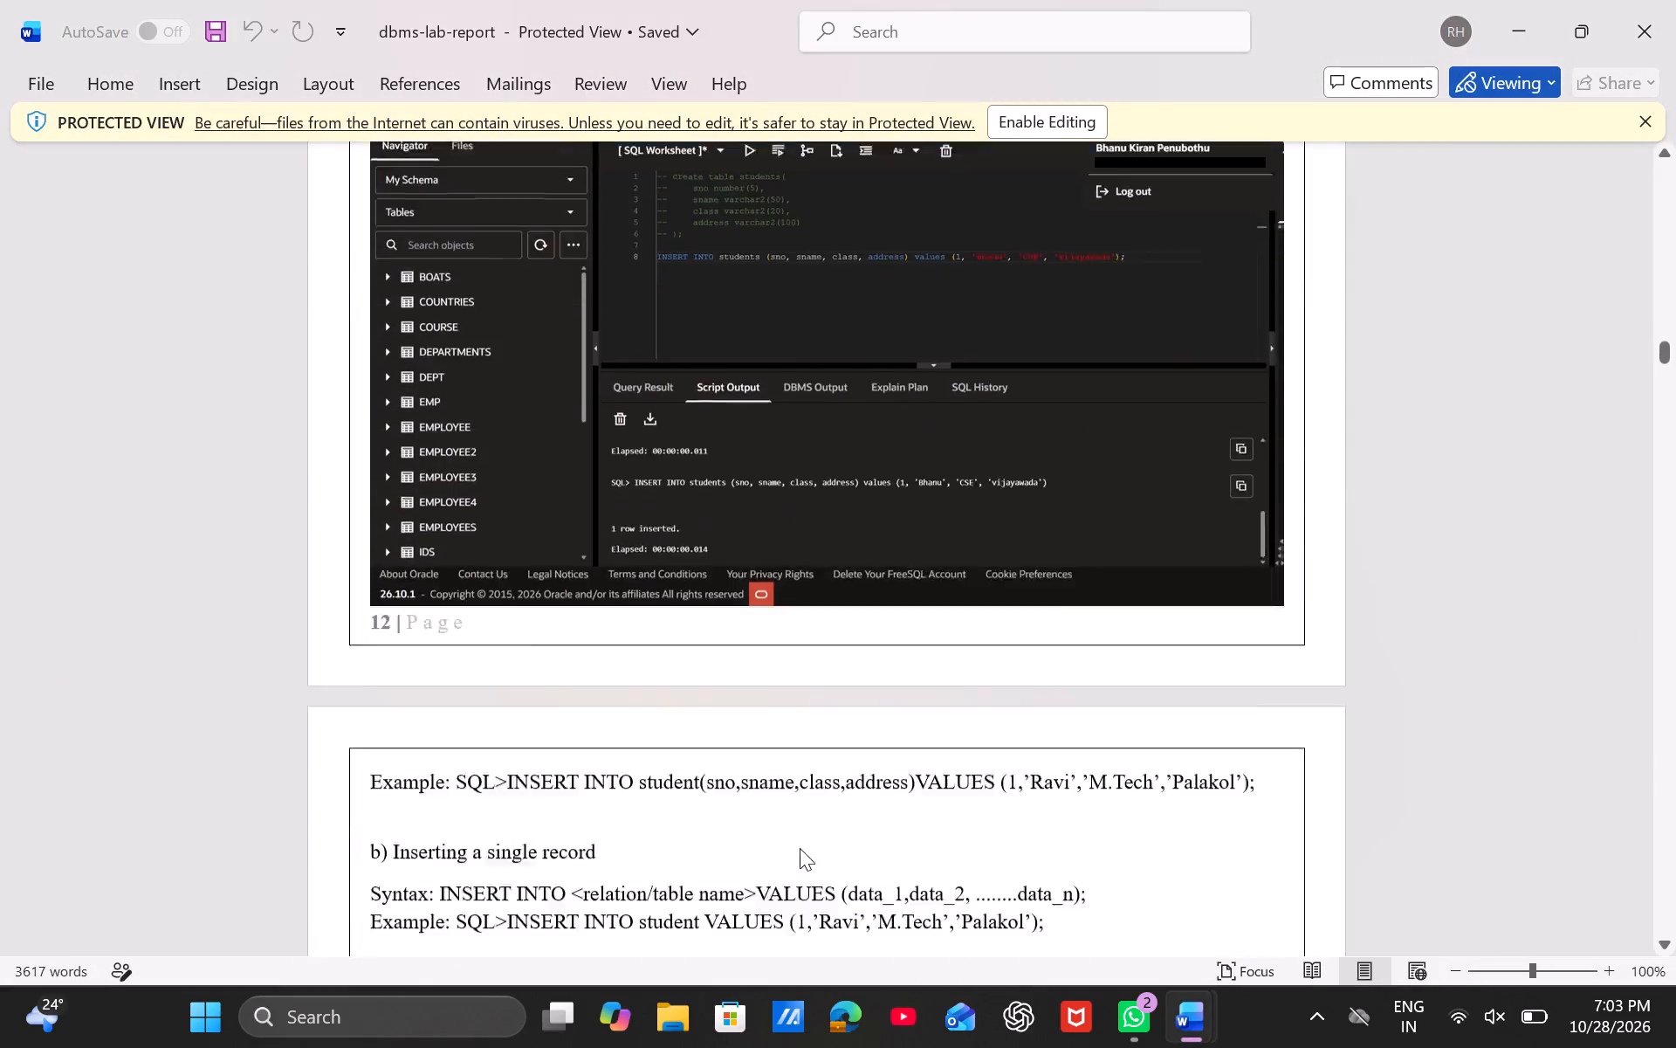
scroll(800, 848, down, 5)
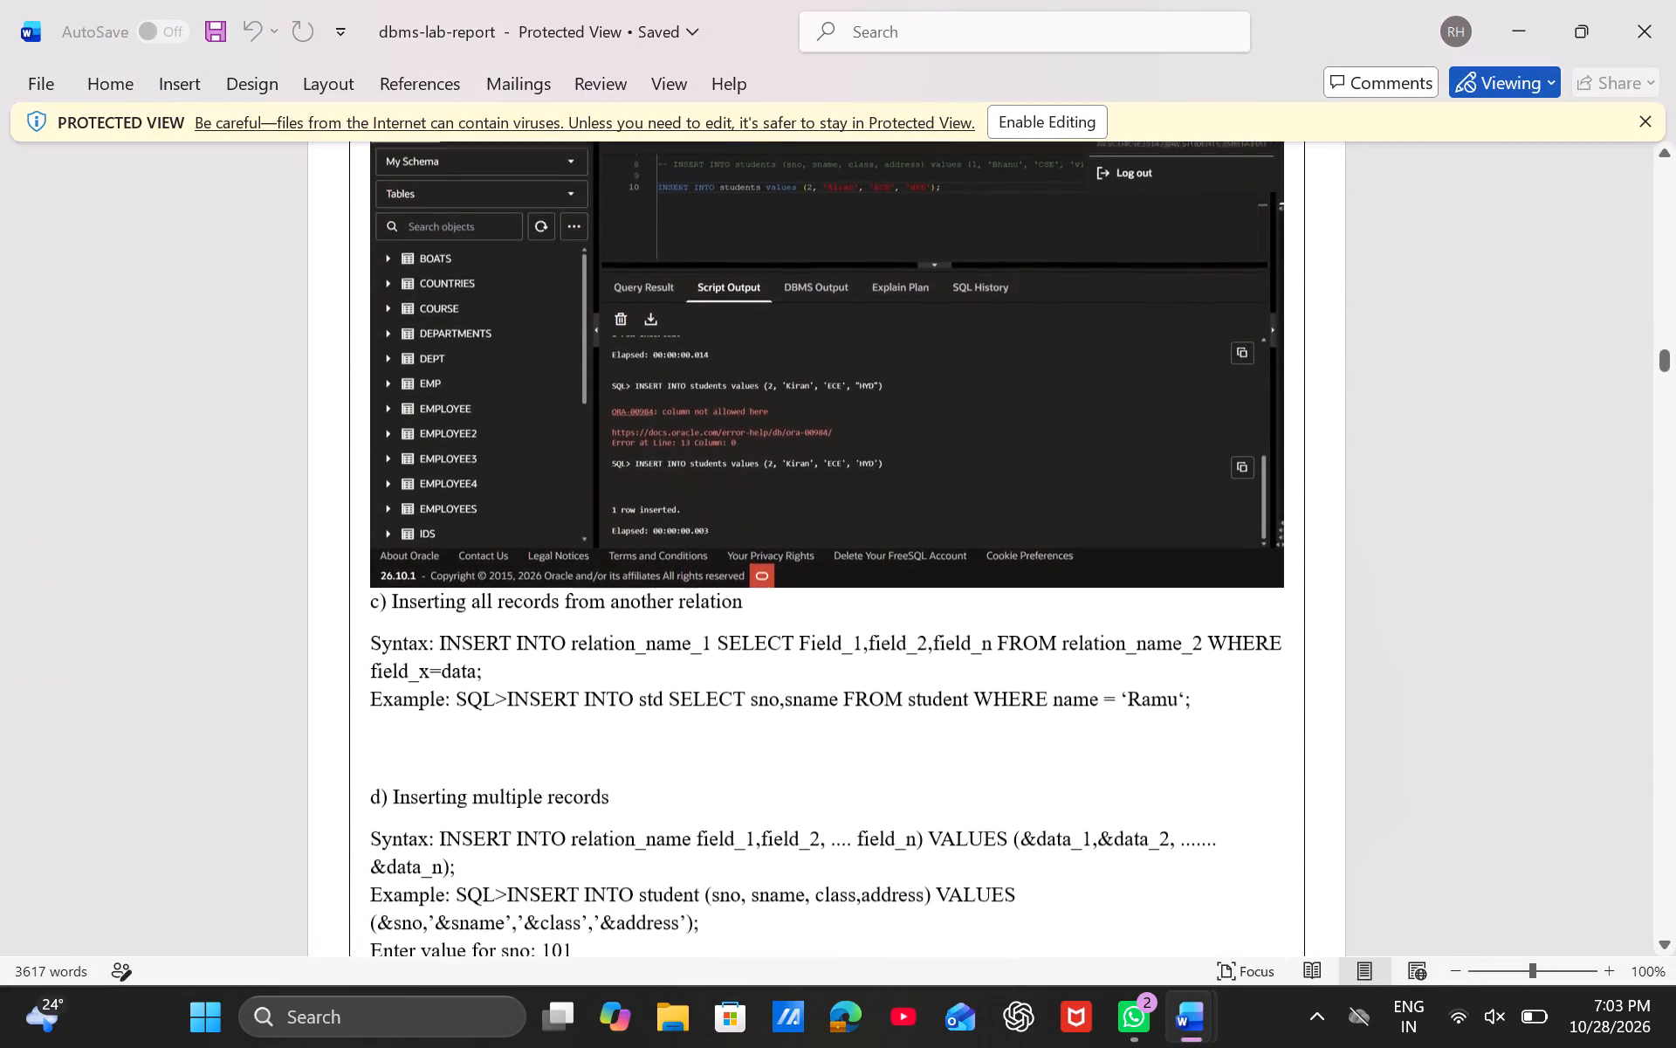
scroll(800, 848, down, 7)
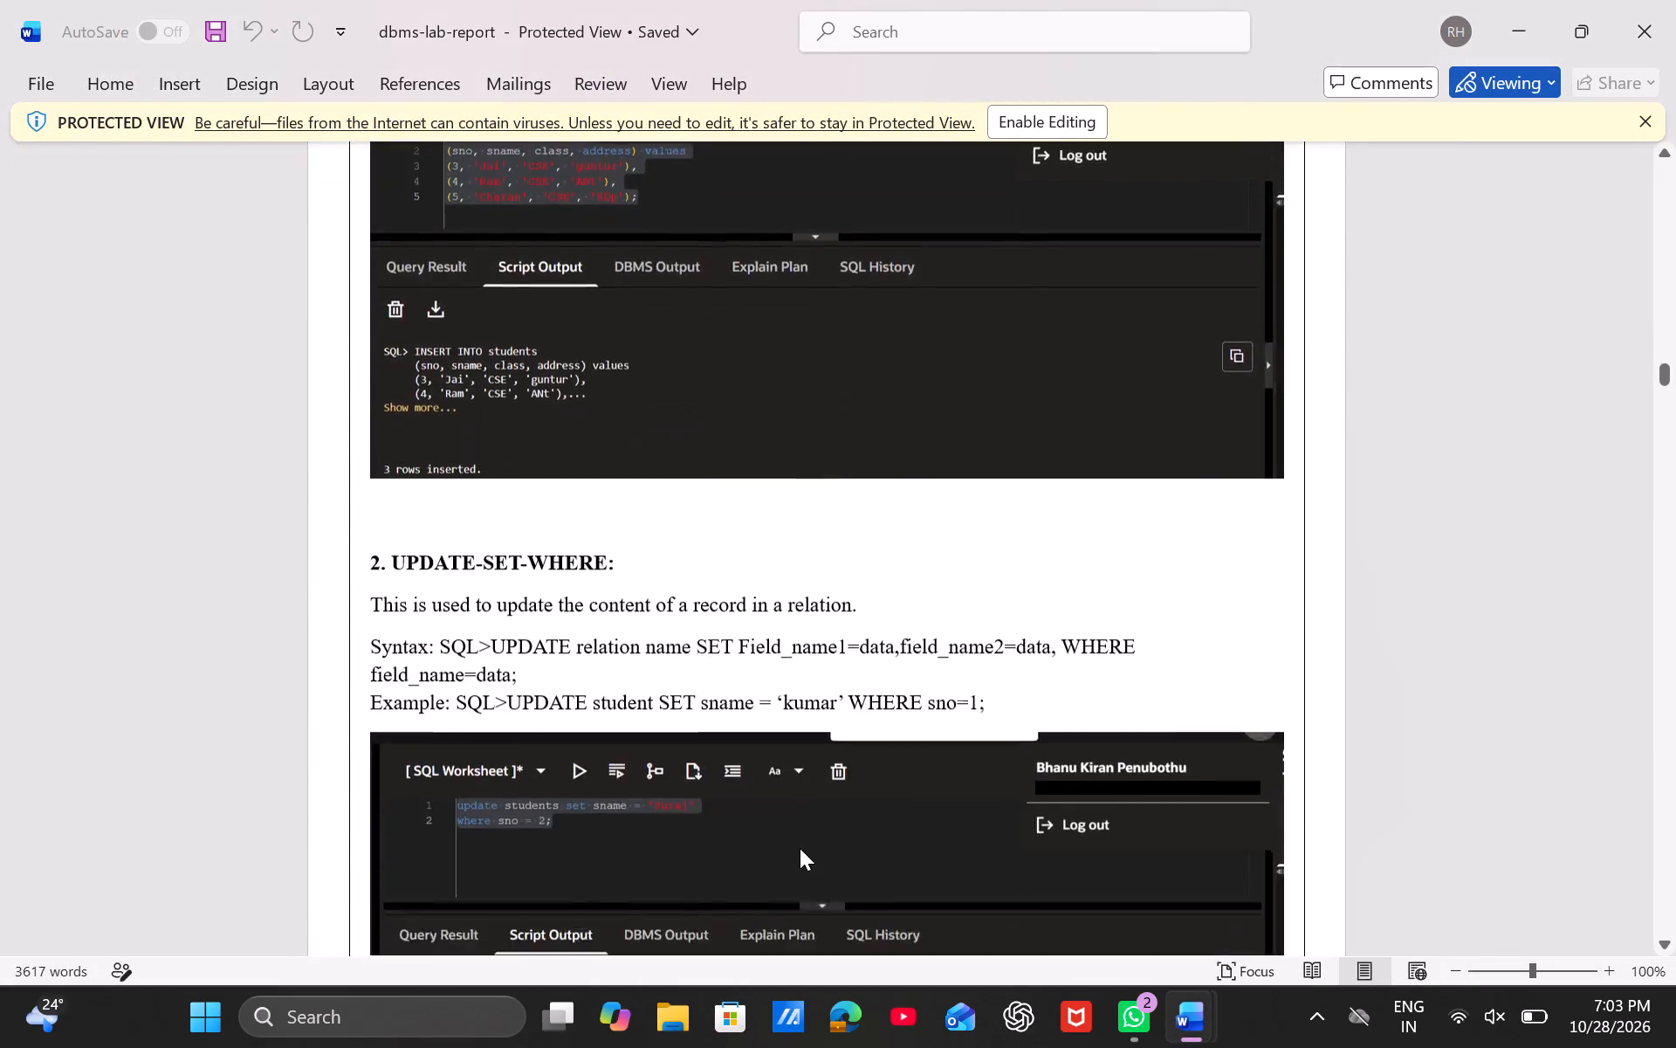
scroll(800, 848, up, 2)
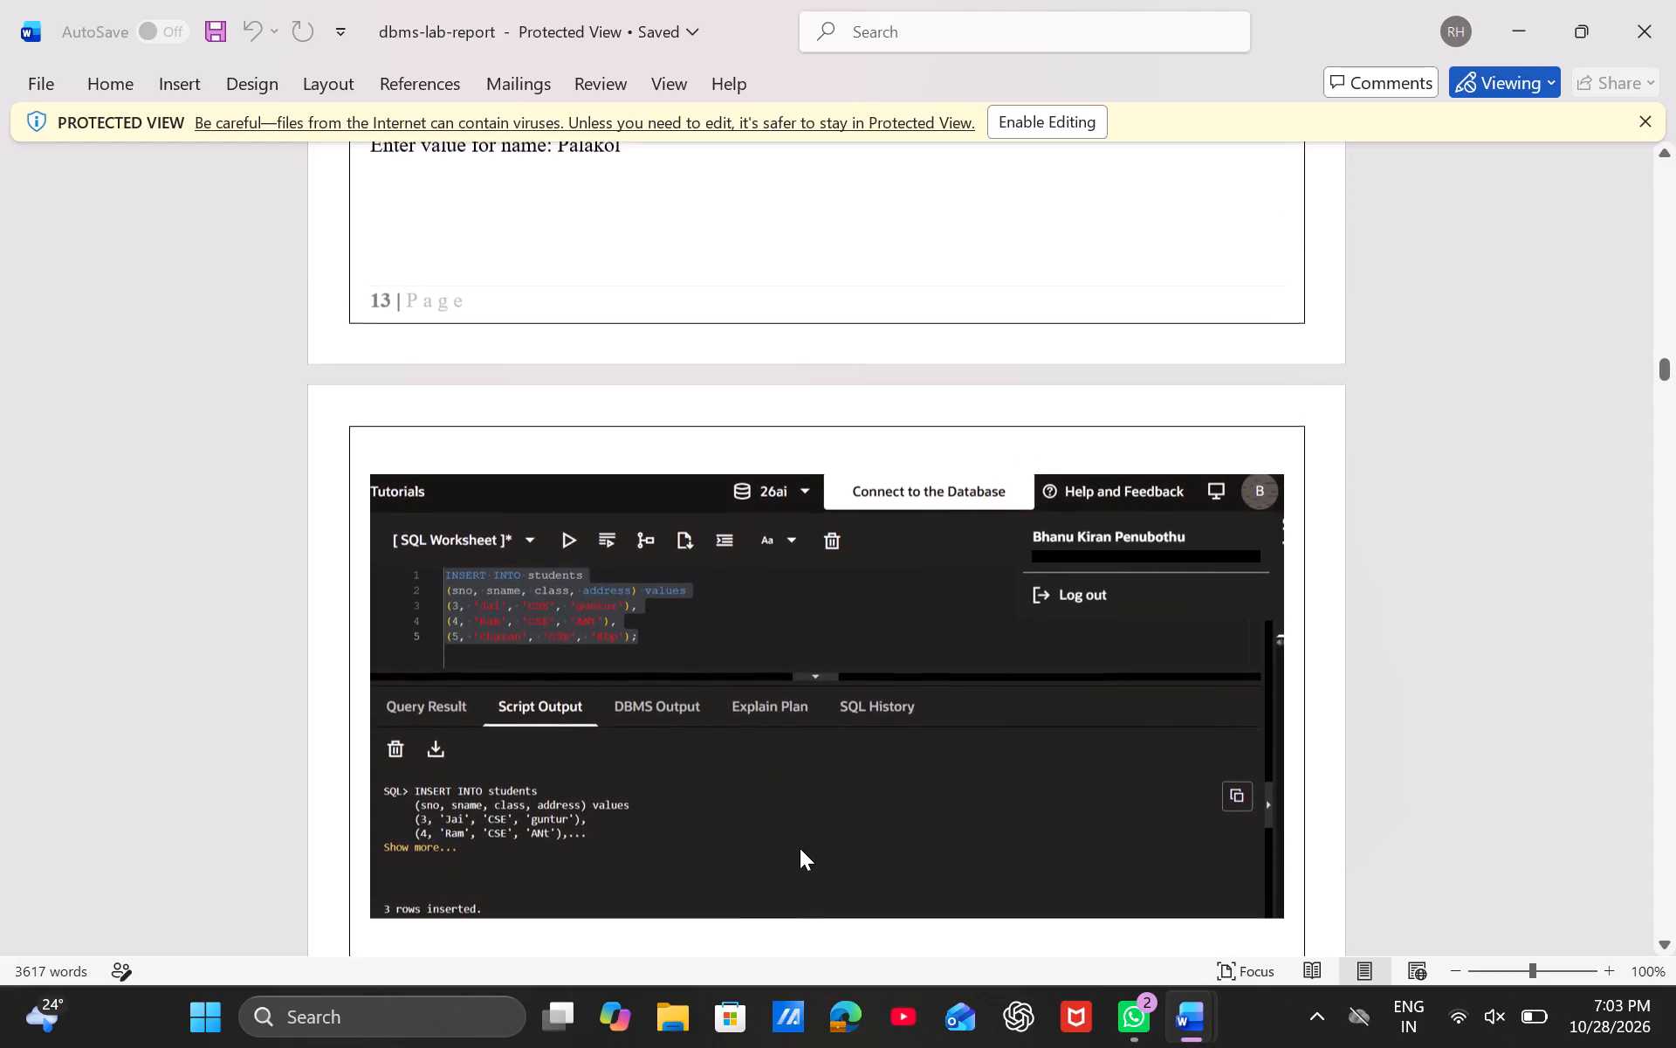
scroll(800, 848, down, 6)
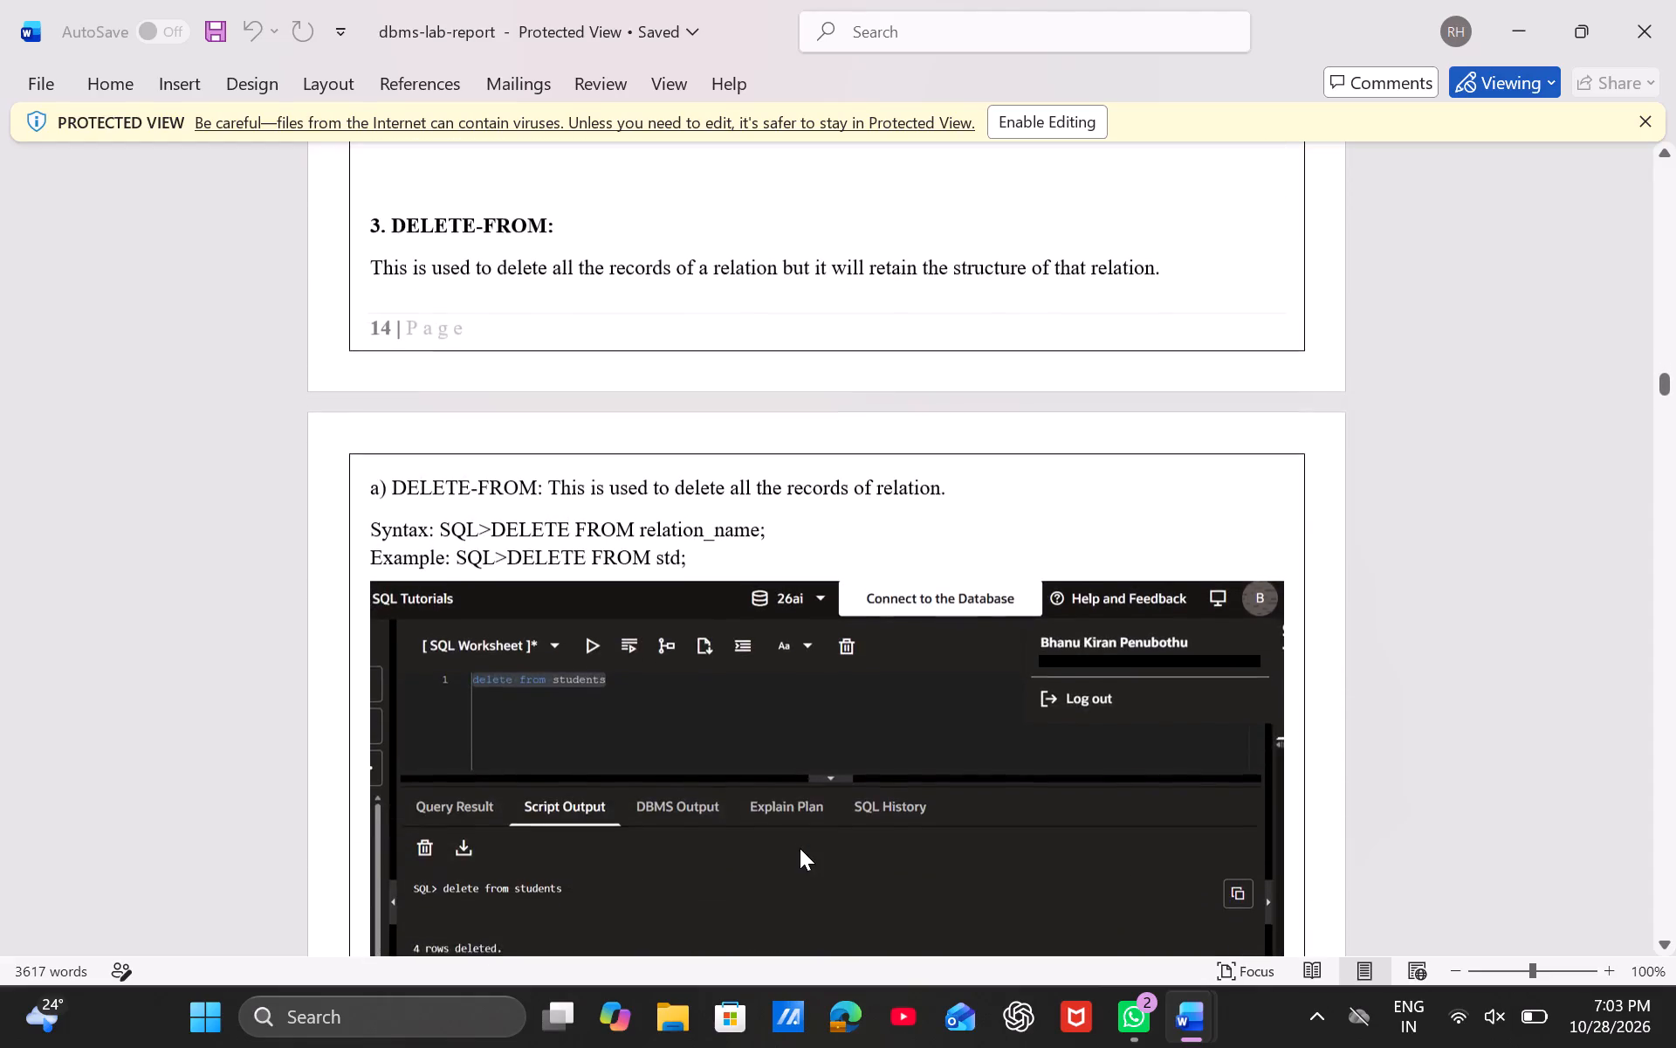
scroll(800, 848, down, 4)
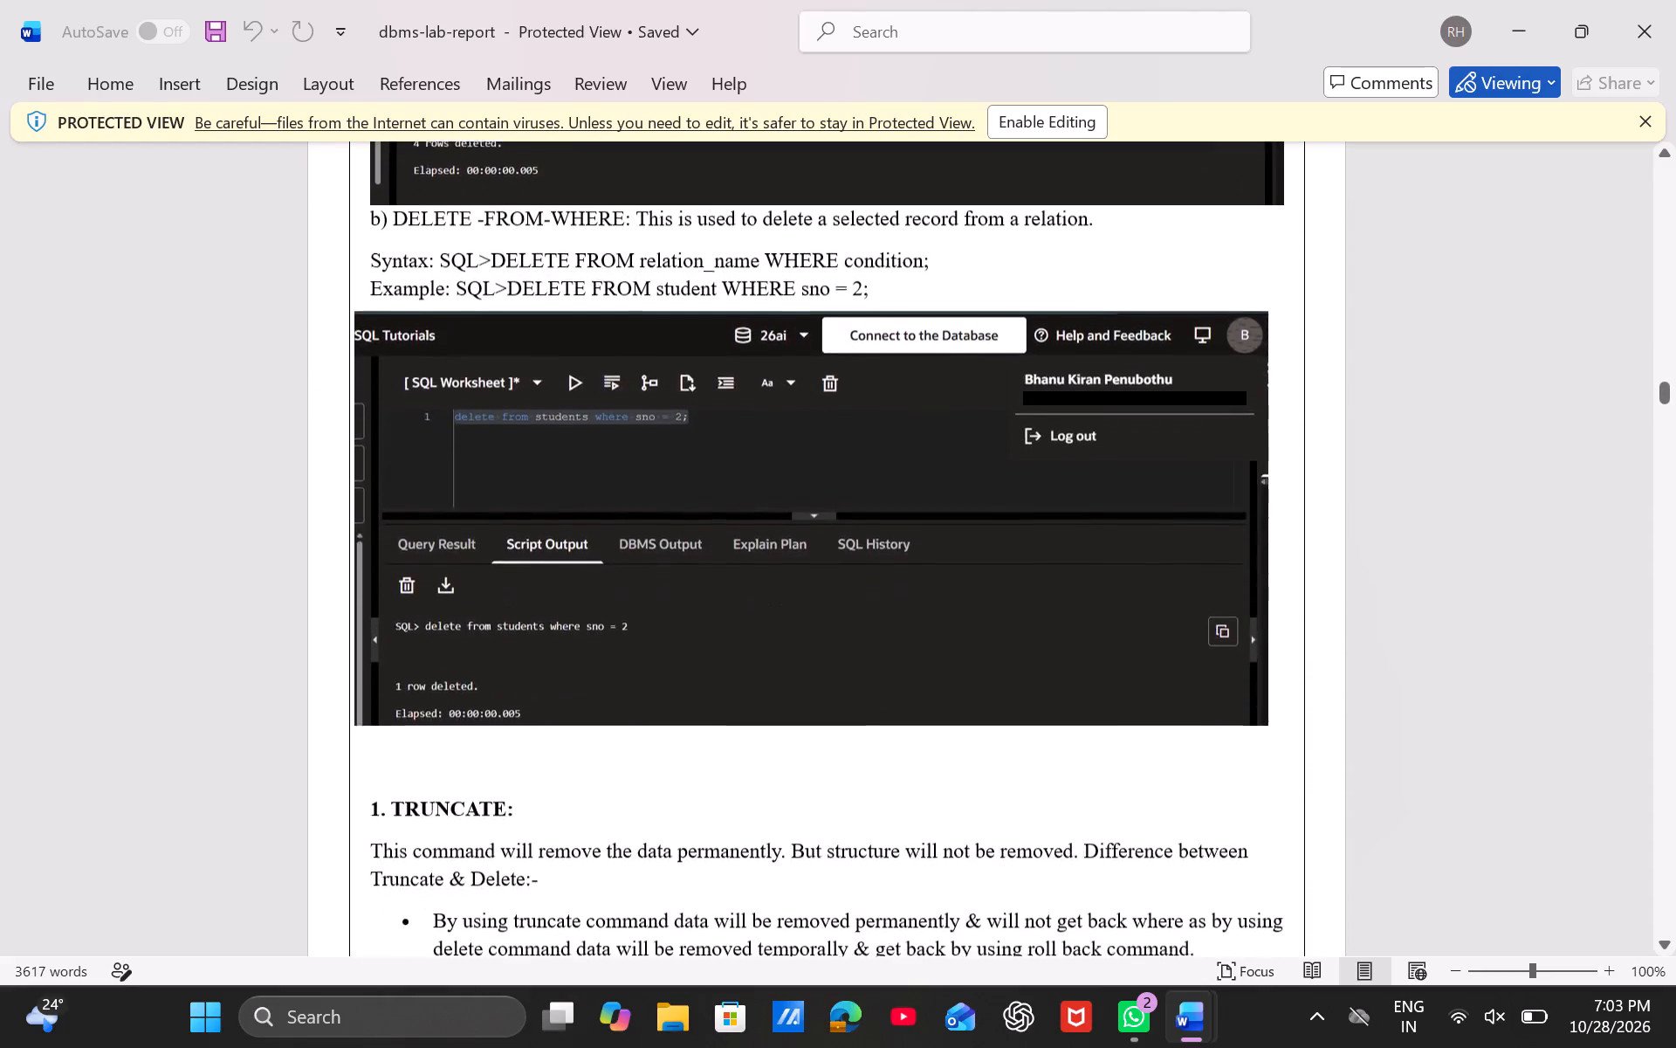
Examine the TRUNCATE and SELECT FROM sections of dbms-lab-report, including the dept table output, and return to DELETE-FROM.
scroll(776, 816, down, 5)
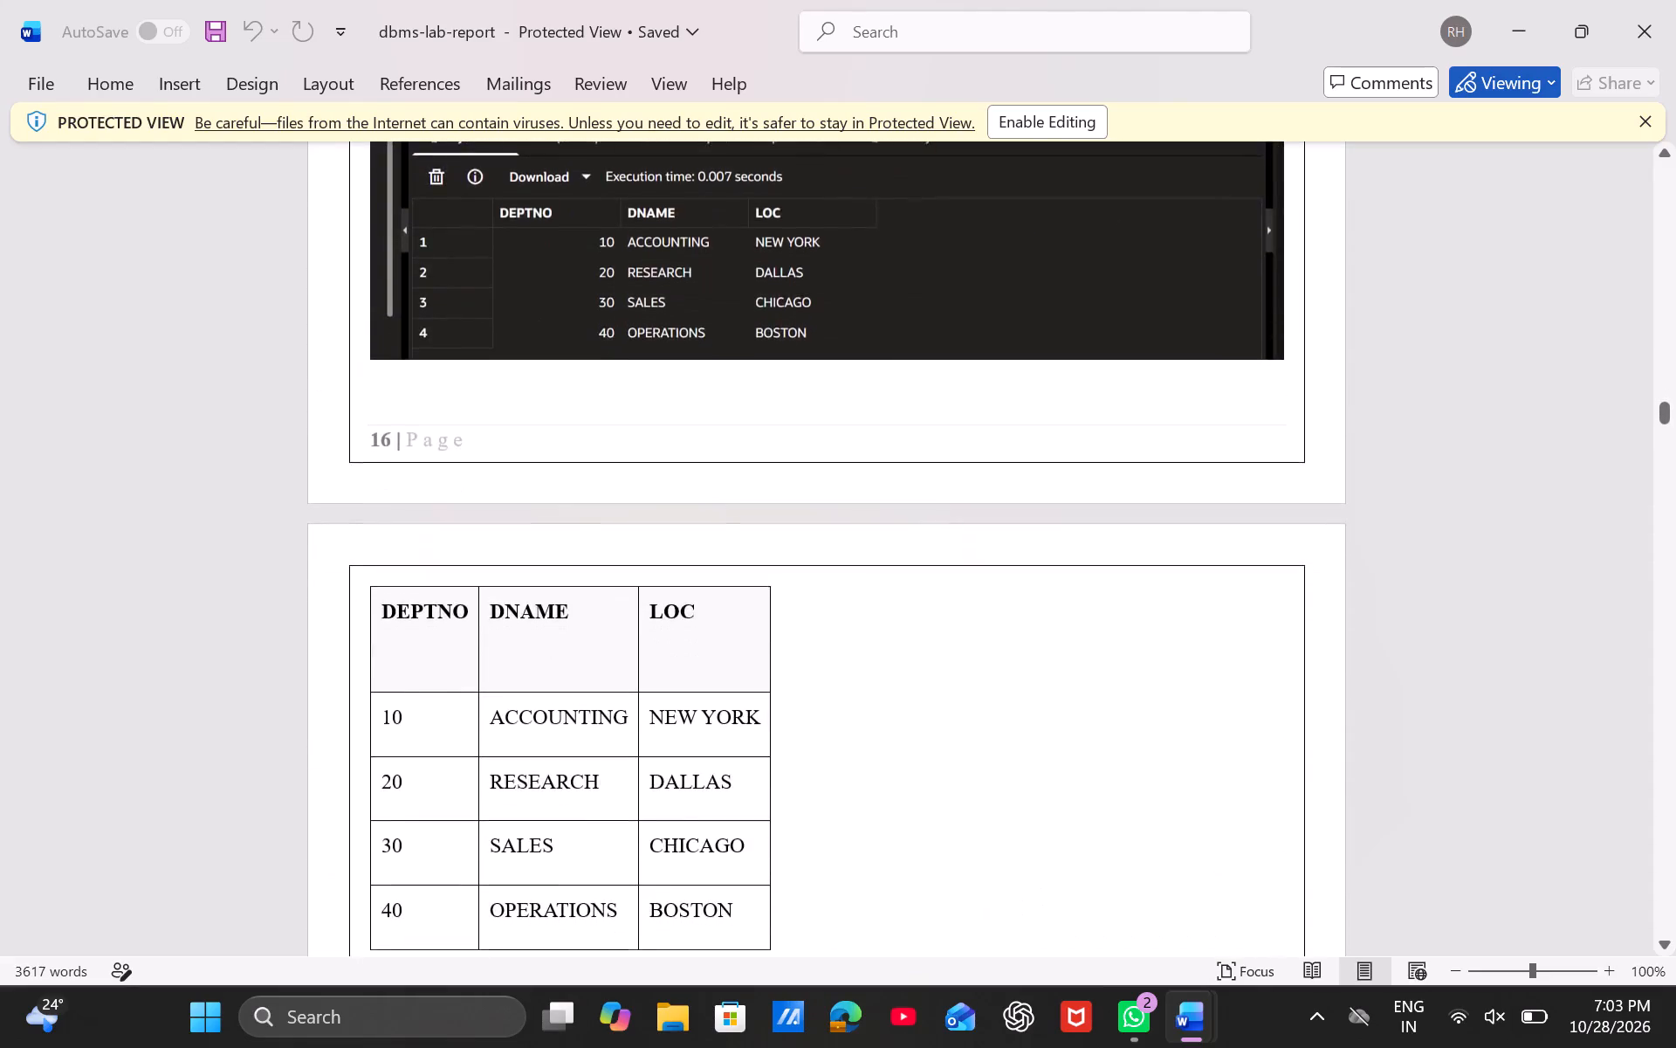
scroll(776, 816, up, 3)
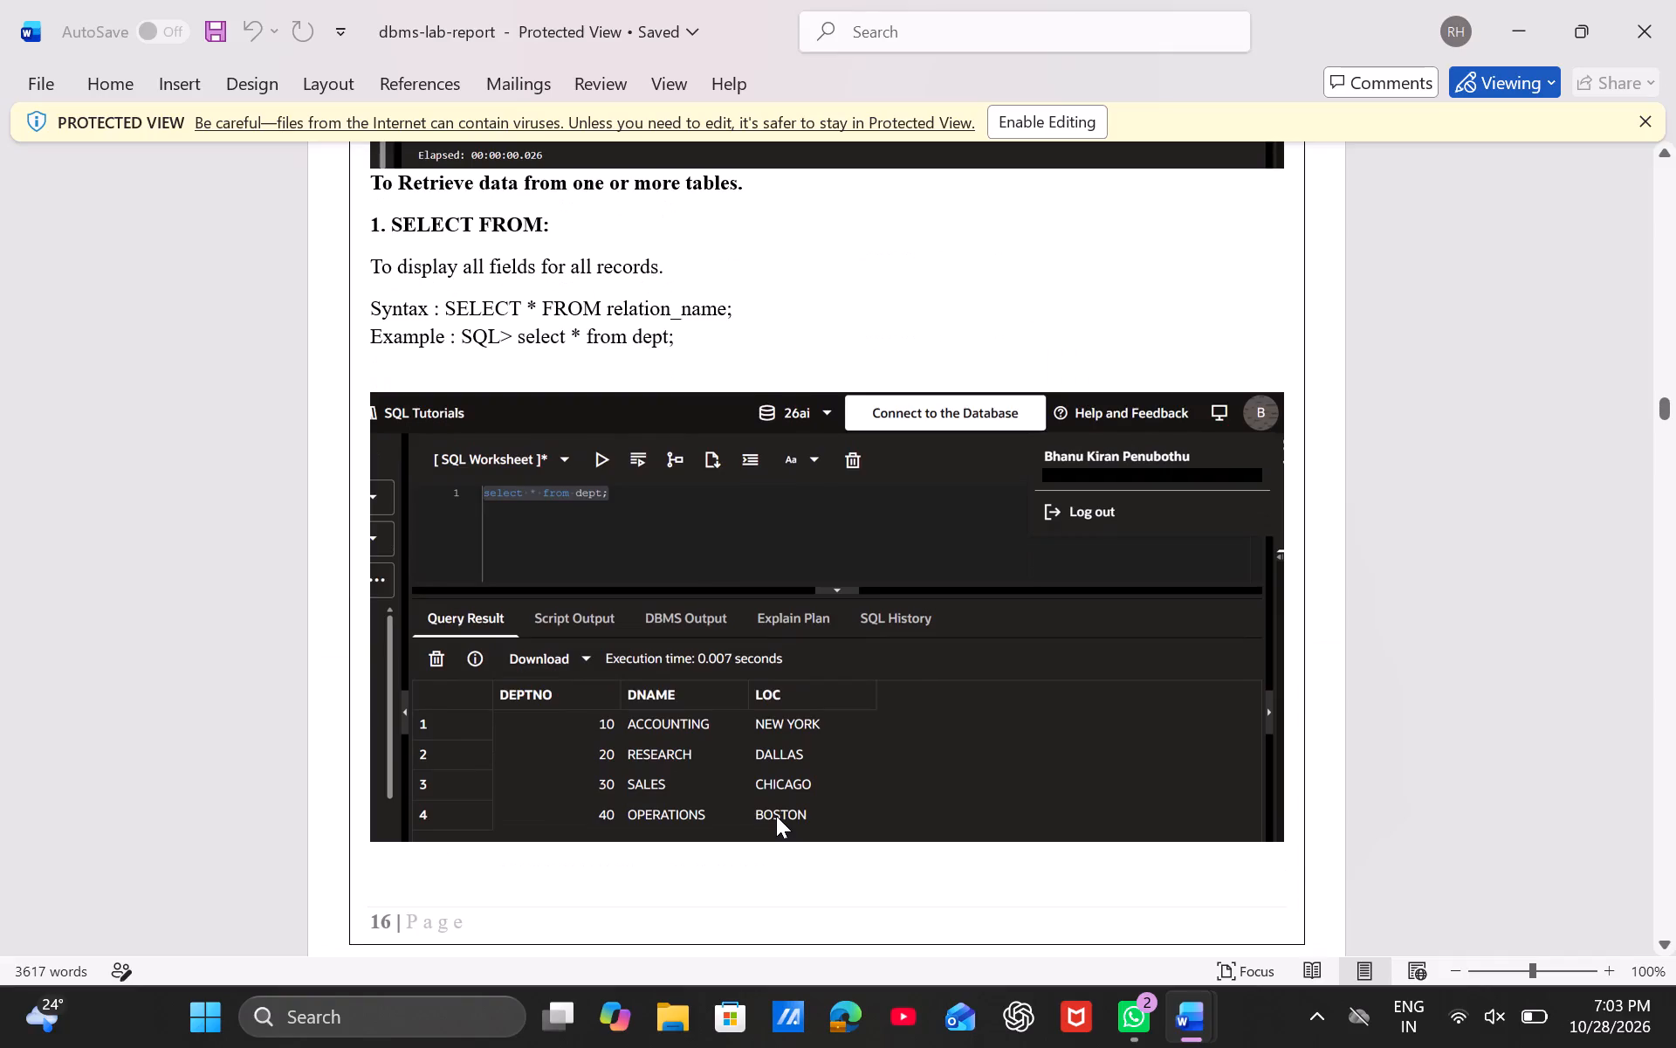
scroll(776, 816, down, 2)
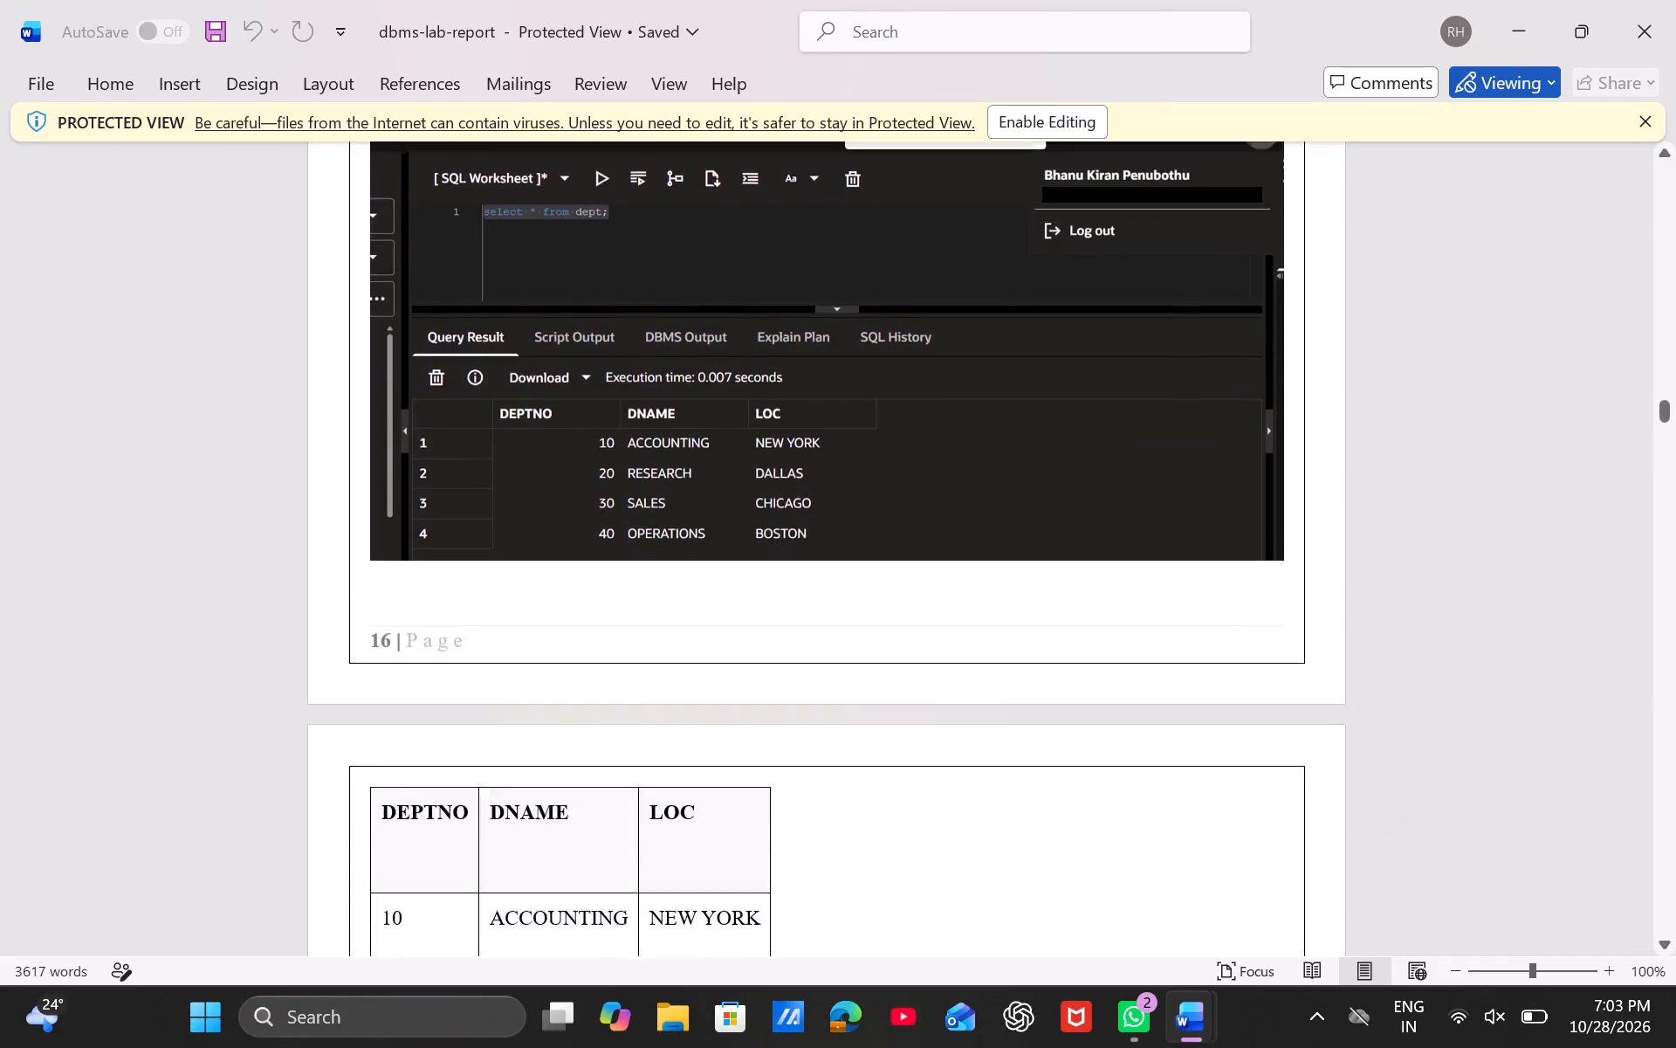
scroll(776, 816, down, 2)
scroll(776, 816, up, 3)
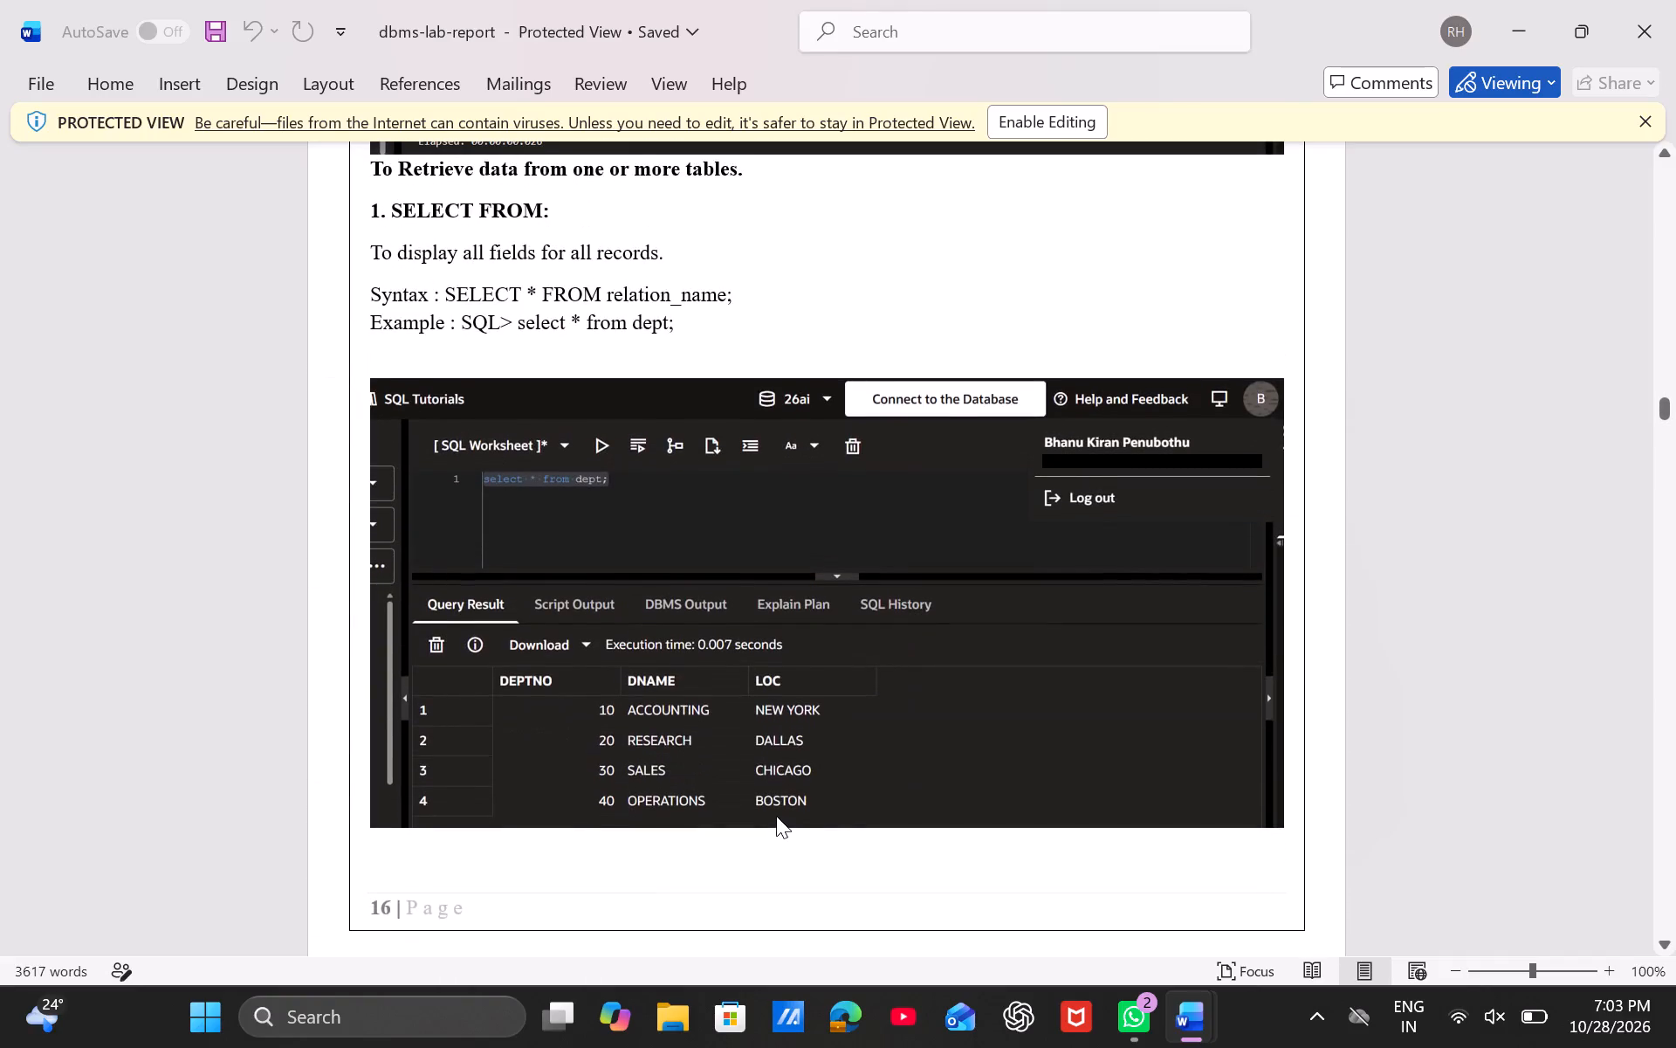
scroll(776, 816, up, 6)
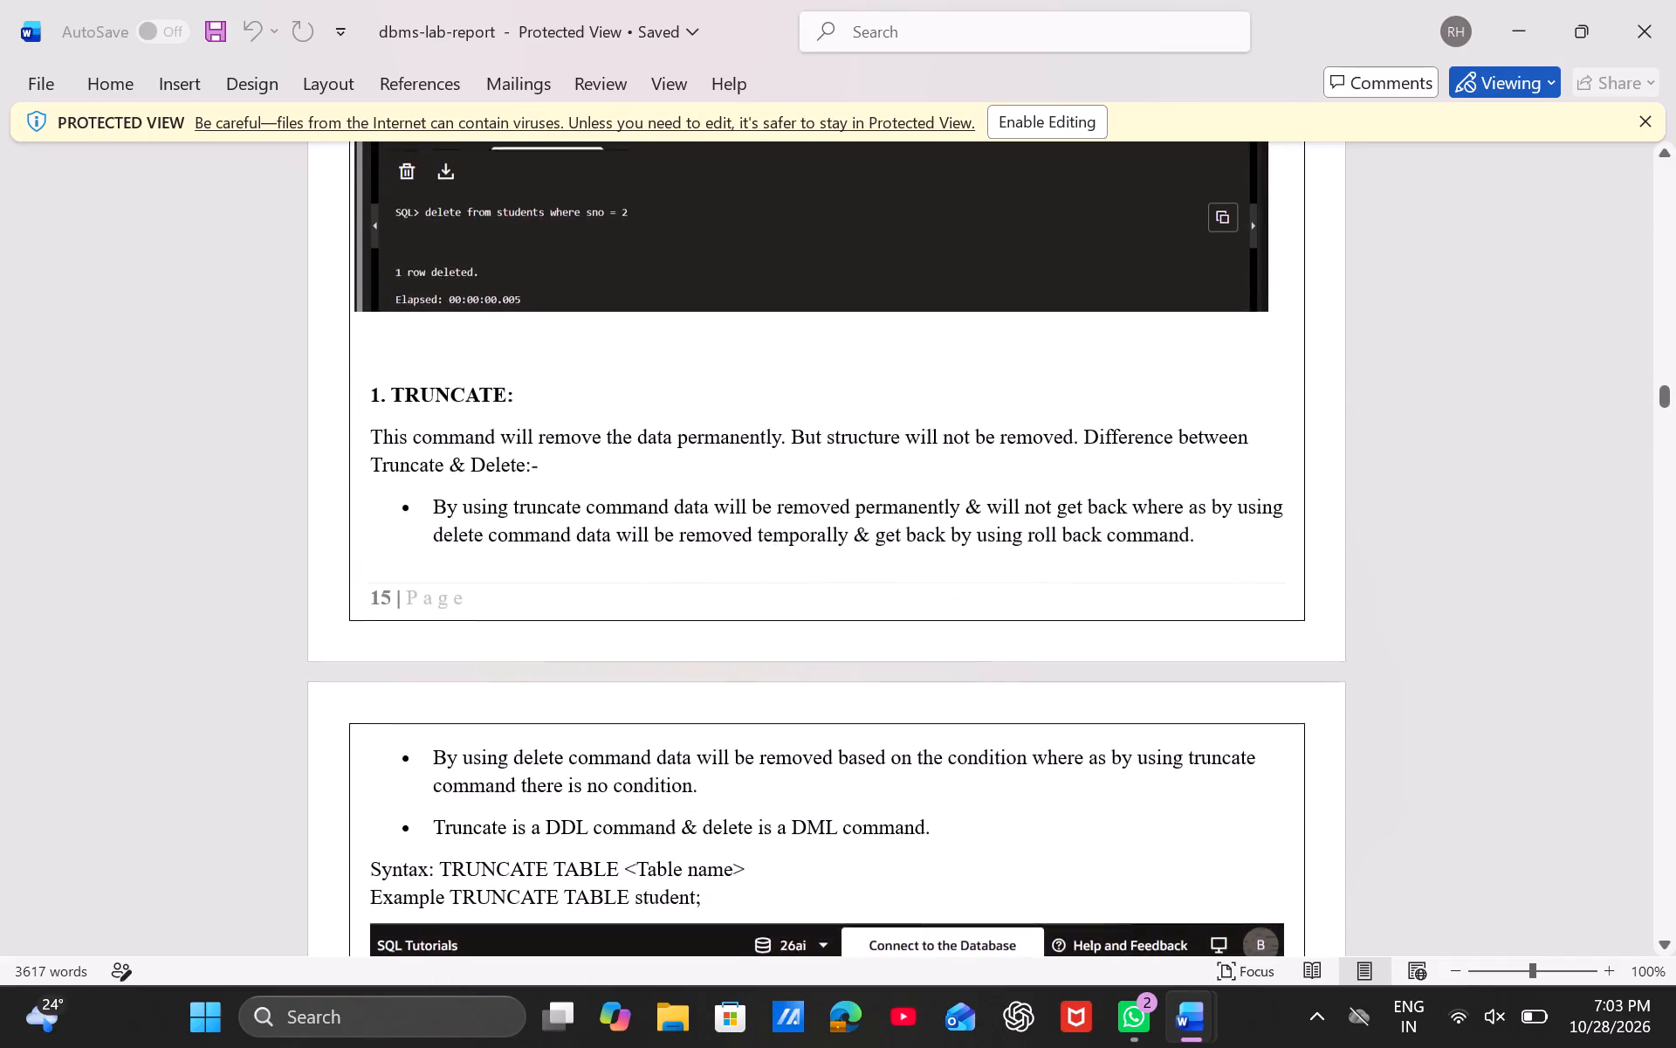
scroll(776, 816, up, 4)
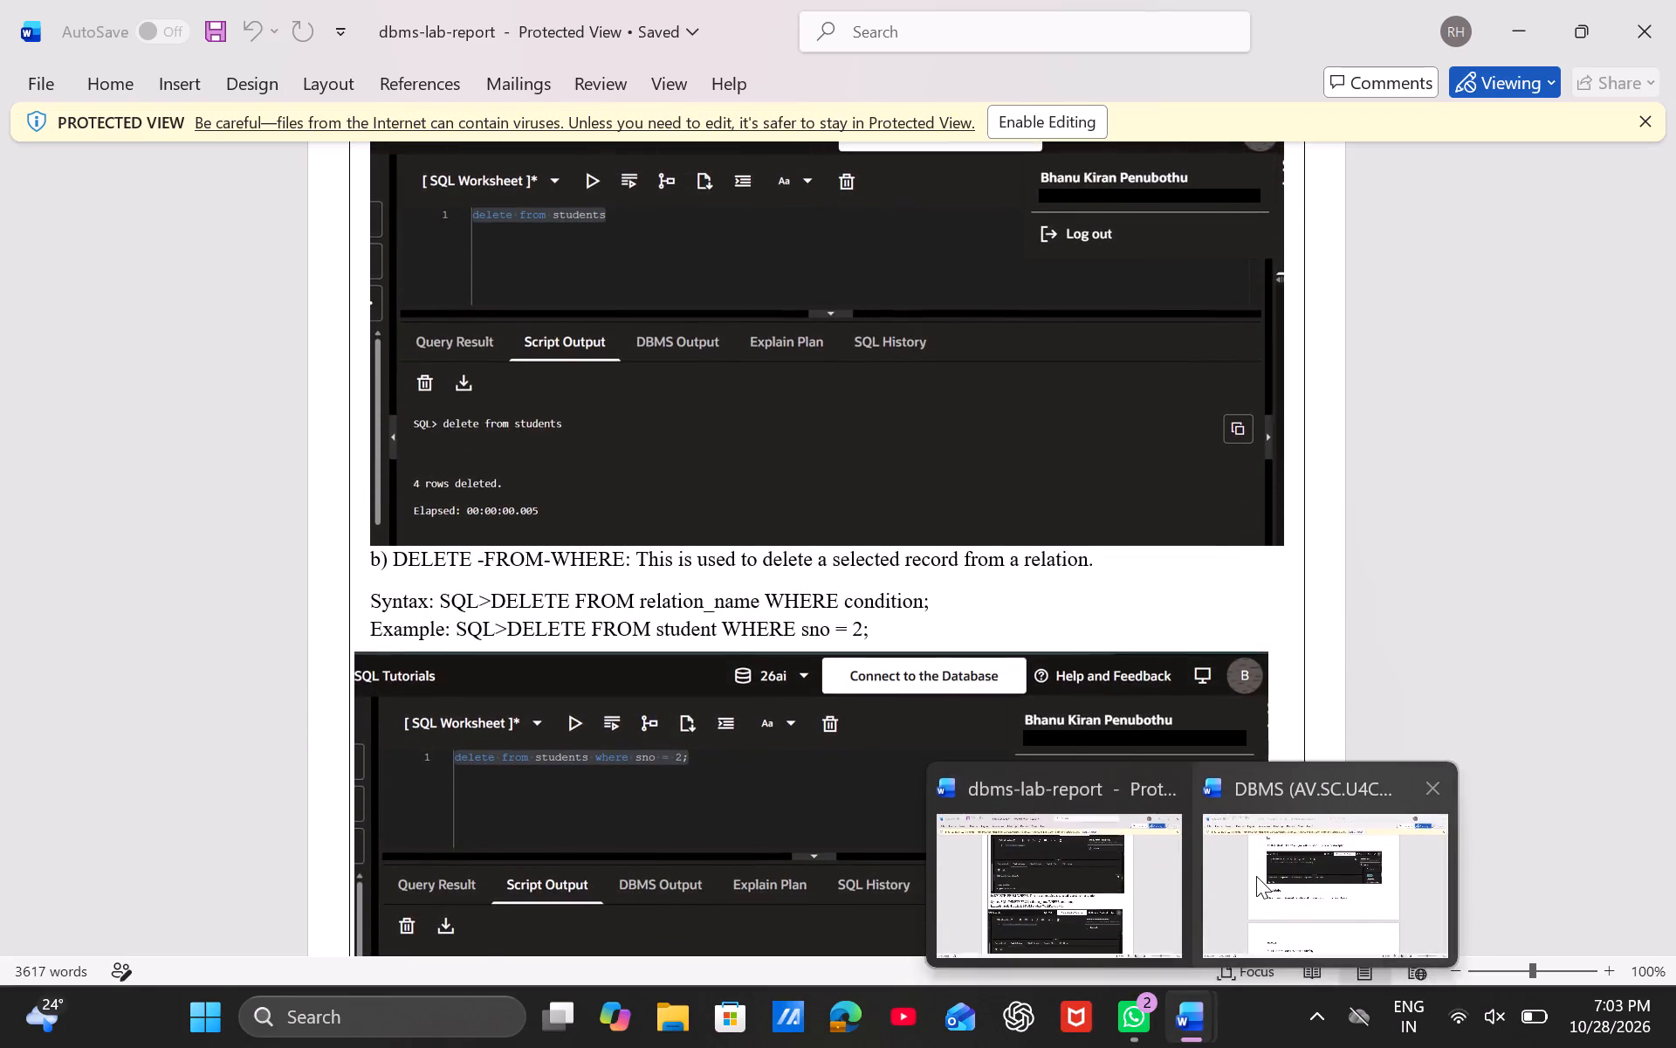
Switch back to the DBMS lab manual and take a closer look at the Delete syntax example on stud1.
click(1256, 876)
scroll(836, 595, down, 2)
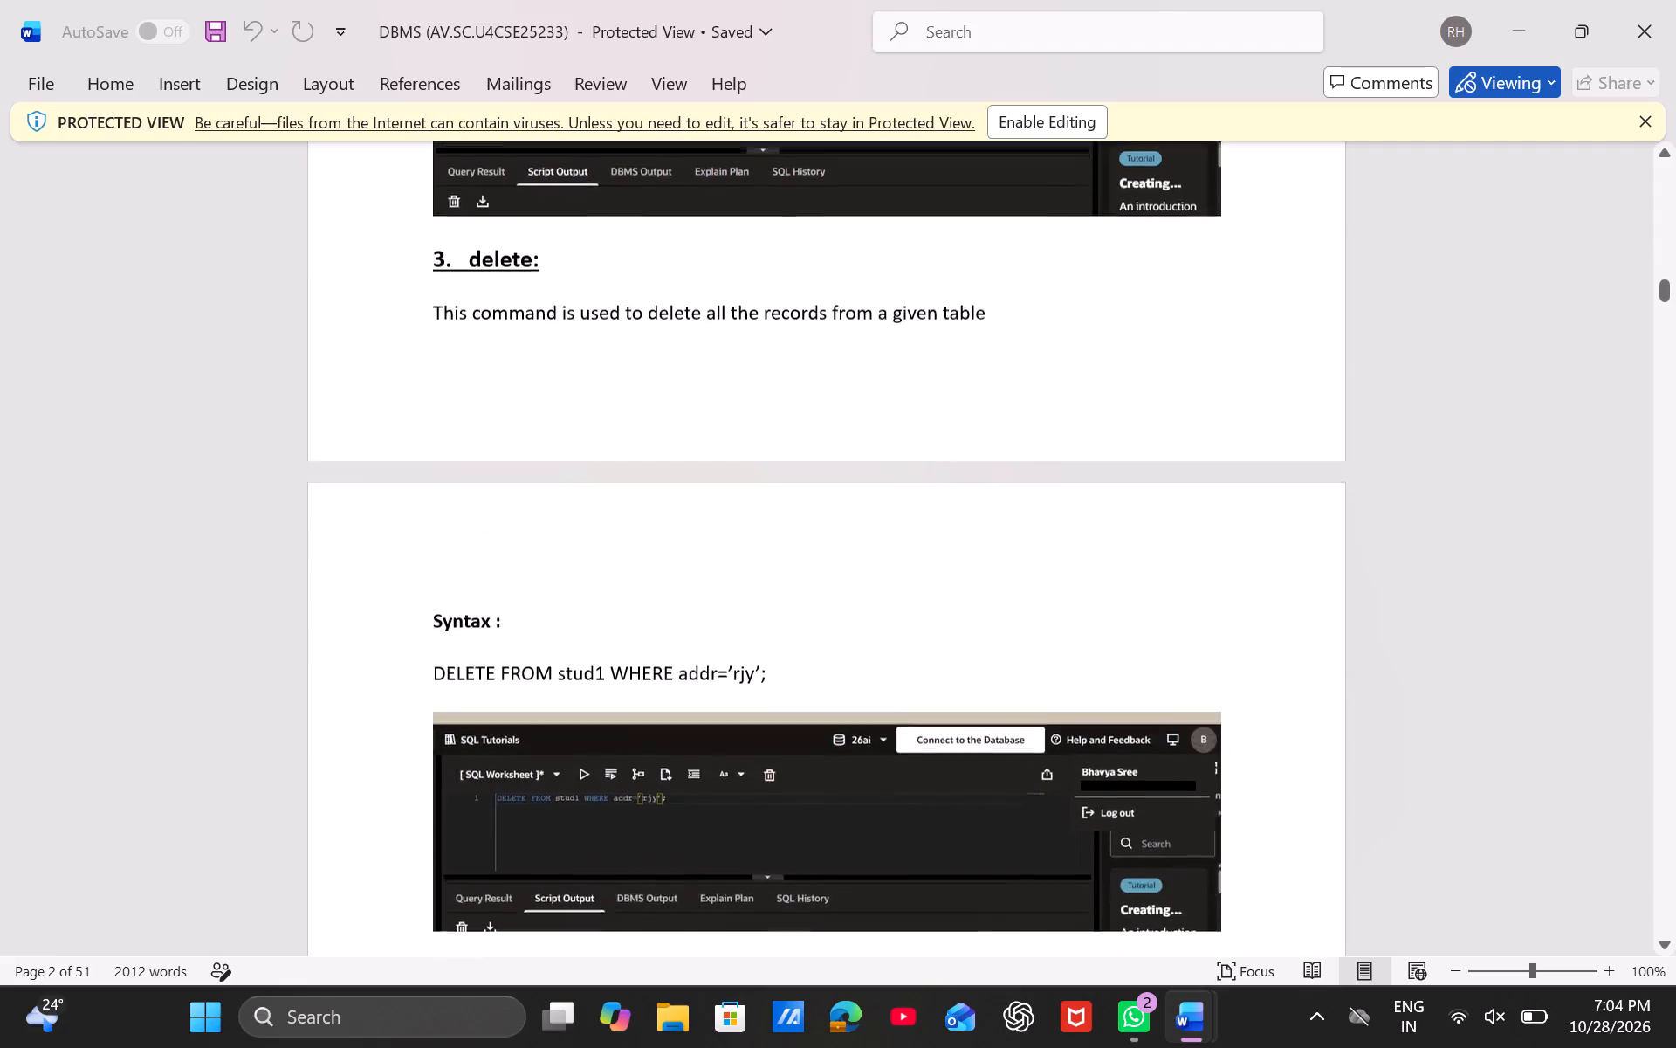
scroll(836, 595, down, 2)
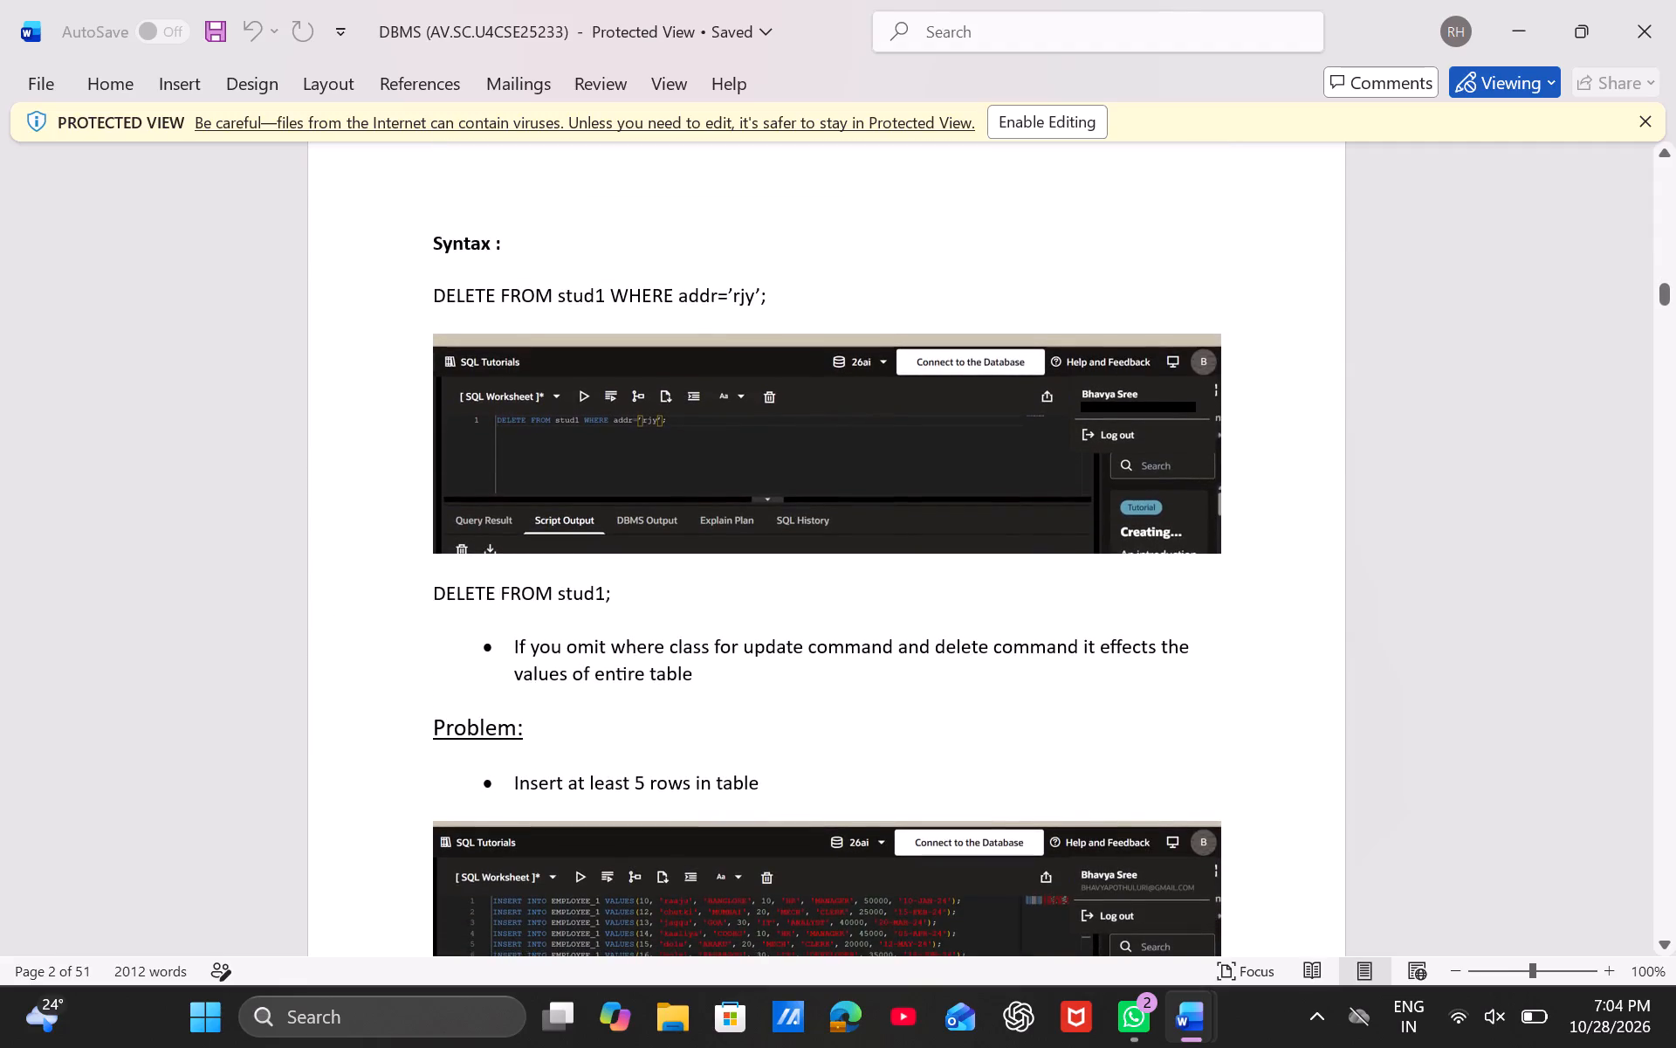
ctrl+scroll(836, 595, up, 6)
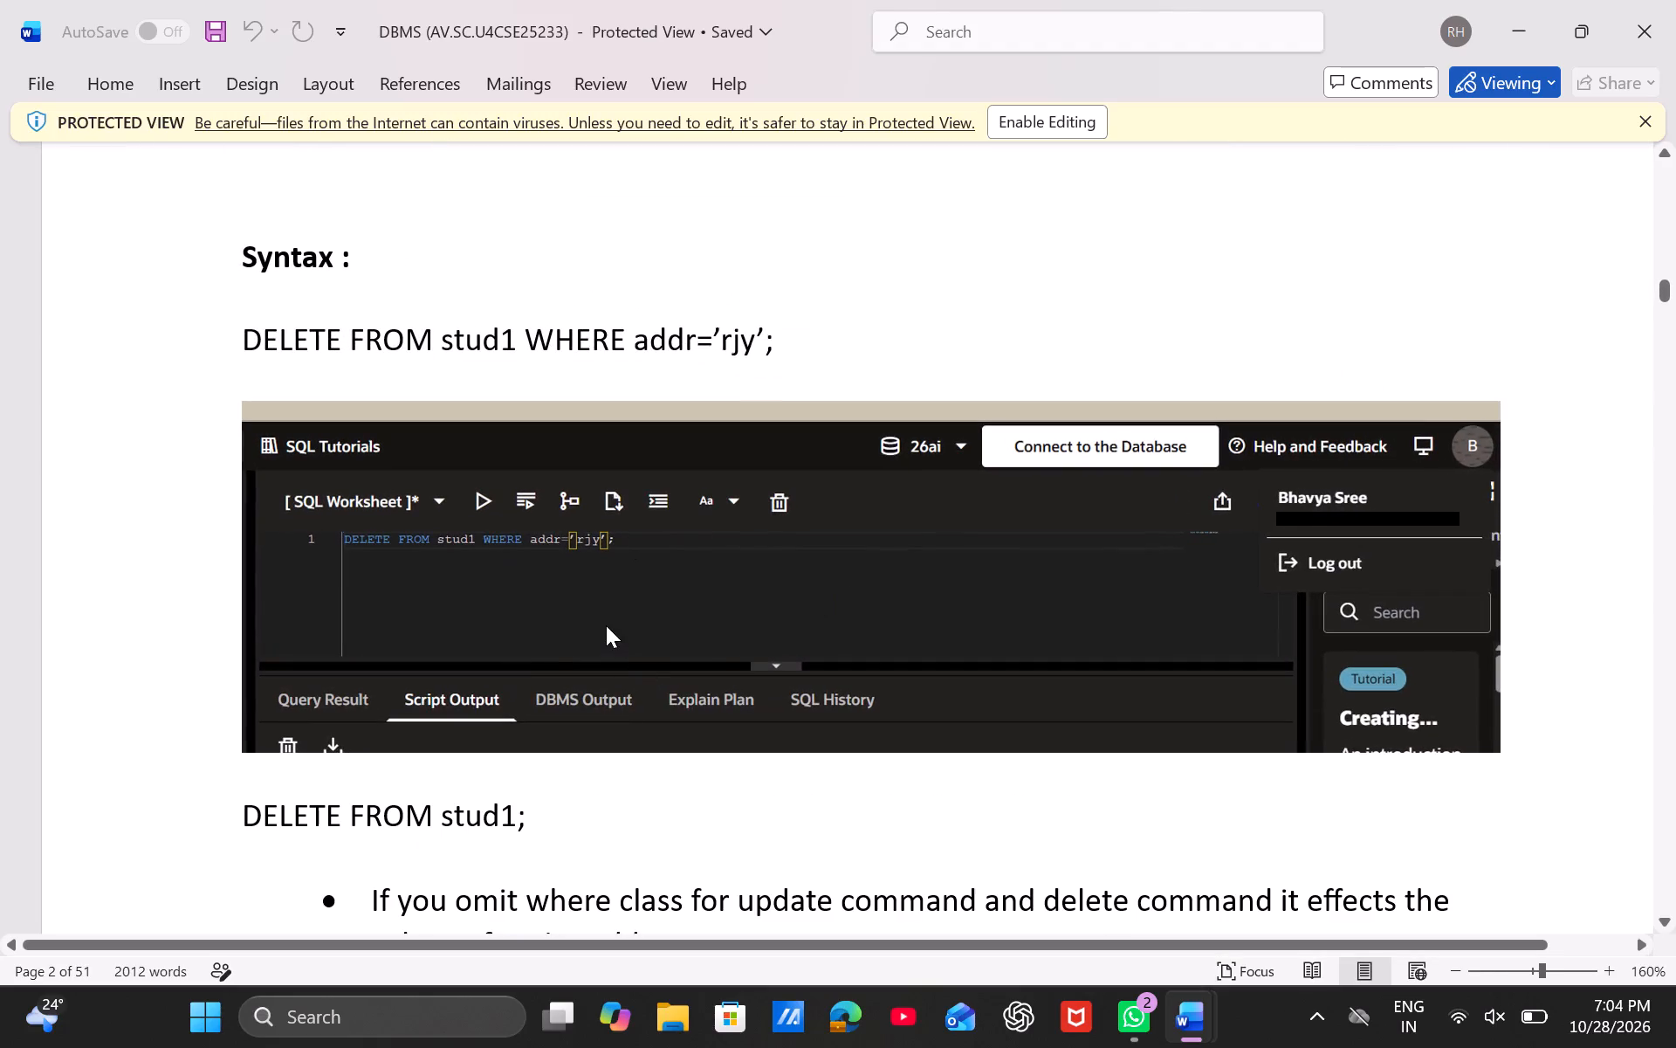
scroll(704, 604, down, 1)
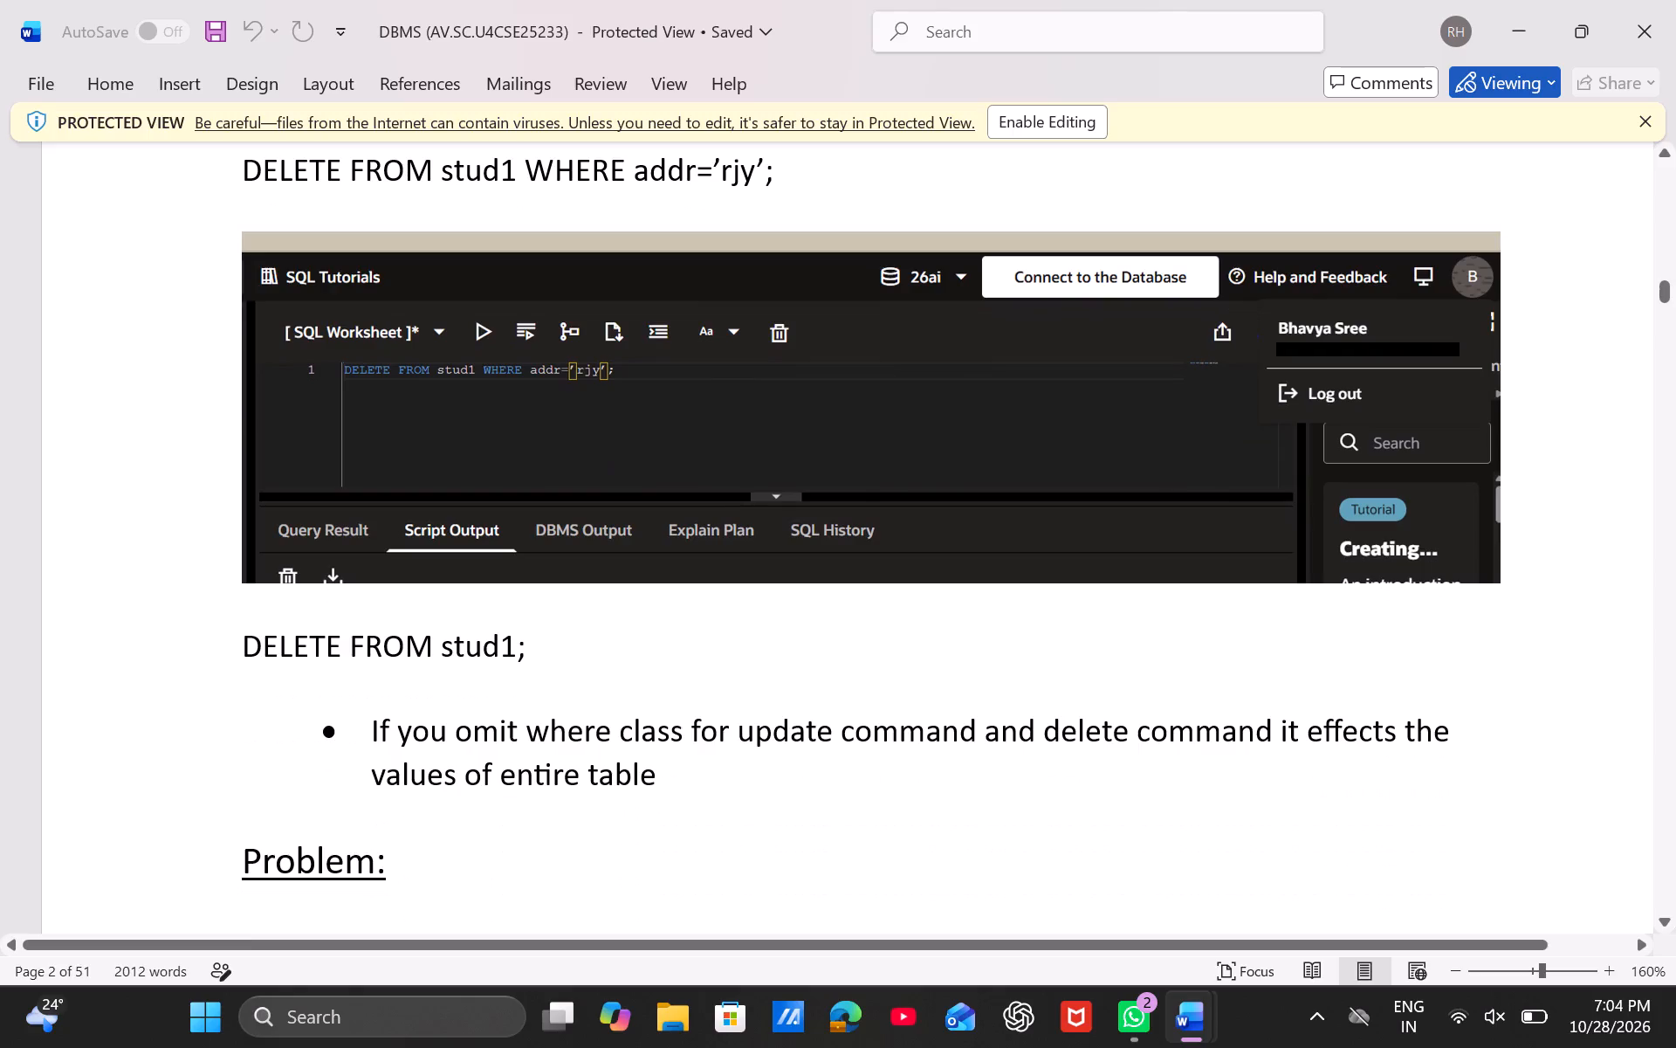
ctrl+scroll(704, 604, down, 4)
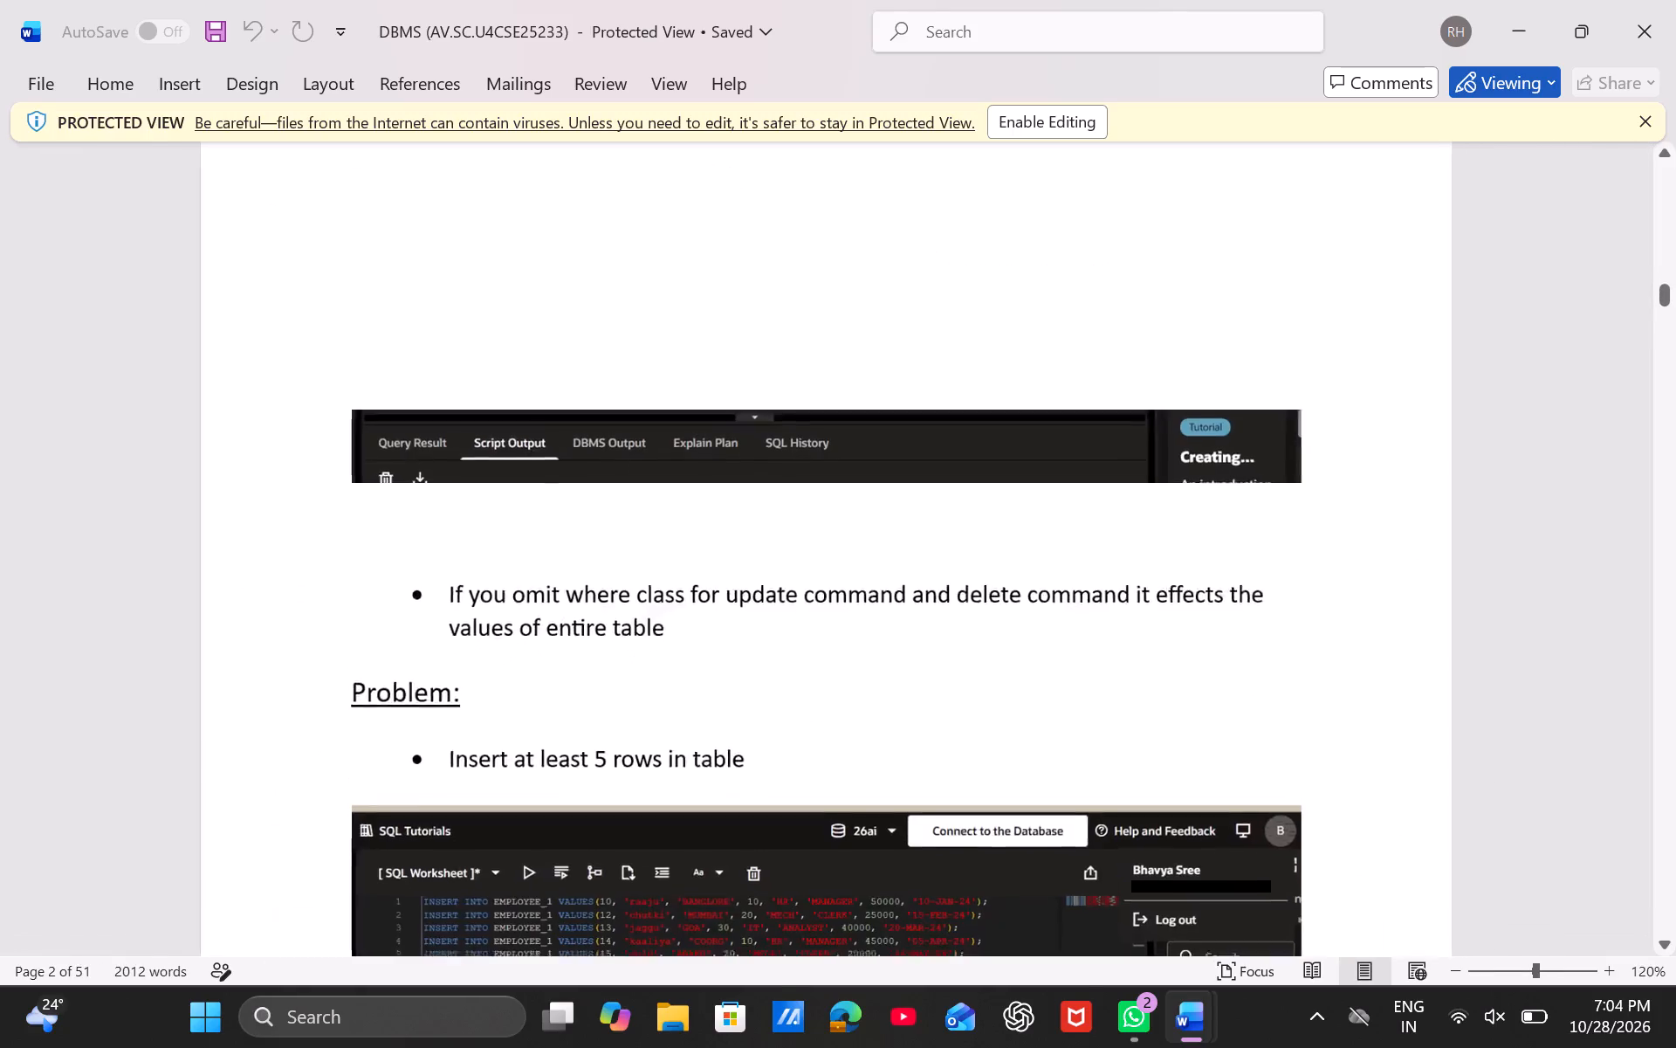
Review the Experiment 2 problem questions and query screenshots on the EMPLOYEE_1 table, up to the Experiment 3 functions list.
scroll(704, 604, down, 2)
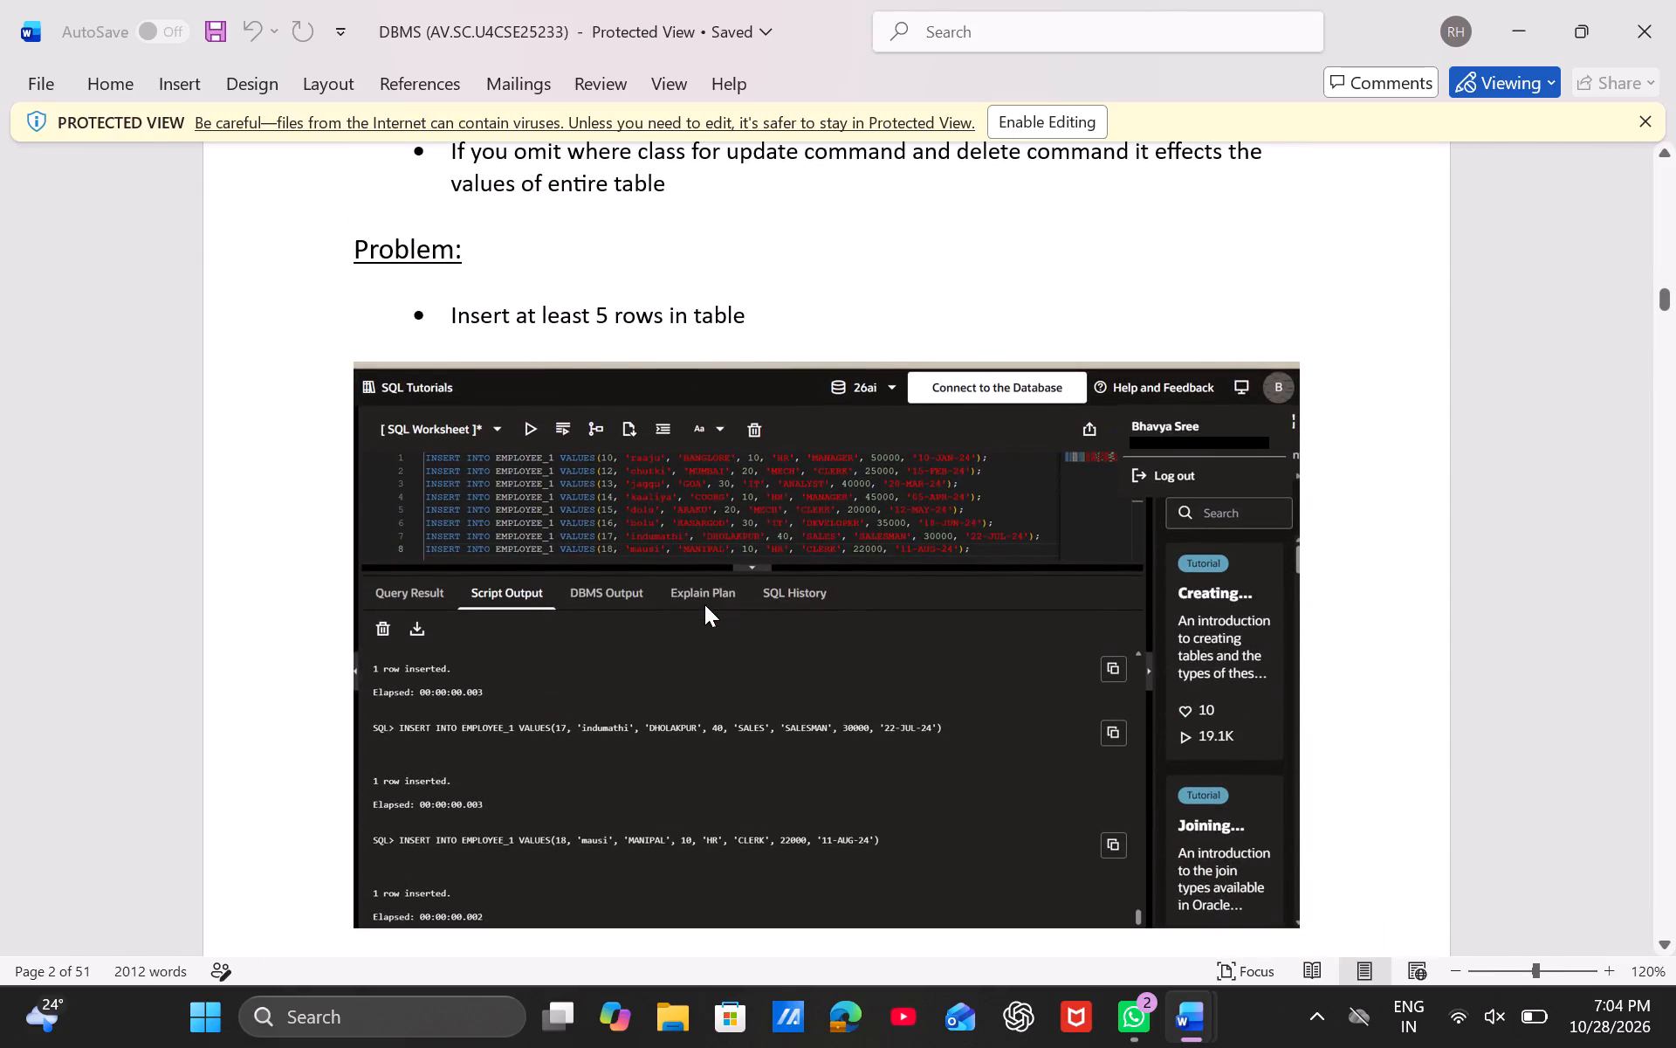
scroll(704, 604, down, 2)
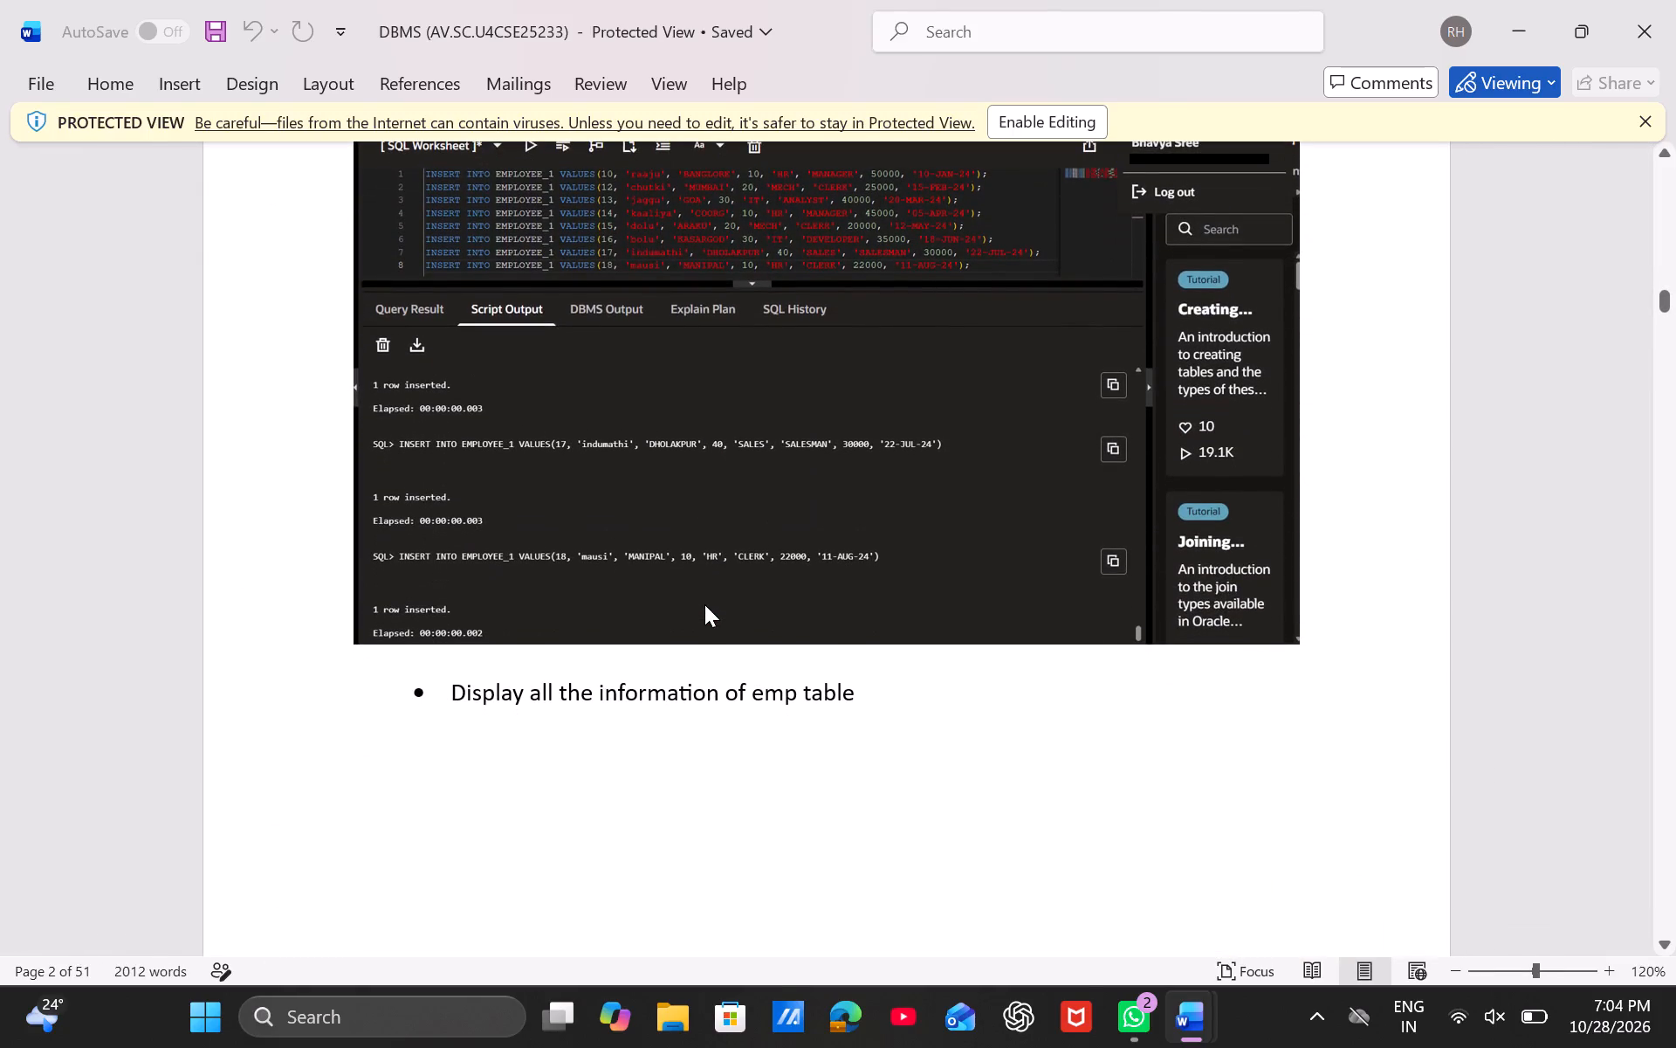
scroll(704, 604, down, 6)
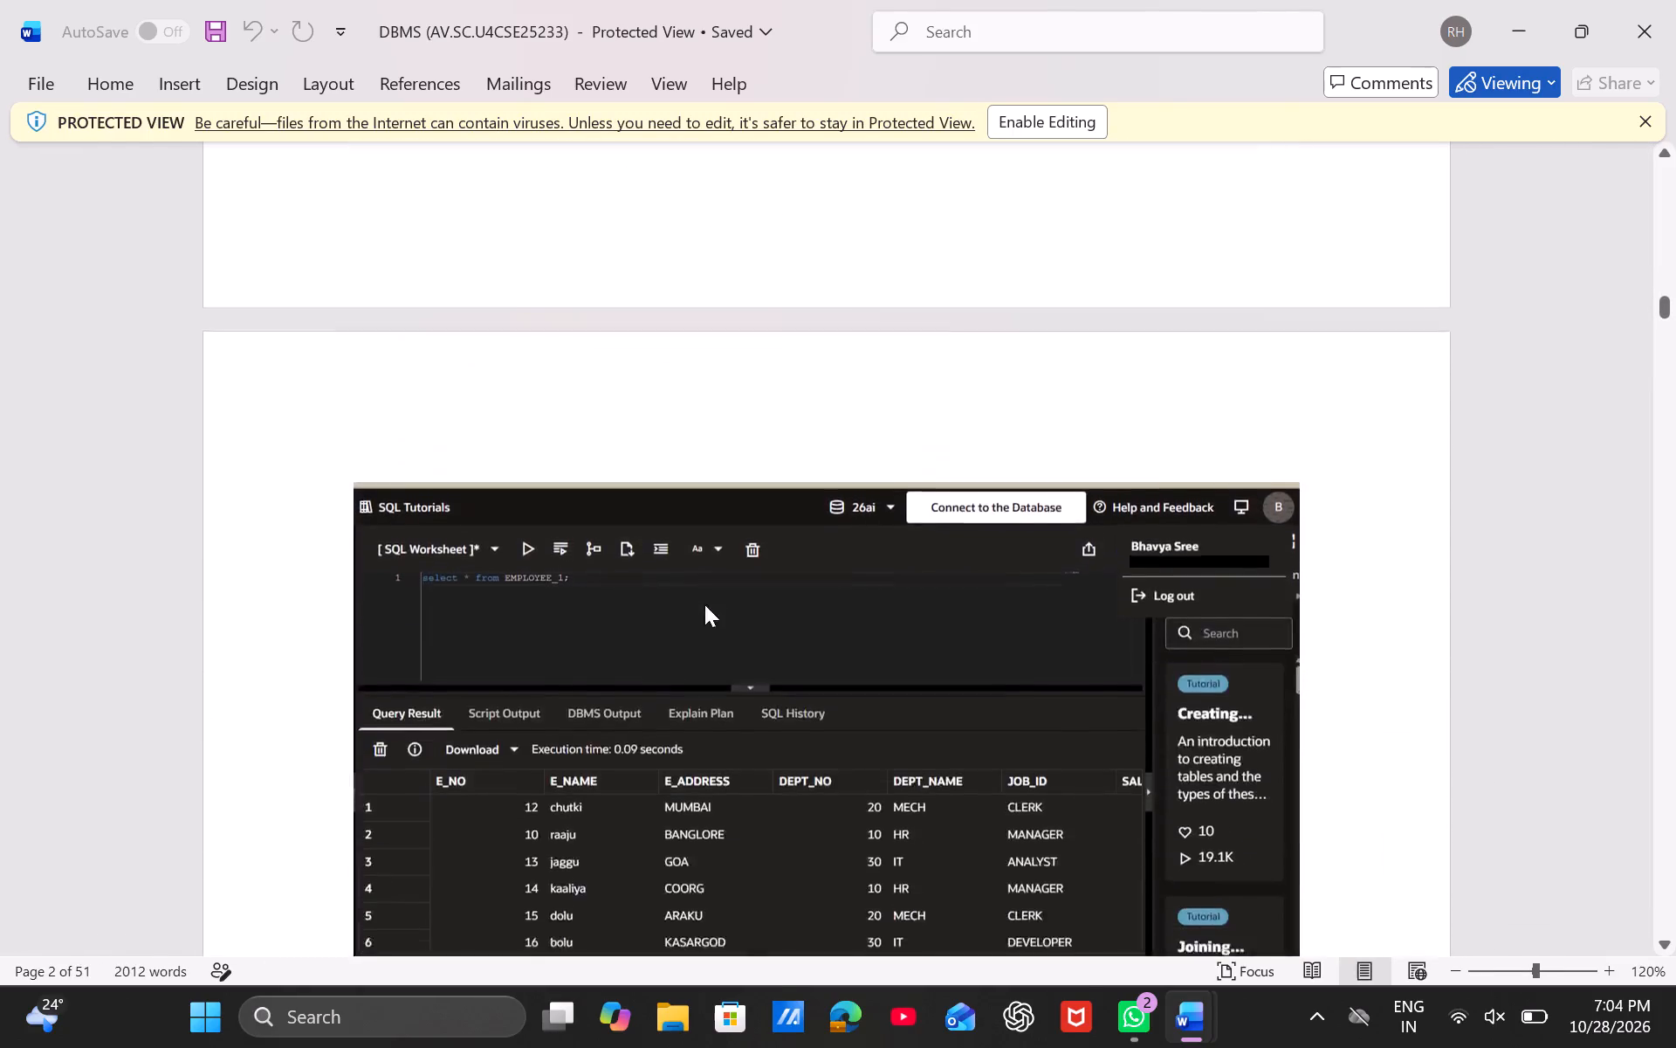
scroll(704, 604, down, 2)
click(704, 604)
scroll(704, 604, down, 4)
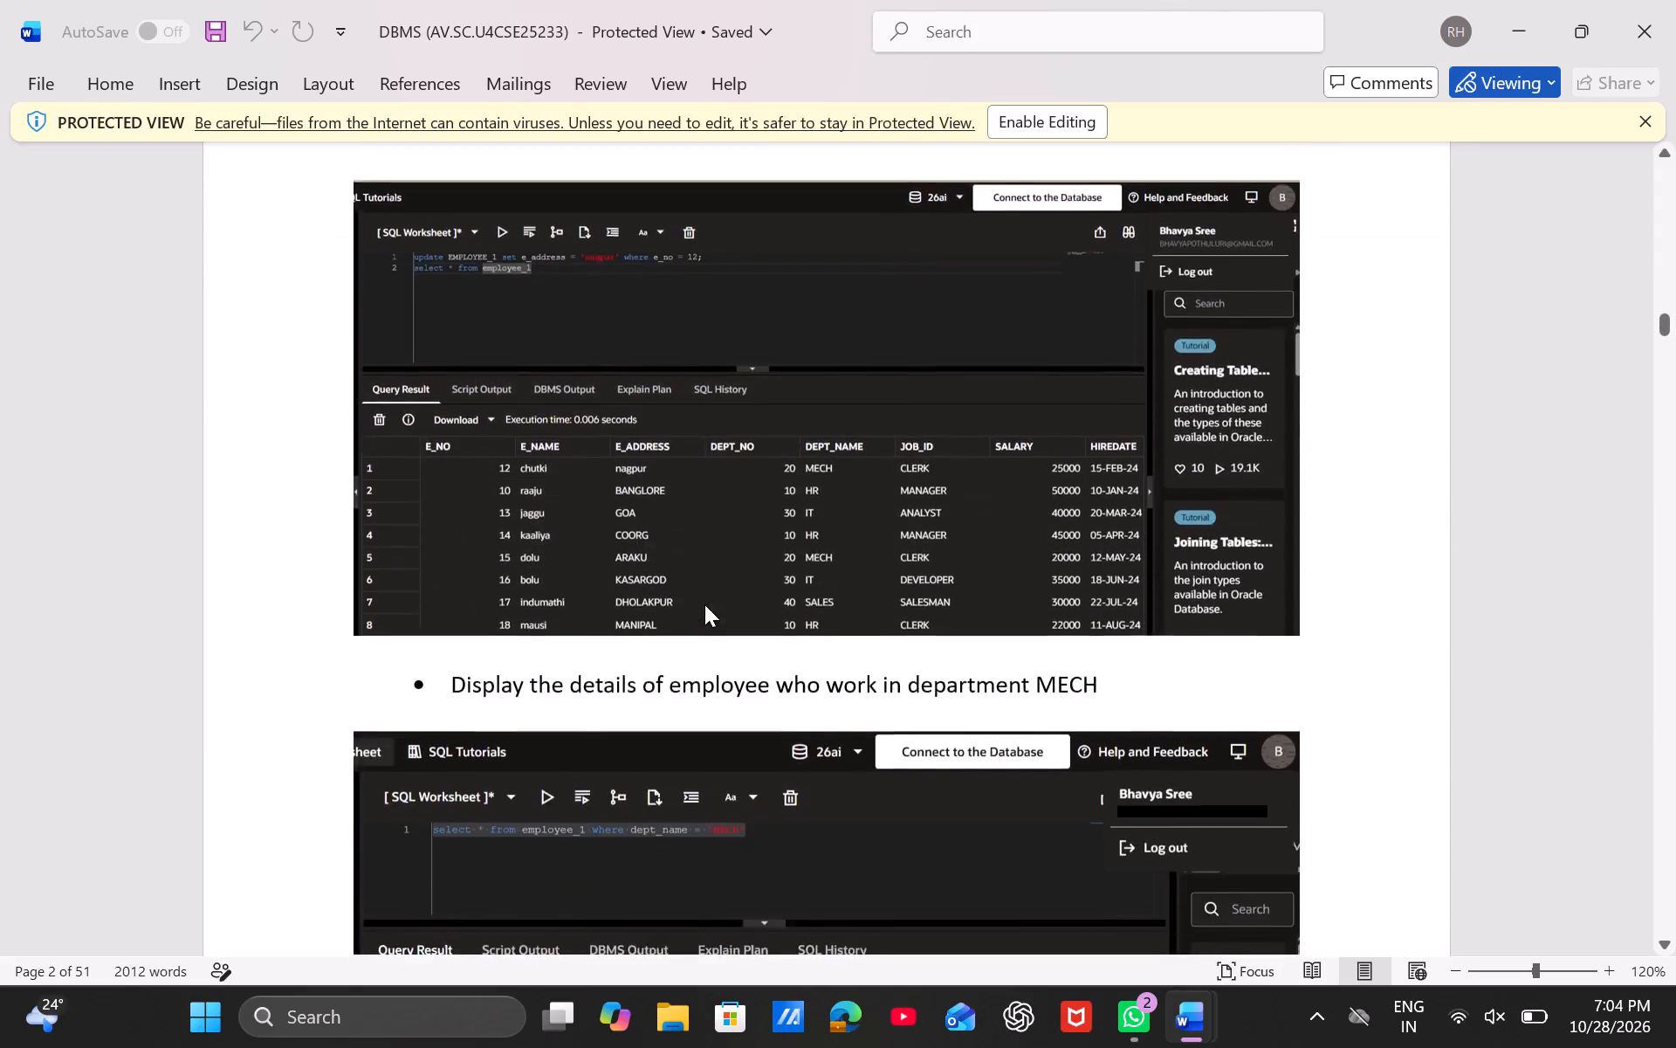
scroll(704, 604, down, 8)
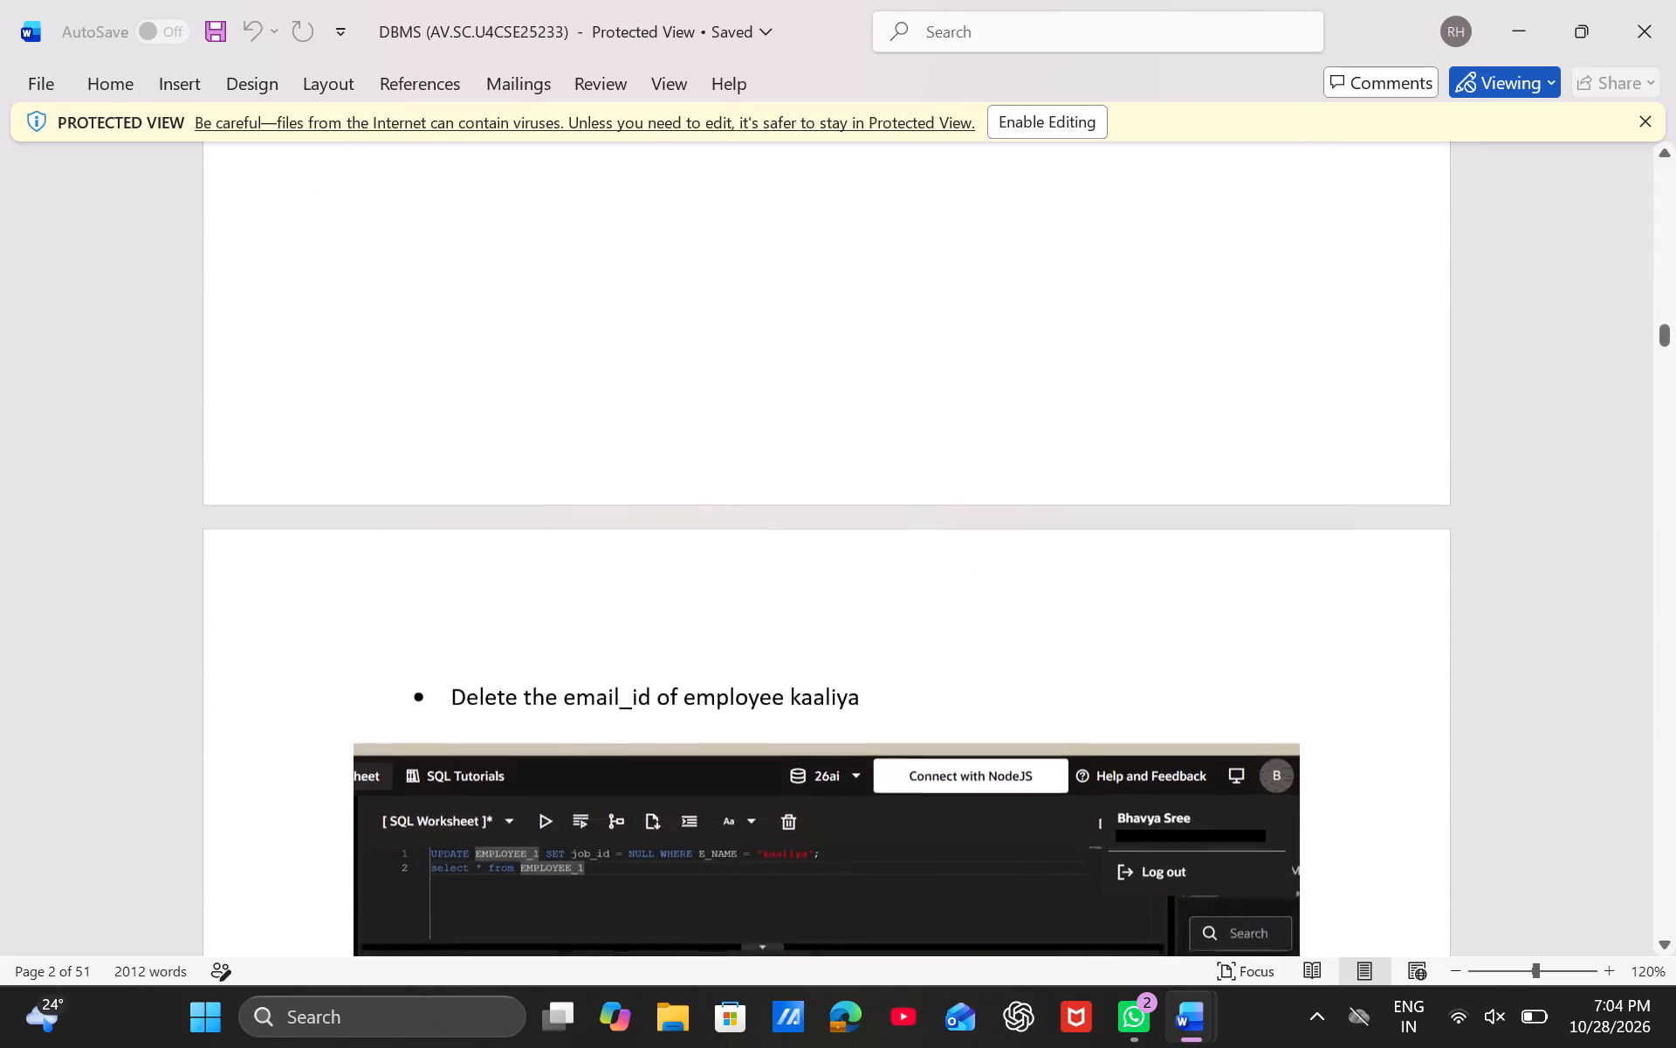
scroll(704, 604, down, 4)
scroll(704, 604, up, 1)
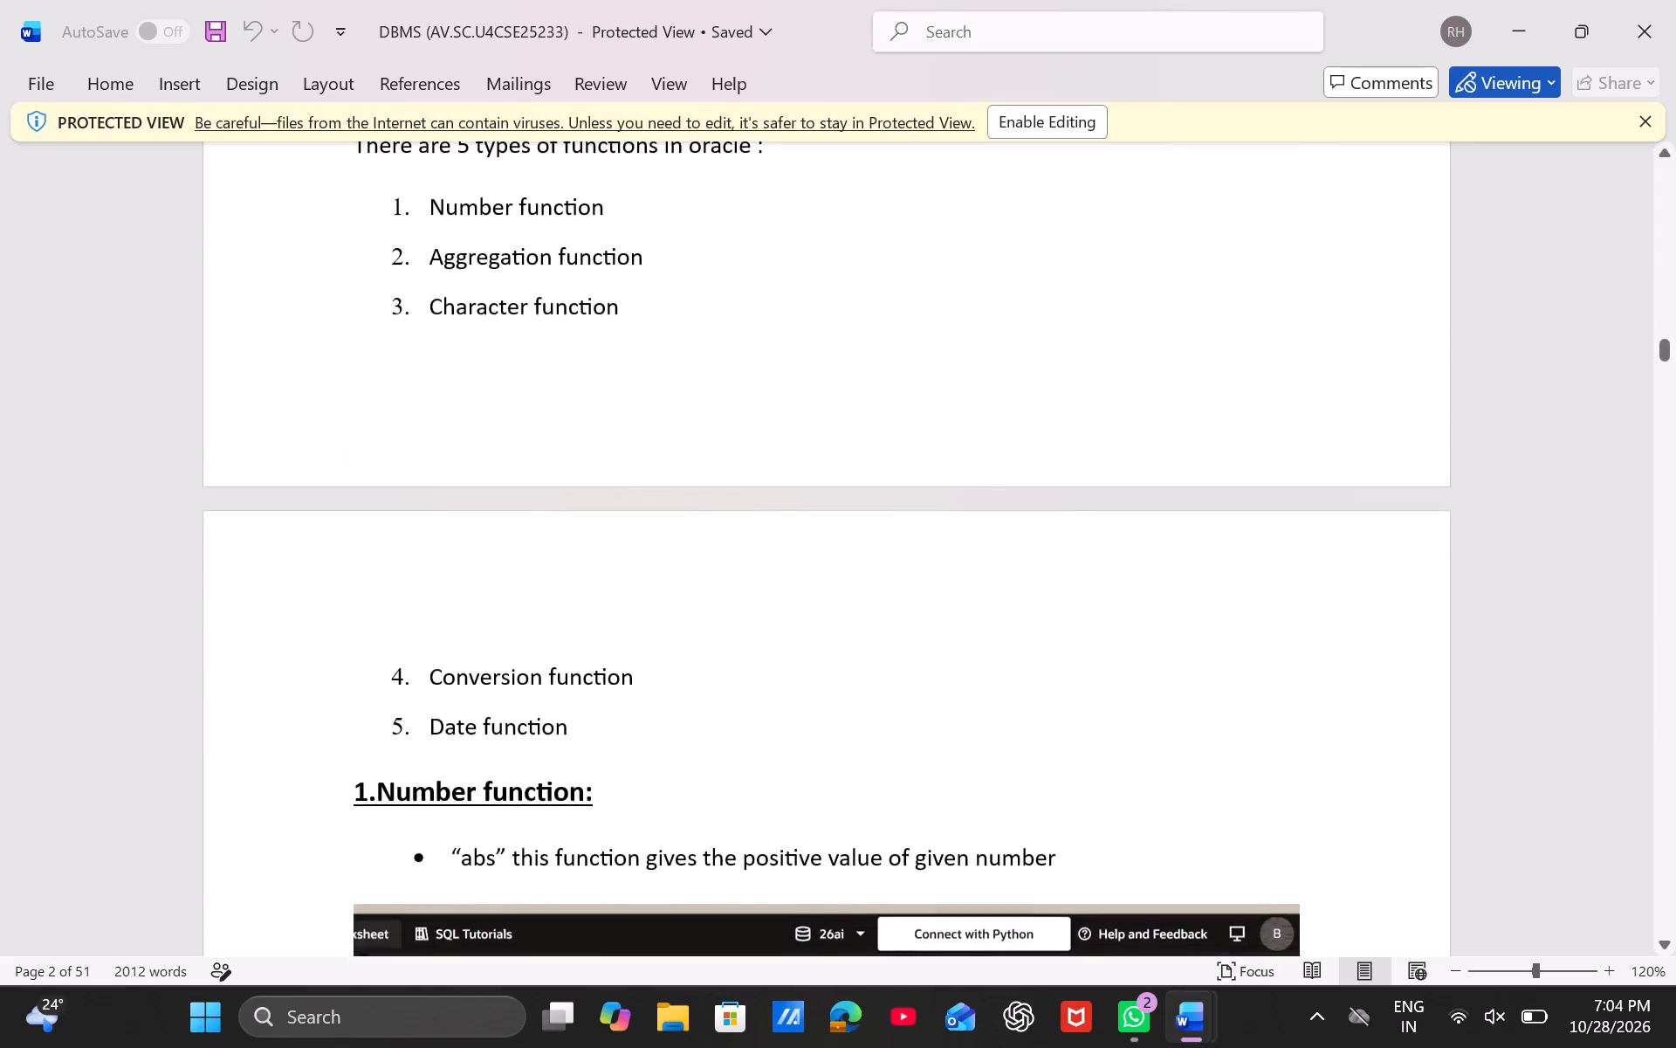
scroll(704, 604, up, 1)
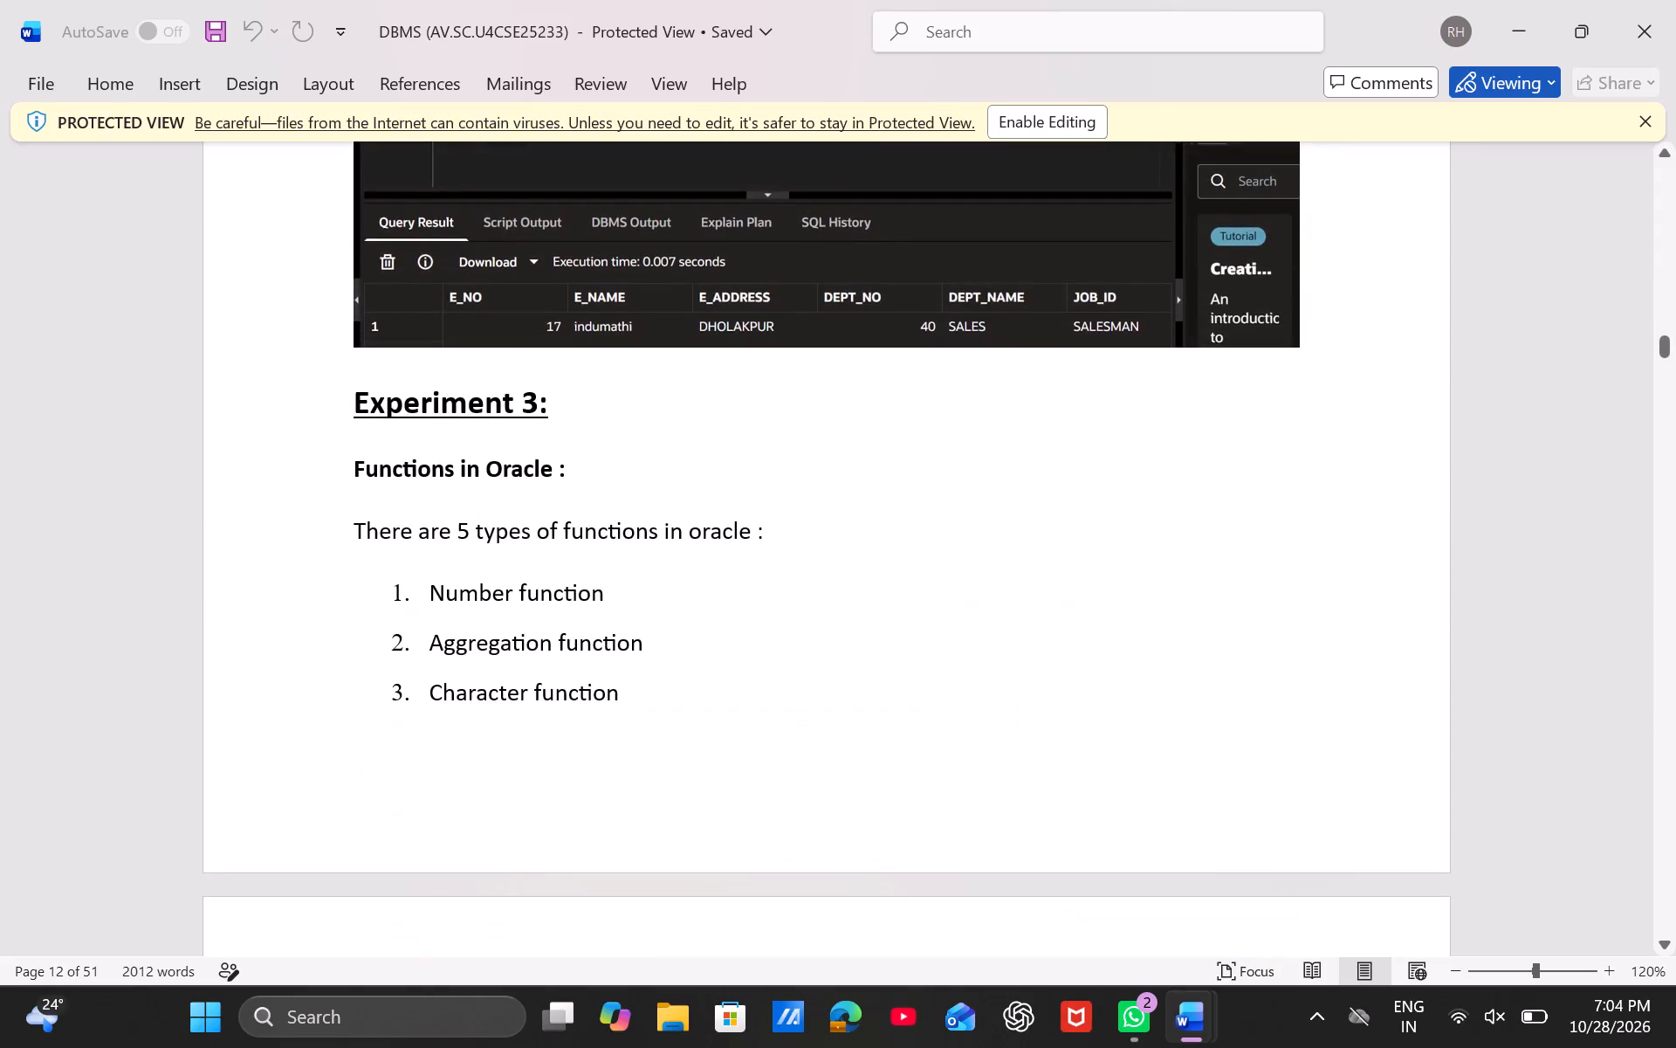
Enable editing for the DBMS lab manual document.
click(1042, 125)
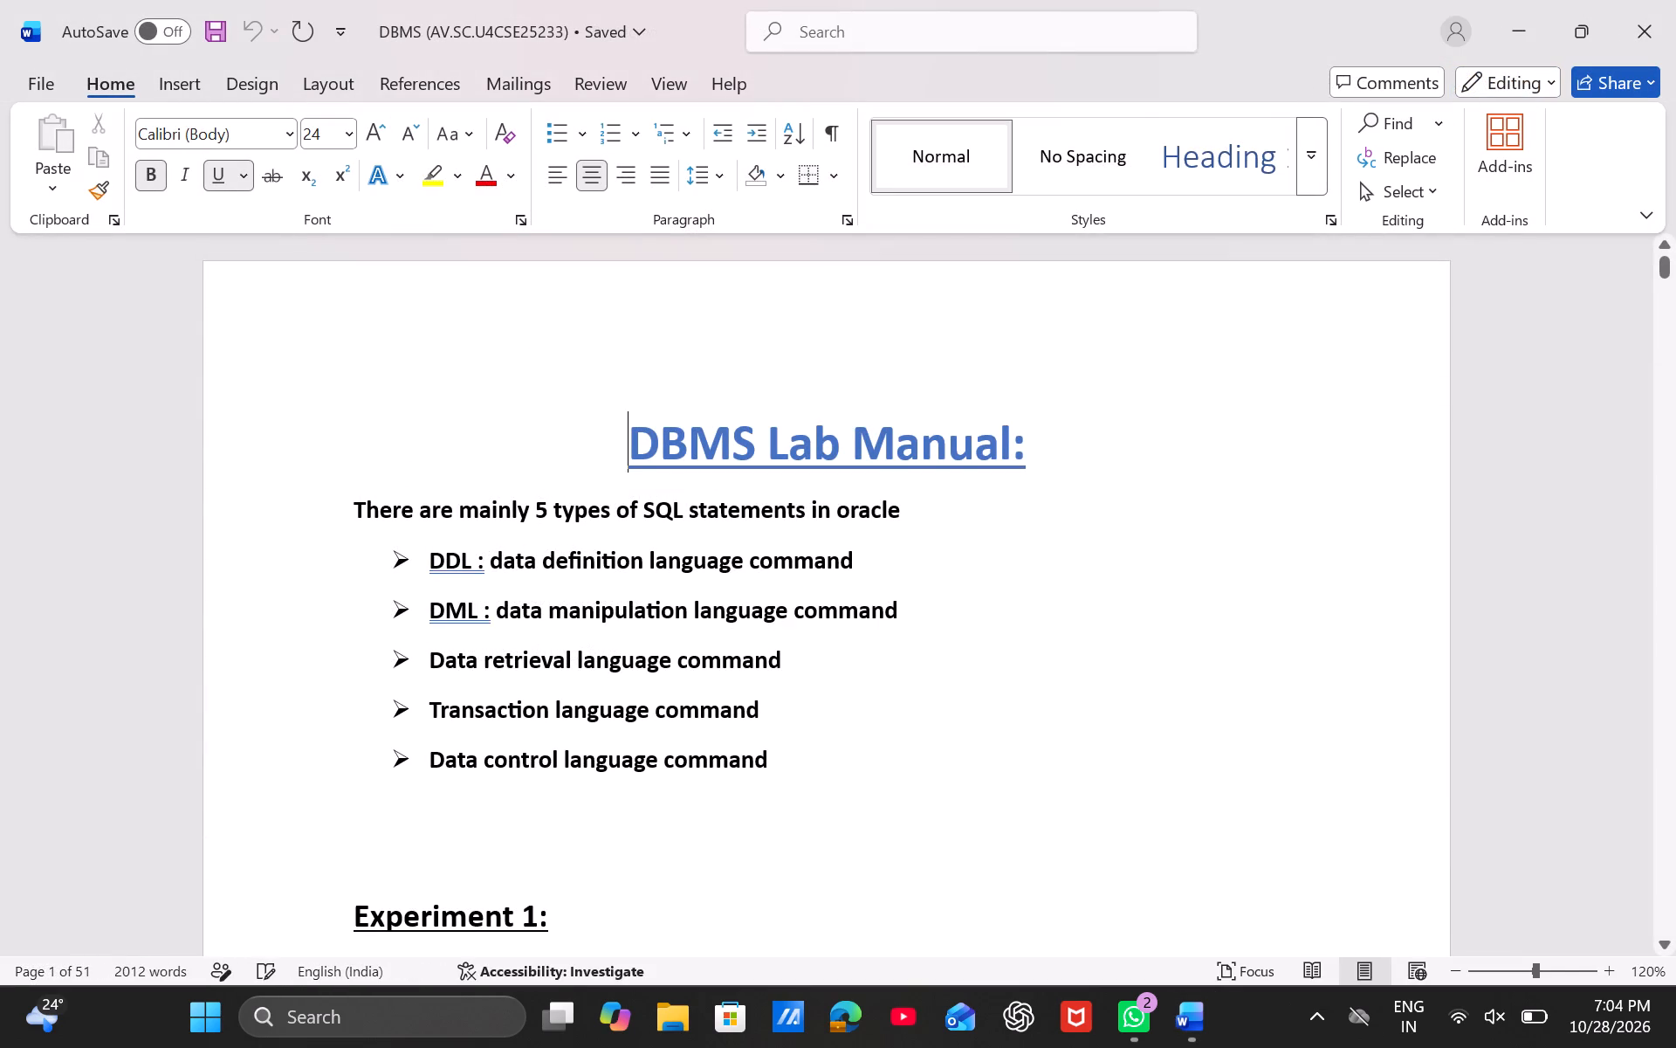
Switch to the dbms-lab-report document.
click(1191, 1015)
click(1269, 893)
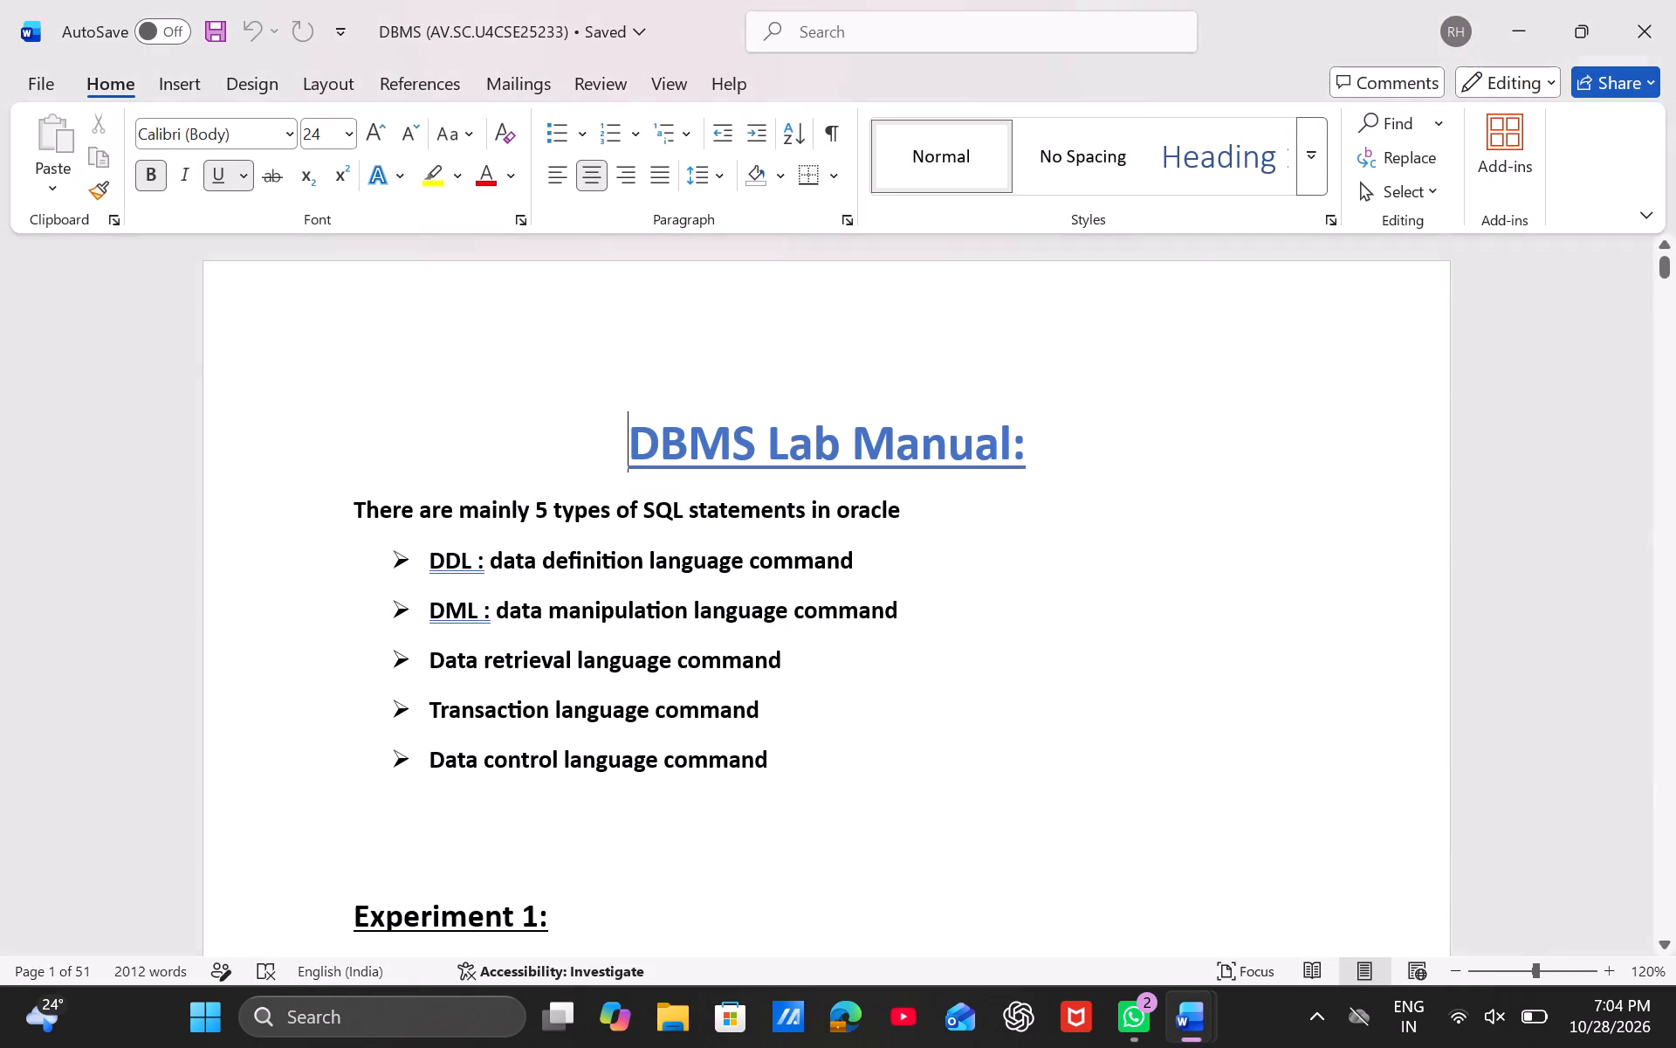
click(1064, 874)
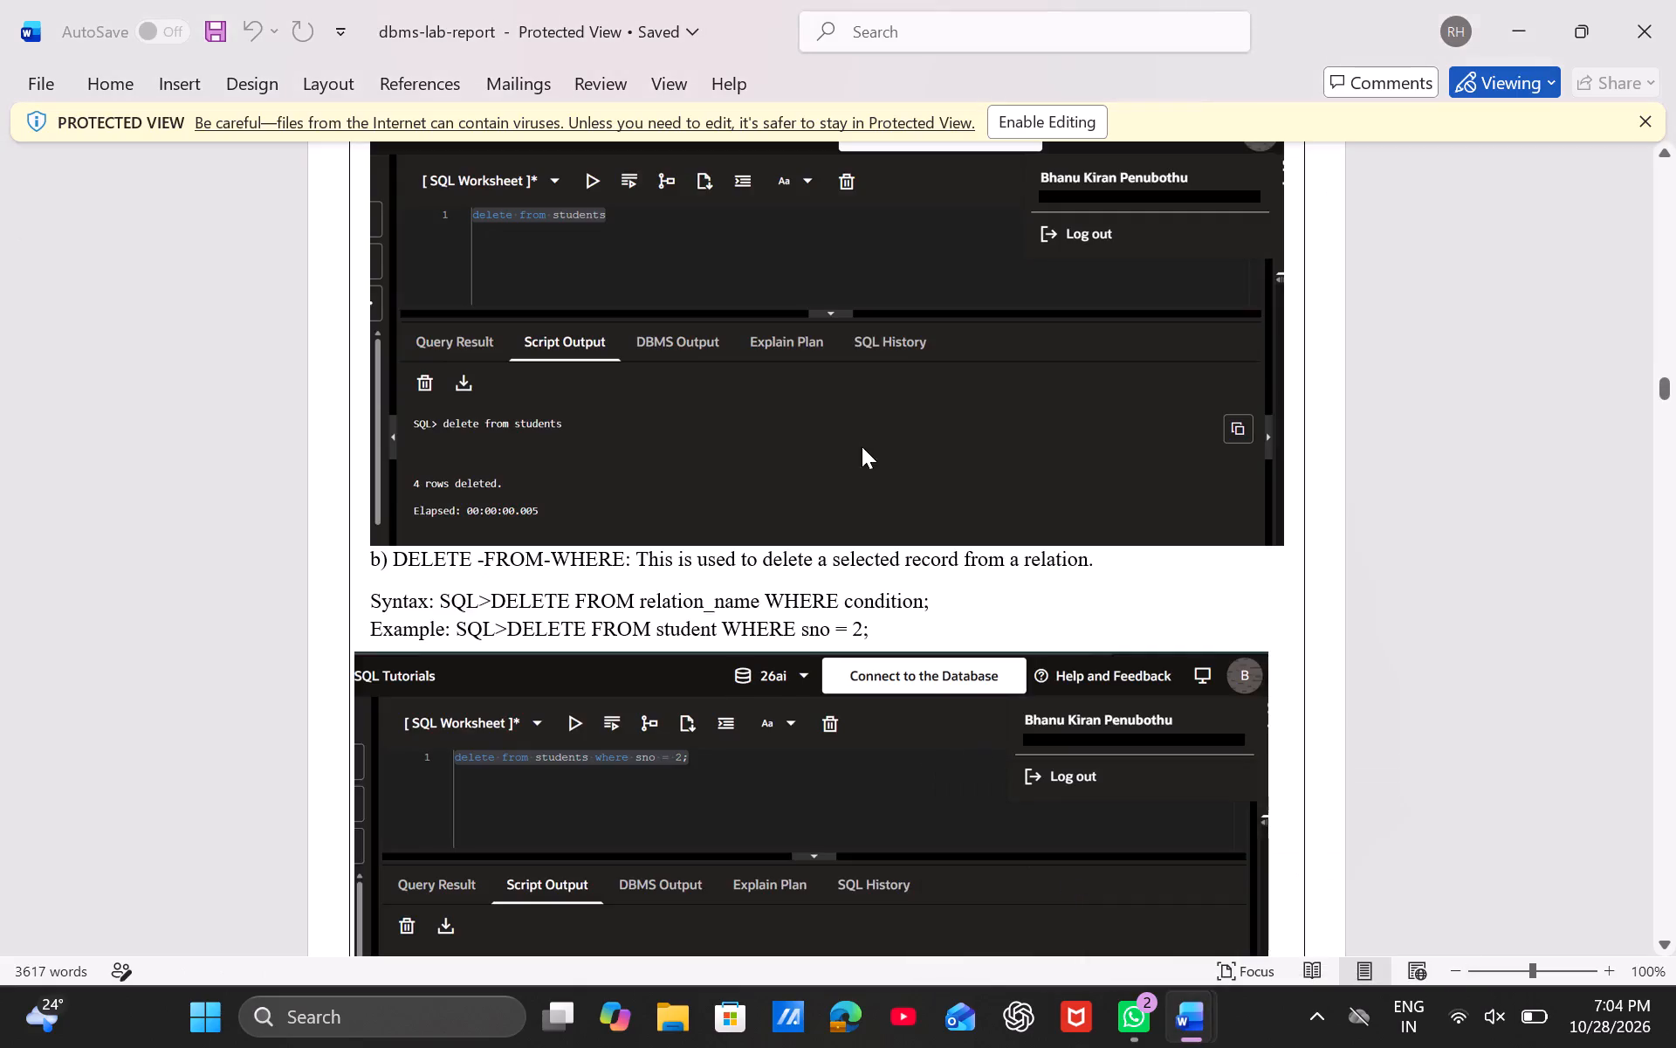
Copy the whole cover page of dbms-lab-report, from the Amrita logo through the Submitted By and Submitted to tables.
scroll(862, 446, up, 19)
scroll(862, 446, up, 7)
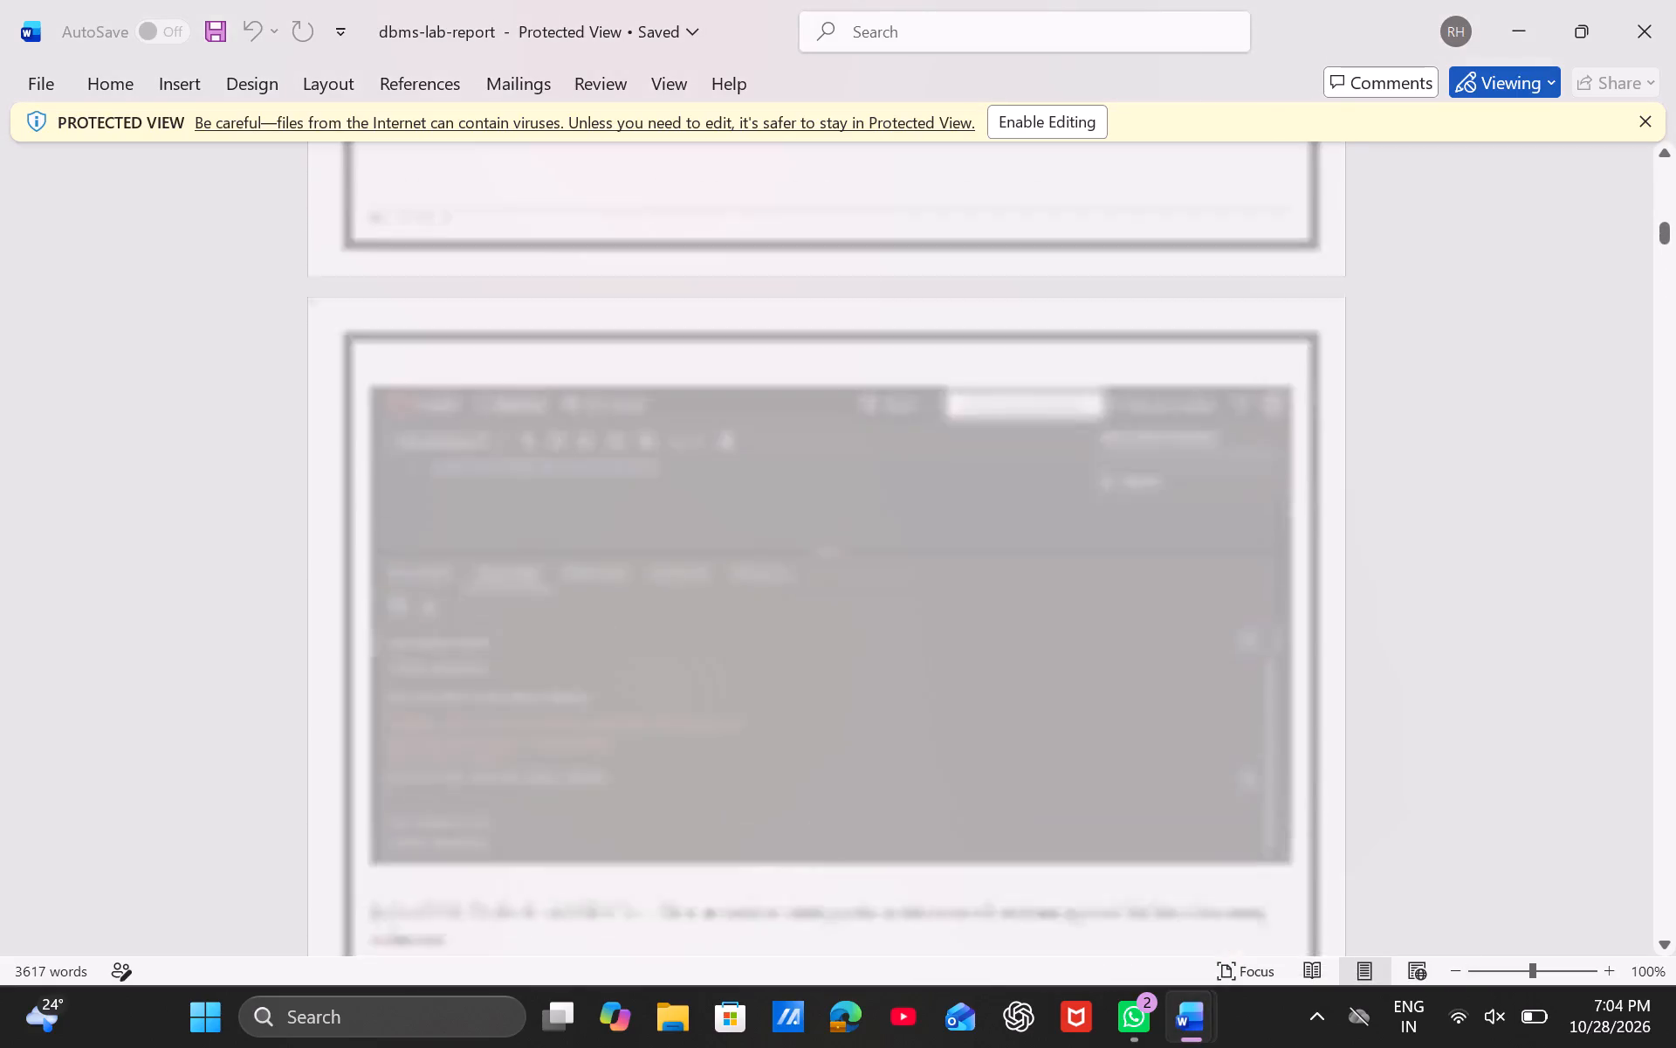
scroll(862, 446, up, 7)
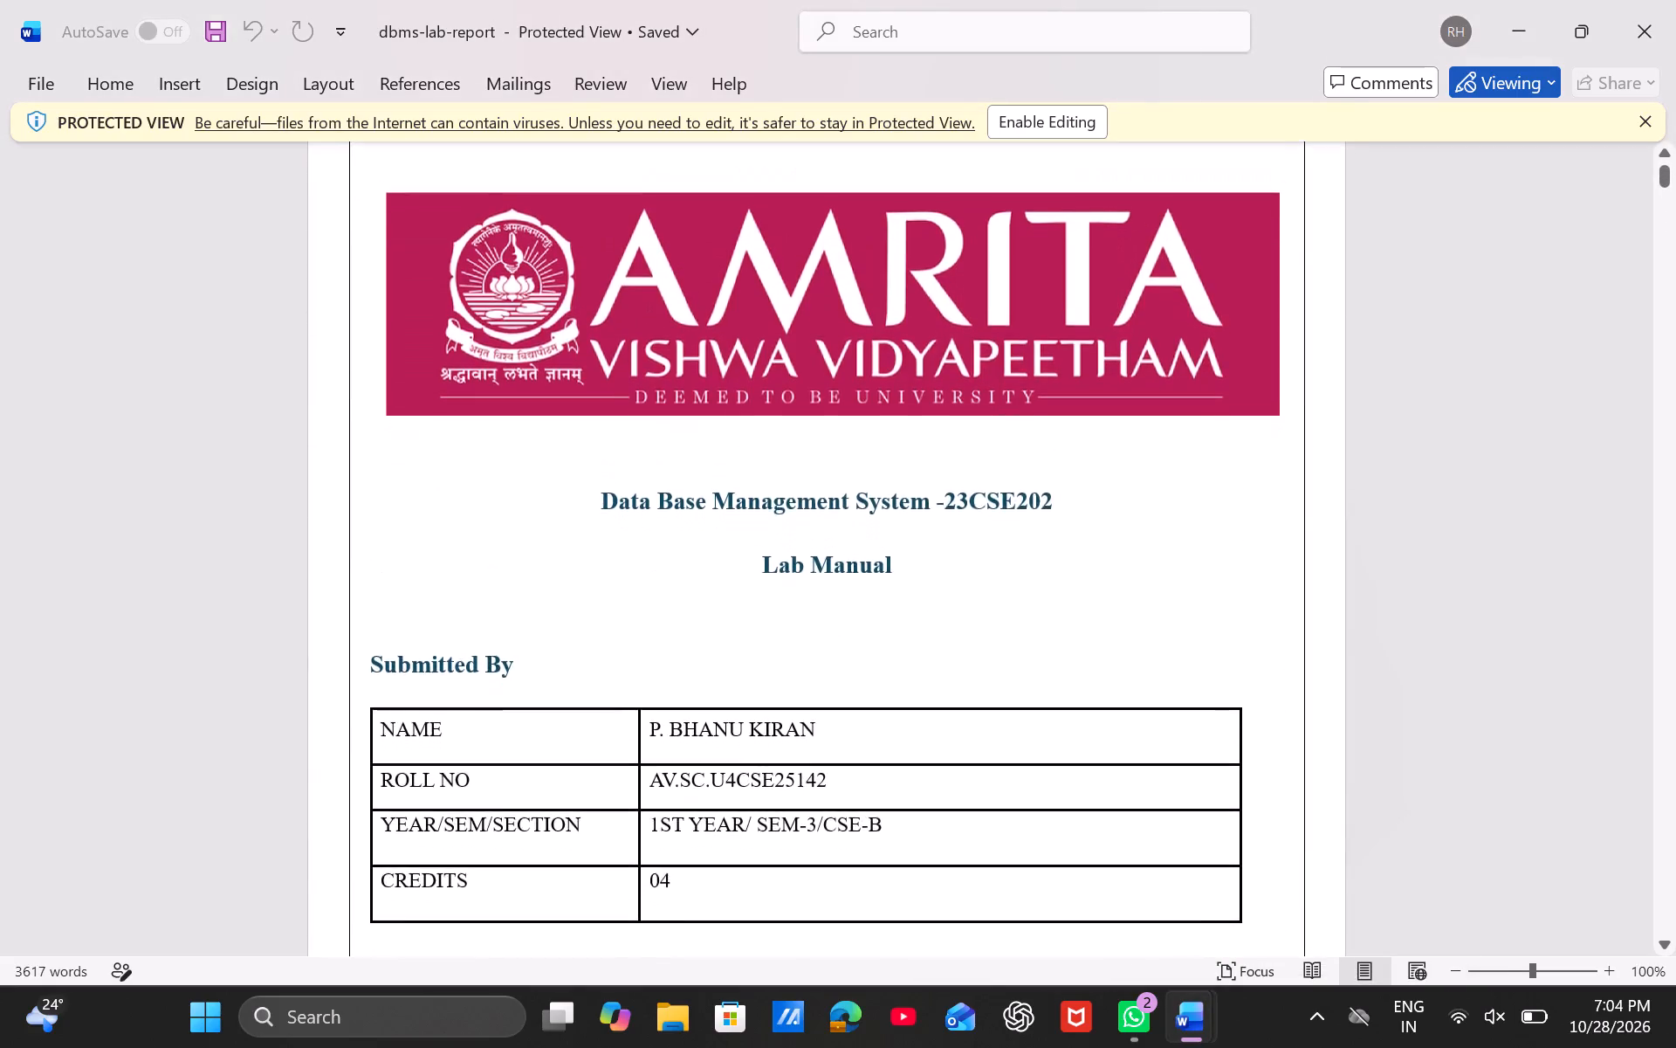
ctrl+scroll(862, 446, down, 7)
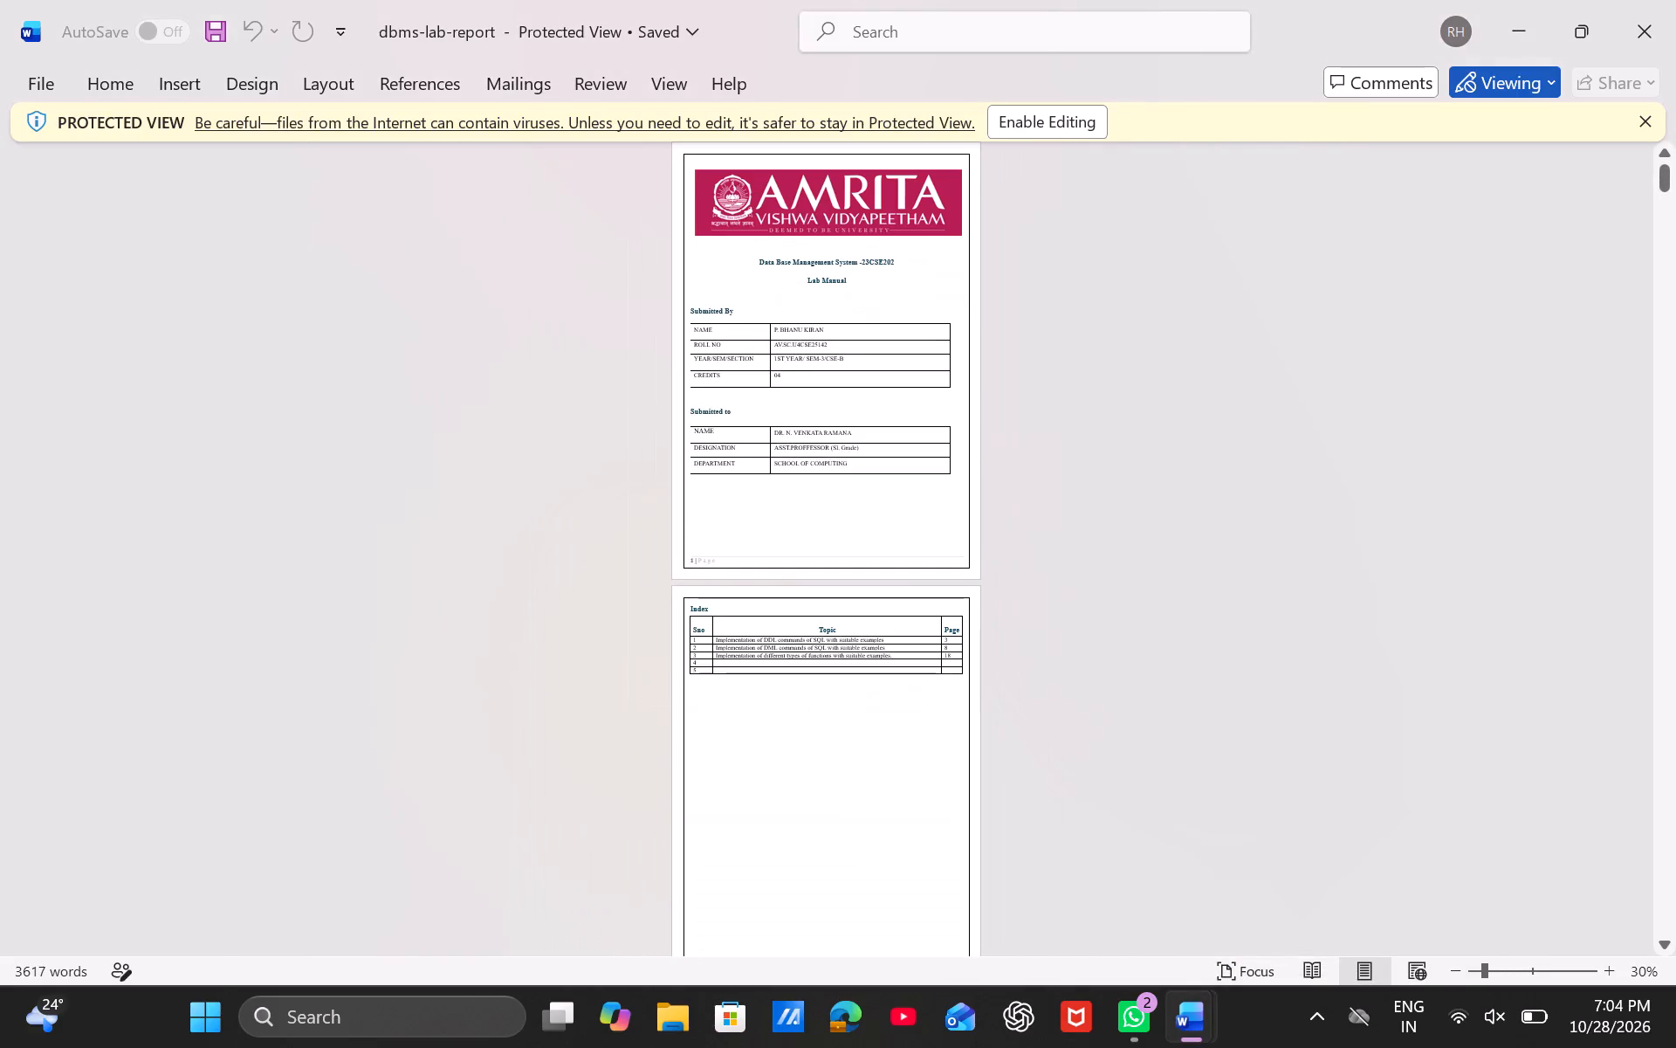
drag(691, 168, 731, 307)
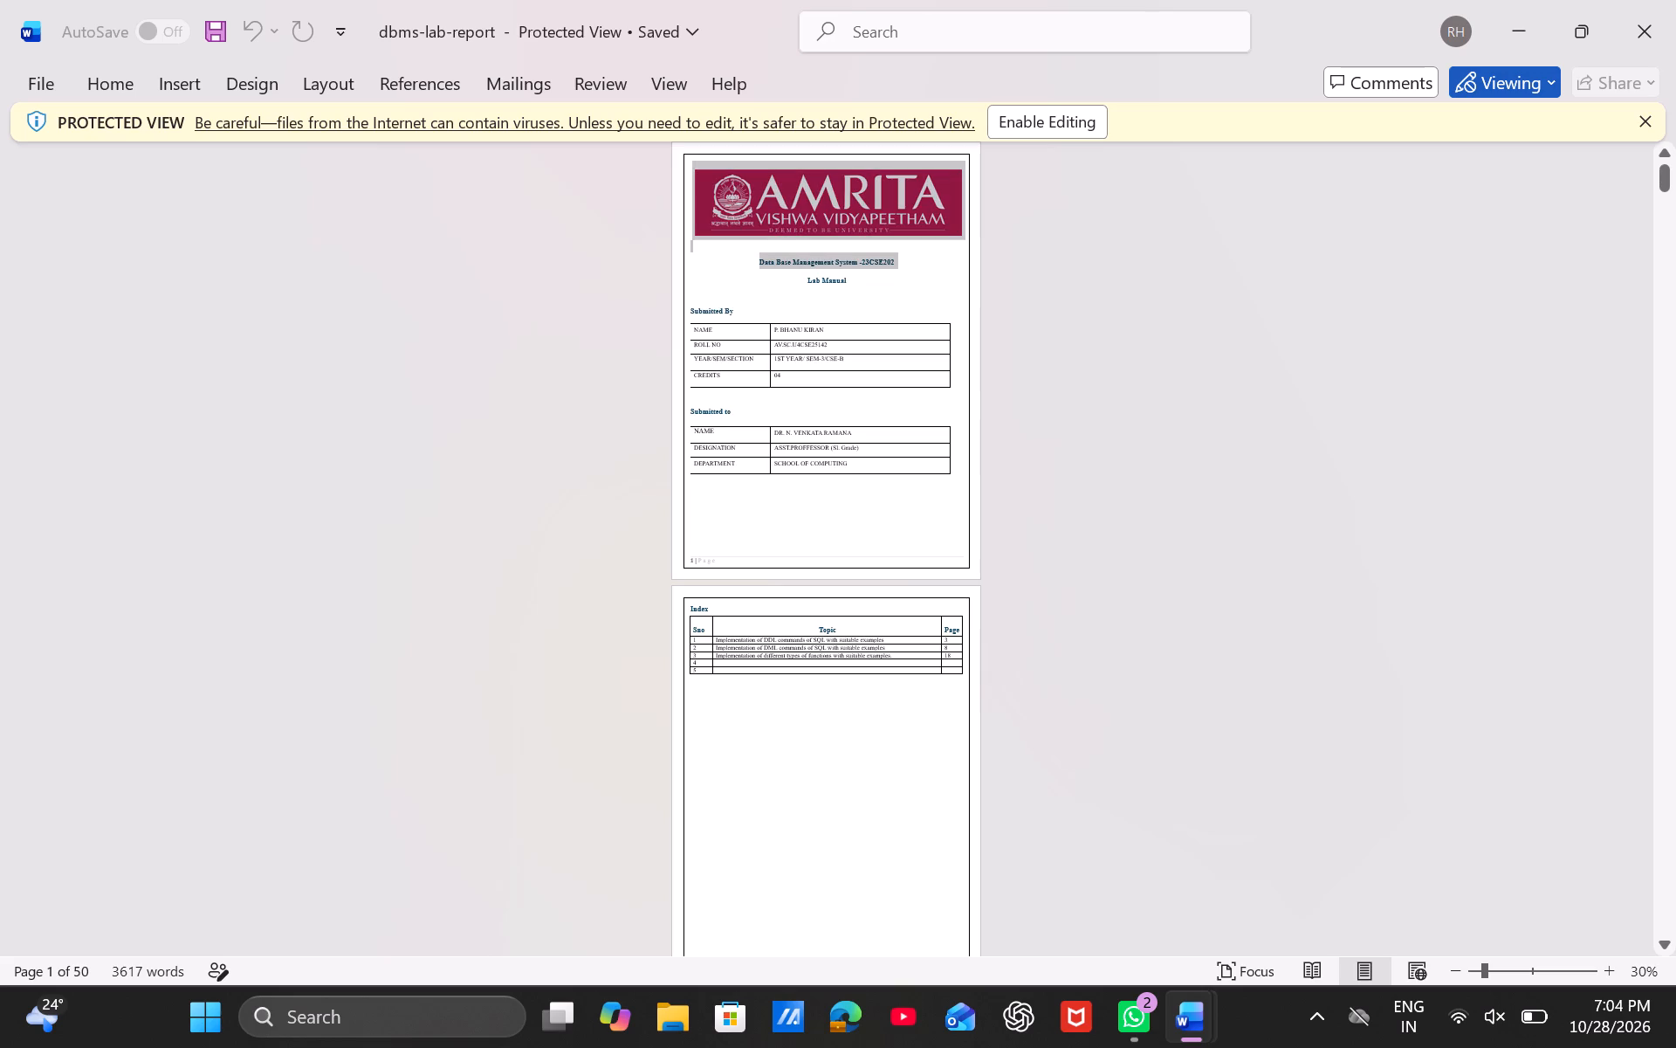
drag(731, 307, 951, 500)
key(ctrl+c)
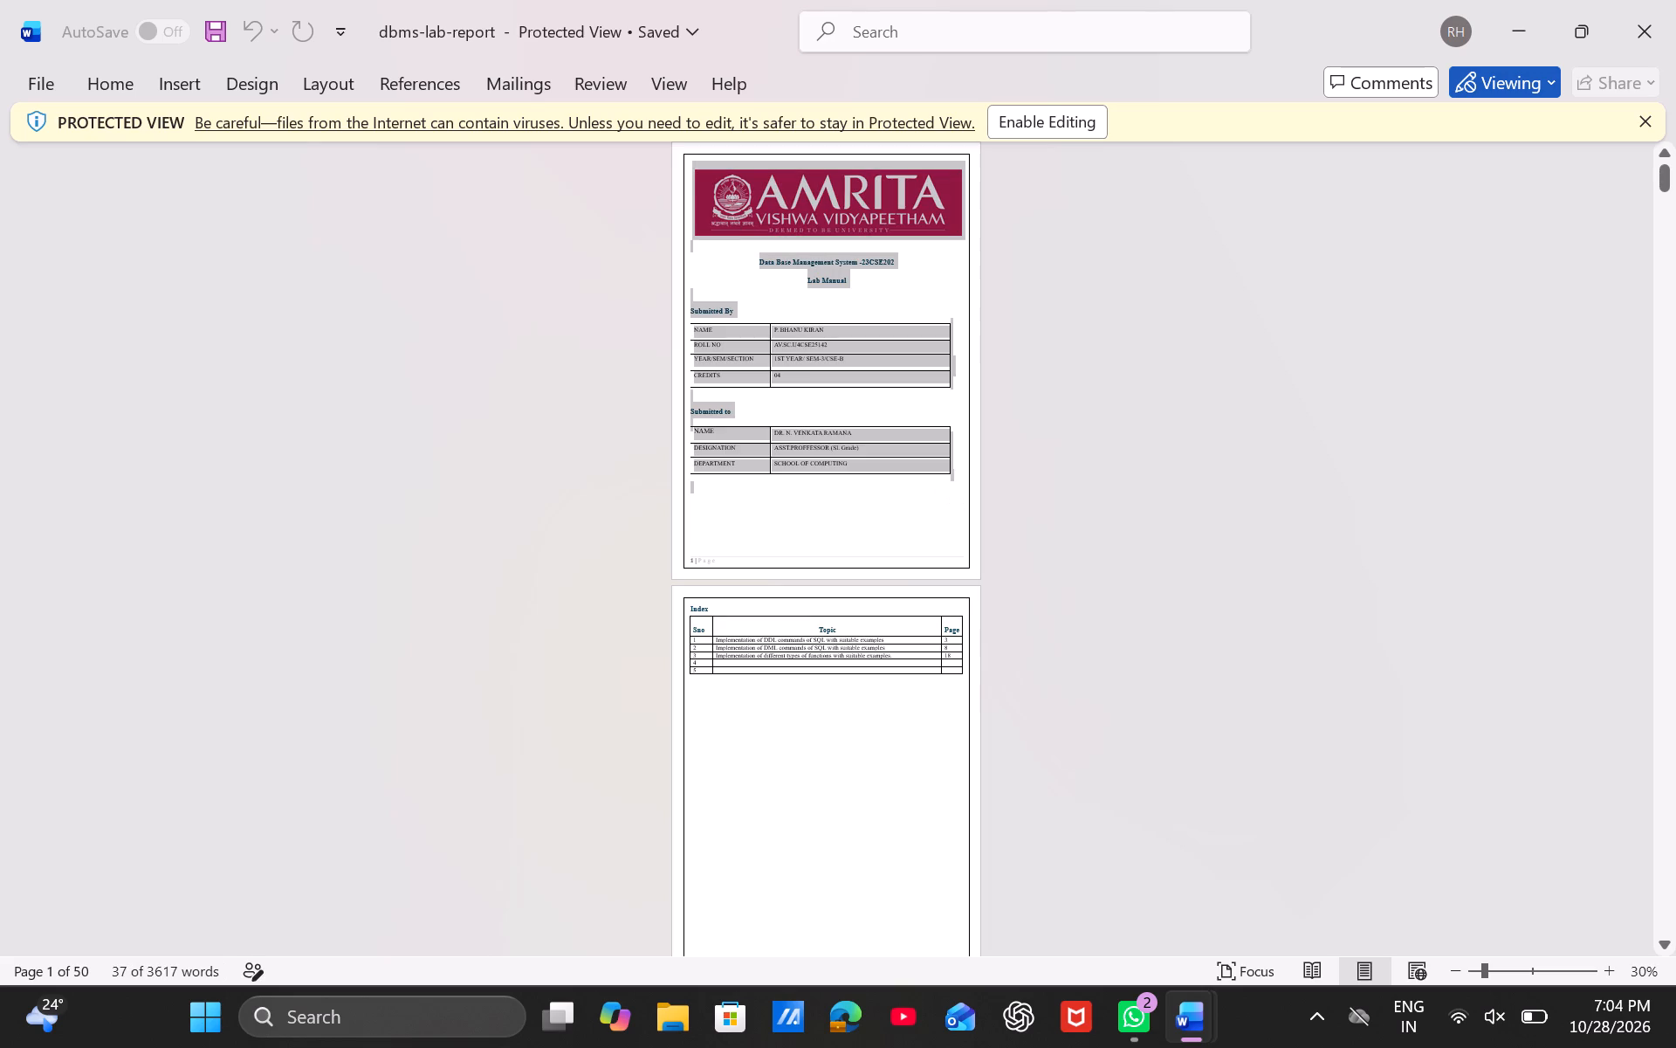
Switch to the DBMS lab manual and insert a blank page before the DBMS Lab Manual heading.
click(1287, 900)
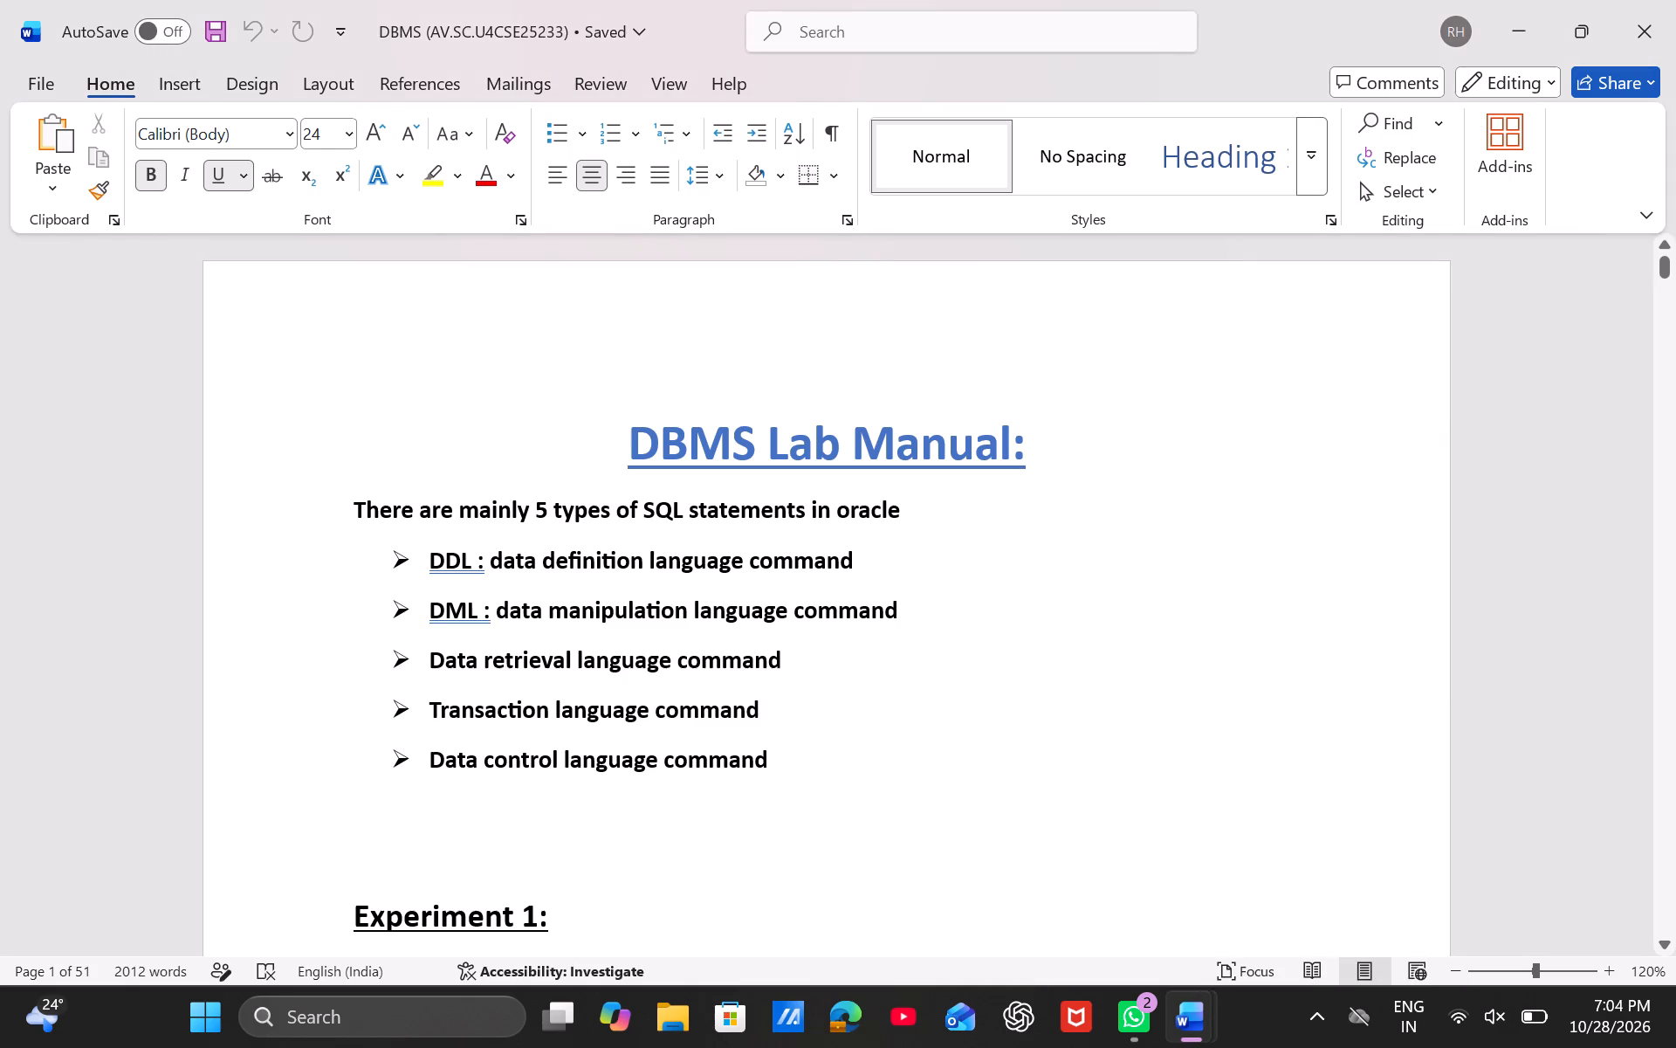
click(594, 339)
click(165, 65)
click(106, 157)
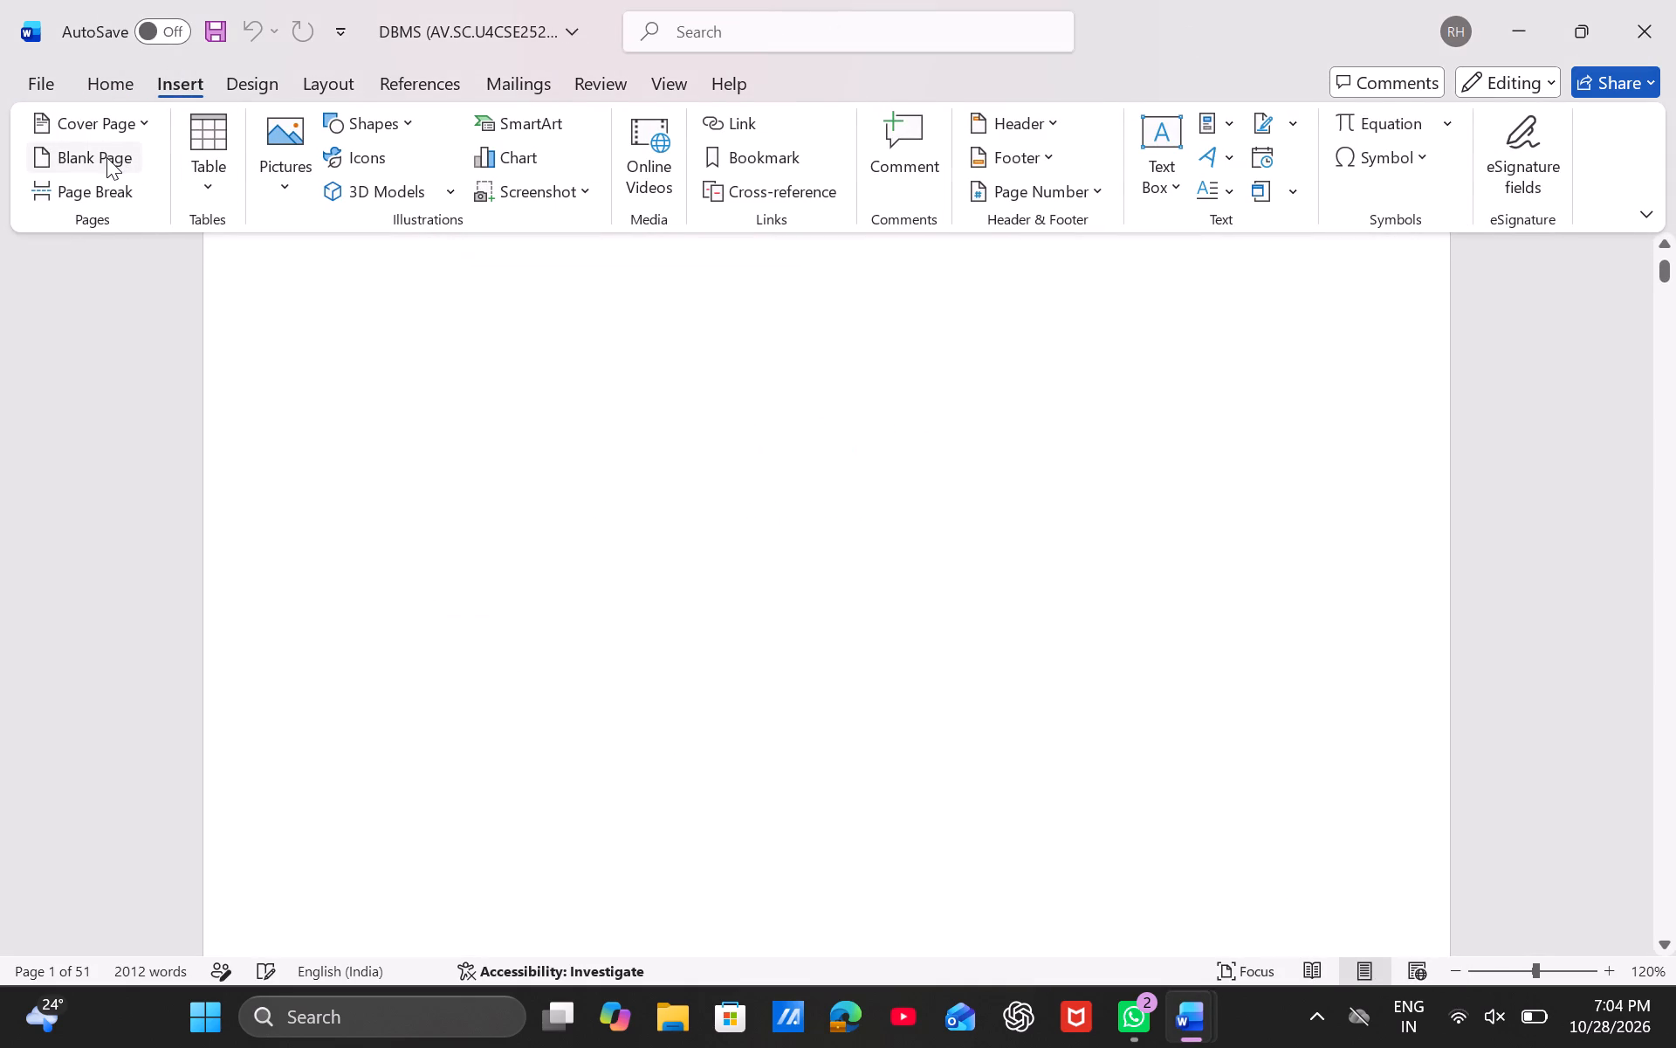
Paste the copied cover page content into the new blank area at the start of the lab manual.
scroll(572, 308, up, 3)
ctrl+scroll(580, 369, down, 2)
scroll(588, 424, up, 2)
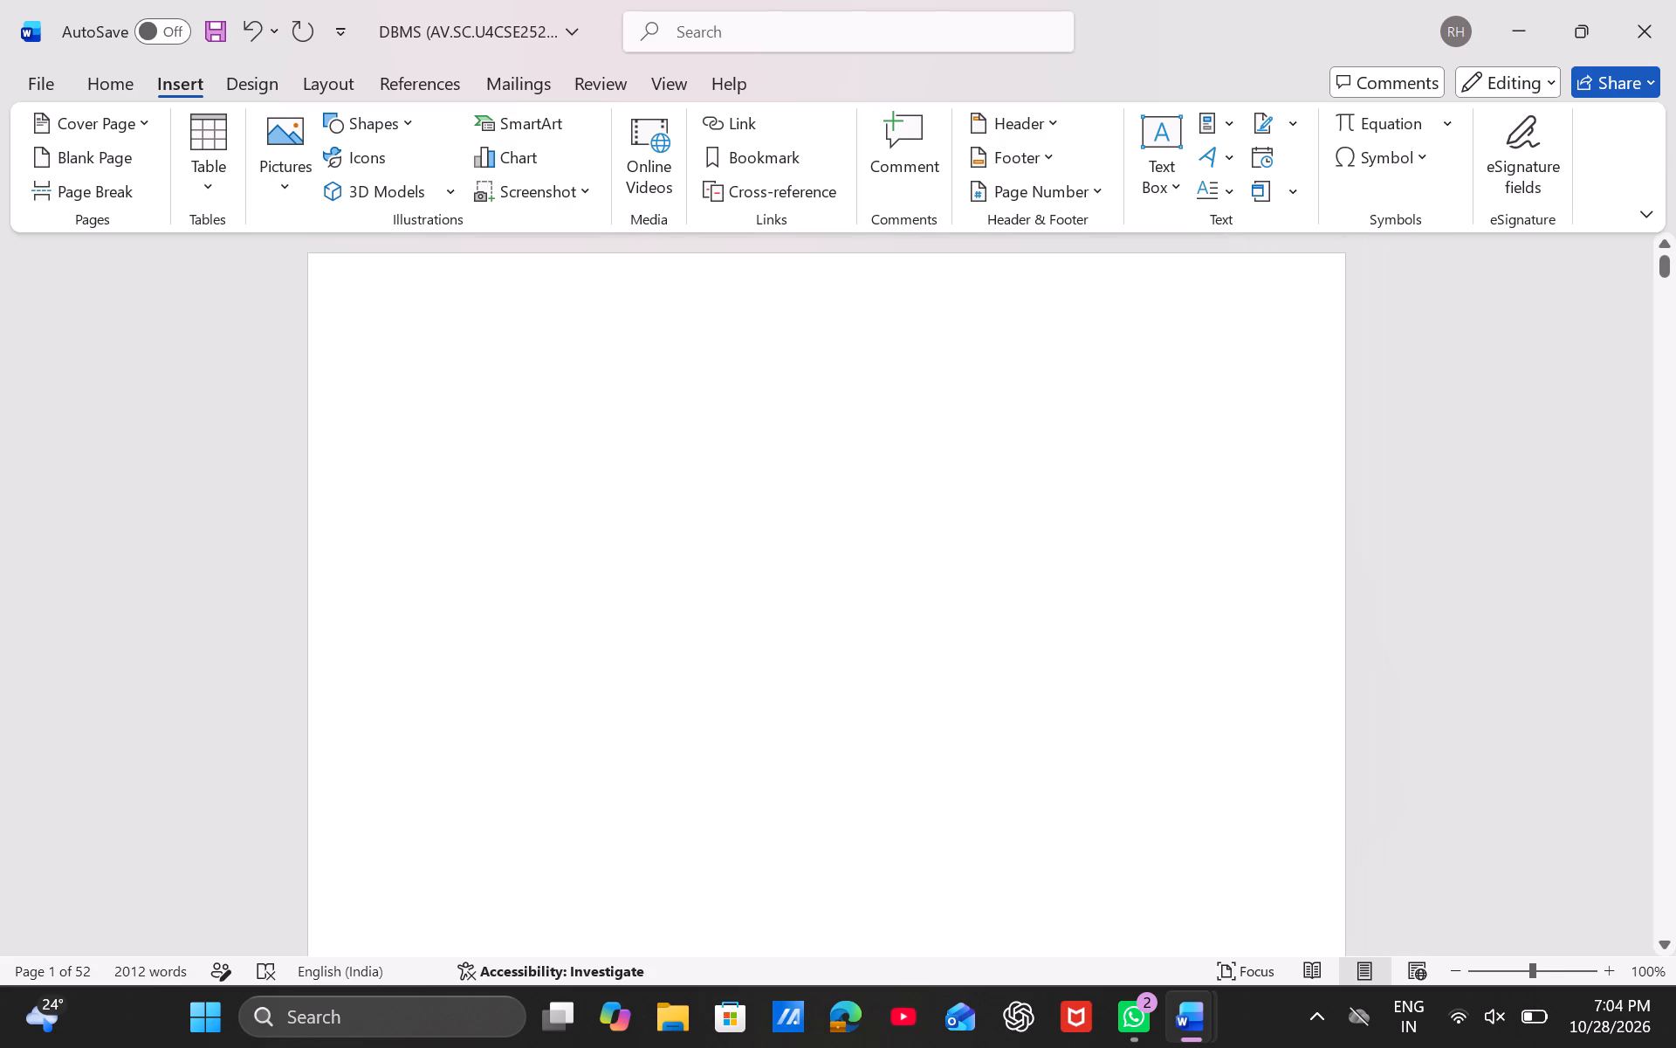
click(606, 508)
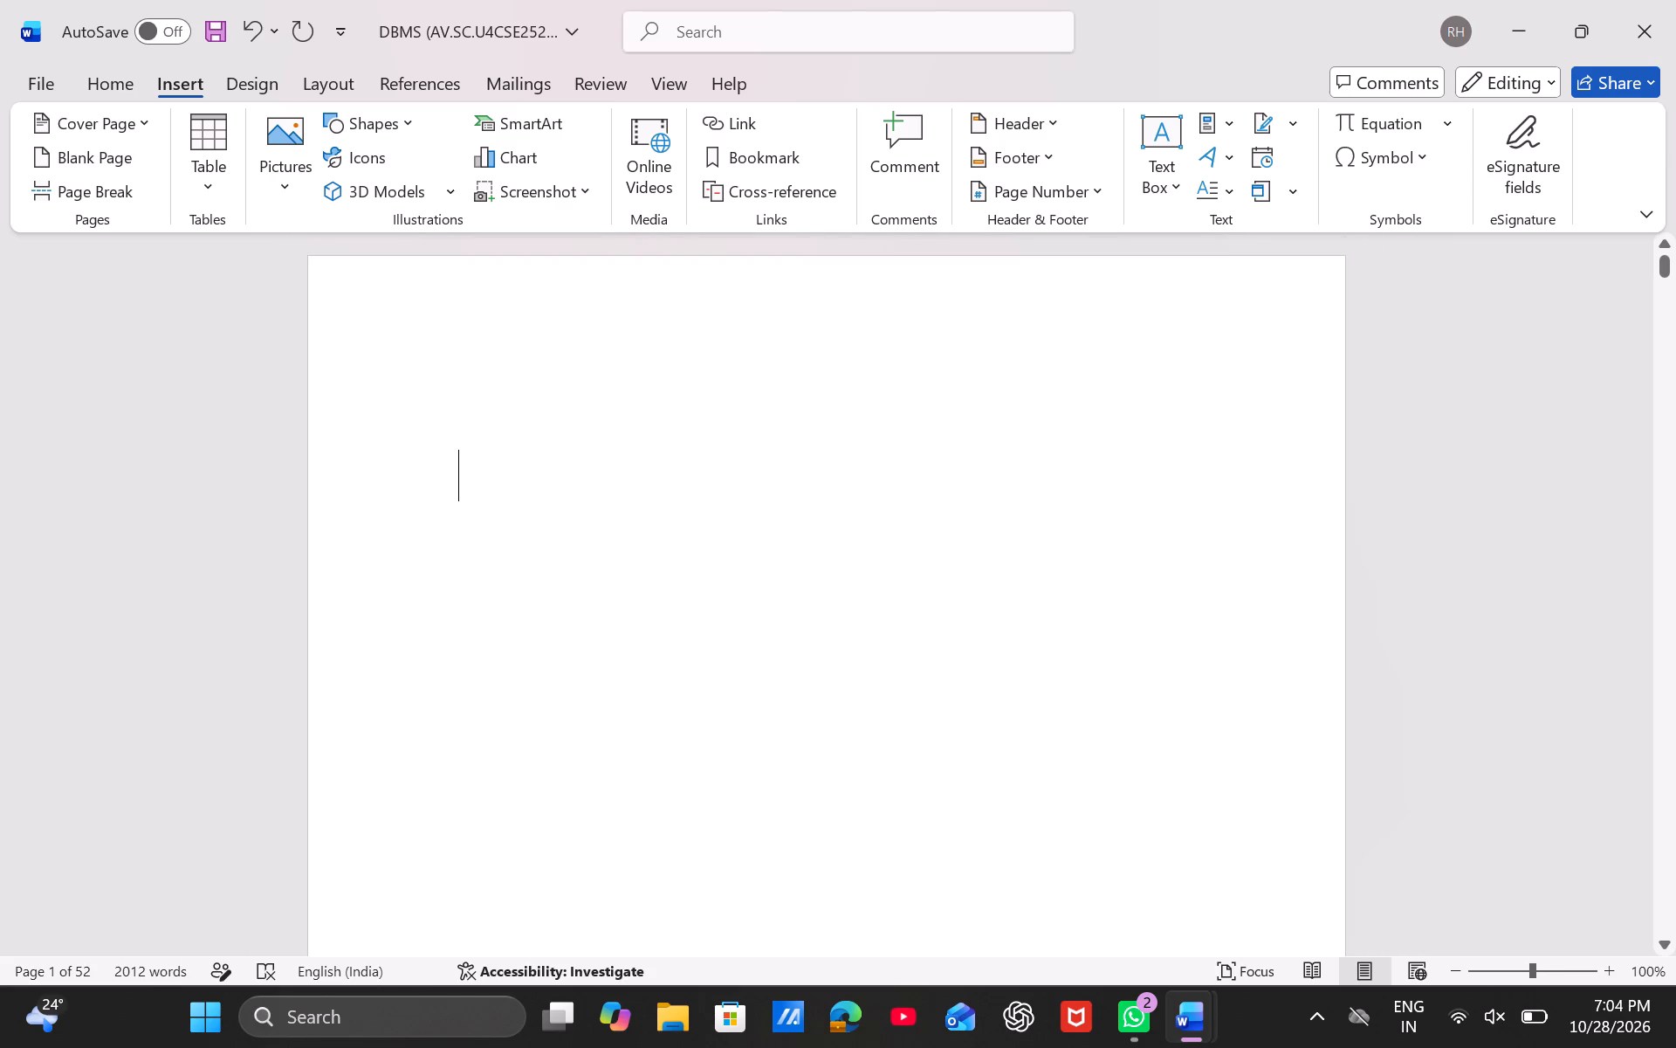
key(ctrl+v)
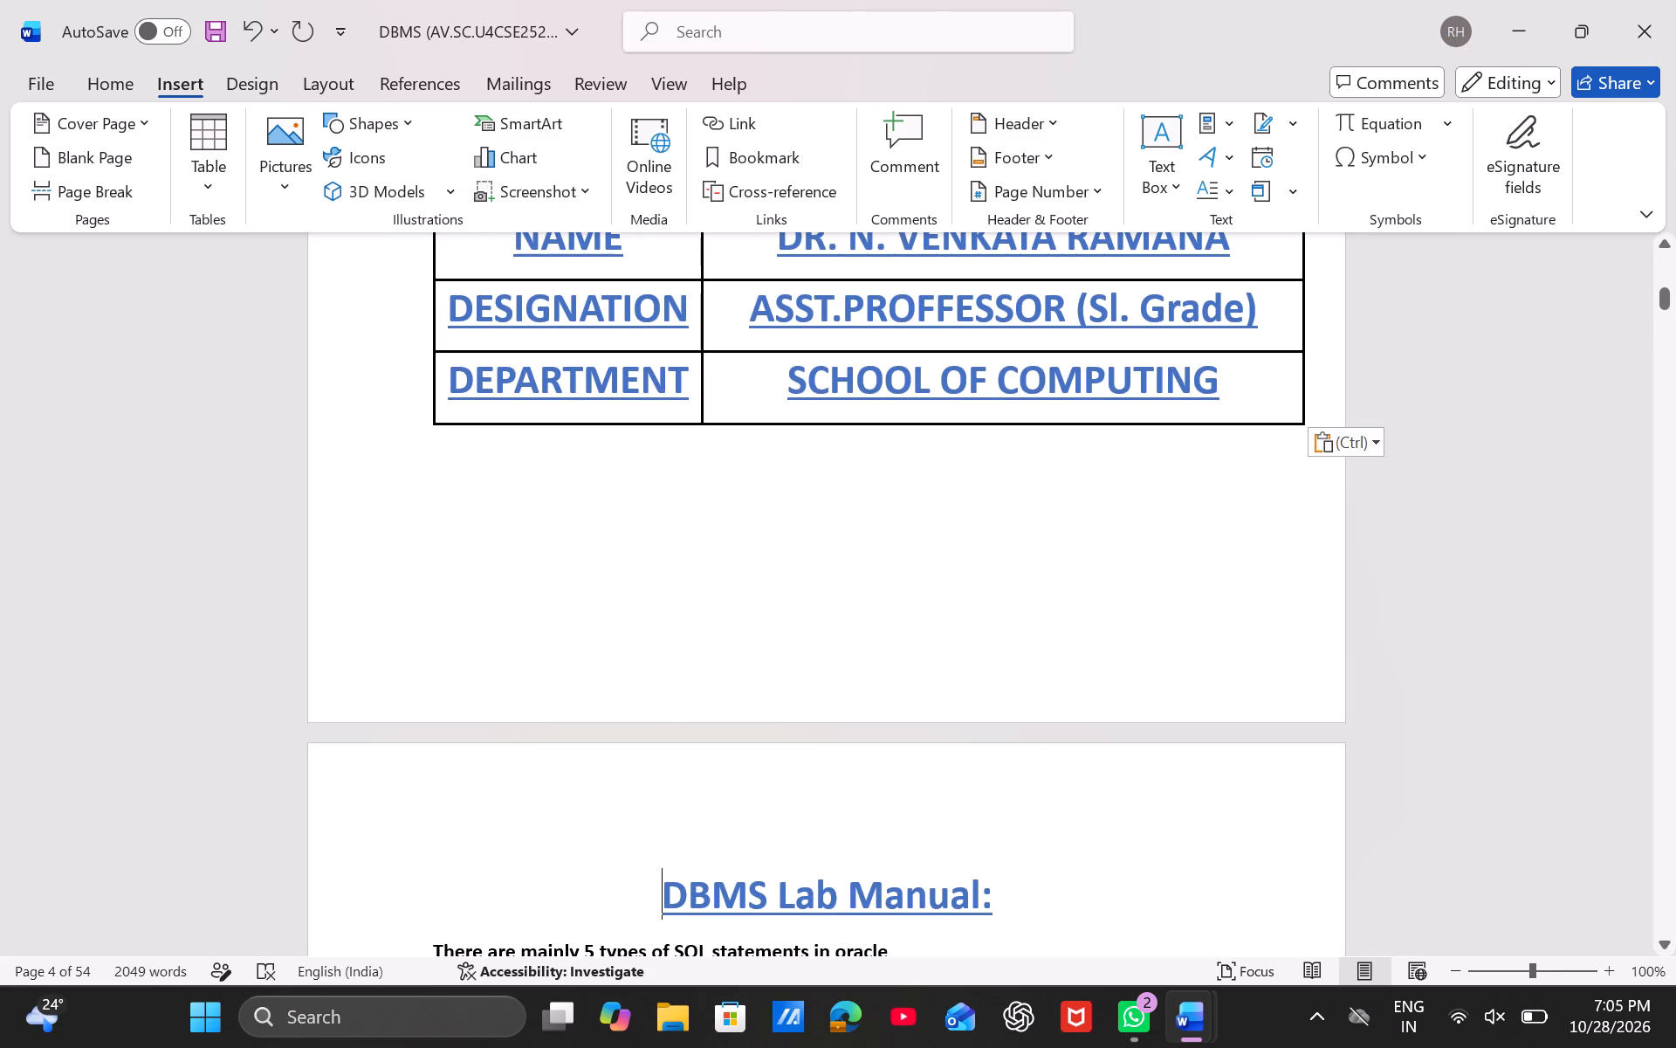
Examine the pasted cover page in the lab manual, including its logo, title lines, tables and the blank page before it.
scroll(601, 499, up, 10)
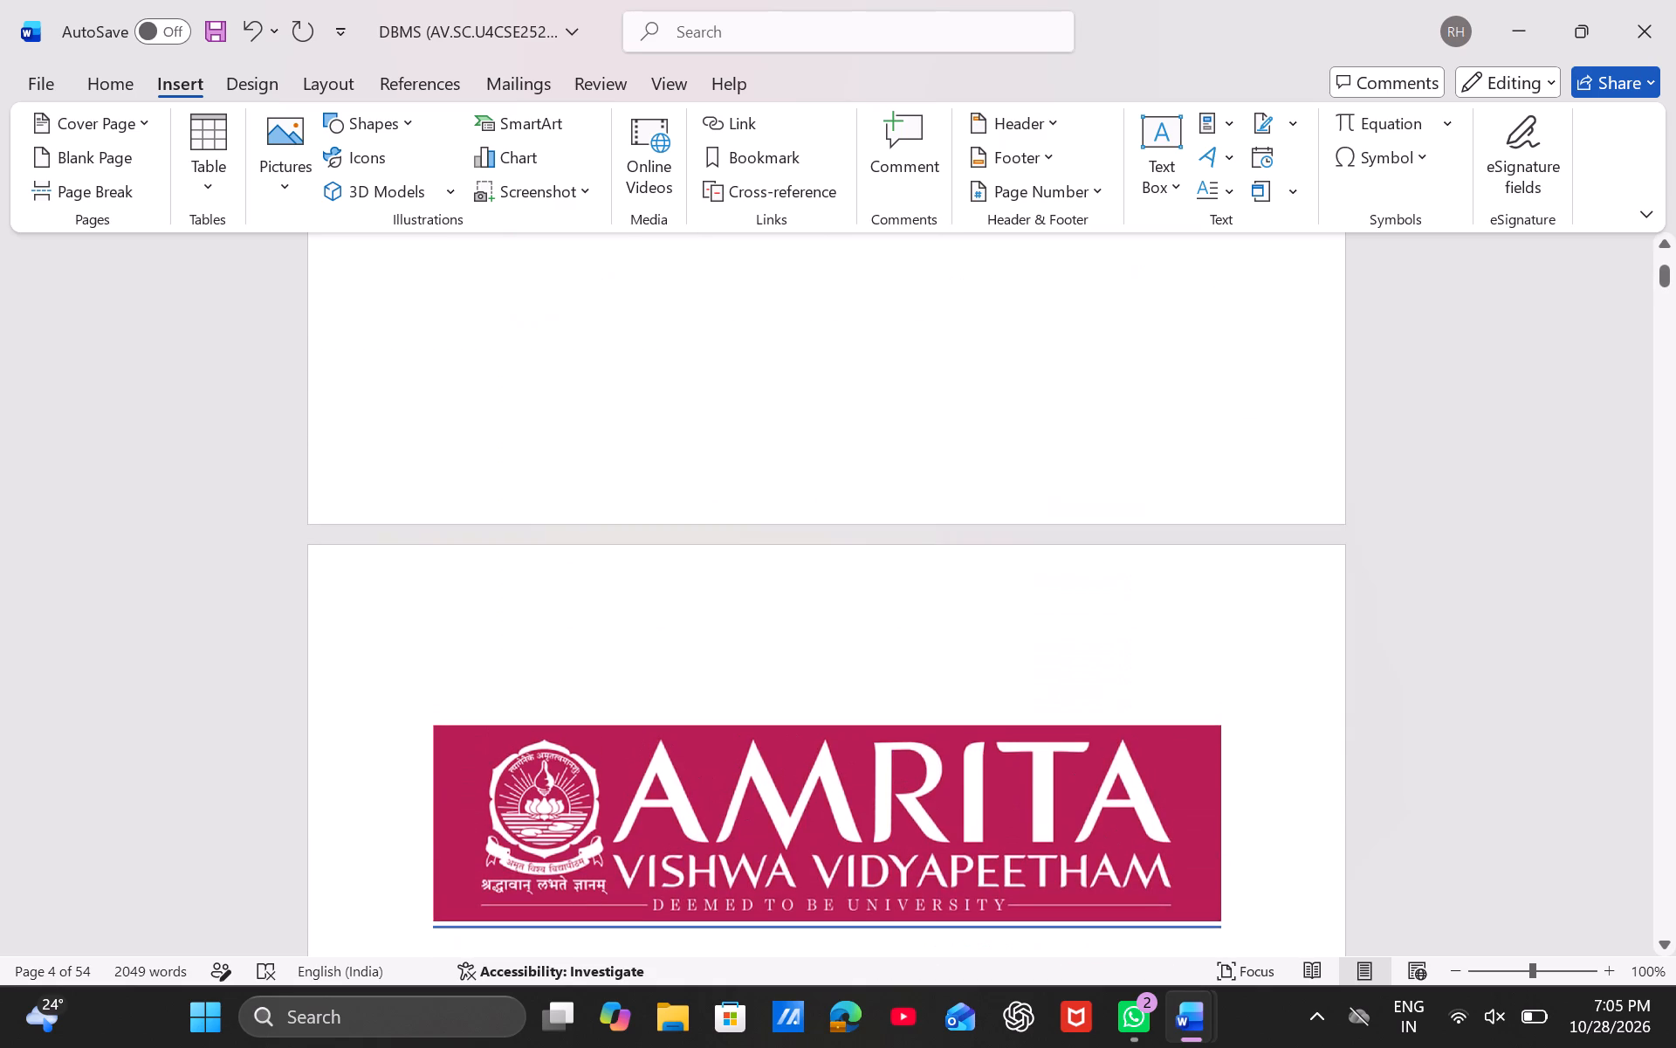
scroll(601, 499, up, 11)
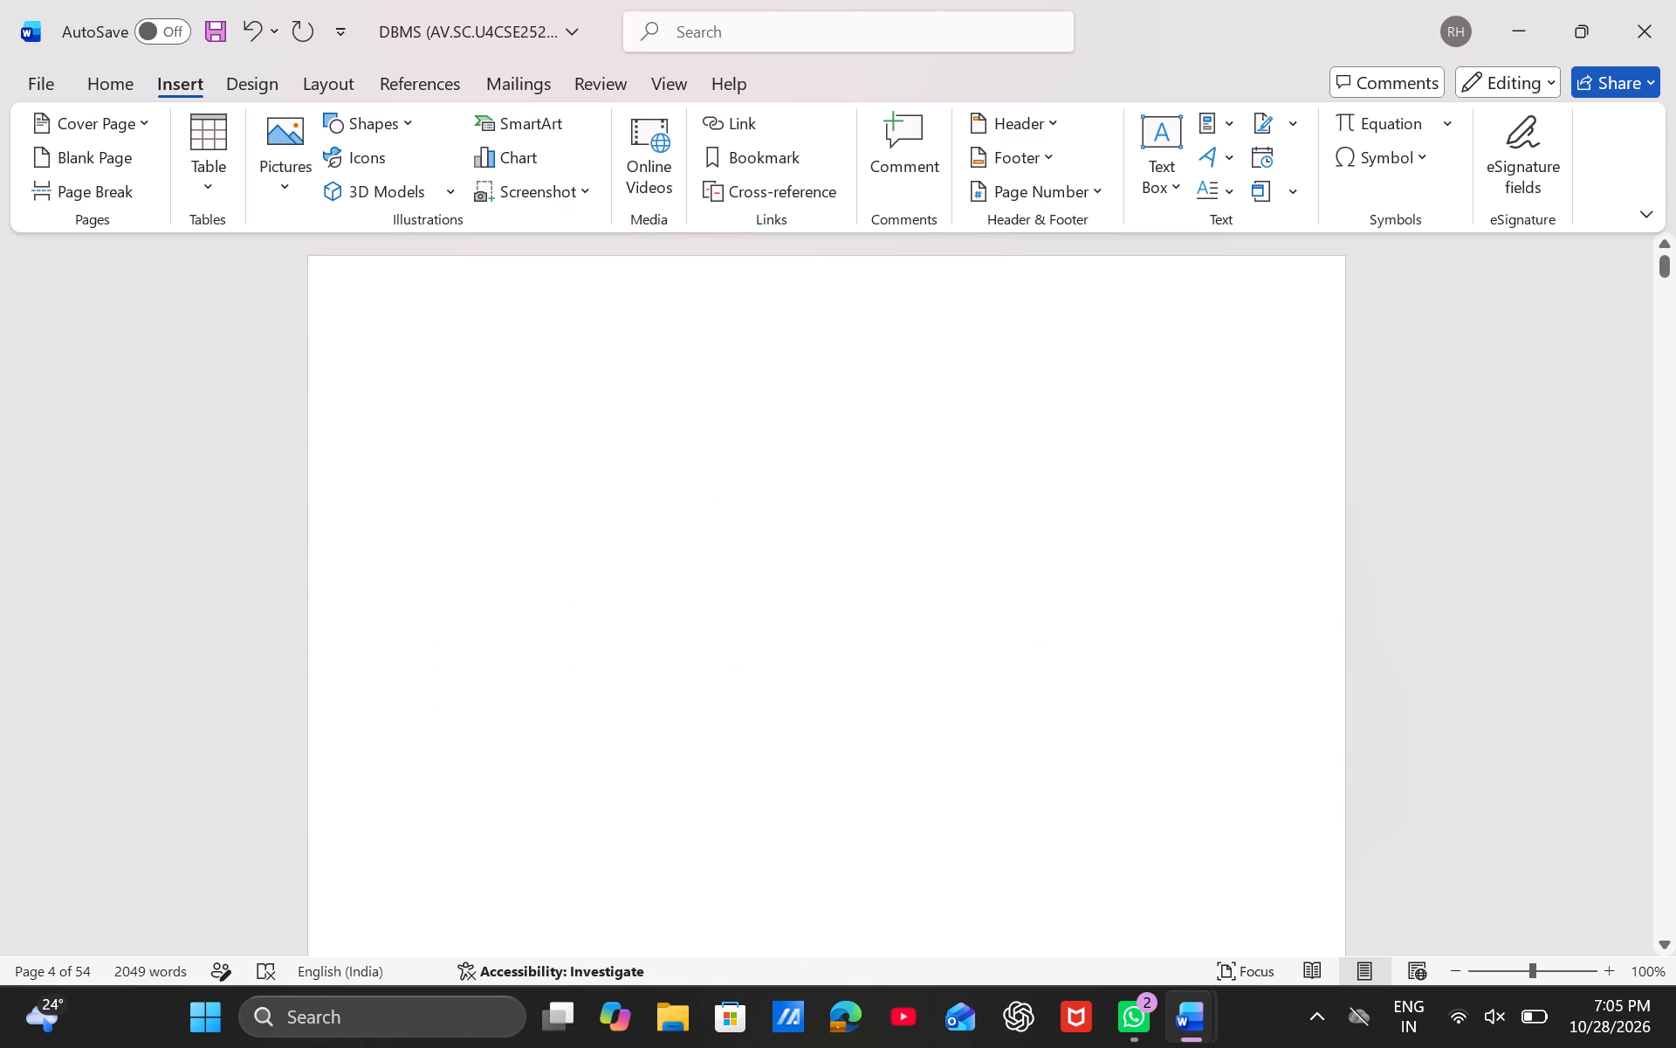
click(601, 499)
scroll(601, 499, down, 6)
scroll(601, 490, up, 1)
scroll(601, 490, down, 1)
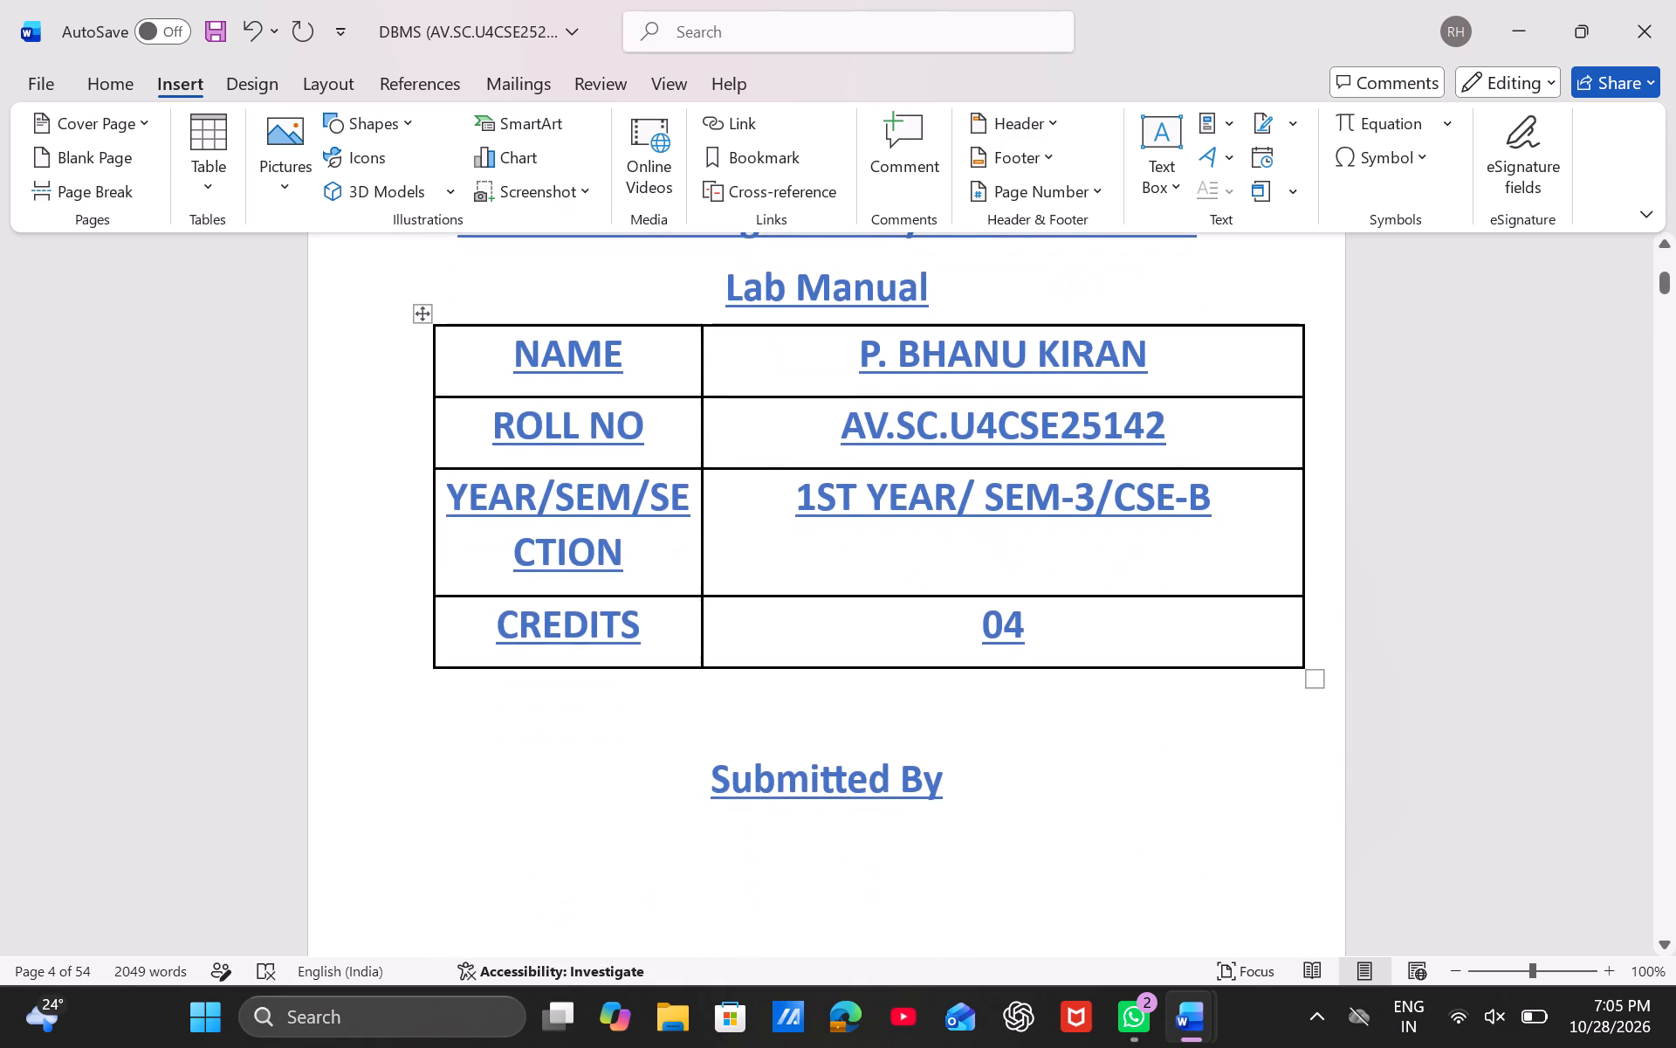
scroll(601, 356, up, 2)
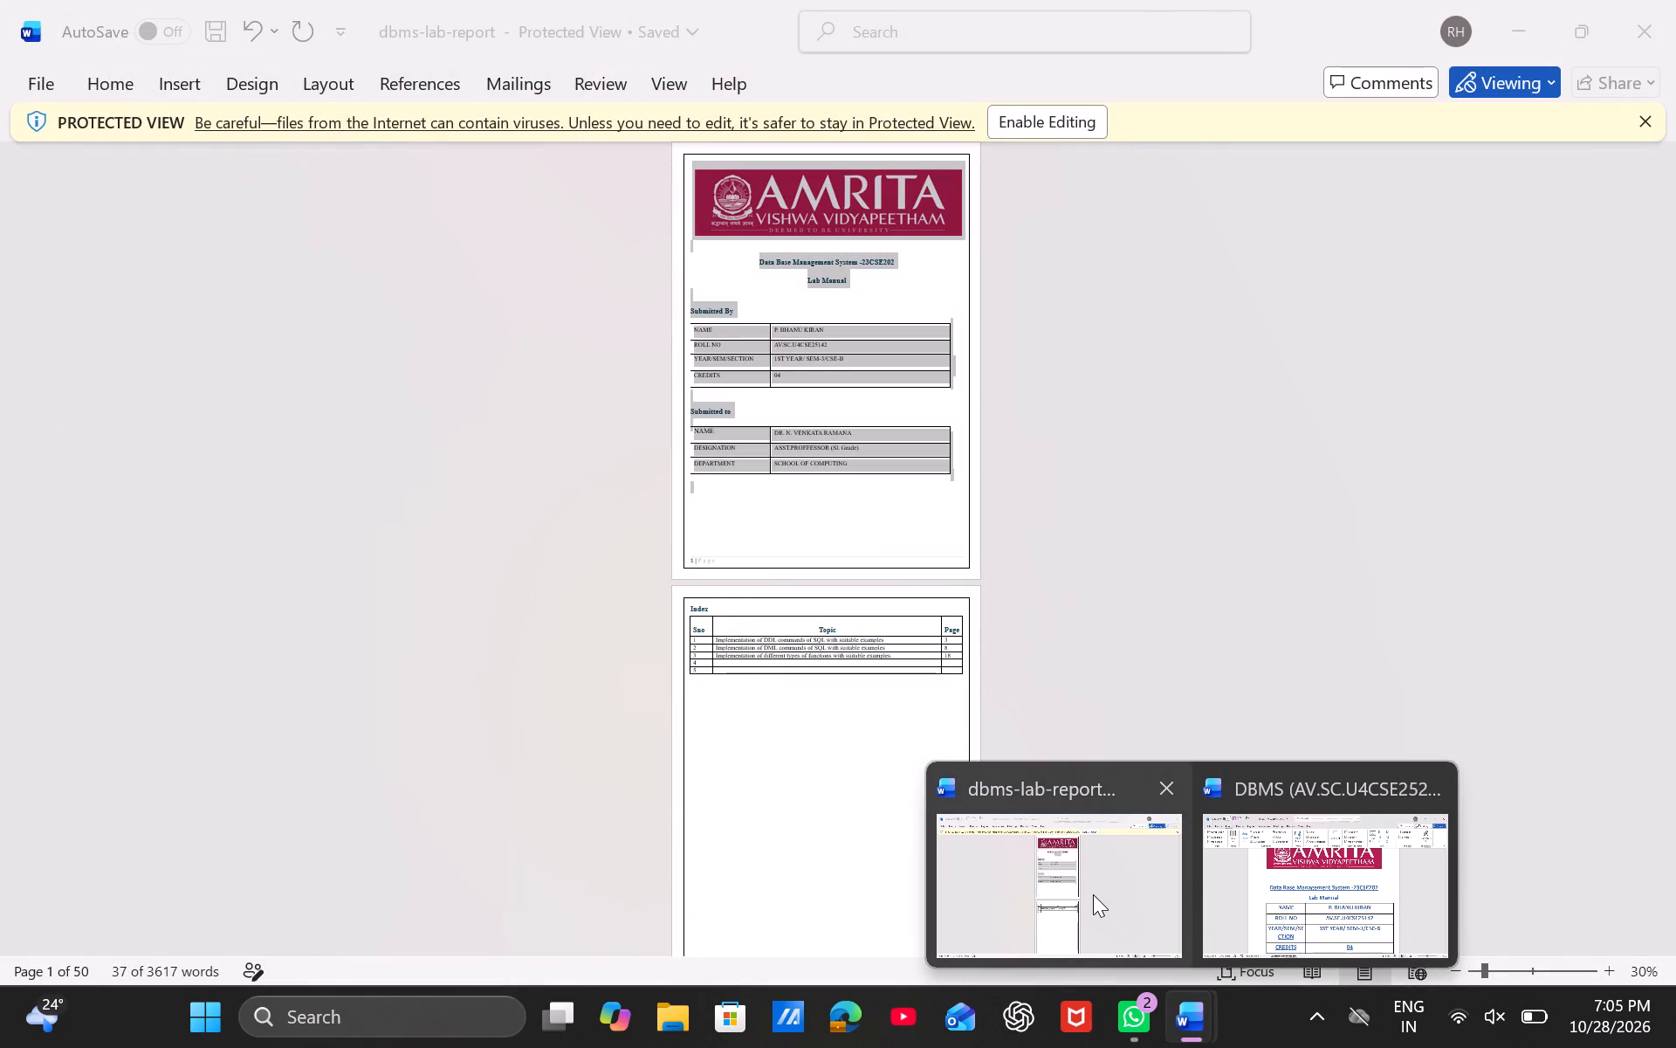
Switch to dbms-lab-report and enable editing for it so the cover title's formatting can be inspected.
click(1093, 894)
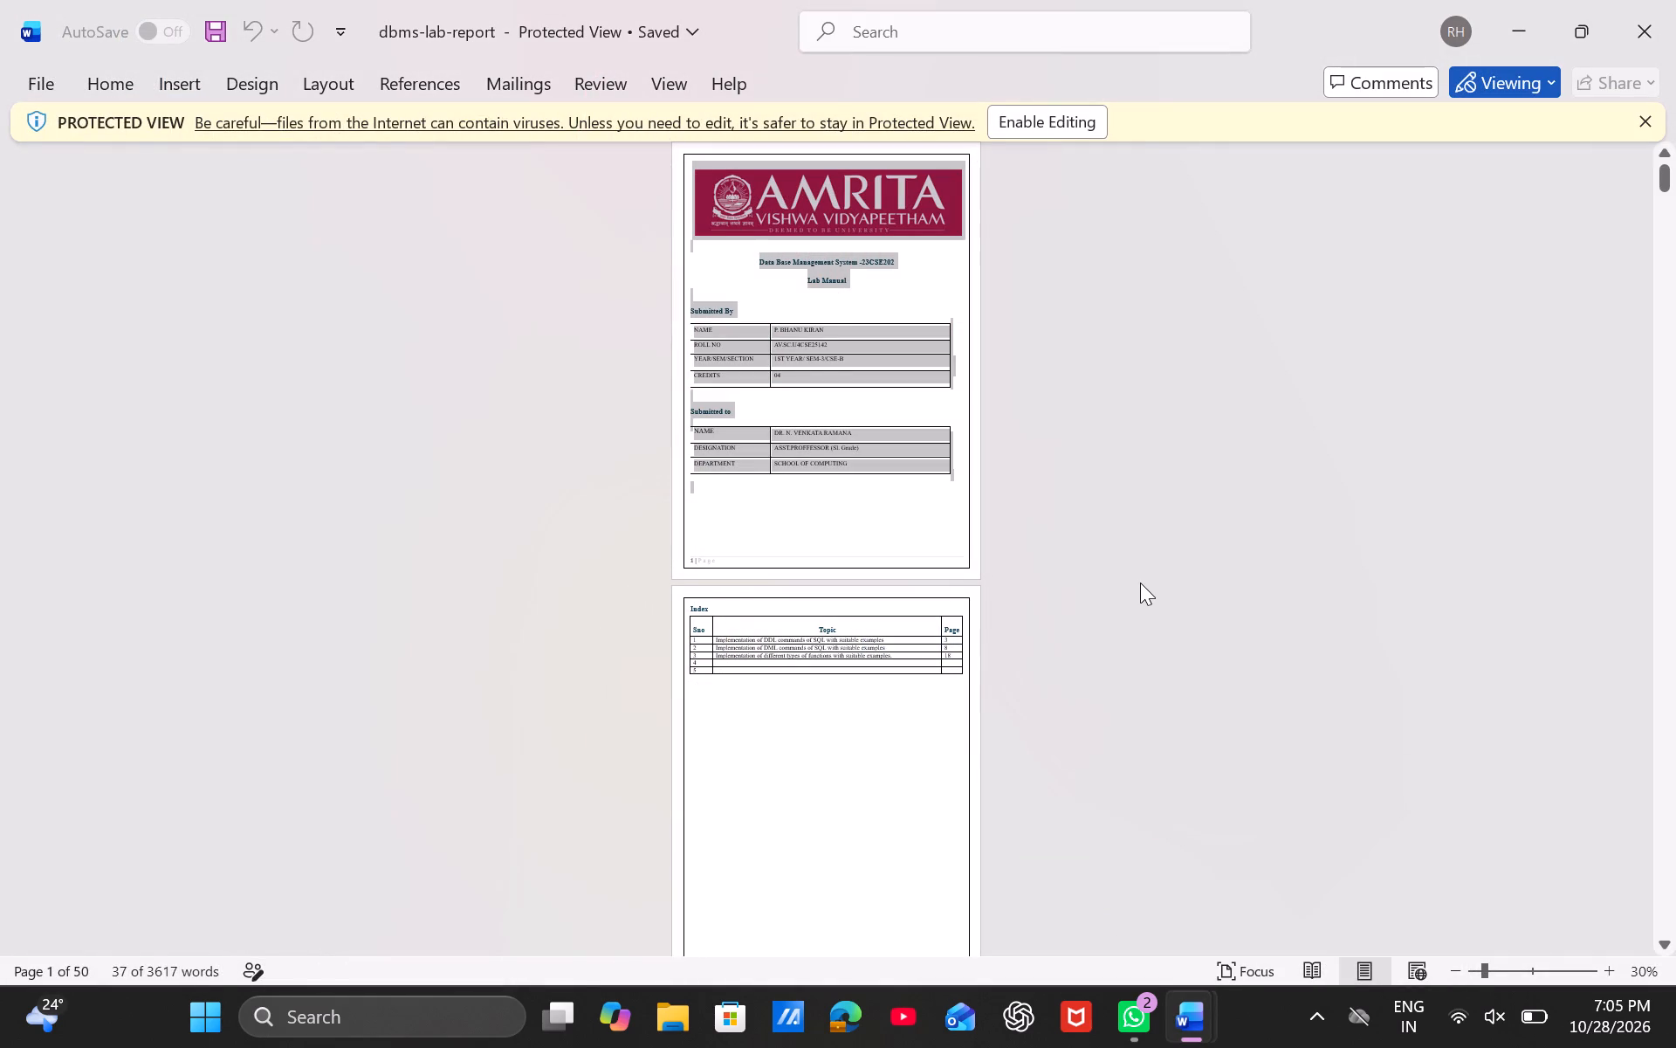
click(1140, 583)
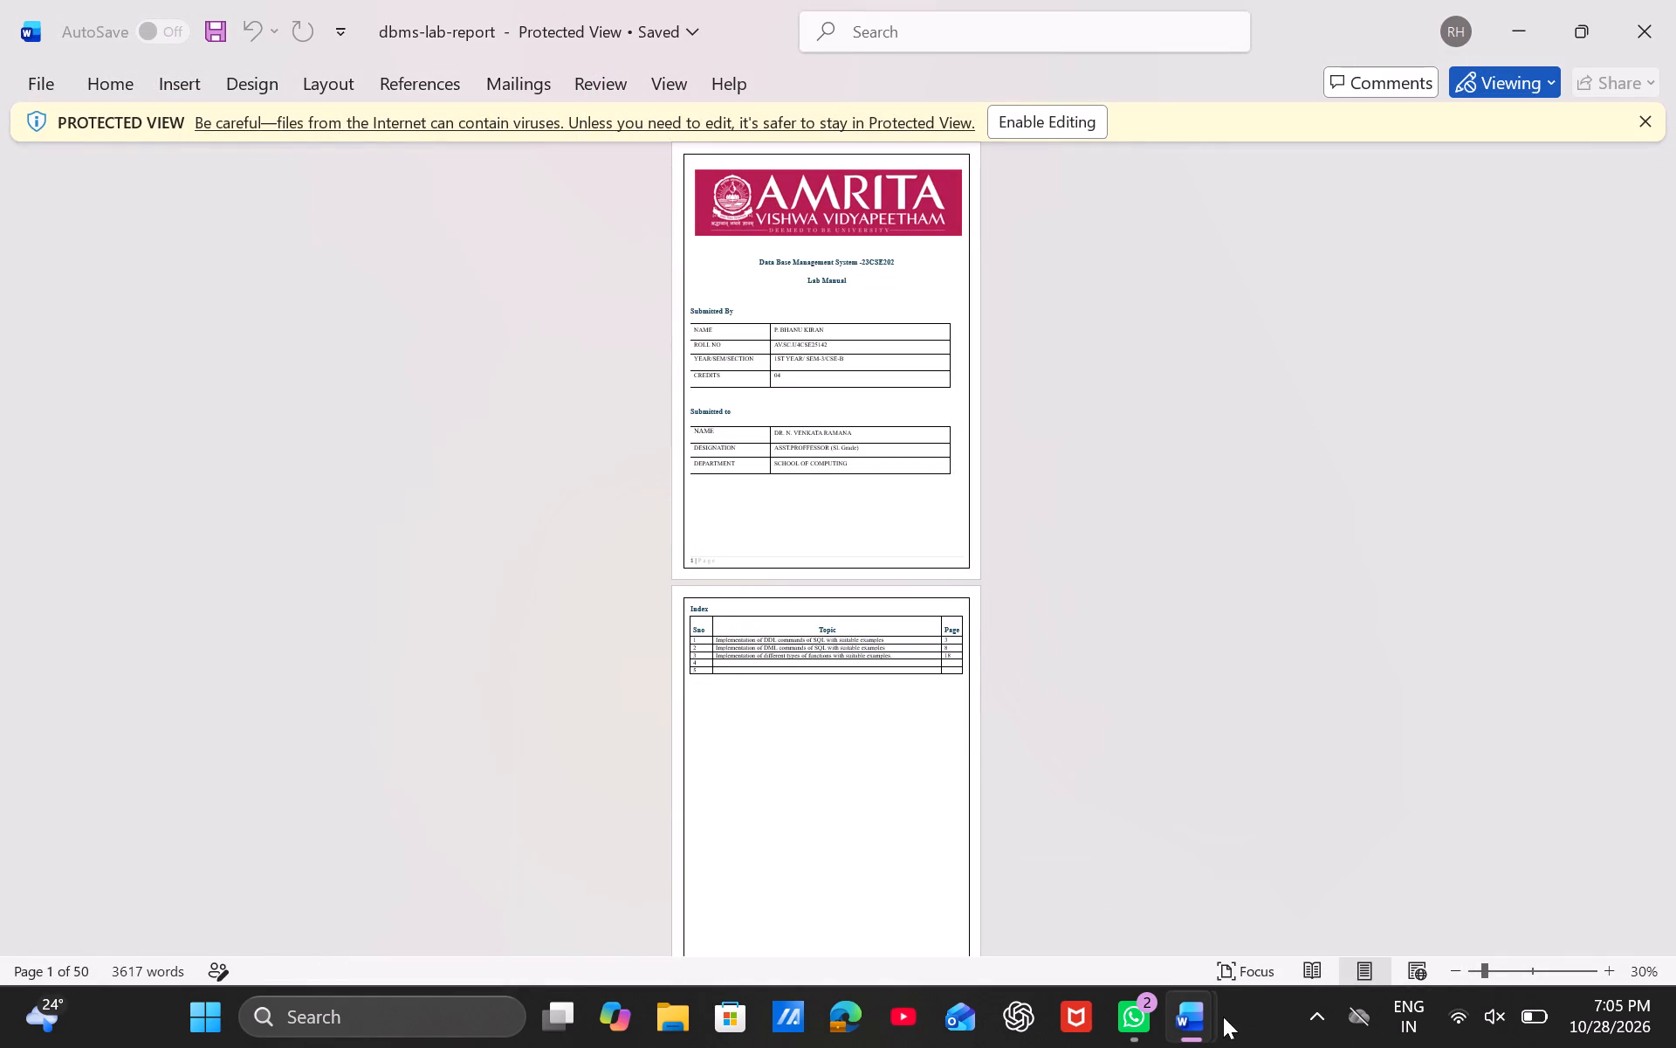
drag(857, 279, 766, 257)
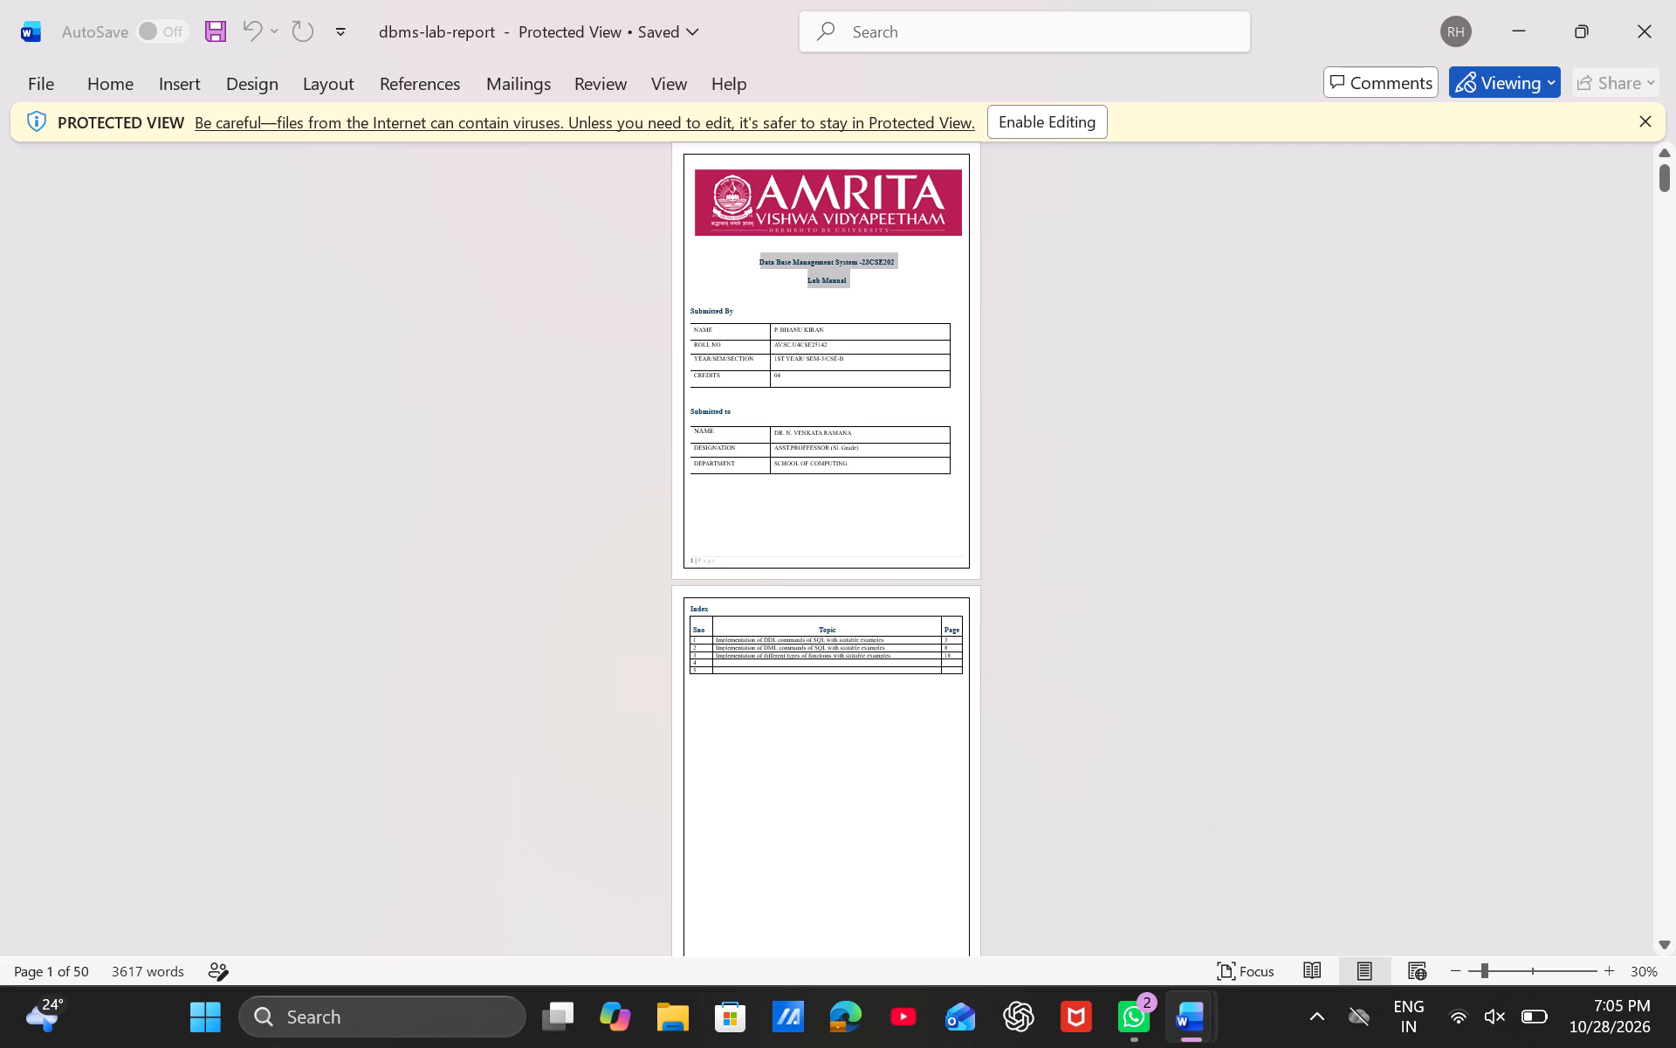
drag(766, 257, 749, 255)
right_click(813, 260)
click(731, 242)
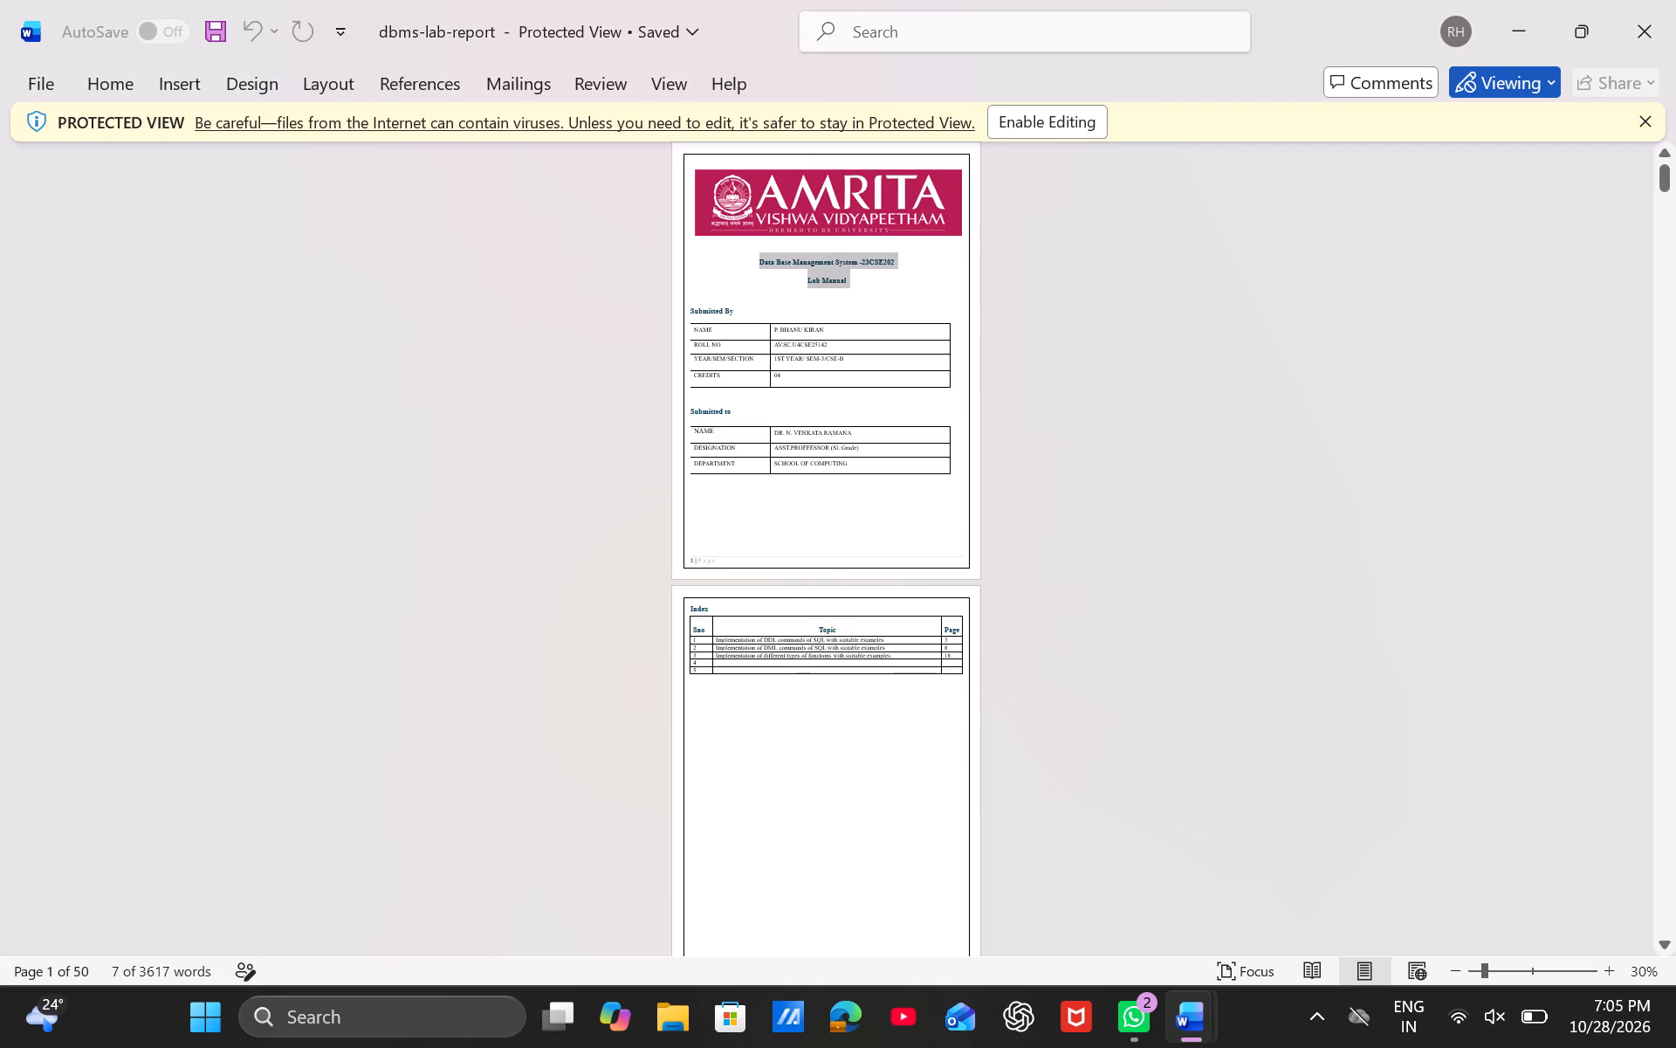
click(1056, 114)
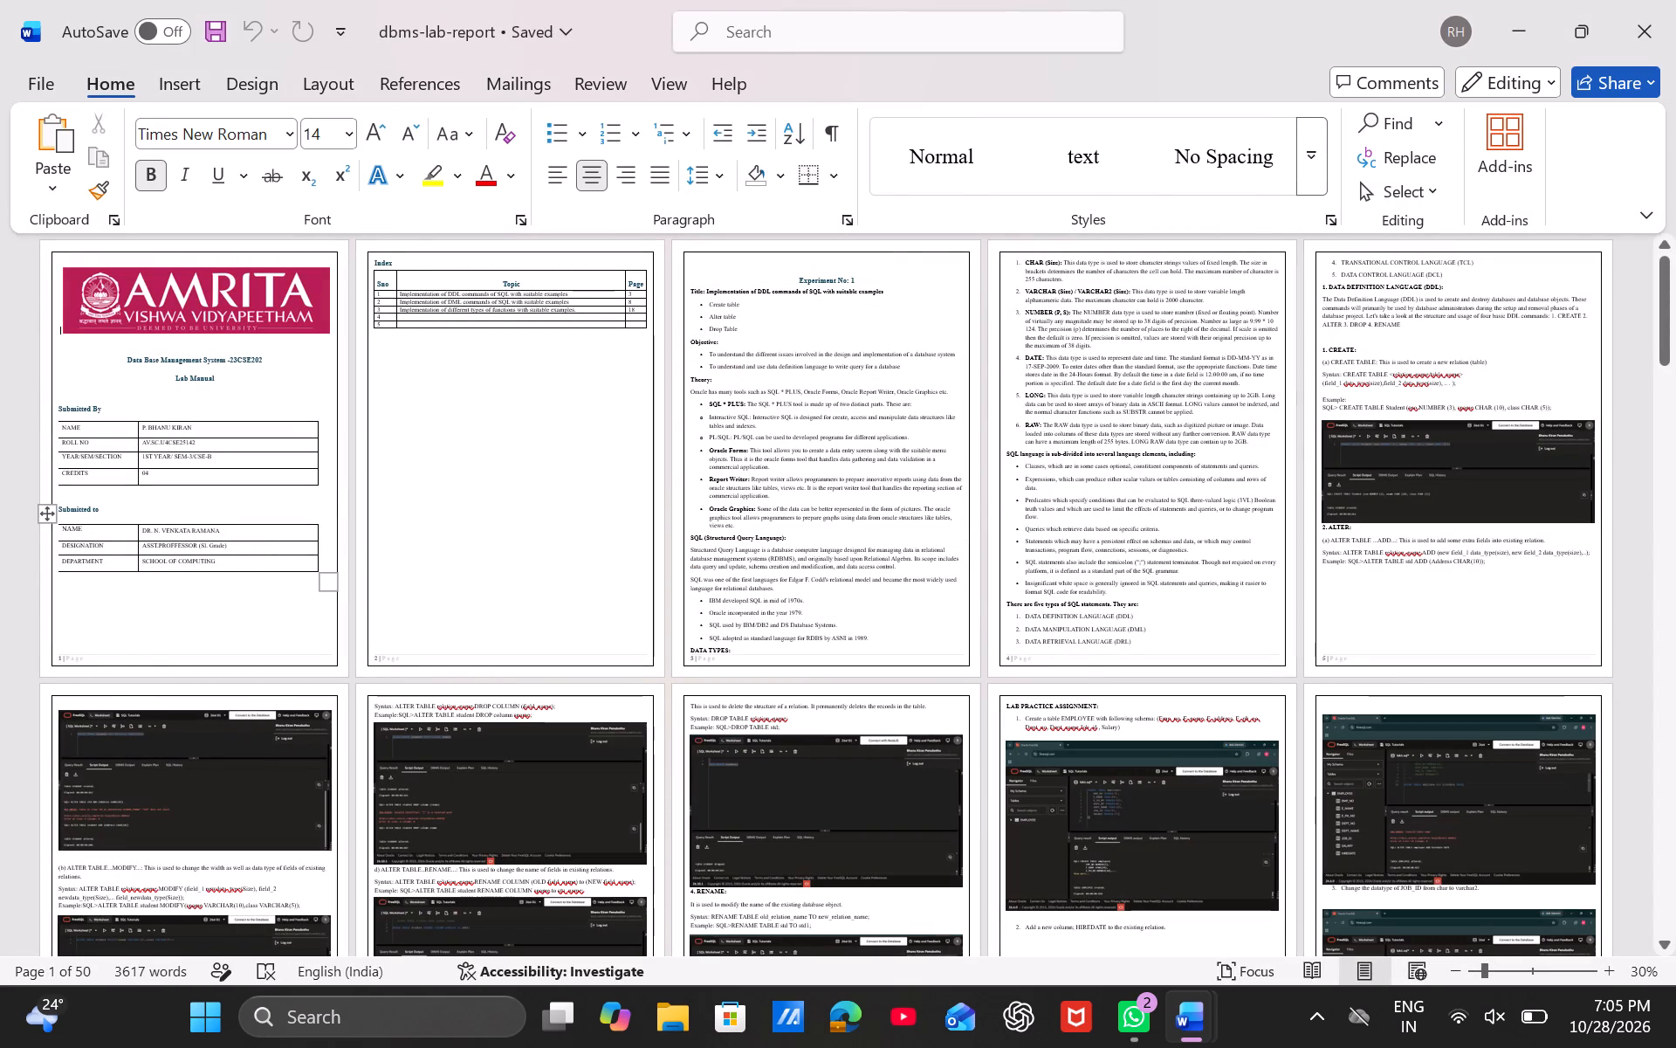
Select the cover title lines "Data Base Management System -23CSE202" and "Lab Manual" in dbms-lab-report and check their font and size.
drag(233, 378, 125, 348)
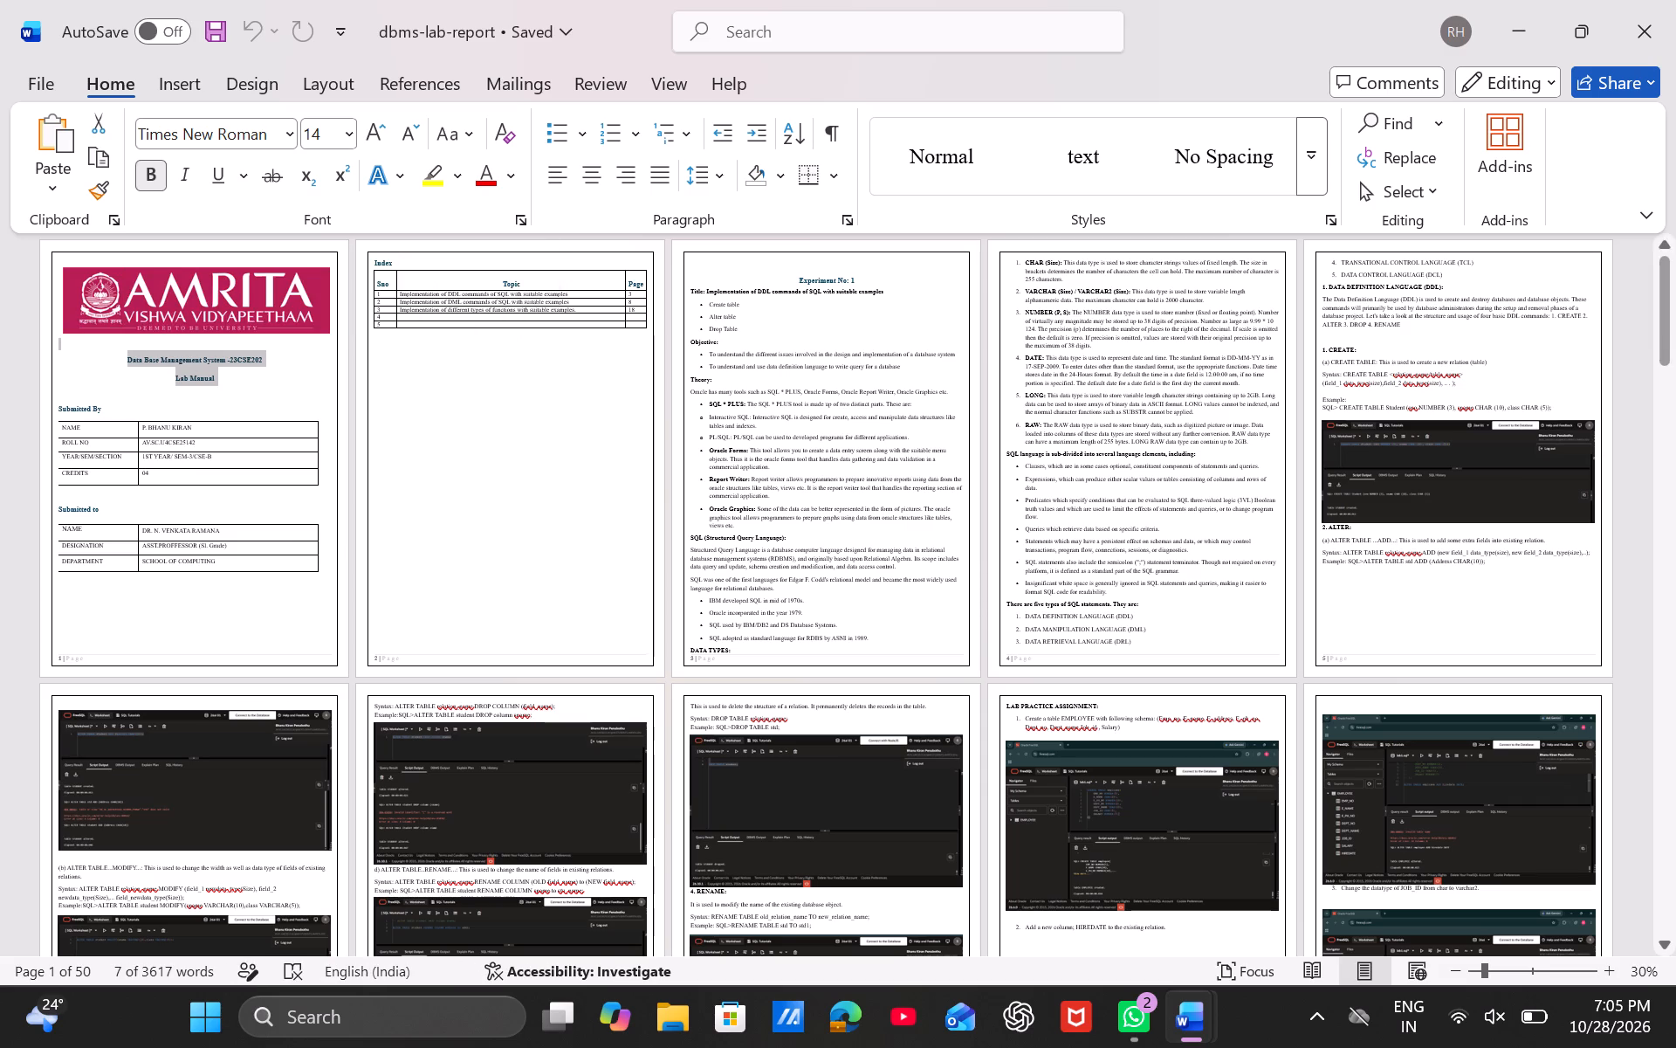
ctrl+scroll(158, 417, up, 7)
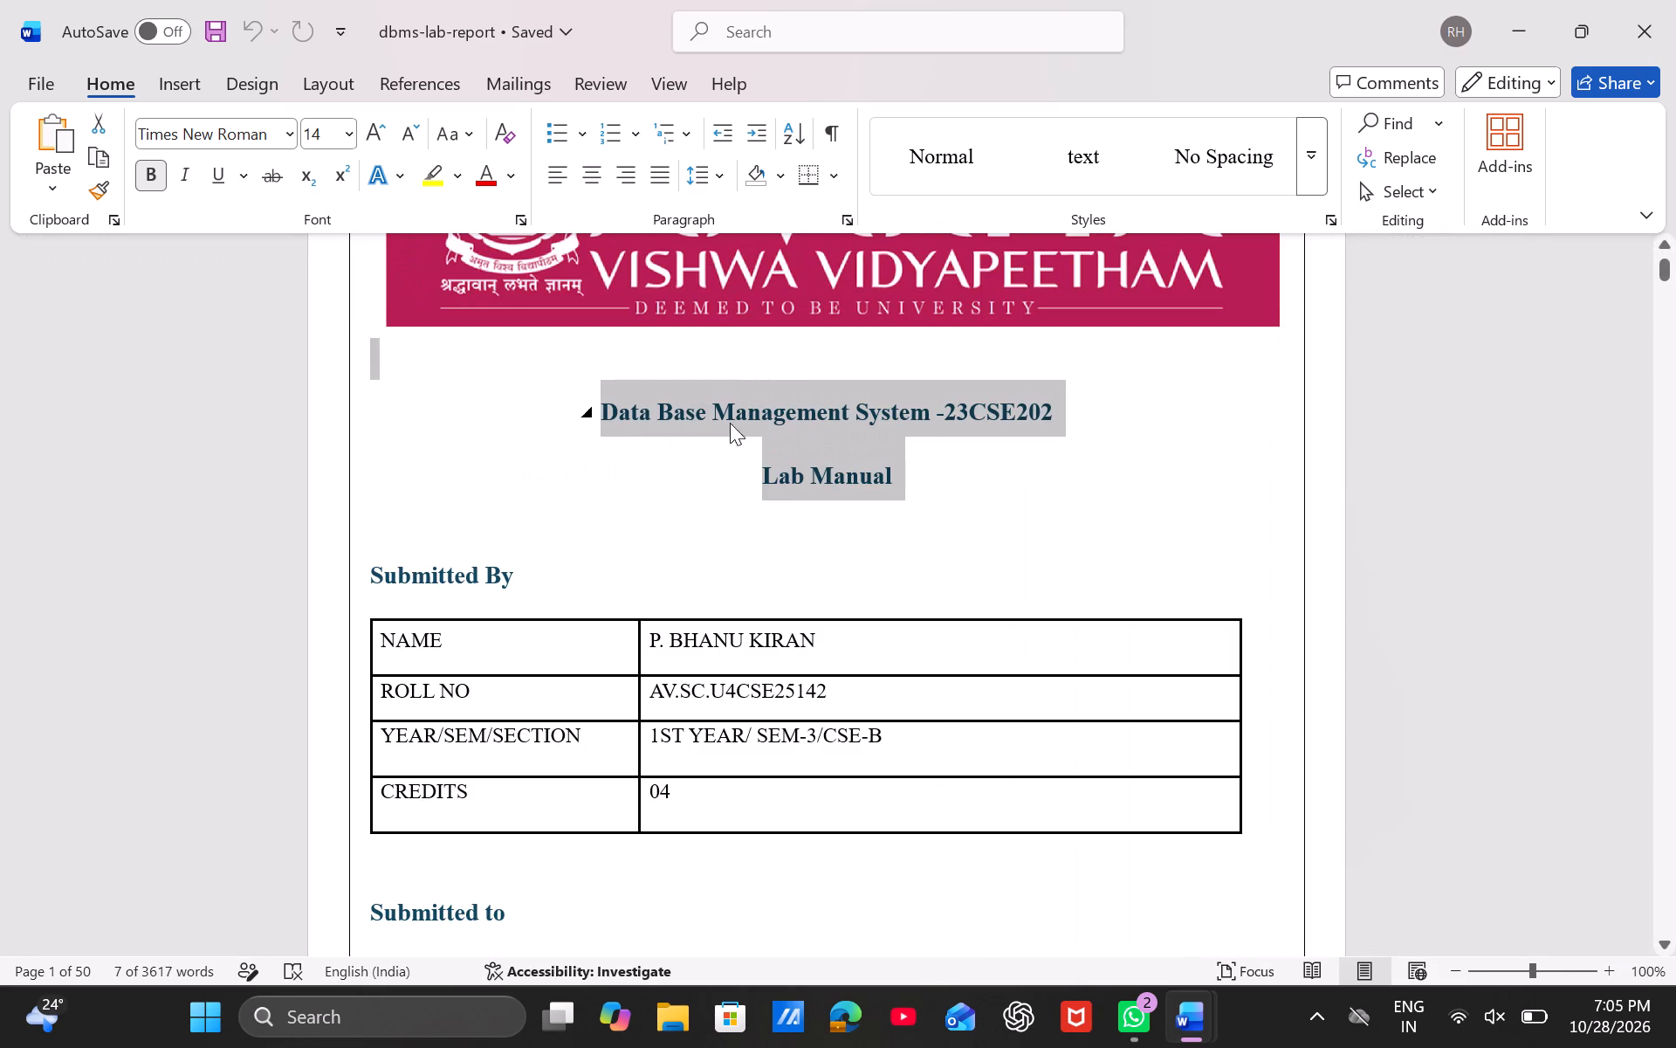
click(967, 492)
drag(921, 479, 673, 390)
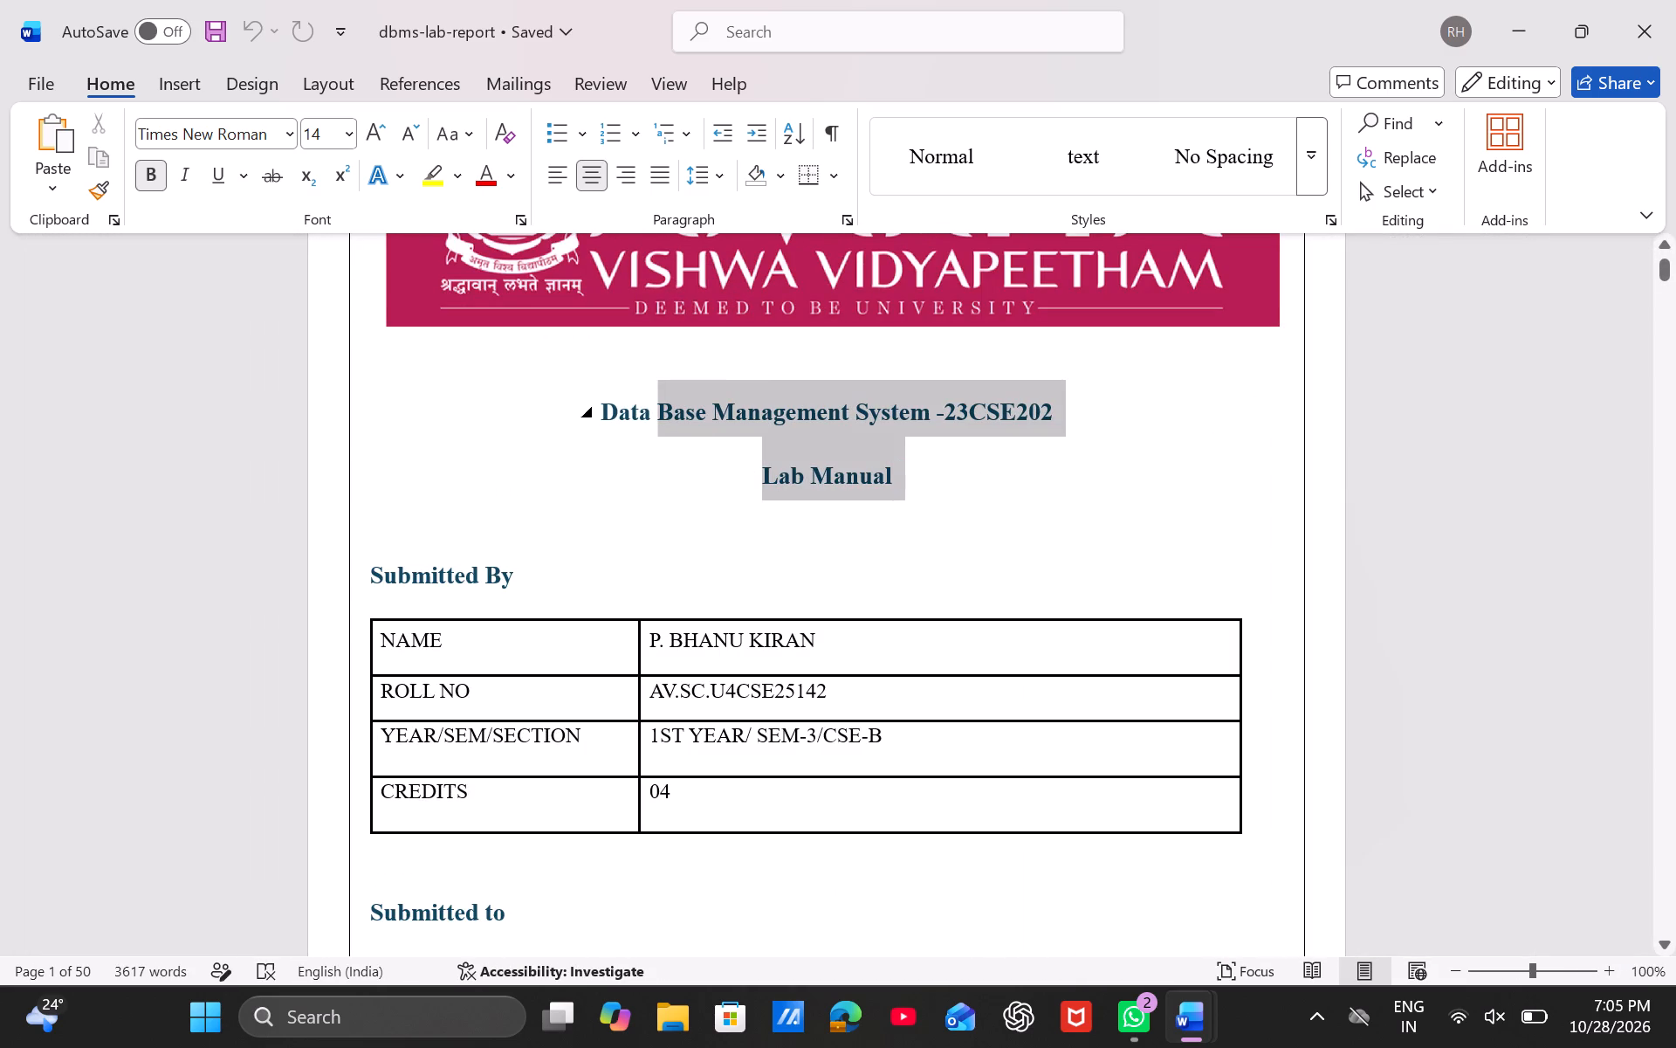
drag(673, 390, 601, 388)
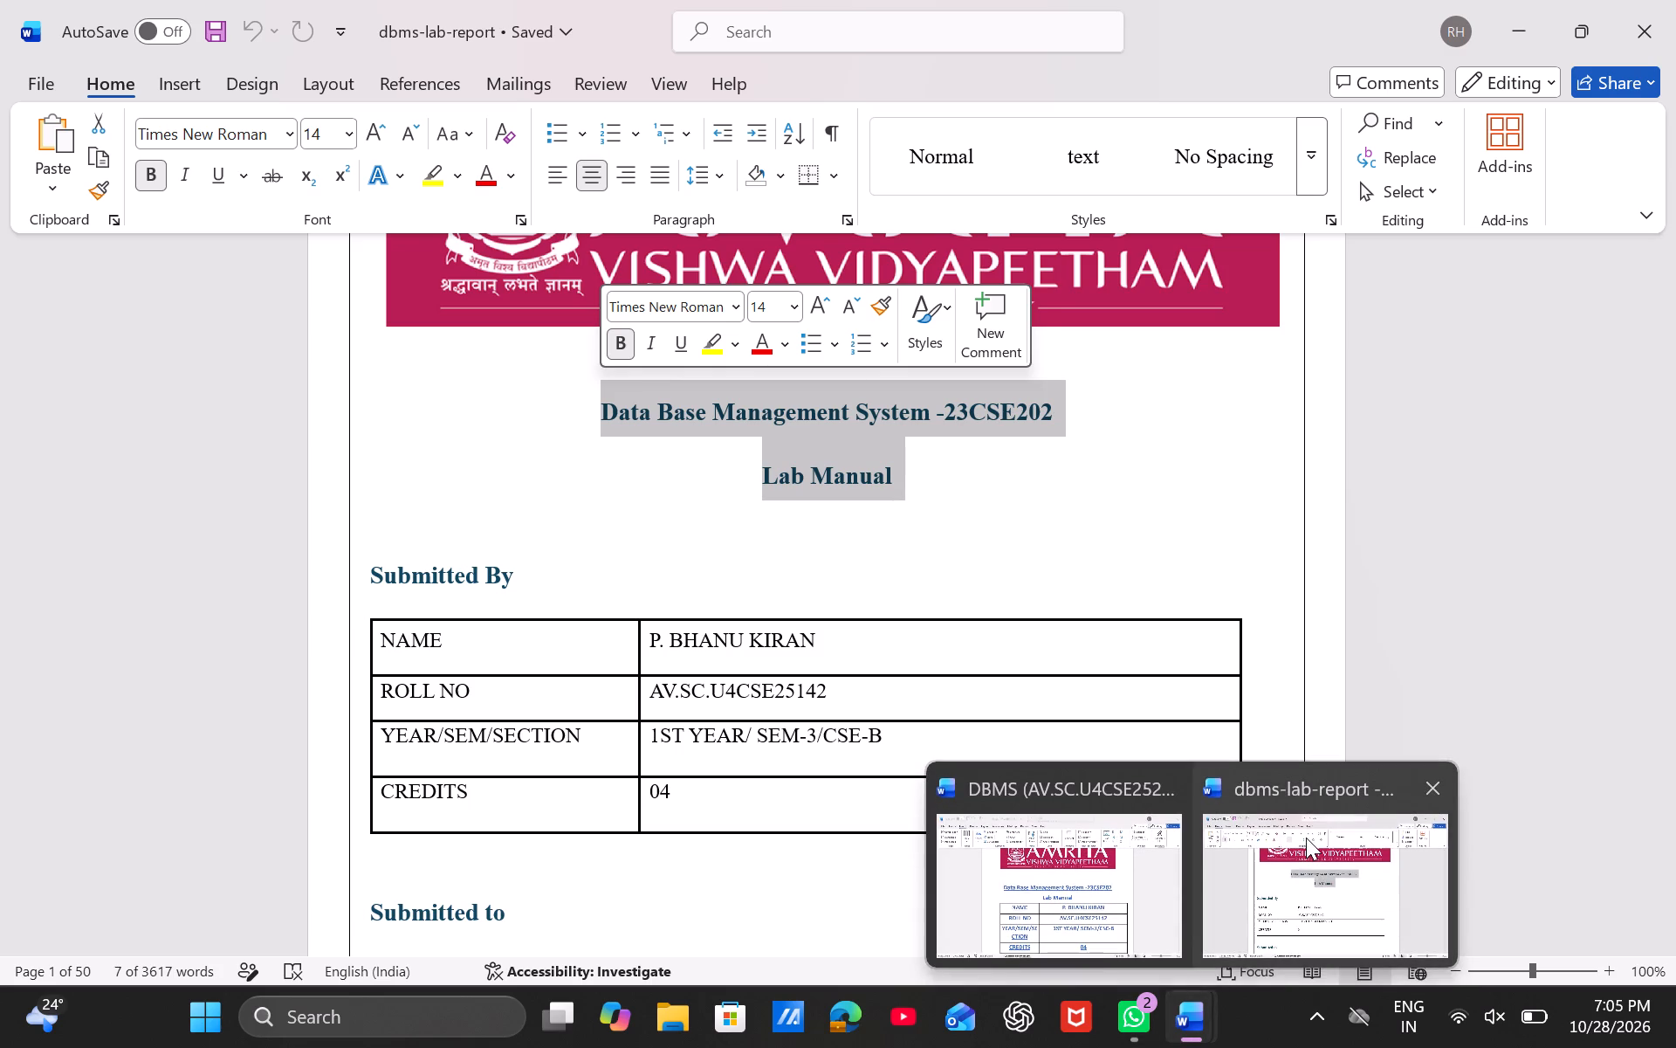
click(1306, 838)
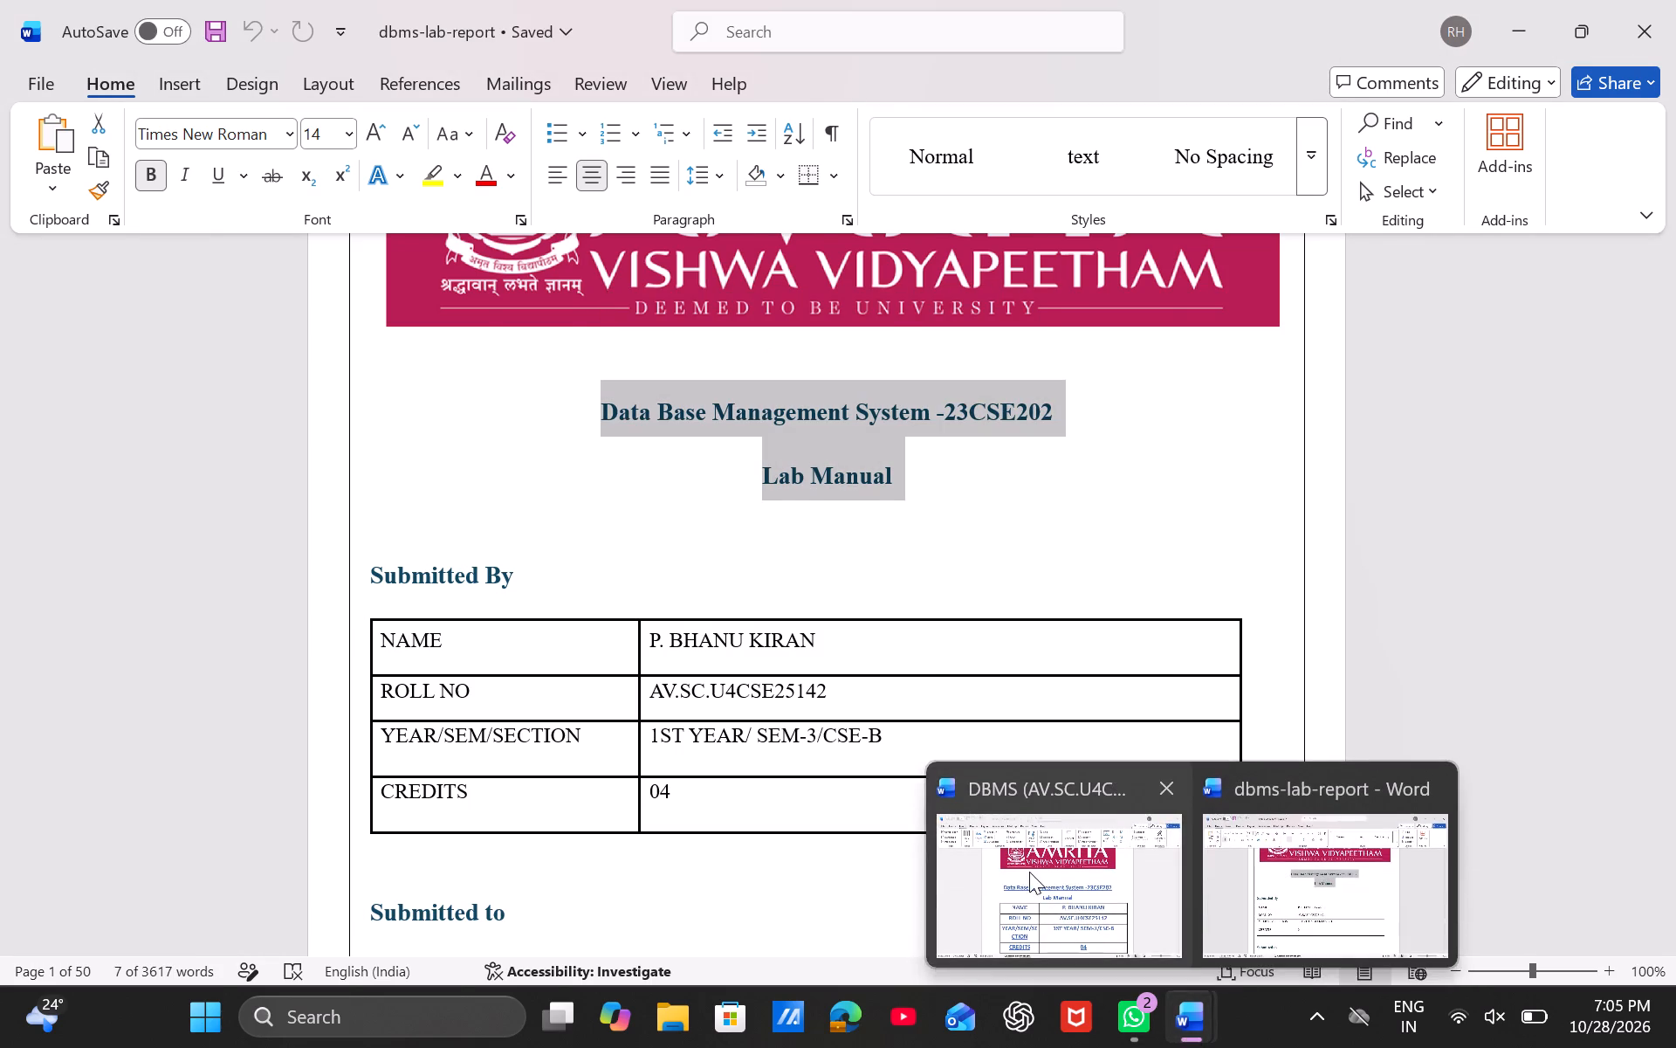
In the DBMS lab manual, set the cover lines "Data Base Management System -23CSE202" and "Lab Manual" to Times New Roman, size 14.
click(1029, 872)
drag(947, 583, 533, 476)
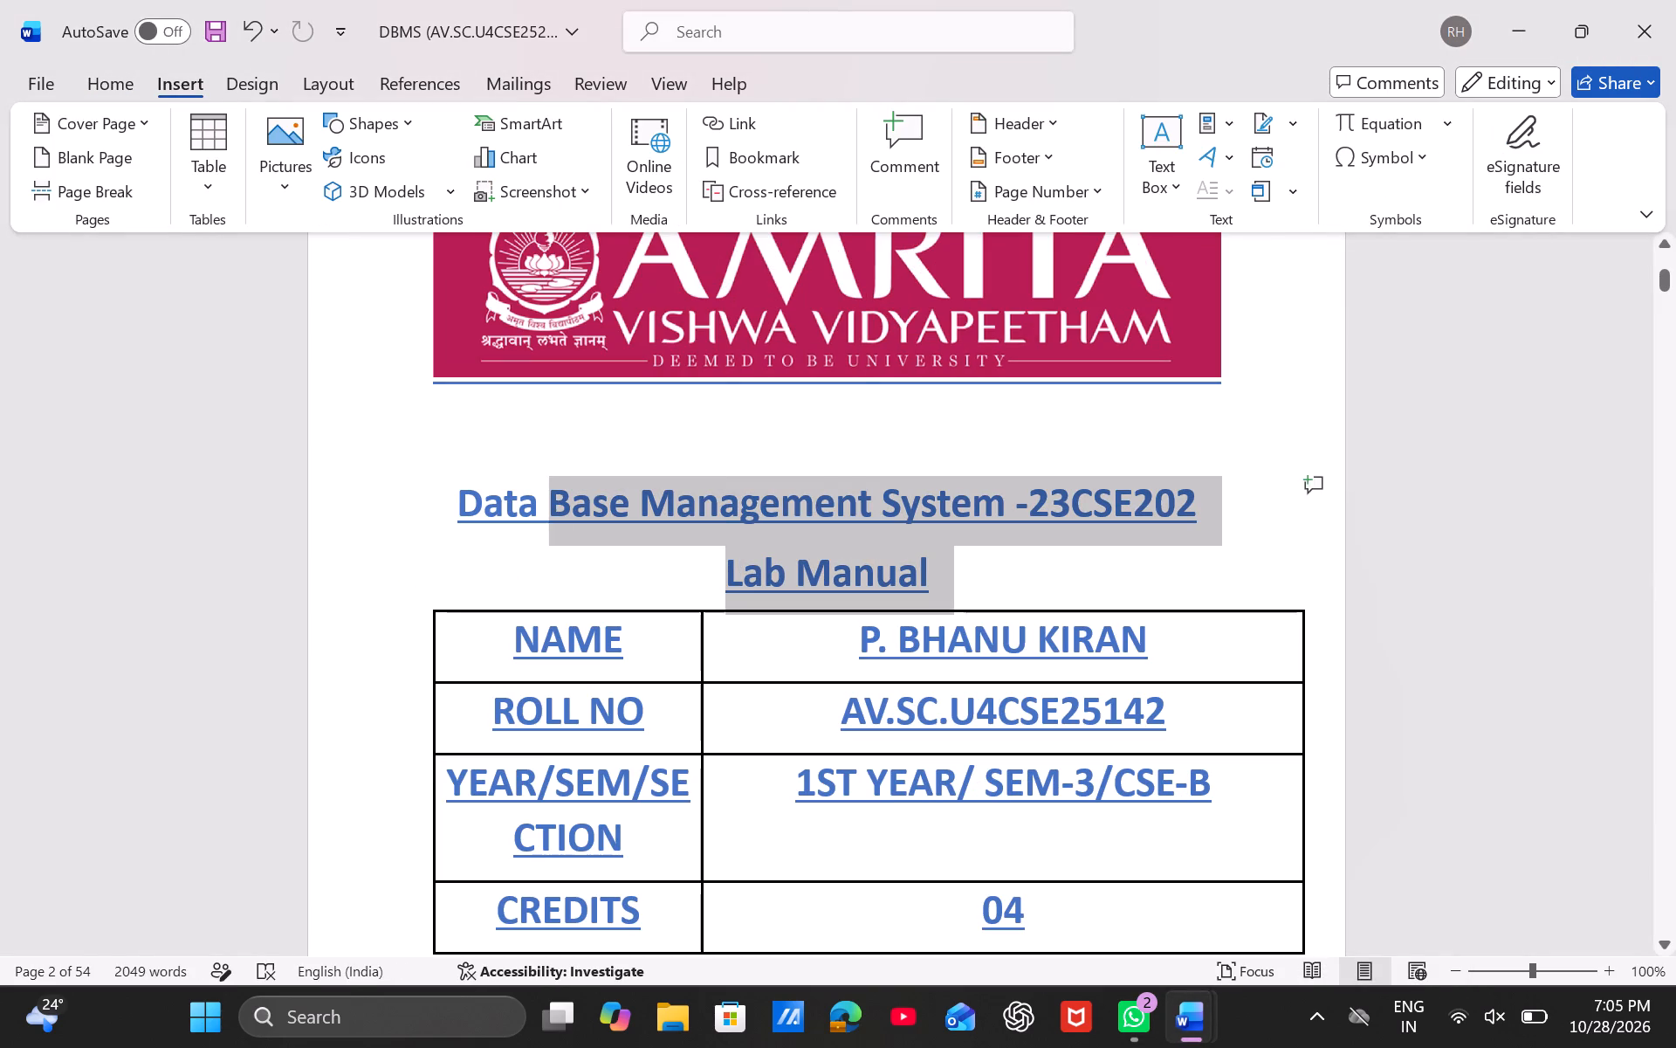
drag(533, 476, 436, 452)
click(576, 373)
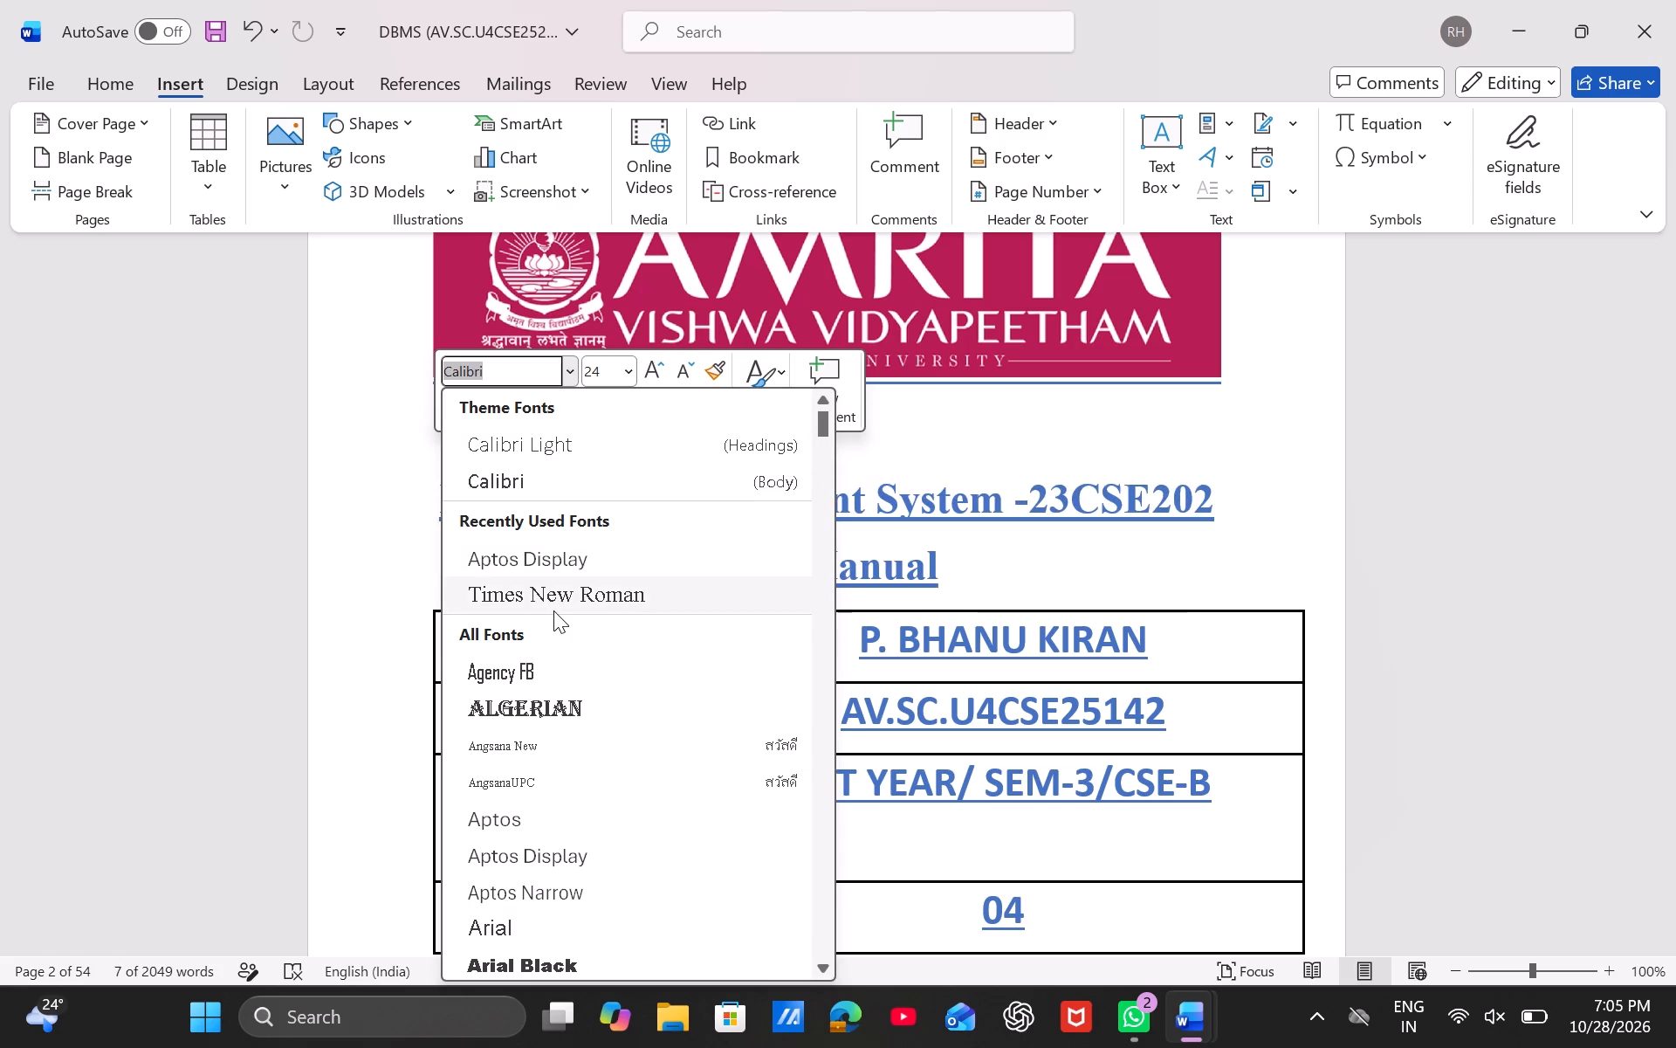
click(551, 610)
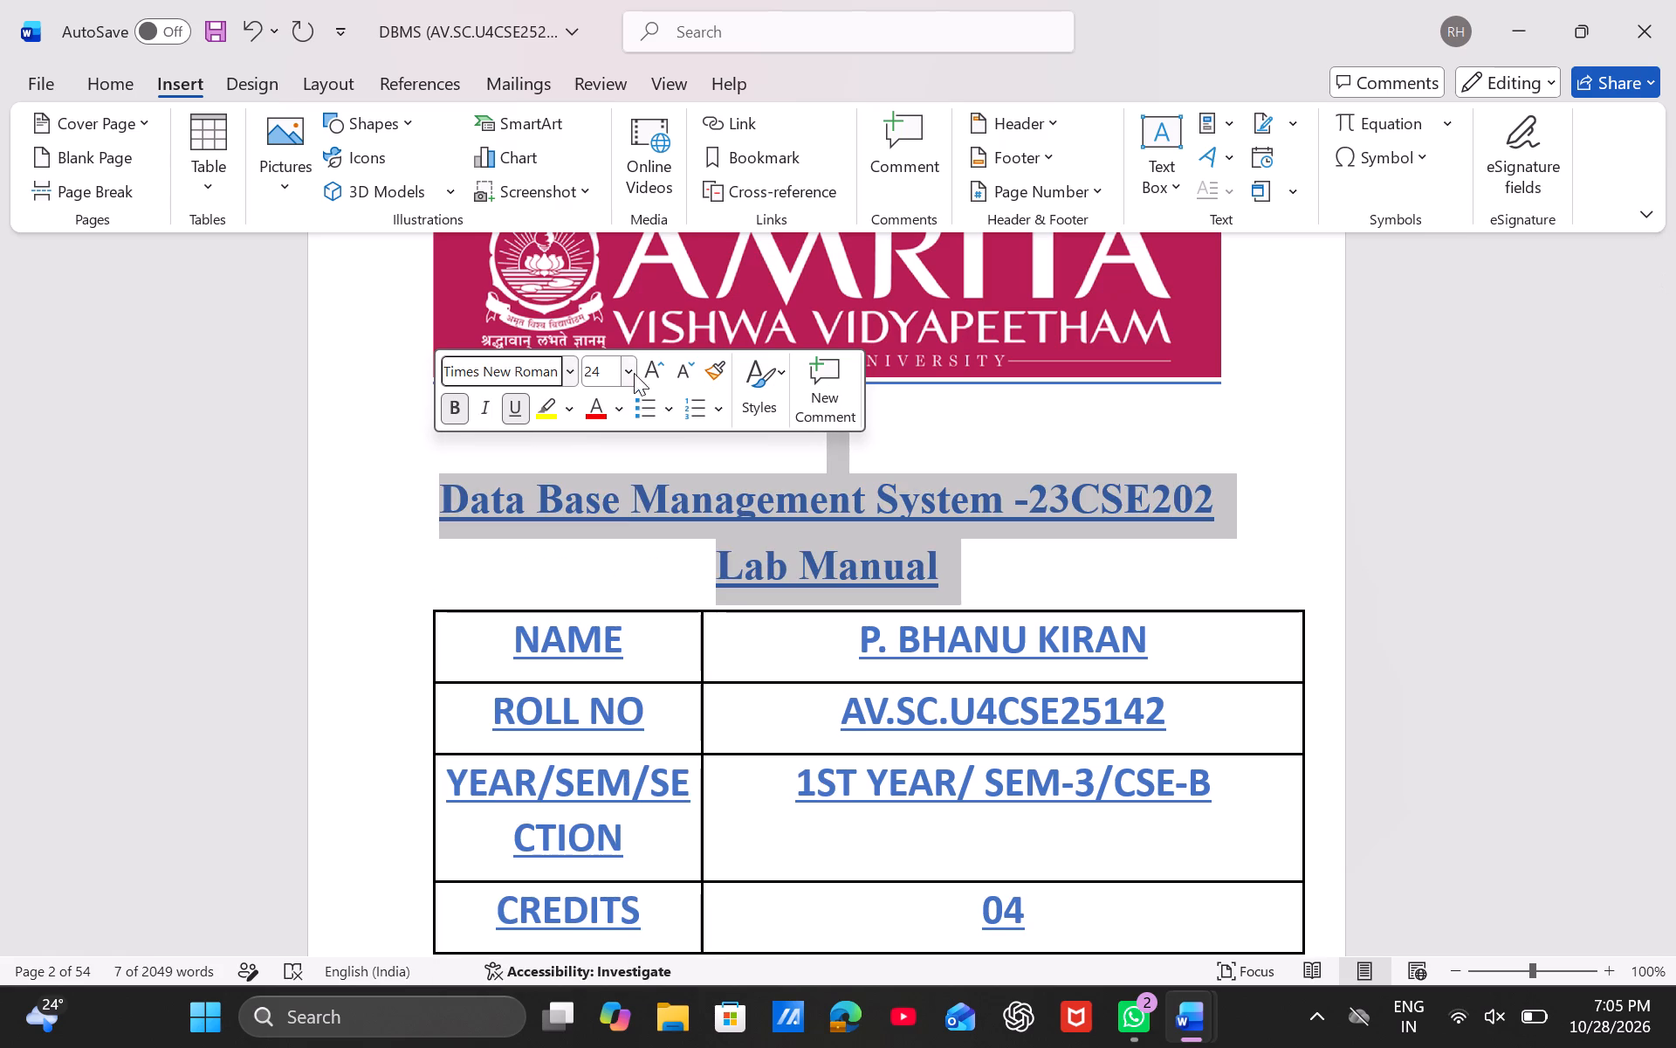
click(632, 368)
click(615, 559)
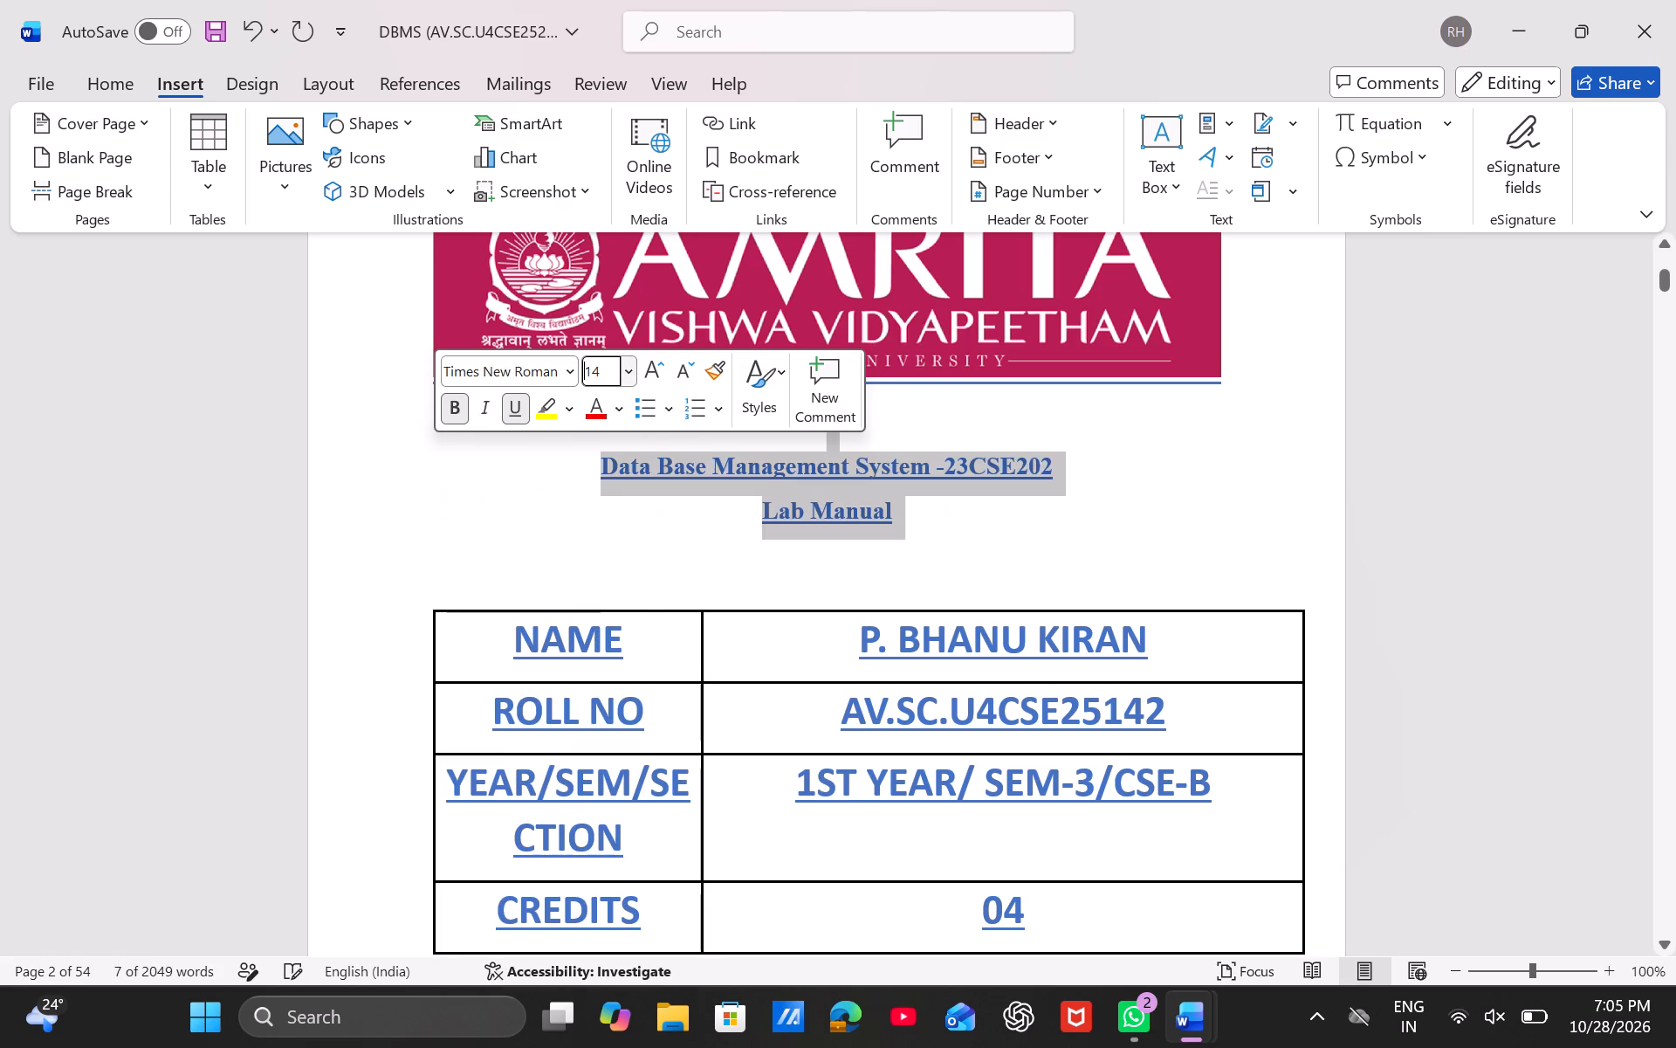
Apply the red font colour to the lab manual's two cover title lines.
click(503, 500)
drag(932, 515, 651, 443)
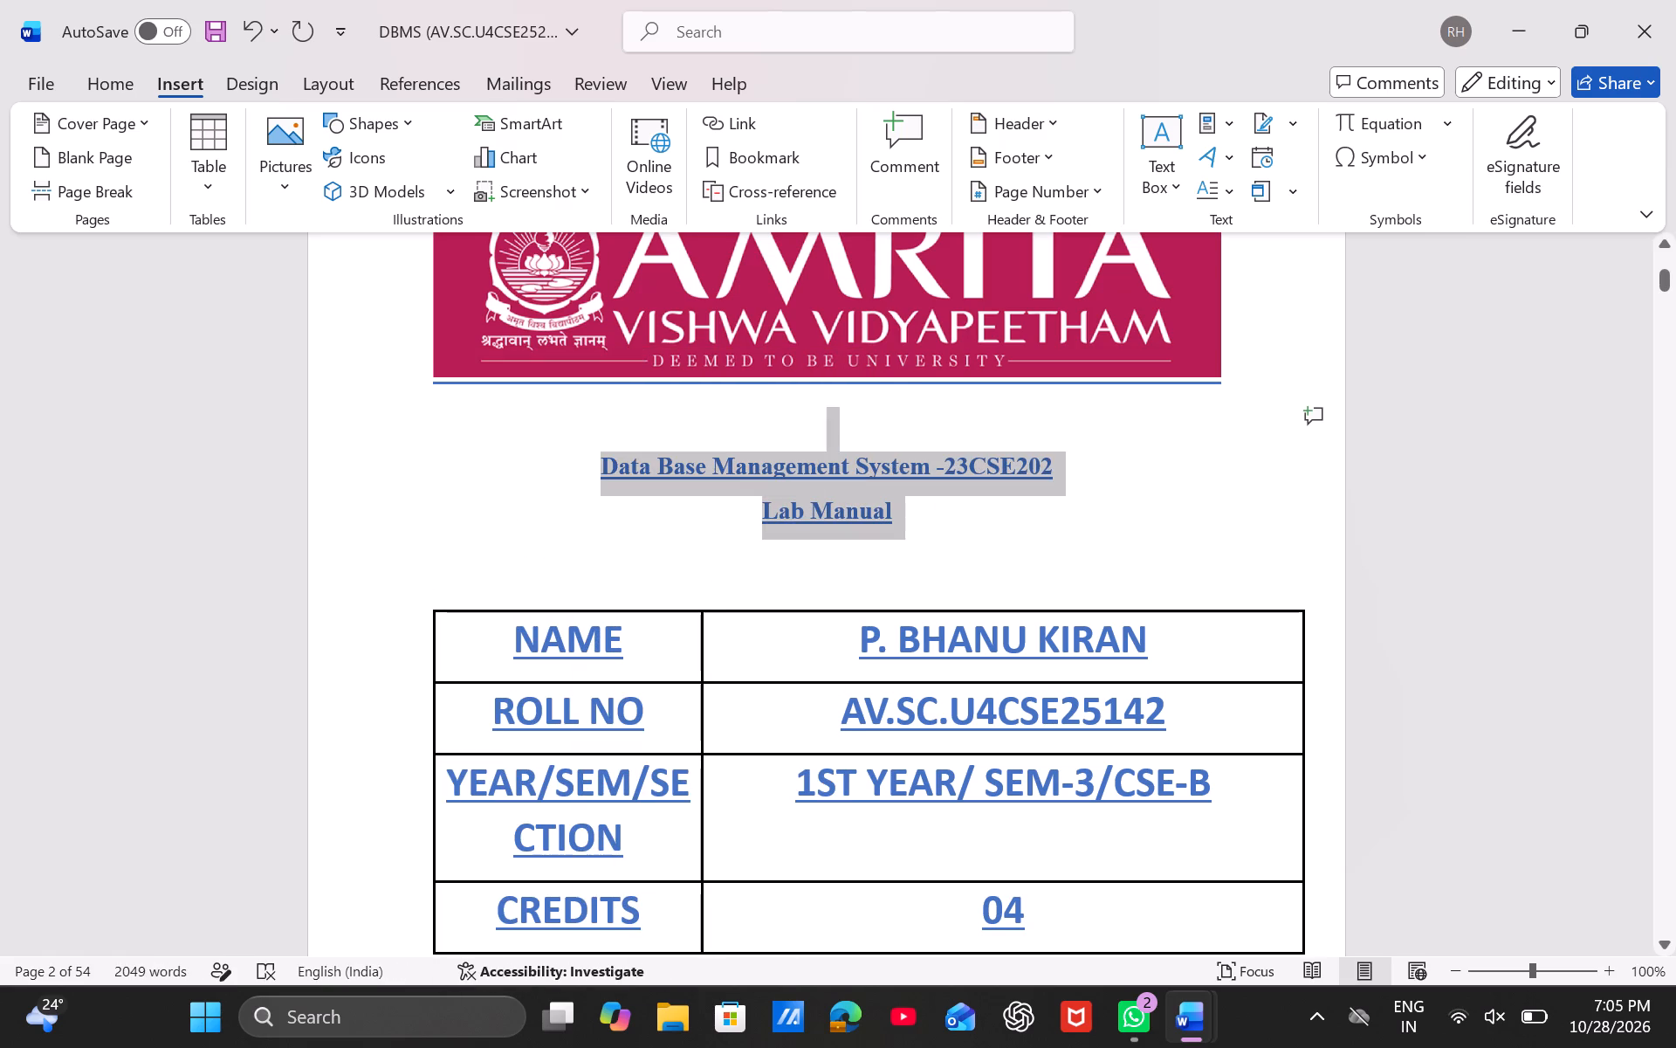
drag(651, 443, 586, 438)
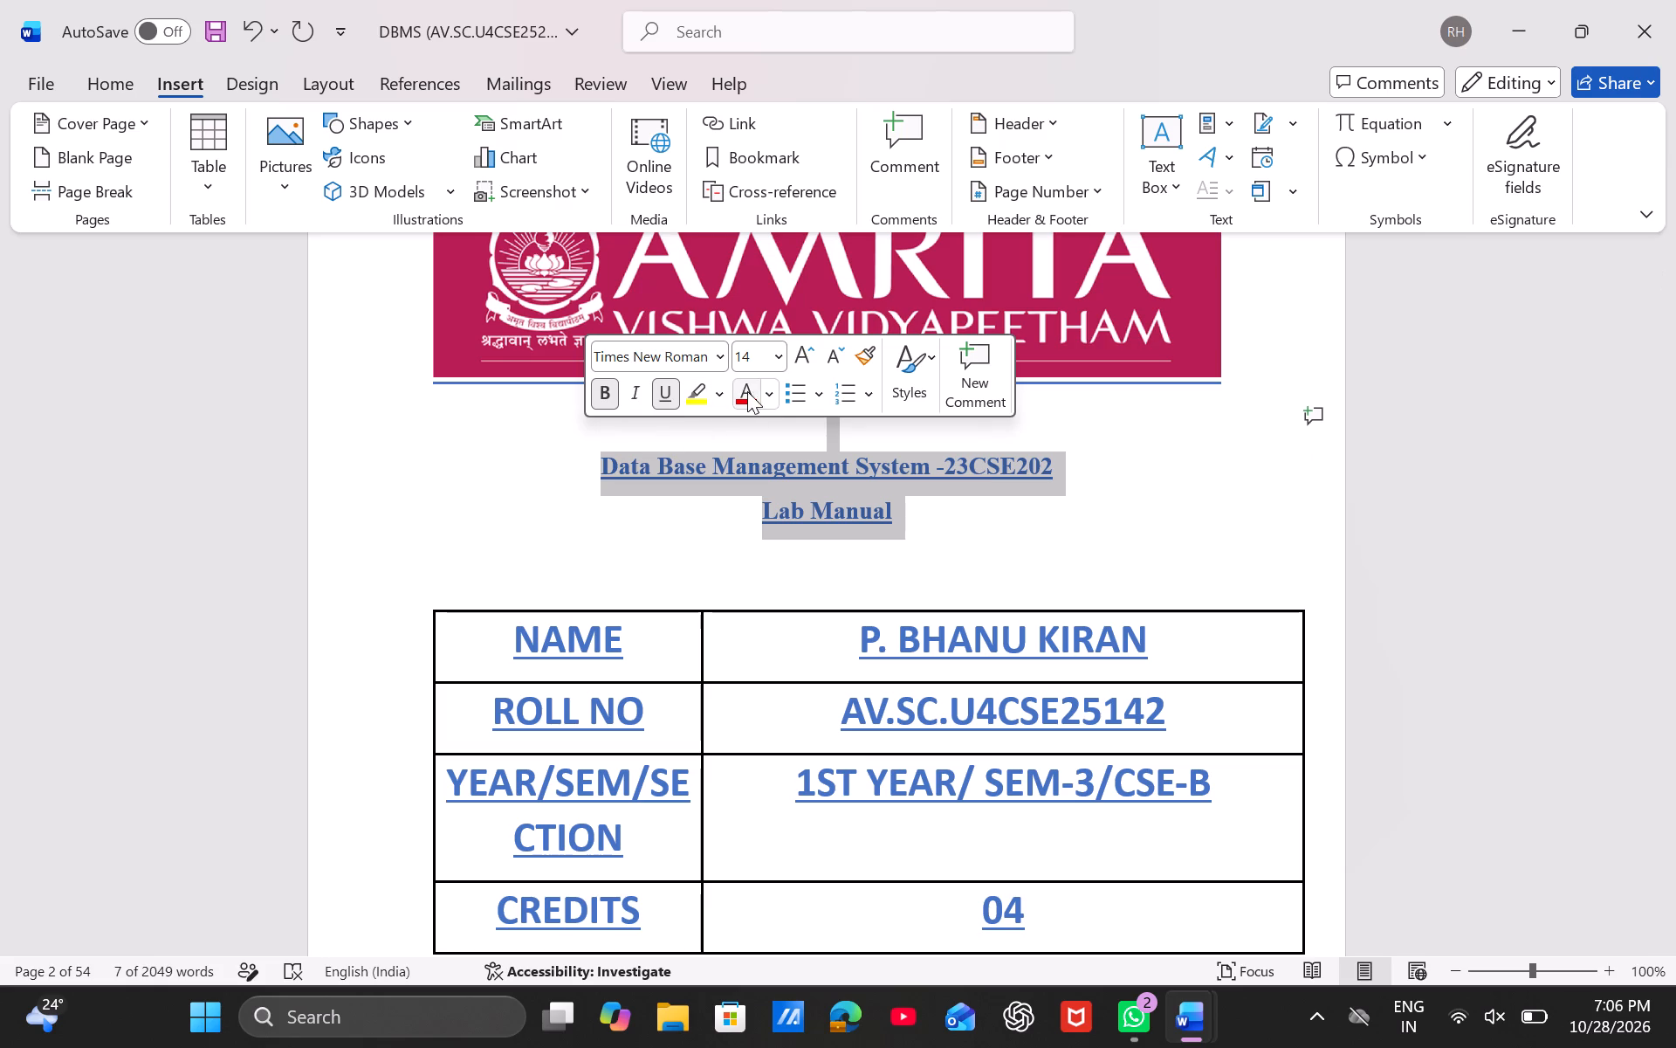
click(903, 350)
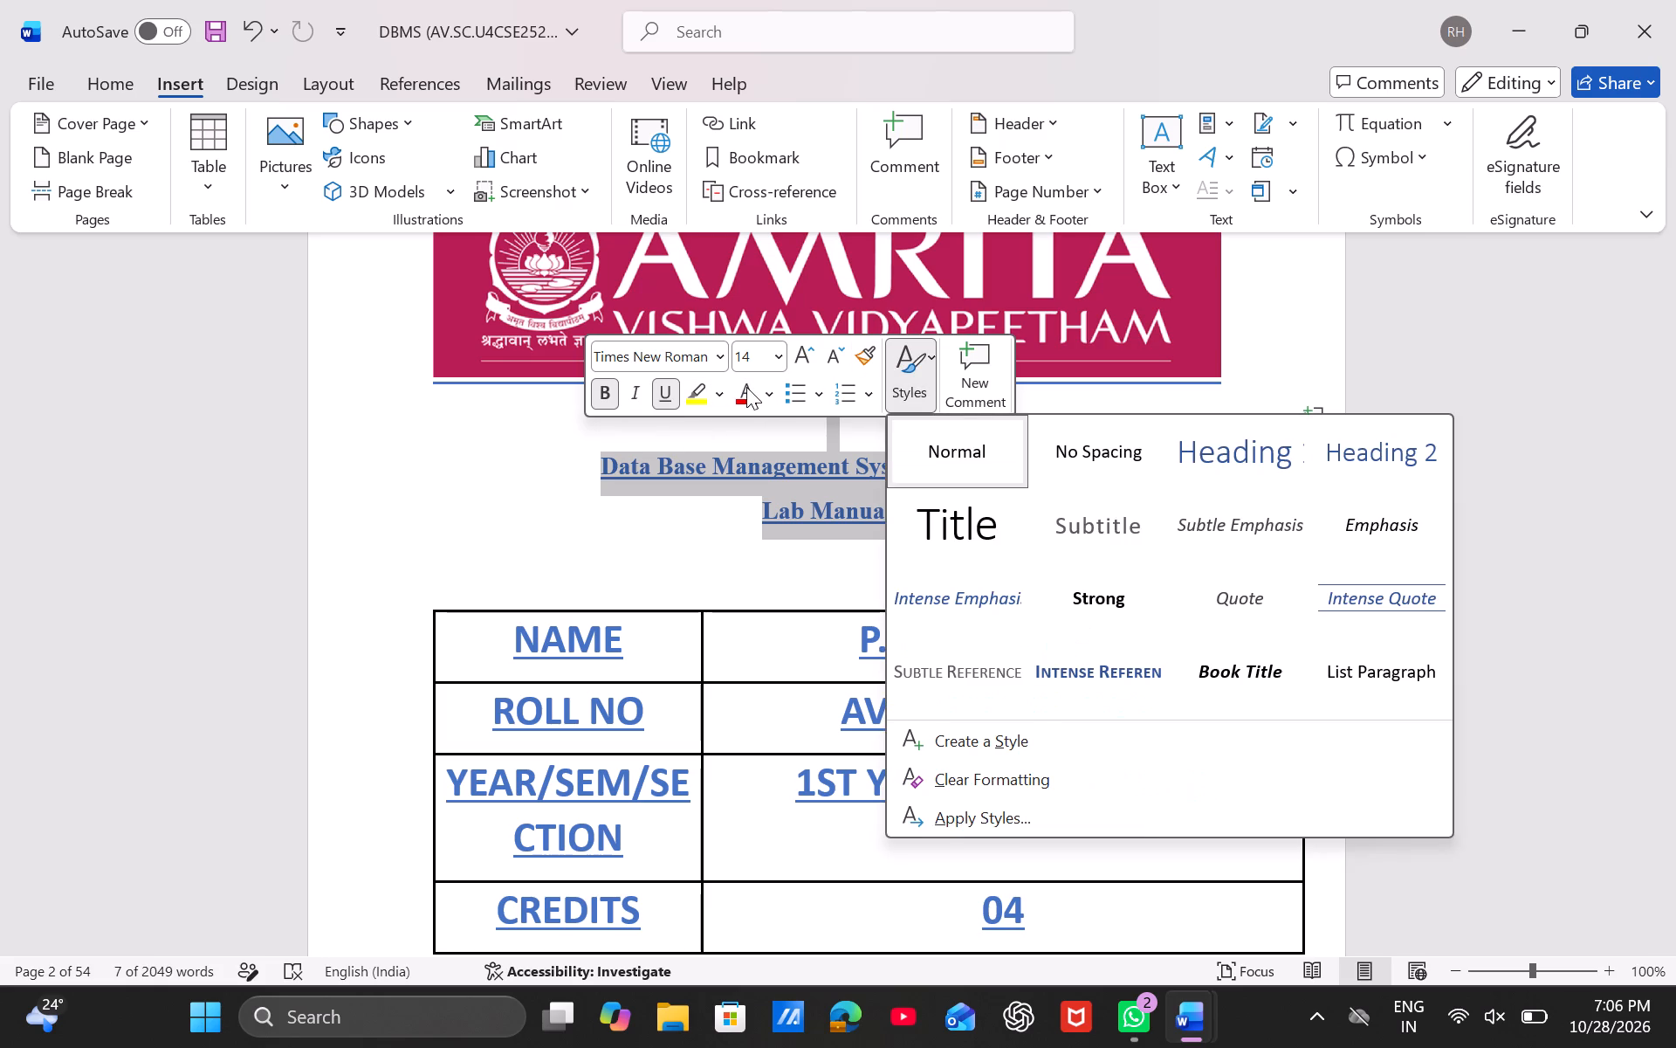
click(746, 387)
click(746, 387)
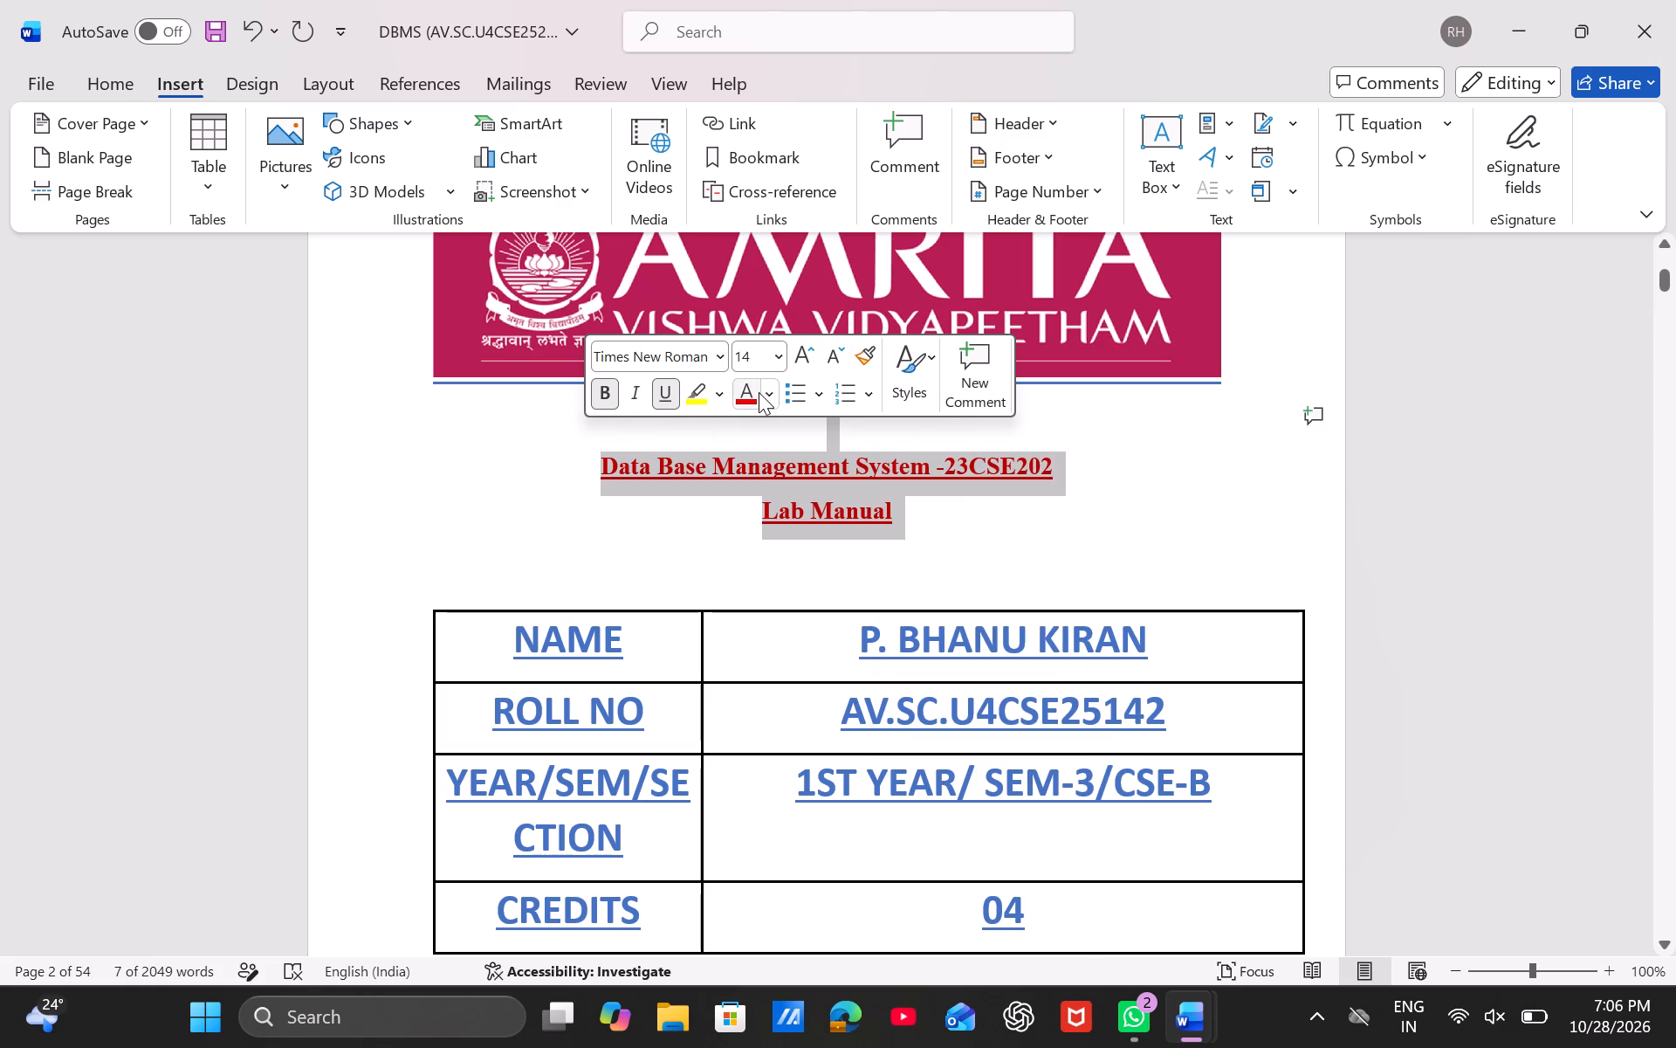
Change the font colour of the lab manual's two cover title lines to black.
click(770, 394)
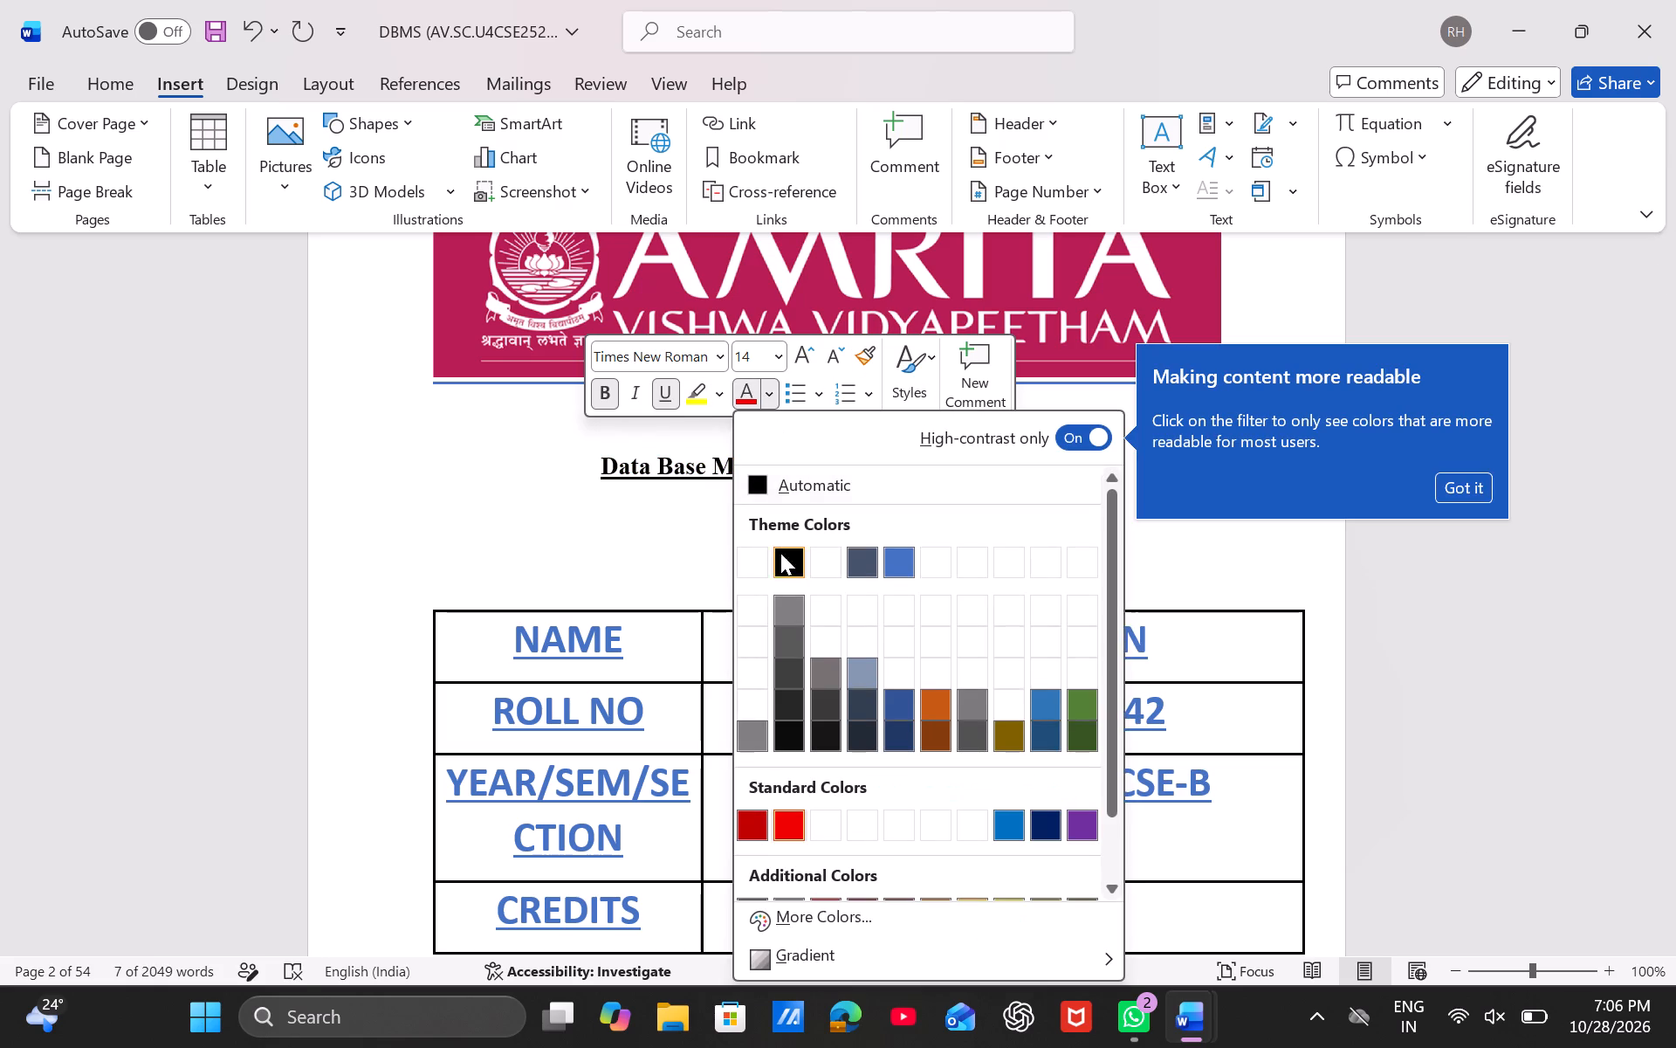
click(780, 557)
click(585, 473)
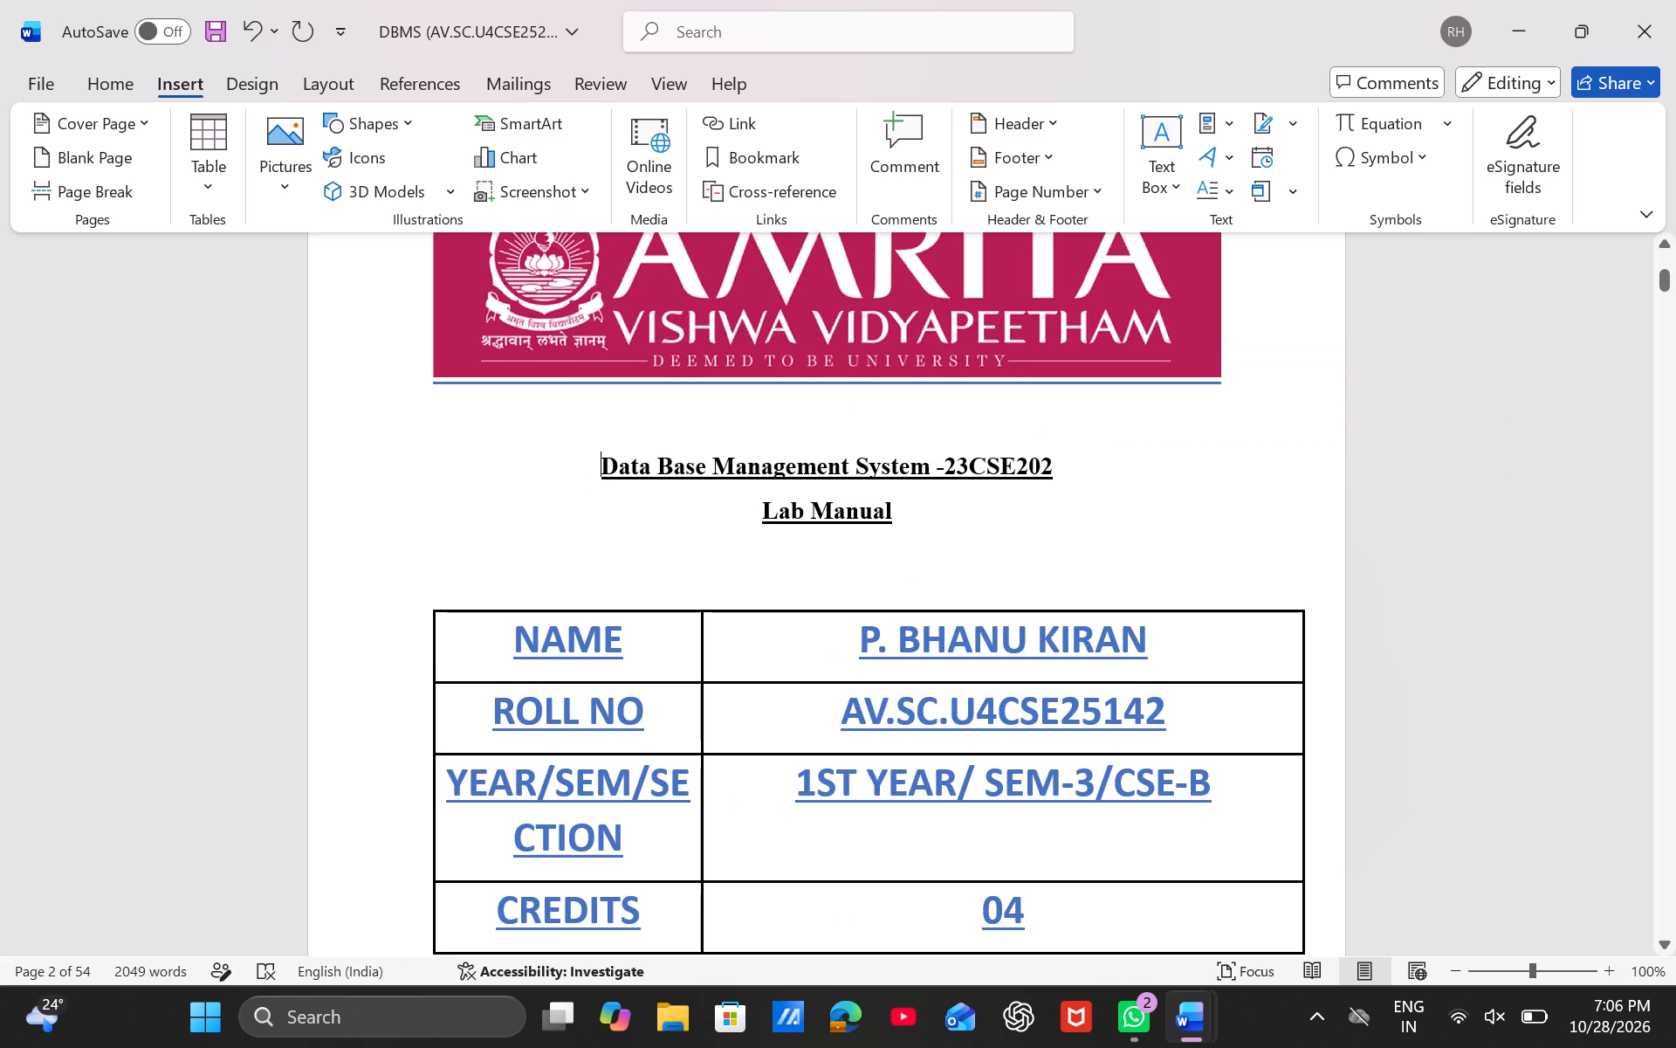
drag(1068, 459, 626, 465)
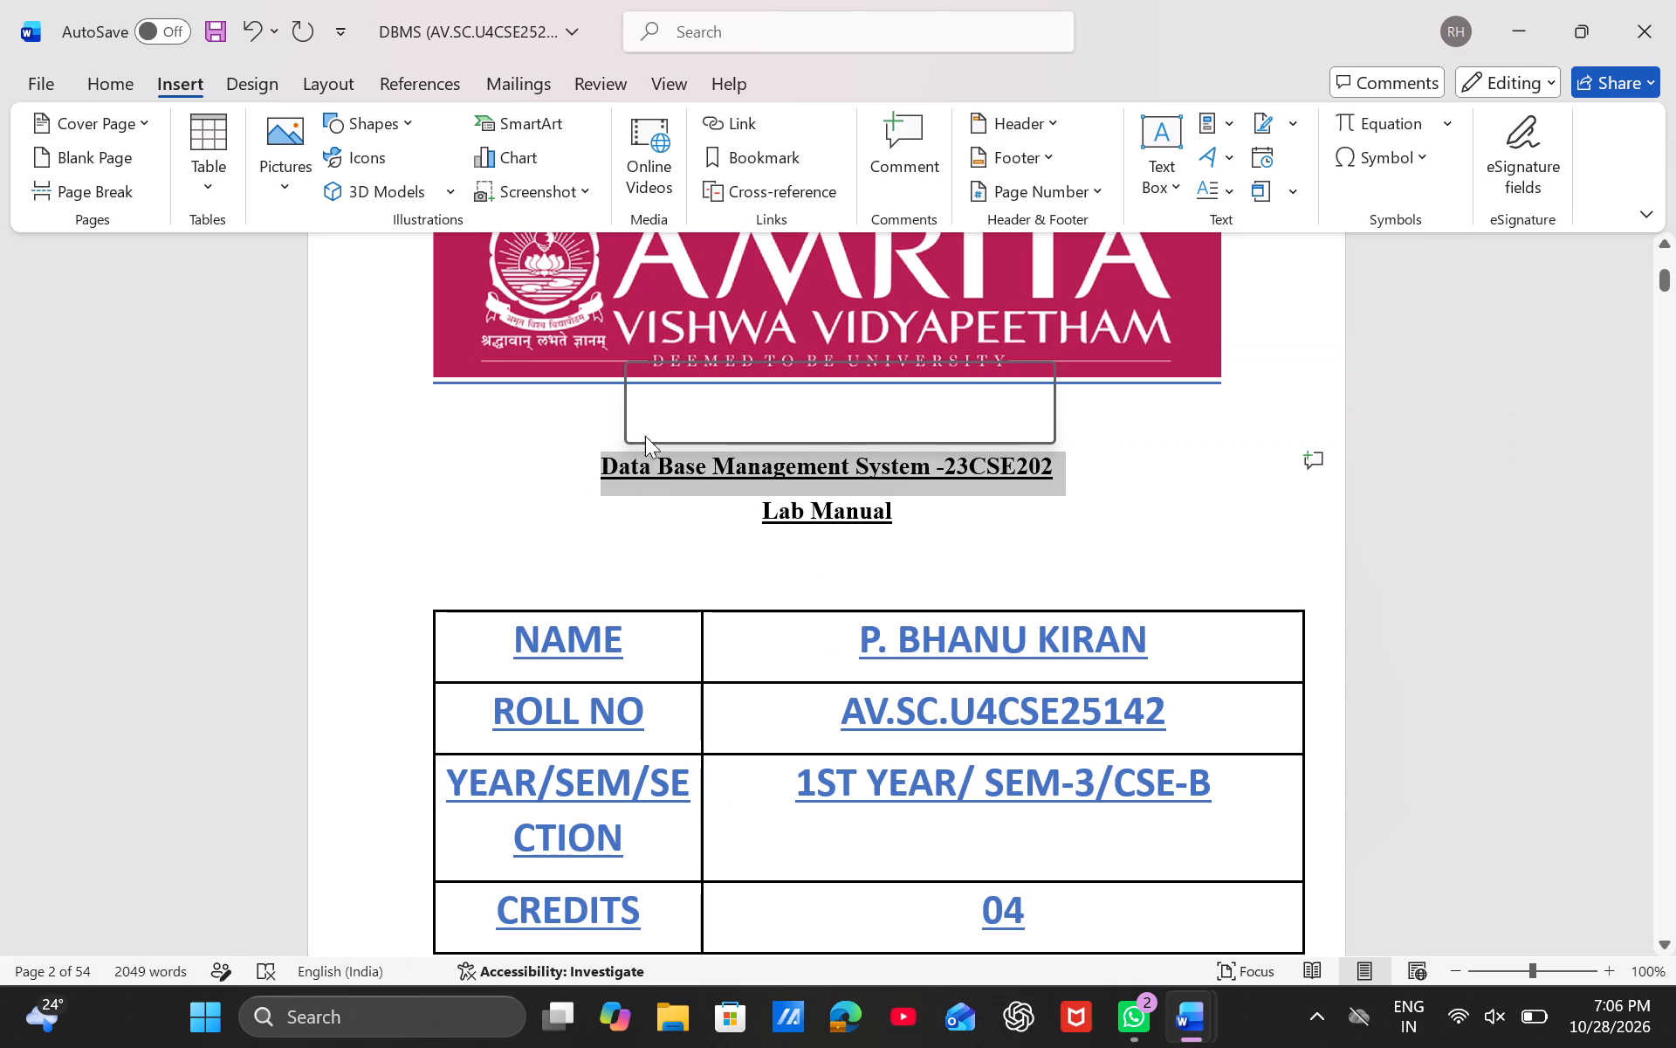
click(704, 550)
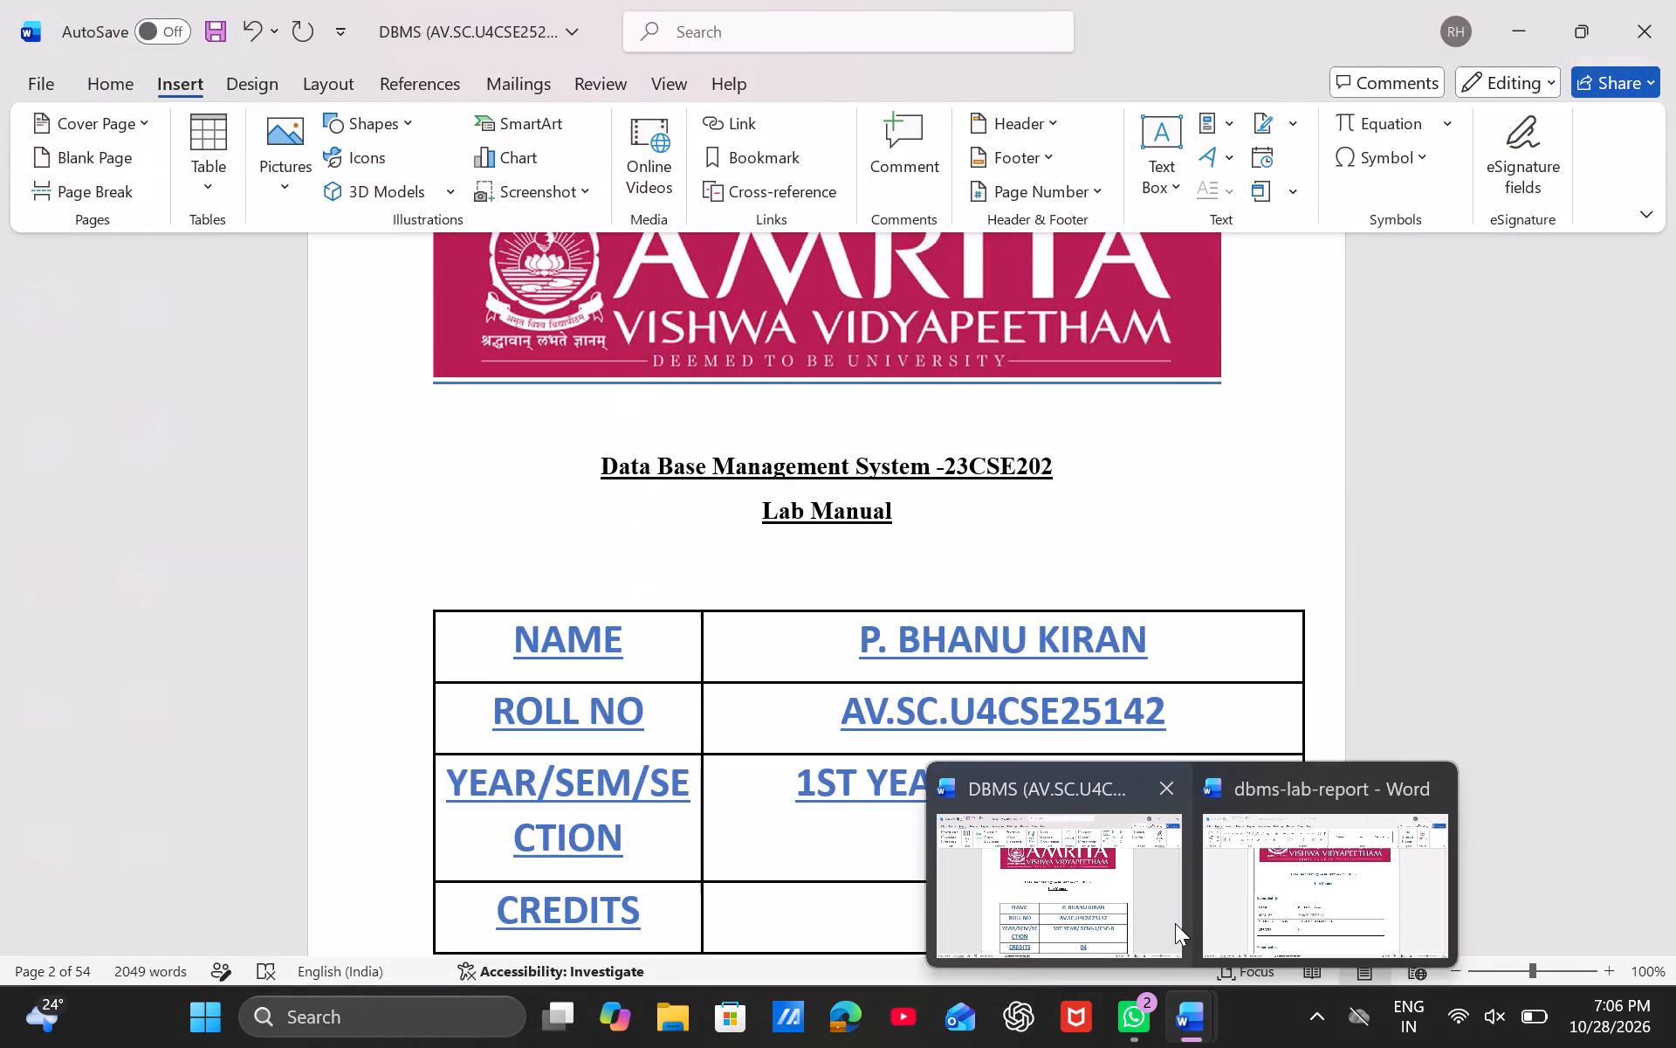
Insert a blank line between the cover lines "Data Base Management System -23CSE202" and "Lab Manual".
click(1020, 568)
click(1136, 452)
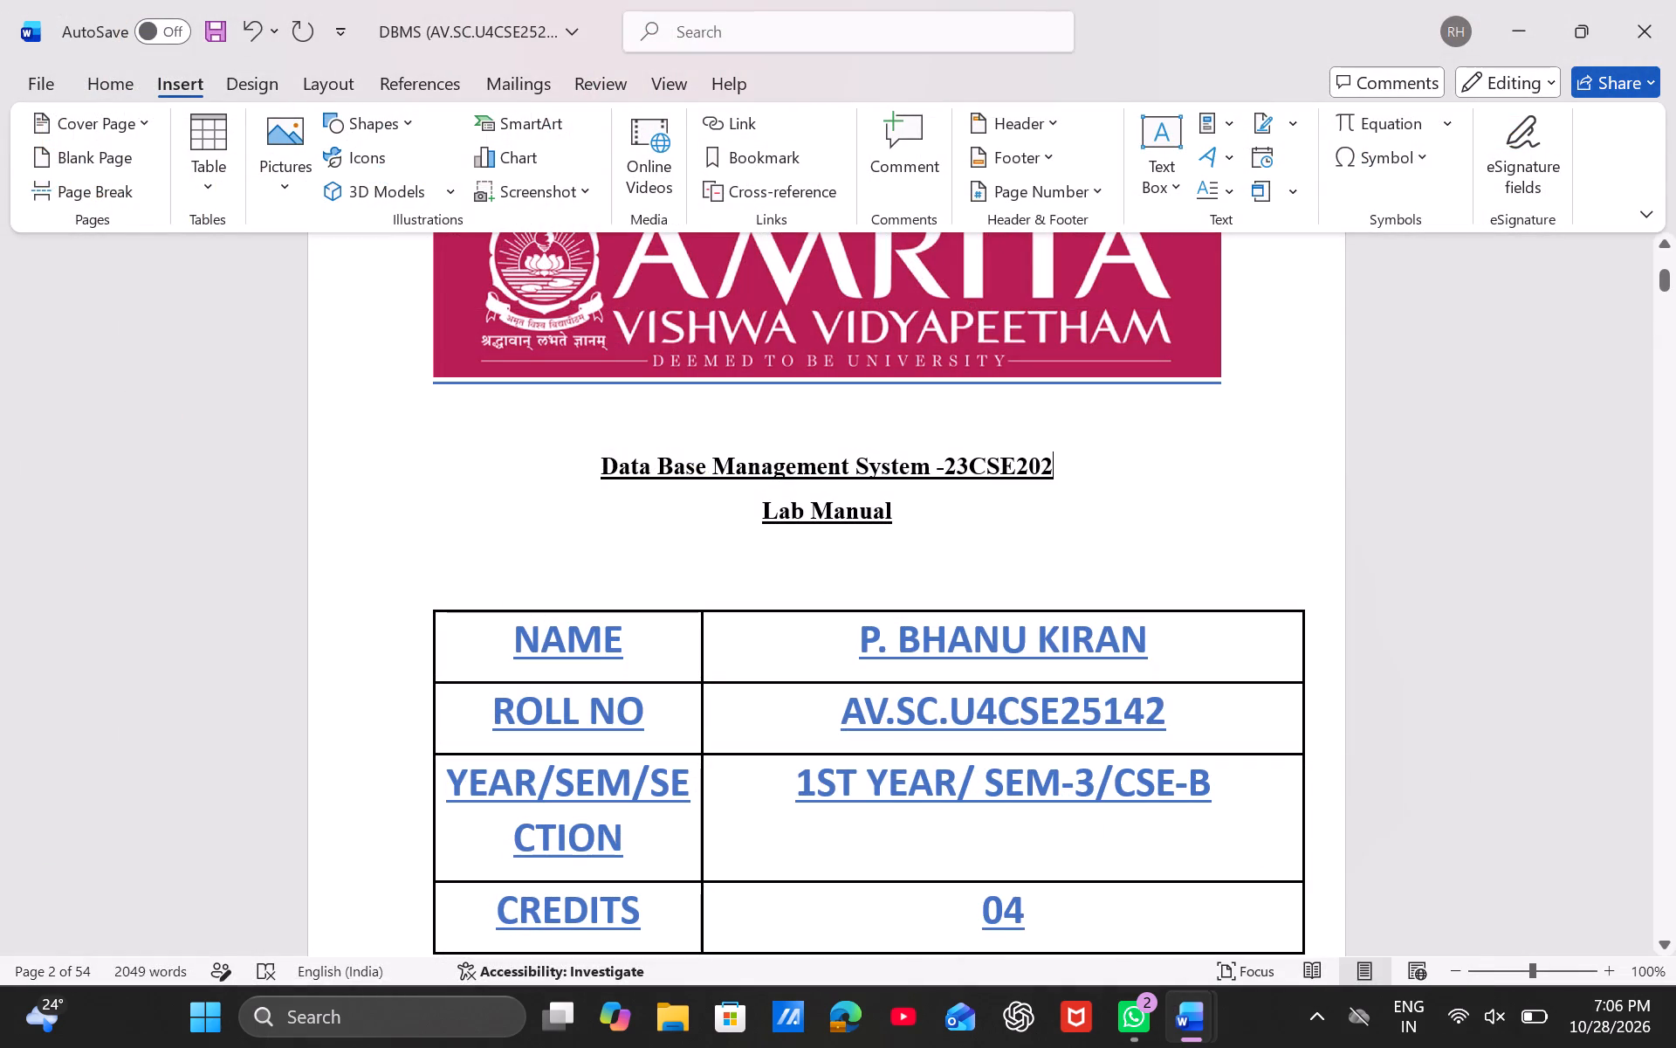
key(Return)
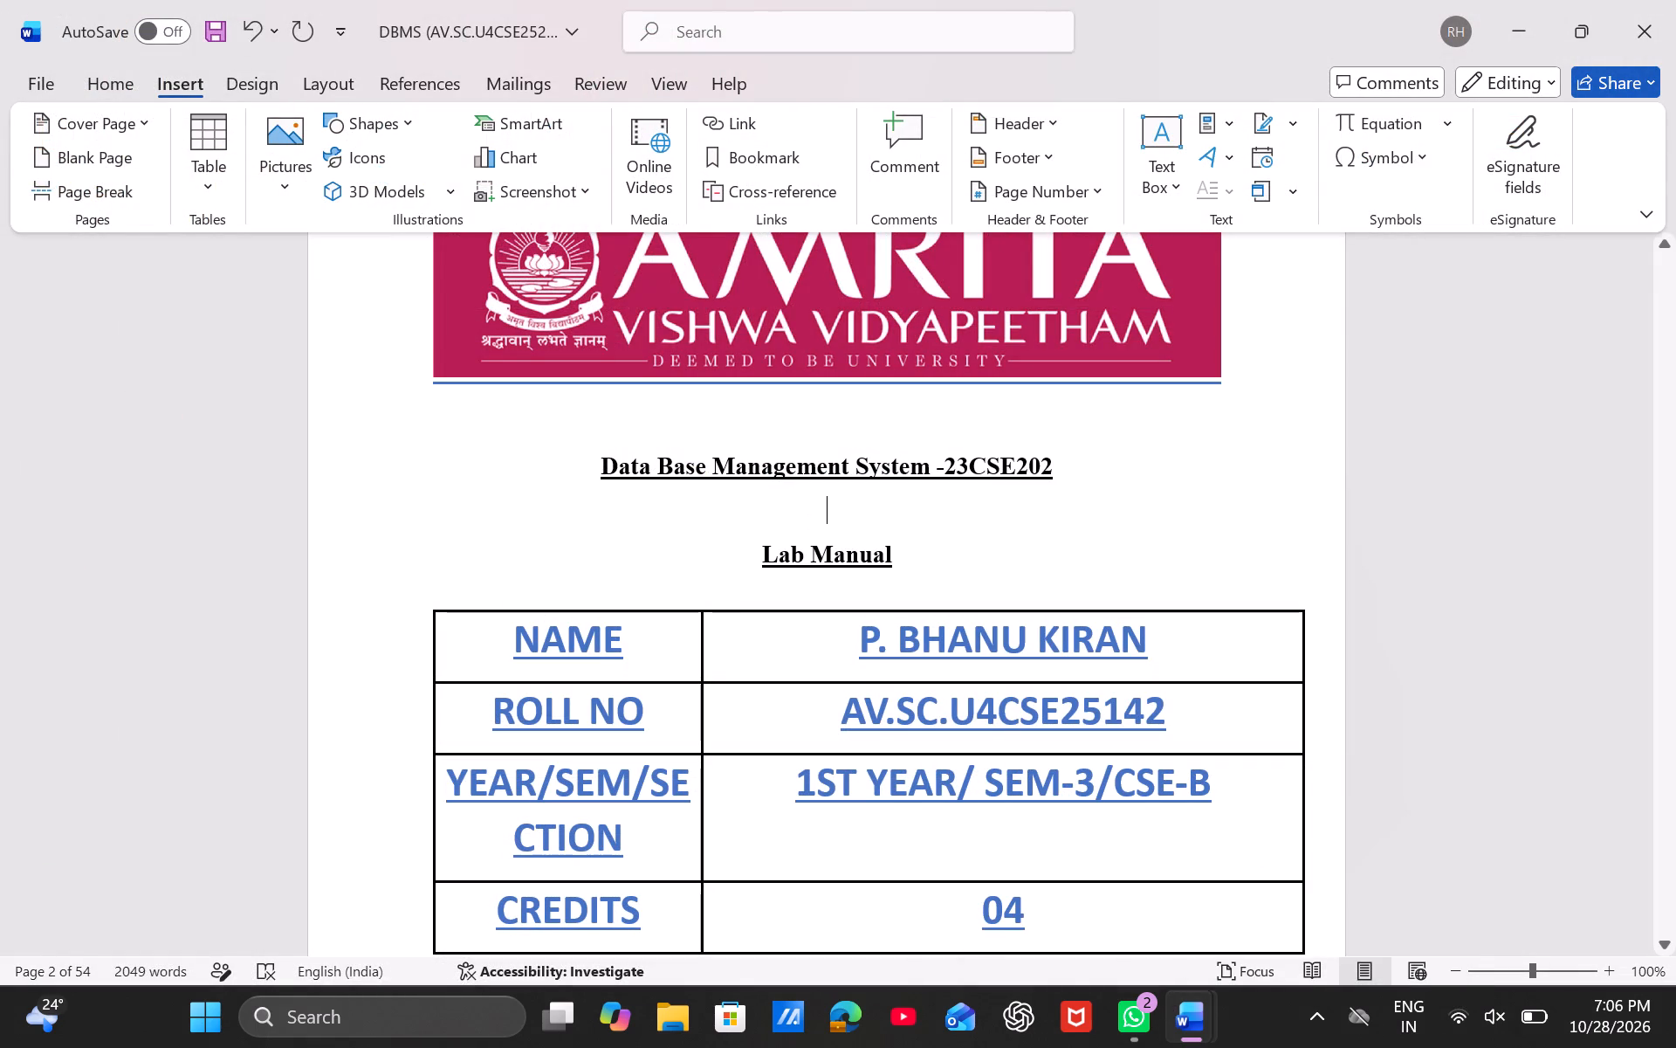
Remove the underline from the cover lines "Data Base Management System -23CSE202" and "Lab Manual".
drag(1184, 445, 1091, 465)
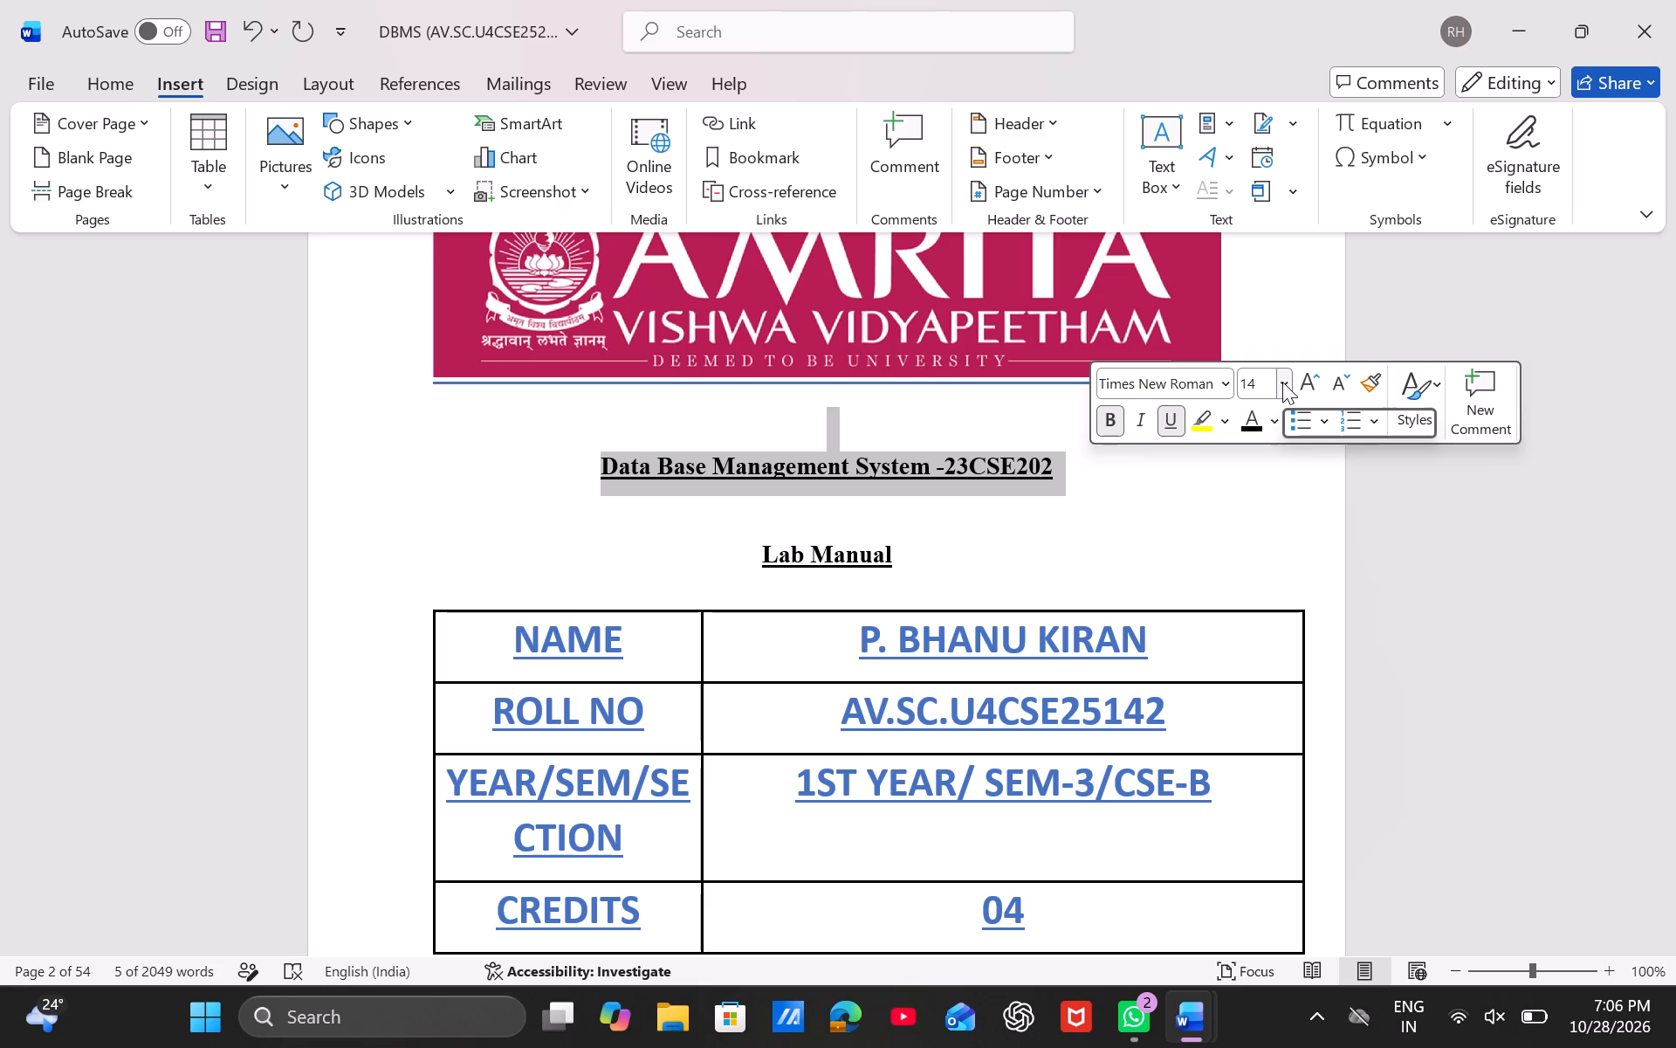
click(1171, 424)
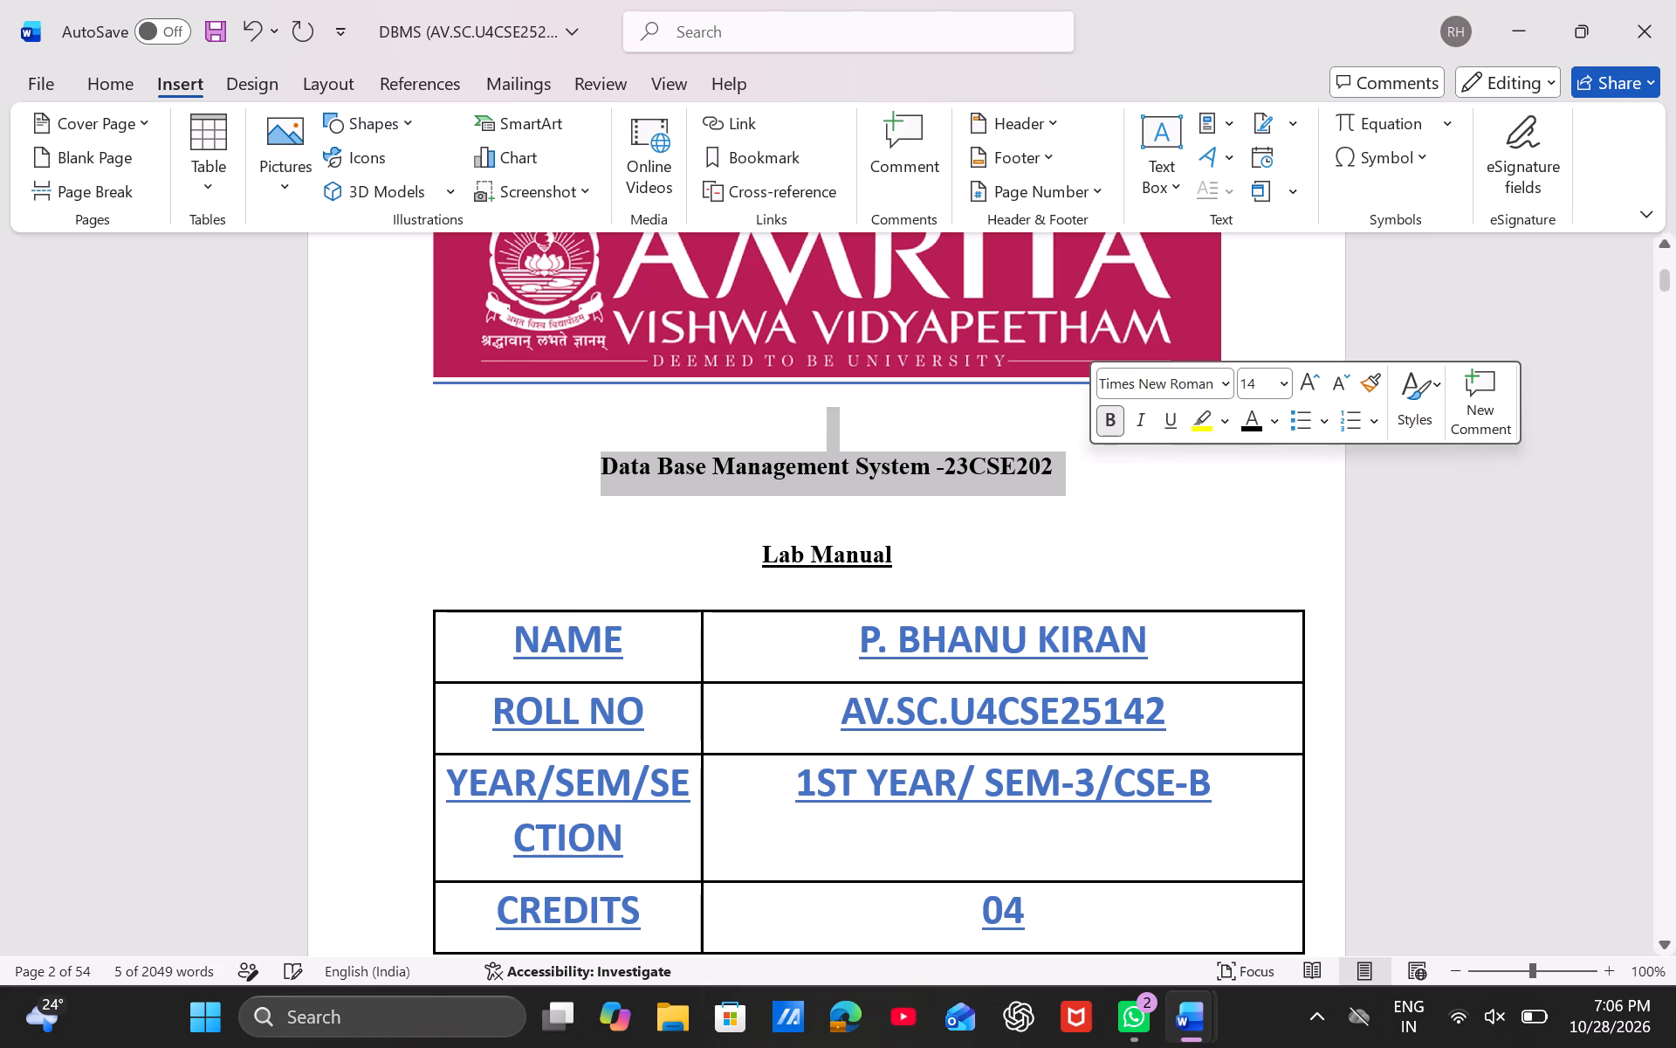
click(959, 554)
drag(917, 555, 714, 569)
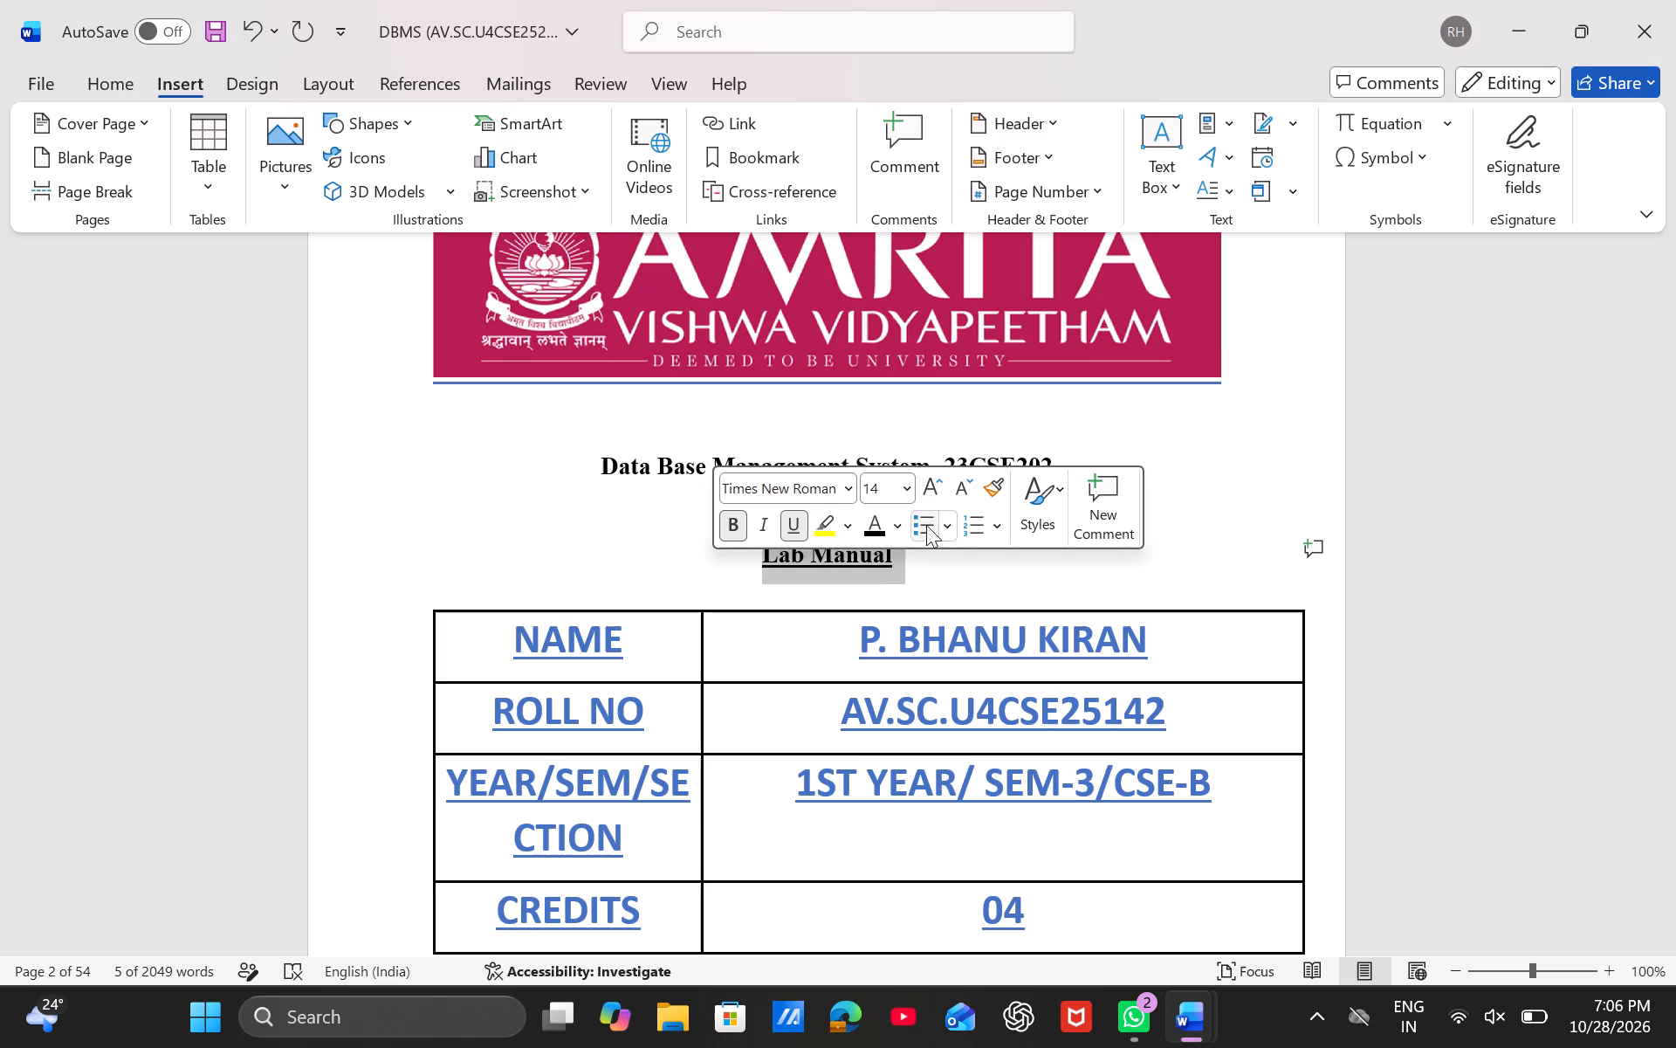
click(800, 523)
click(1270, 445)
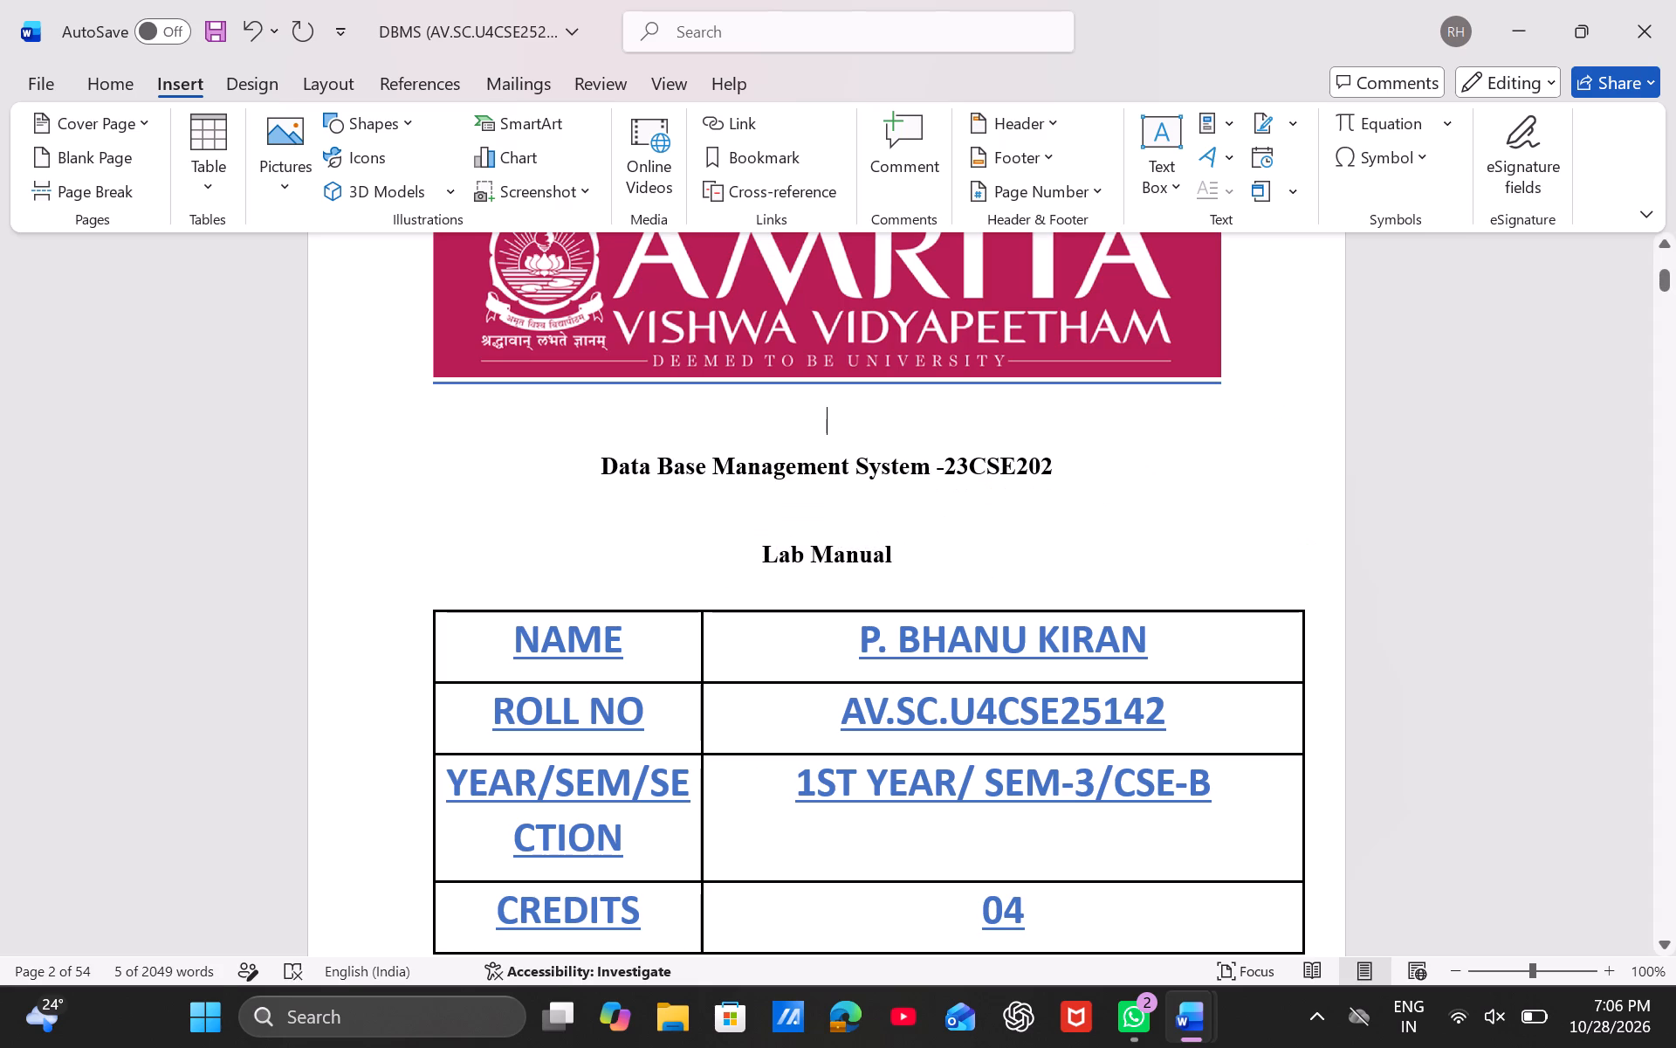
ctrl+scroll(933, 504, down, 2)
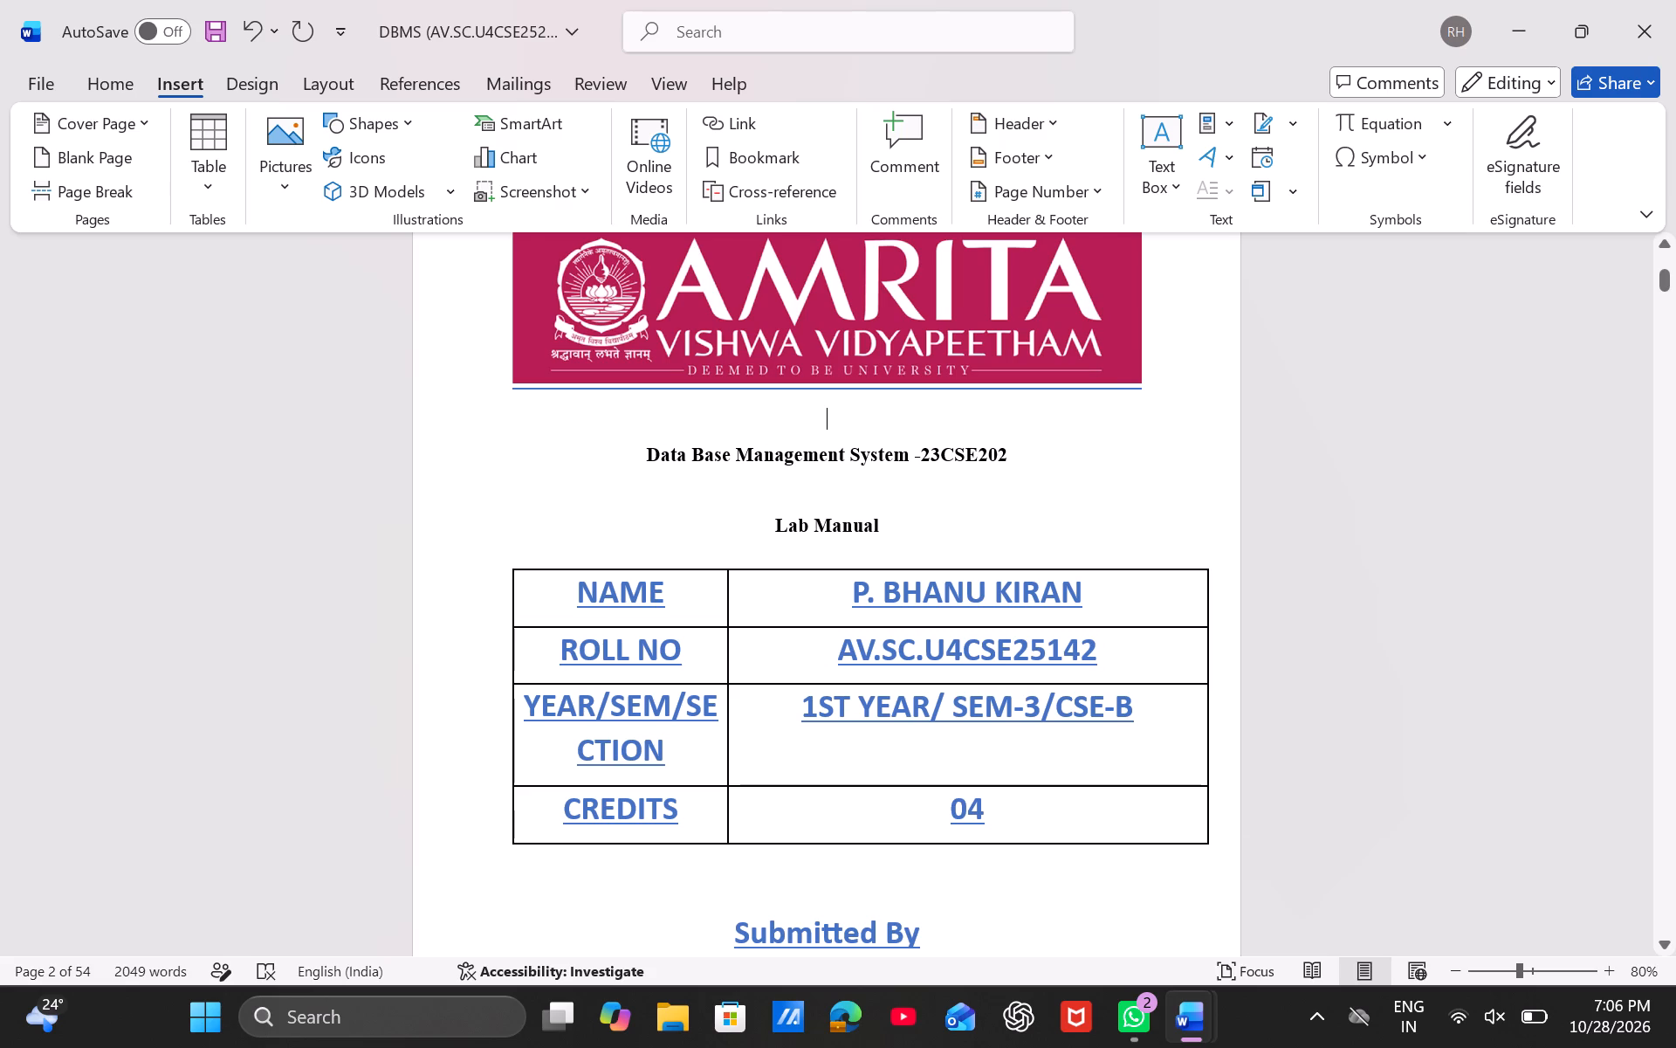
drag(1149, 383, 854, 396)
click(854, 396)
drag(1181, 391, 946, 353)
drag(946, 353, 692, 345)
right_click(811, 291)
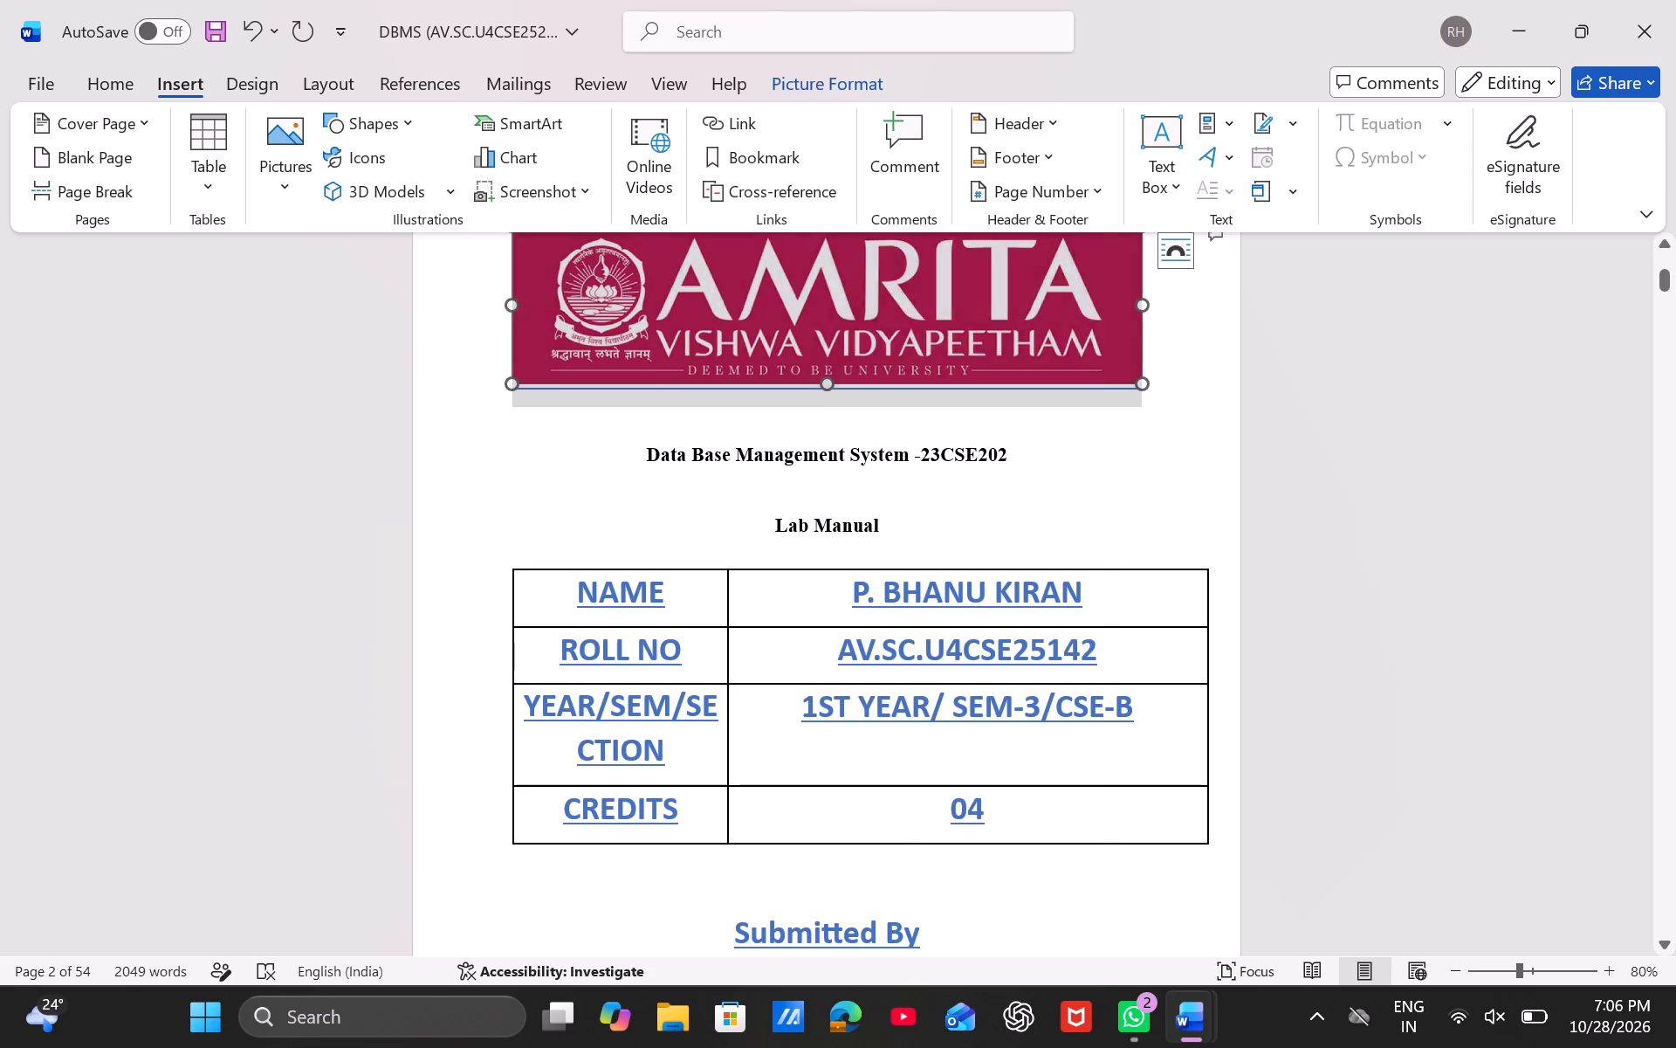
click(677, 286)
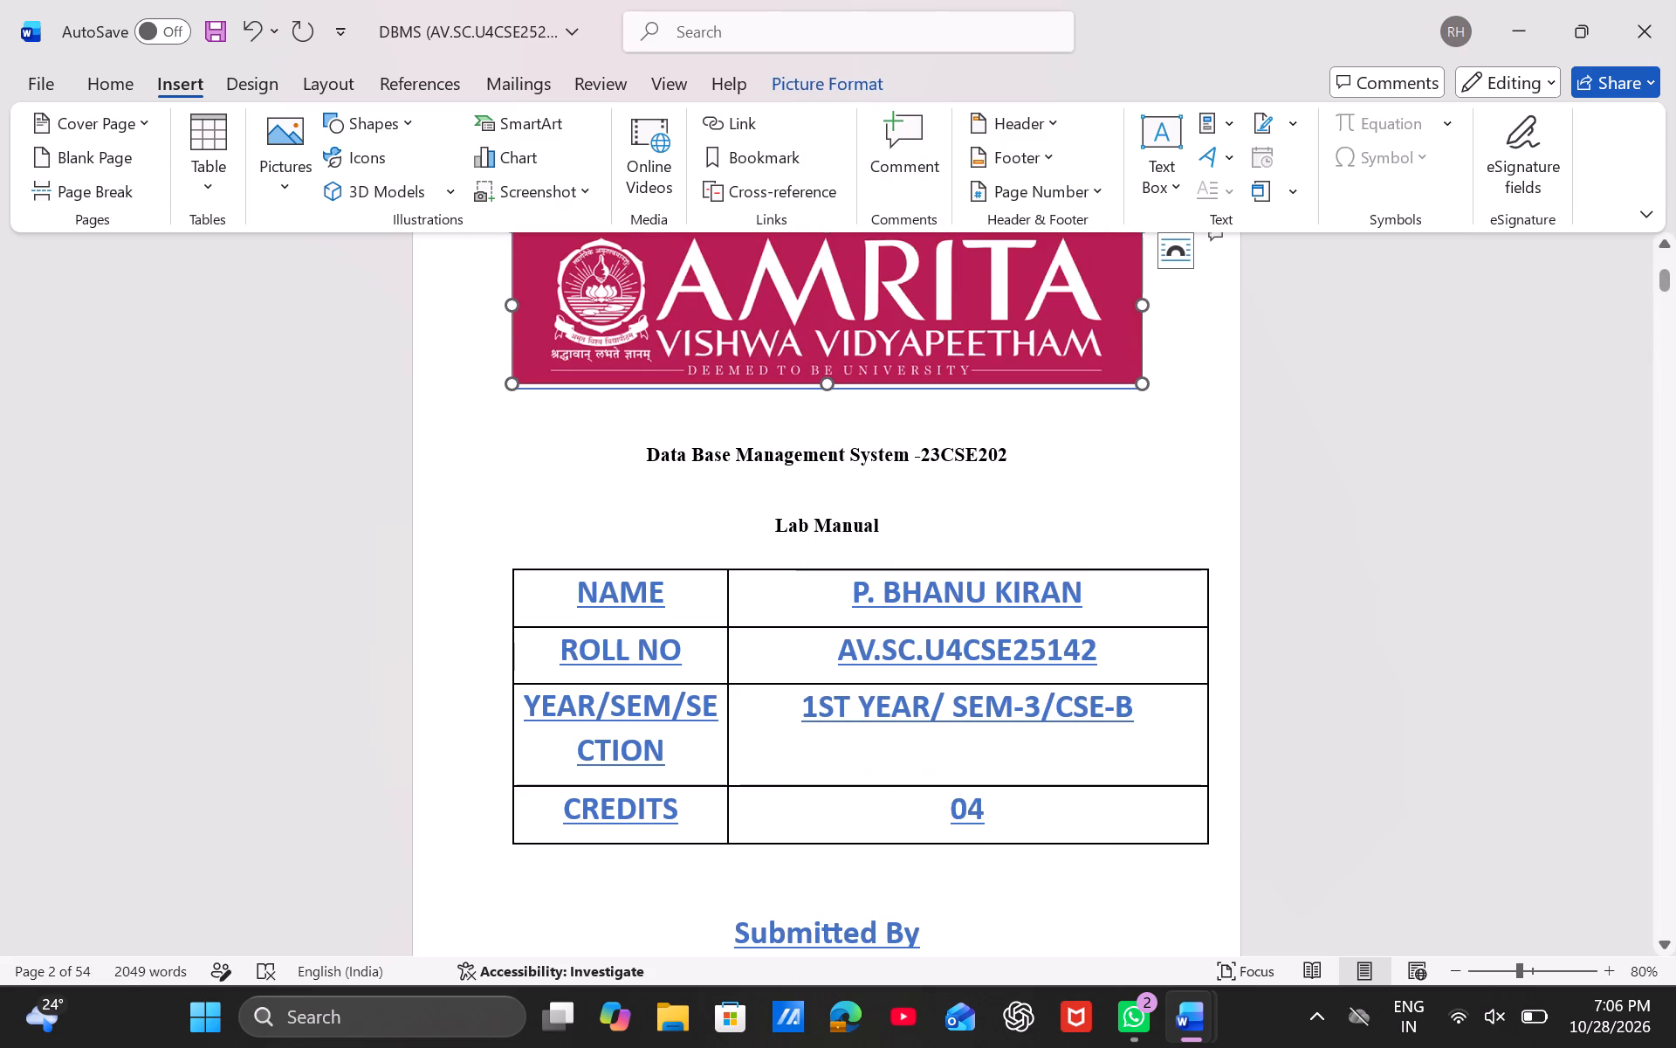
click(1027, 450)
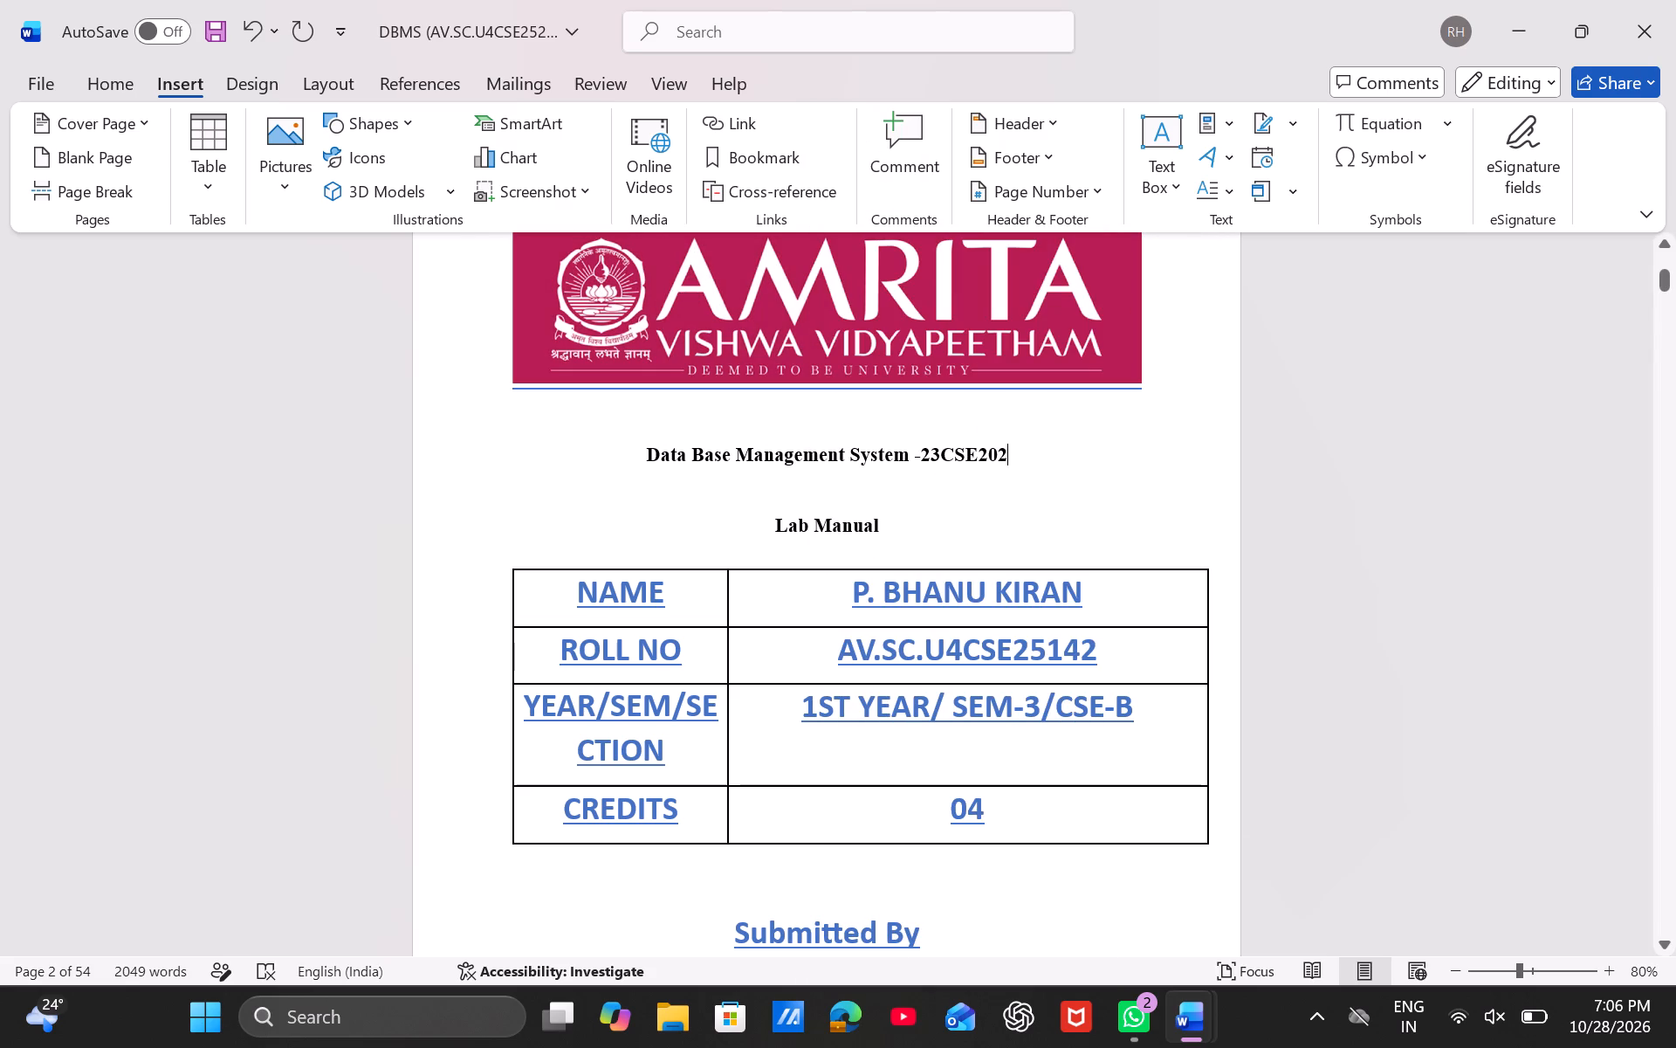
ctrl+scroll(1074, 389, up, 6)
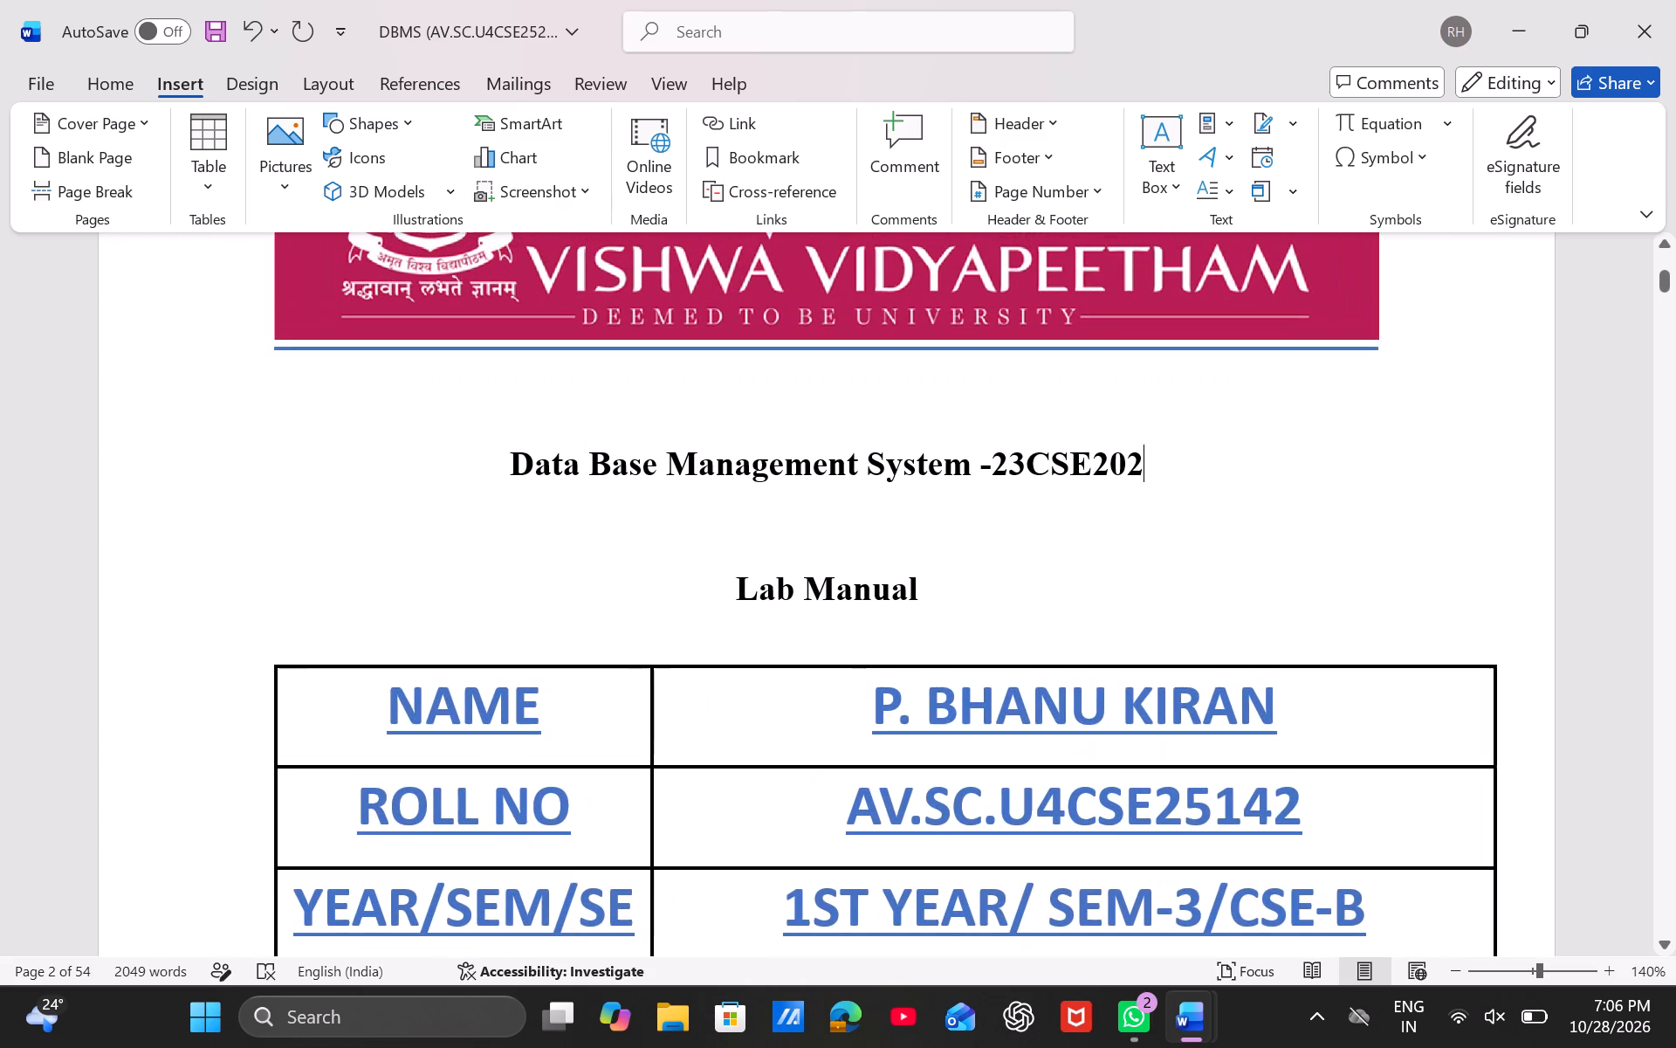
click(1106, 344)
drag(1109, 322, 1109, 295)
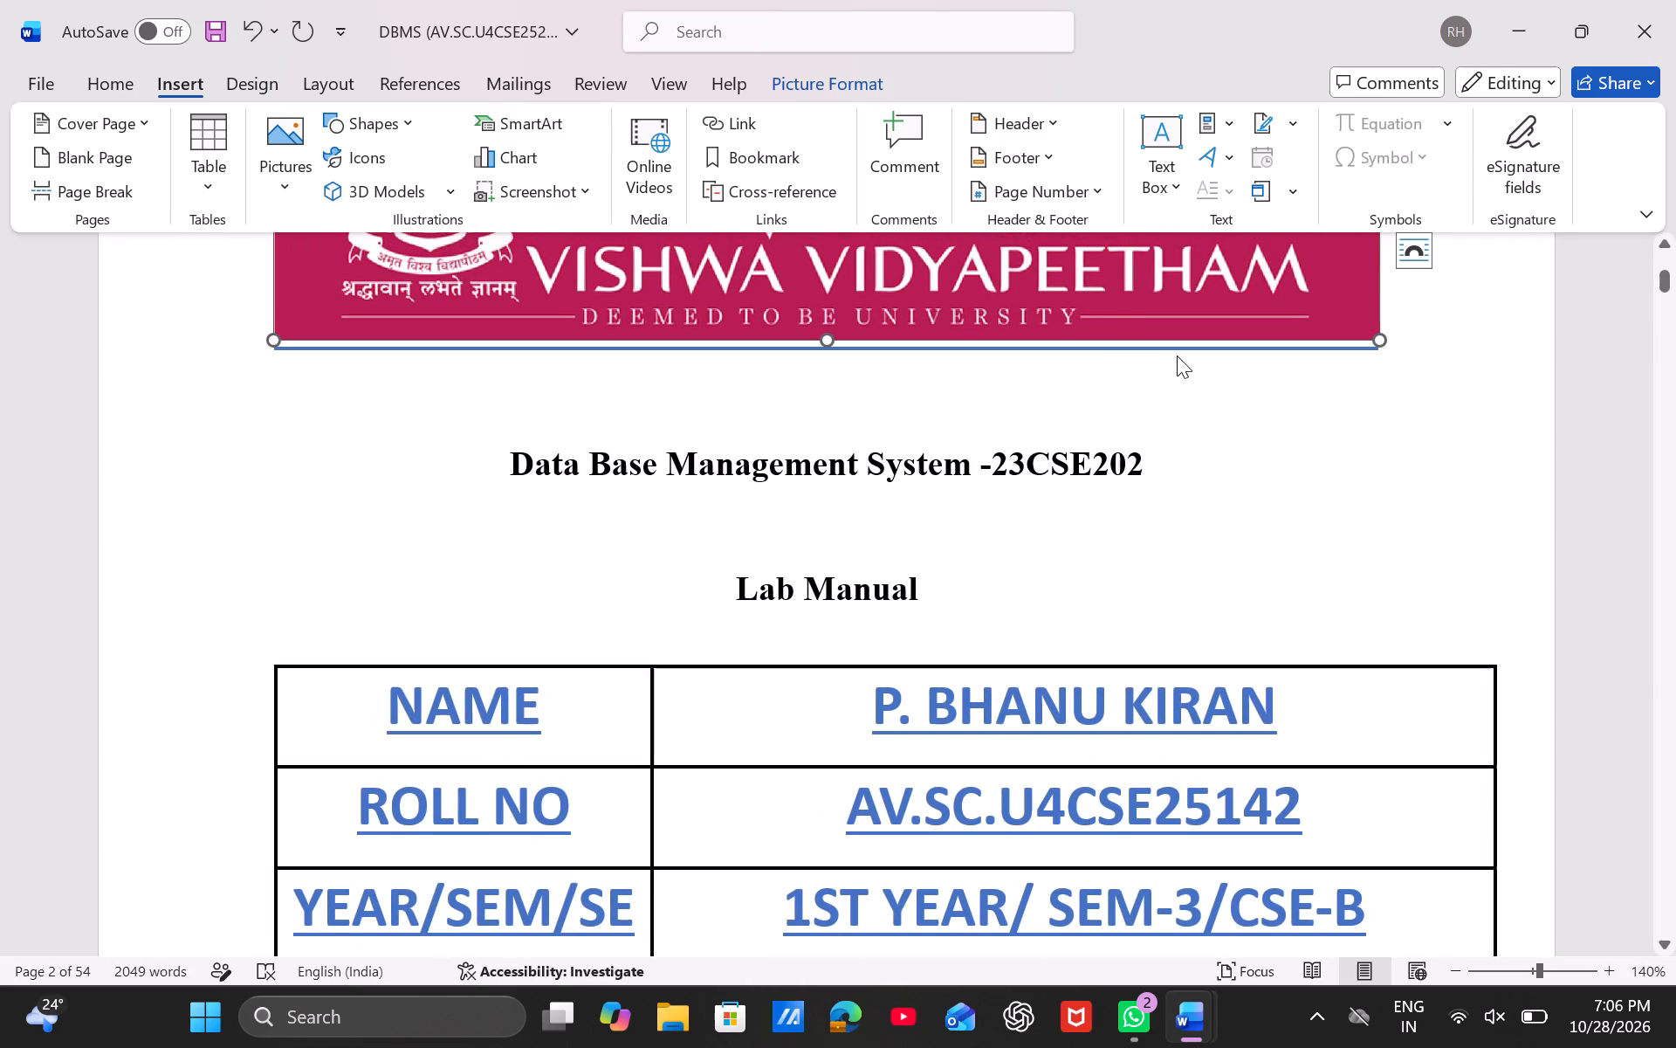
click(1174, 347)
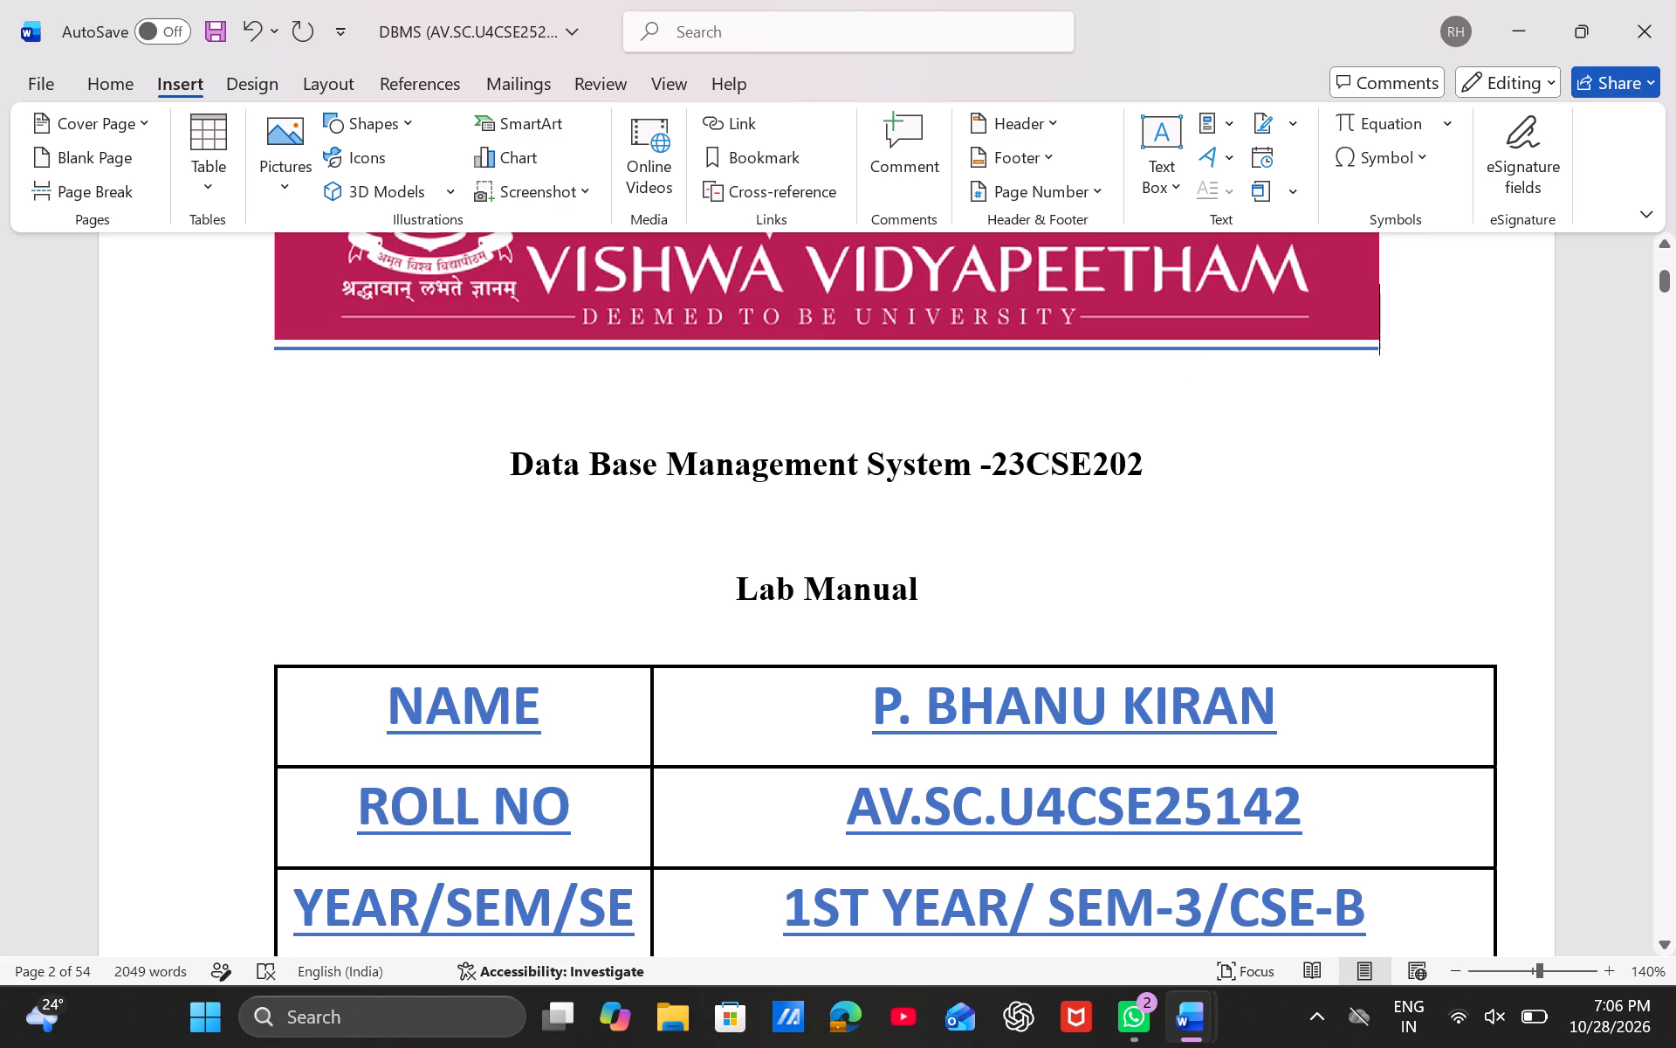
Change the font of the cover's student details table and the "Submitted By" line to Times New Roman.
scroll(1357, 470, down, 2)
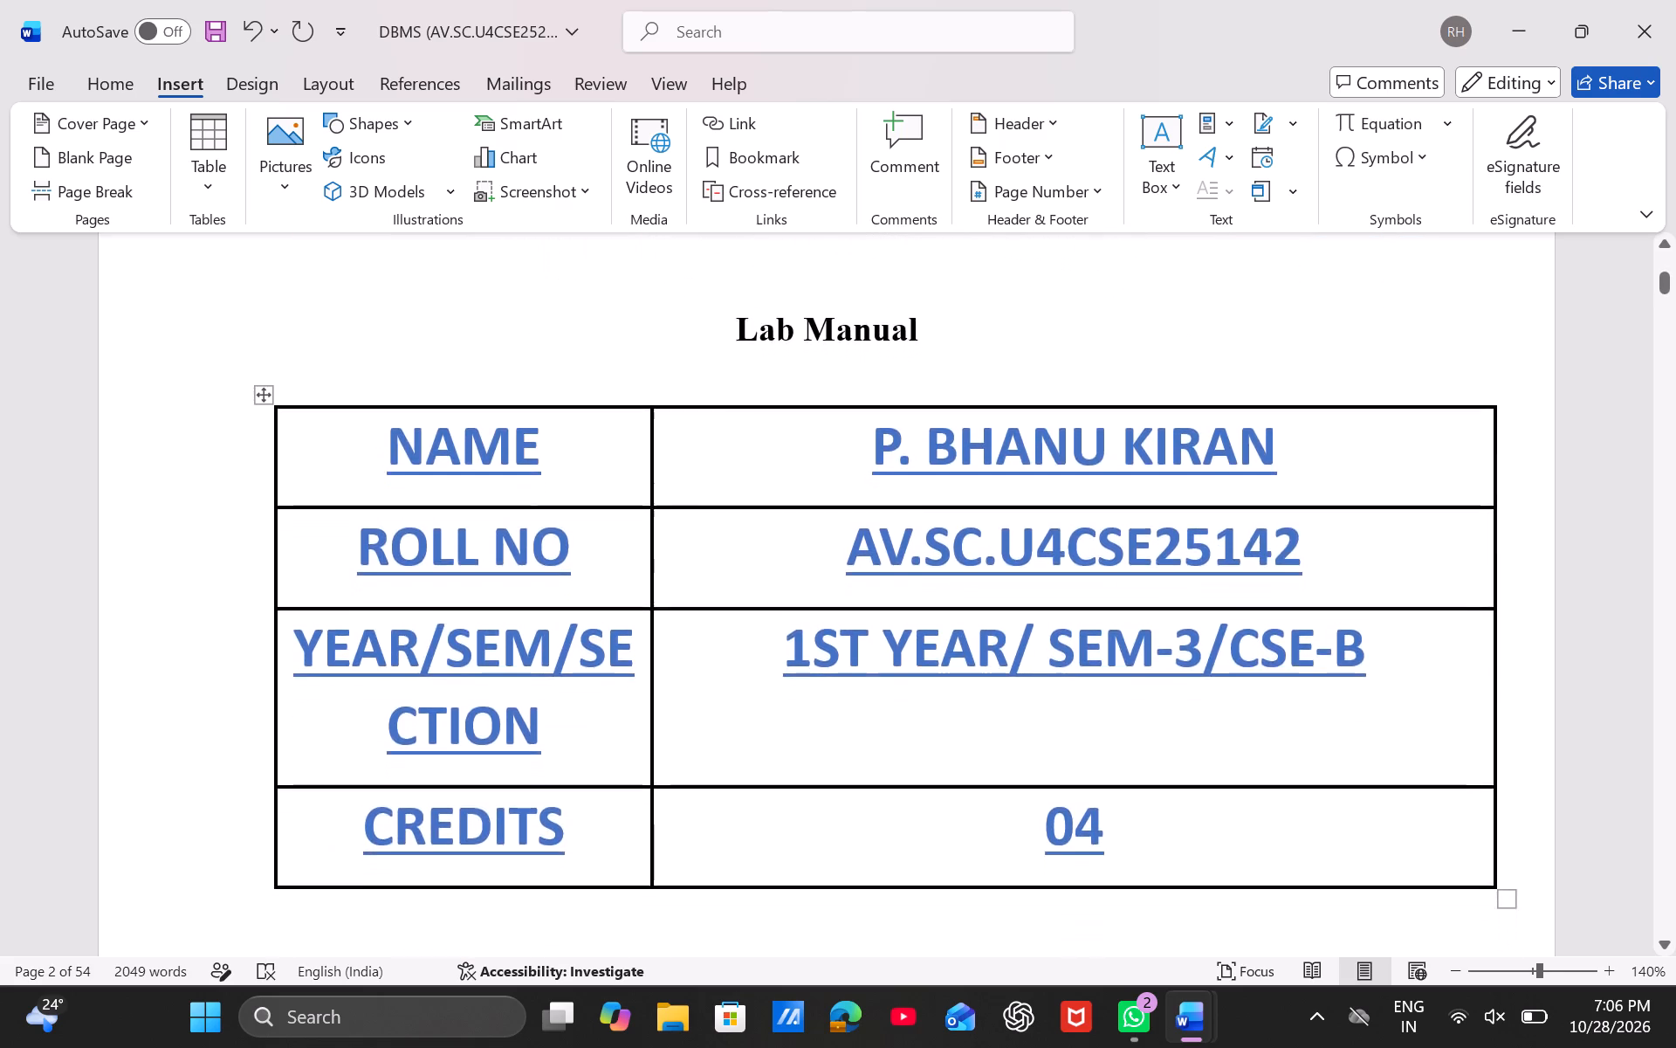
ctrl+scroll(1357, 470, down, 3)
scroll(1357, 470, right, 1)
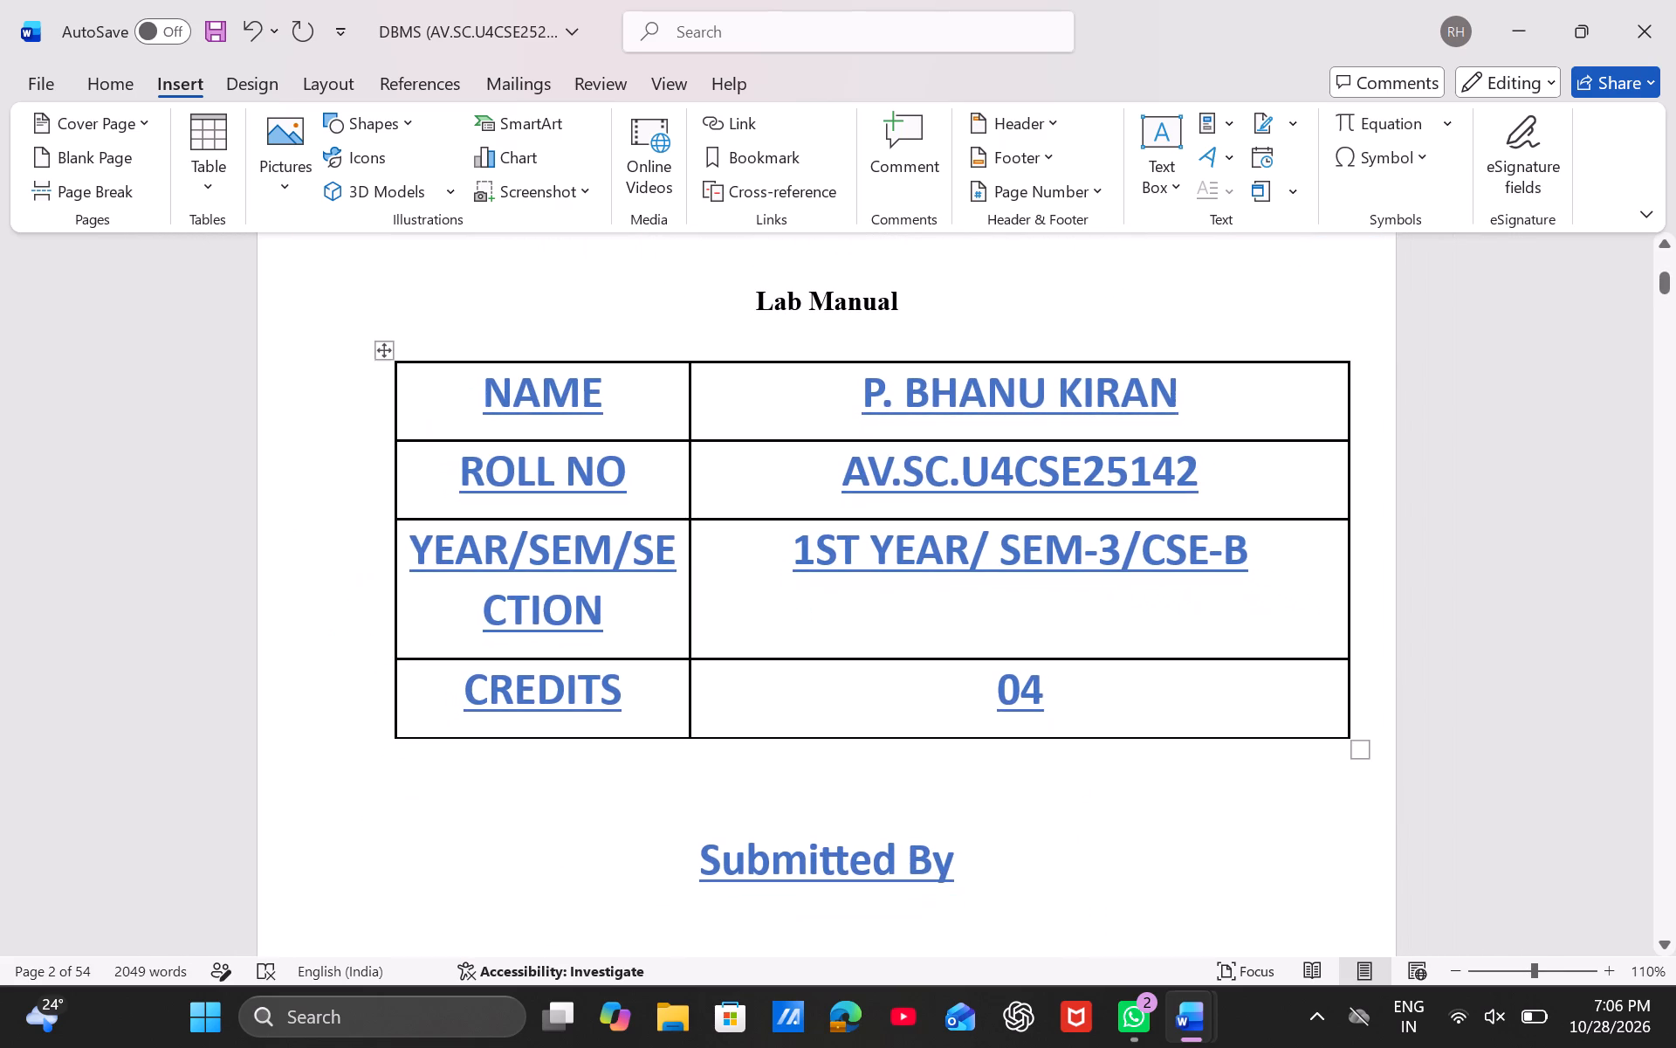
right_drag(1187, 773, 1045, 703)
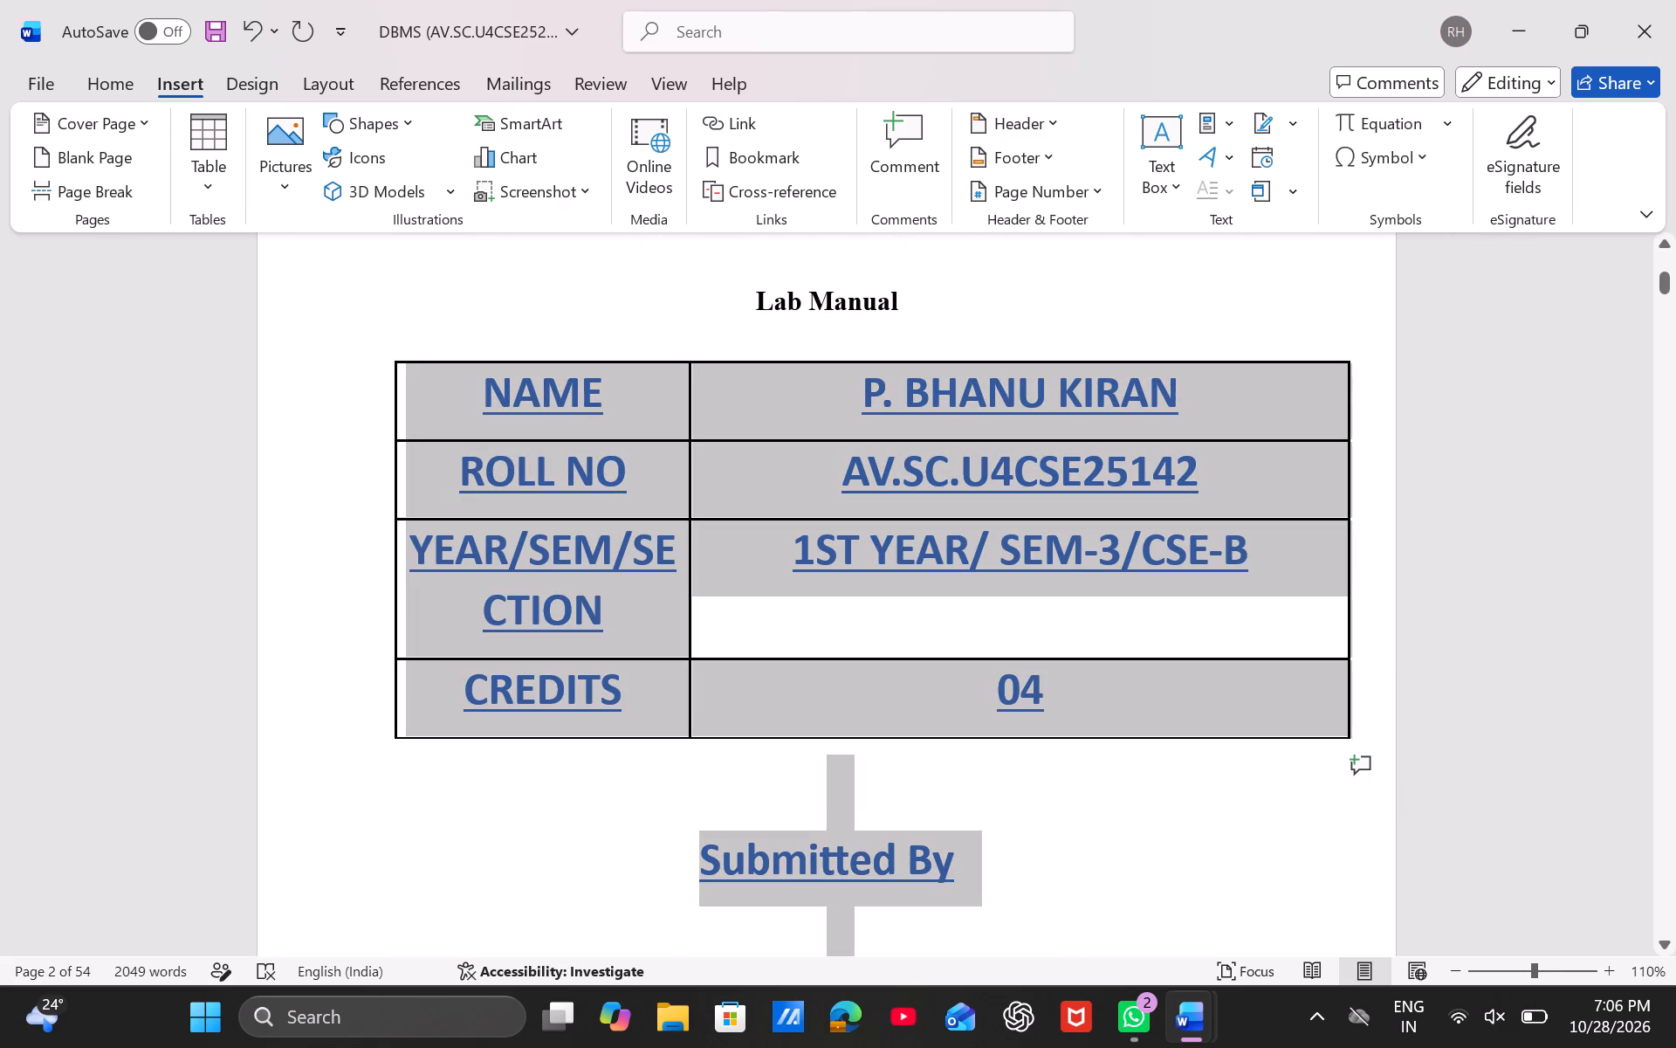
right_drag(1045, 703, 1061, 679)
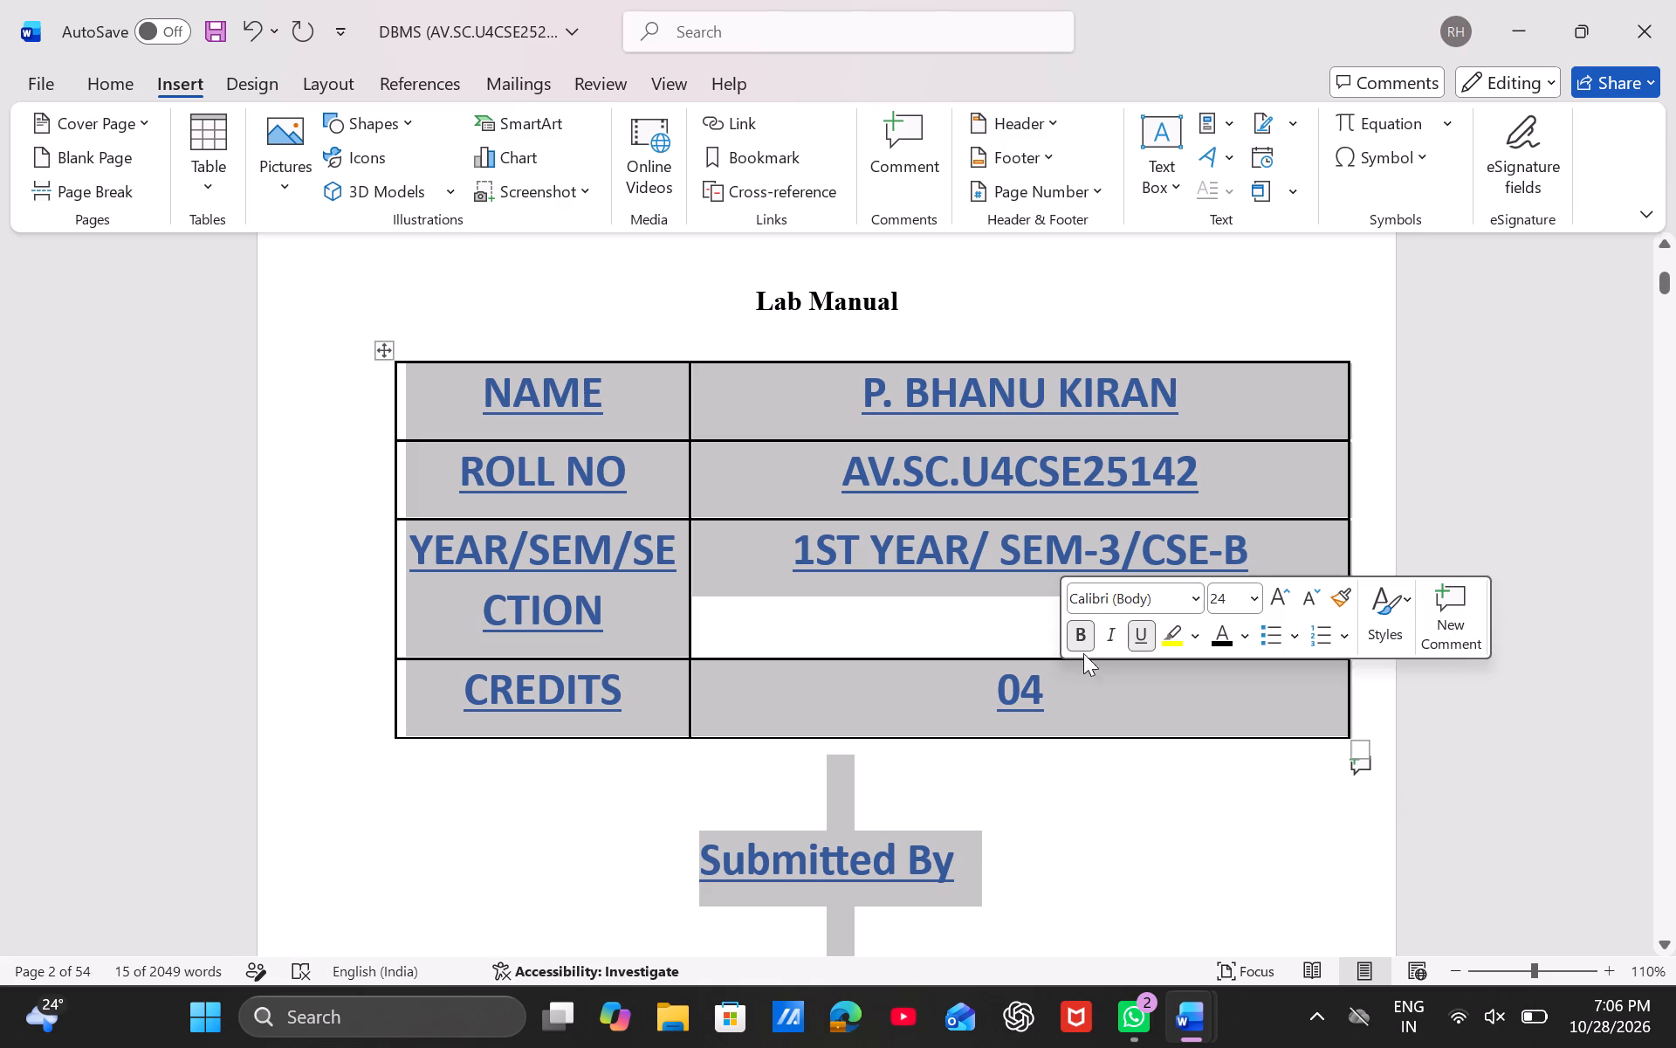
click(1196, 598)
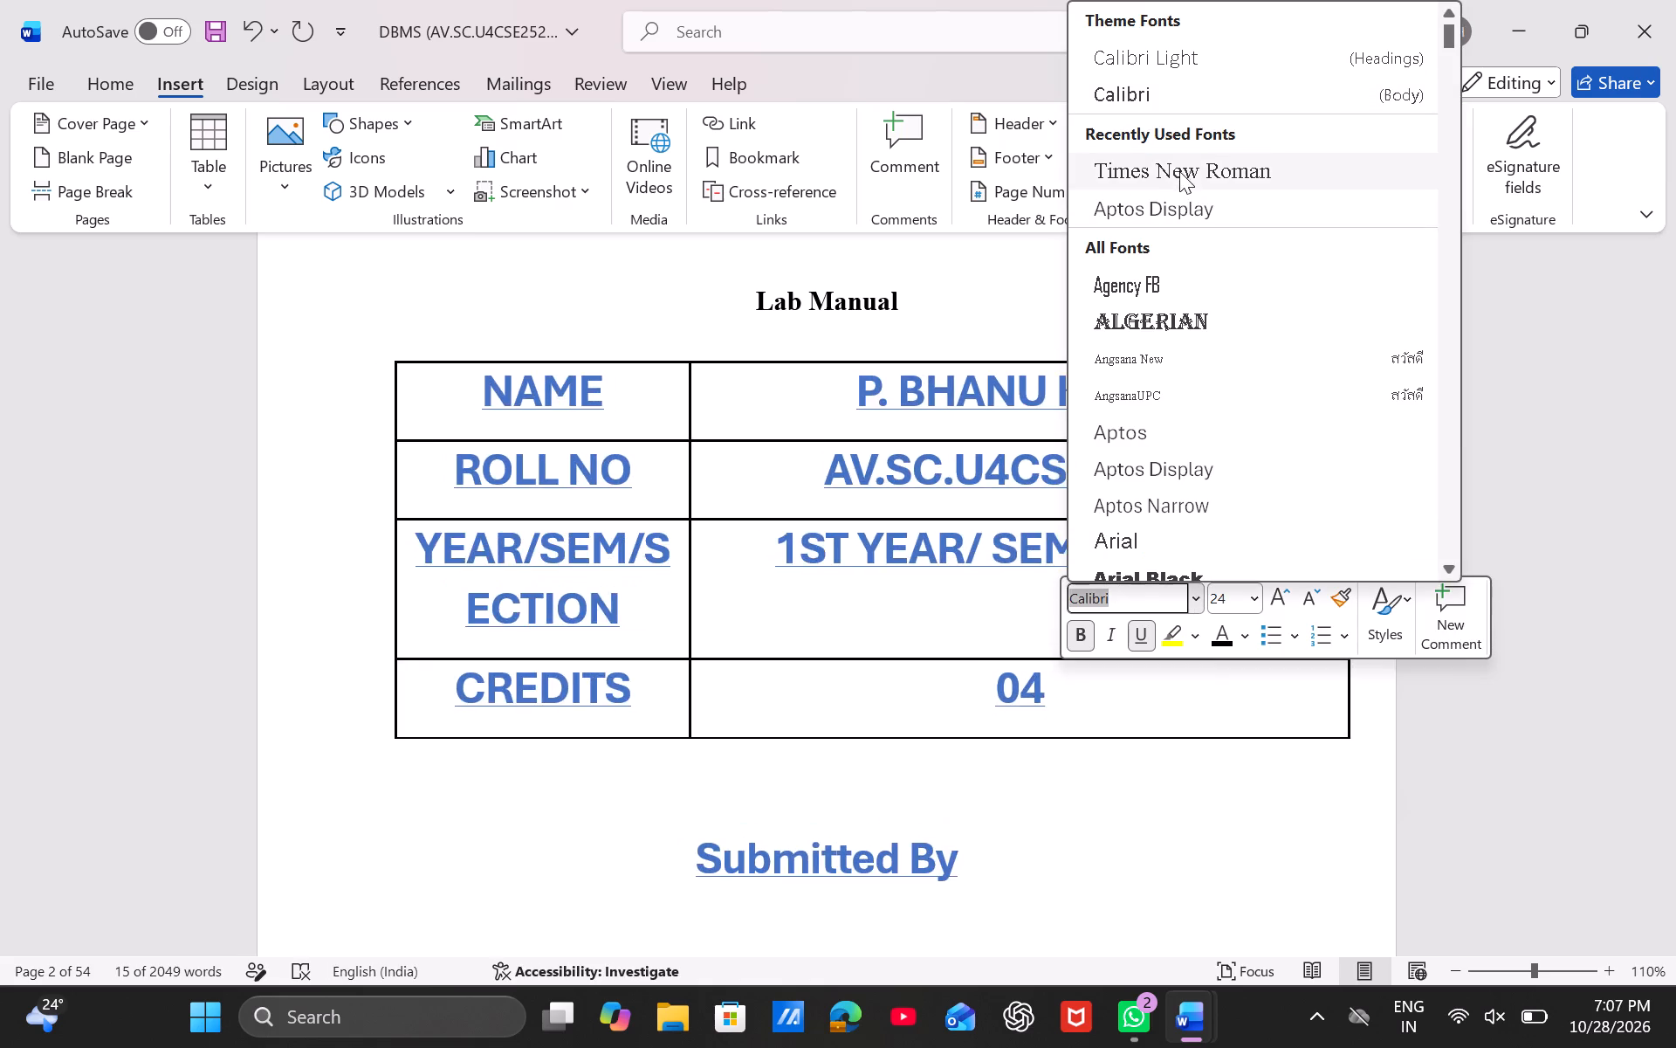
click(1178, 164)
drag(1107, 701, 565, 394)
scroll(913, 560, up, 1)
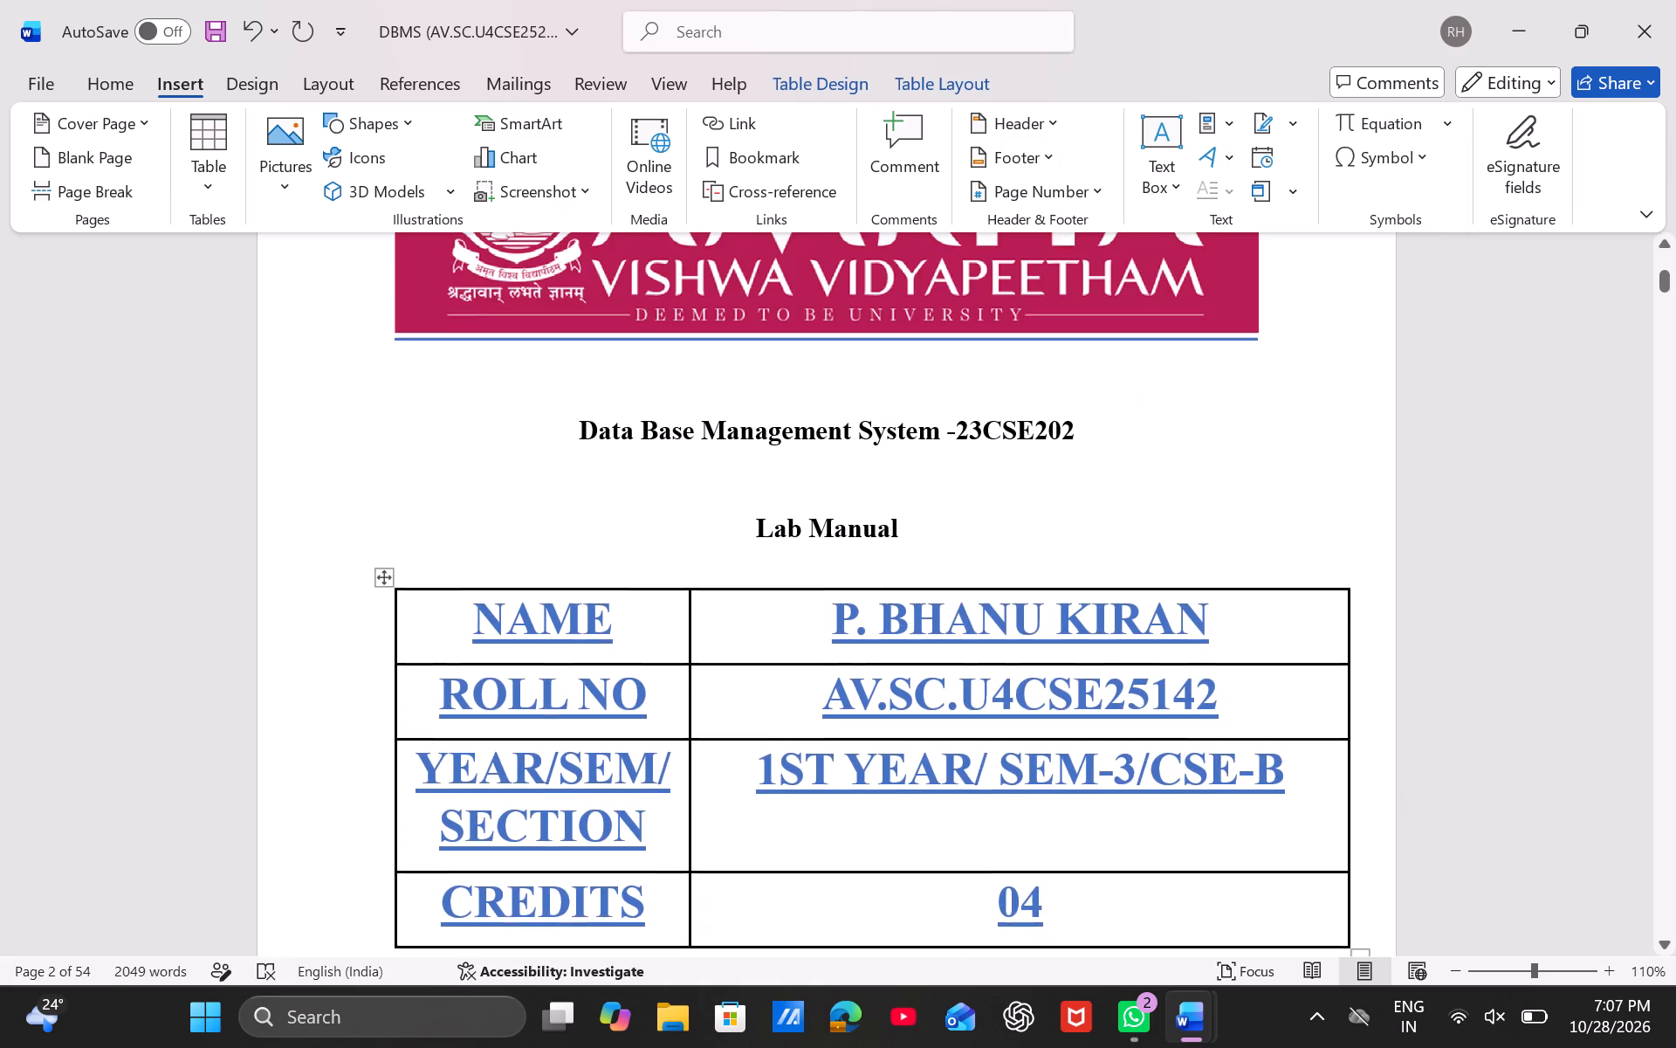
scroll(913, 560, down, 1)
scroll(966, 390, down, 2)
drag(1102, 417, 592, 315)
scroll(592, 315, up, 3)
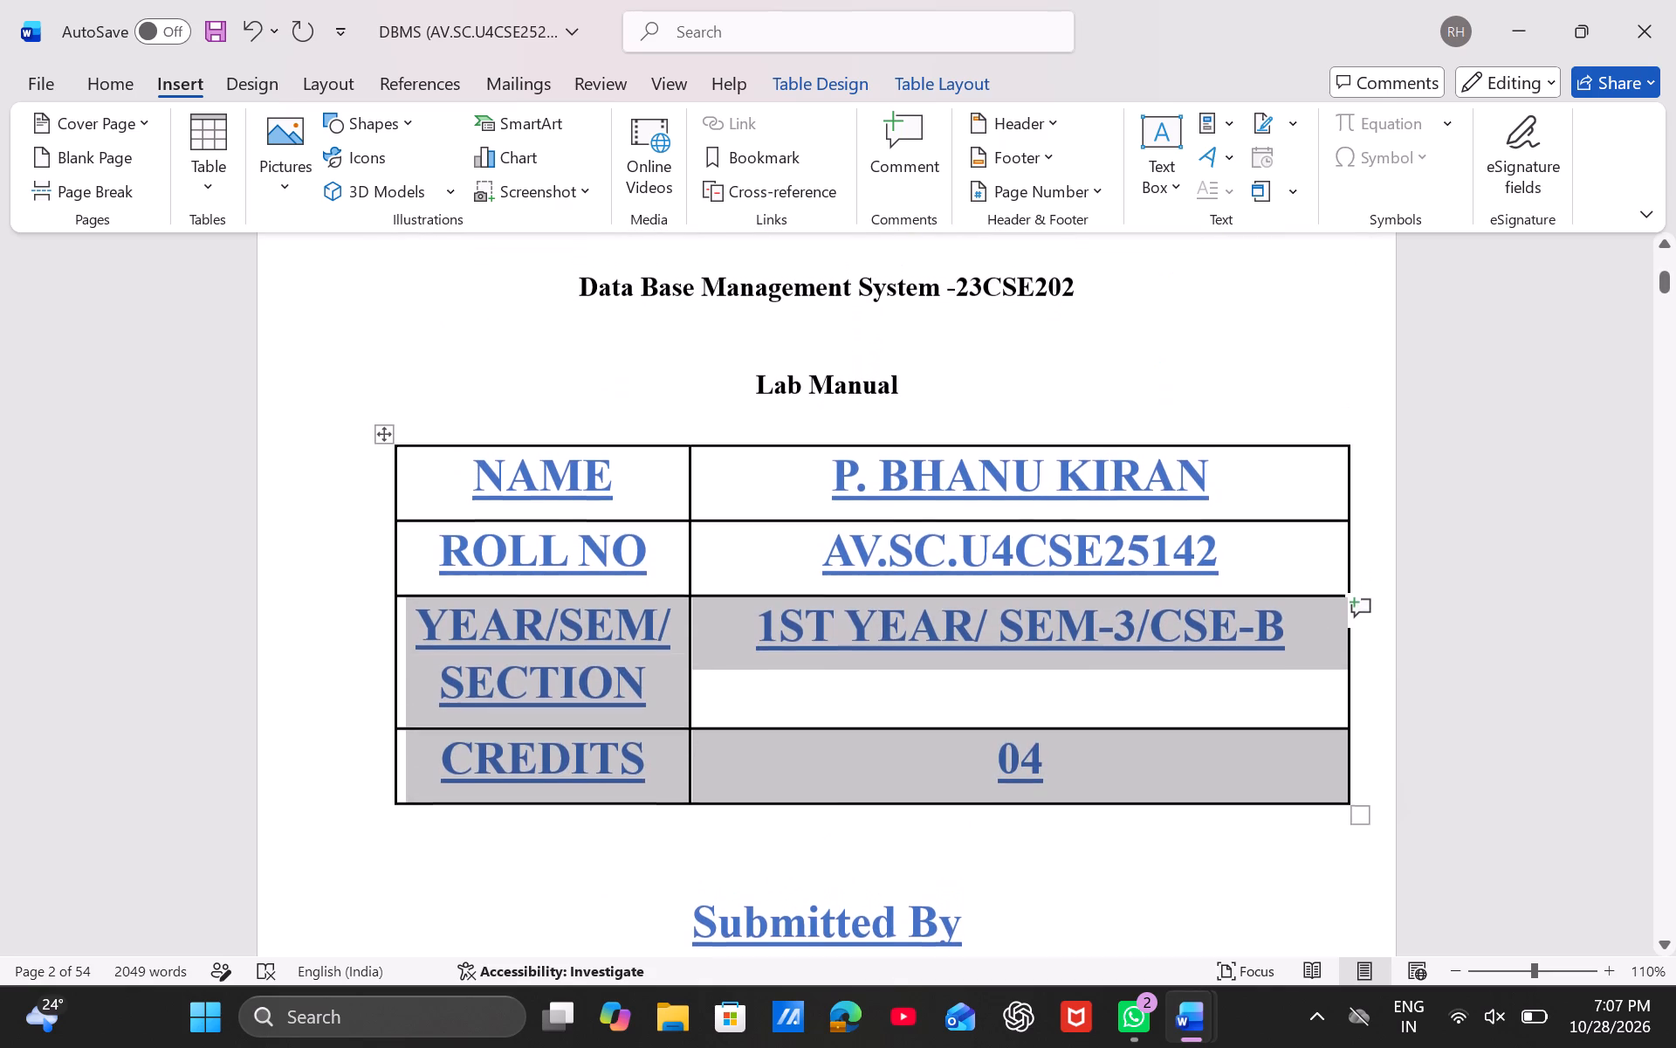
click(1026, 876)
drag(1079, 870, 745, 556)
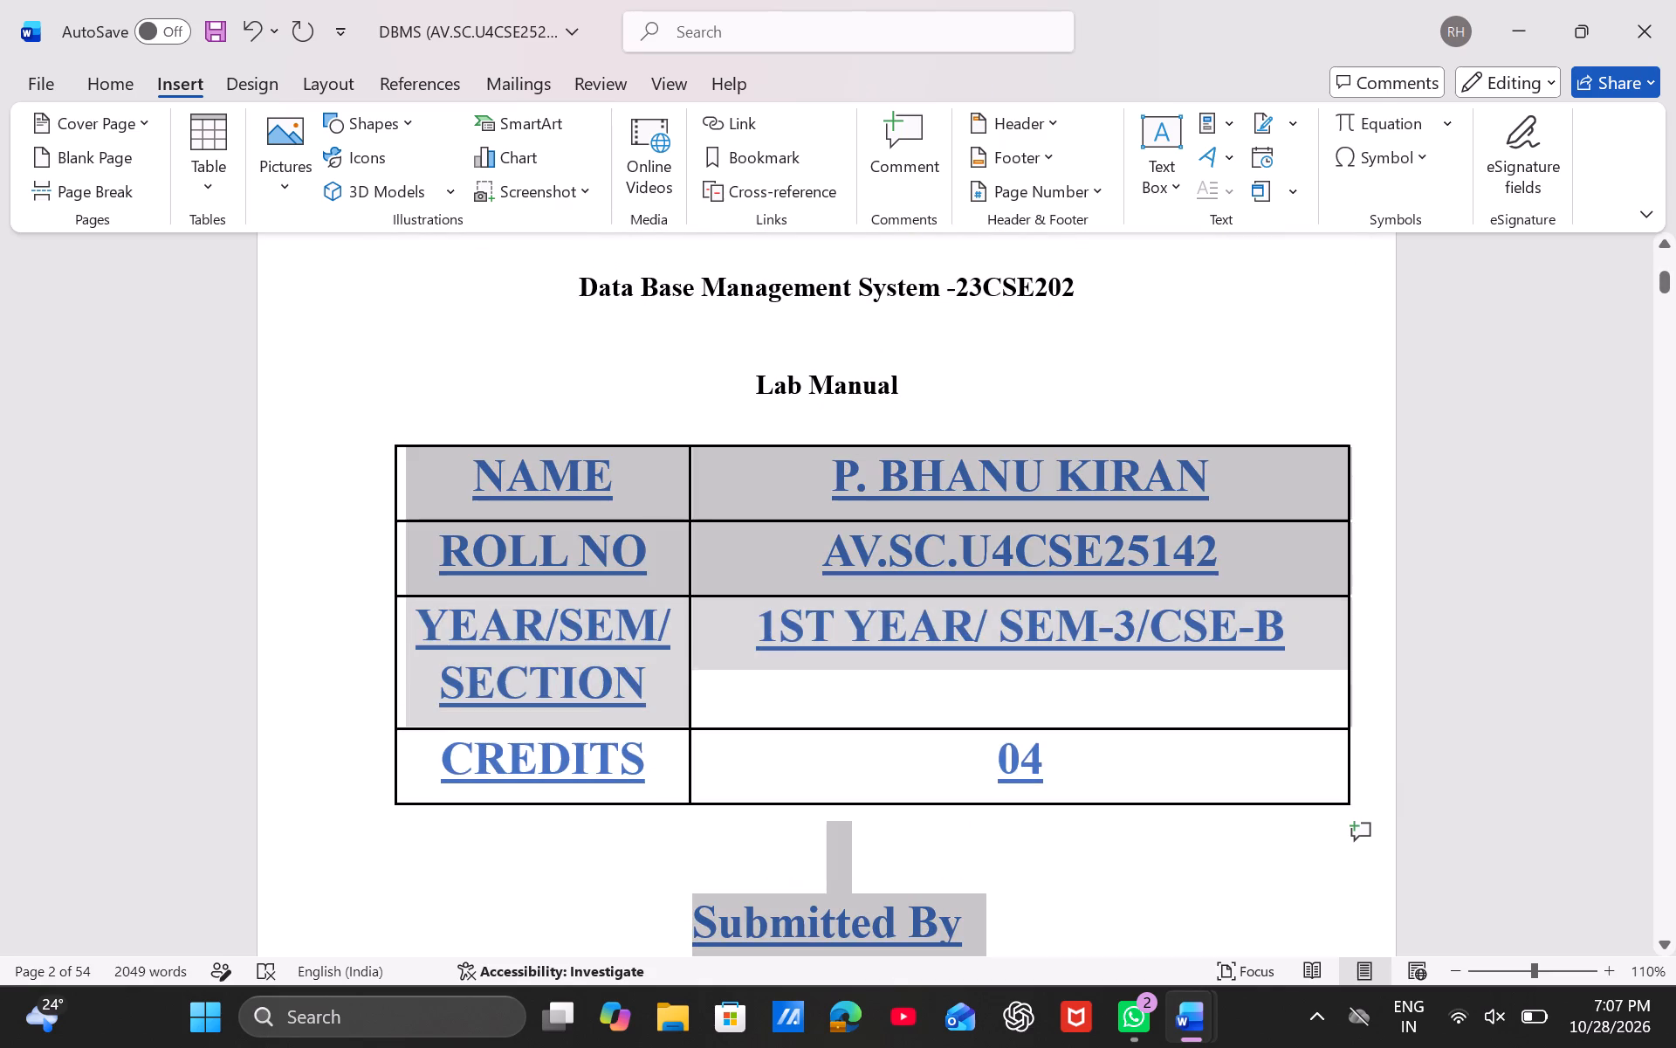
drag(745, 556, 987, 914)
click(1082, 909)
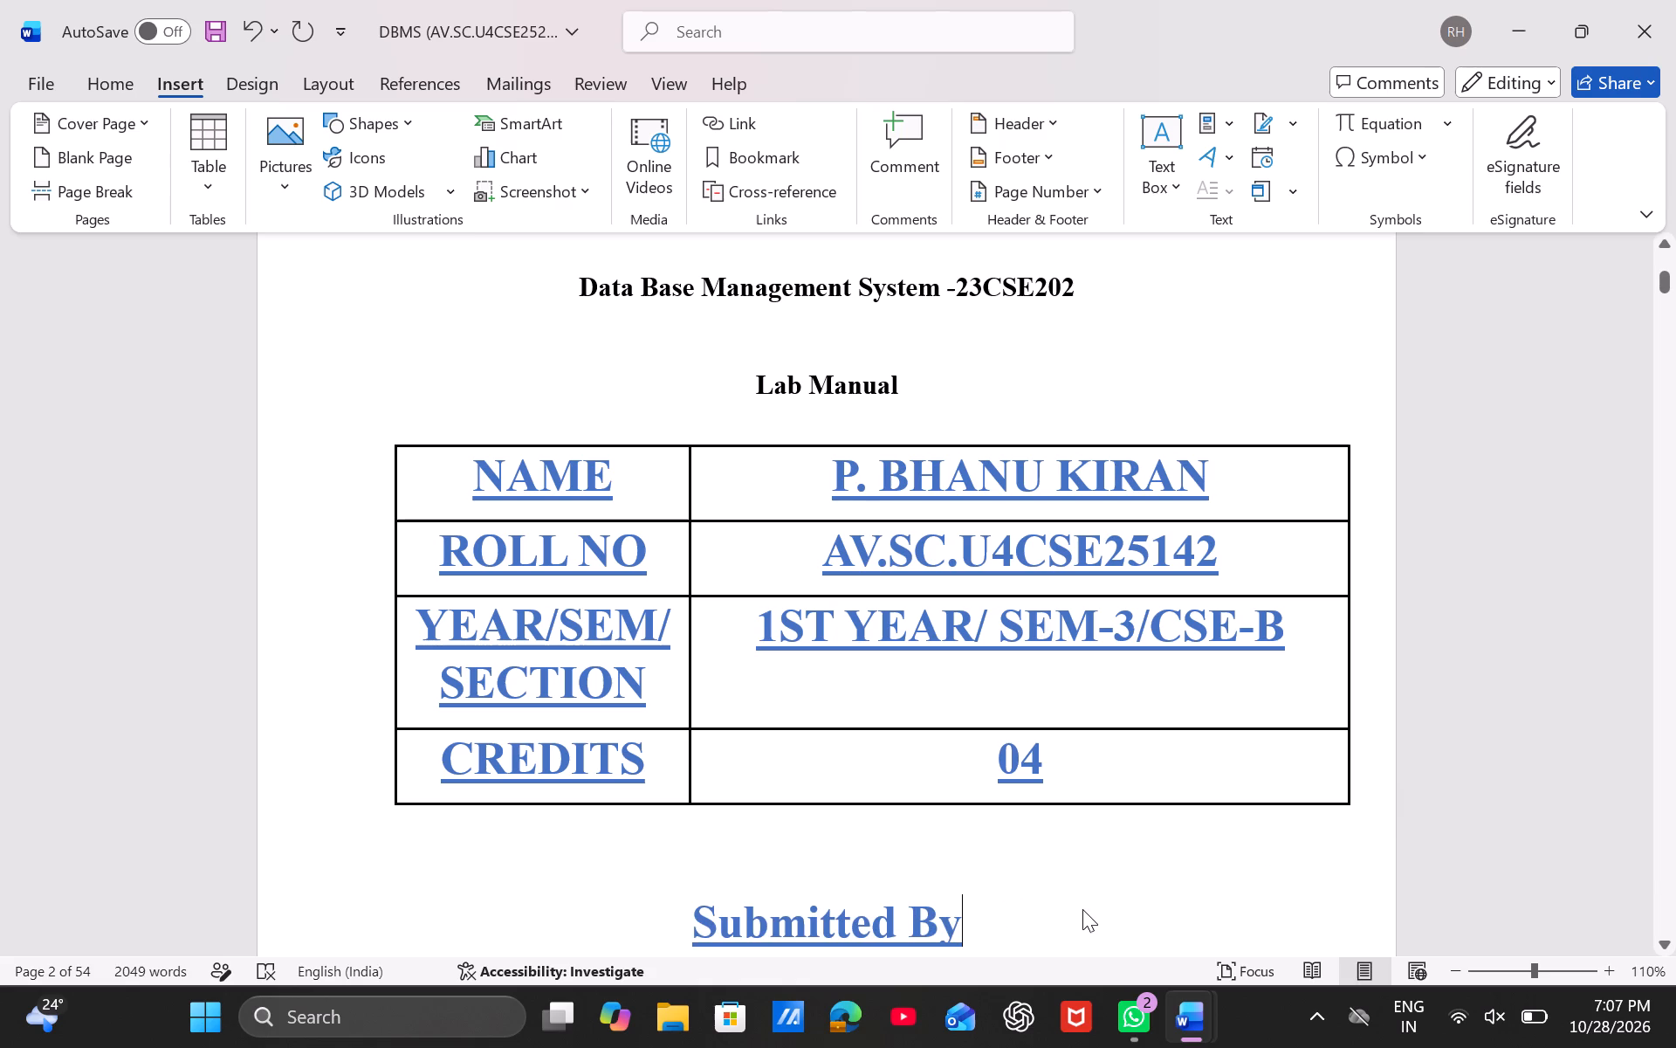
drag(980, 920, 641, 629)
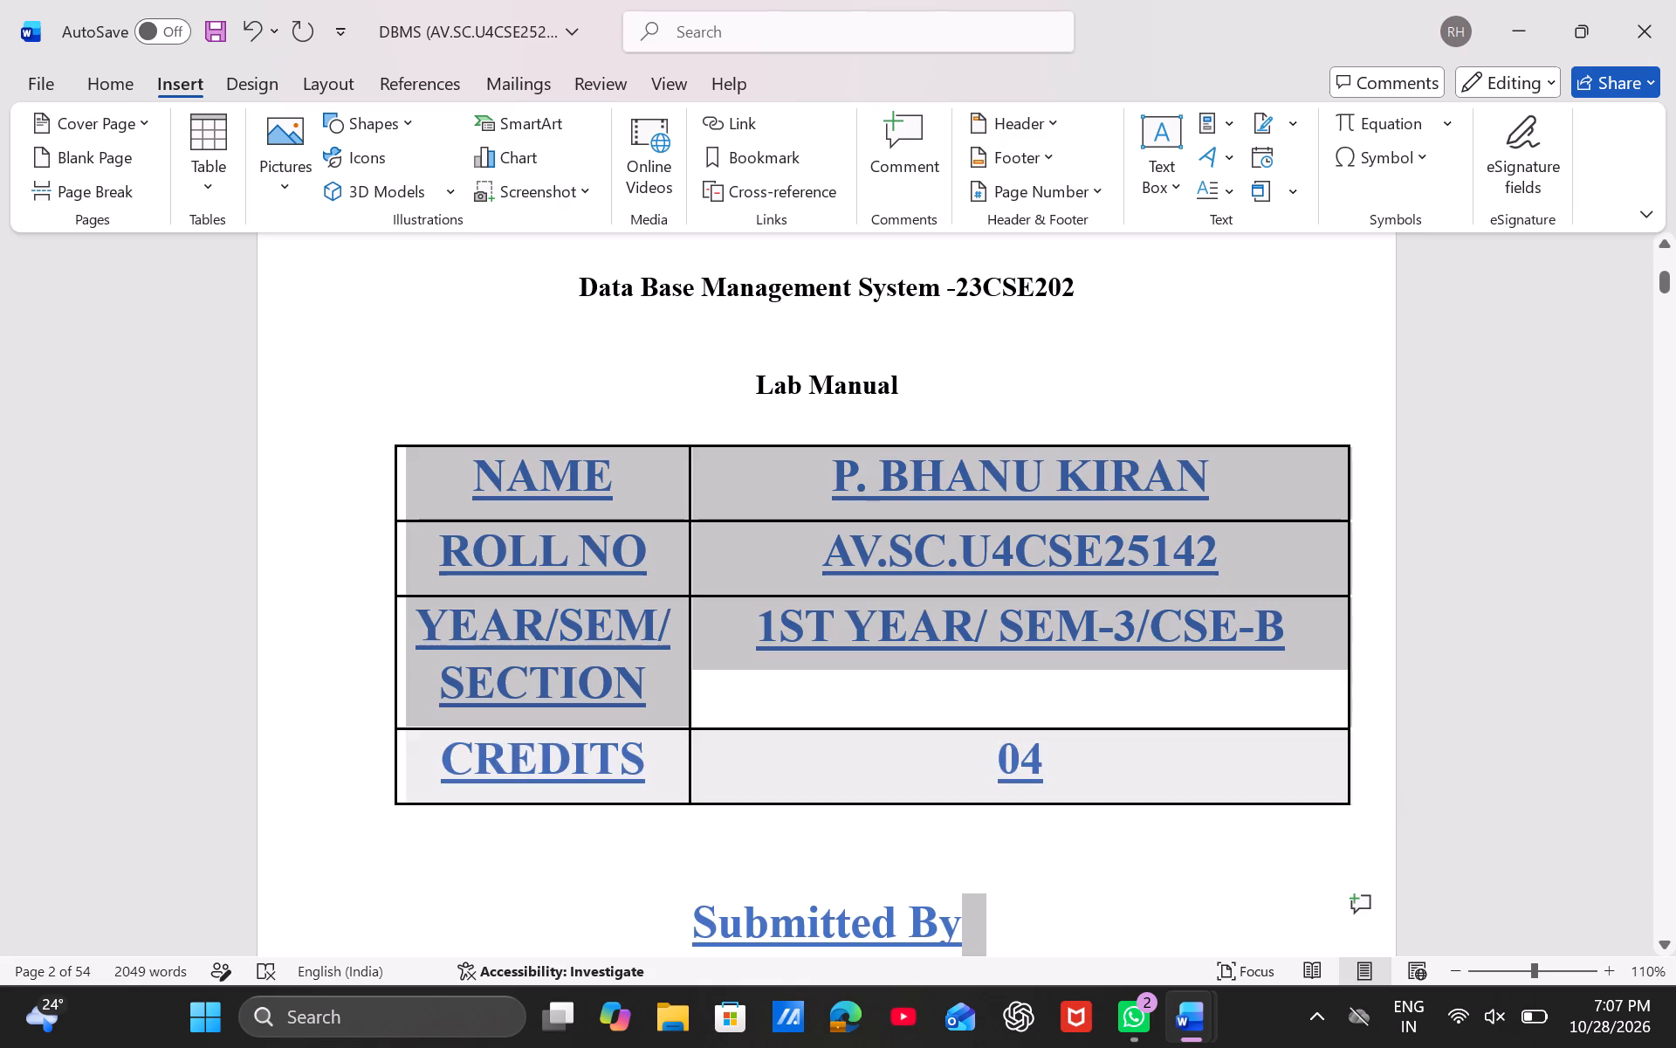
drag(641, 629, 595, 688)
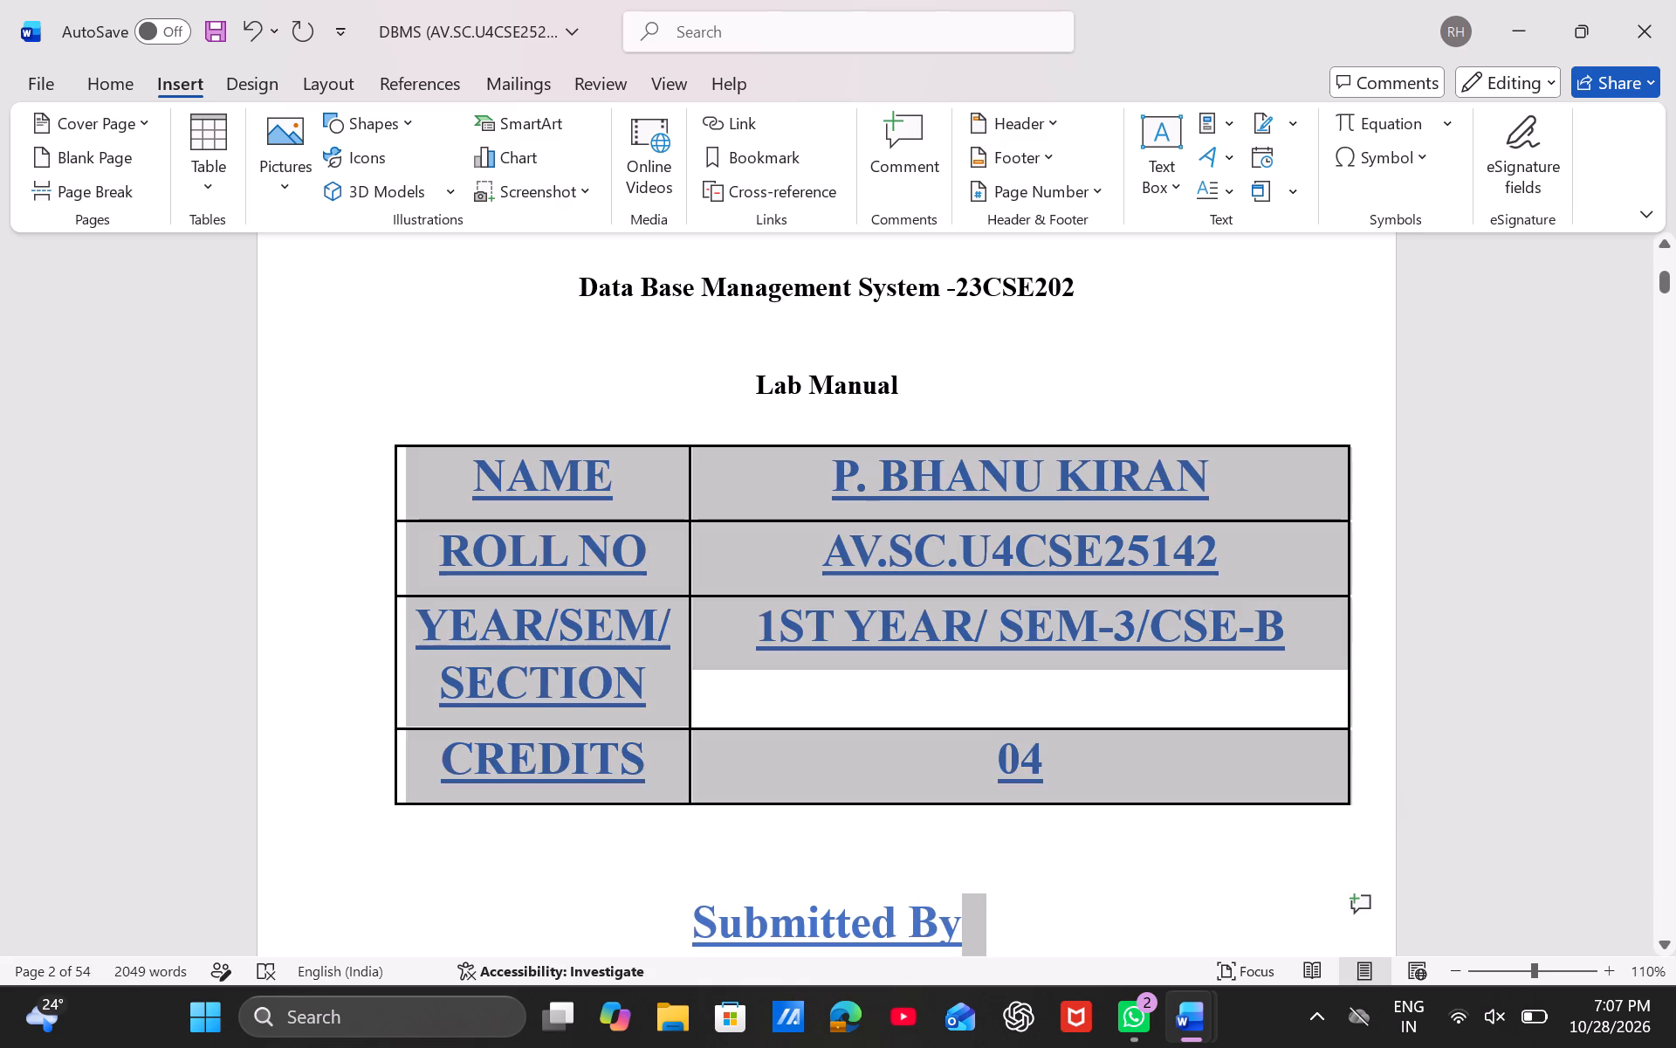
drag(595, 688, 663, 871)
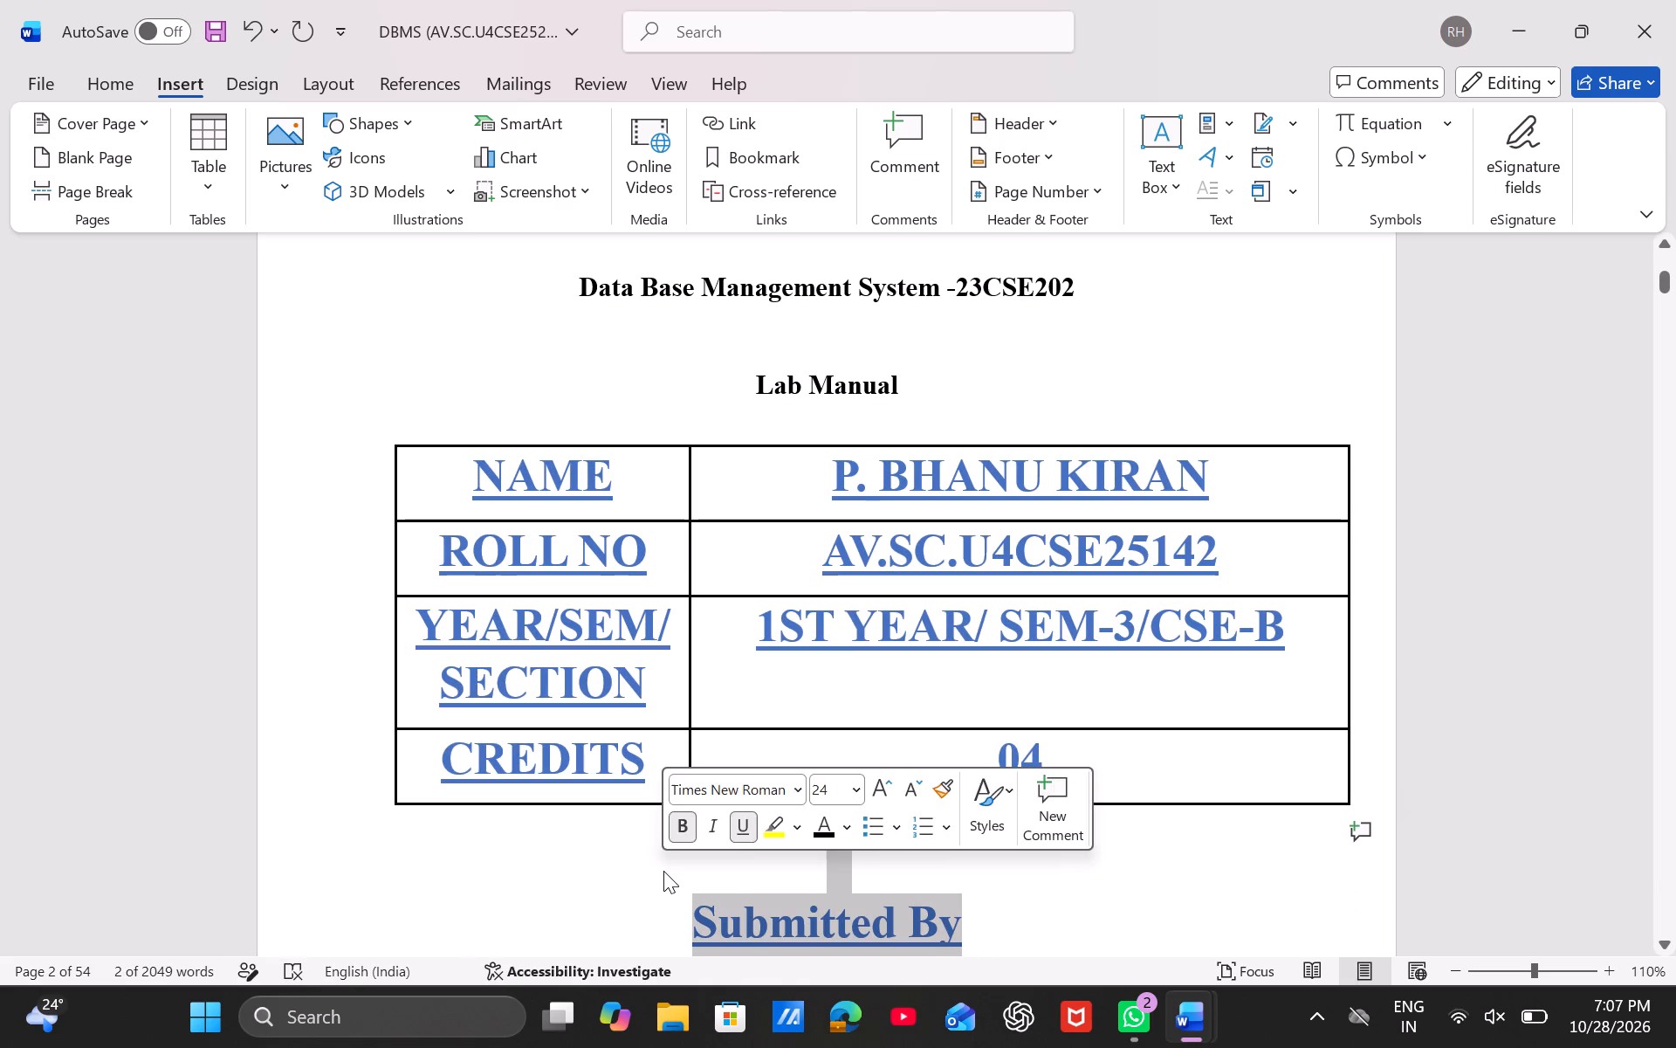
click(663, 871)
Set the font size of all text in the cover's student details table to 14.
scroll(1013, 914, down, 1)
scroll(1024, 746, up, 1)
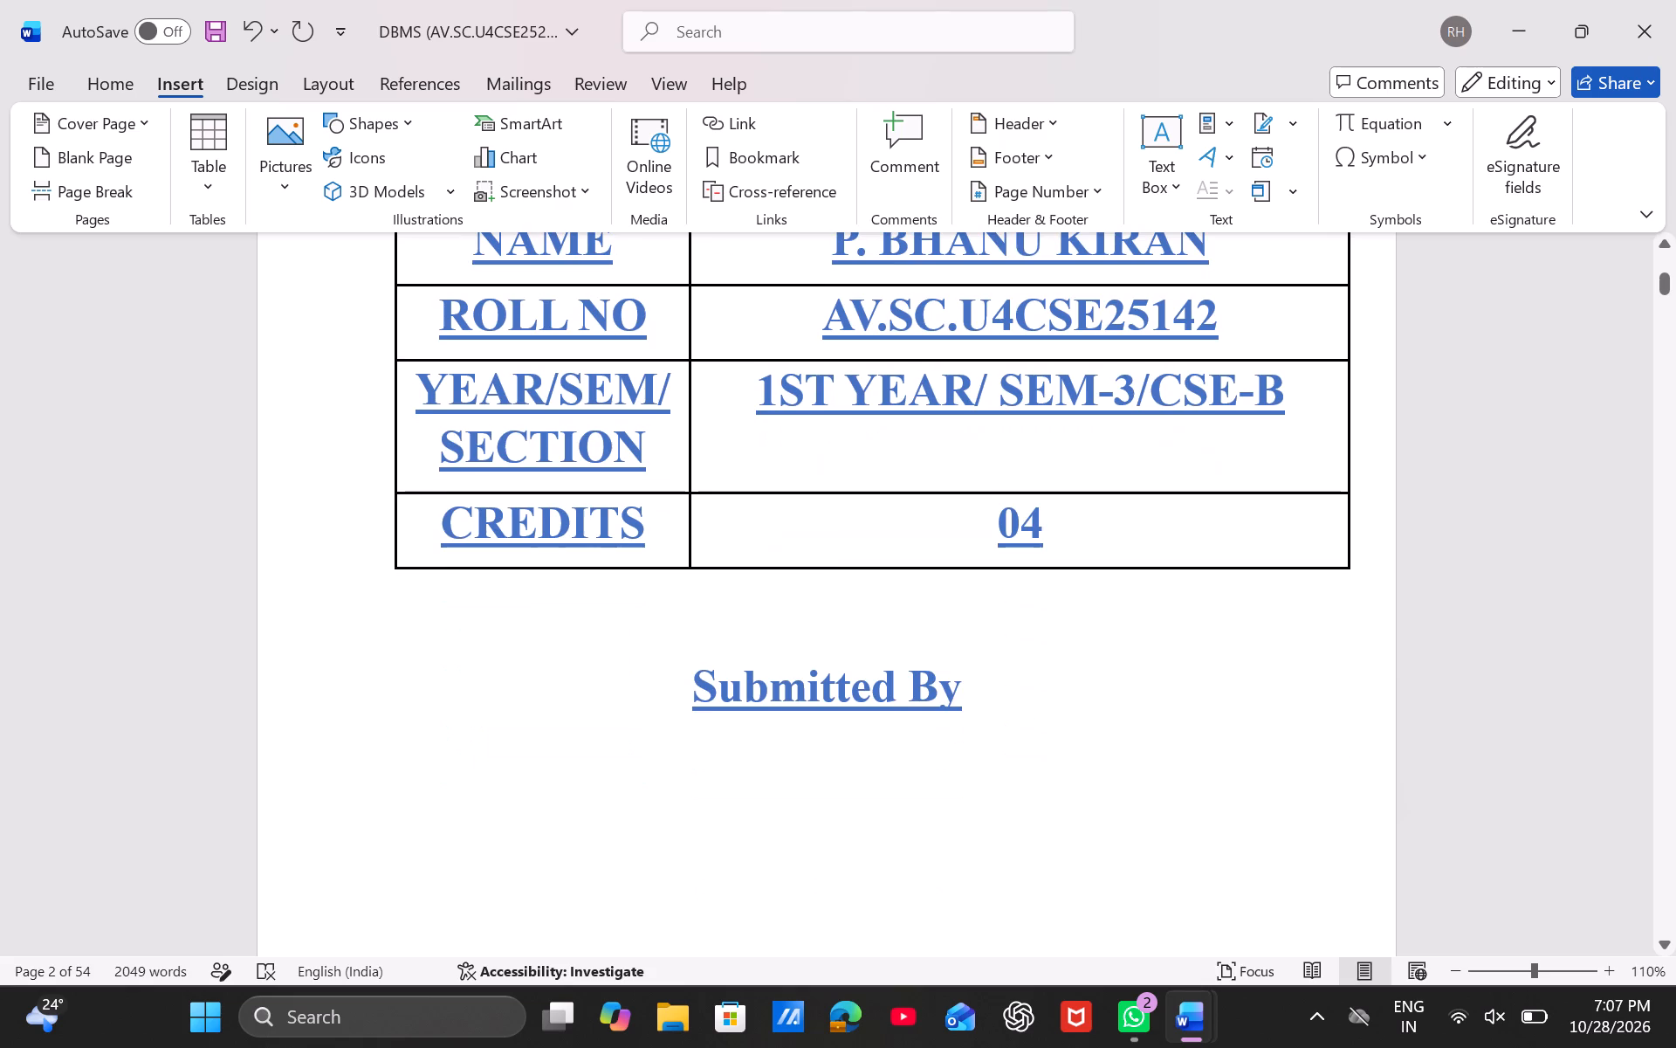
scroll(1024, 746, up, 1)
drag(1015, 769, 940, 782)
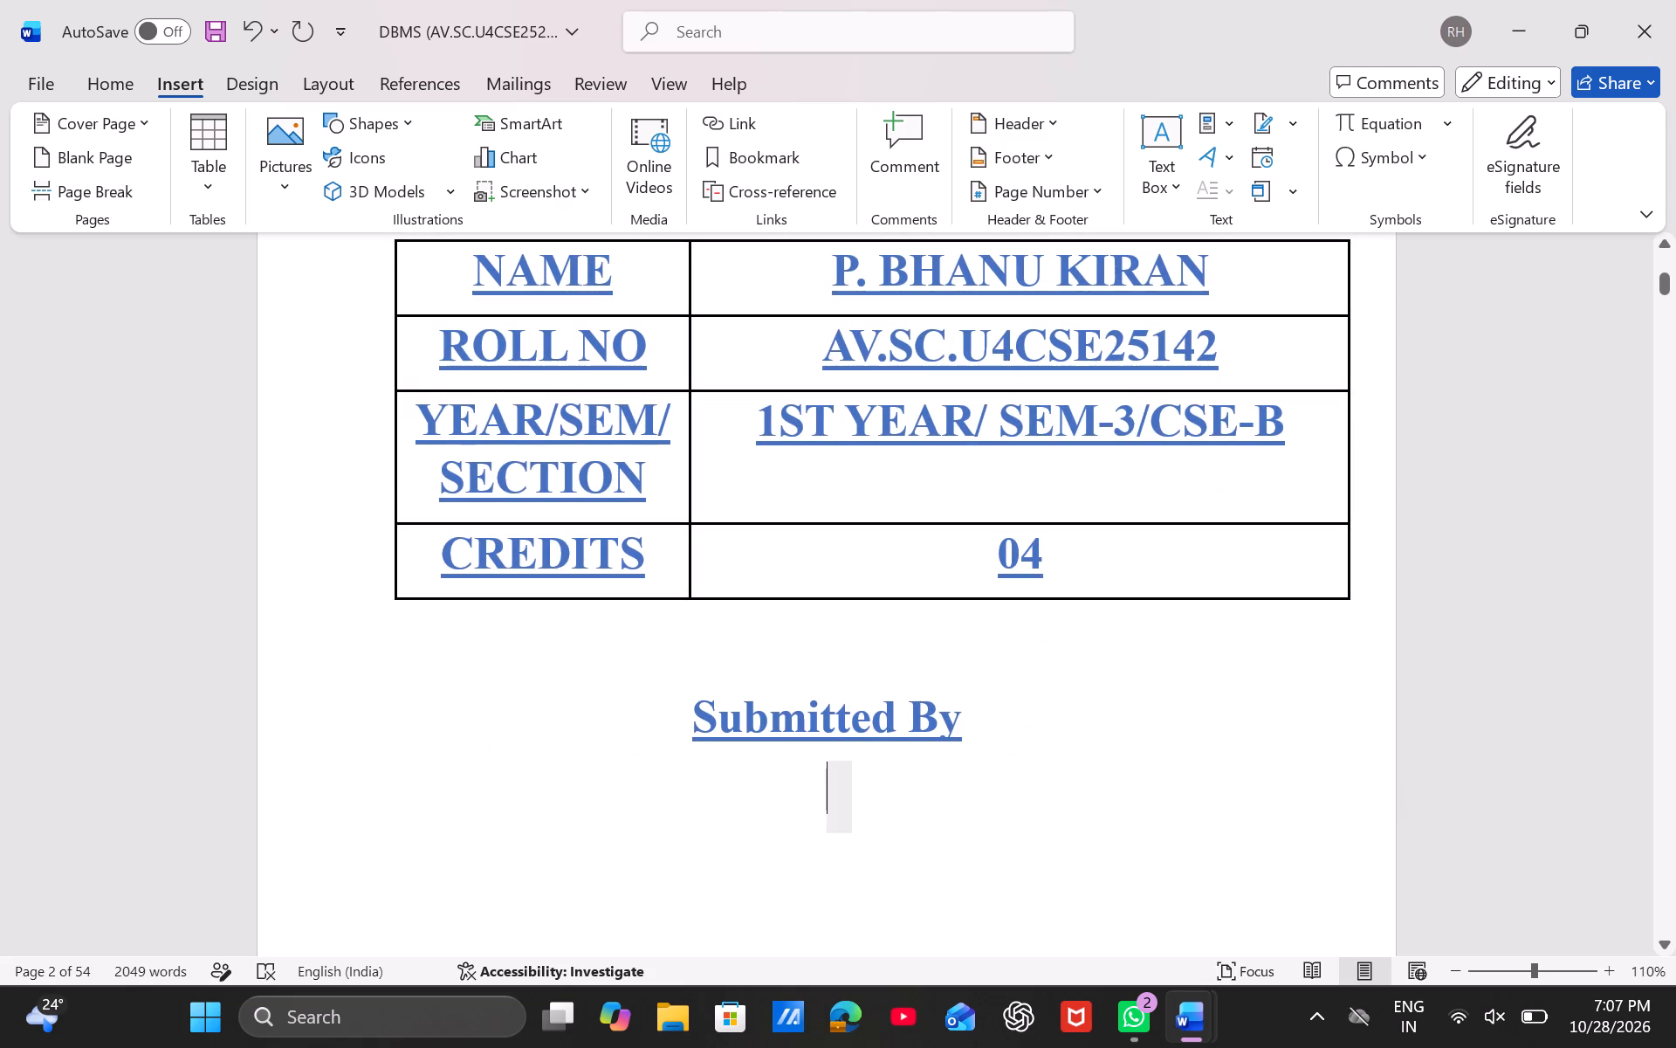
drag(940, 782, 588, 568)
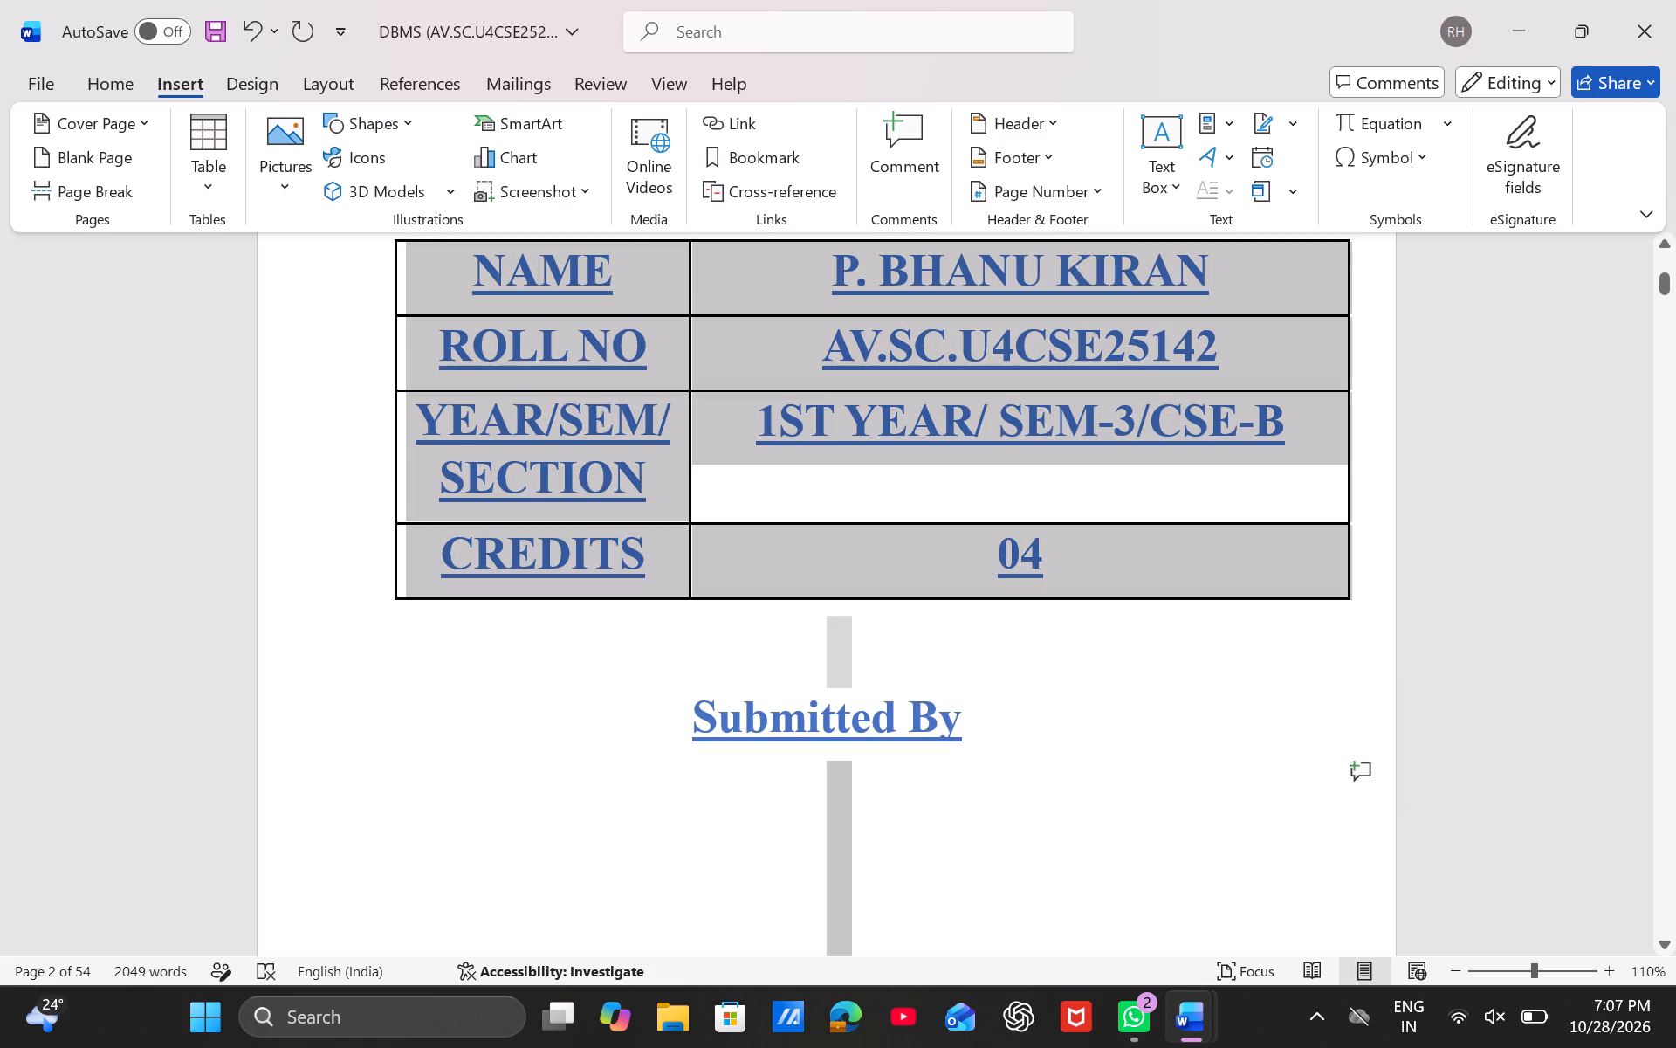
drag(588, 568, 567, 550)
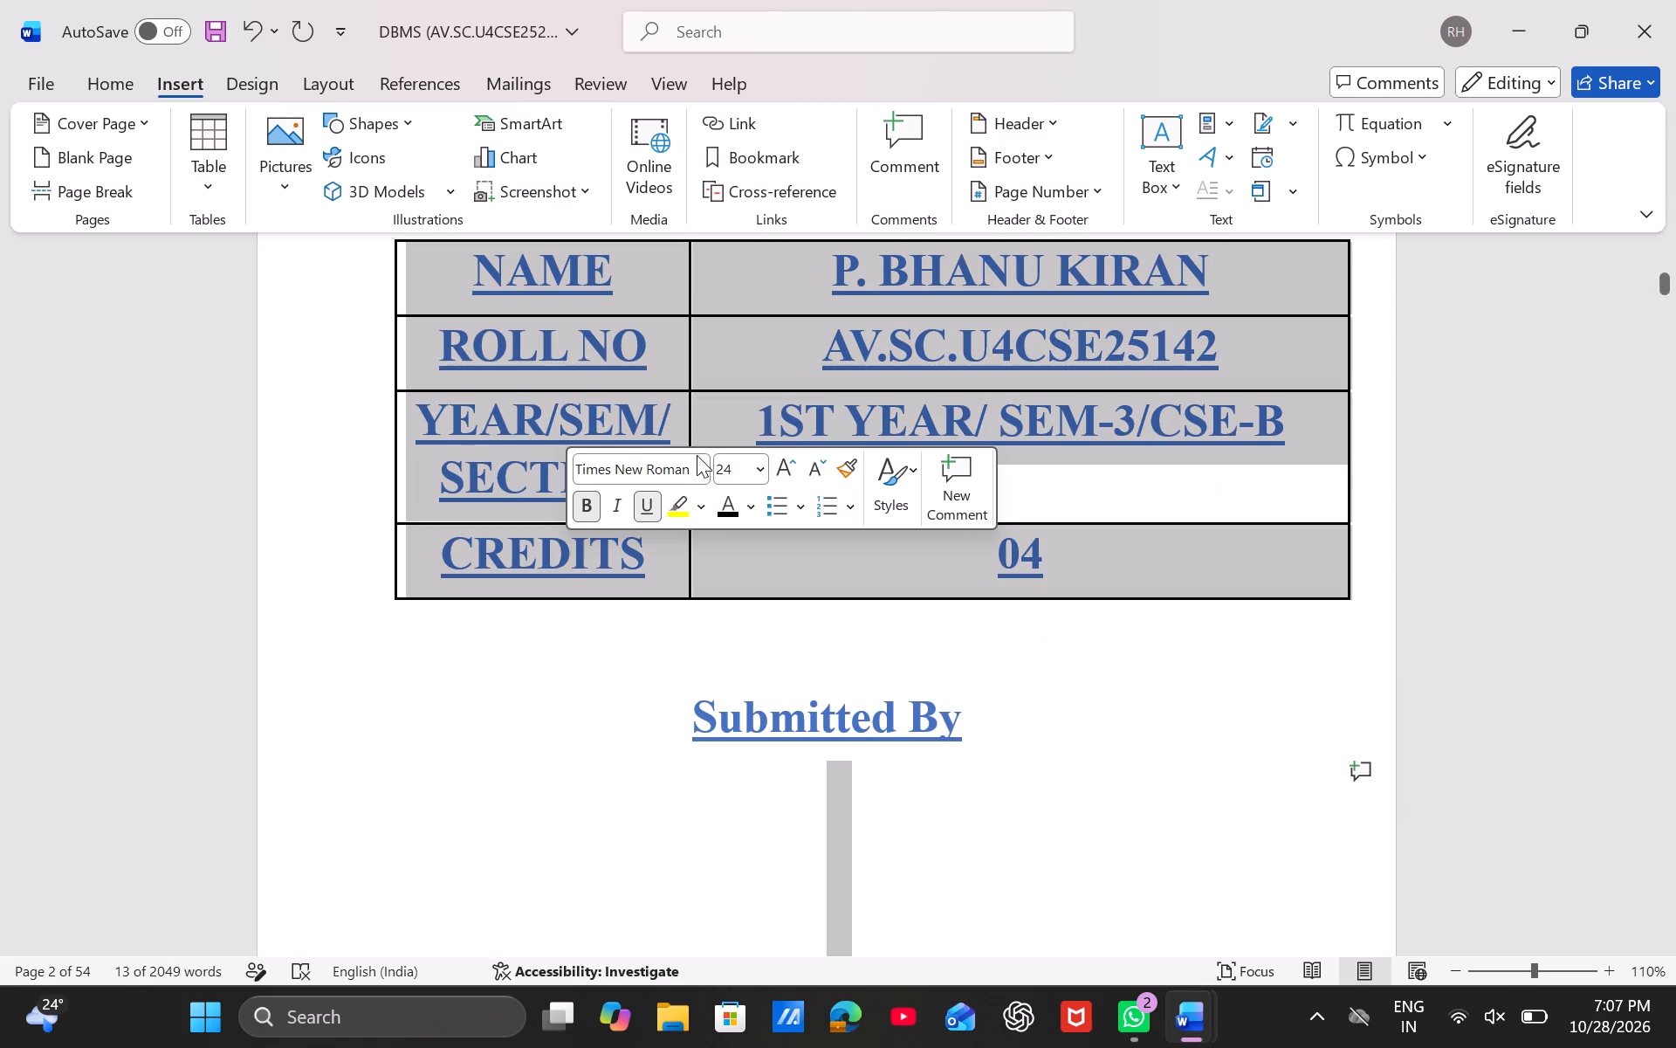
click(754, 465)
click(754, 653)
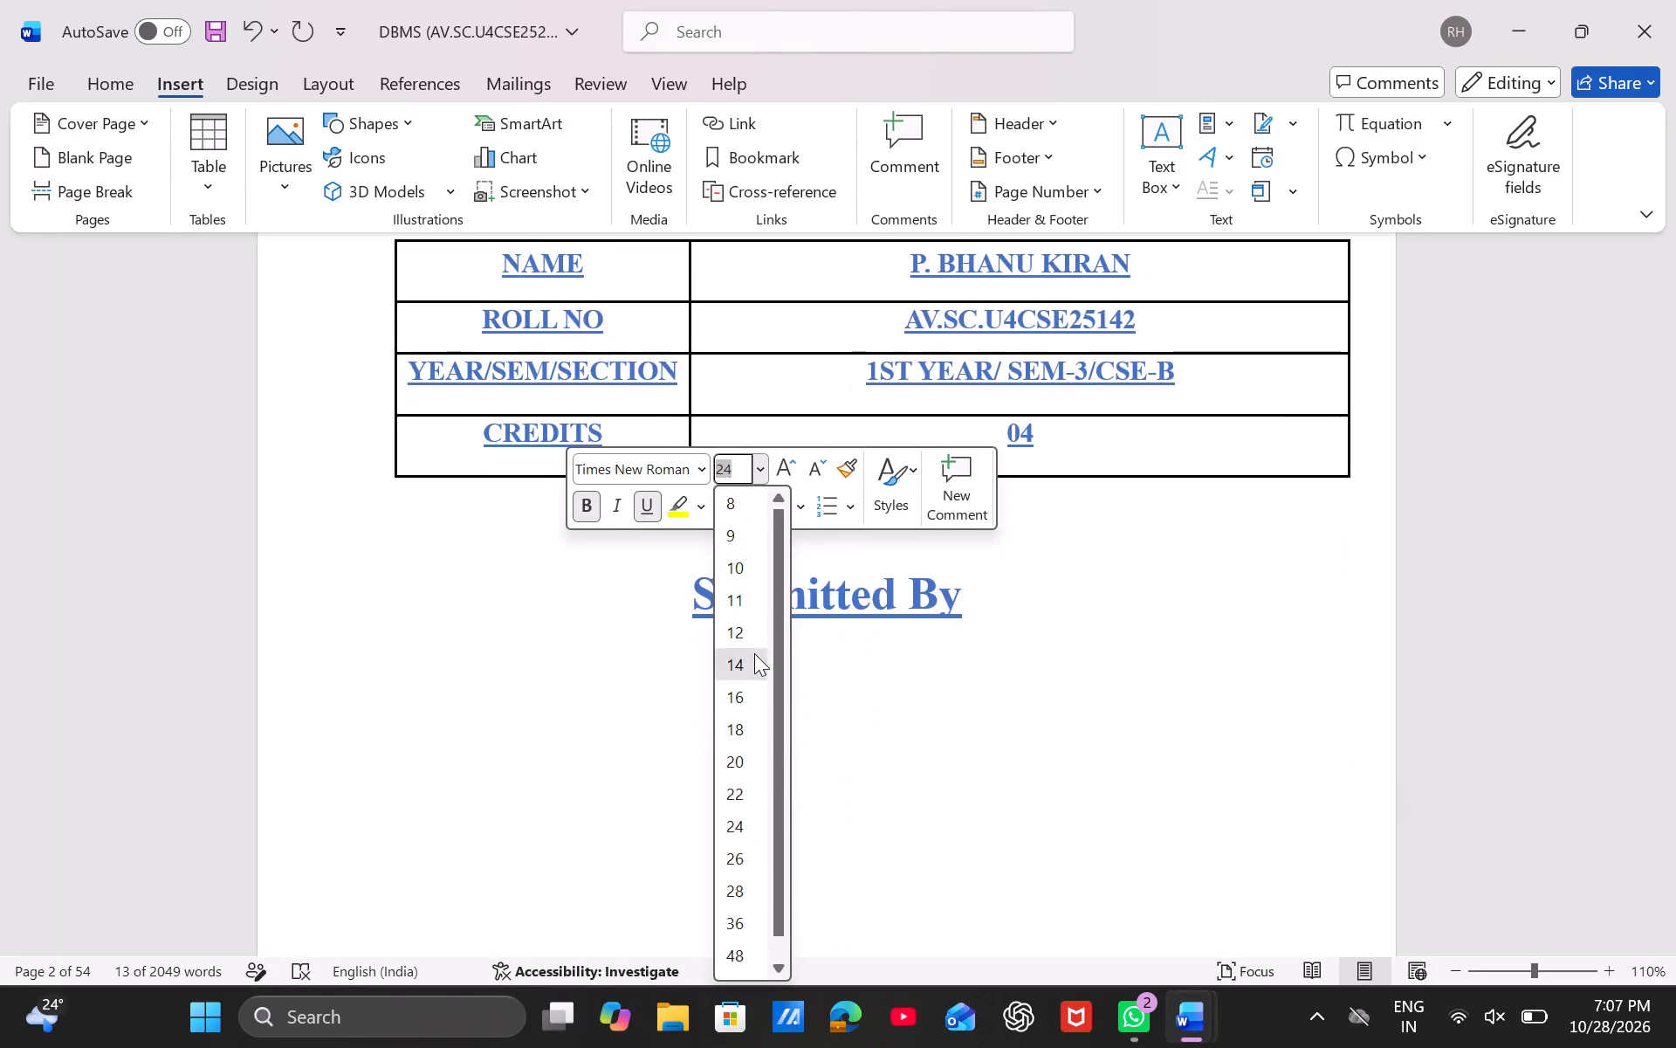
Set the font size of the cover line "Submitted By" to 14.
drag(997, 614, 693, 605)
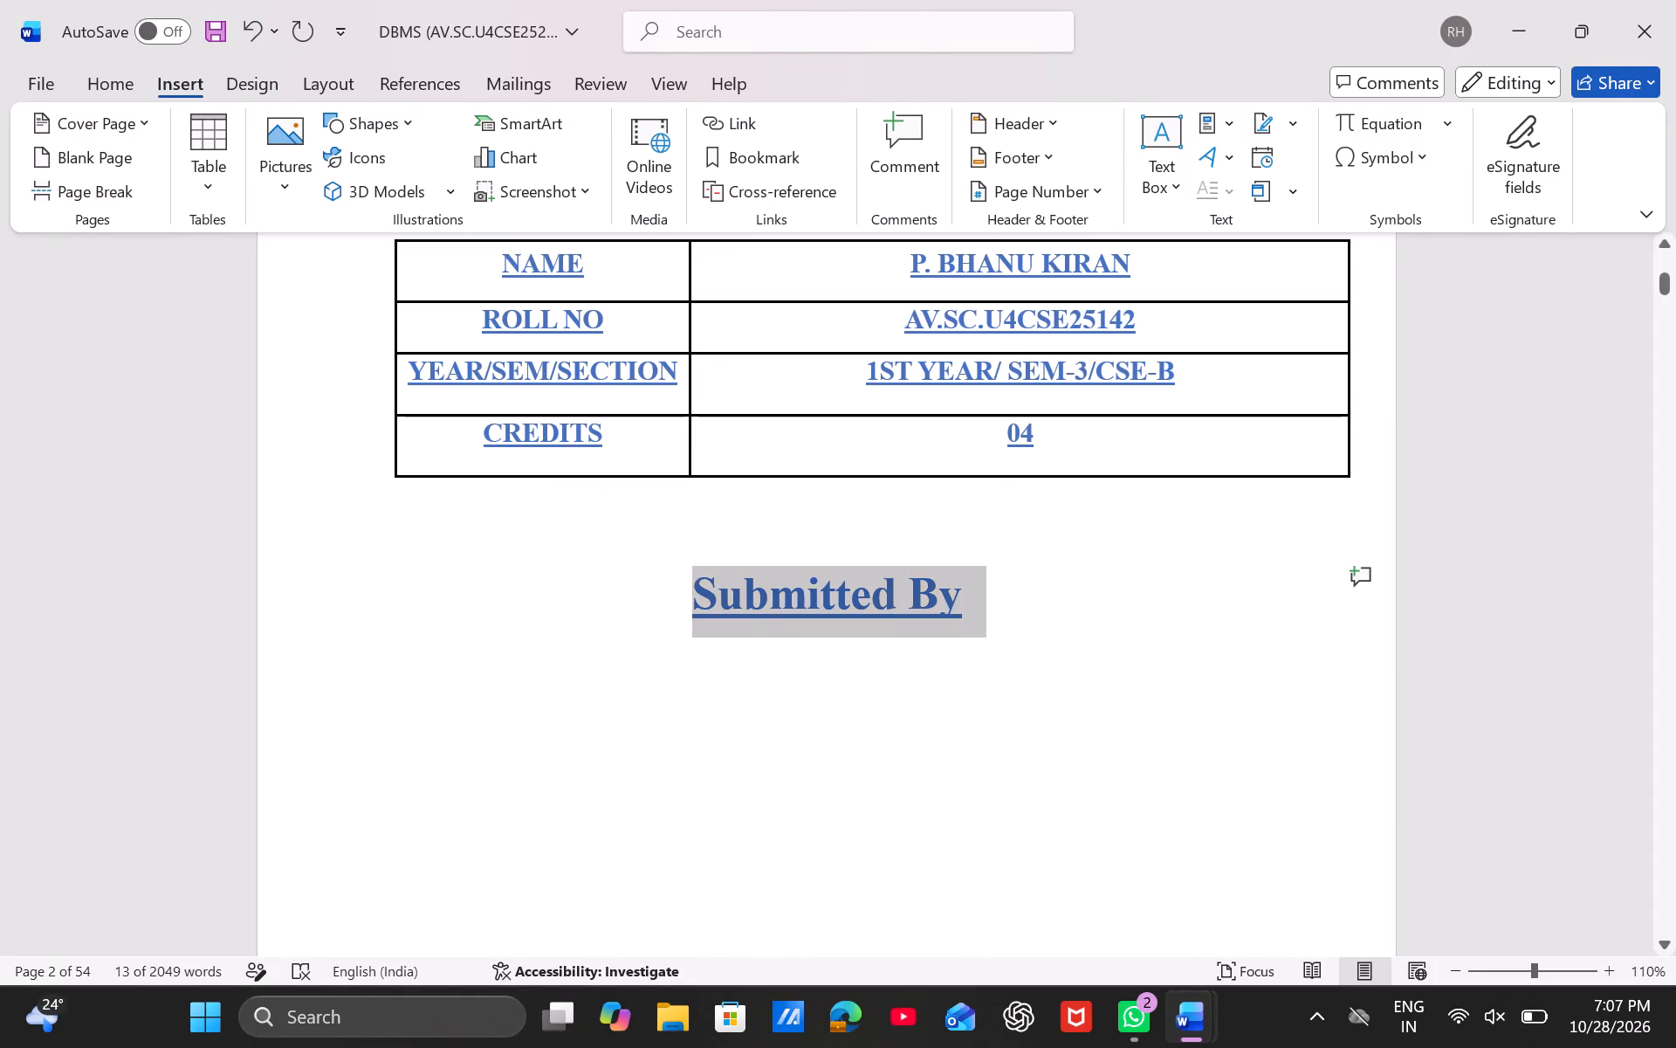
drag(693, 605, 688, 606)
click(877, 522)
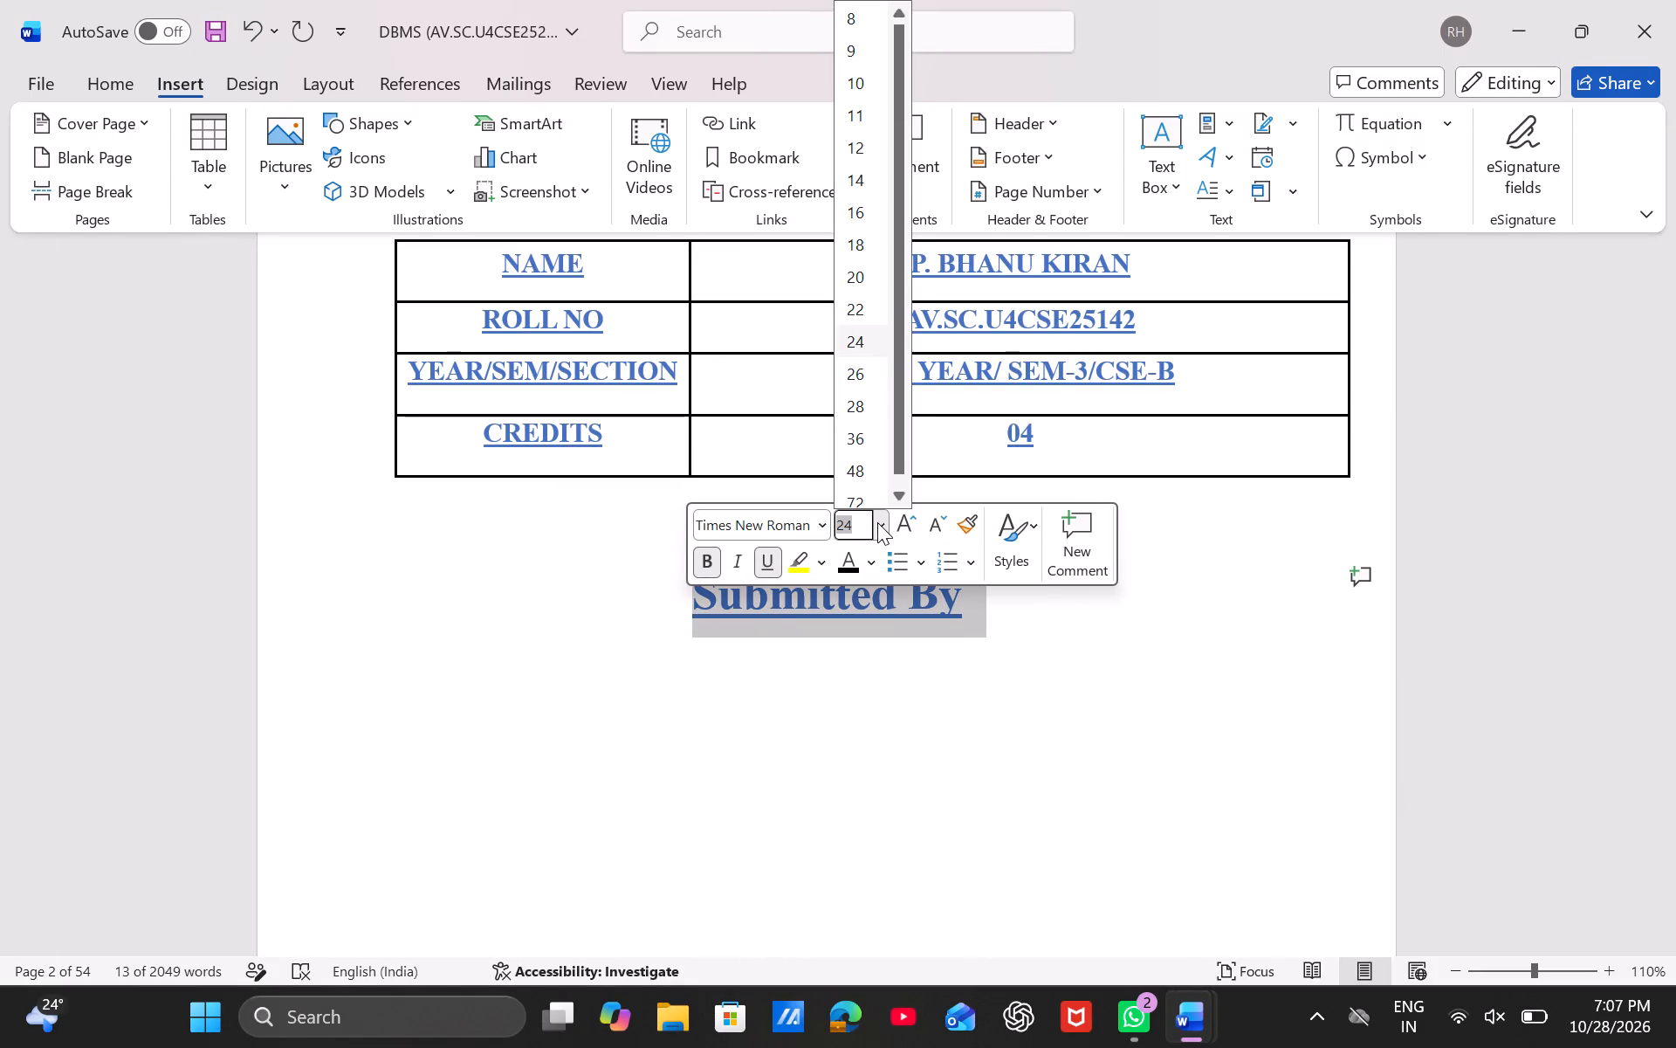
click(861, 184)
Change the font colour of the cover's student details table and the "Submitted By" line to black.
scroll(1067, 582, up, 1)
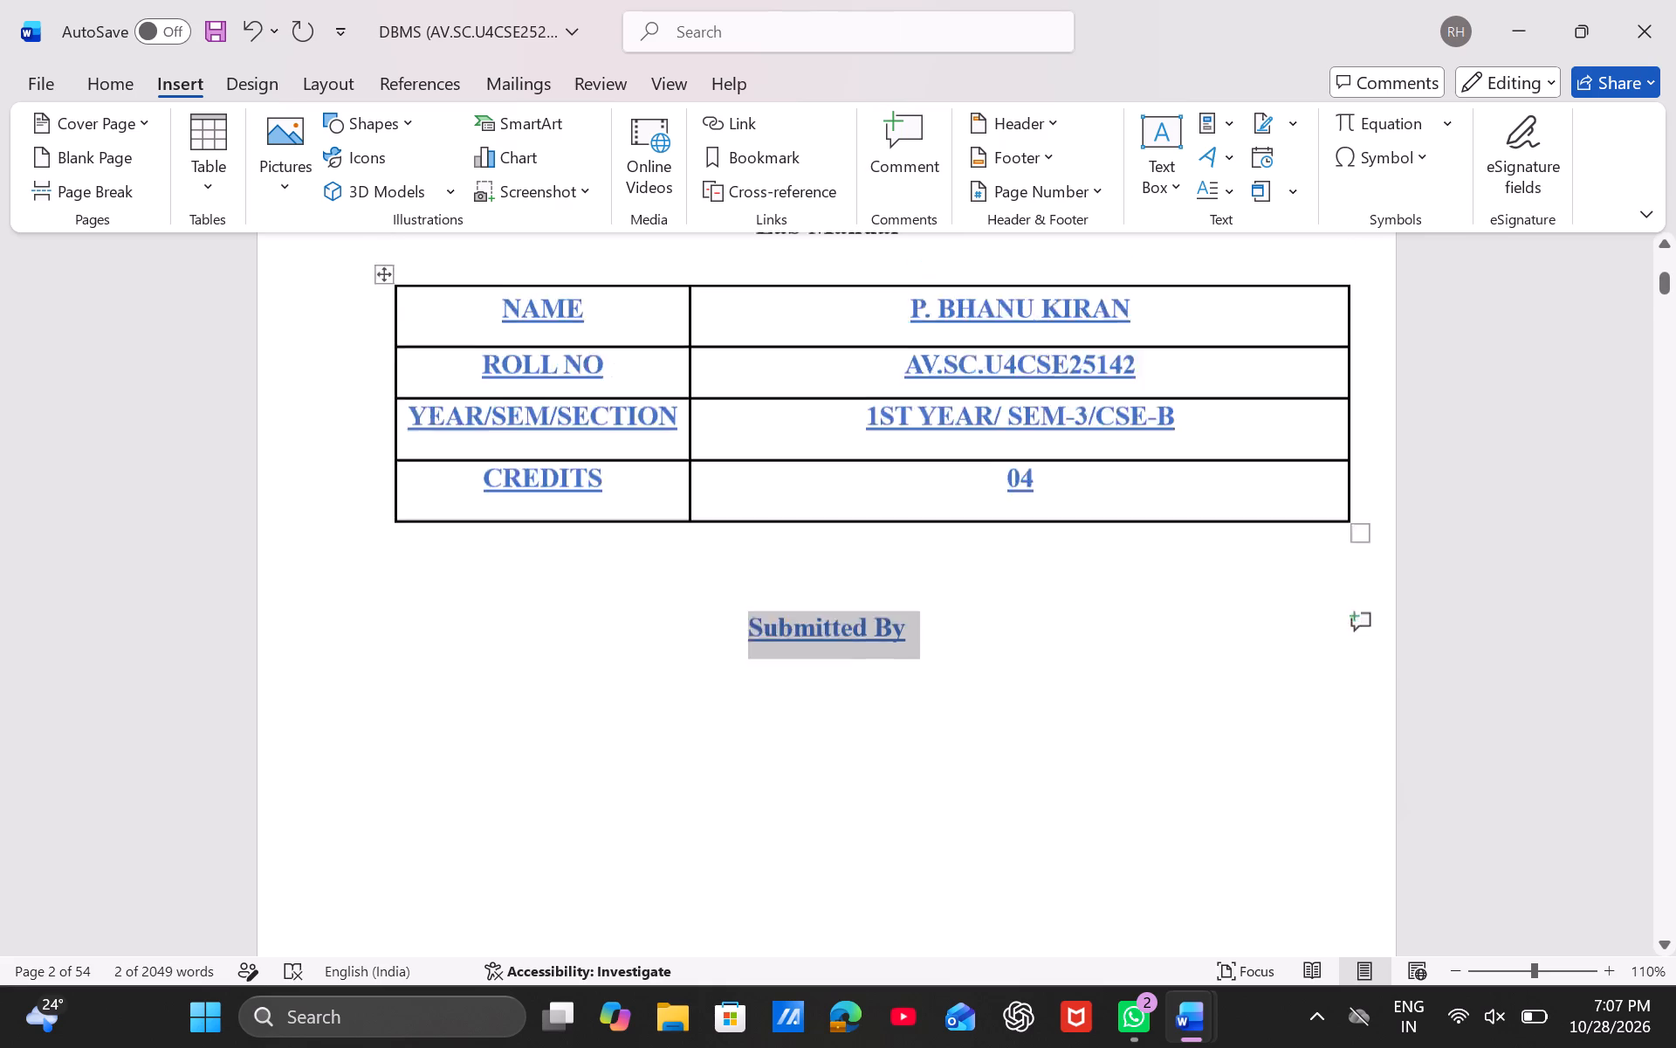
scroll(1067, 582, up, 1)
drag(1227, 759, 1003, 635)
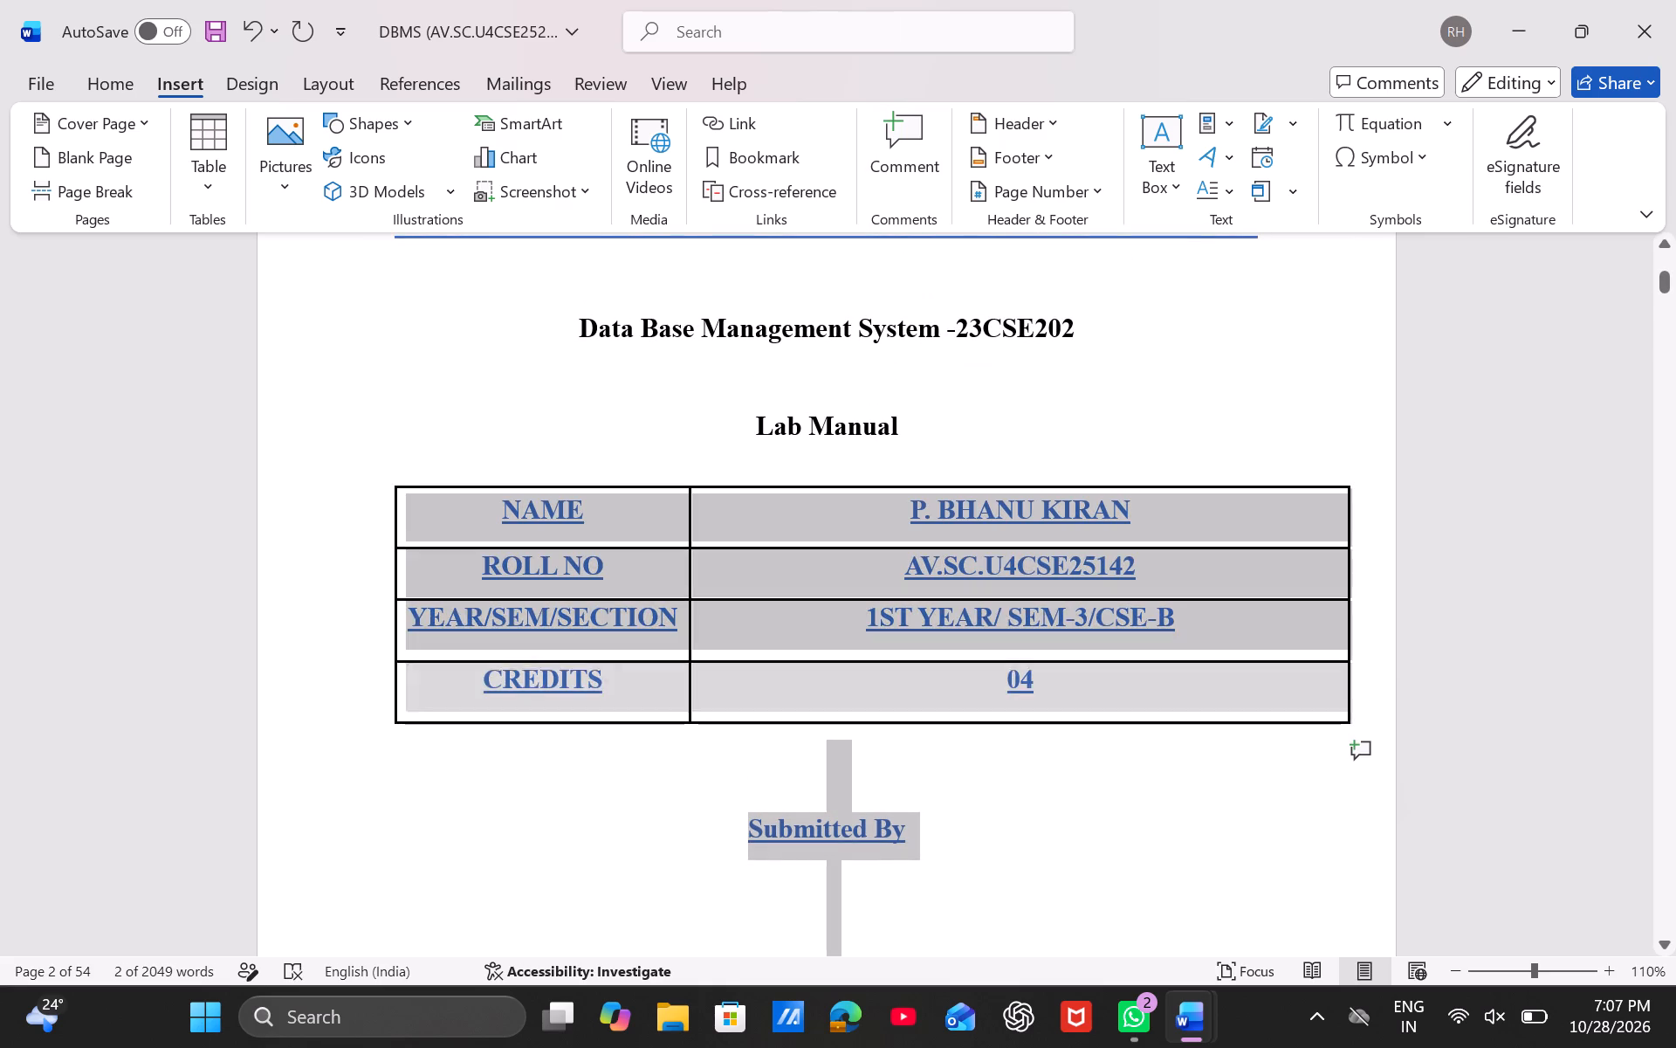
drag(1003, 635, 941, 704)
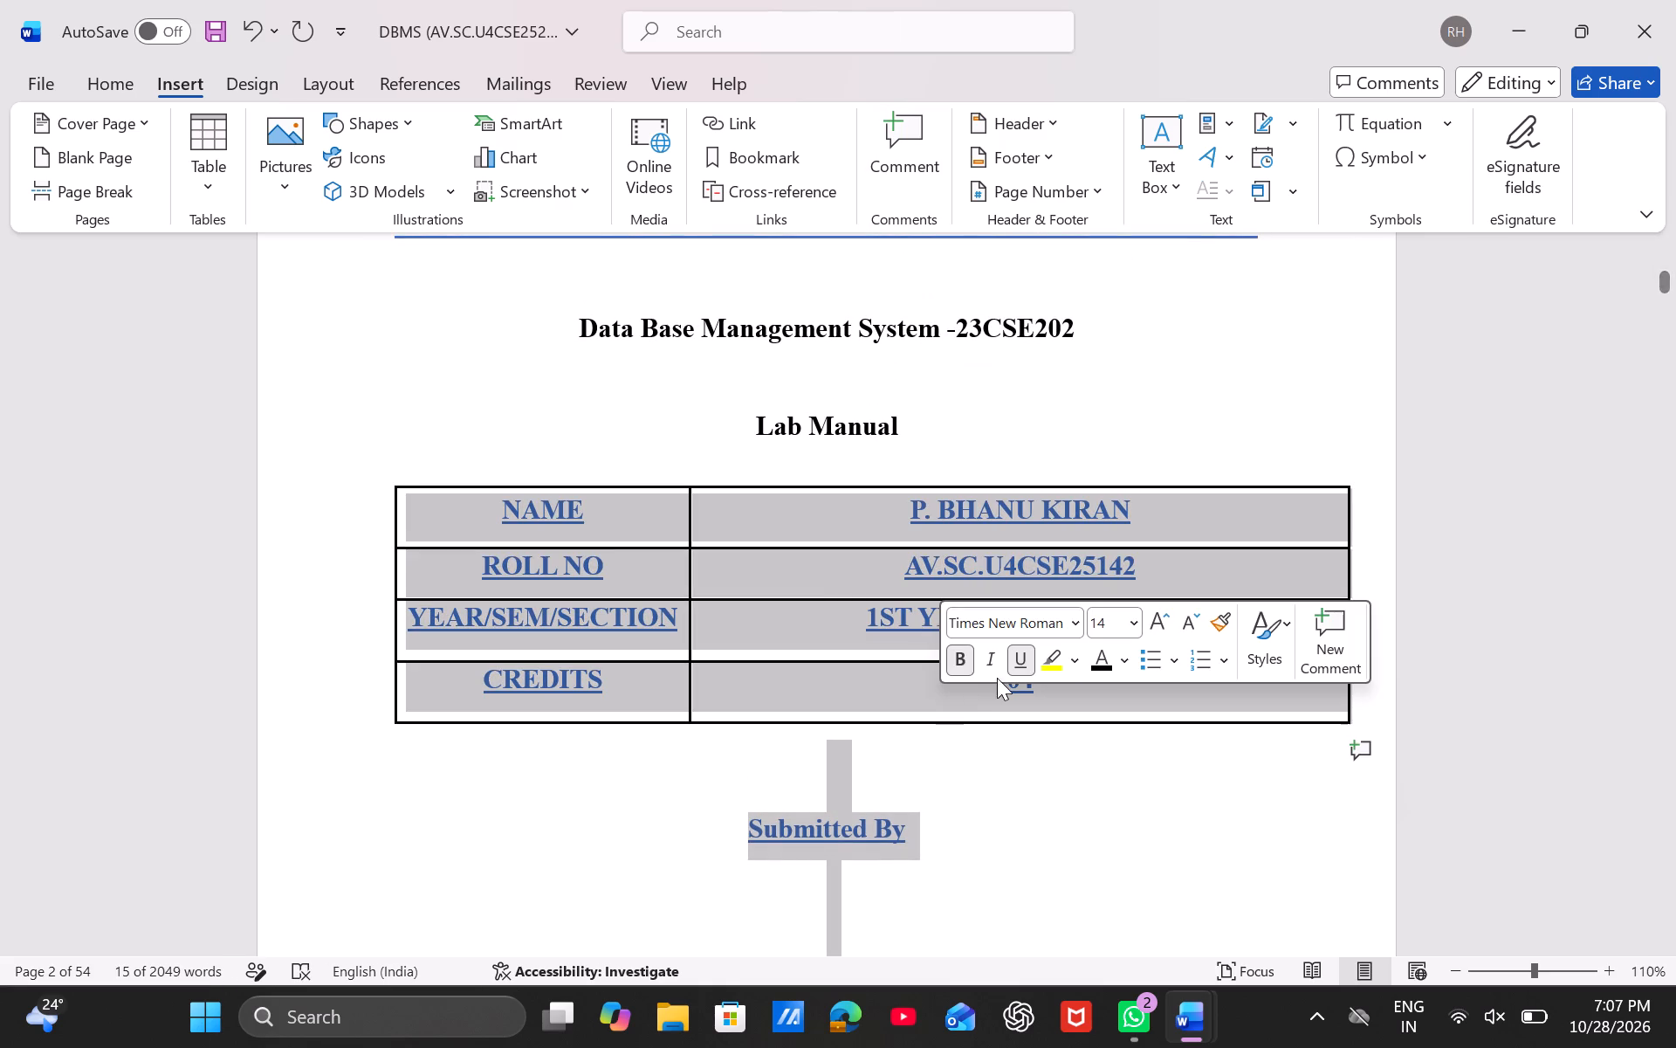
click(1108, 668)
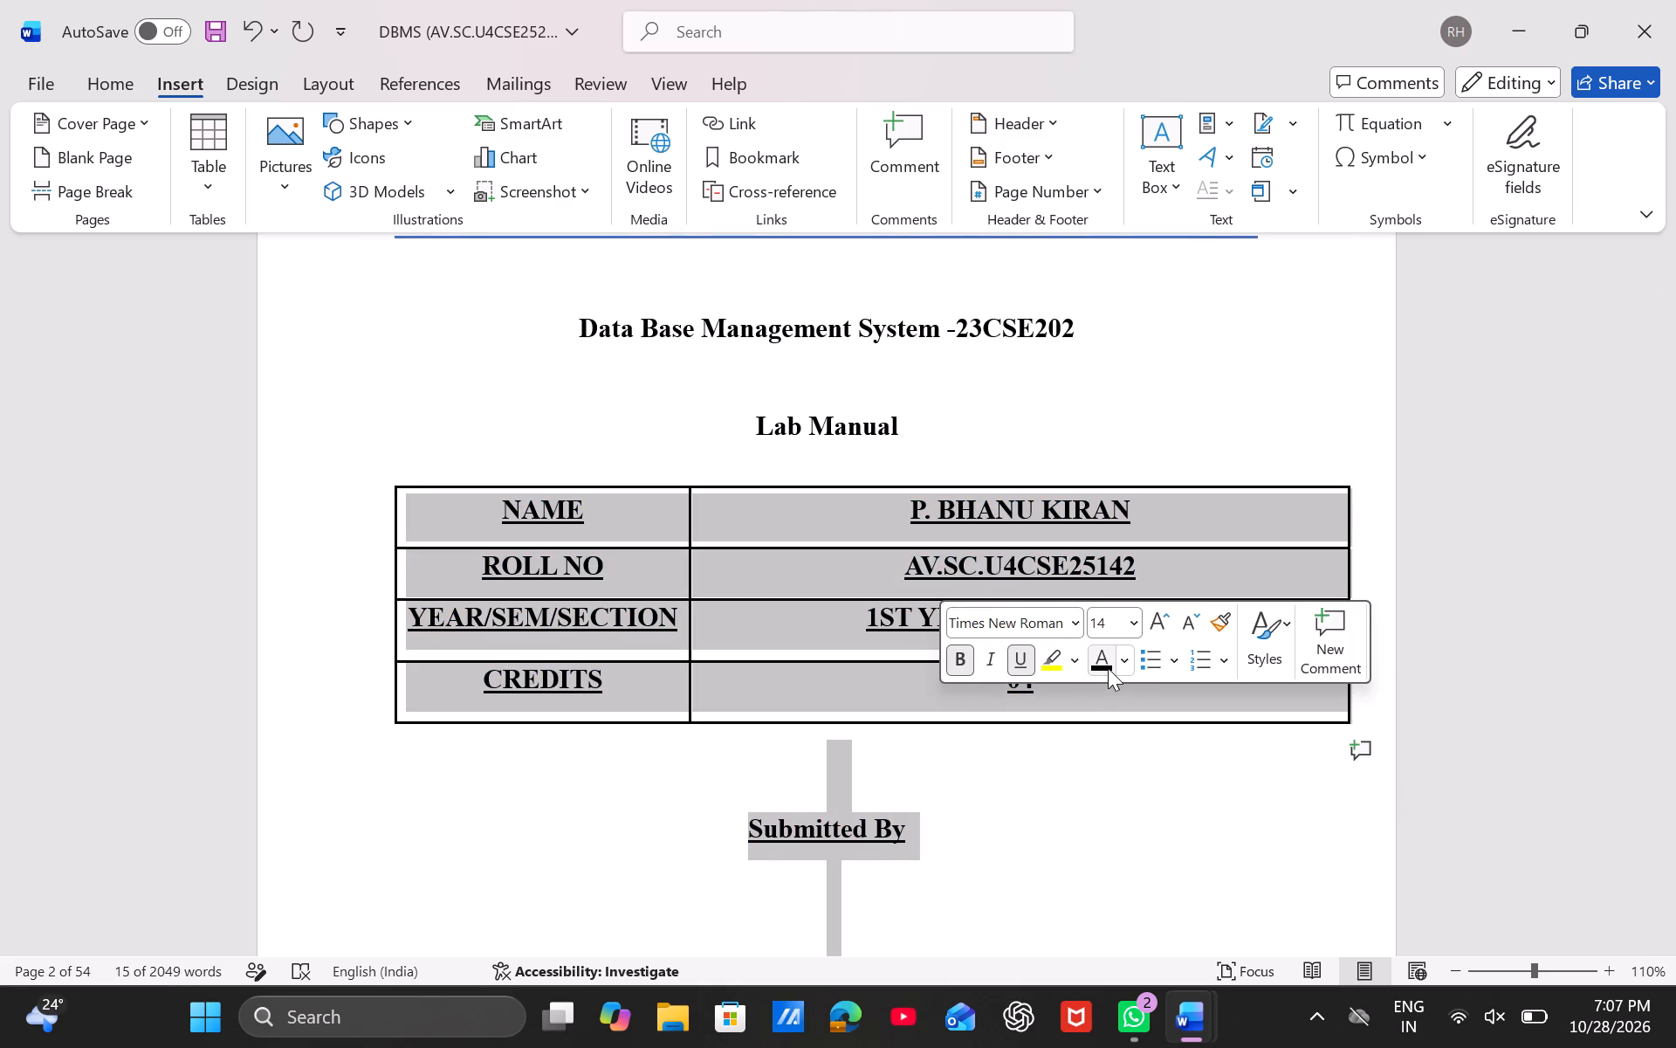
Remove the underline from the cover's student details table text and the "Submitted By" line.
click(1025, 657)
click(1075, 796)
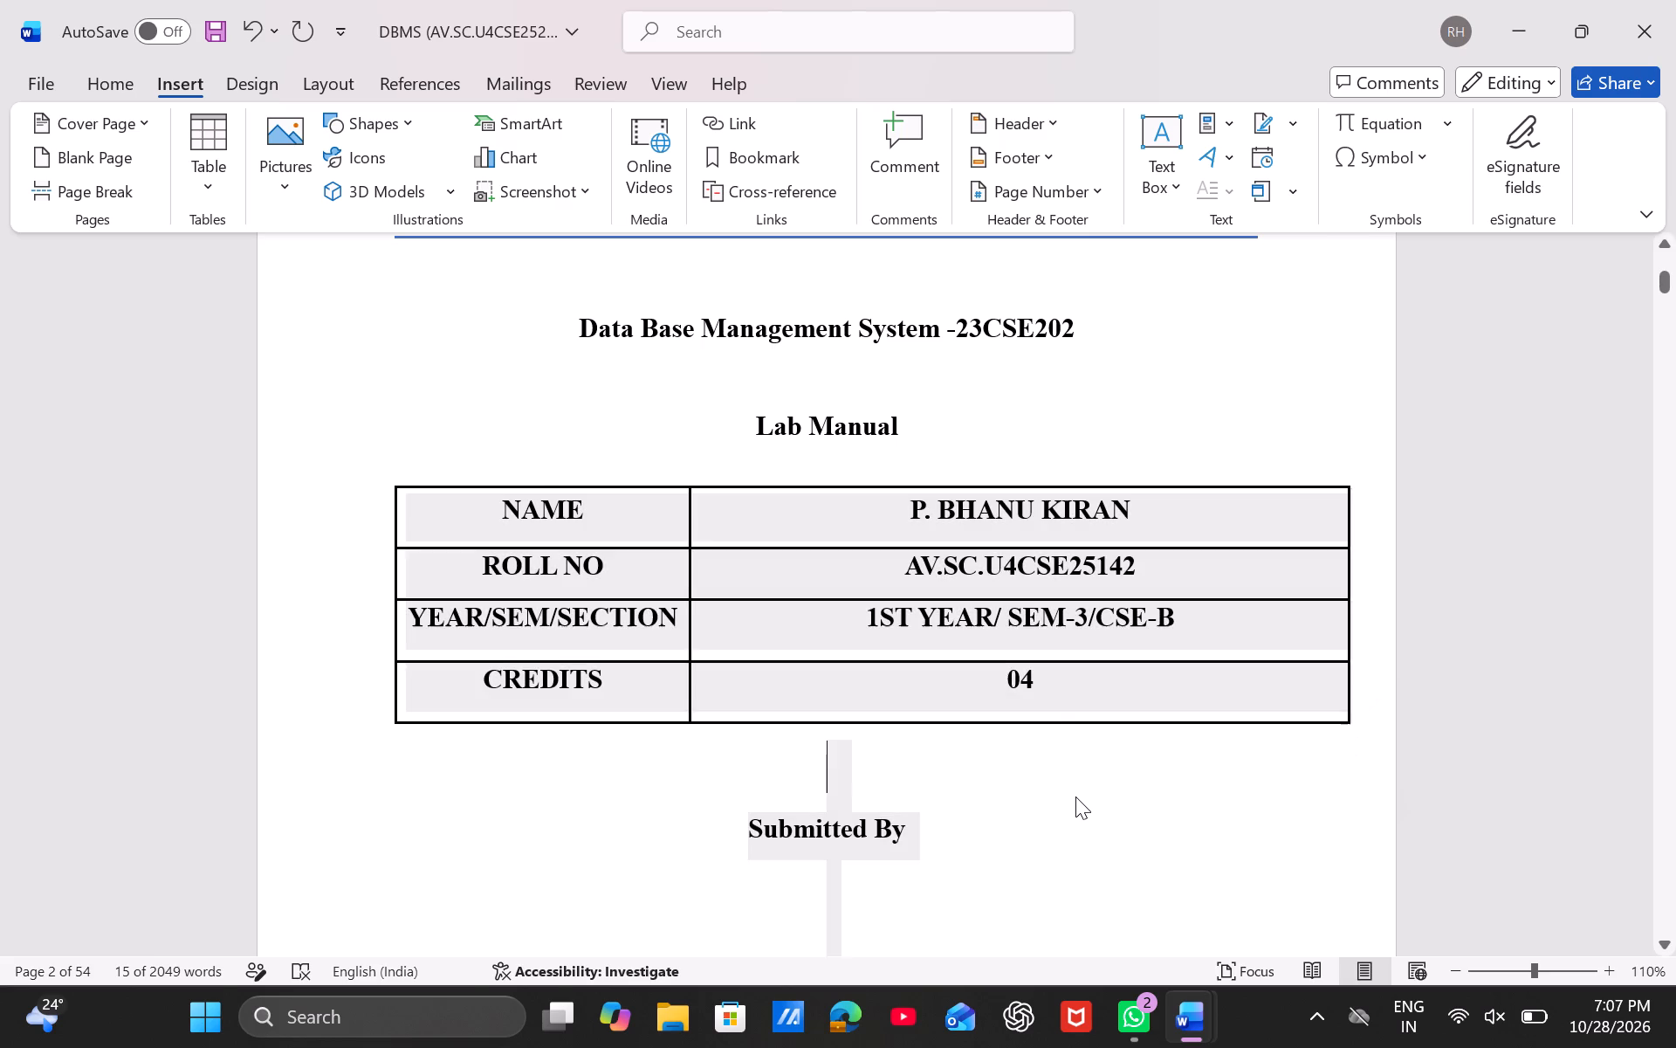
Examine the formatting and spacing of the lab manual's cover page from the logo down to the "Submitted to" line.
ctrl+scroll(1075, 796, down, 2)
scroll(1075, 796, down, 1)
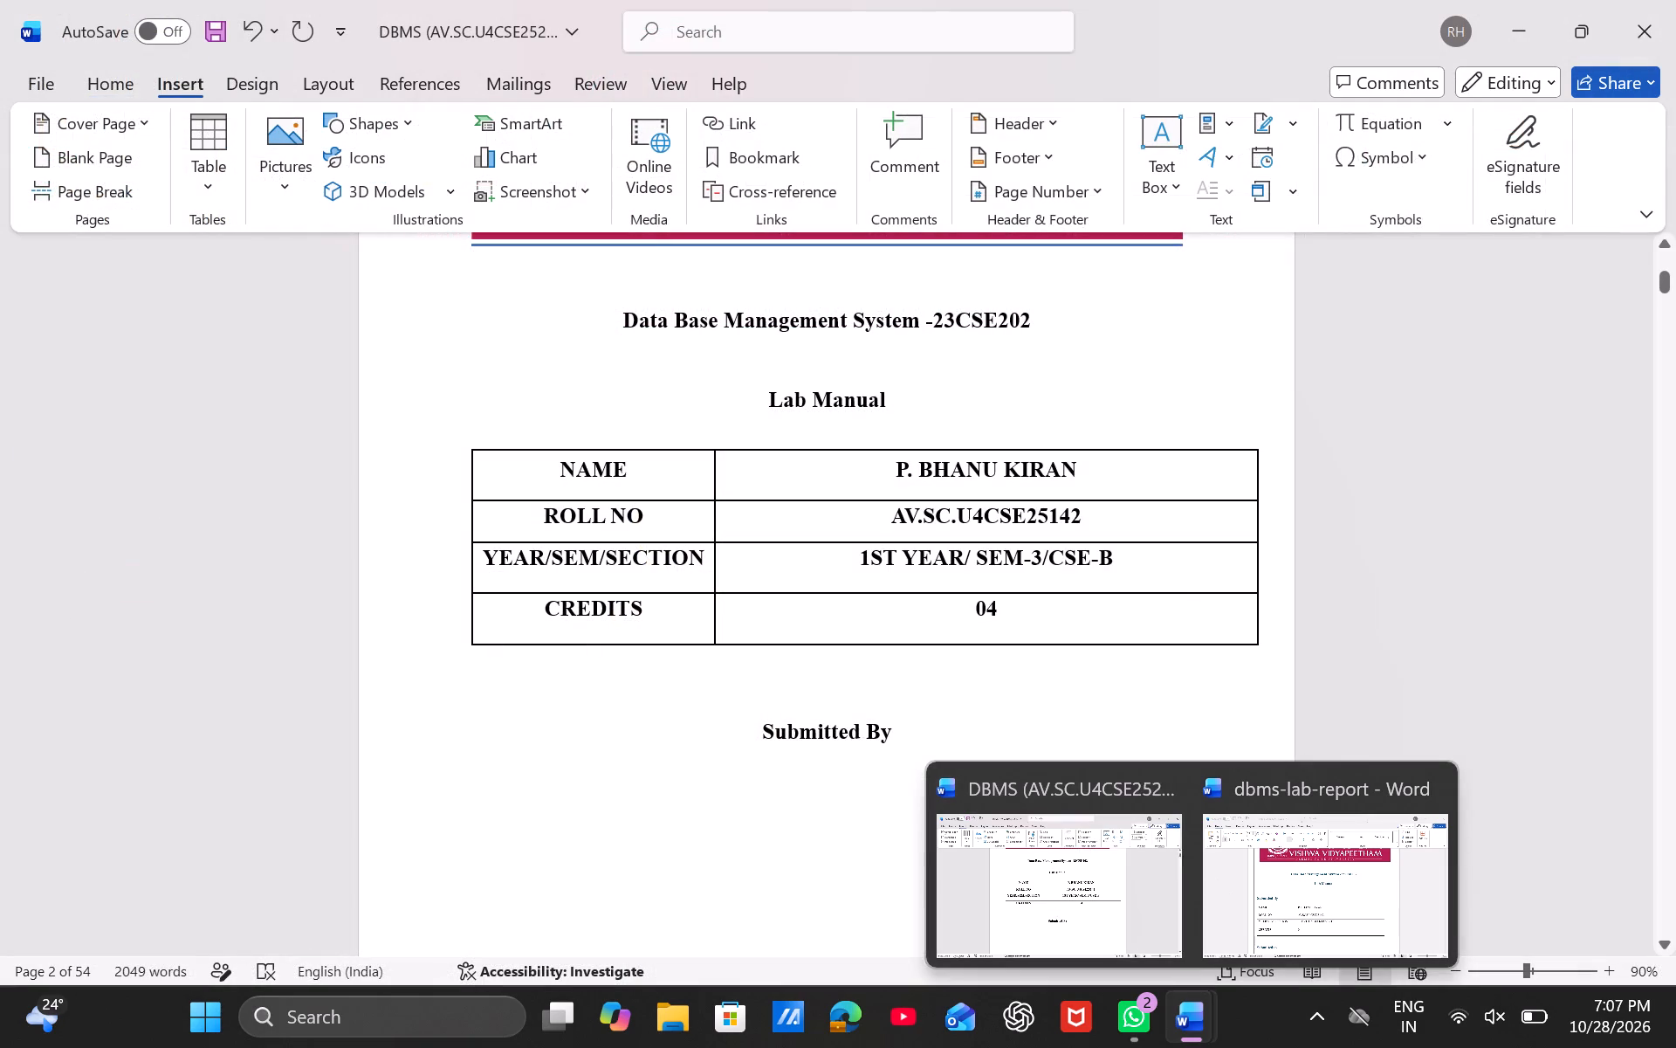
scroll(734, 695, down, 1)
scroll(734, 695, up, 1)
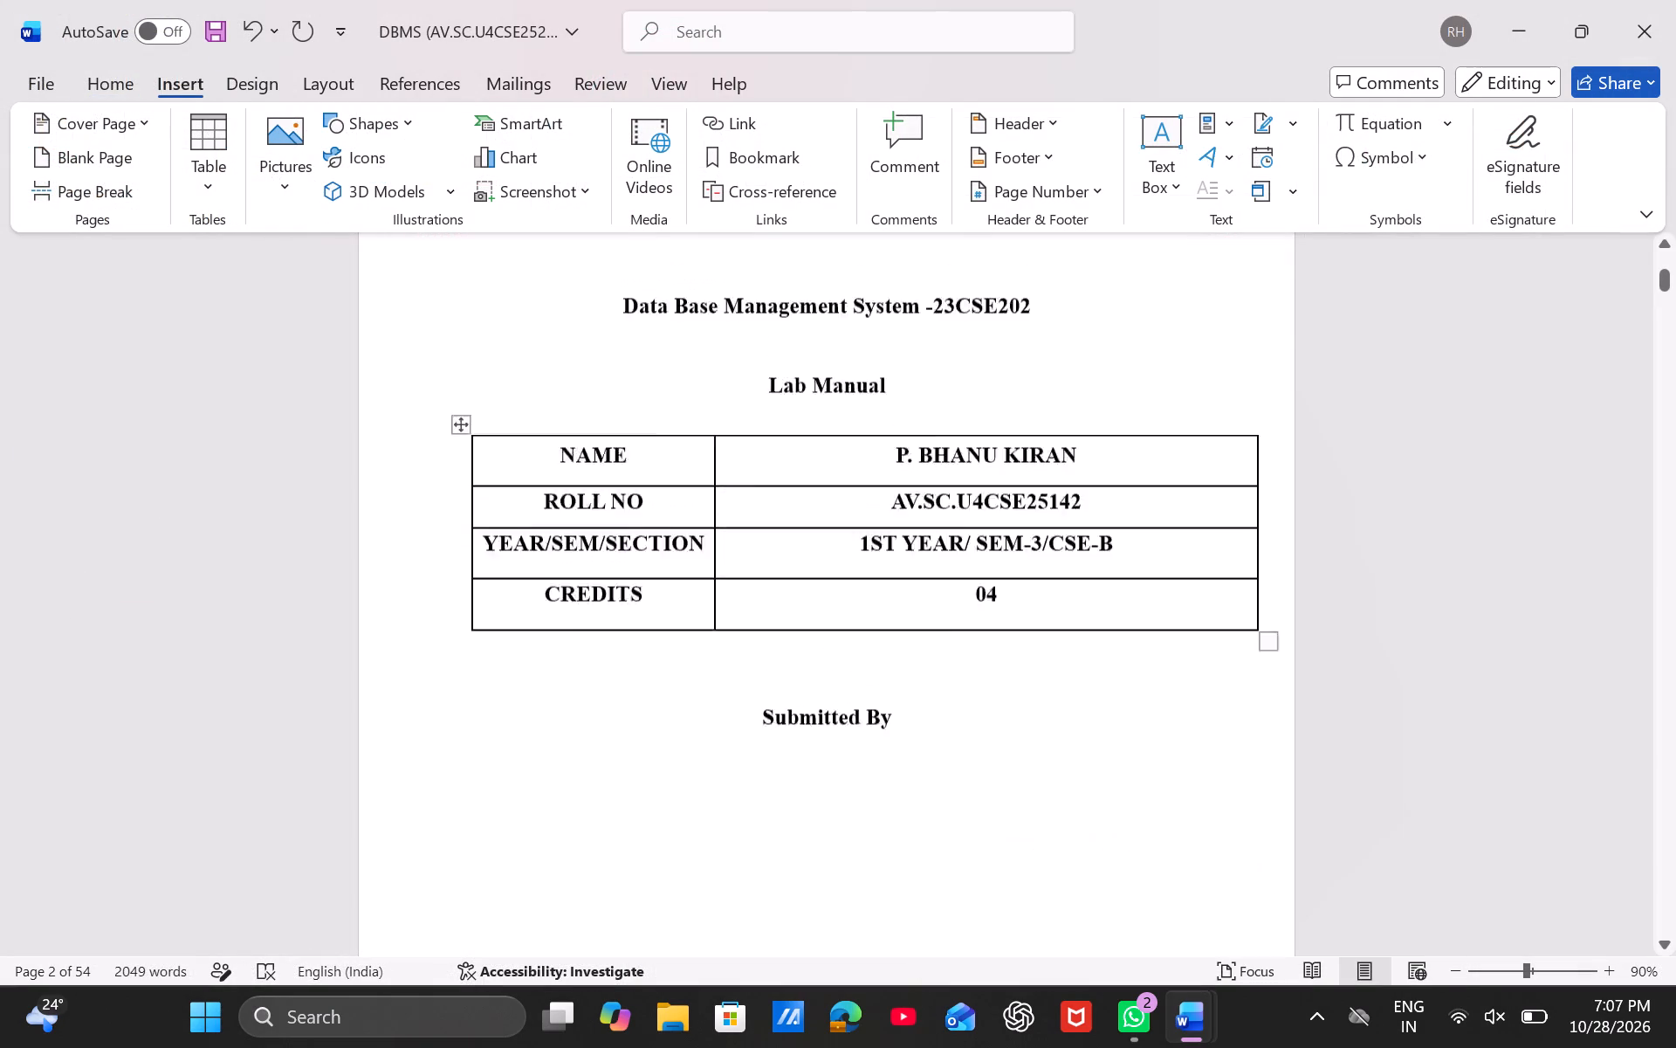
scroll(734, 695, up, 1)
scroll(734, 695, down, 5)
scroll(734, 695, up, 3)
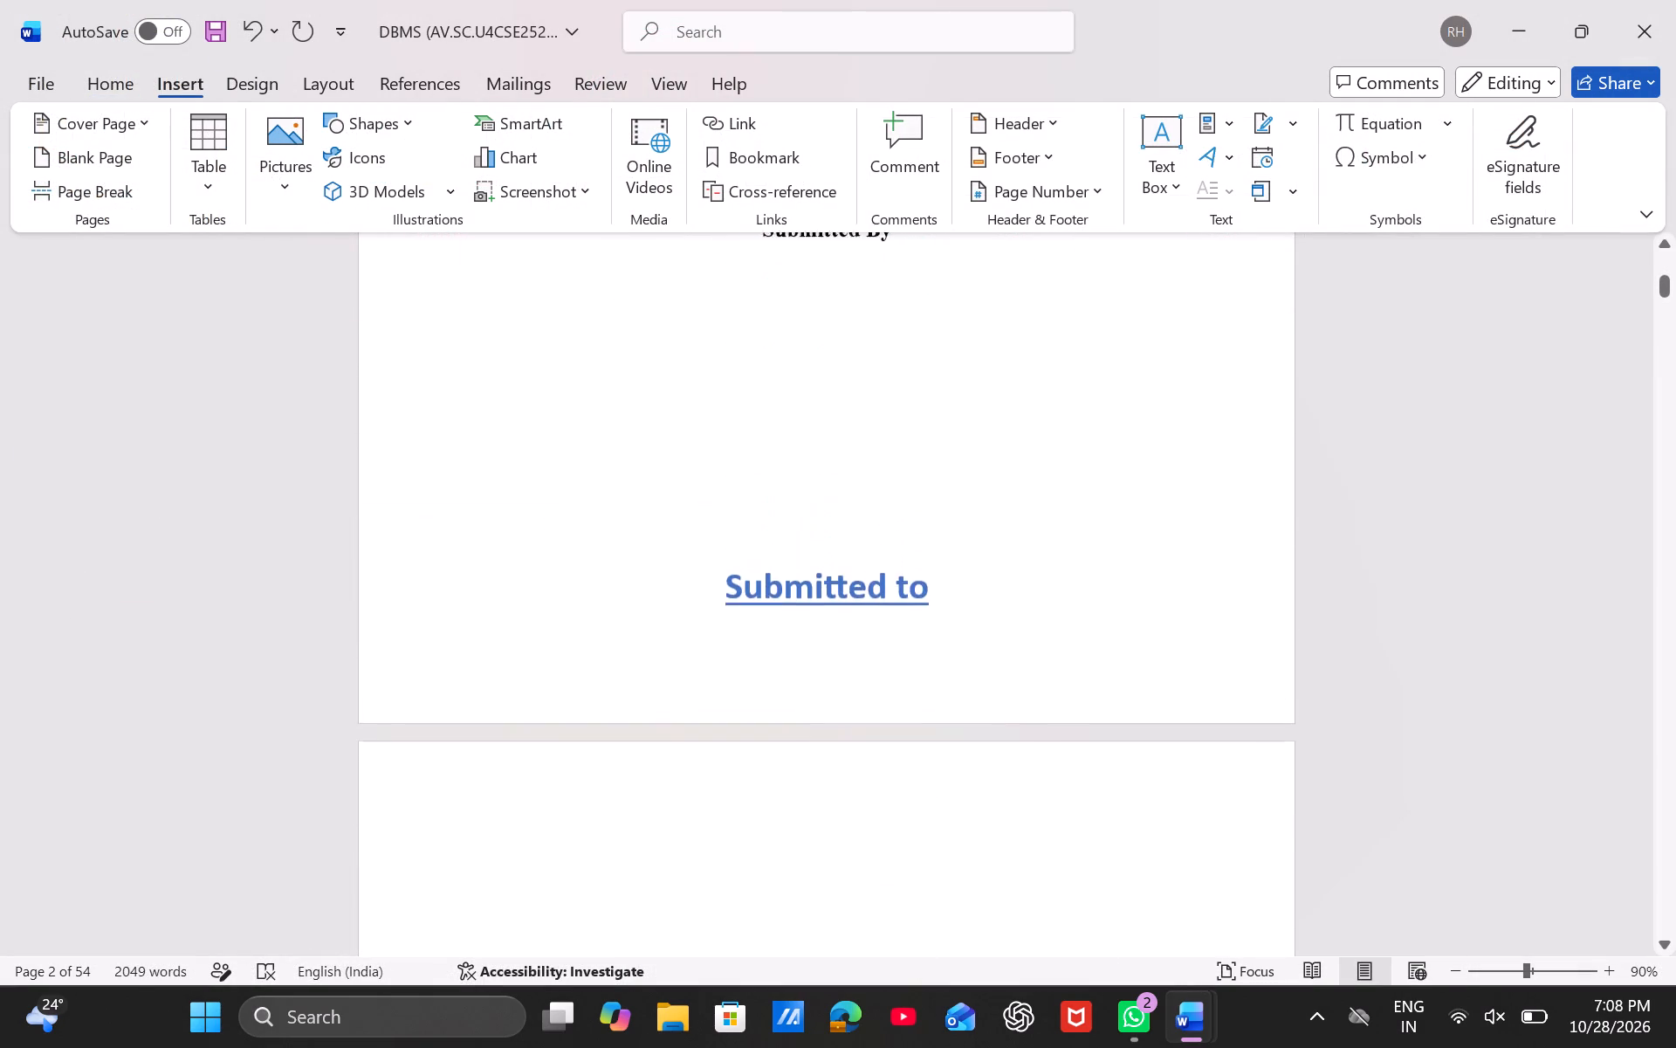
scroll(734, 695, up, 3)
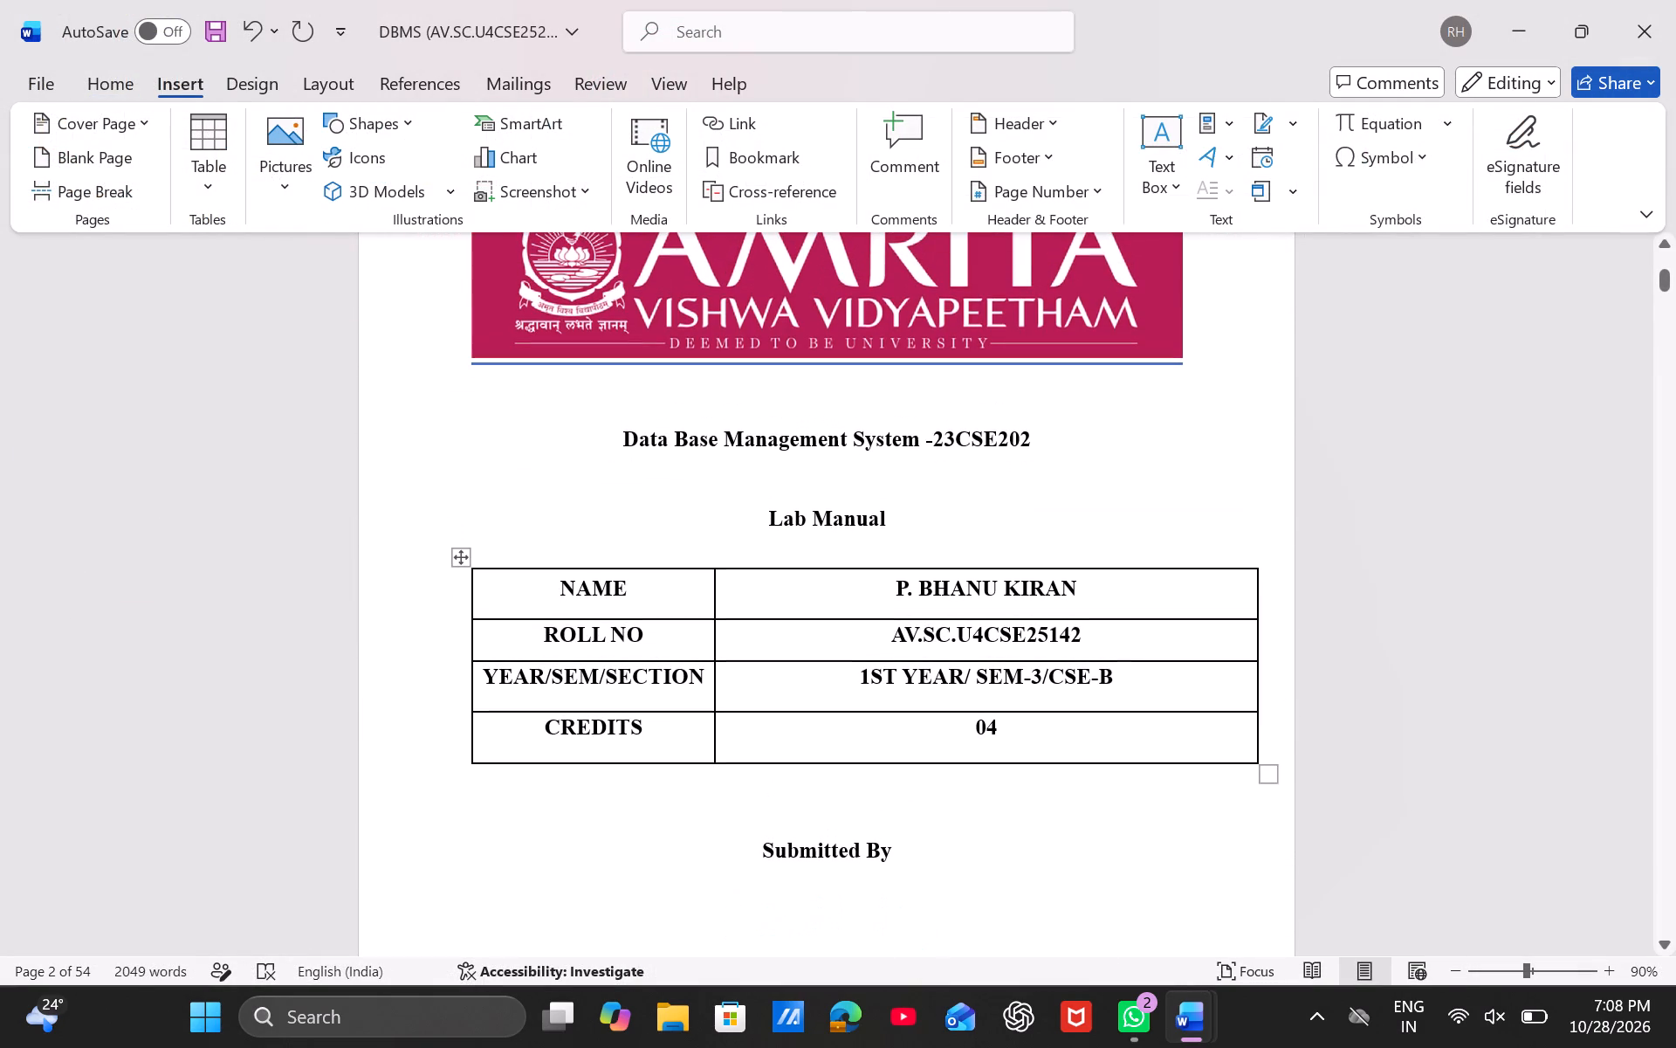
Copy the cover line "Submitted By".
drag(890, 845, 795, 852)
key(ctrl+c)
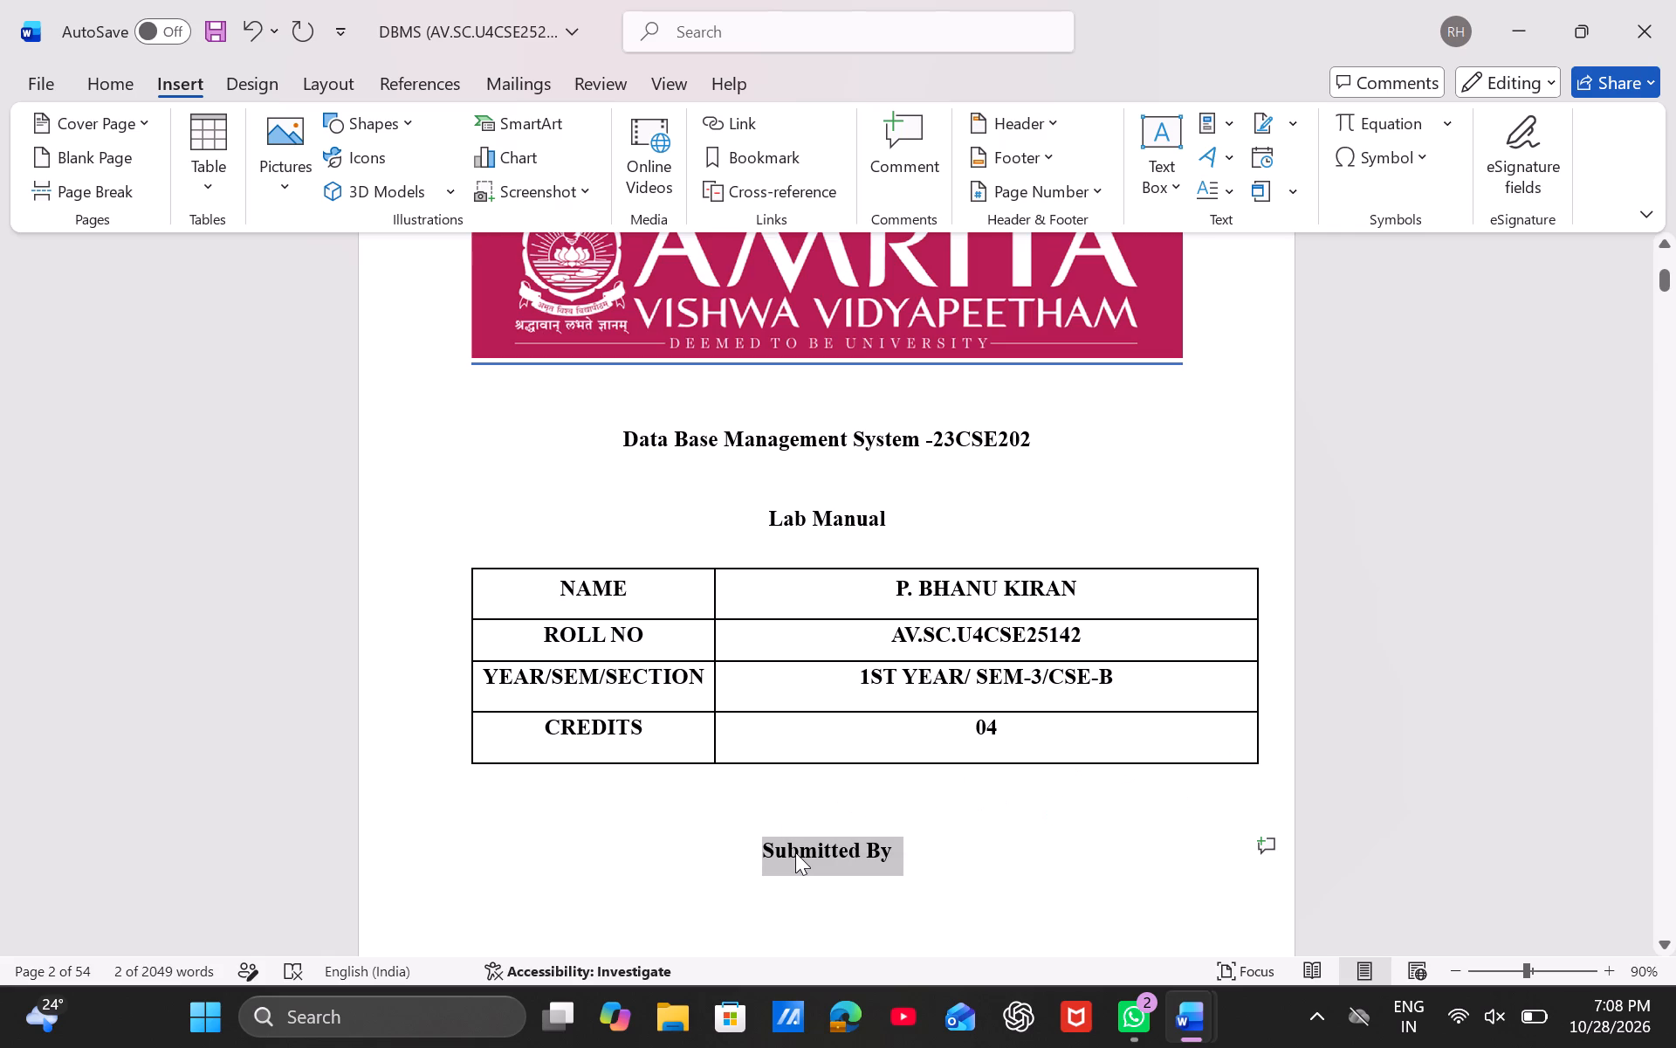
click(511, 555)
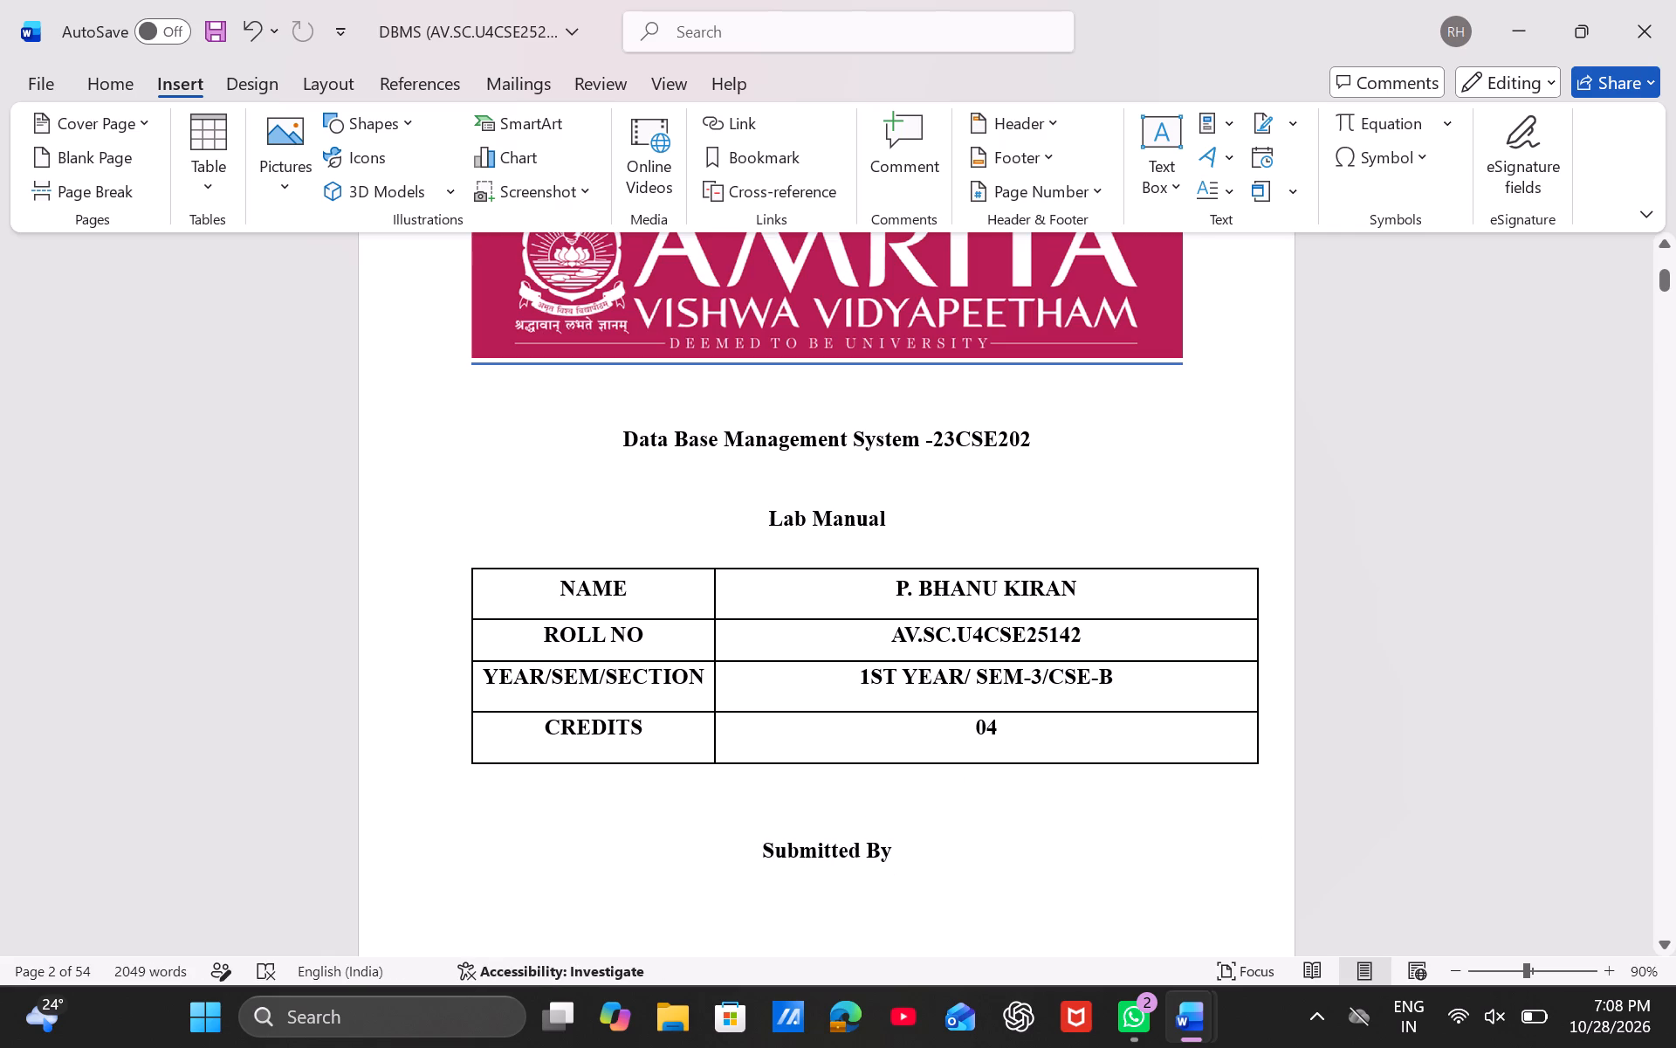
Insert a line break after the cover line "Lab Manual".
click(924, 531)
key(Return)
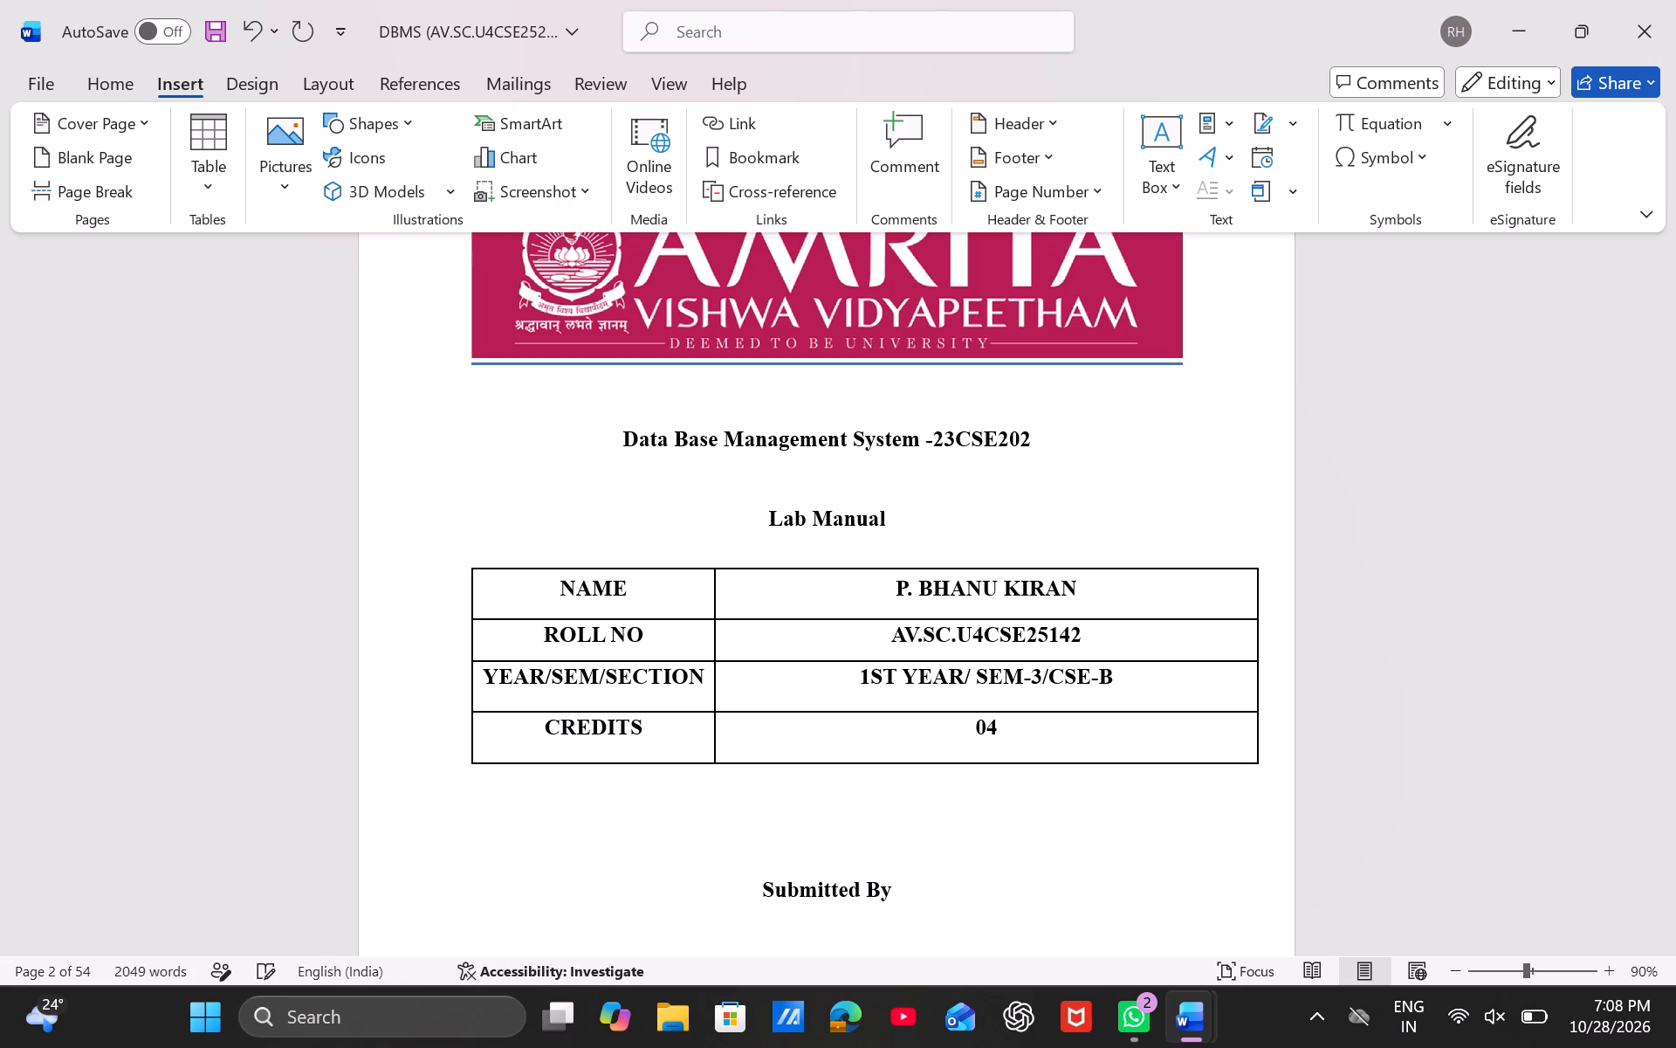
Replace the line break after the cover line "Lab Manual" with four spaces and a new line break.
key(BackSpace)
key(BackSpace)
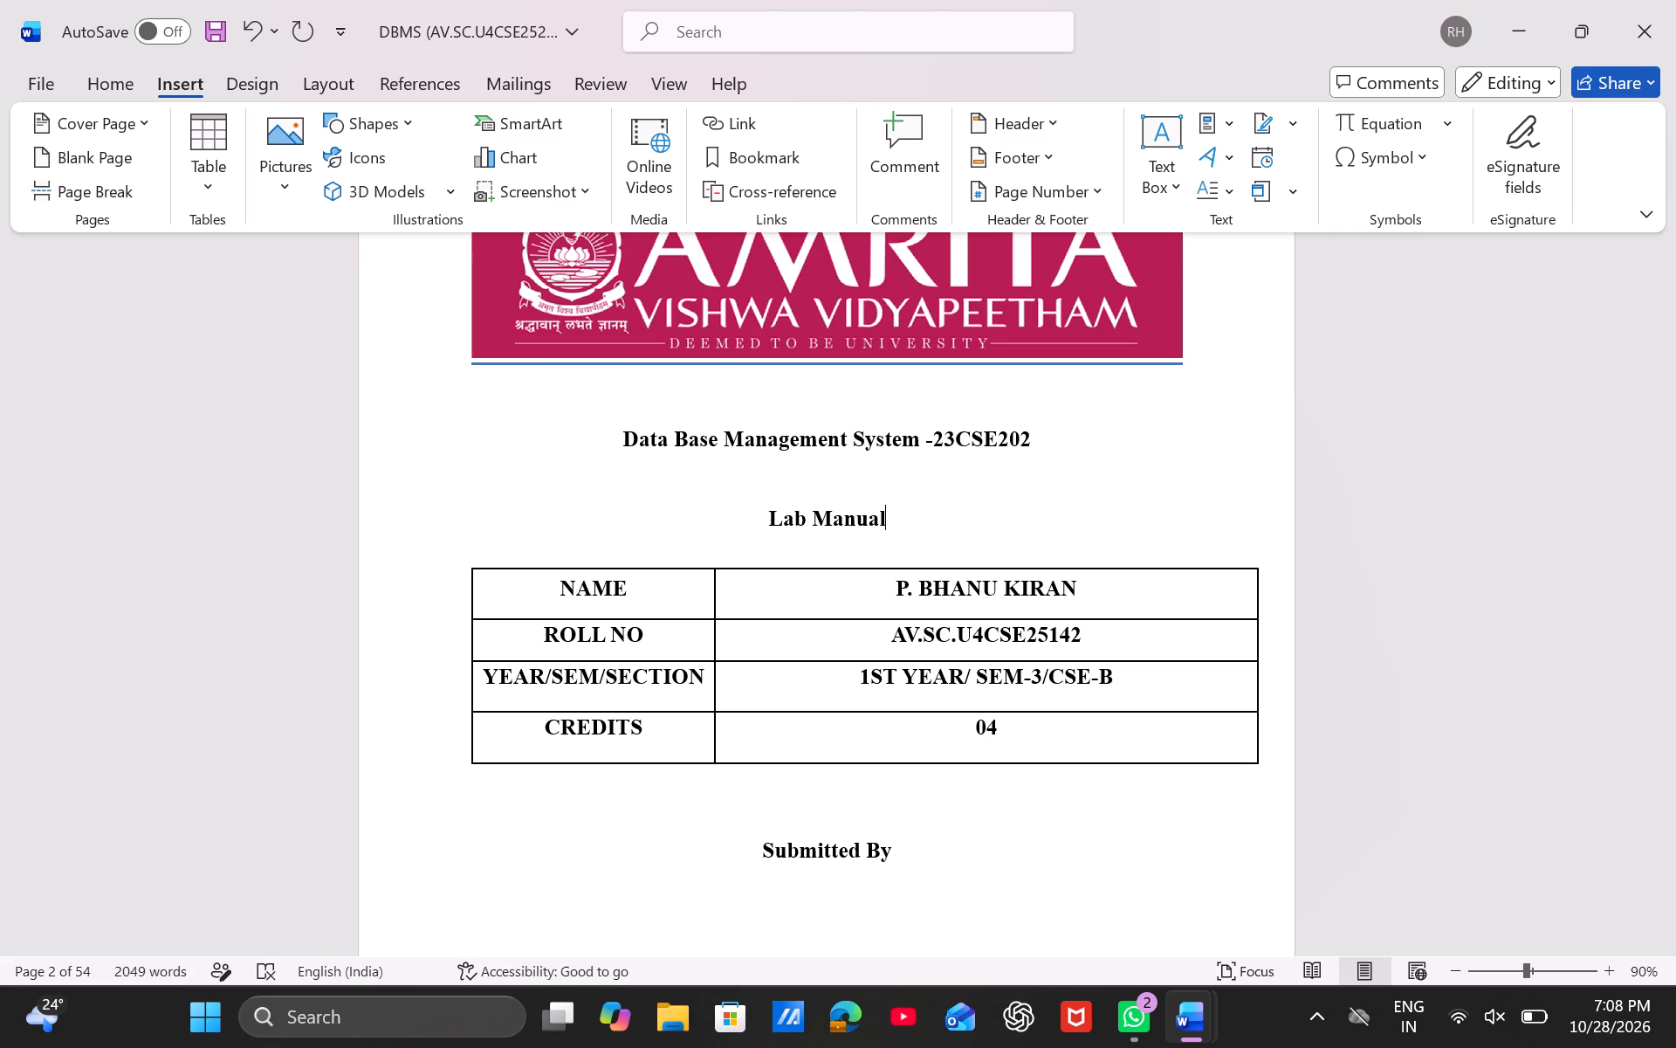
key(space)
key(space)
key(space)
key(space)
key(Return)
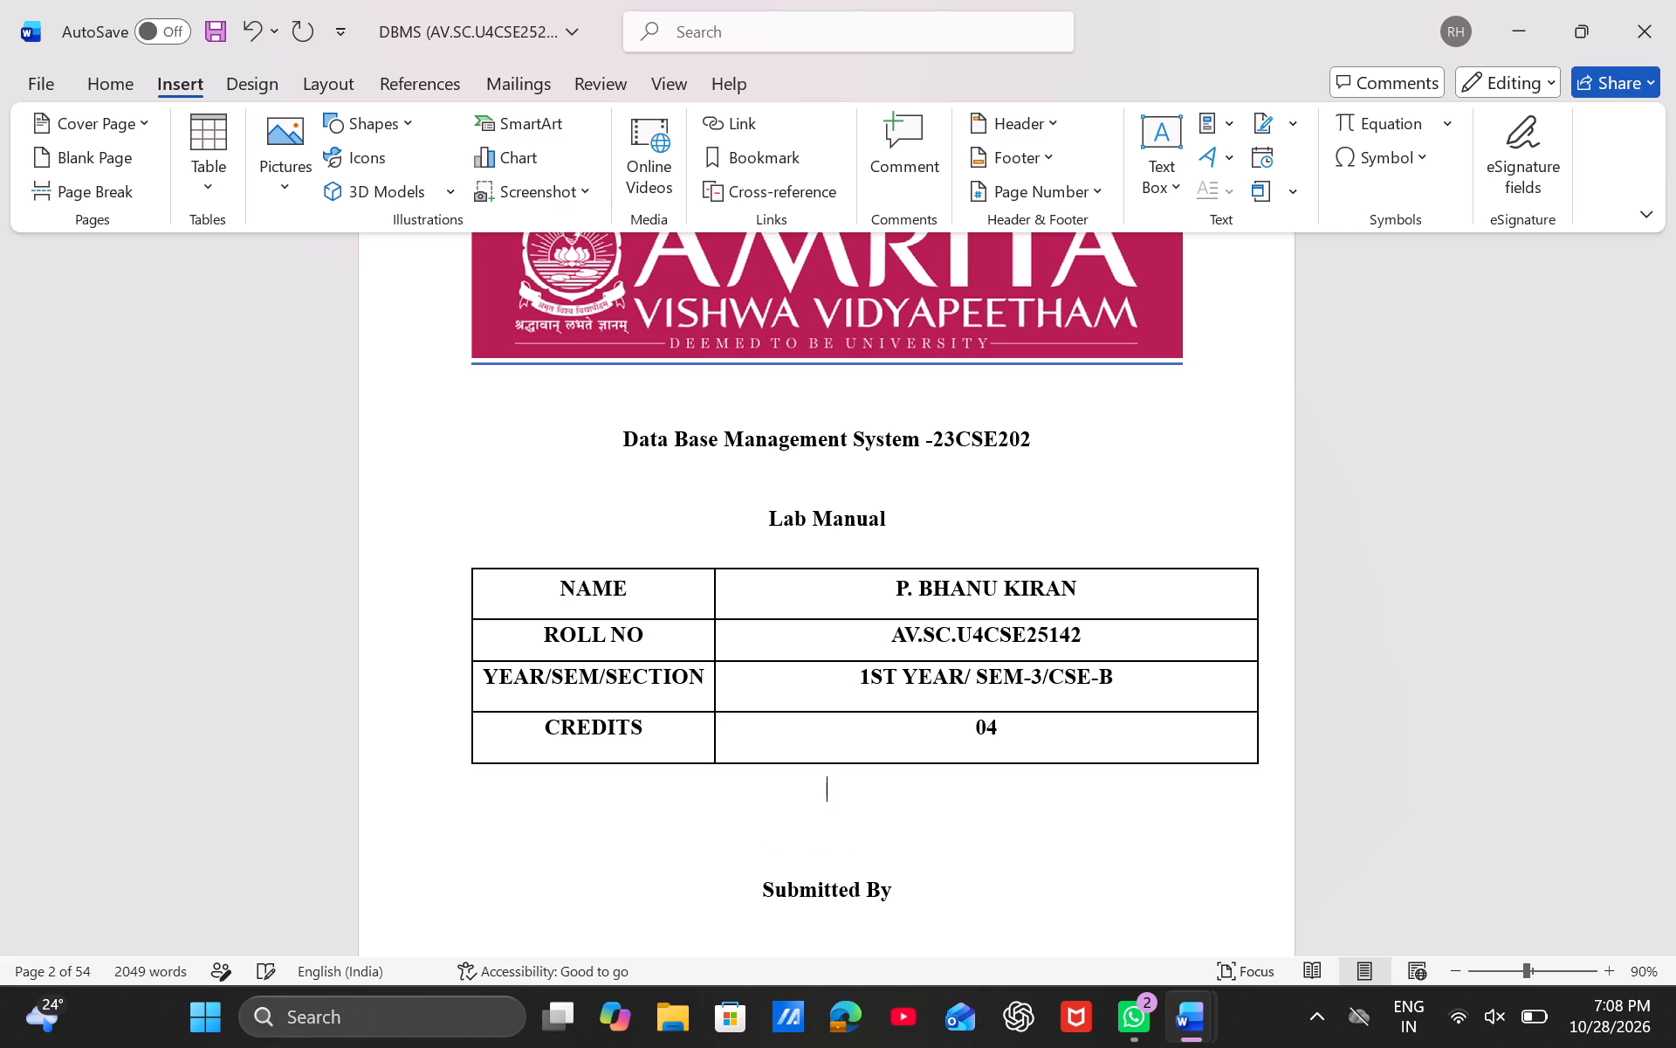
Delete the line text "Submitted By" below the cover's student details table.
drag(912, 896, 773, 884)
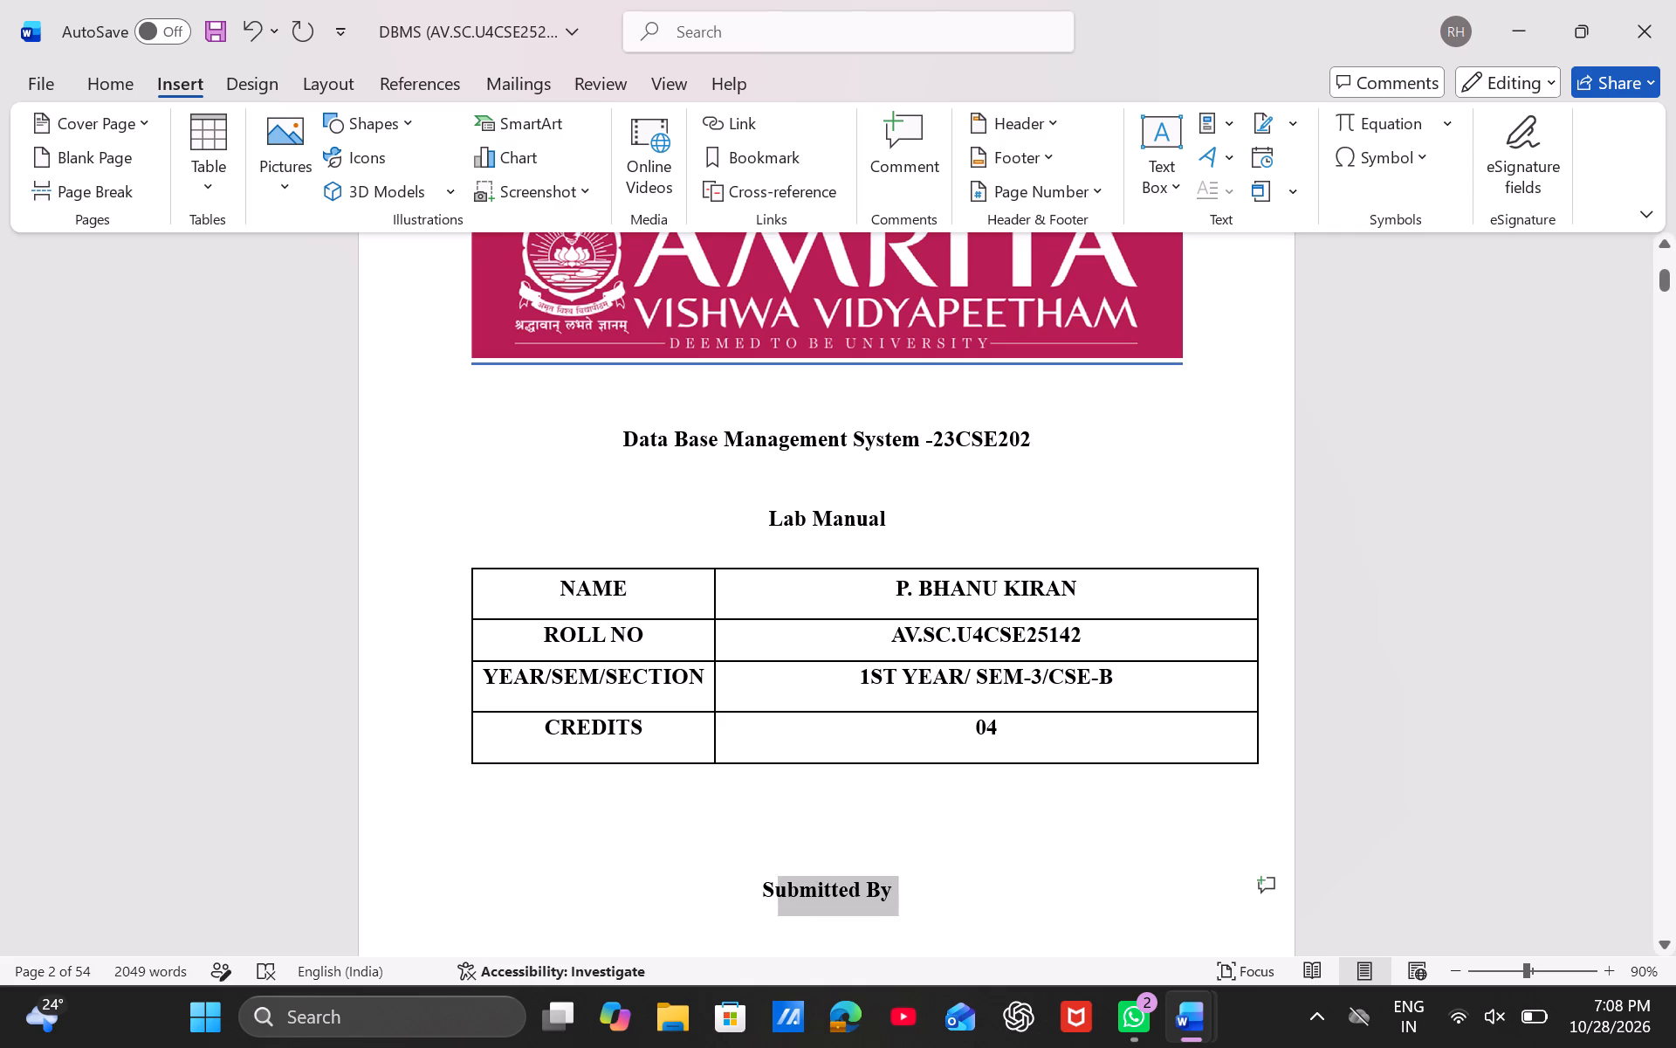
drag(773, 884, 758, 886)
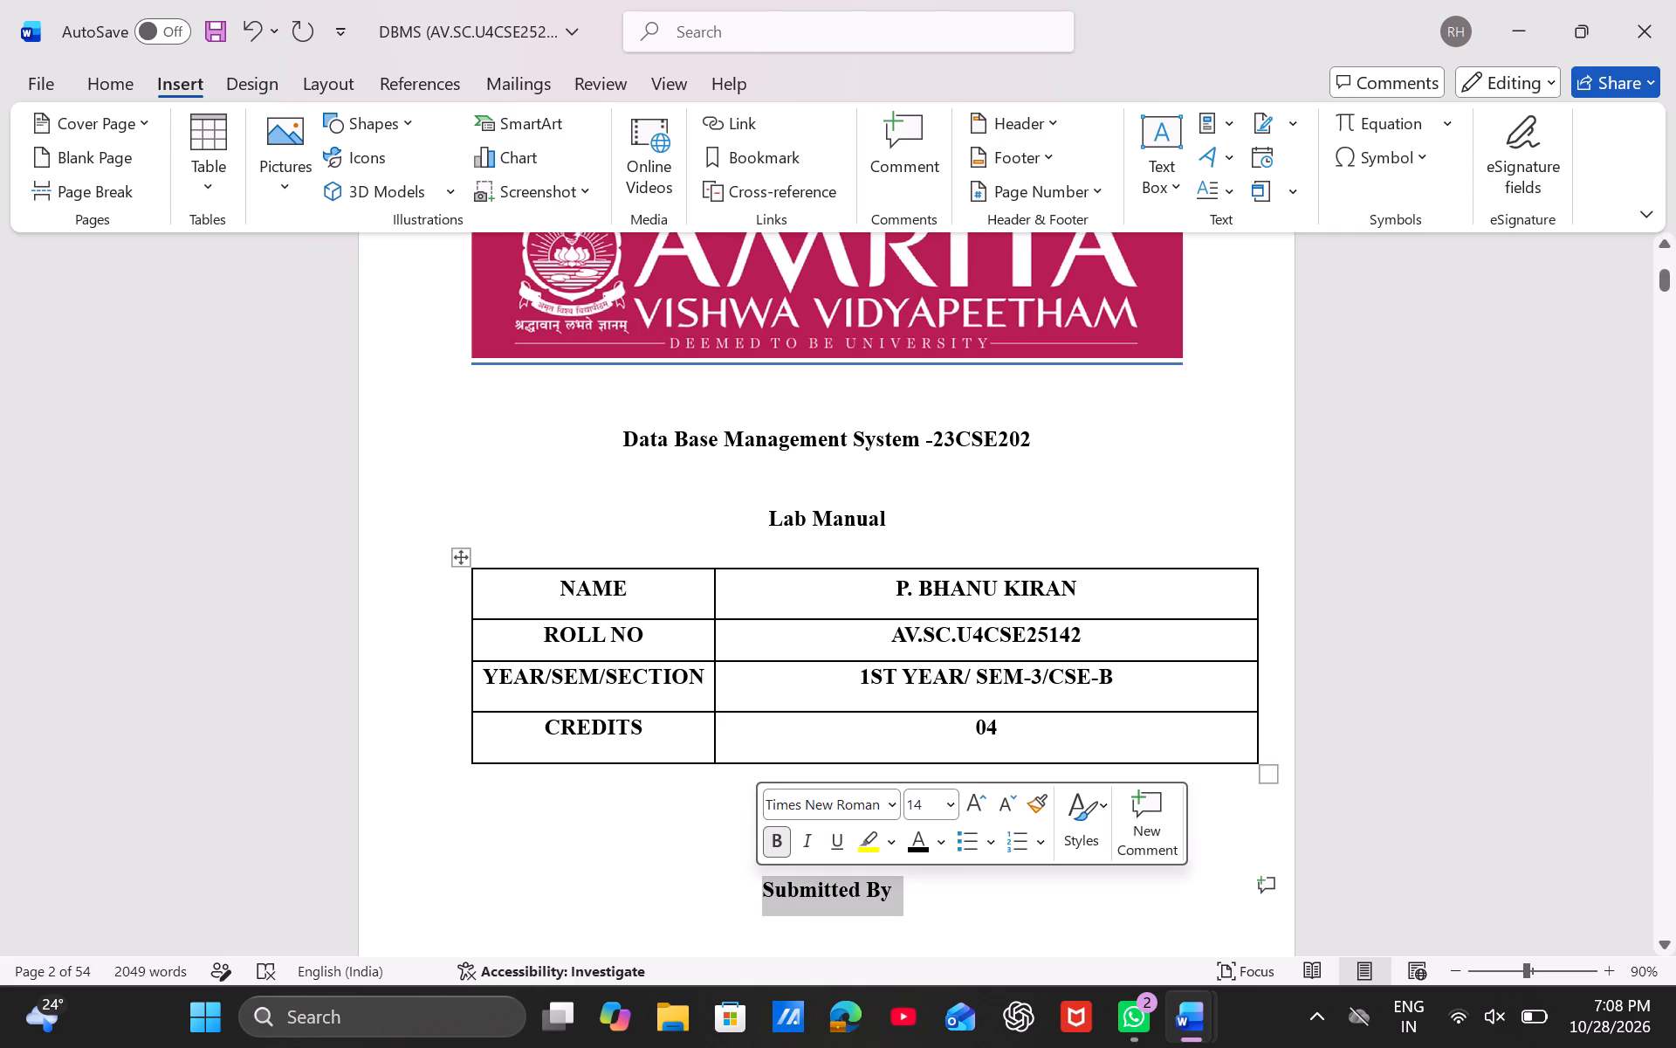
click(1034, 486)
drag(1123, 692, 1082, 853)
click(1082, 853)
drag(958, 875, 738, 885)
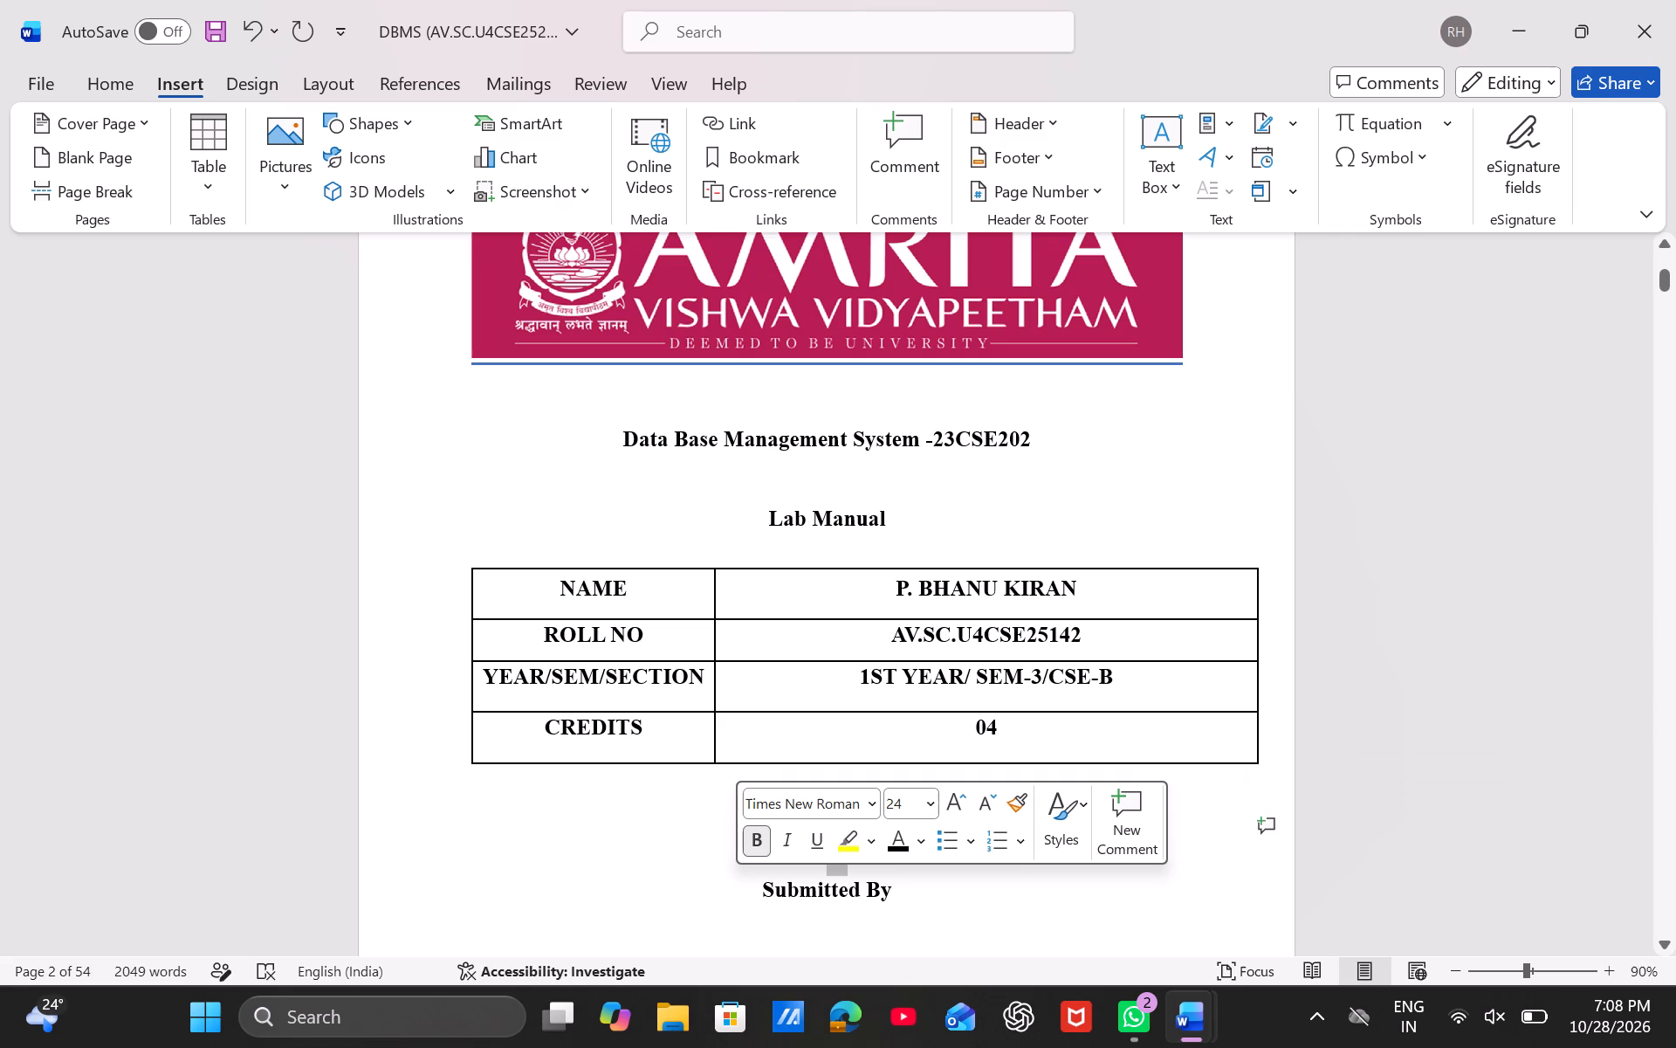
drag(919, 885, 769, 884)
key(BackSpace)
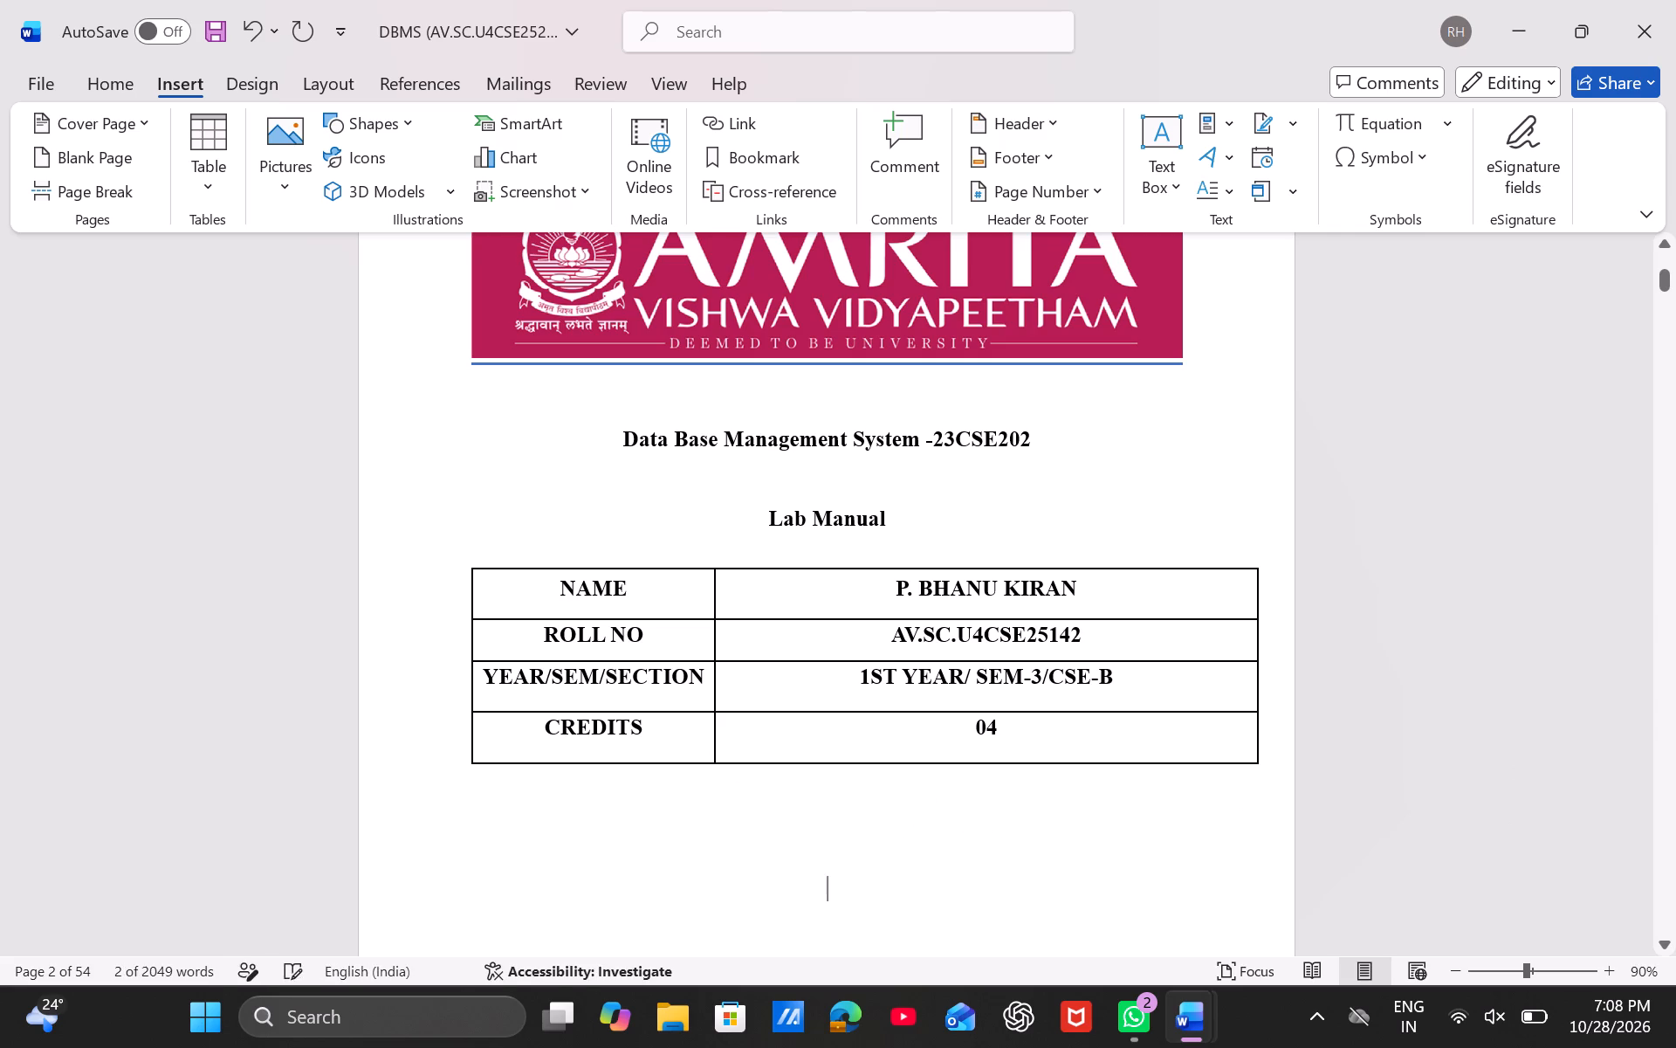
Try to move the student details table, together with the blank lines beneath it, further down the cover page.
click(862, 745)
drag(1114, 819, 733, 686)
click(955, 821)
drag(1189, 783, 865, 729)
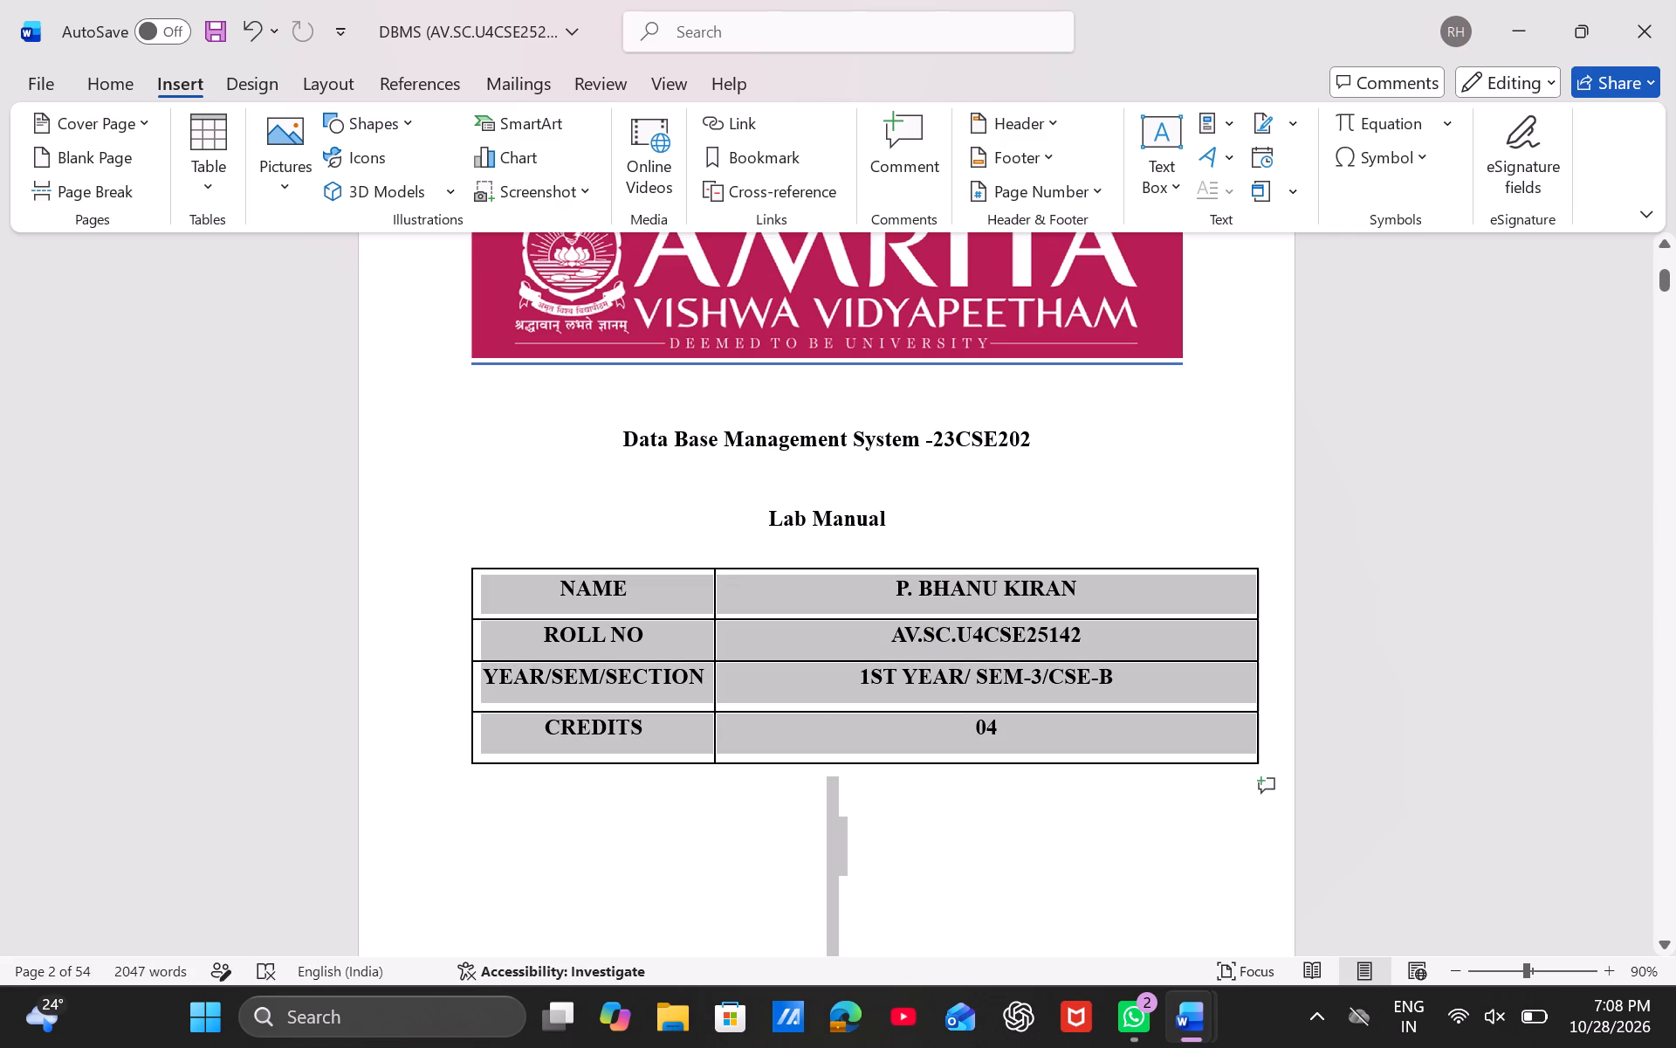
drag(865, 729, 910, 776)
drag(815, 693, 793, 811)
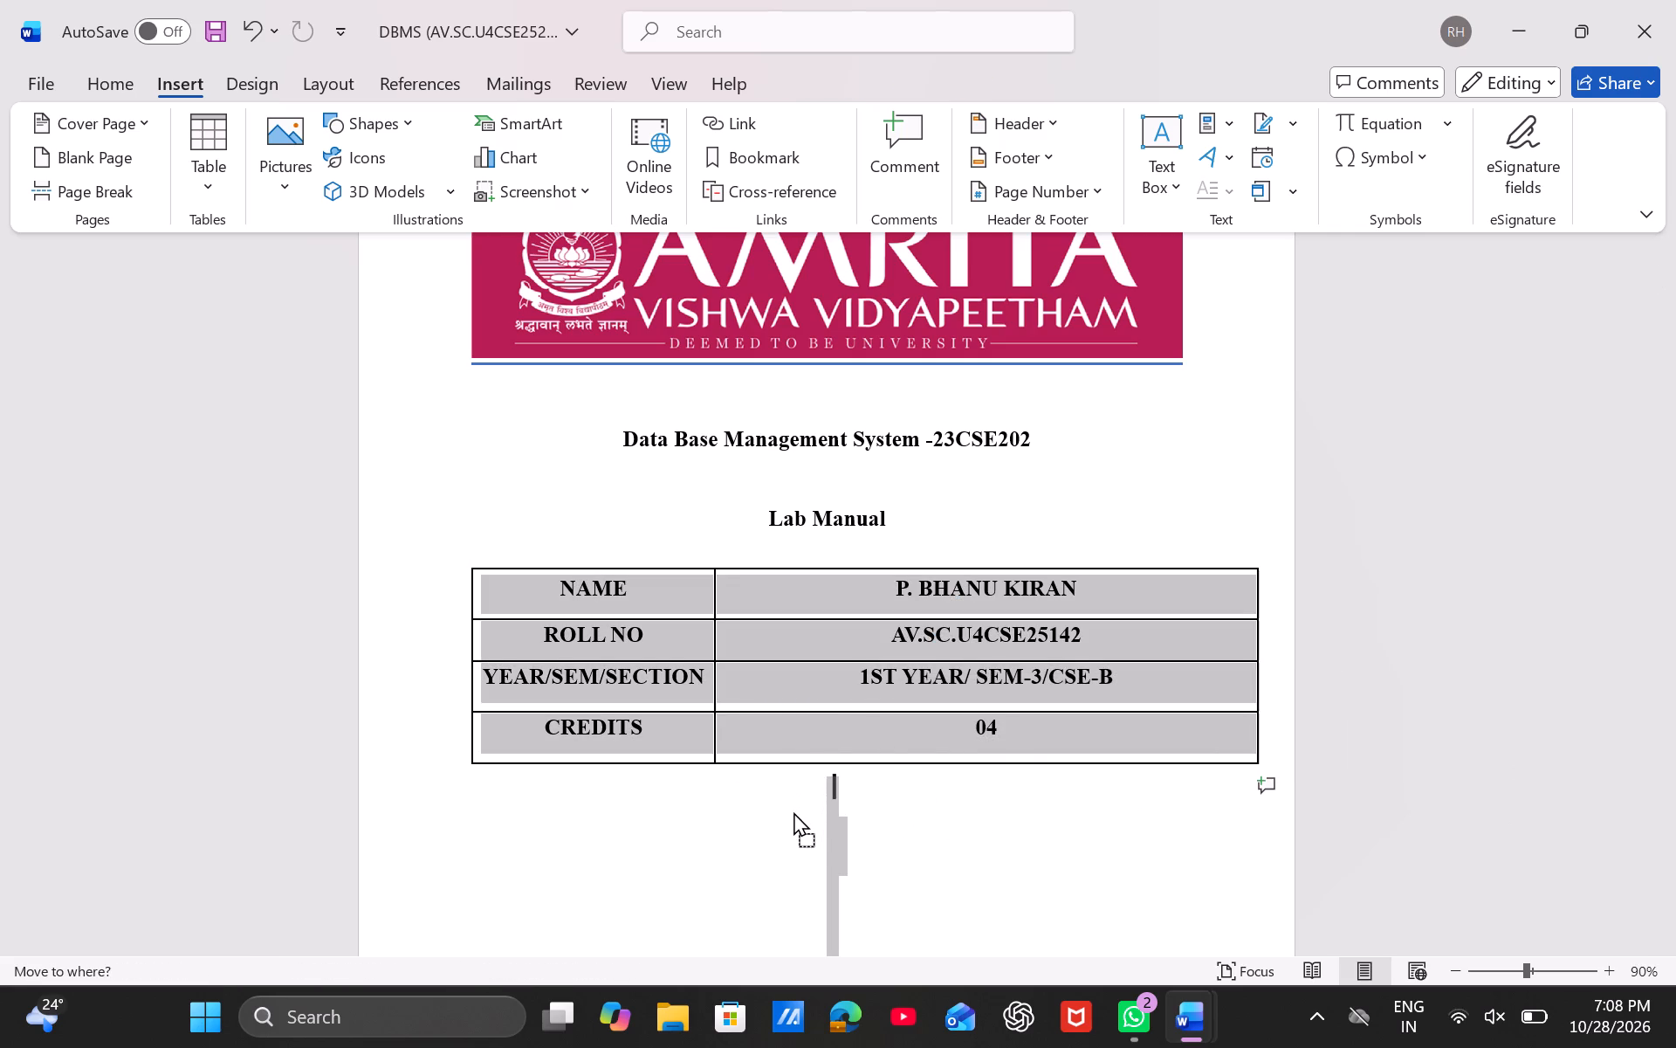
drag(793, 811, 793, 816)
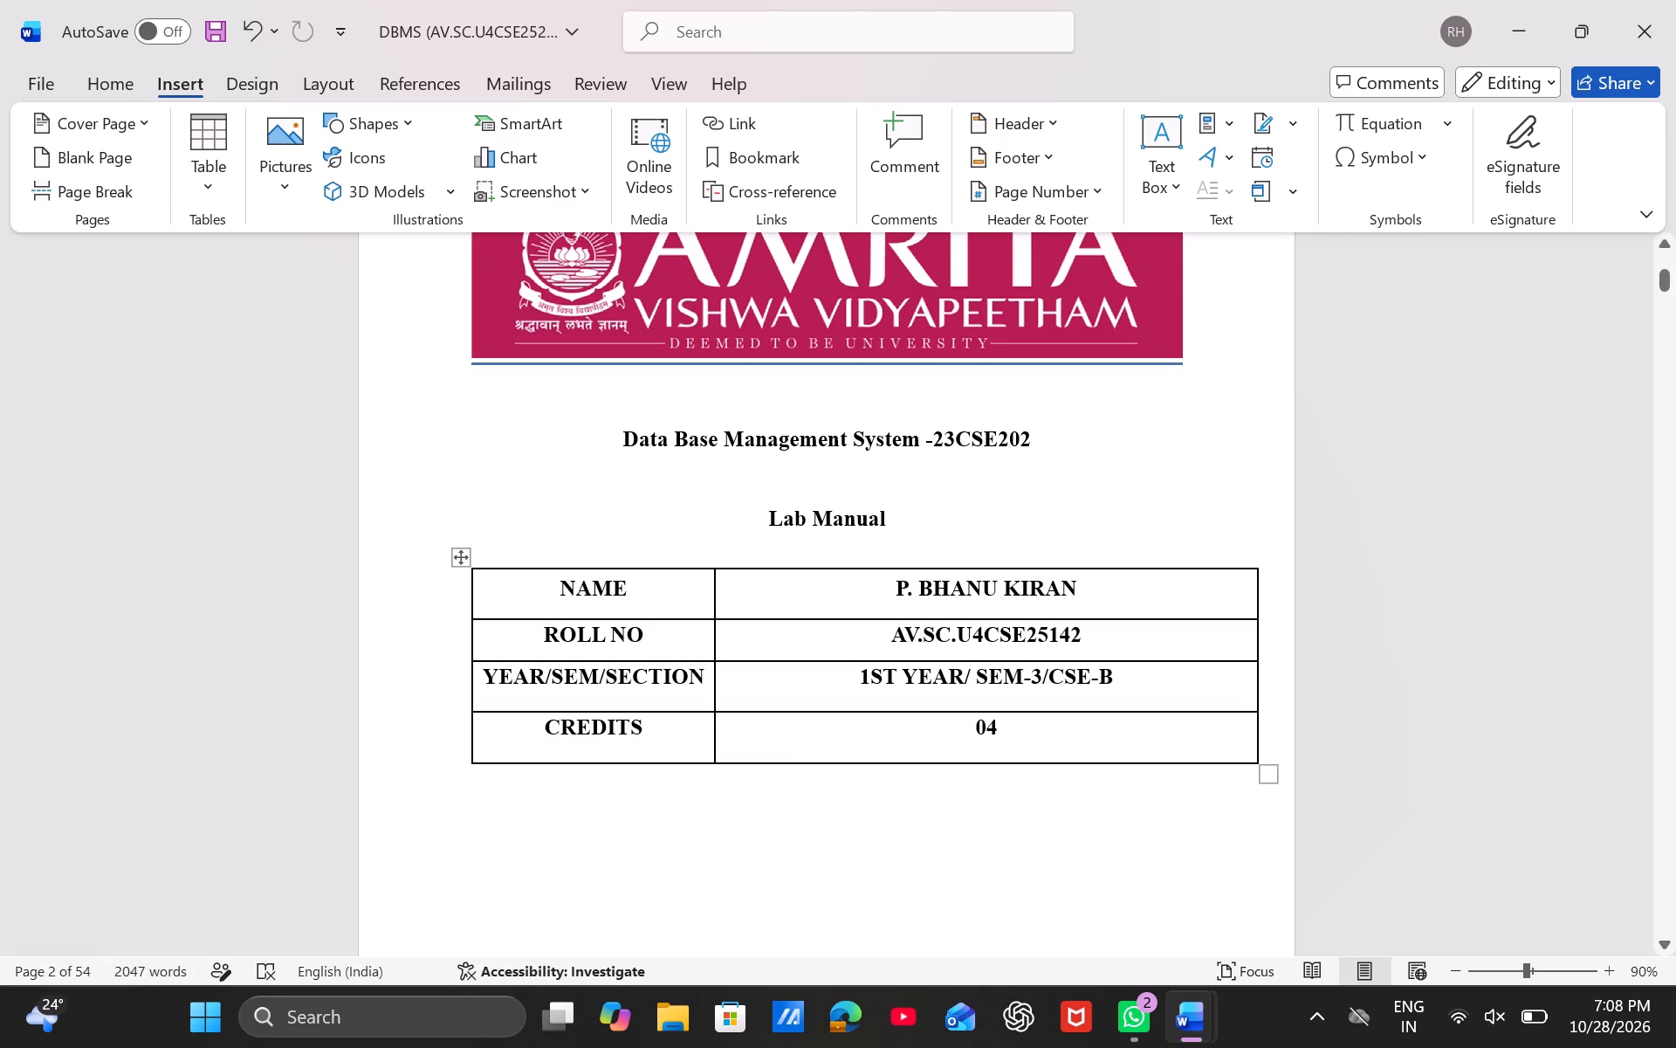
Resize the student details table by extending its bottom corner down into the blank space on the cover page.
drag(1268, 774, 1265, 1040)
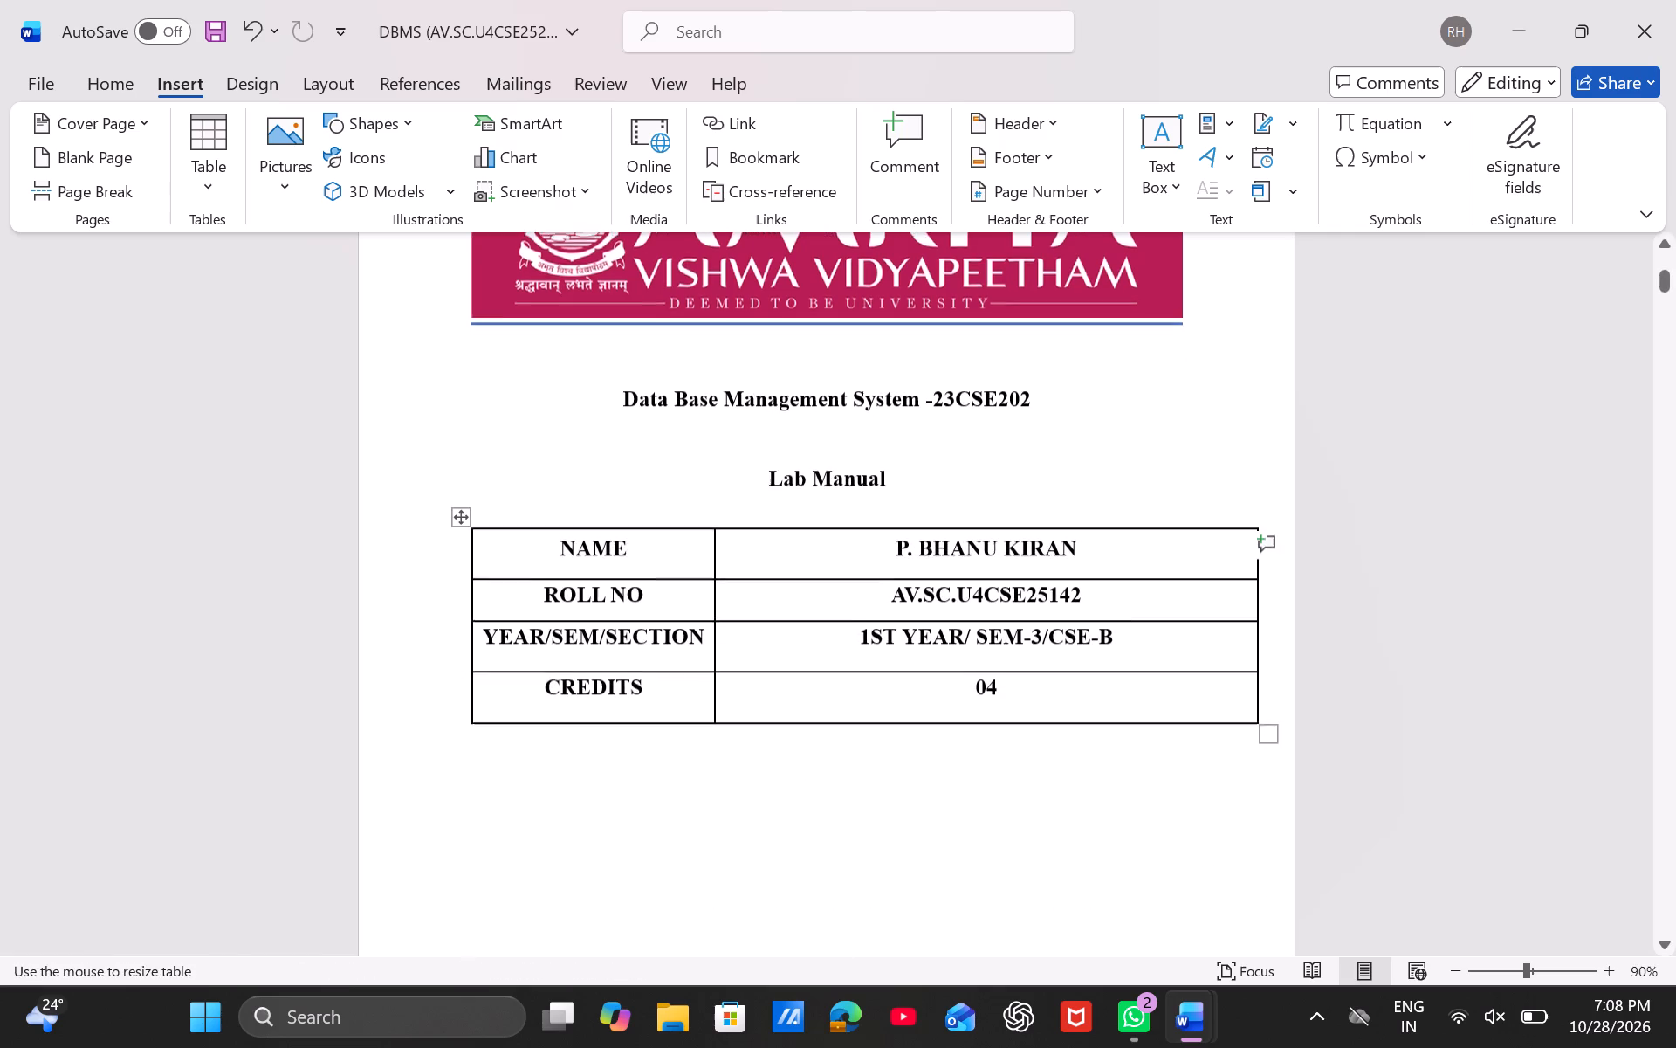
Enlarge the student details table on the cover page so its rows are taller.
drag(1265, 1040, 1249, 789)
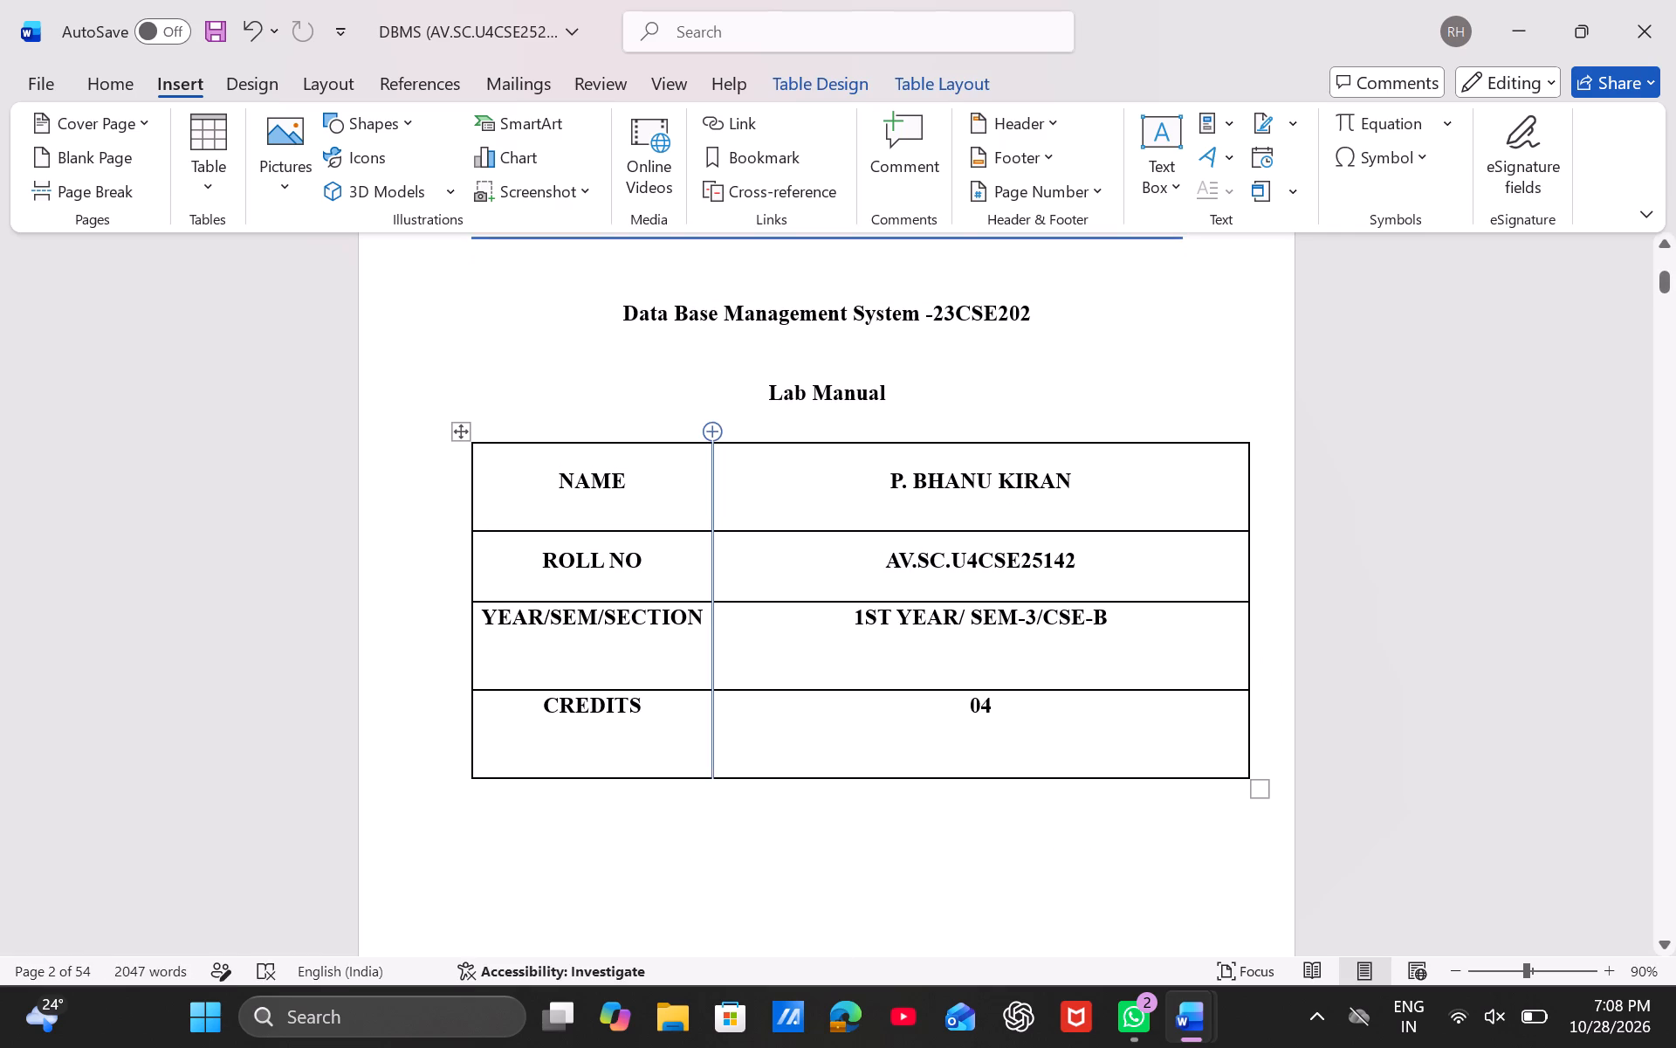
Move the student details table down the cover page, leaving a wide gap below "Lab Manual".
drag(457, 434, 465, 538)
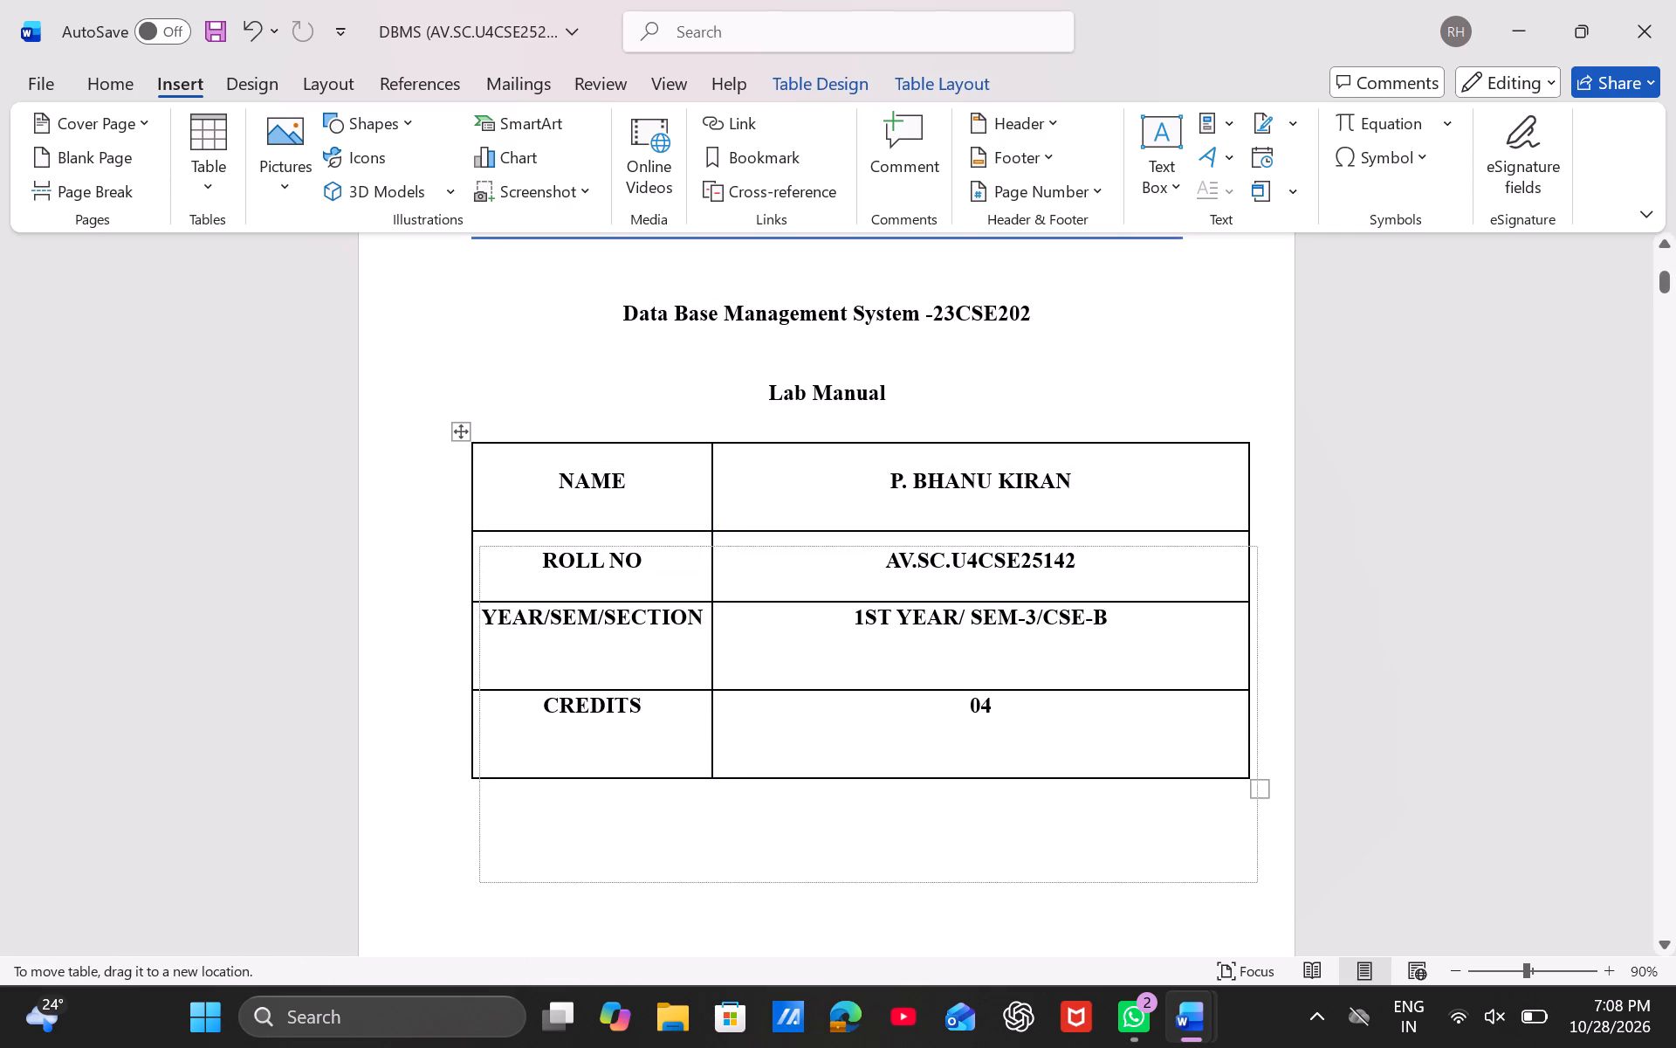
drag(465, 538, 439, 652)
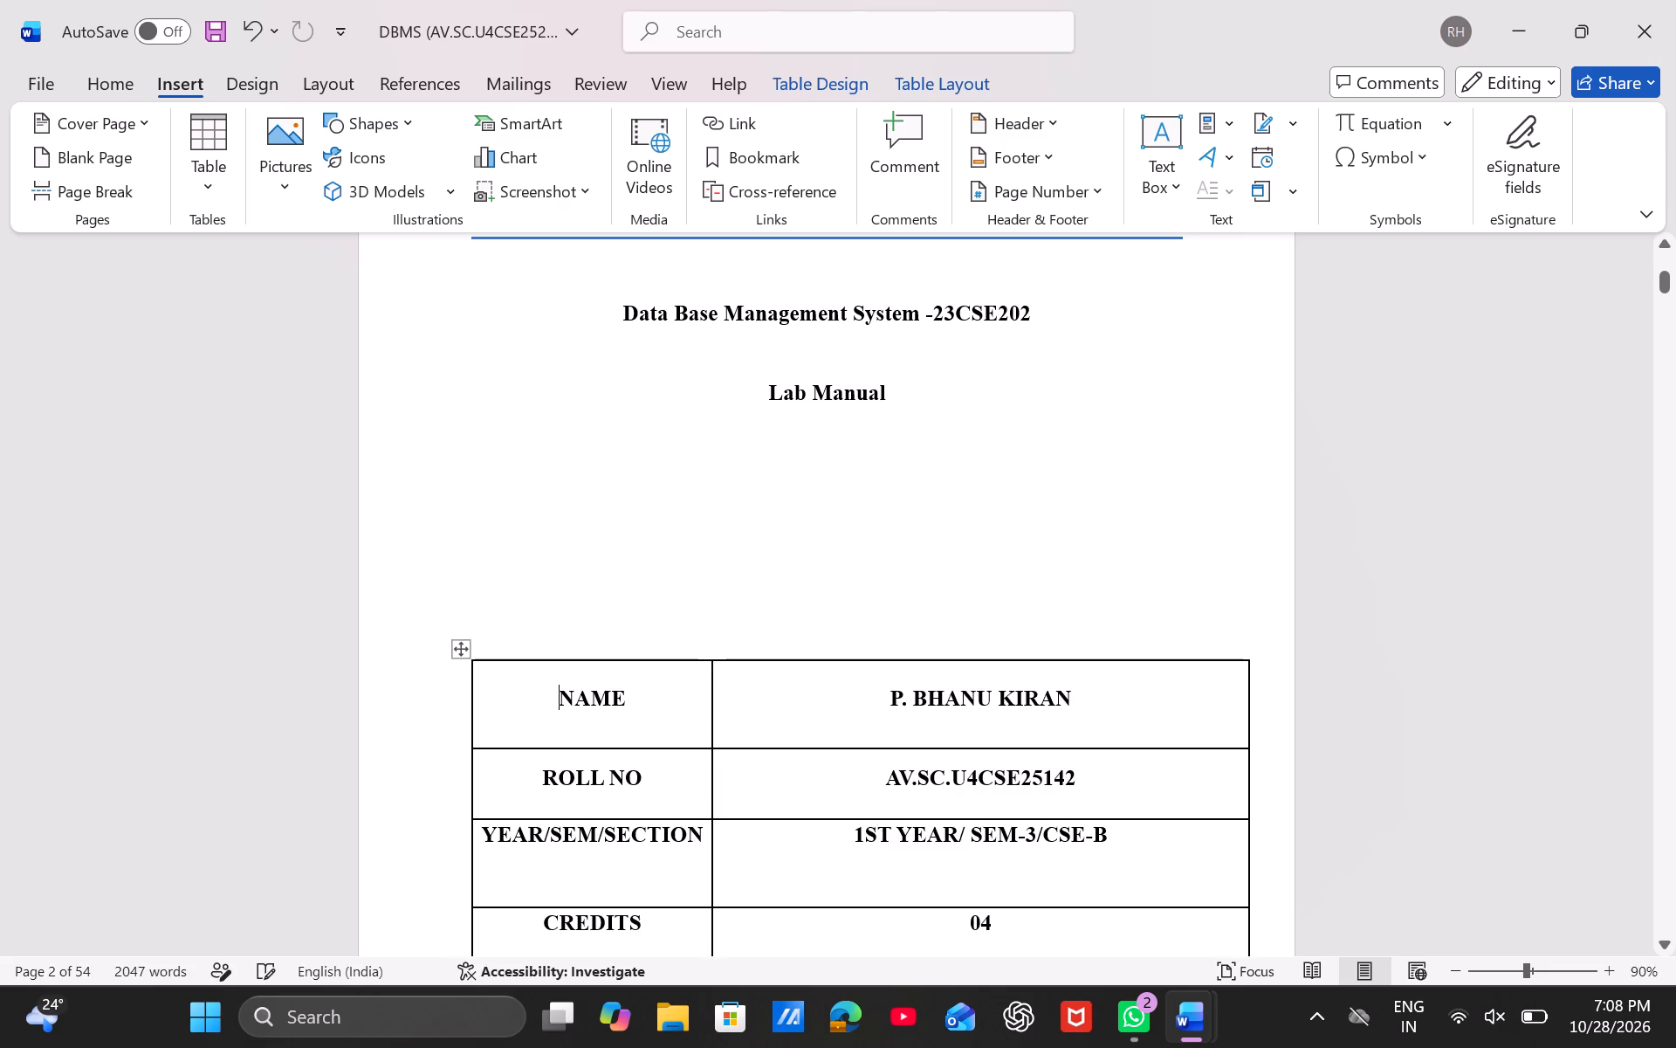
Shrink the student details table to compact rows and a slightly narrower width.
scroll(439, 652, down, 3)
scroll(1022, 469, up, 1)
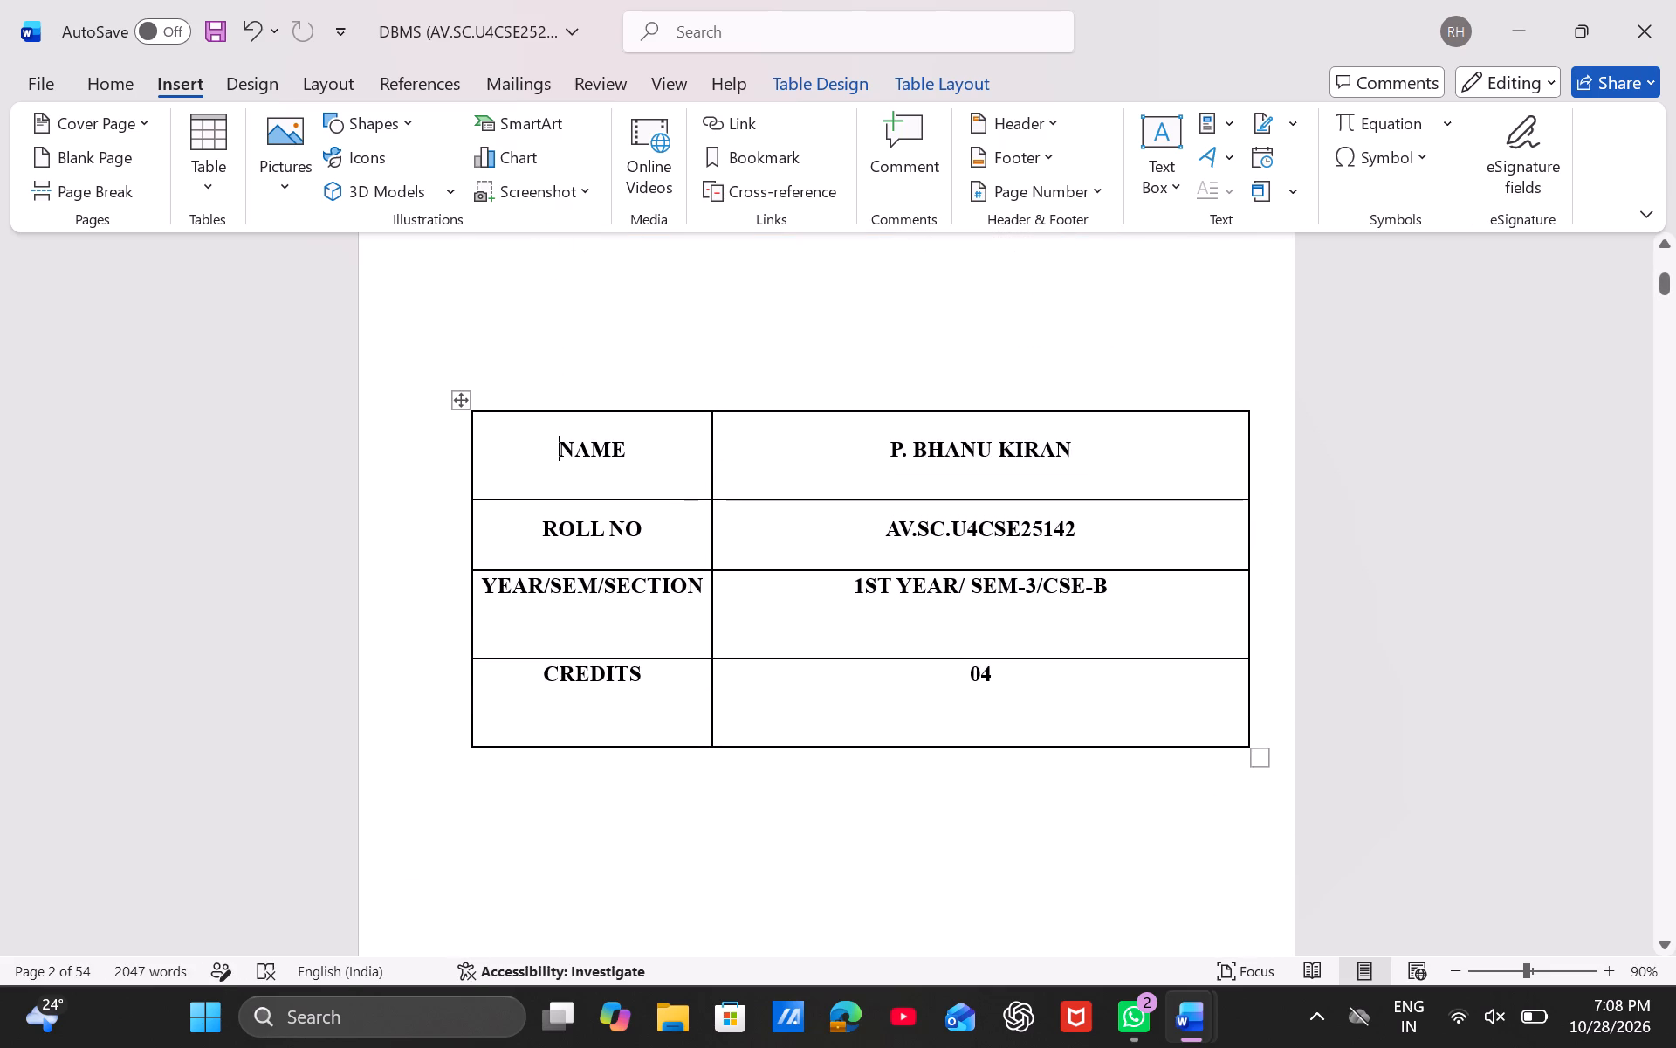
drag(1256, 756, 1223, 624)
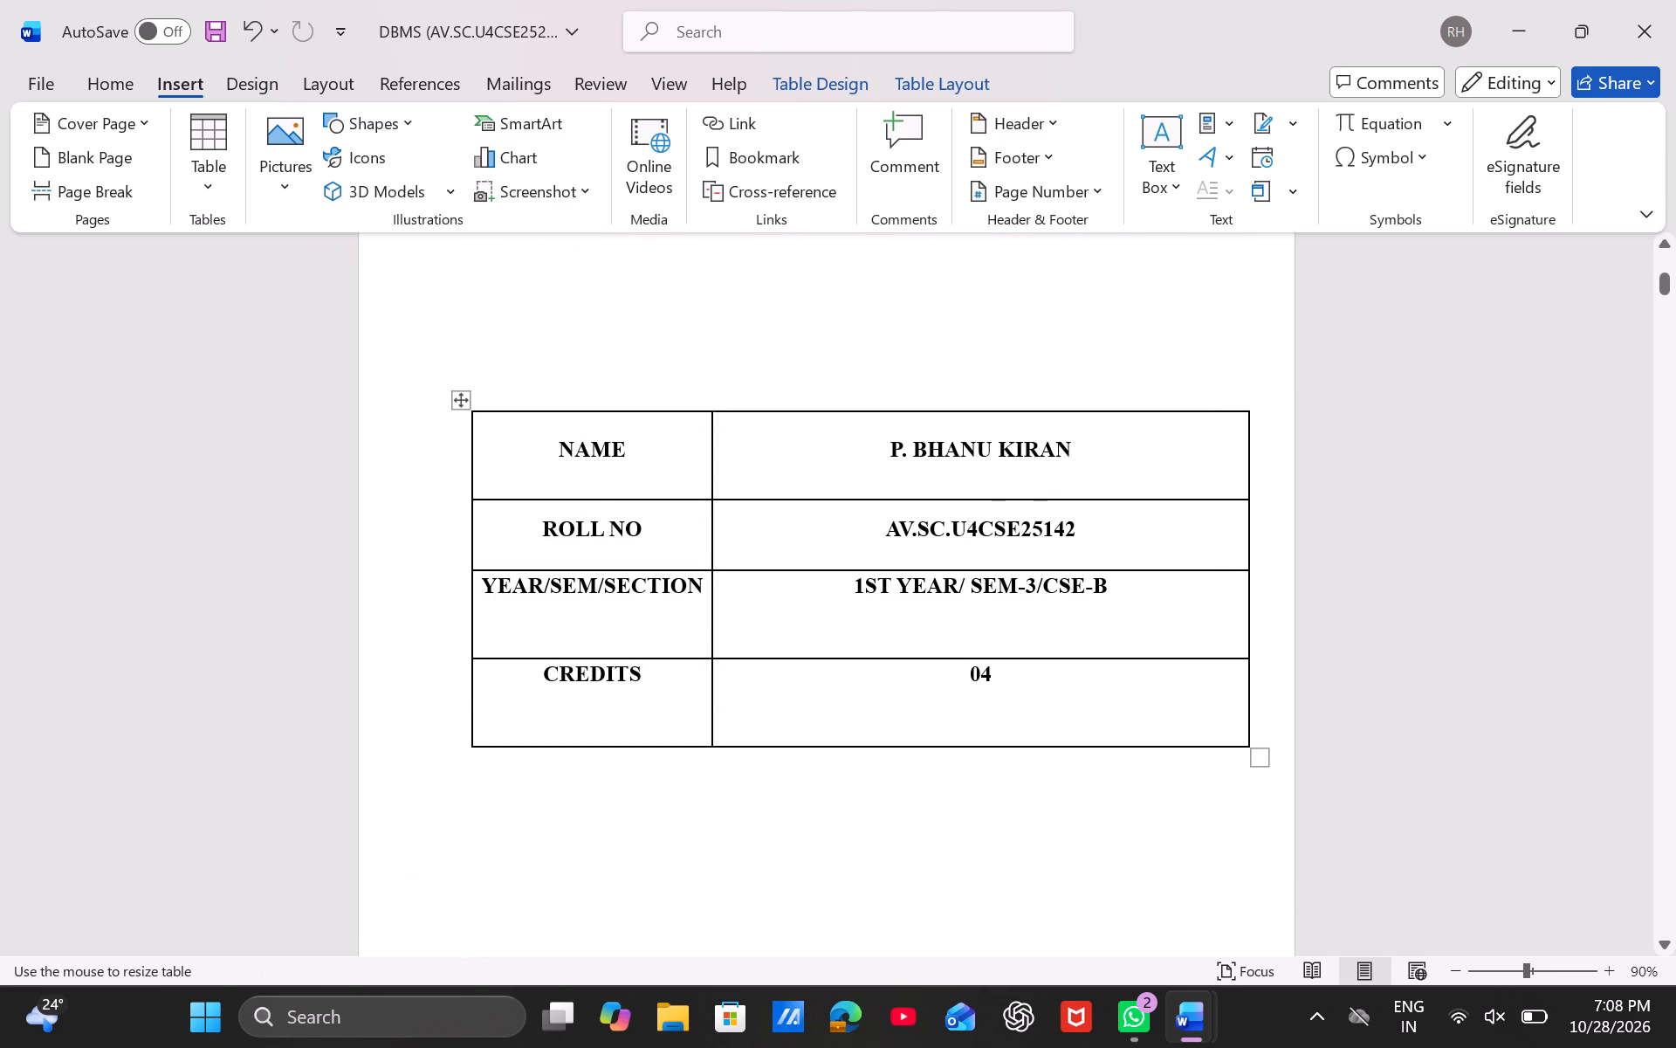
drag(1230, 650, 1233, 583)
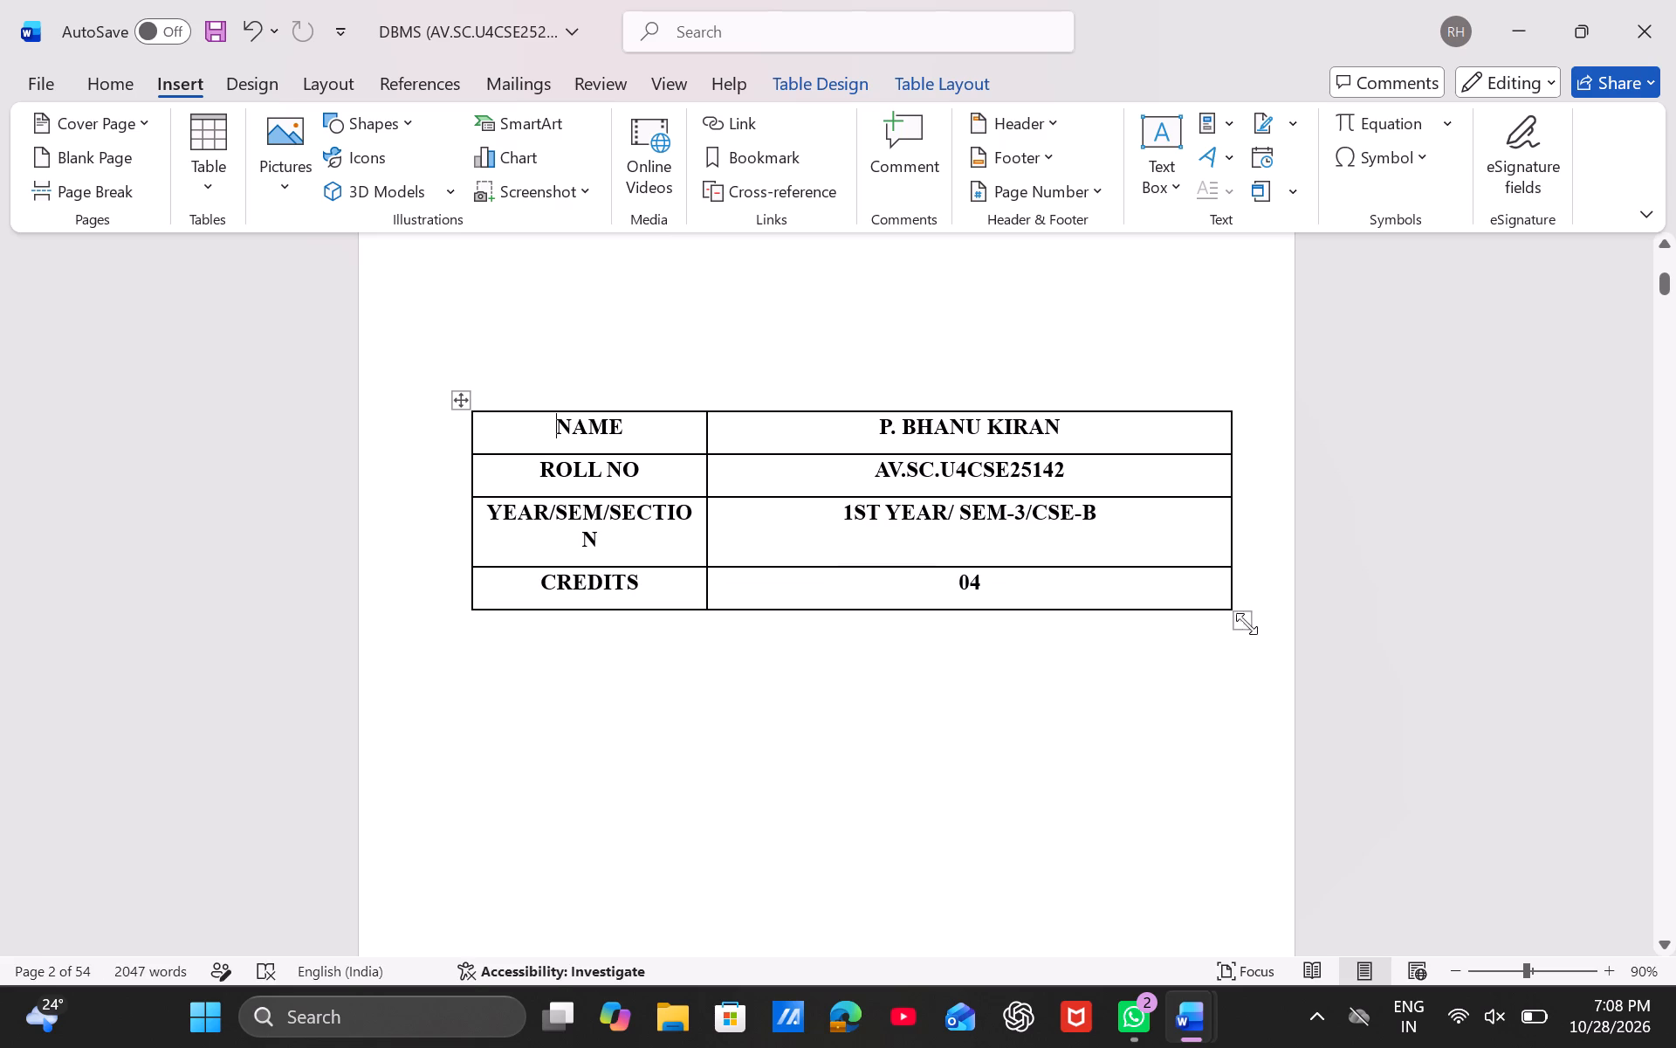
Remove the bold formatting from all text in the cover page's student details table.
scroll(1172, 688, up, 2)
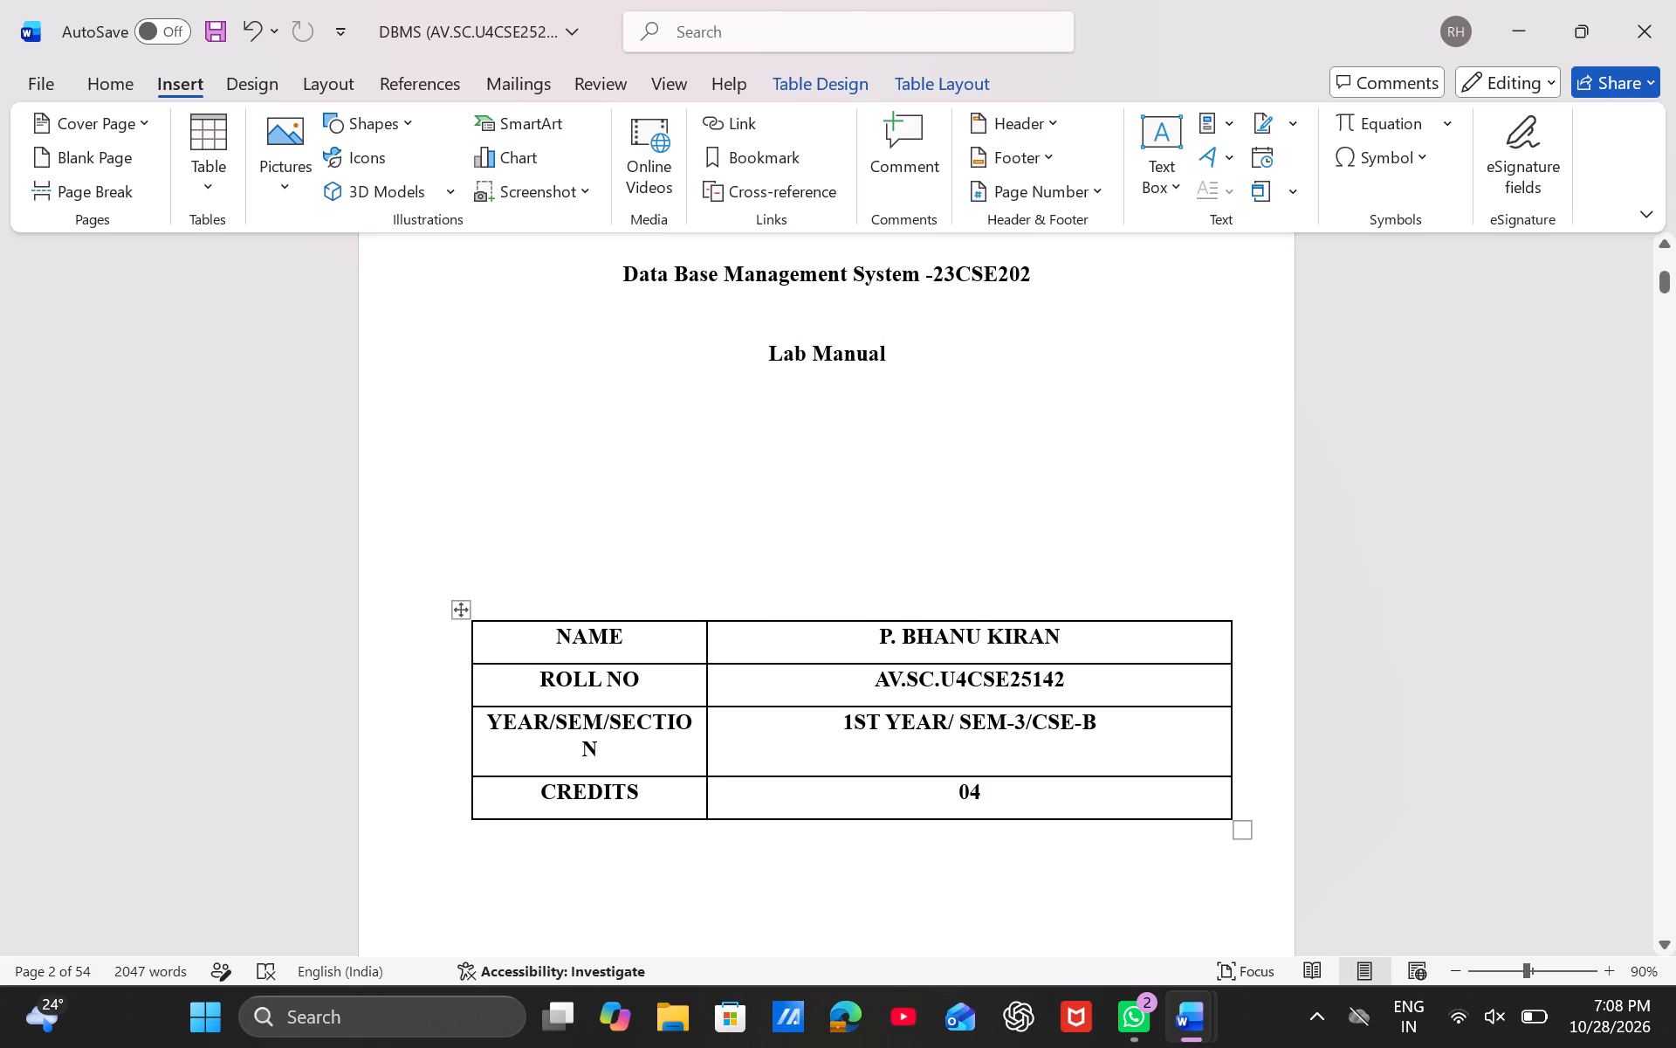
drag(992, 797, 593, 654)
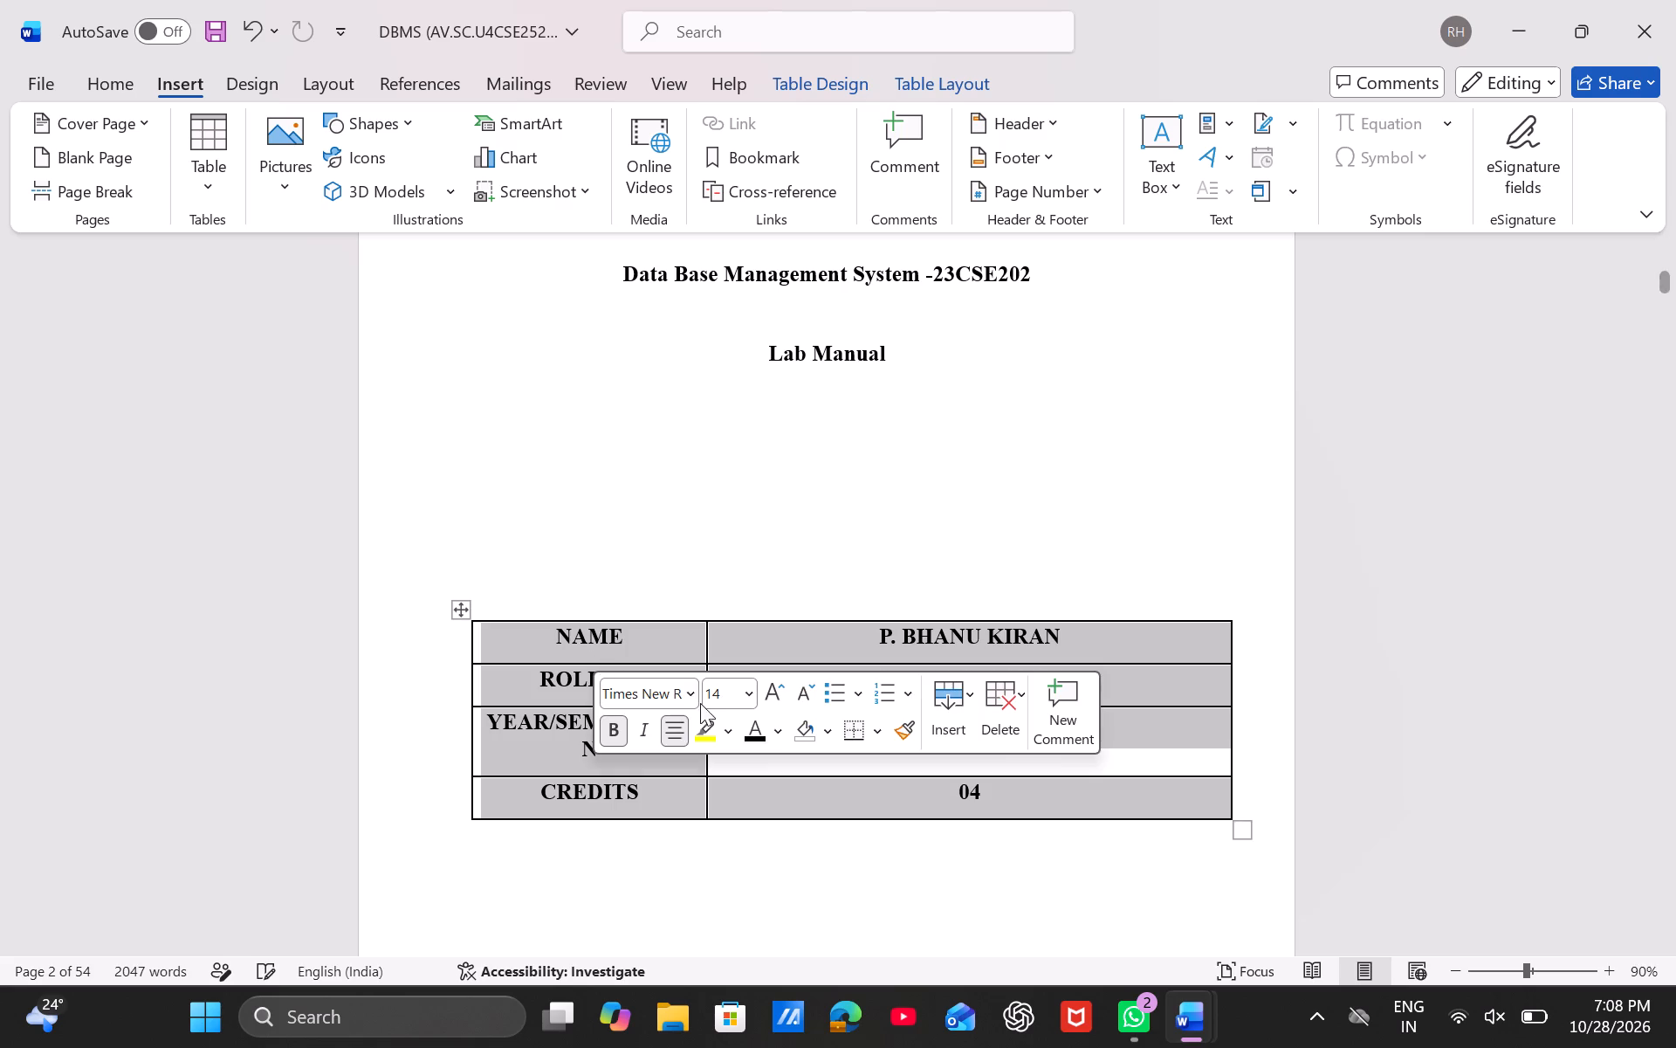
click(615, 731)
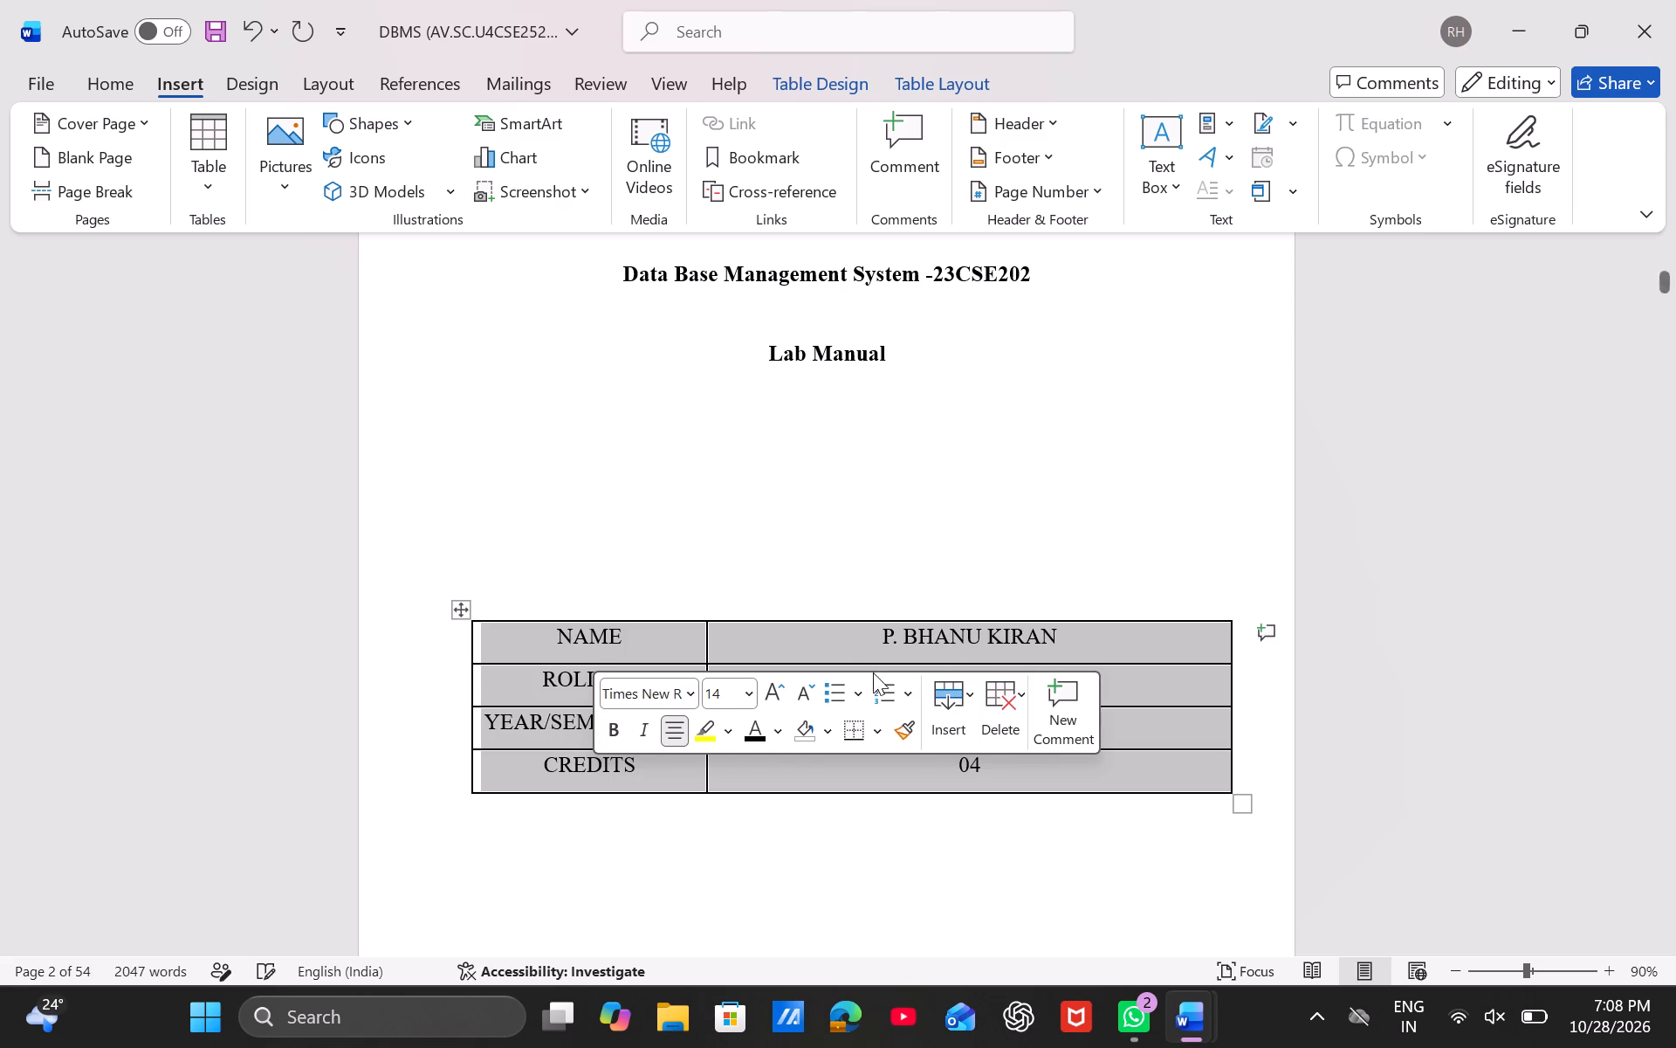
click(840, 699)
click(840, 699)
click(884, 559)
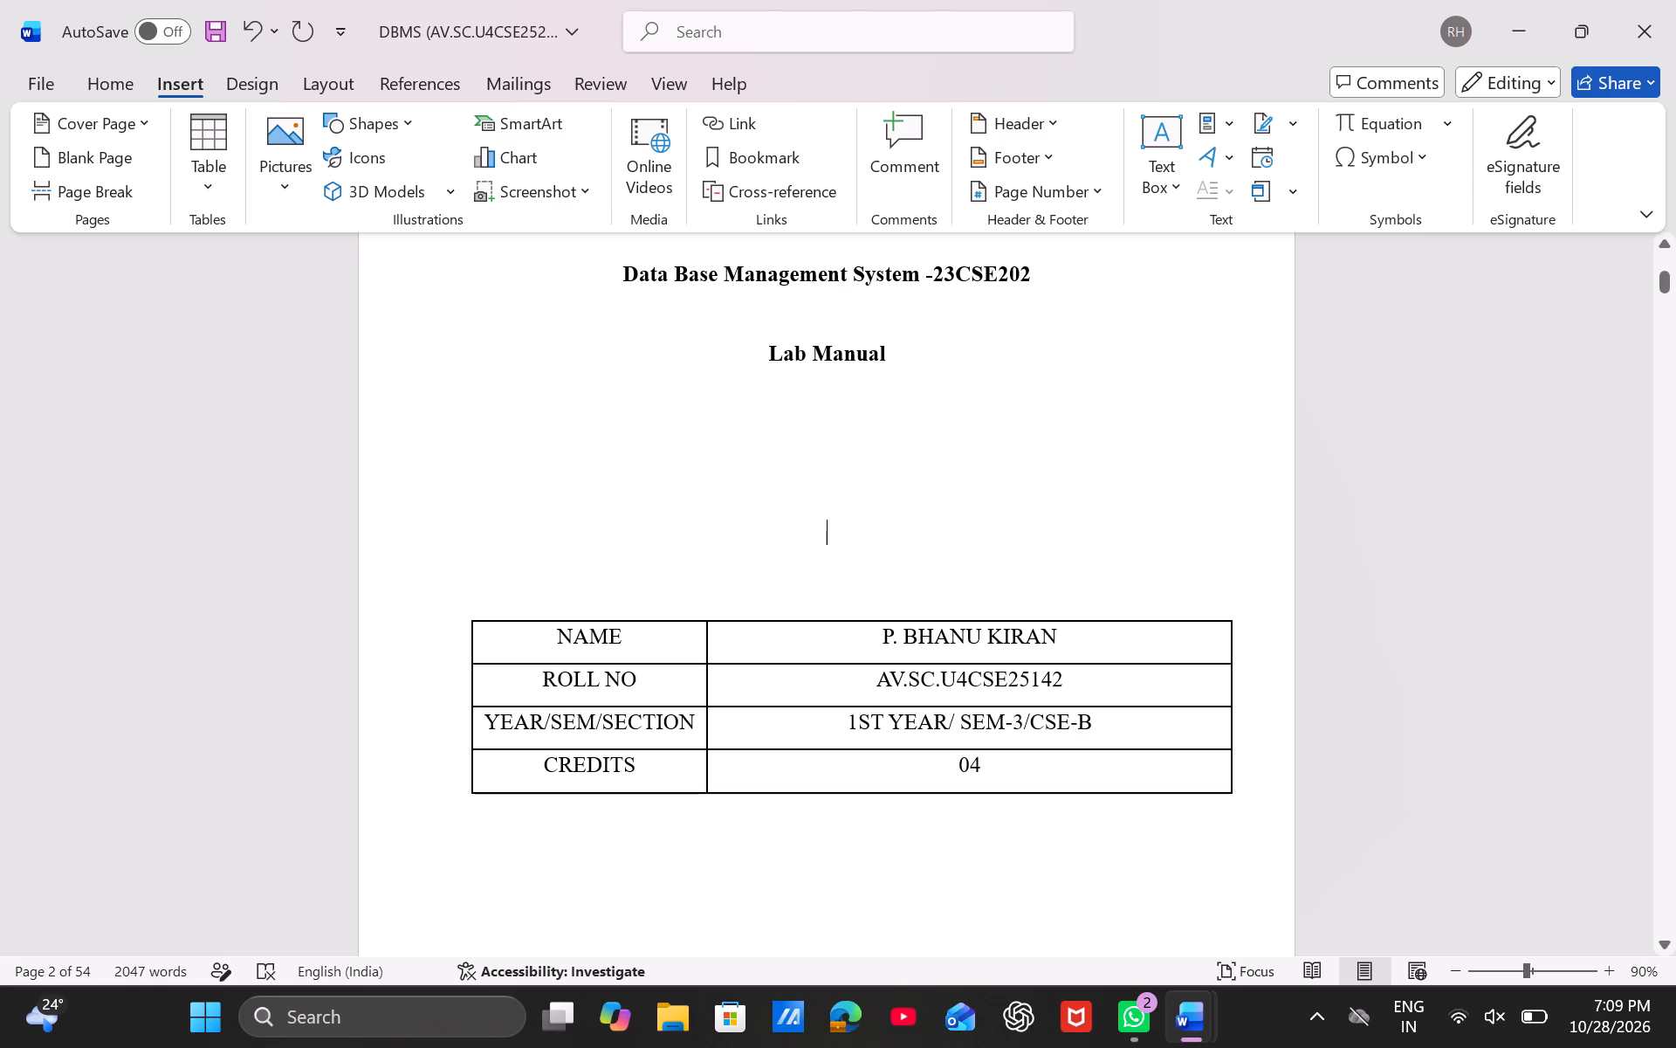
Left-align the NAME, ROLL NO, YEAR/SEM/SECTION and CREDITS labels in the manual's student details table, using the table in dbms-lab-report as reference.
right_click(552, 631)
click(511, 632)
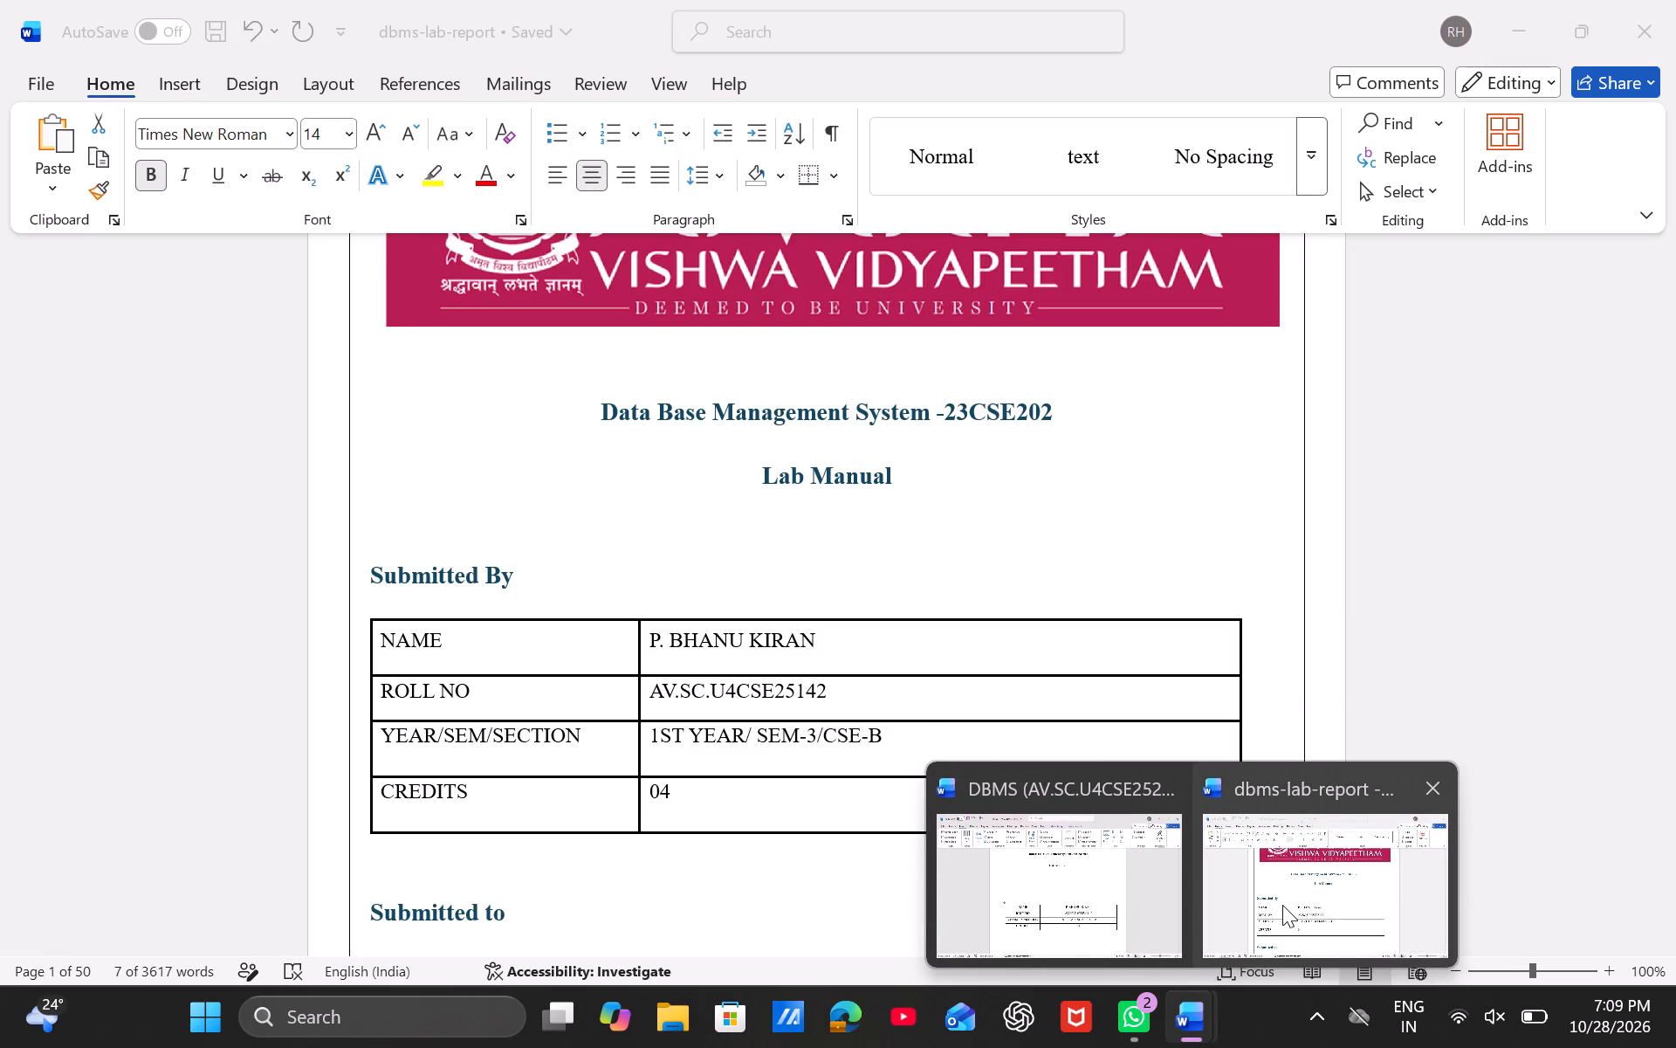
click(1282, 905)
drag(766, 718, 582, 702)
click(766, 525)
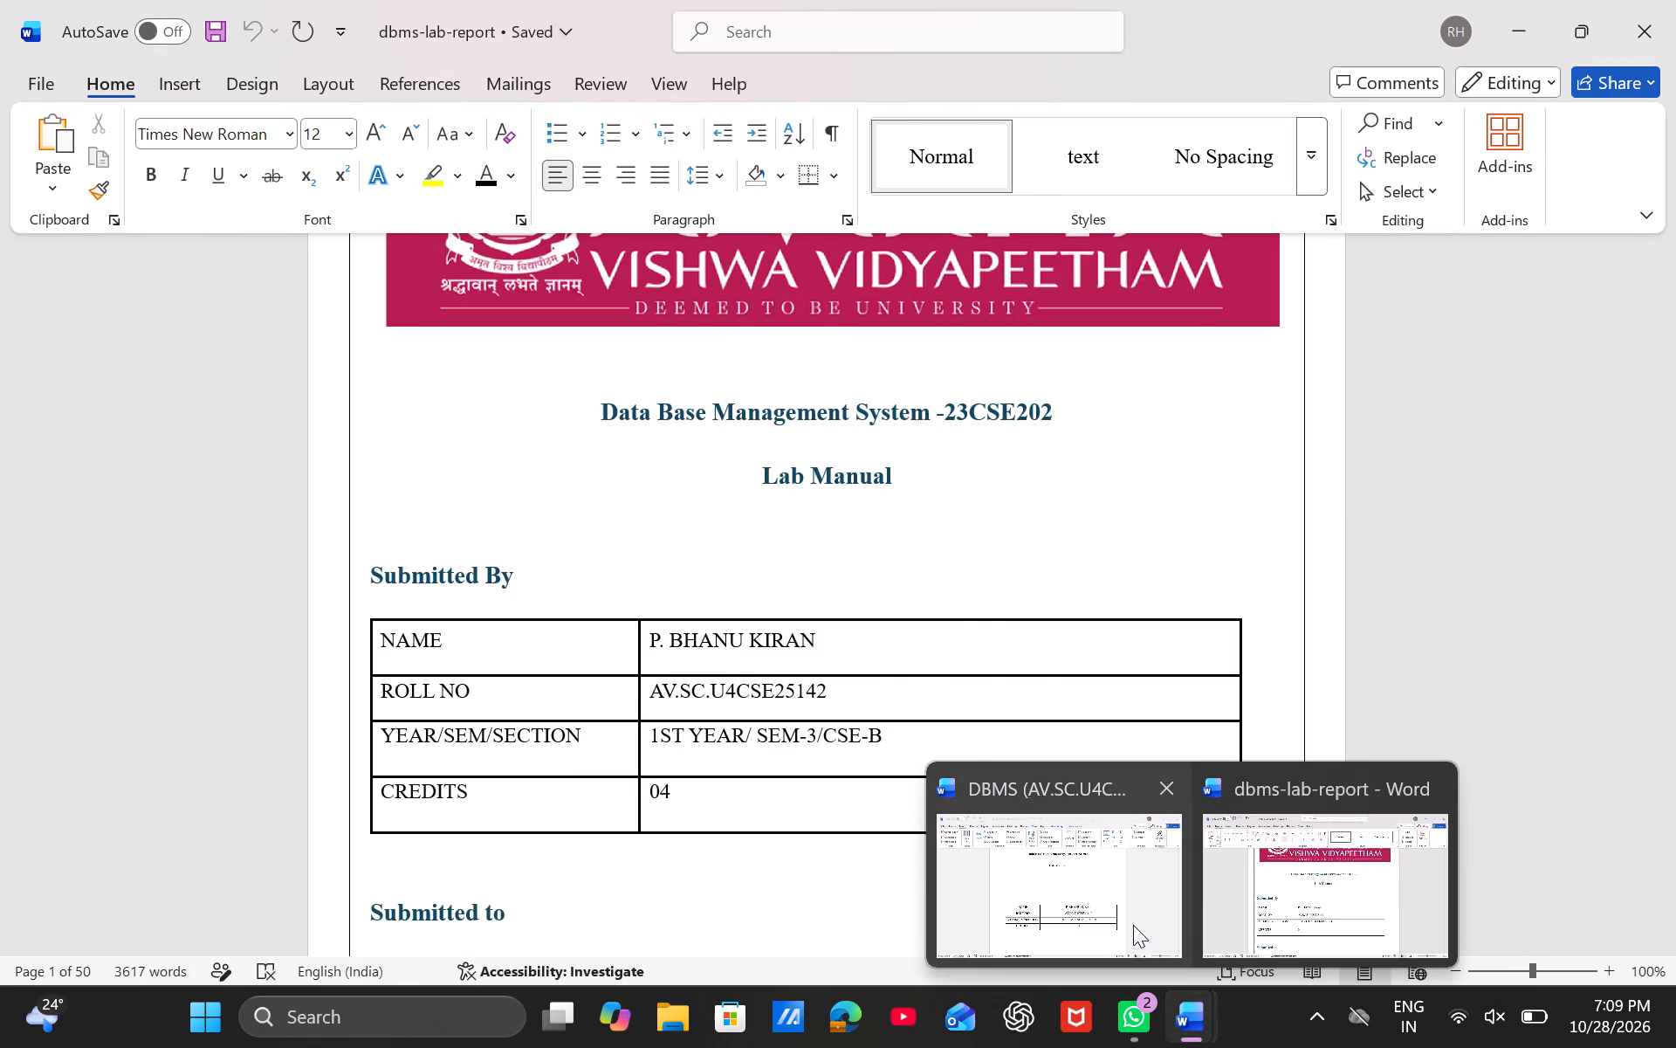
click(1123, 921)
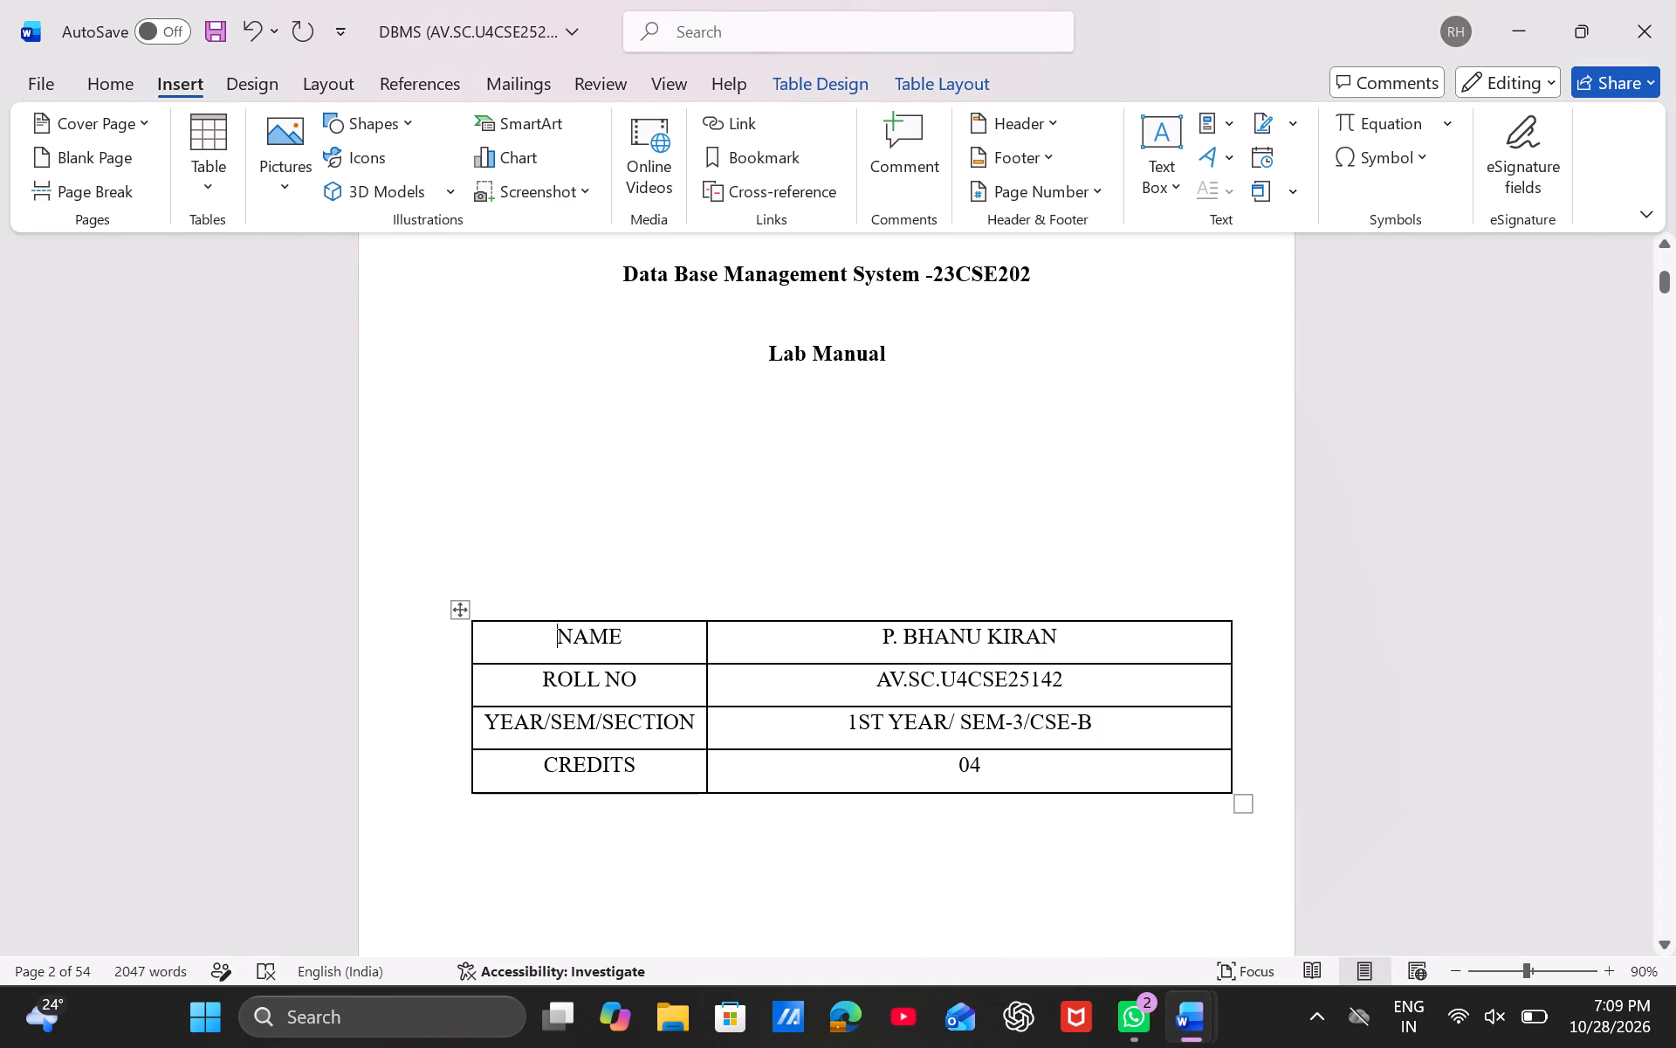
key(BackSpace)
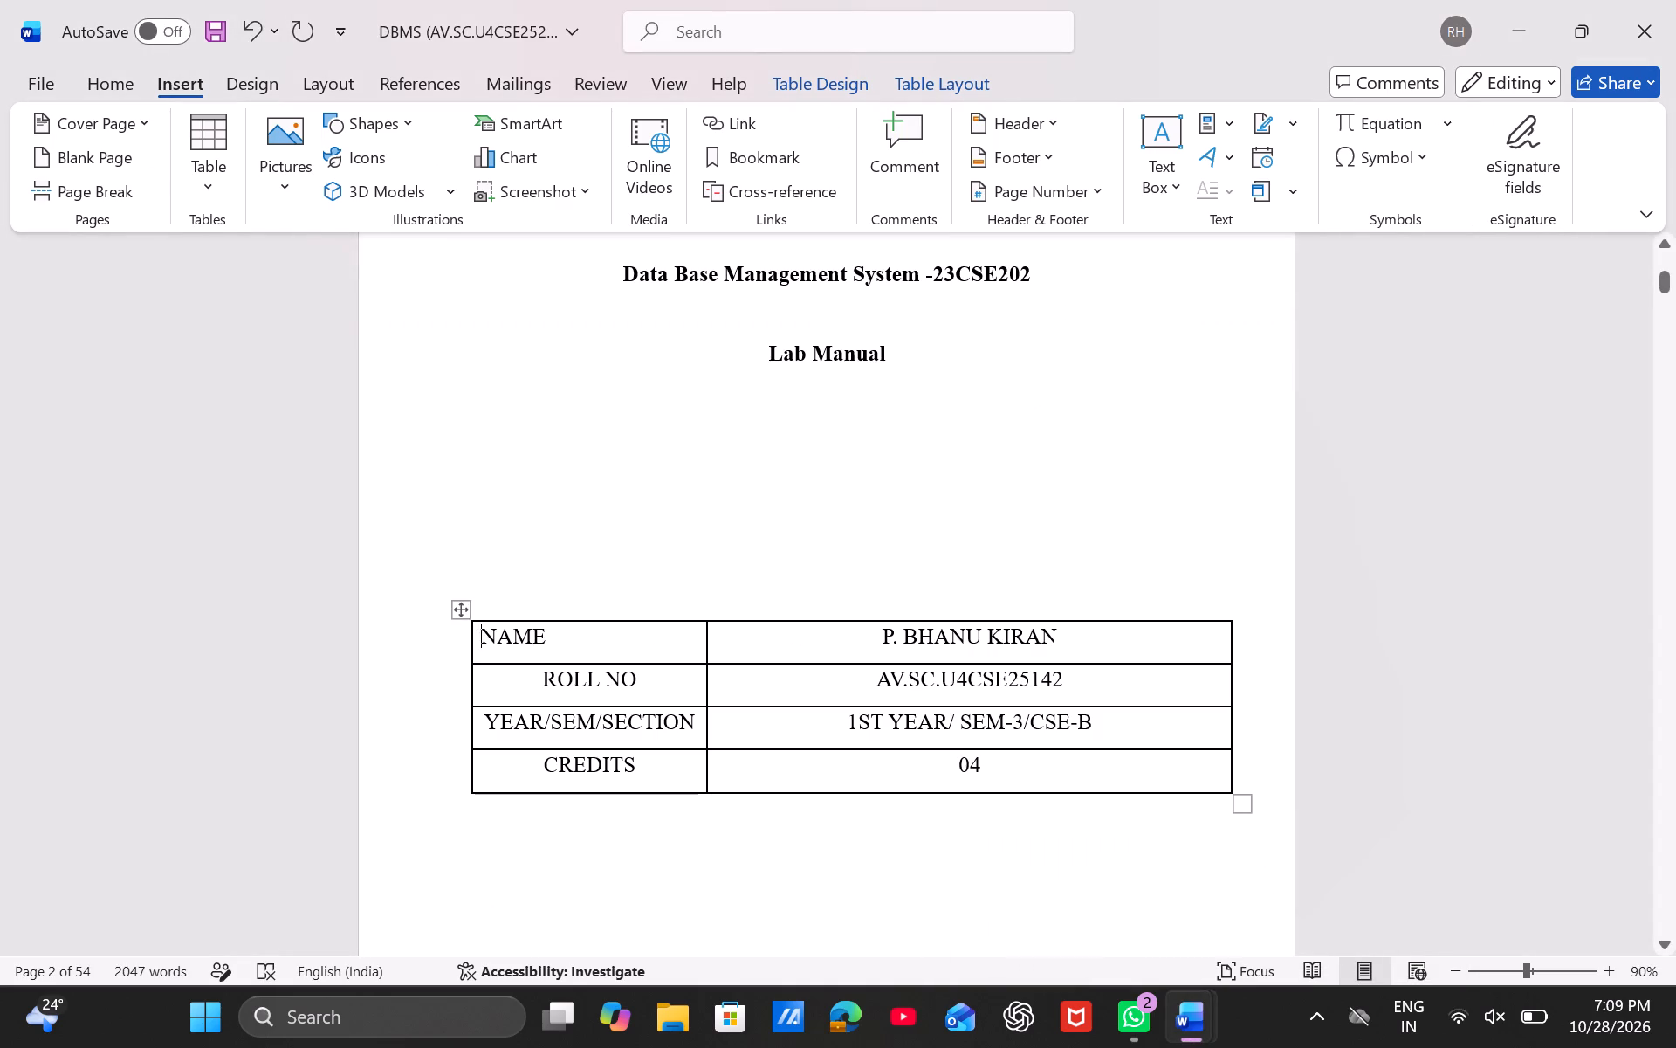
click(543, 668)
key(BackSpace)
click(489, 722)
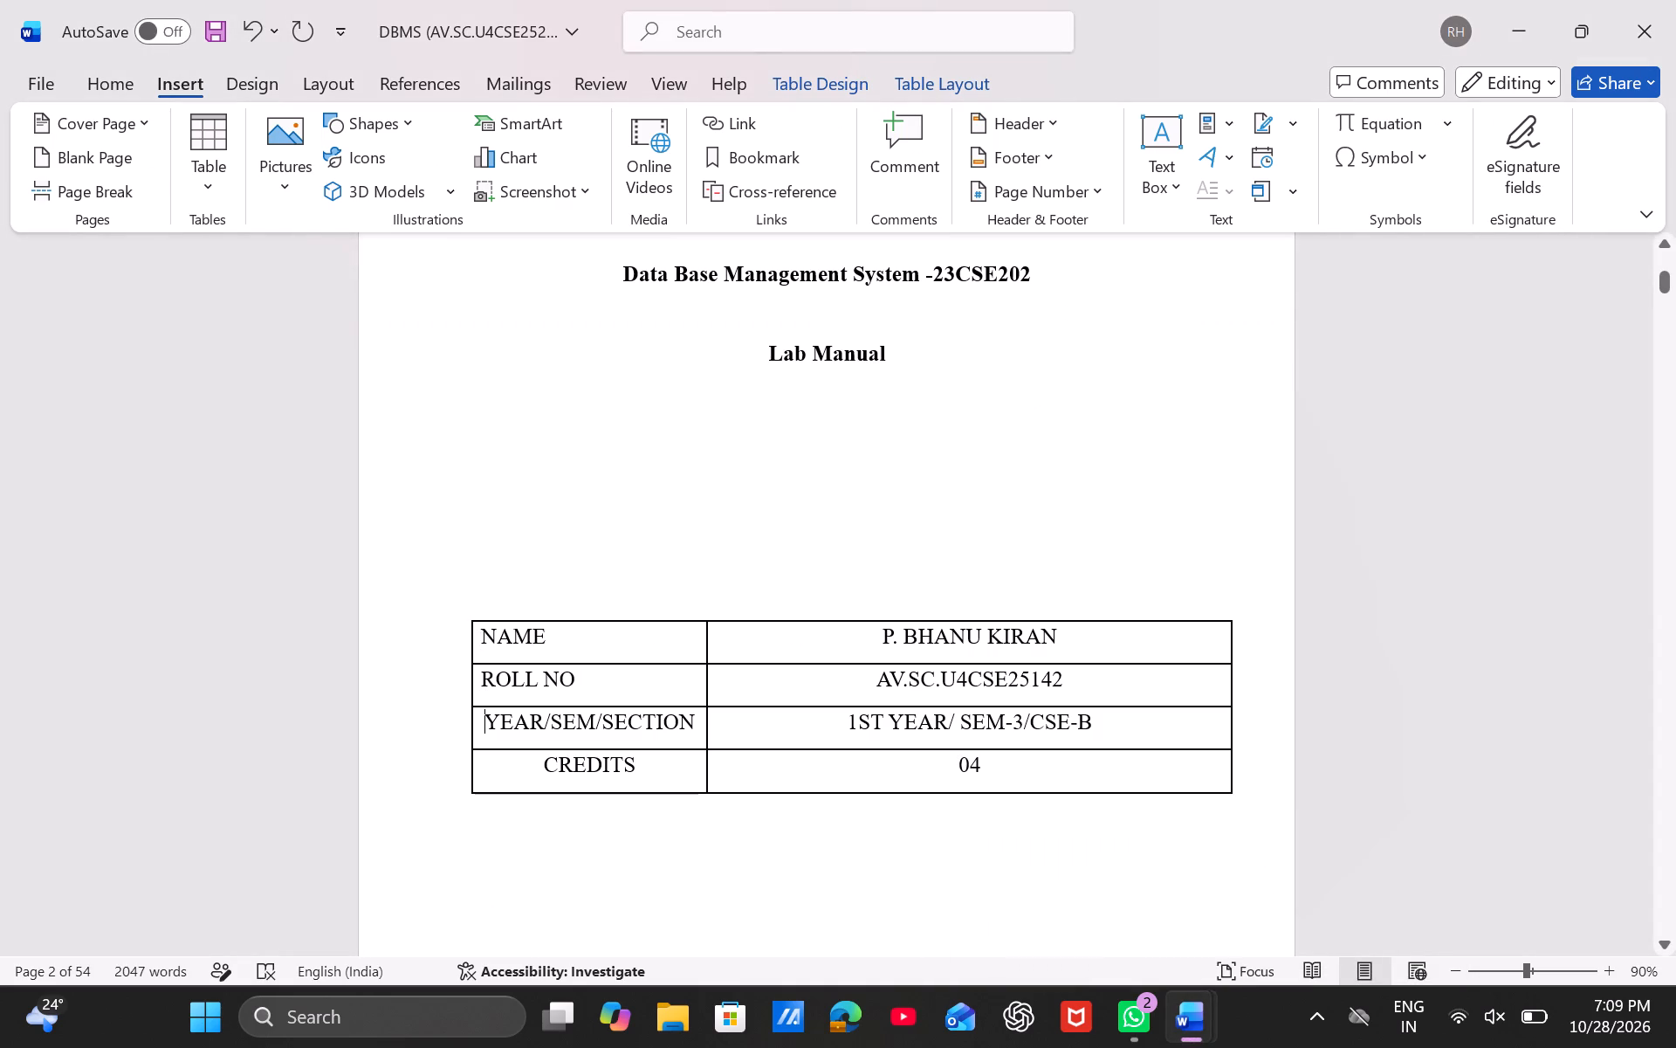
key(BackSpace)
key(BackSpace)
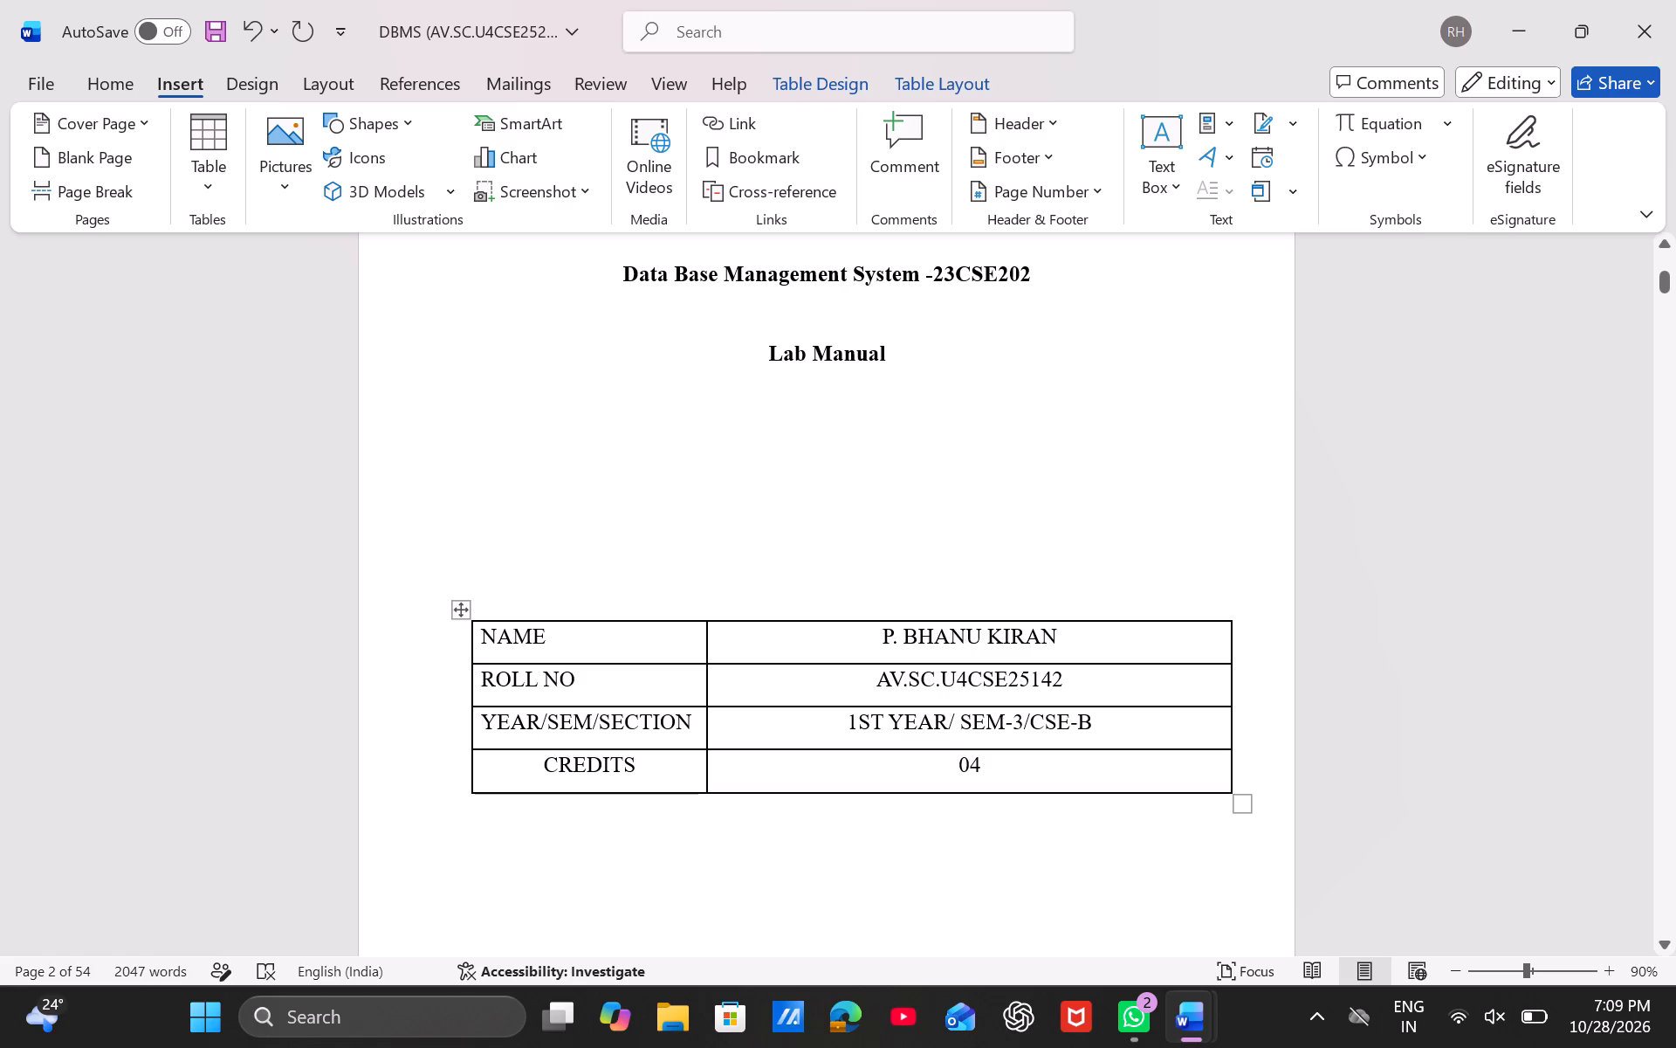
click(547, 746)
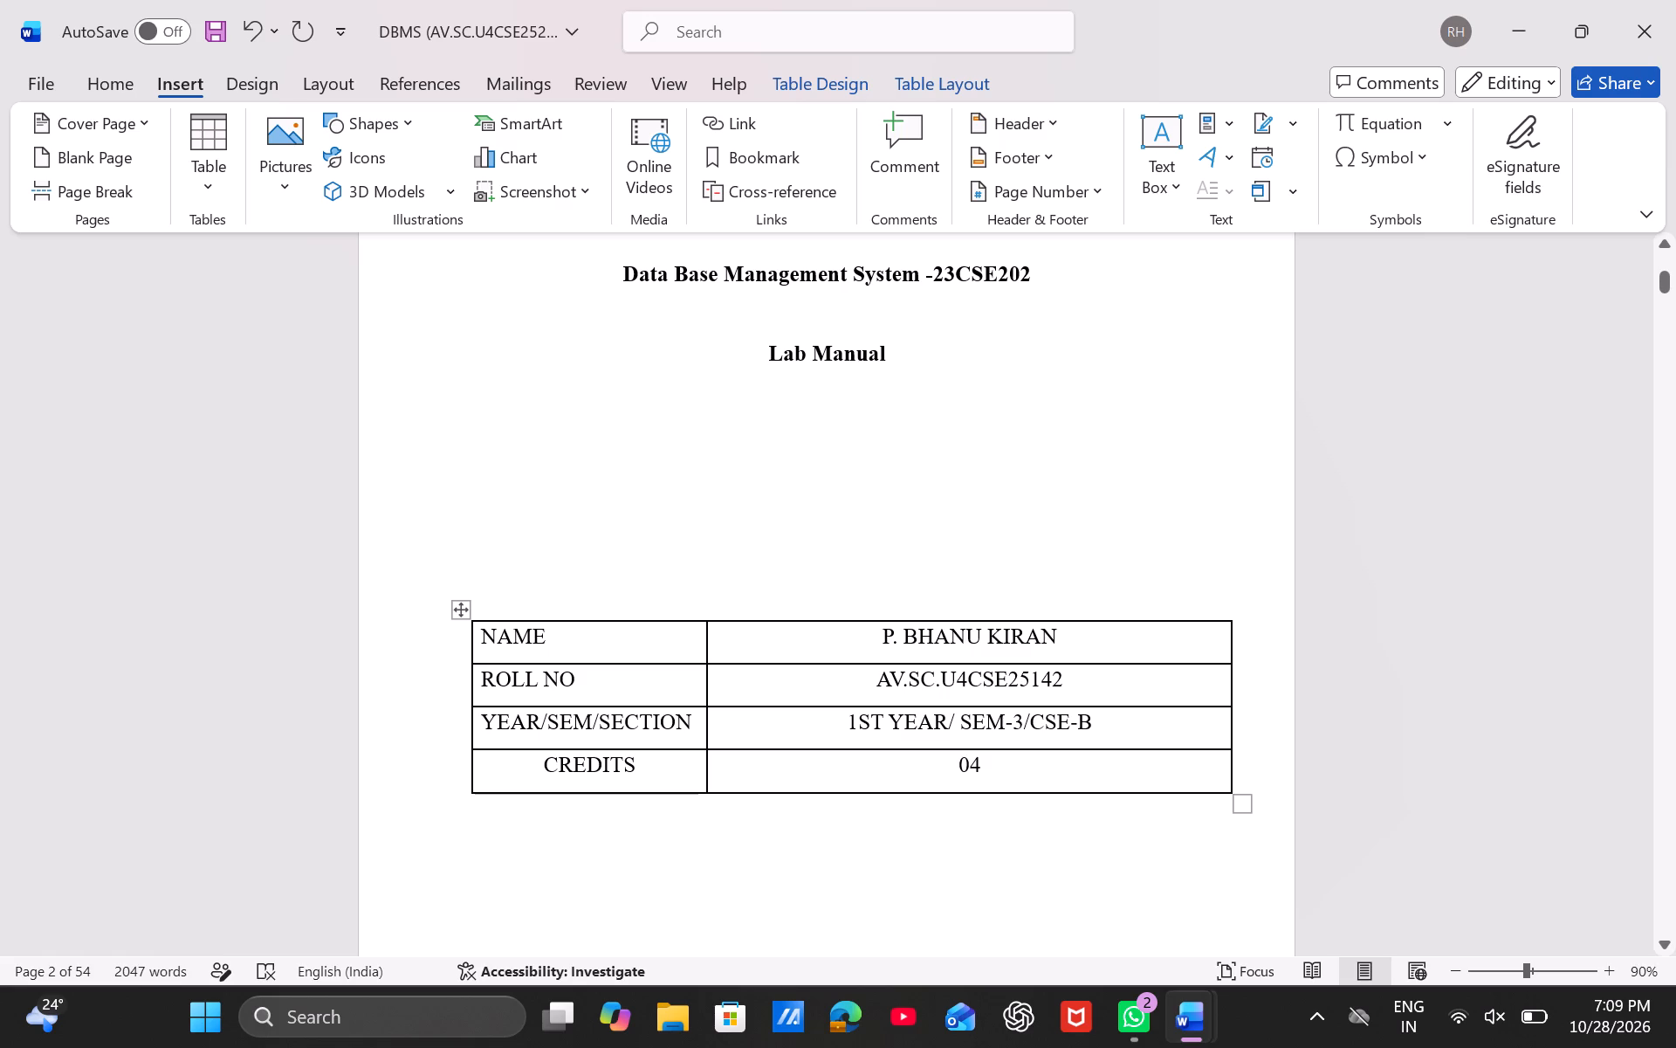
click(542, 764)
key(BackSpace)
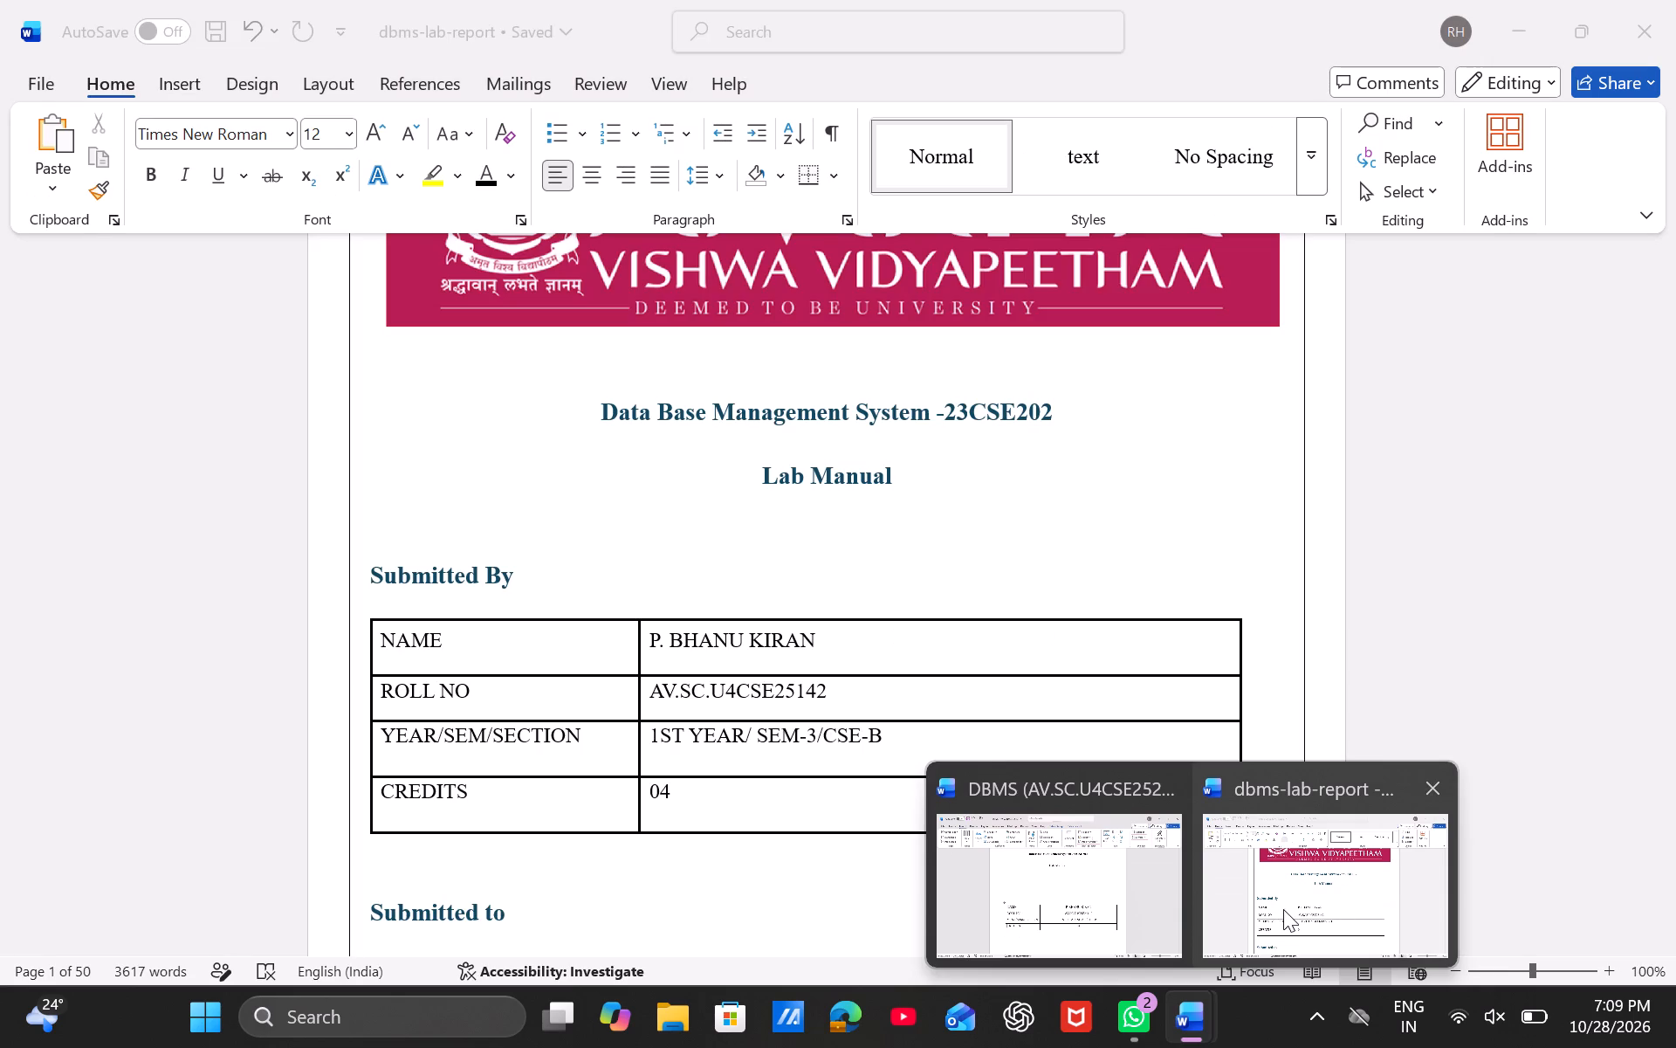
Left-align the name, roll number, year/section and credits values in the table's second column.
click(877, 625)
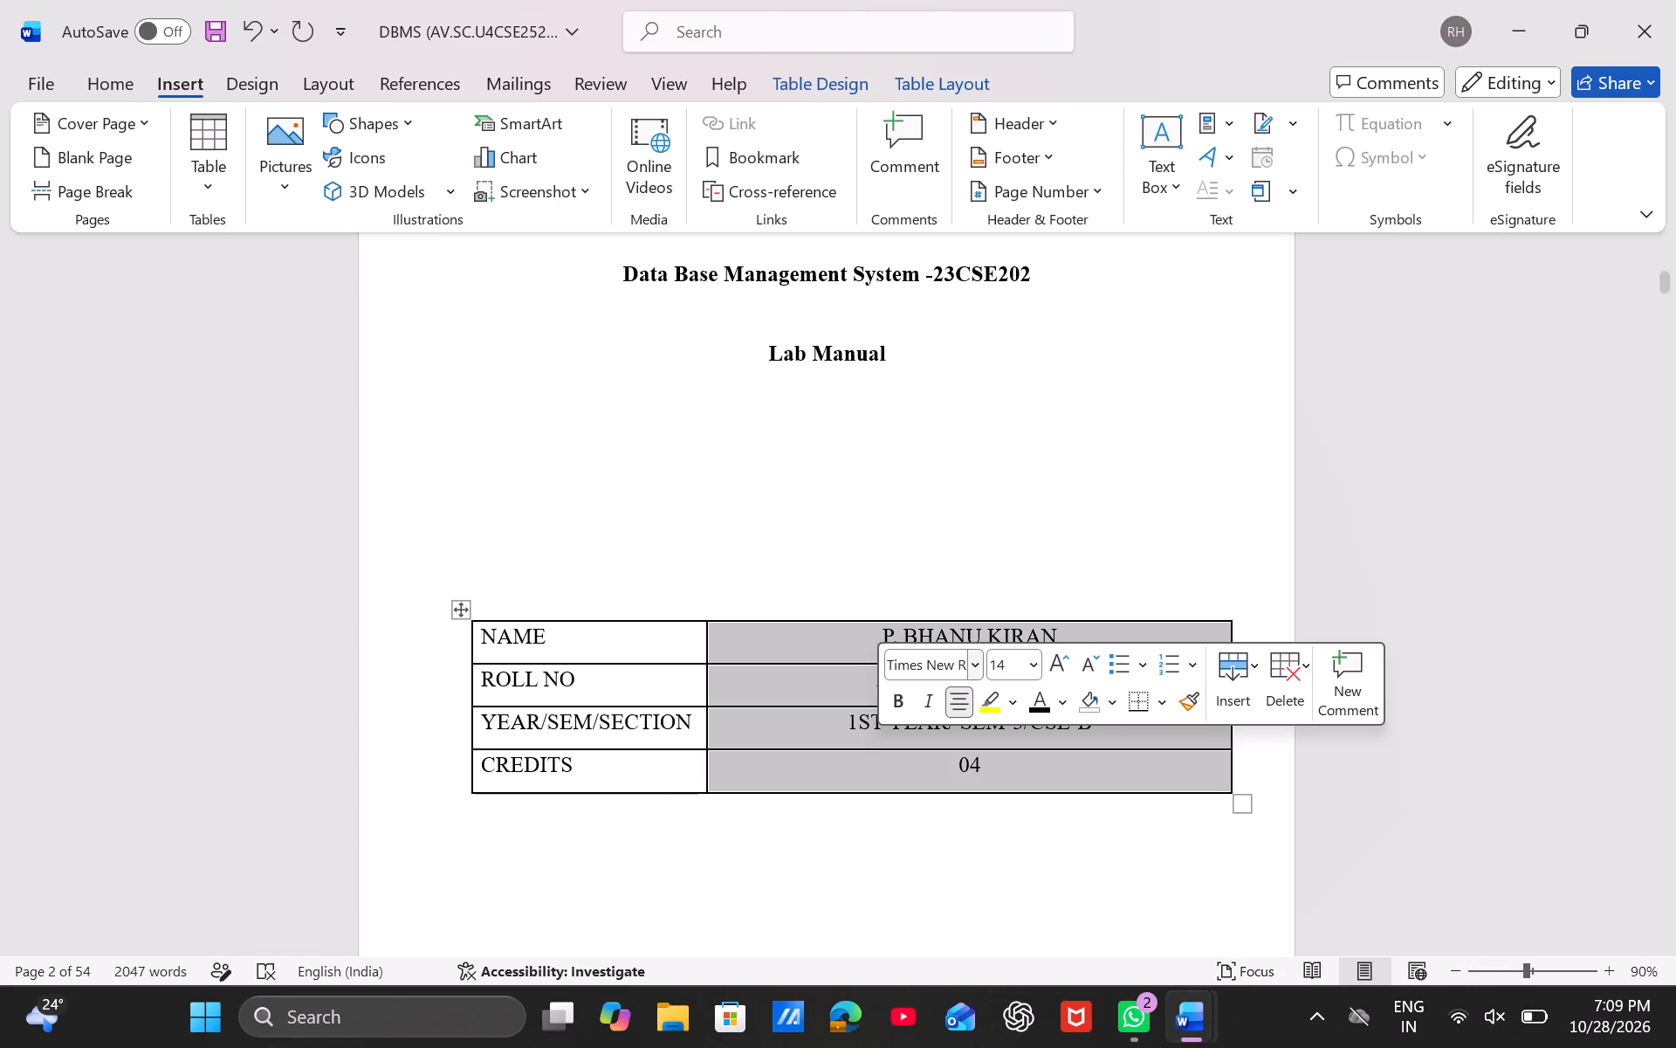
click(858, 644)
key(BackSpace)
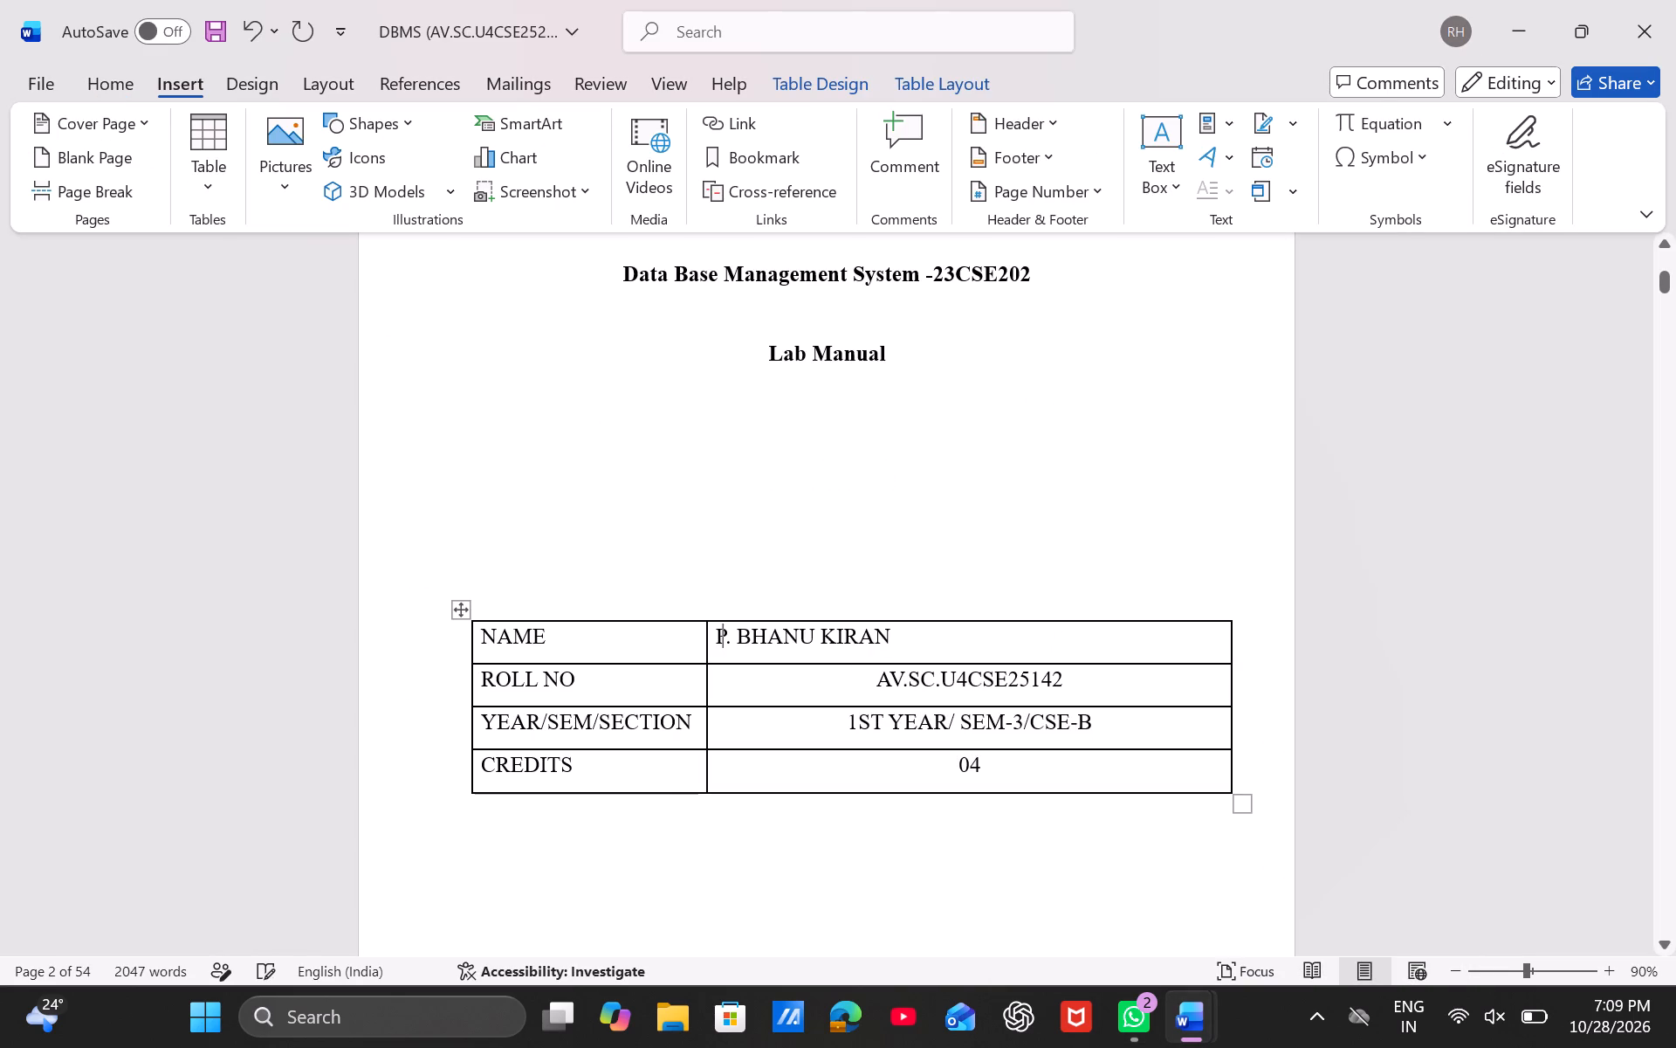
click(855, 678)
key(BackSpace)
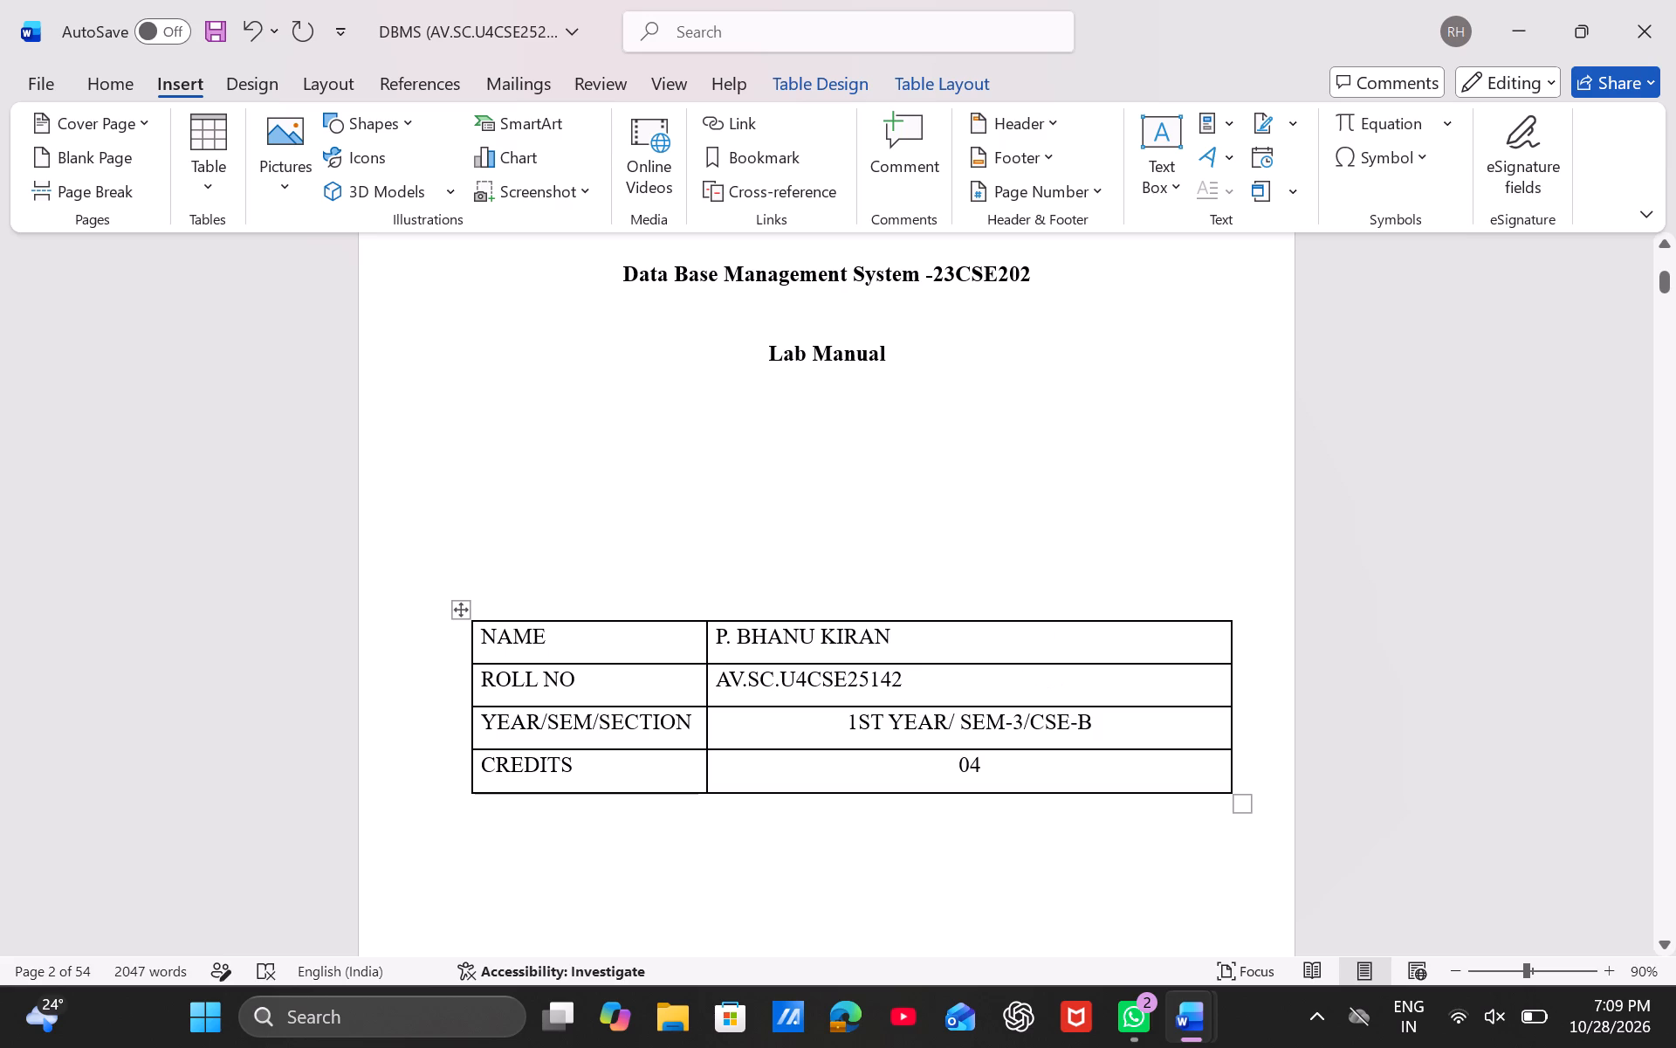
click(841, 724)
key(BackSpace)
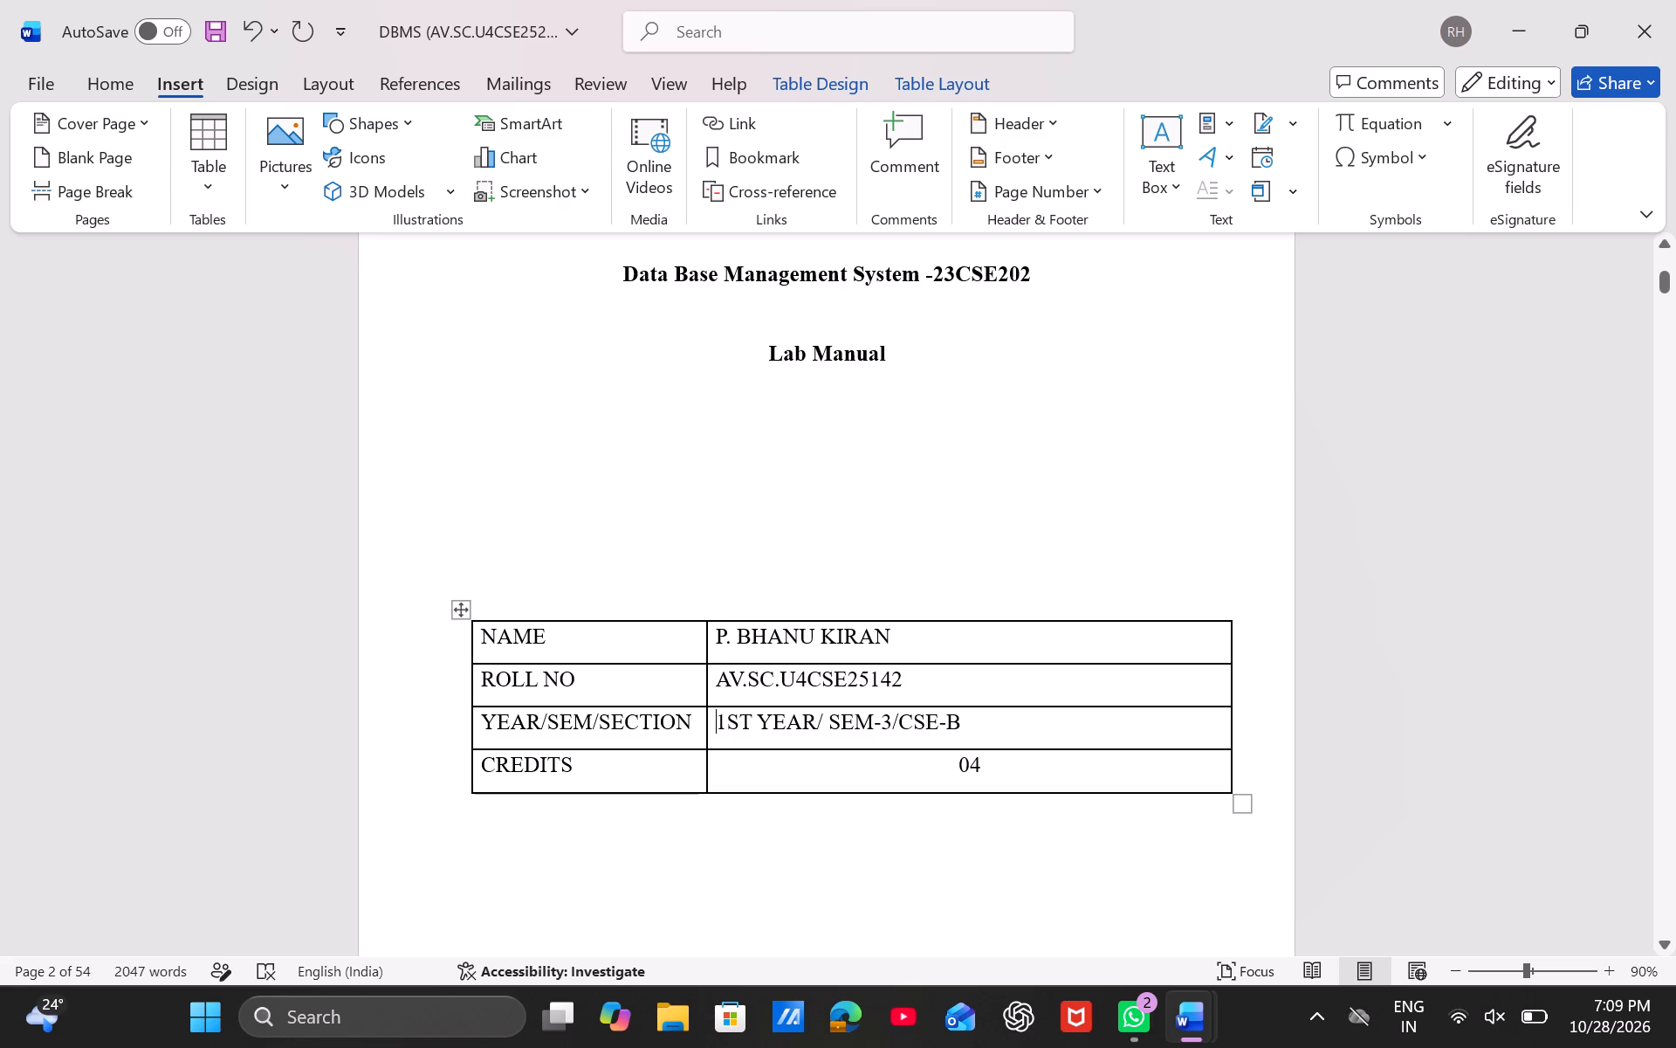
click(917, 769)
key(BackSpace)
Widen the first column of the student details table, keeping the table's overall width.
drag(706, 716, 783, 727)
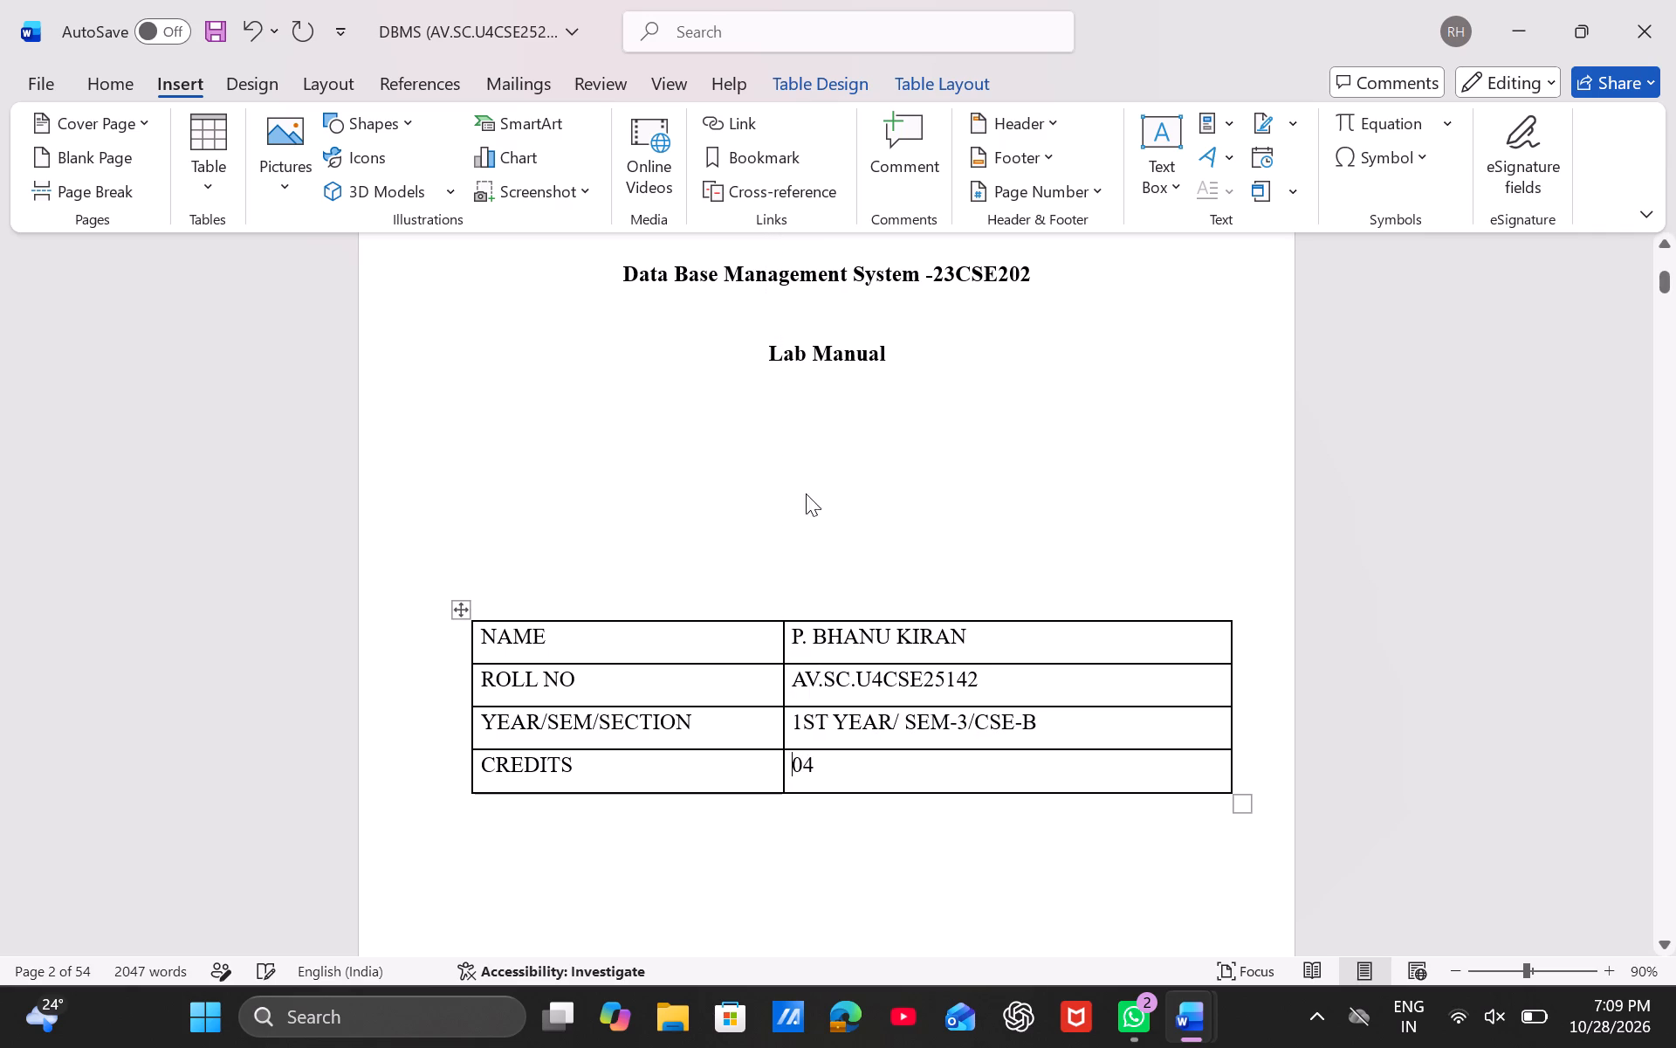
Paste the copied "Submitted By" heading on the blank line between Lab Manual and the details table, and shift it to the left margin.
scroll(852, 763, down, 3)
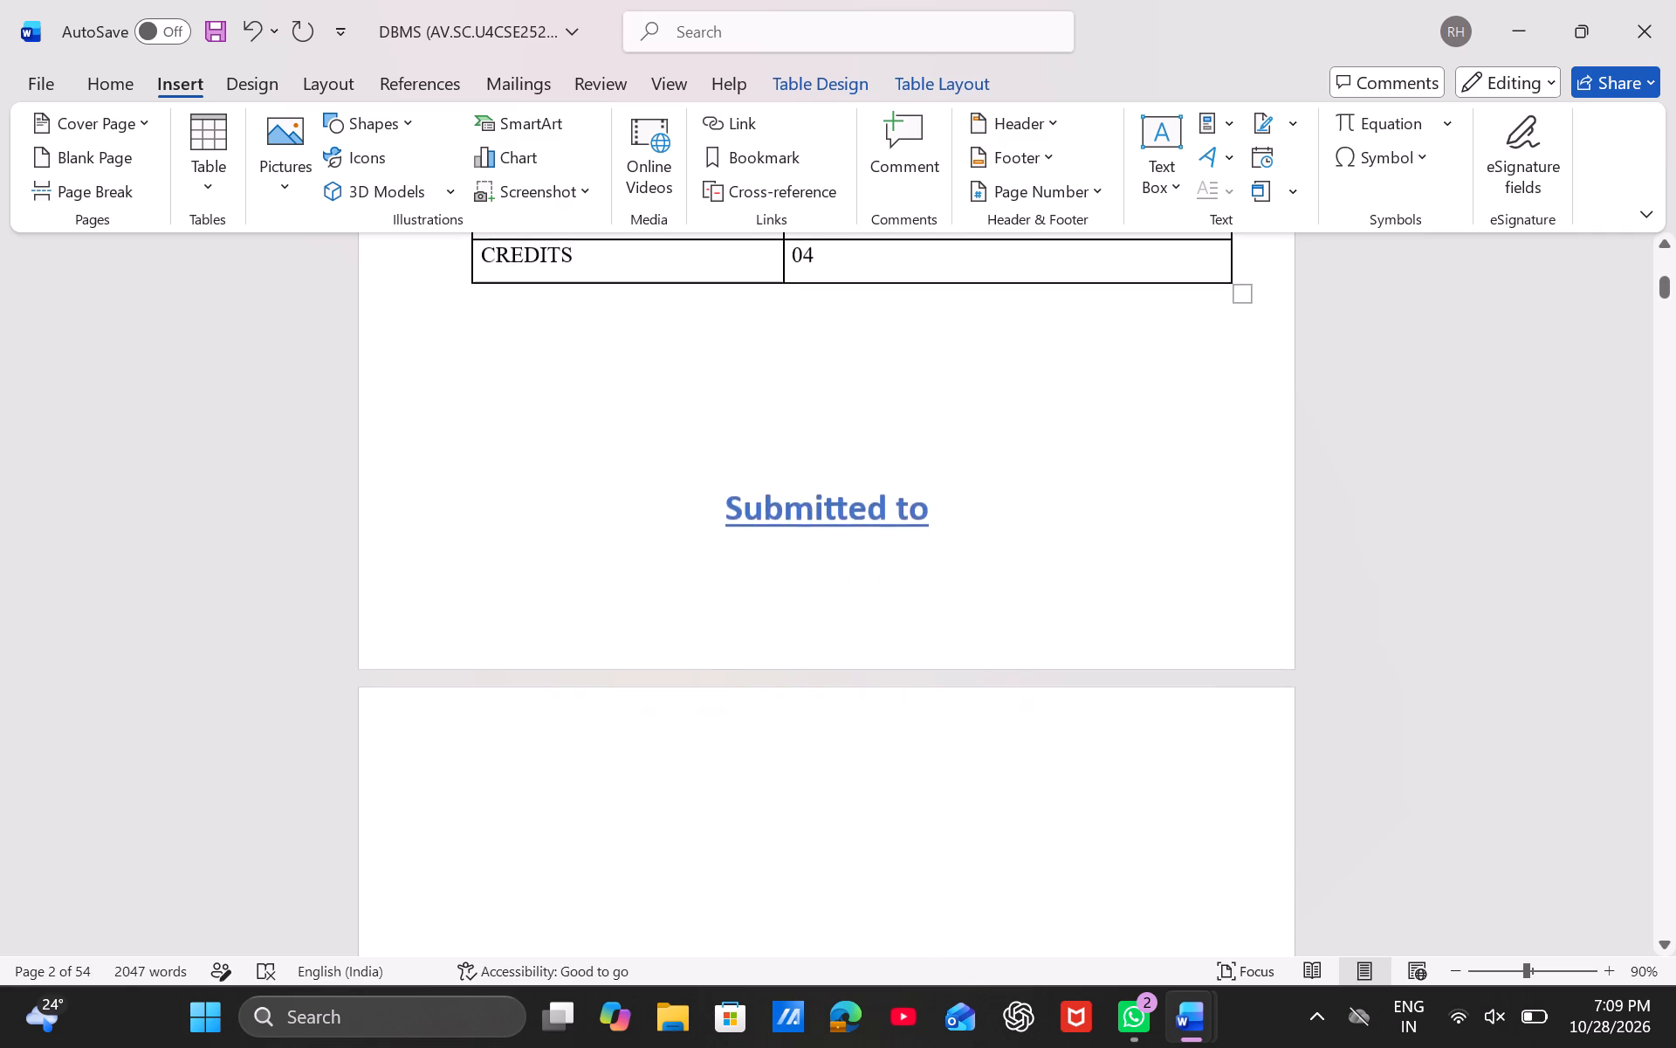
scroll(852, 763, up, 3)
click(635, 555)
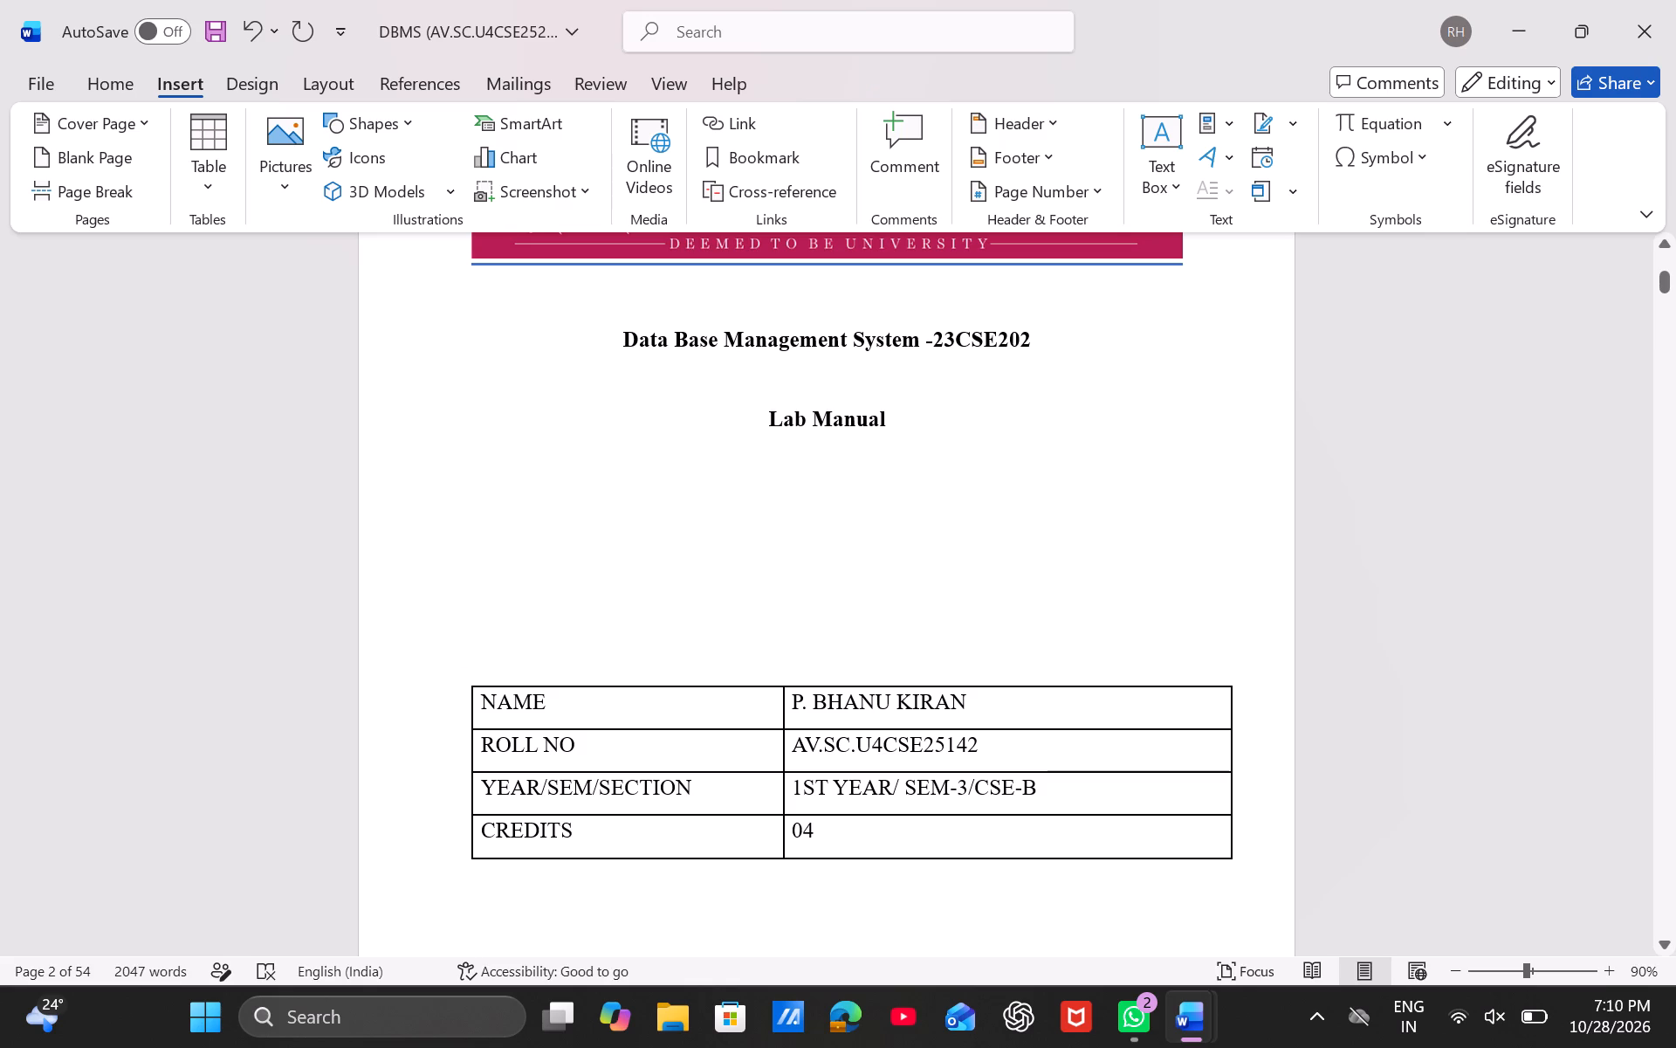
key(ctrl+v)
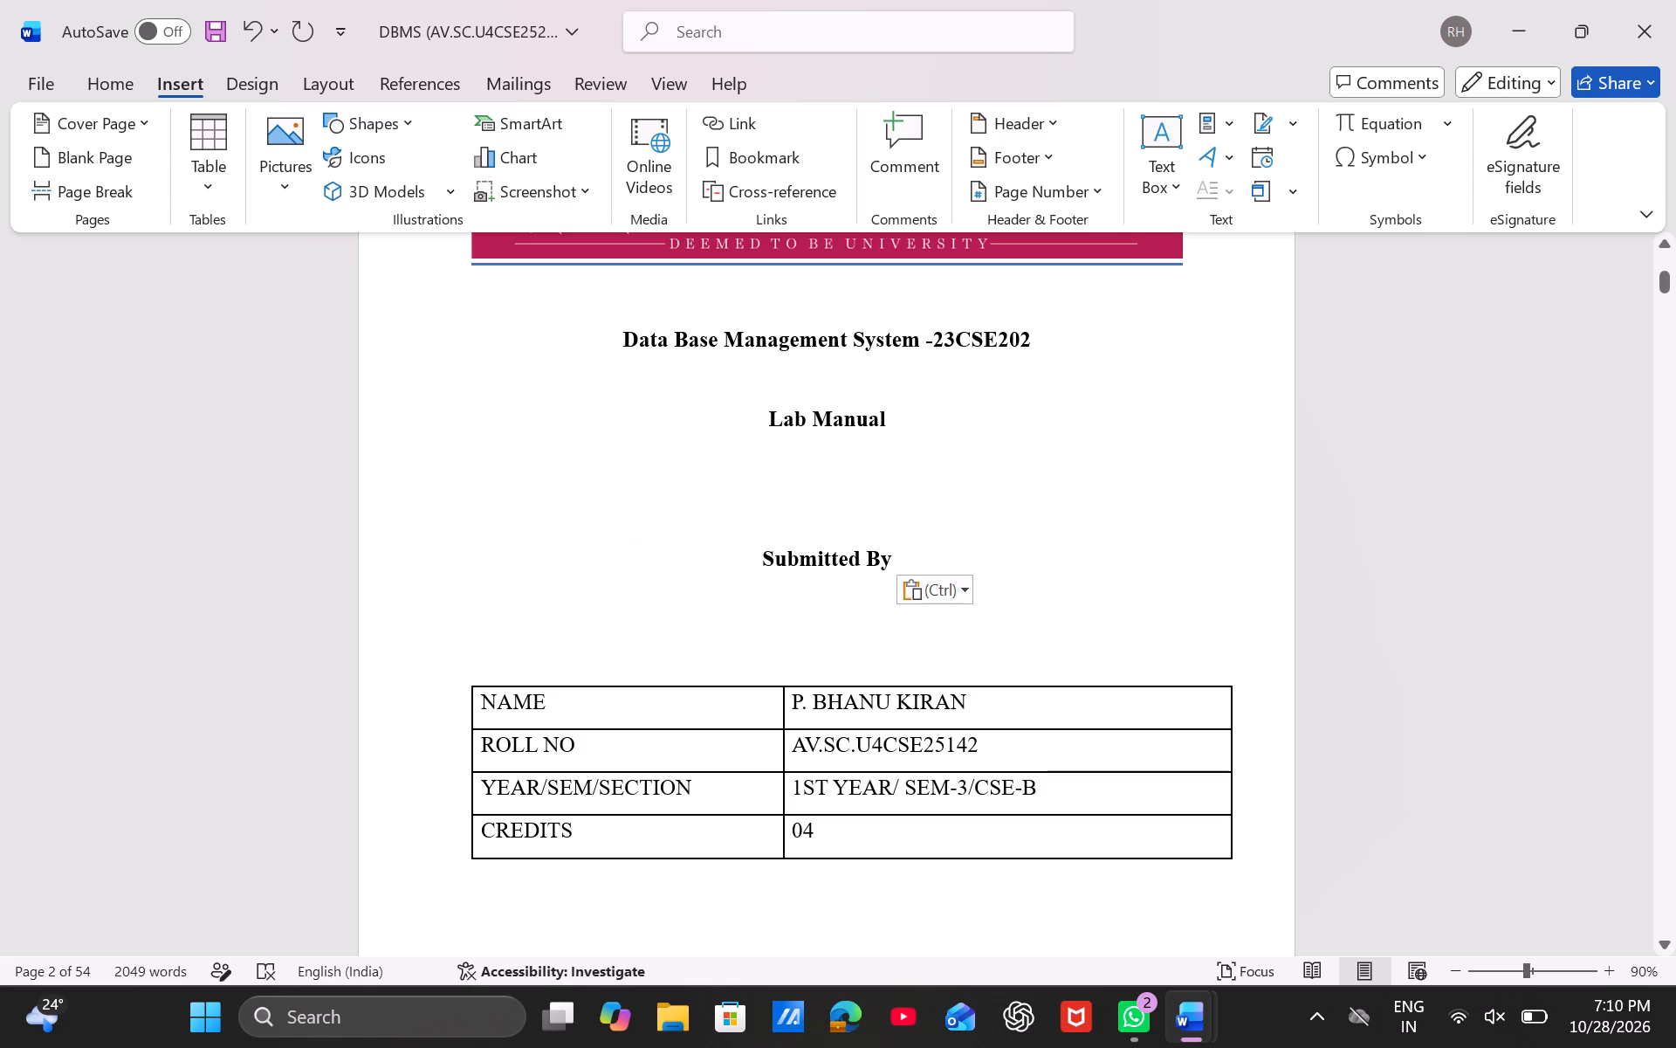
click(725, 565)
key(BackSpace)
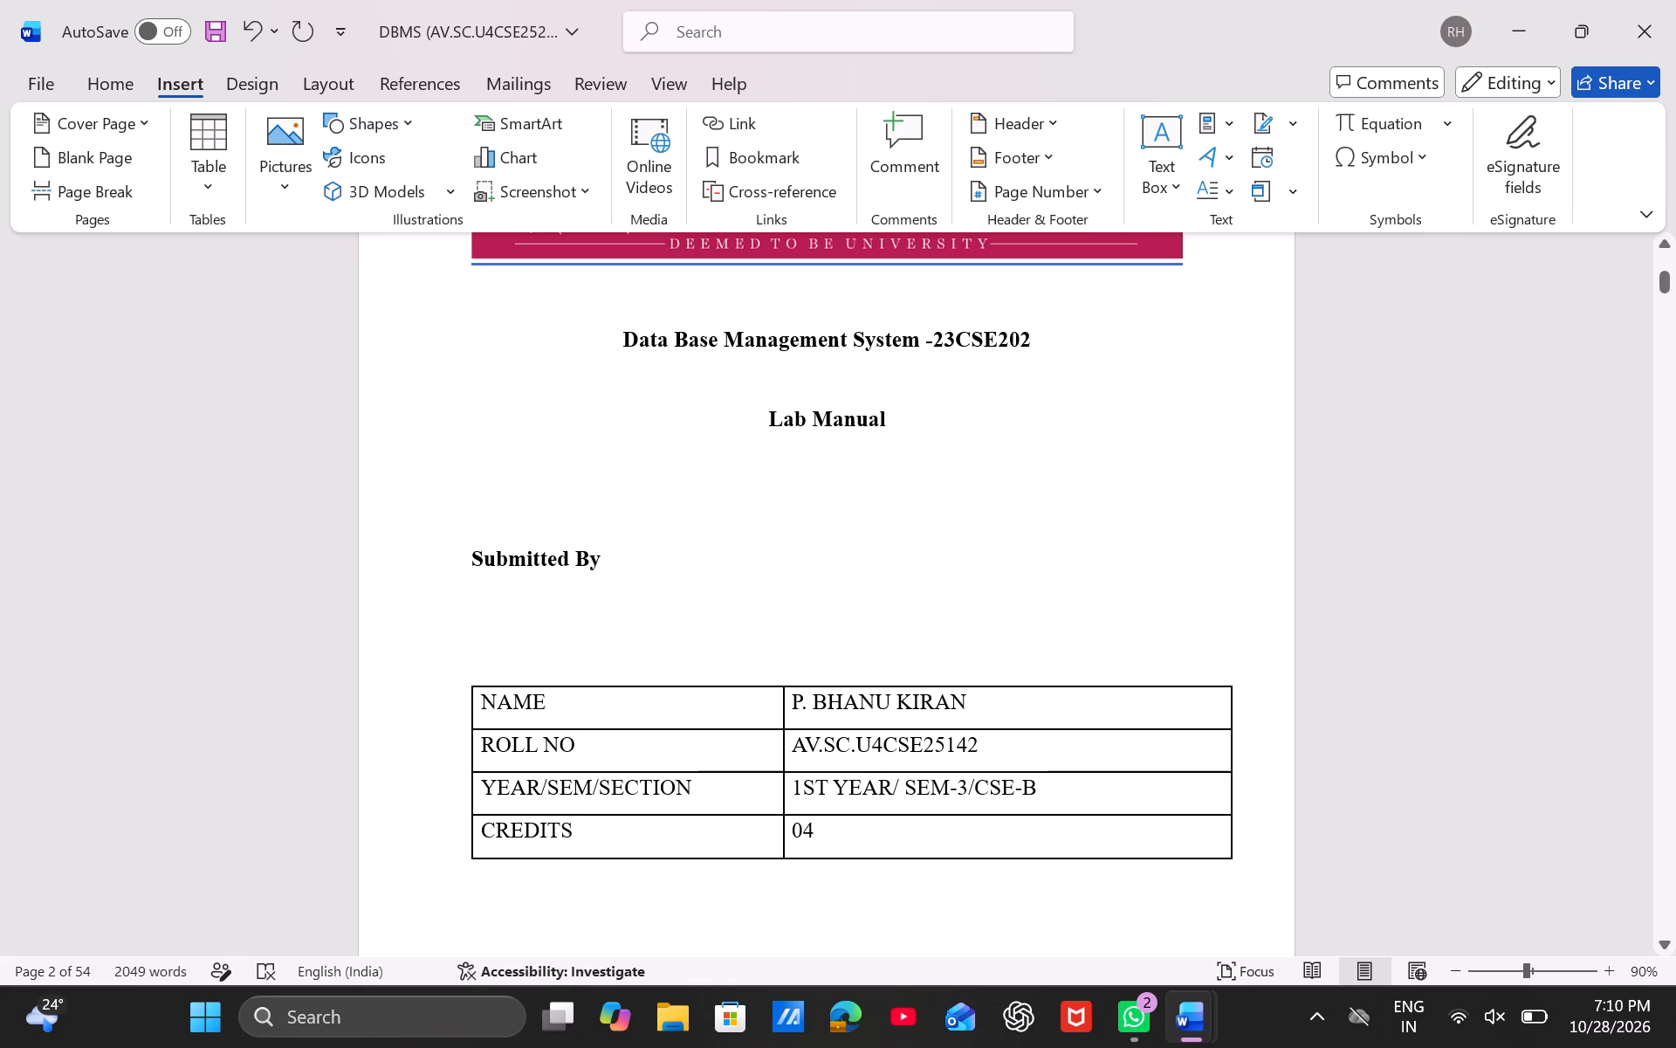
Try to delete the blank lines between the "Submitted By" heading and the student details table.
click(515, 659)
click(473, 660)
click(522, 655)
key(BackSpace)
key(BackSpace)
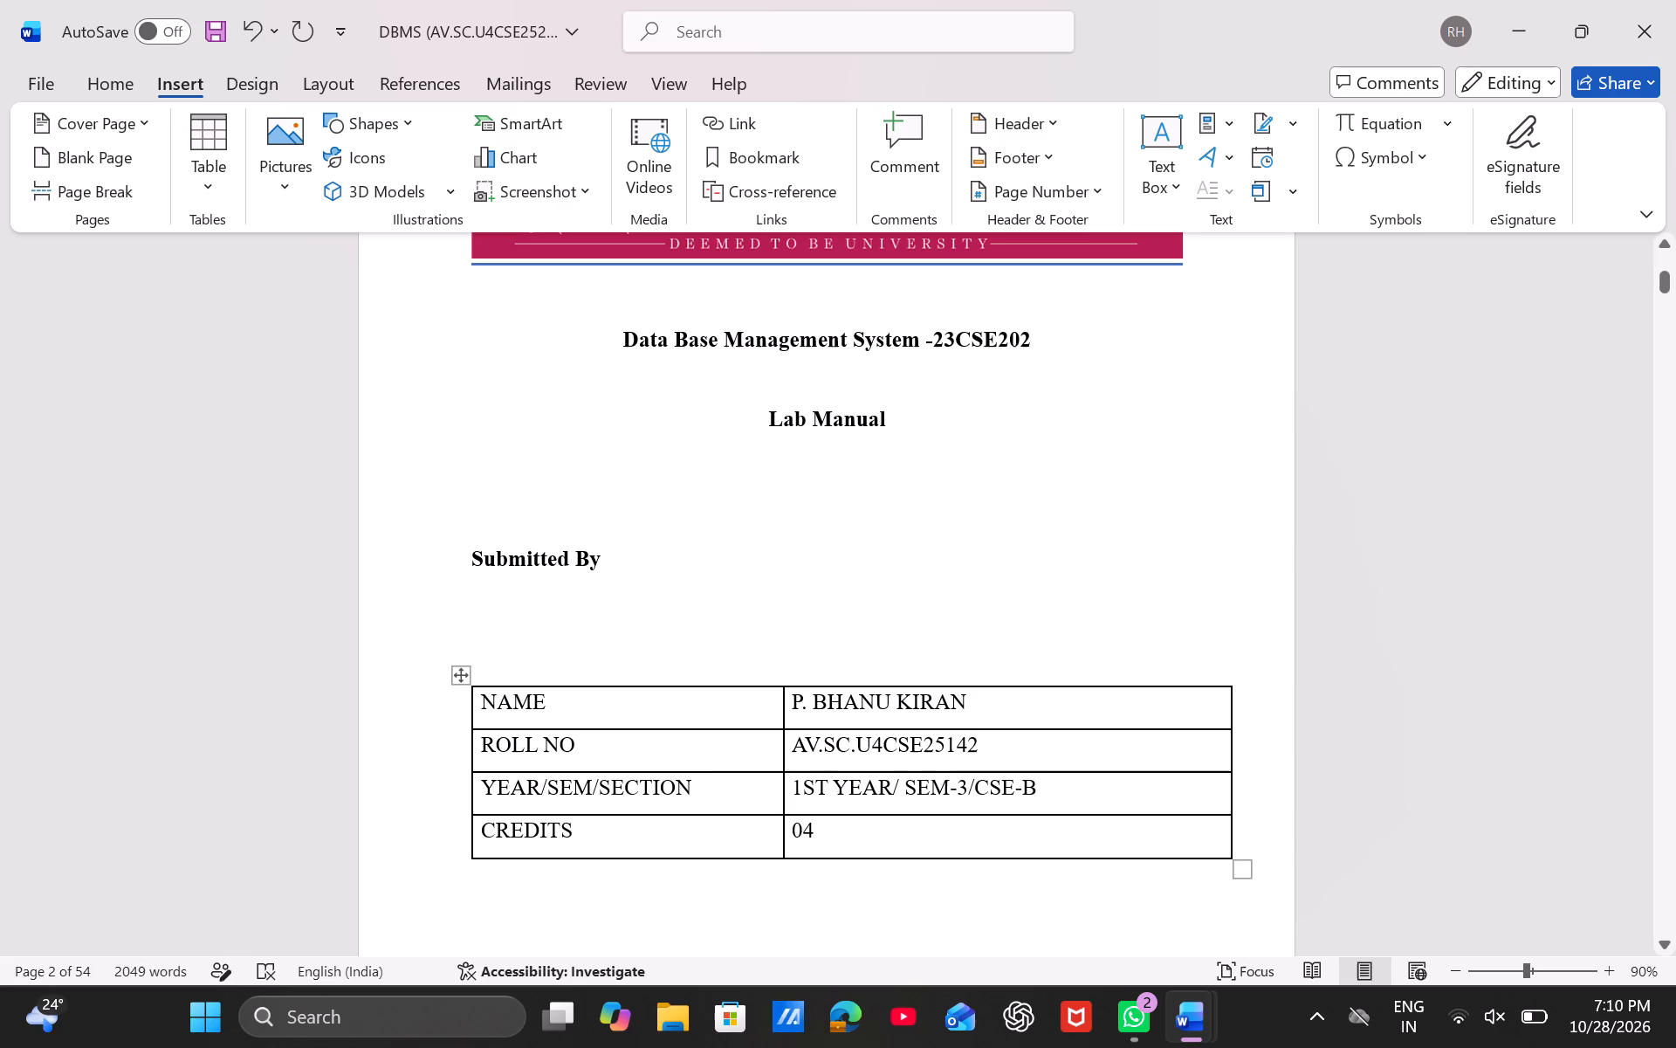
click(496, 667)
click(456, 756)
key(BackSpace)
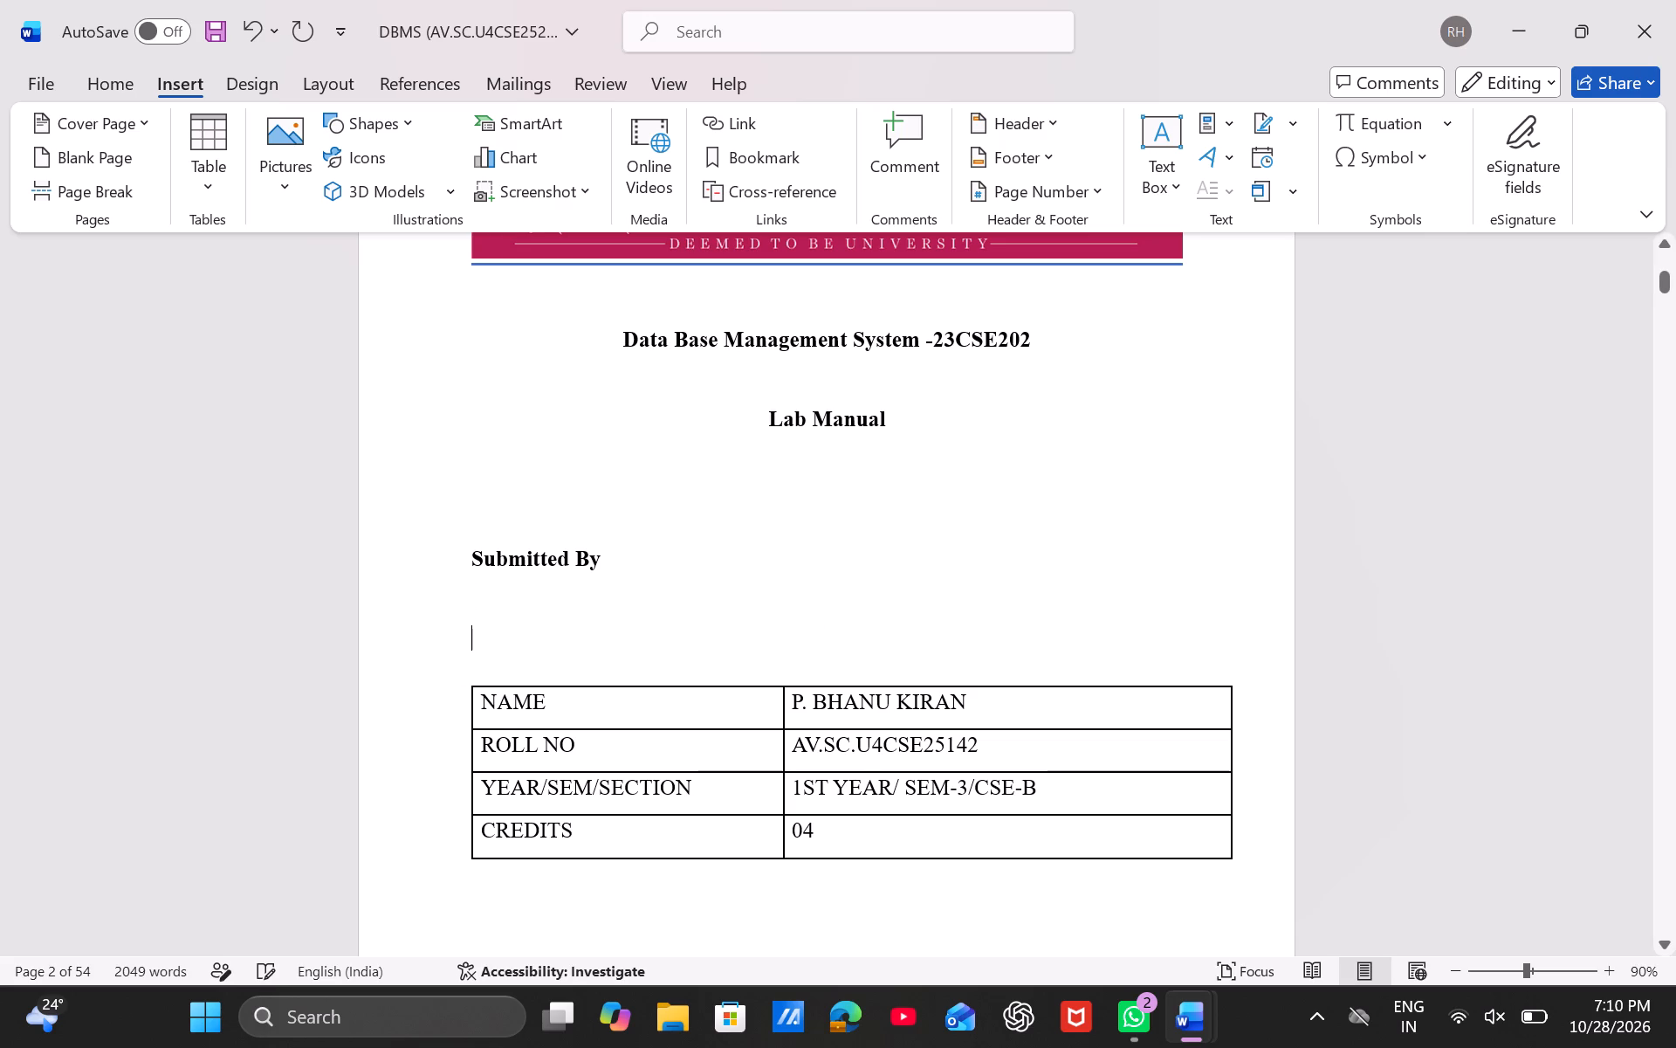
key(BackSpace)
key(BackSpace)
Move the student details table up so it sits directly beneath the "Submitted By" heading.
click(621, 835)
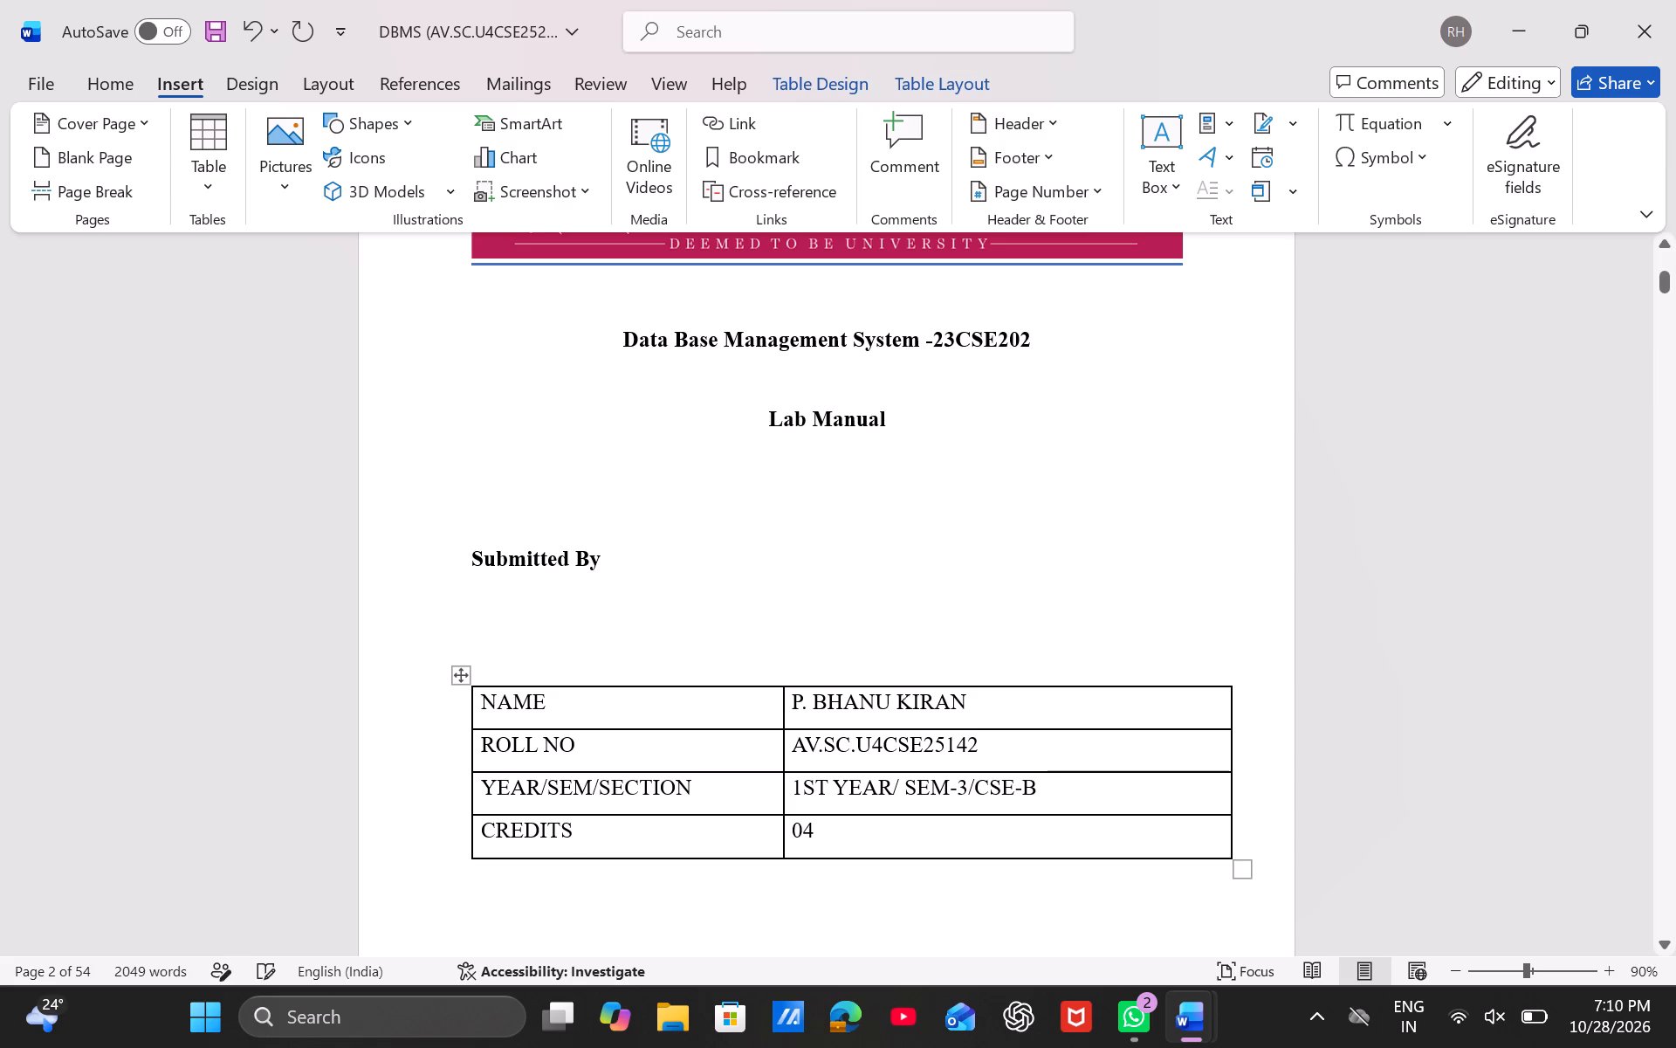
drag(462, 676, 469, 620)
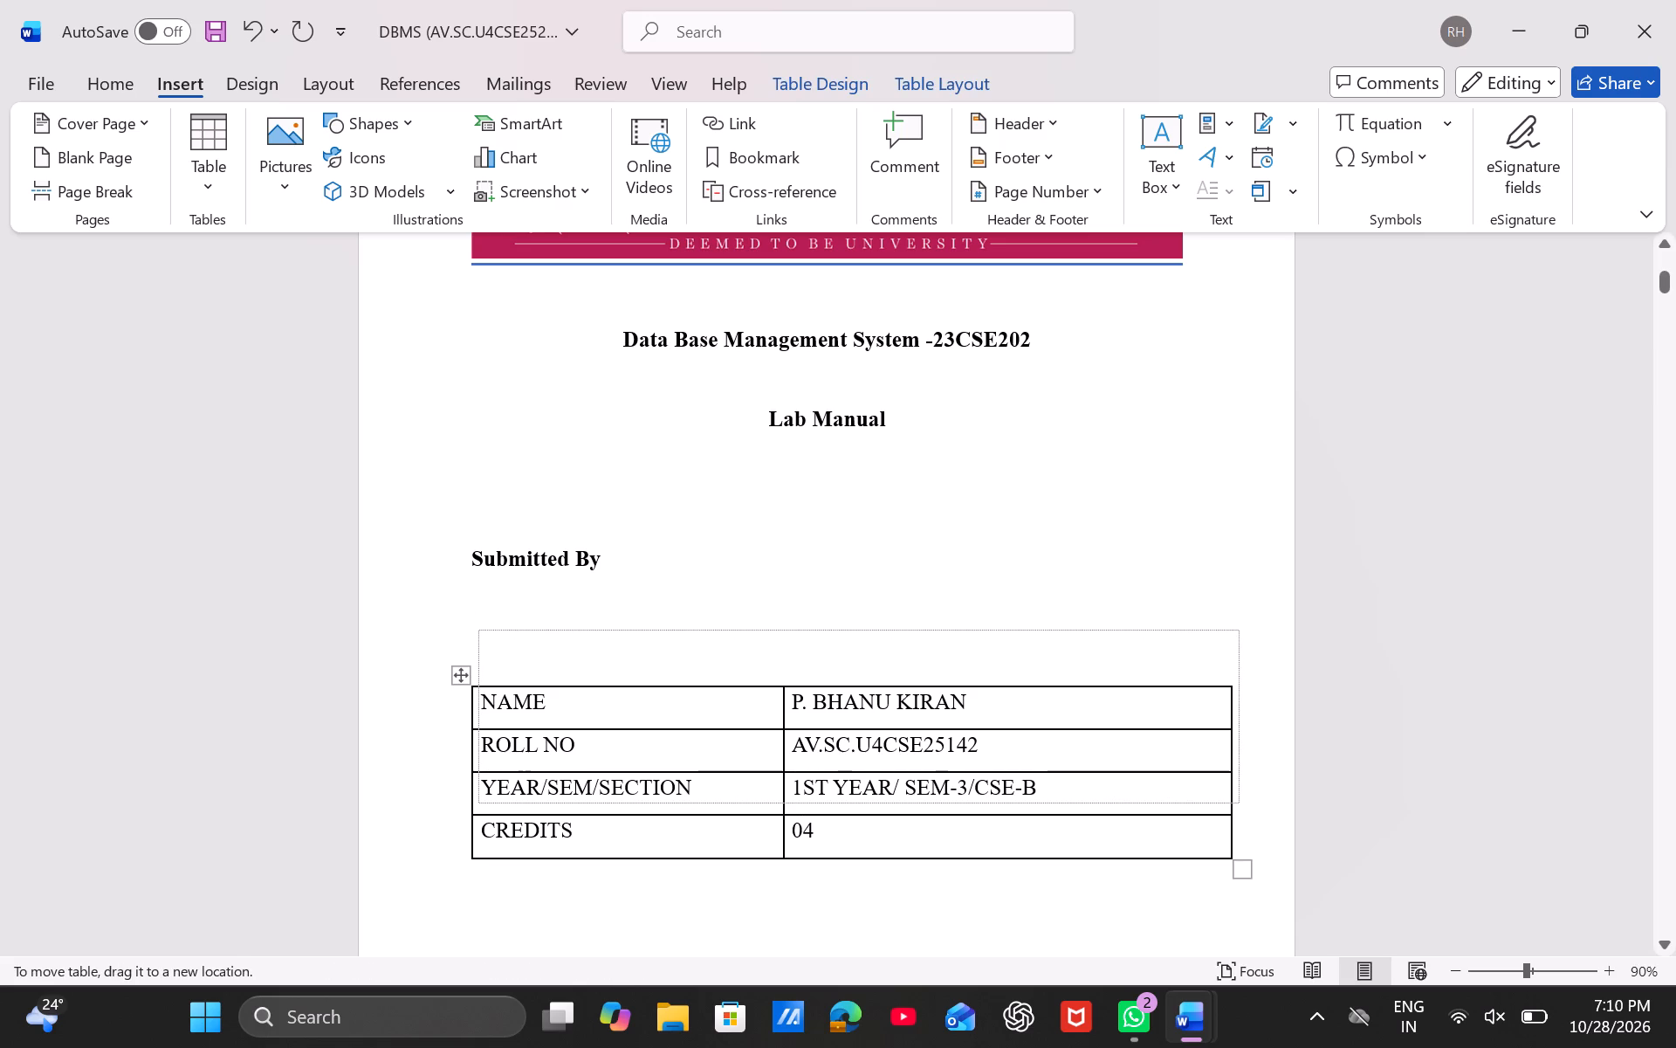
drag(469, 620, 468, 581)
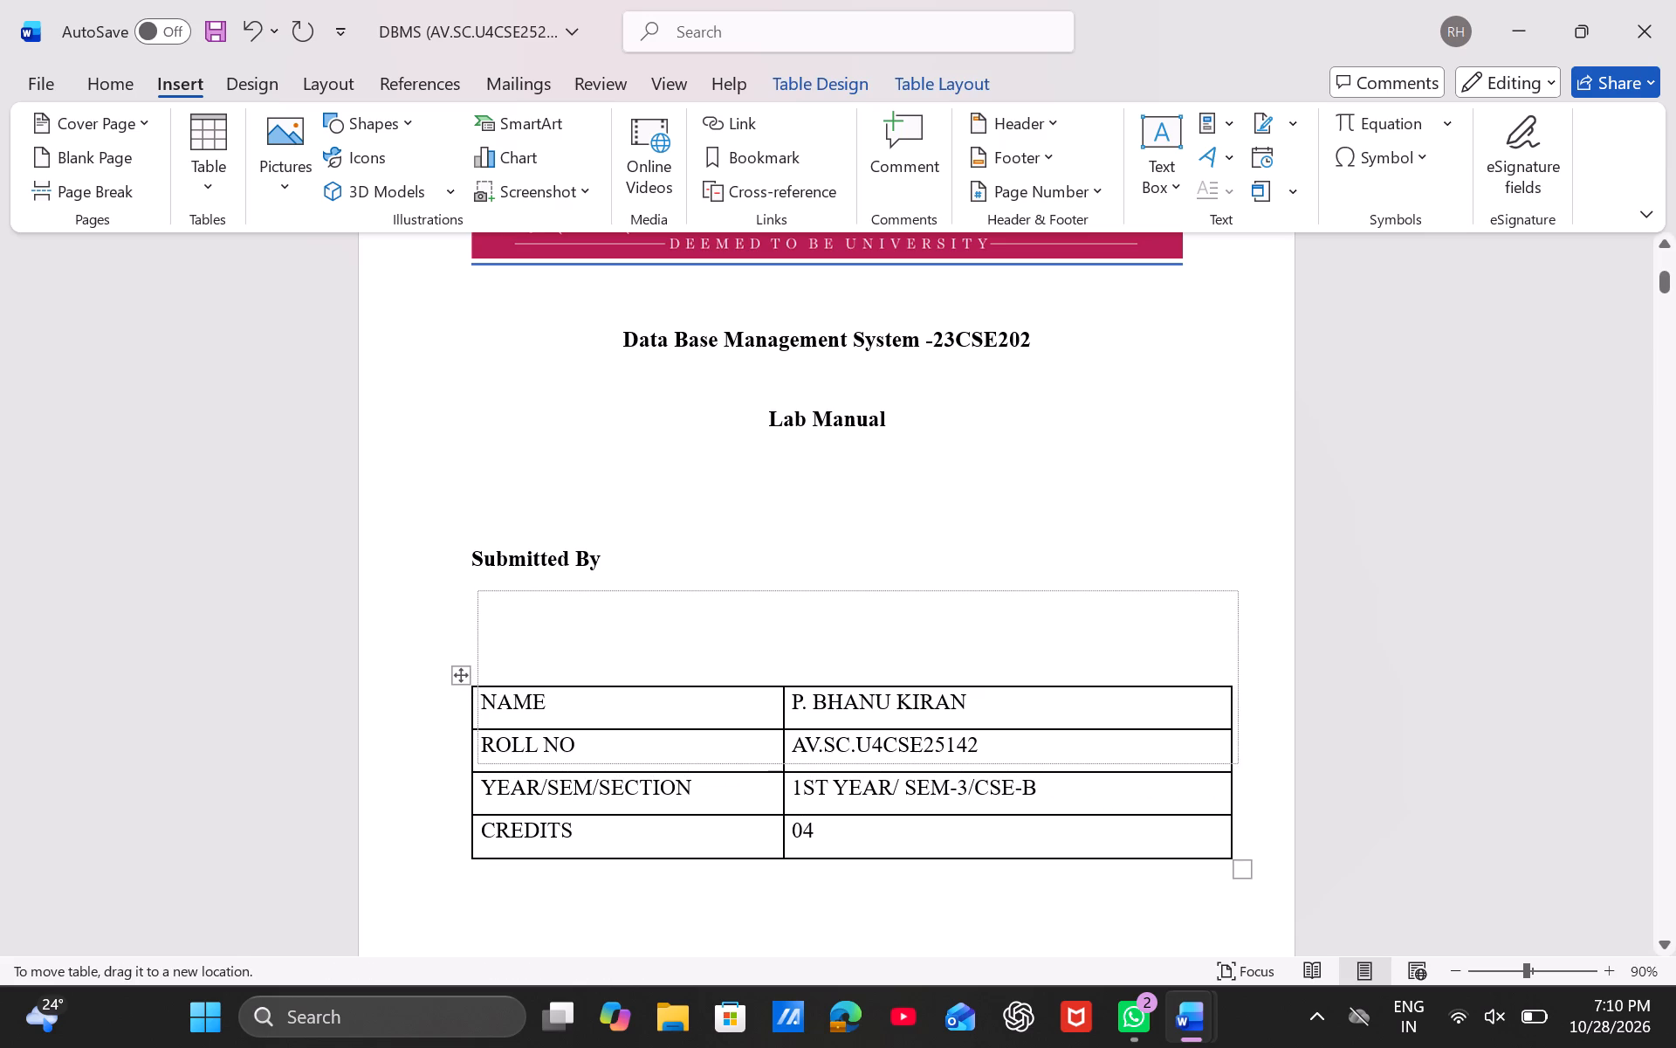
drag(468, 581, 466, 581)
click(892, 530)
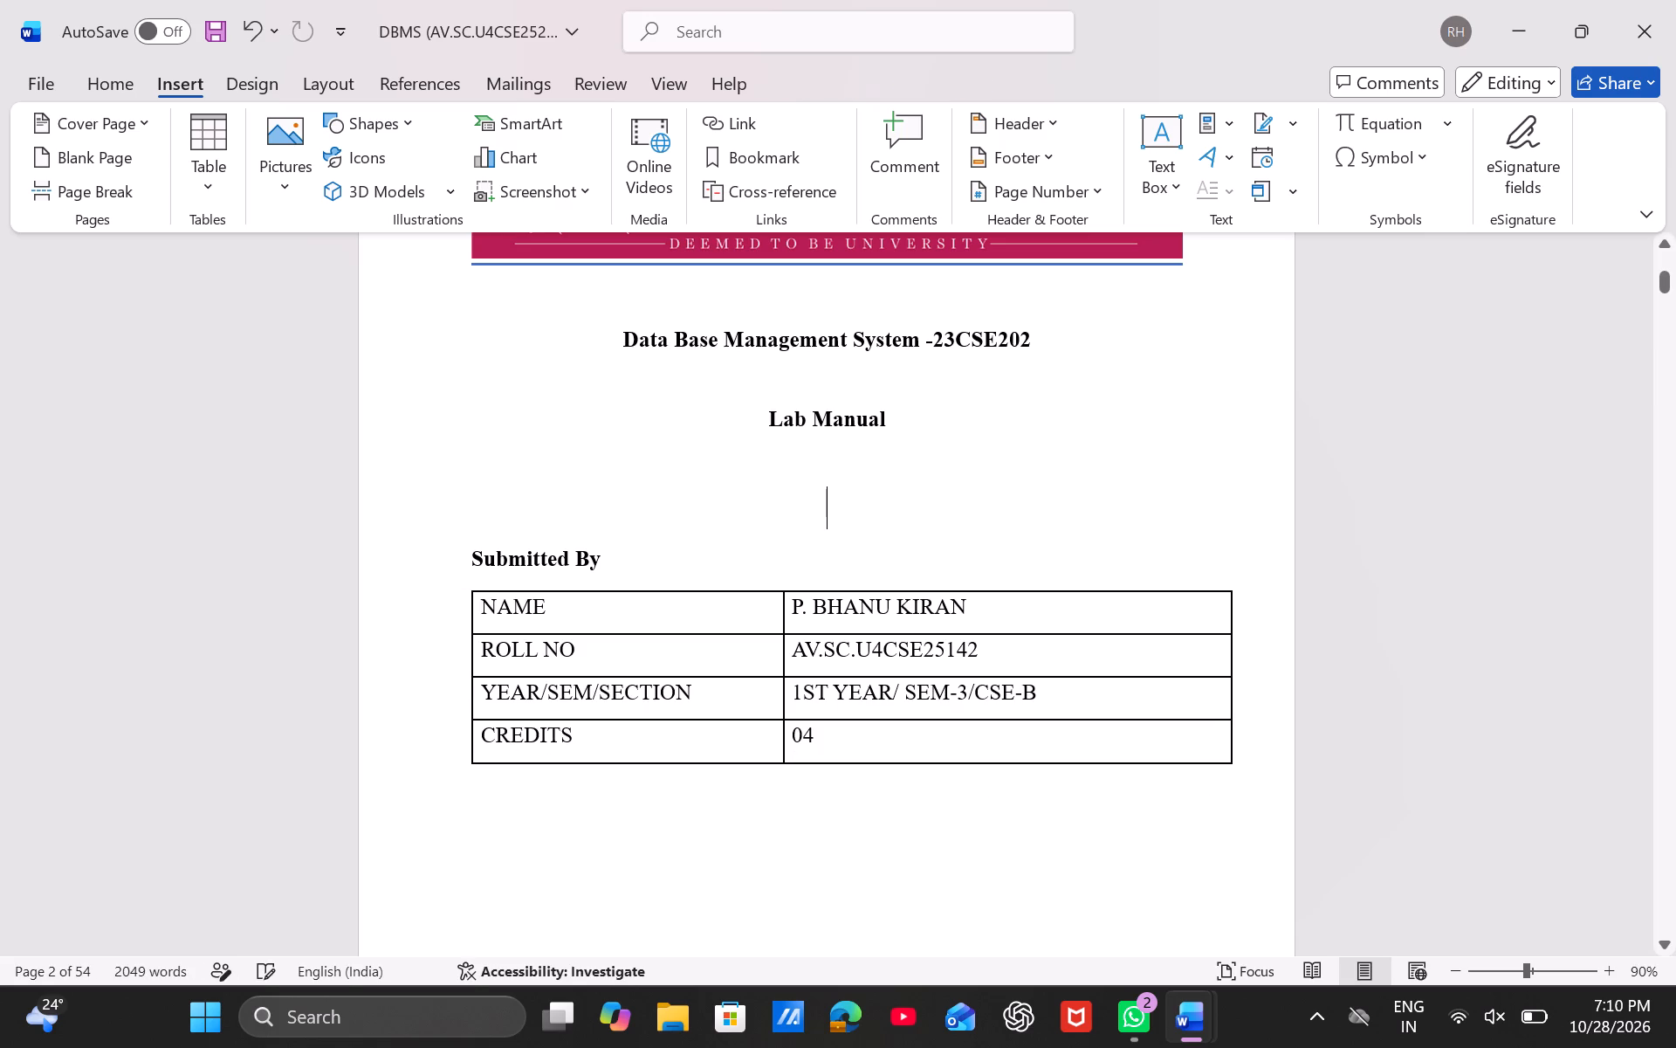
Replace the student name in the NAME row of the details table with the new student's name in capitals.
click(981, 613)
key(BackSpace)
key(BackSpace)
key(BackSpace)
key(BackSpace)
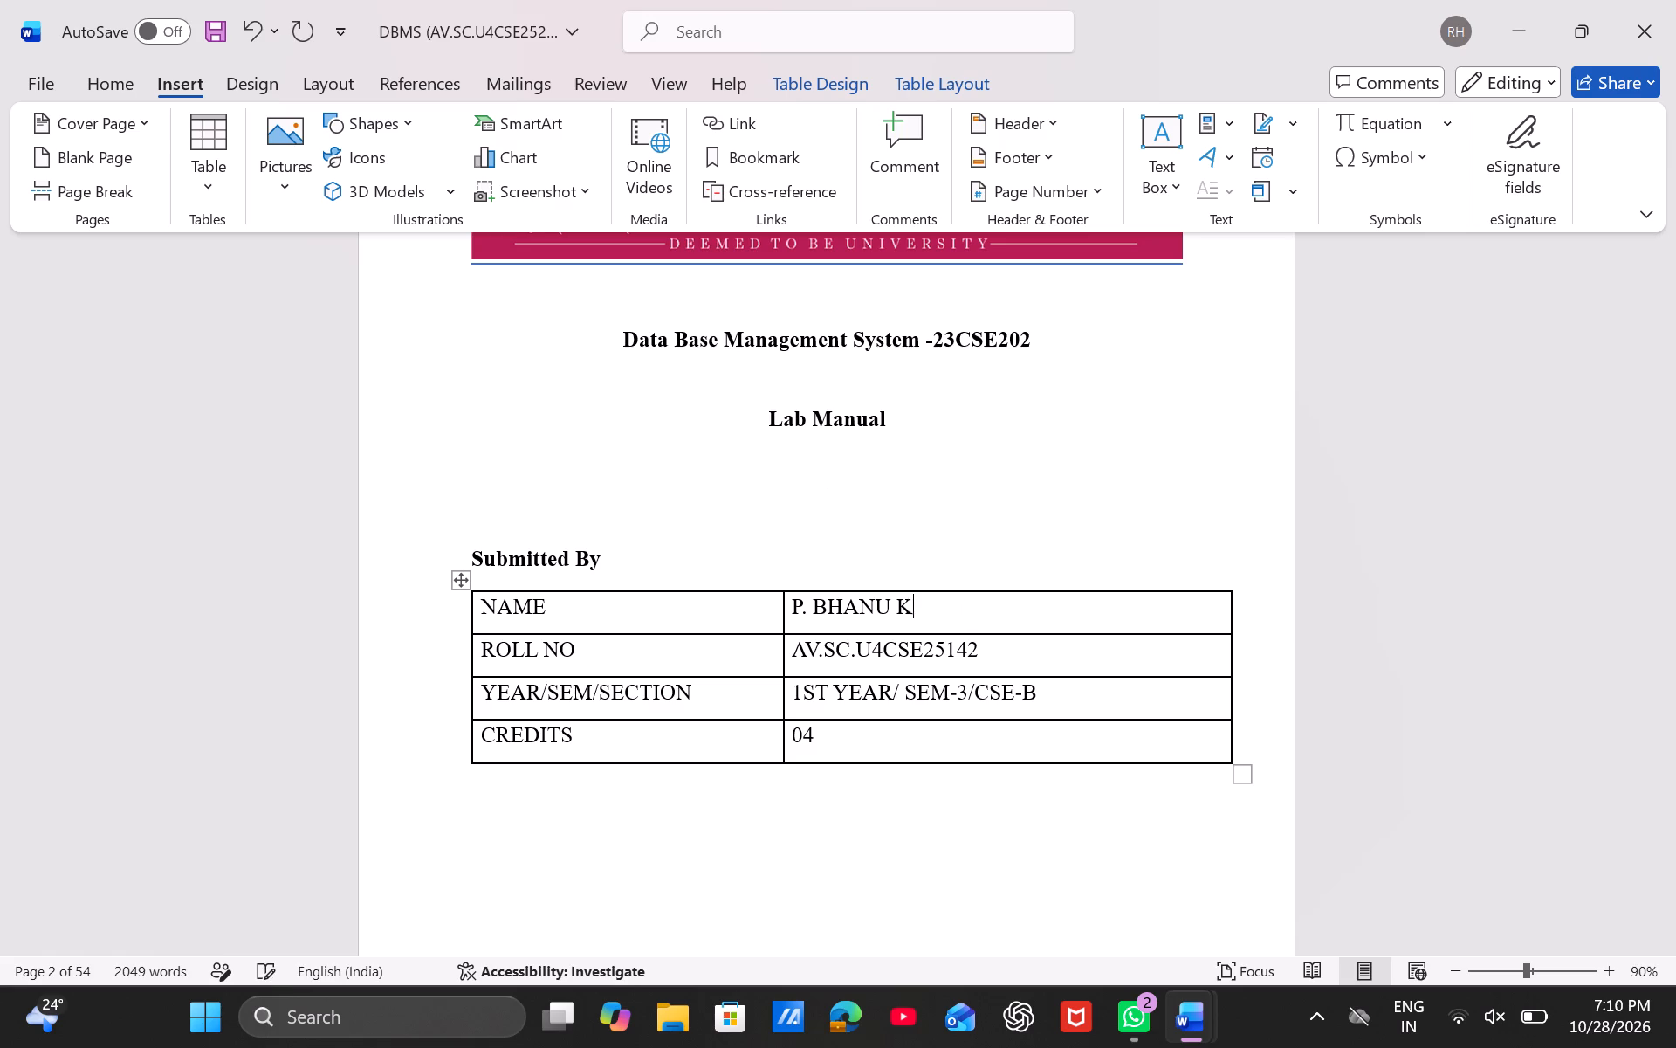
key(BackSpace)
key(BackSpace)
key(BackSpace)
key(BackSpace)
key(BackSpace)
key(BackSpace)
key(BackSpace)
key(BackSpace)
key(BackSpace)
key(BackSpace)
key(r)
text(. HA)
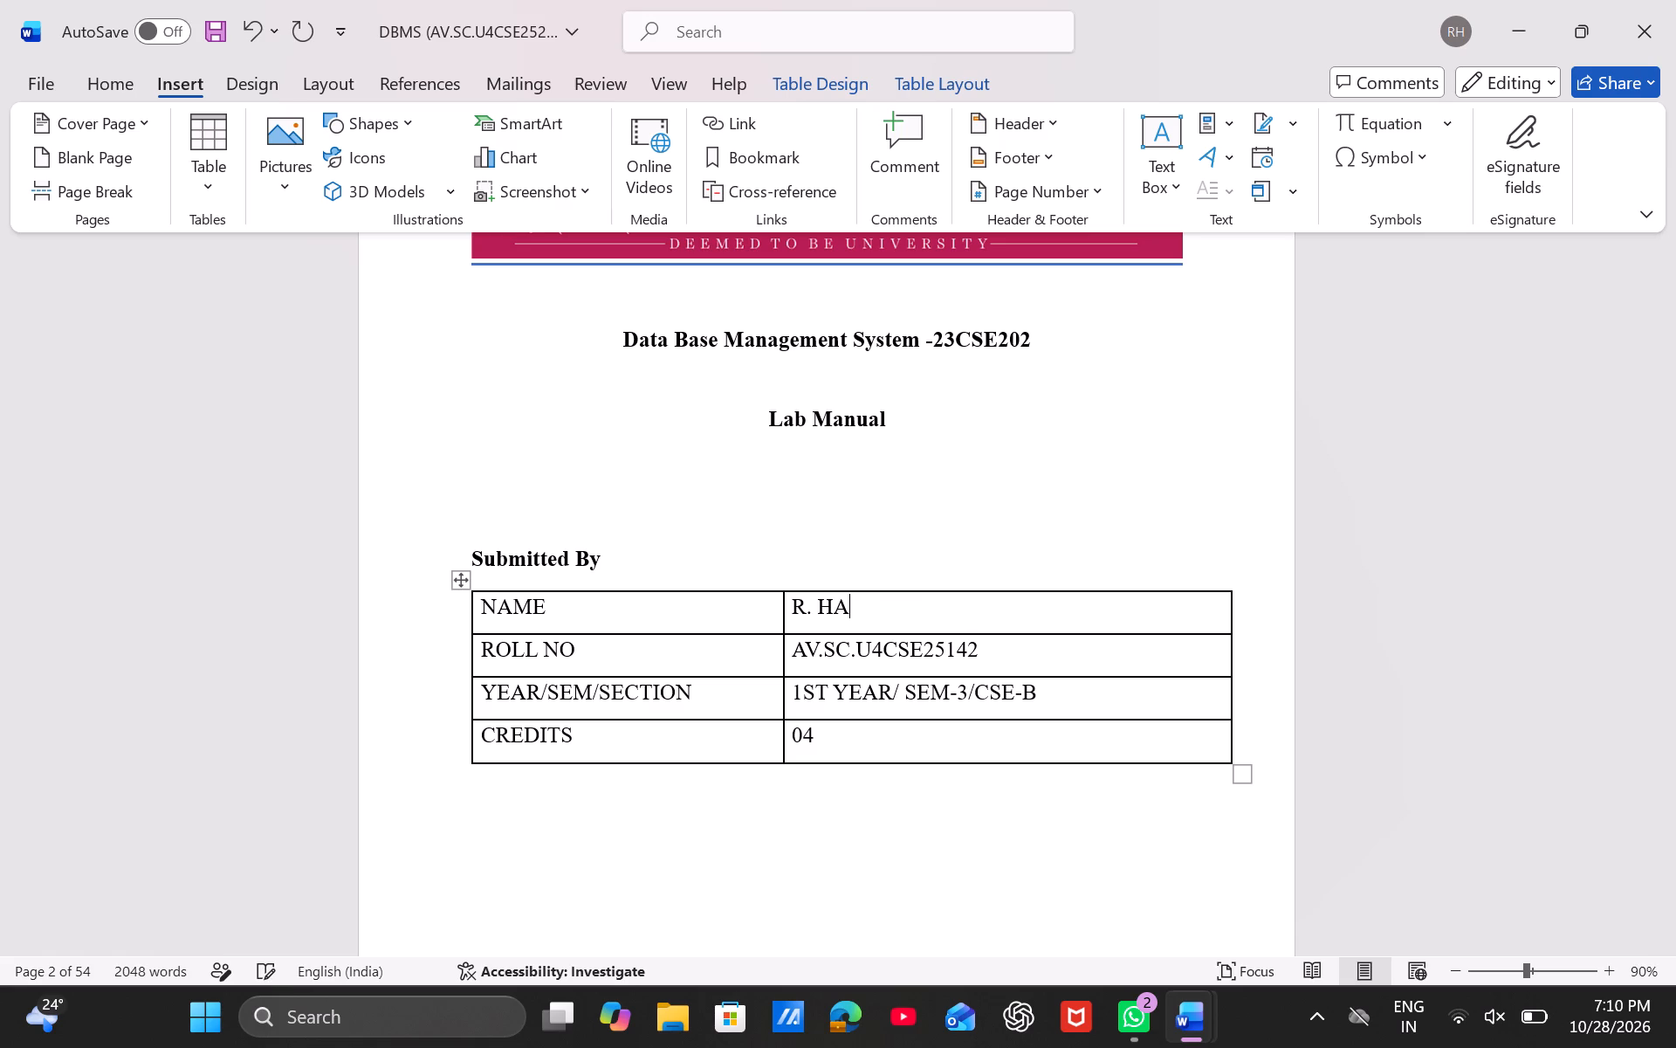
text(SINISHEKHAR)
Change the last digit of the student's roll number in the ROLL NO row to 6.
click(1039, 665)
key(BackSpace)
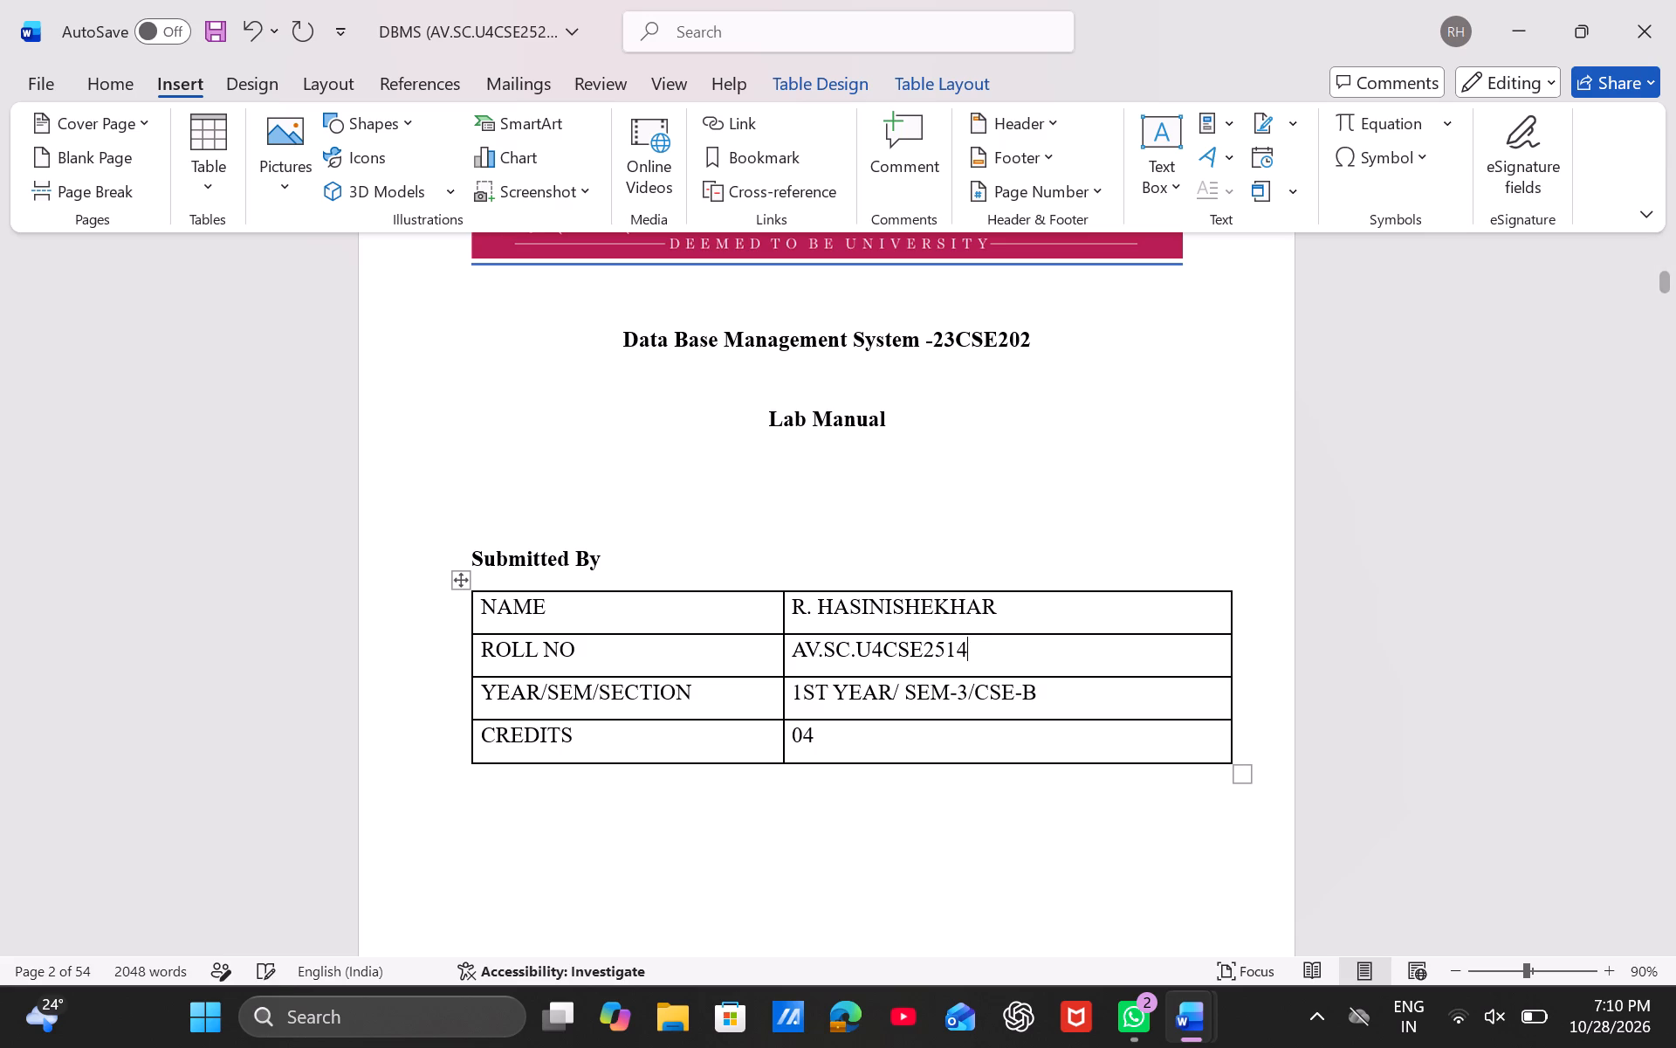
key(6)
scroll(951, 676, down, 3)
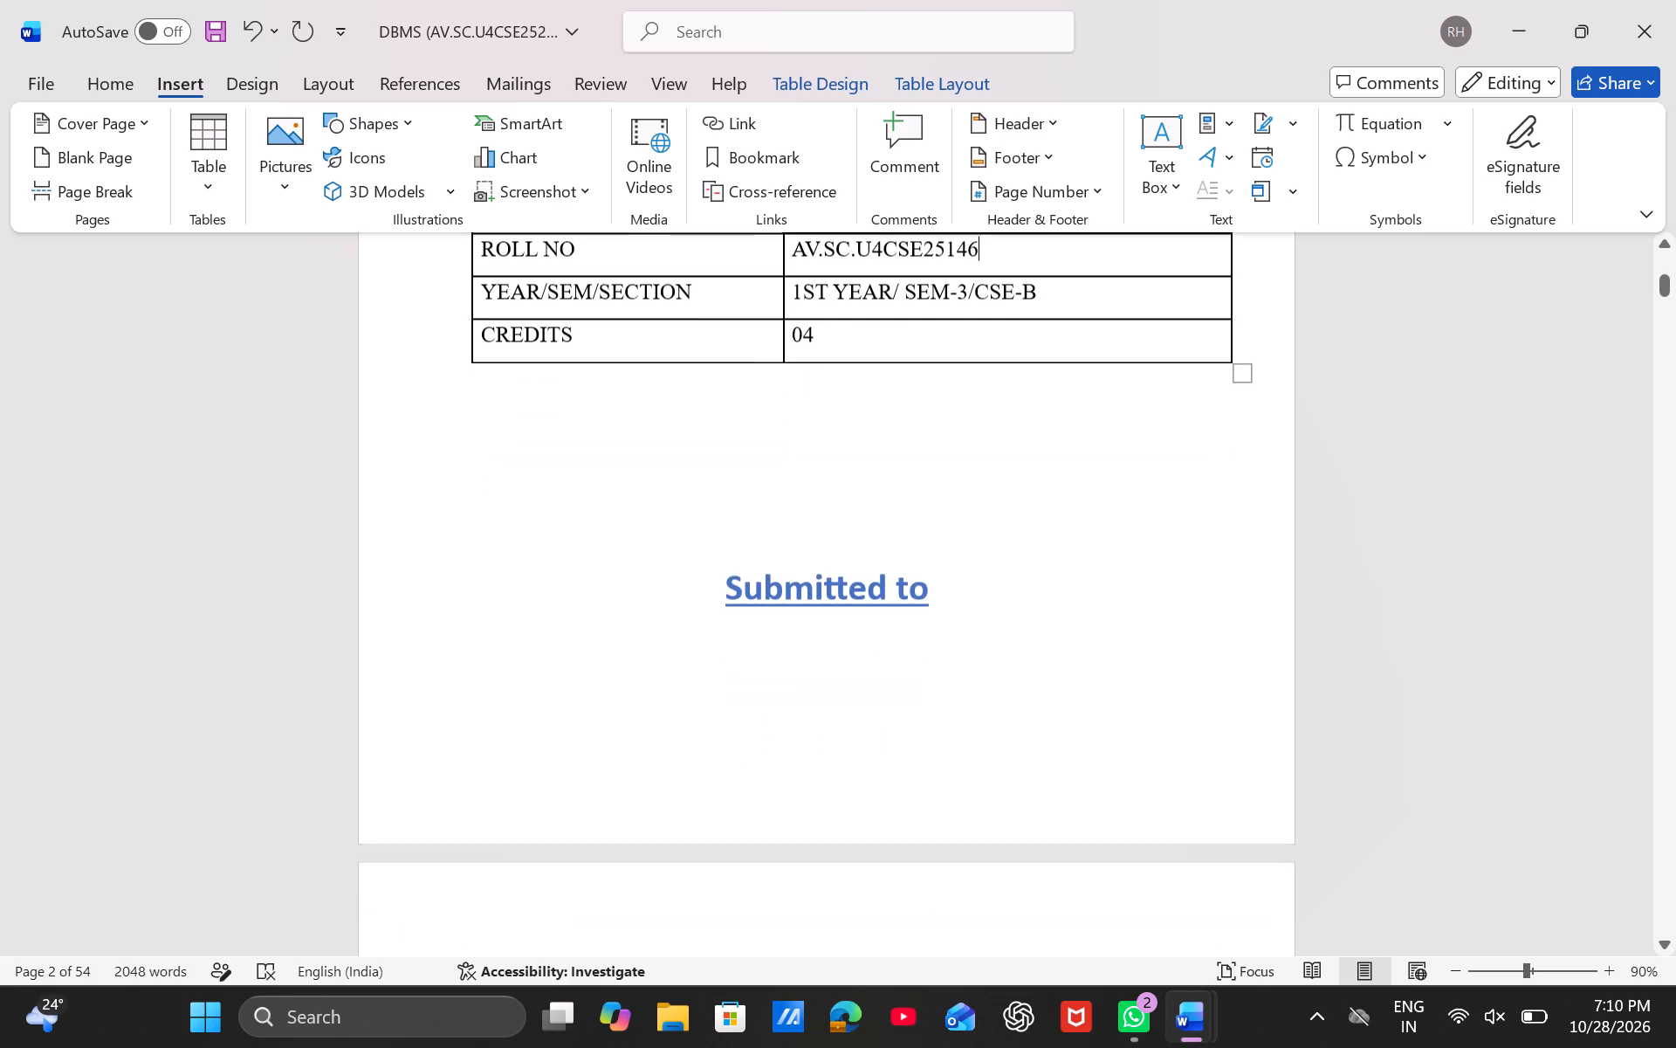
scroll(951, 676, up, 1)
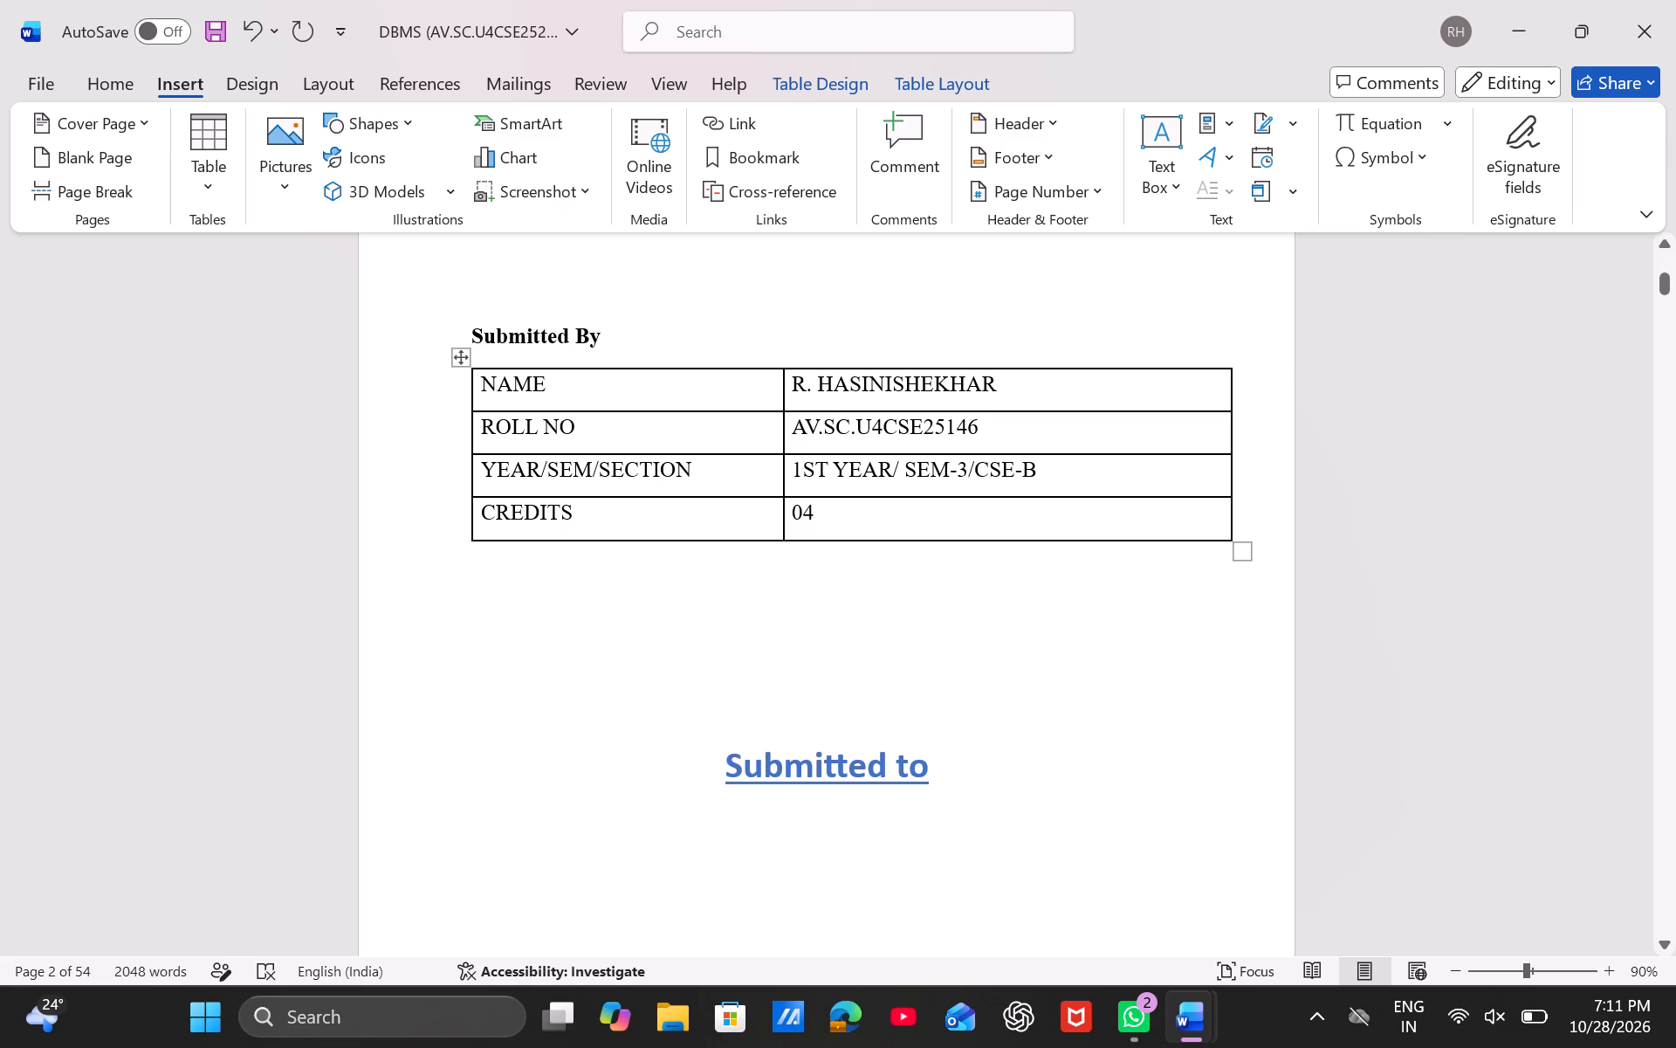
Copy the "Submitted to" heading and paste it on a new line just below the student details table.
drag(966, 762, 651, 745)
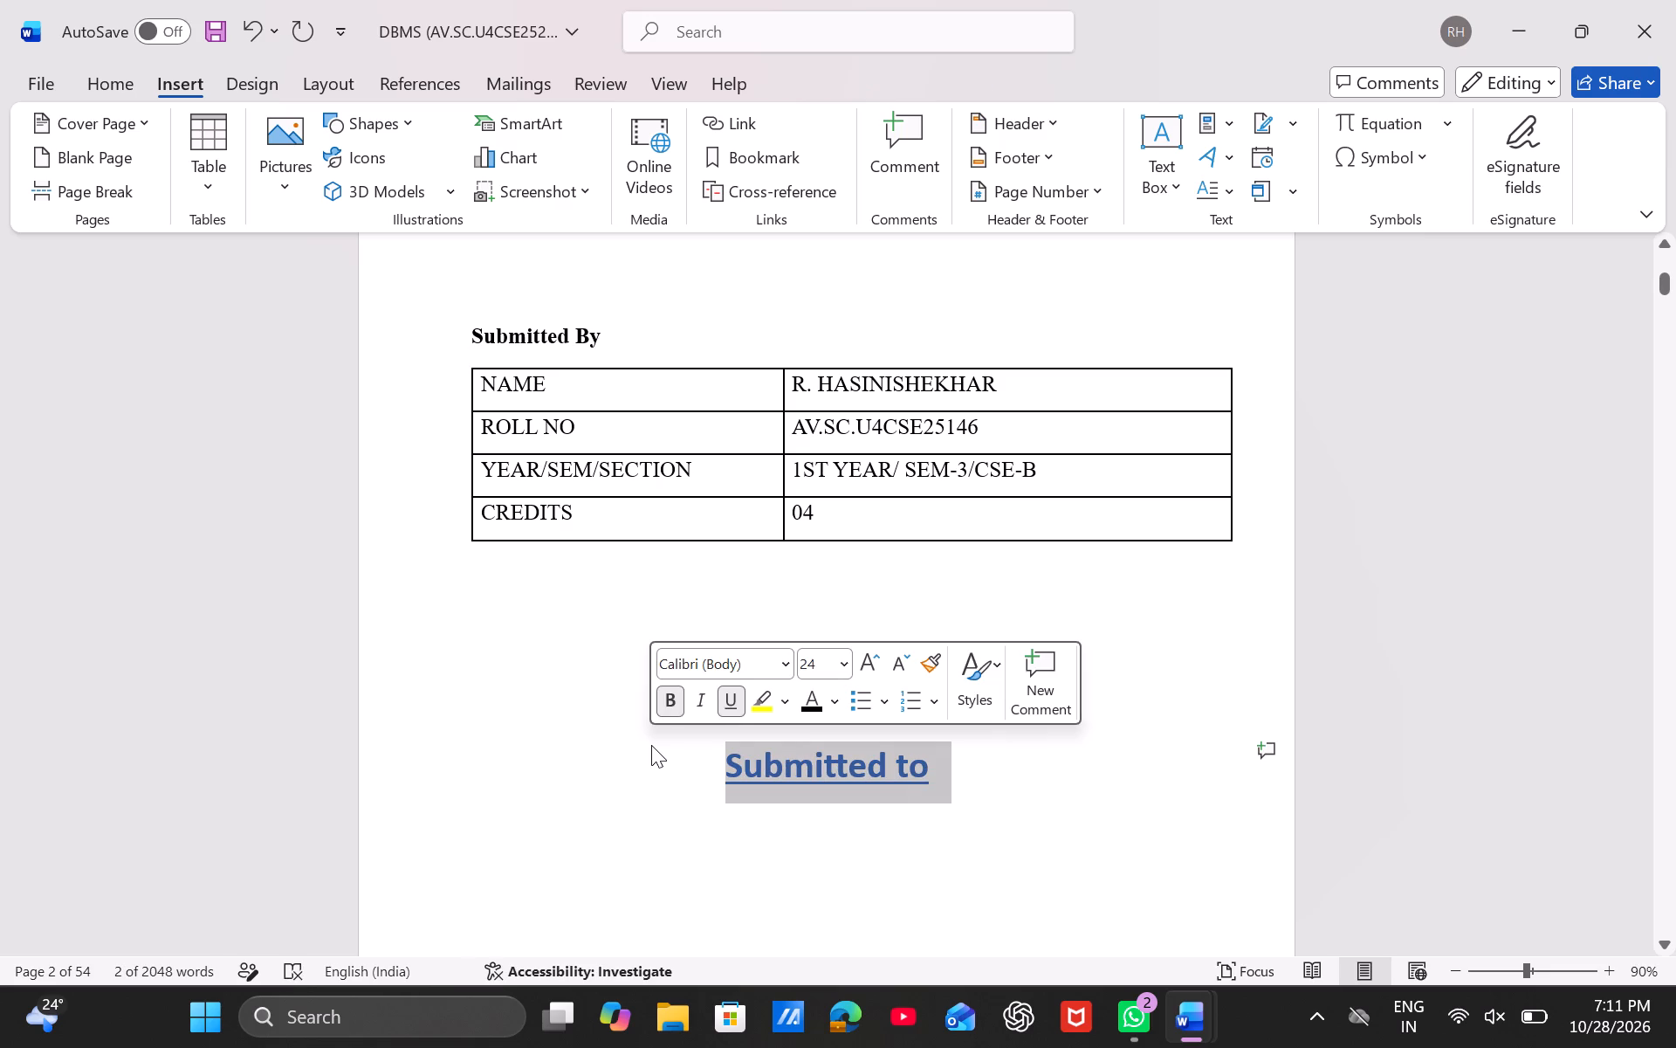
key(ctrl+c)
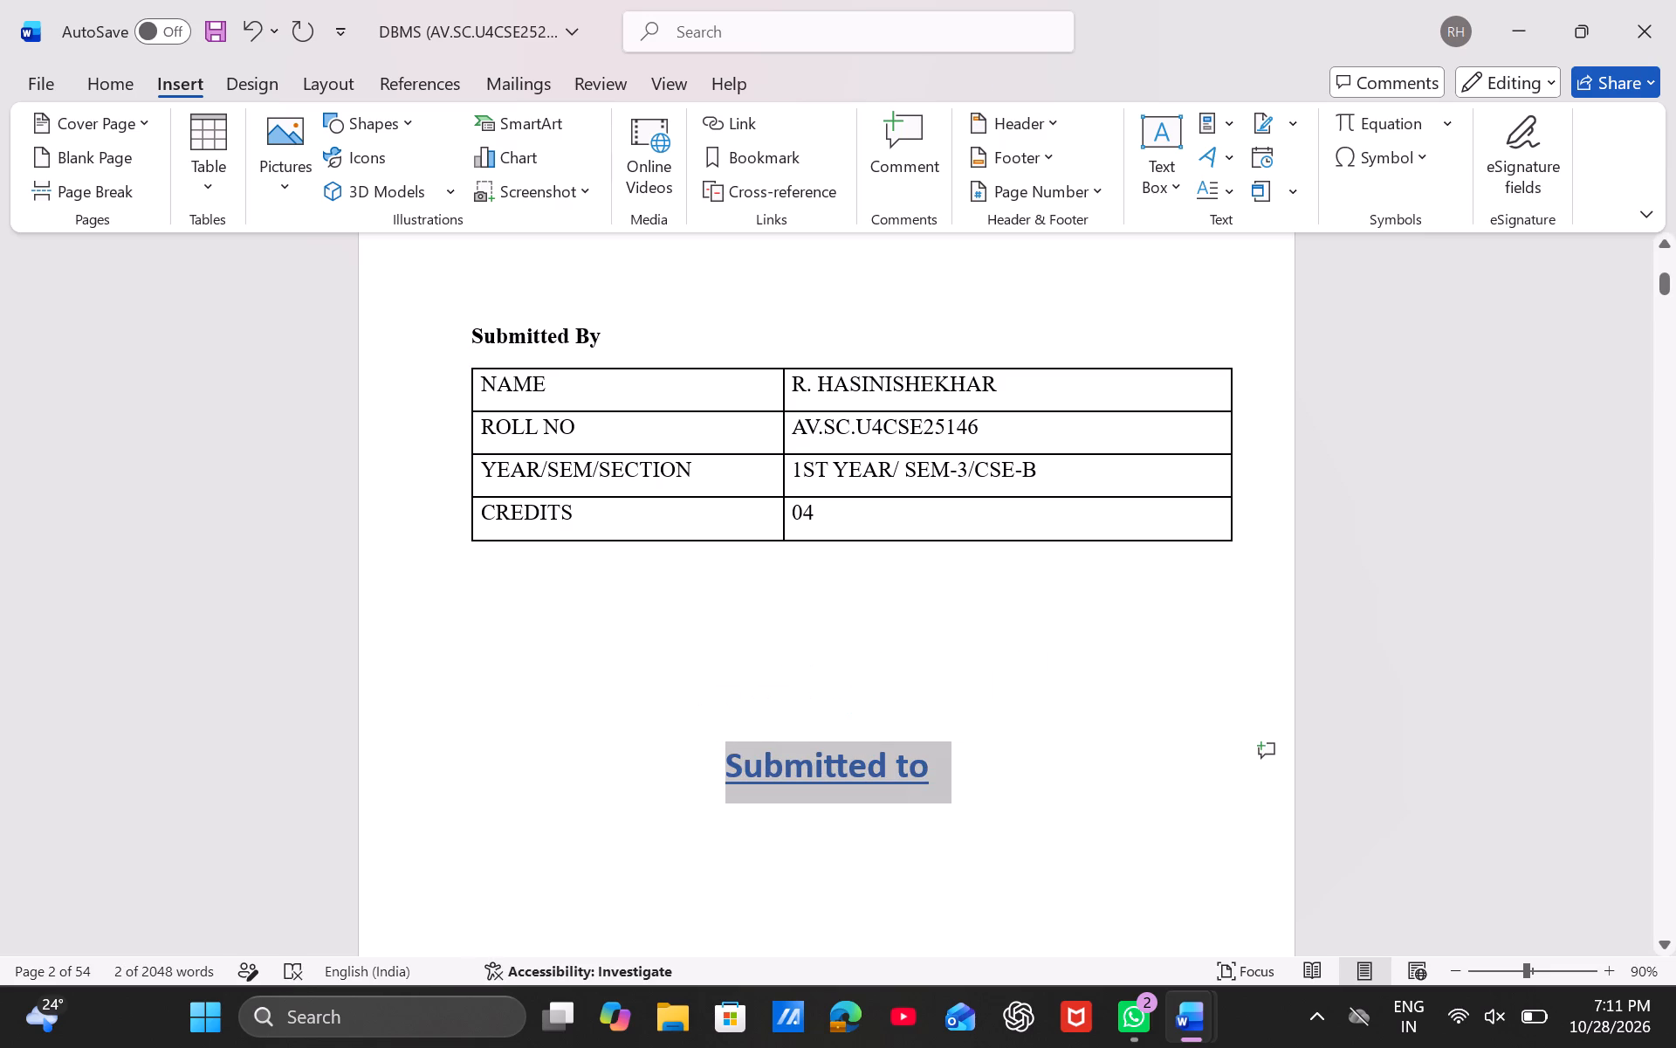
click(488, 592)
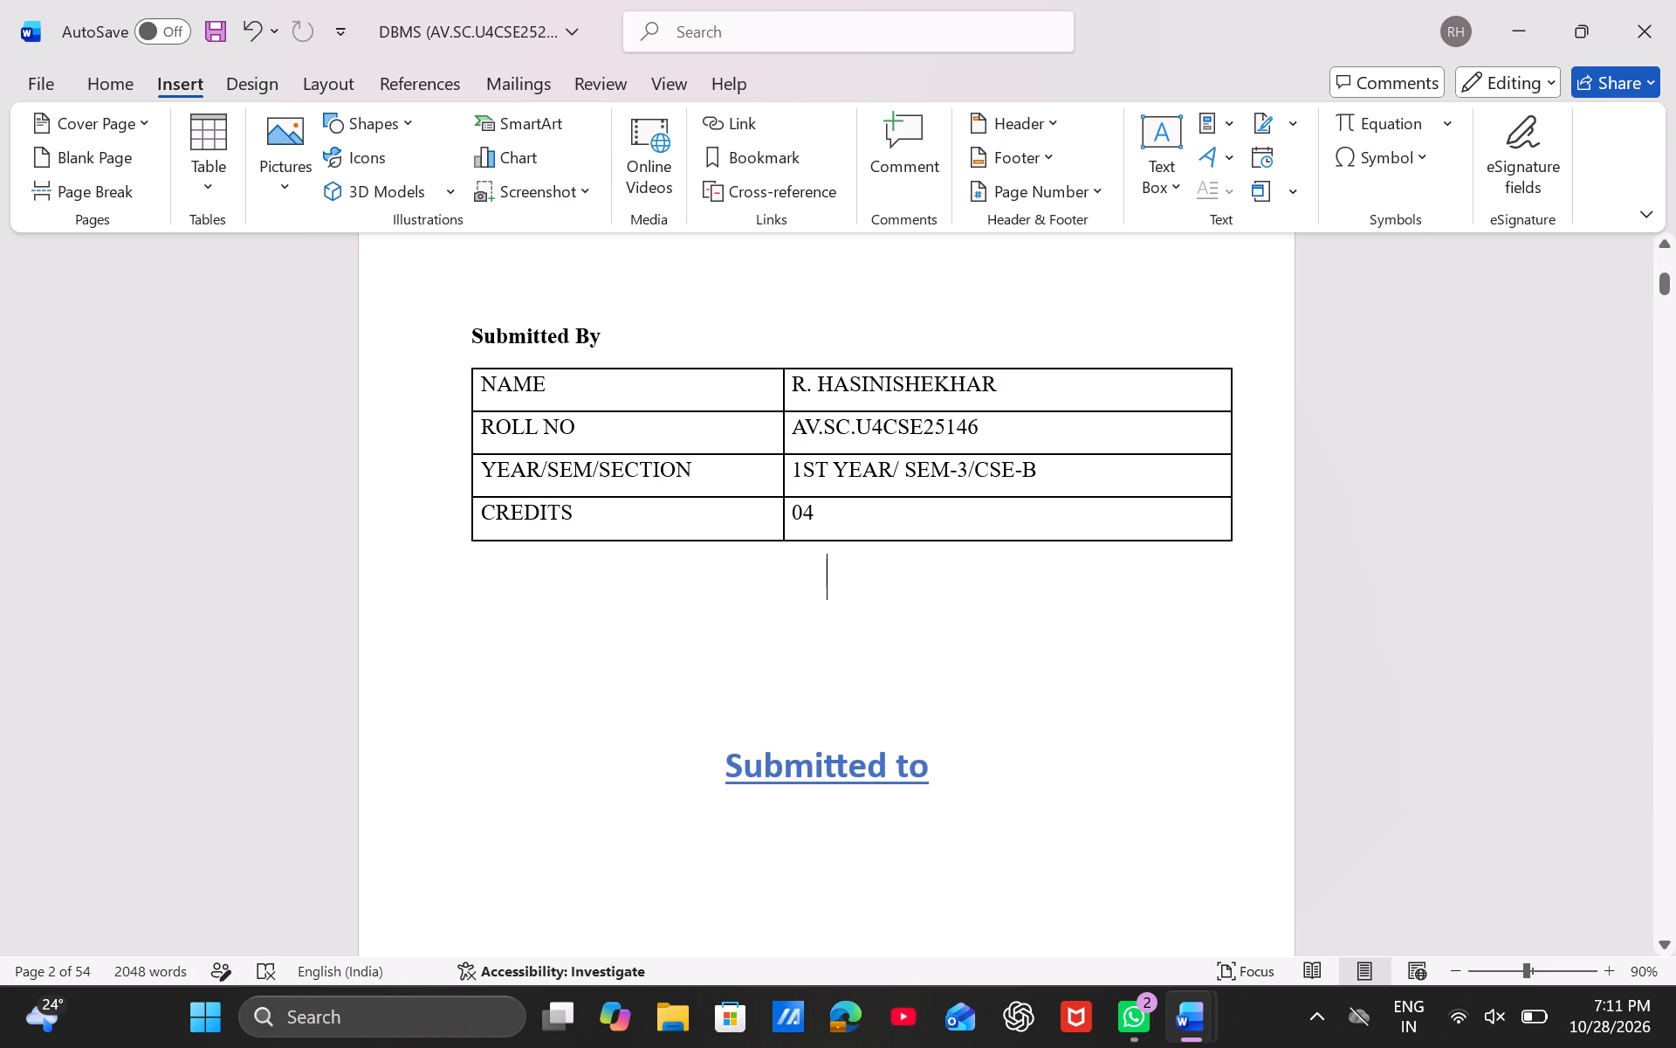
key(BackSpace)
key(Return)
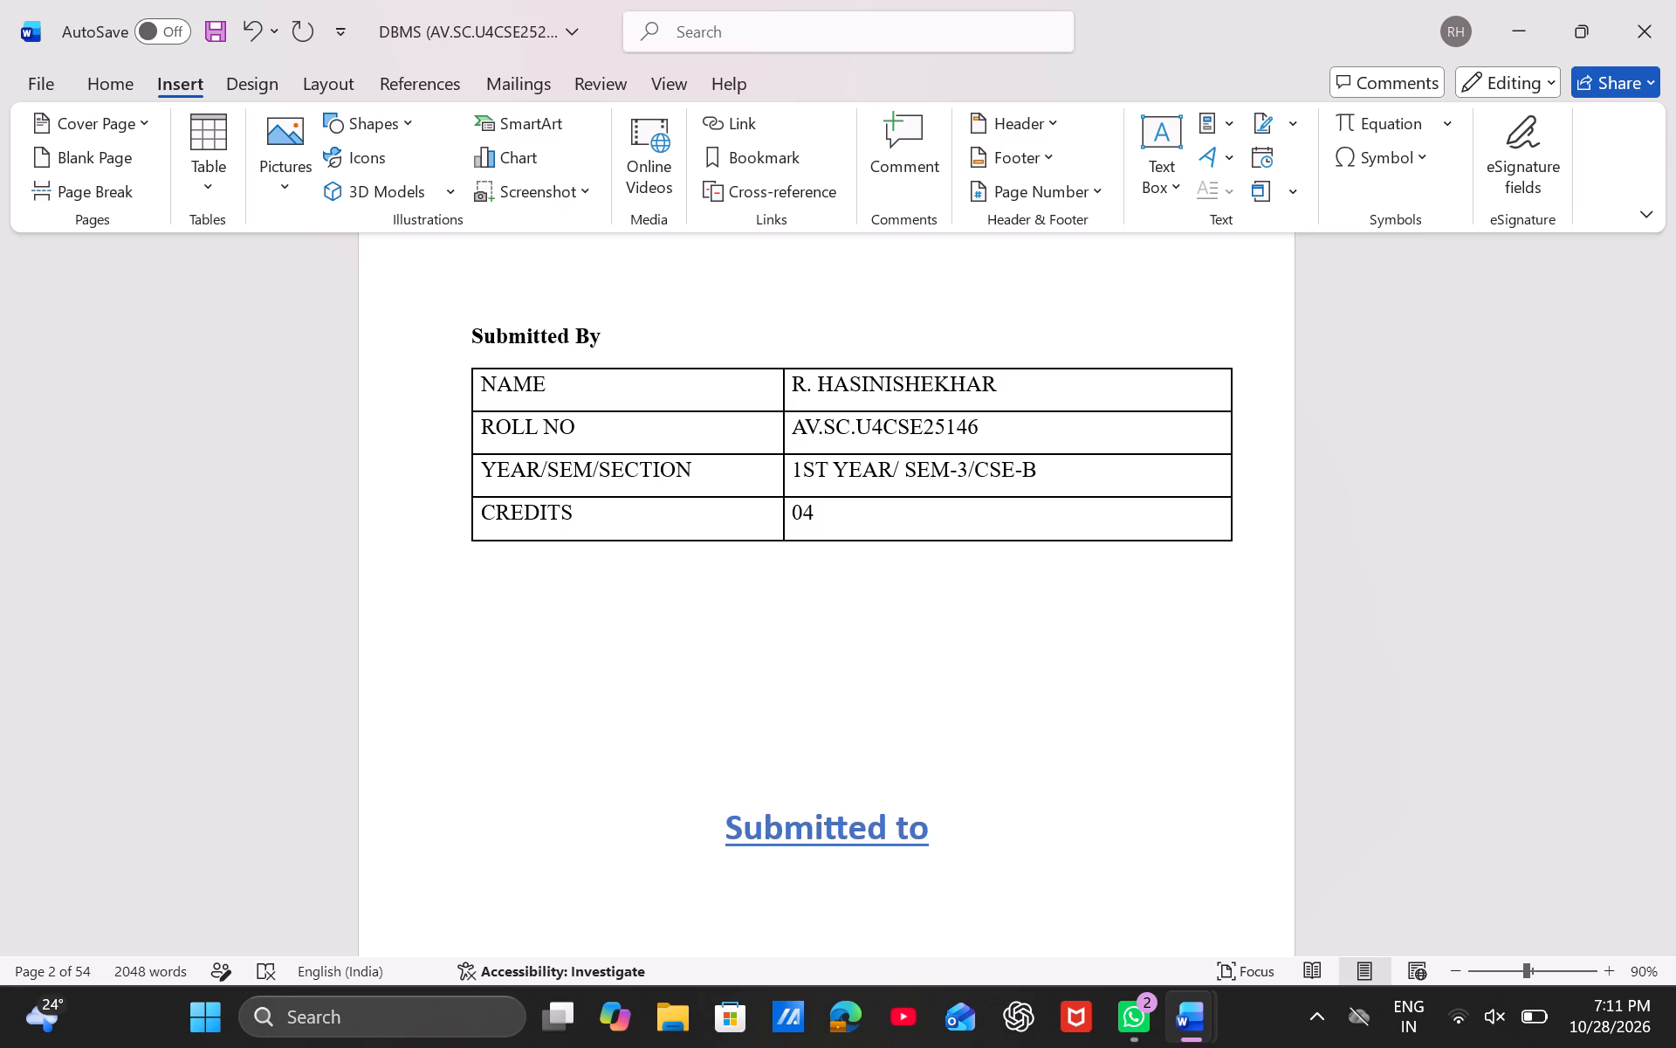
key(ctrl+v)
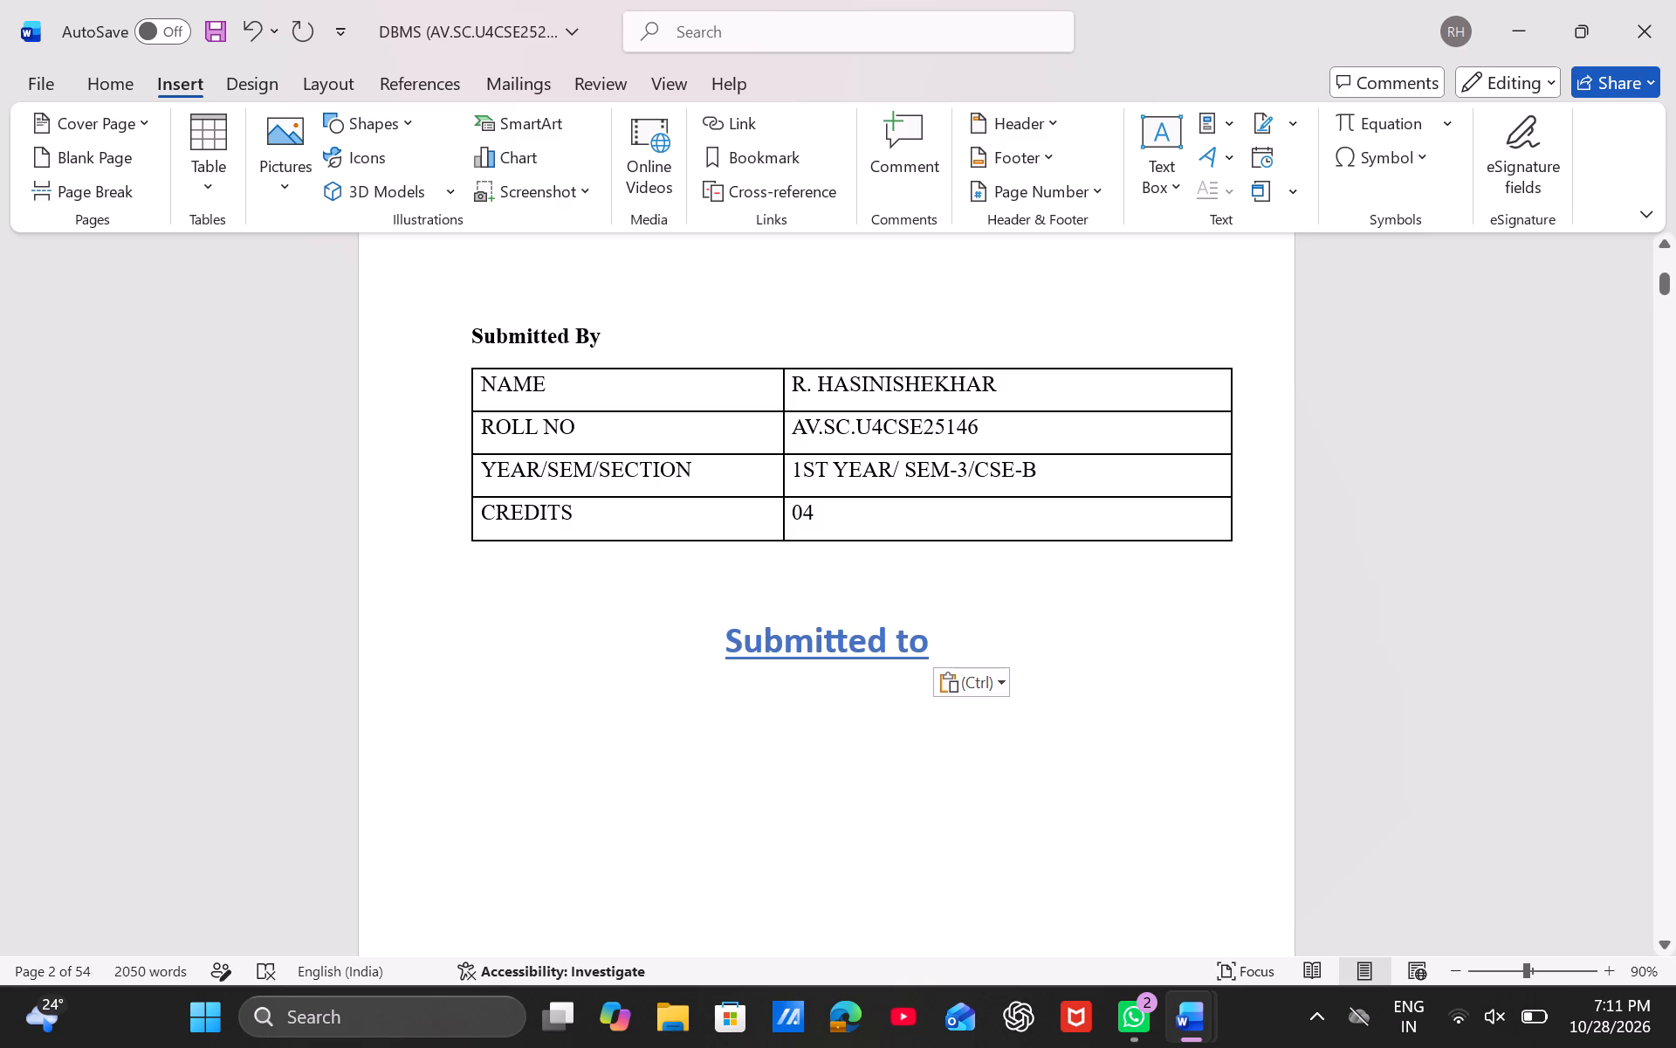
Remove the underline from the pasted "Submitted to" heading below the table, colour it black and set its size to 14.
drag(959, 650, 704, 657)
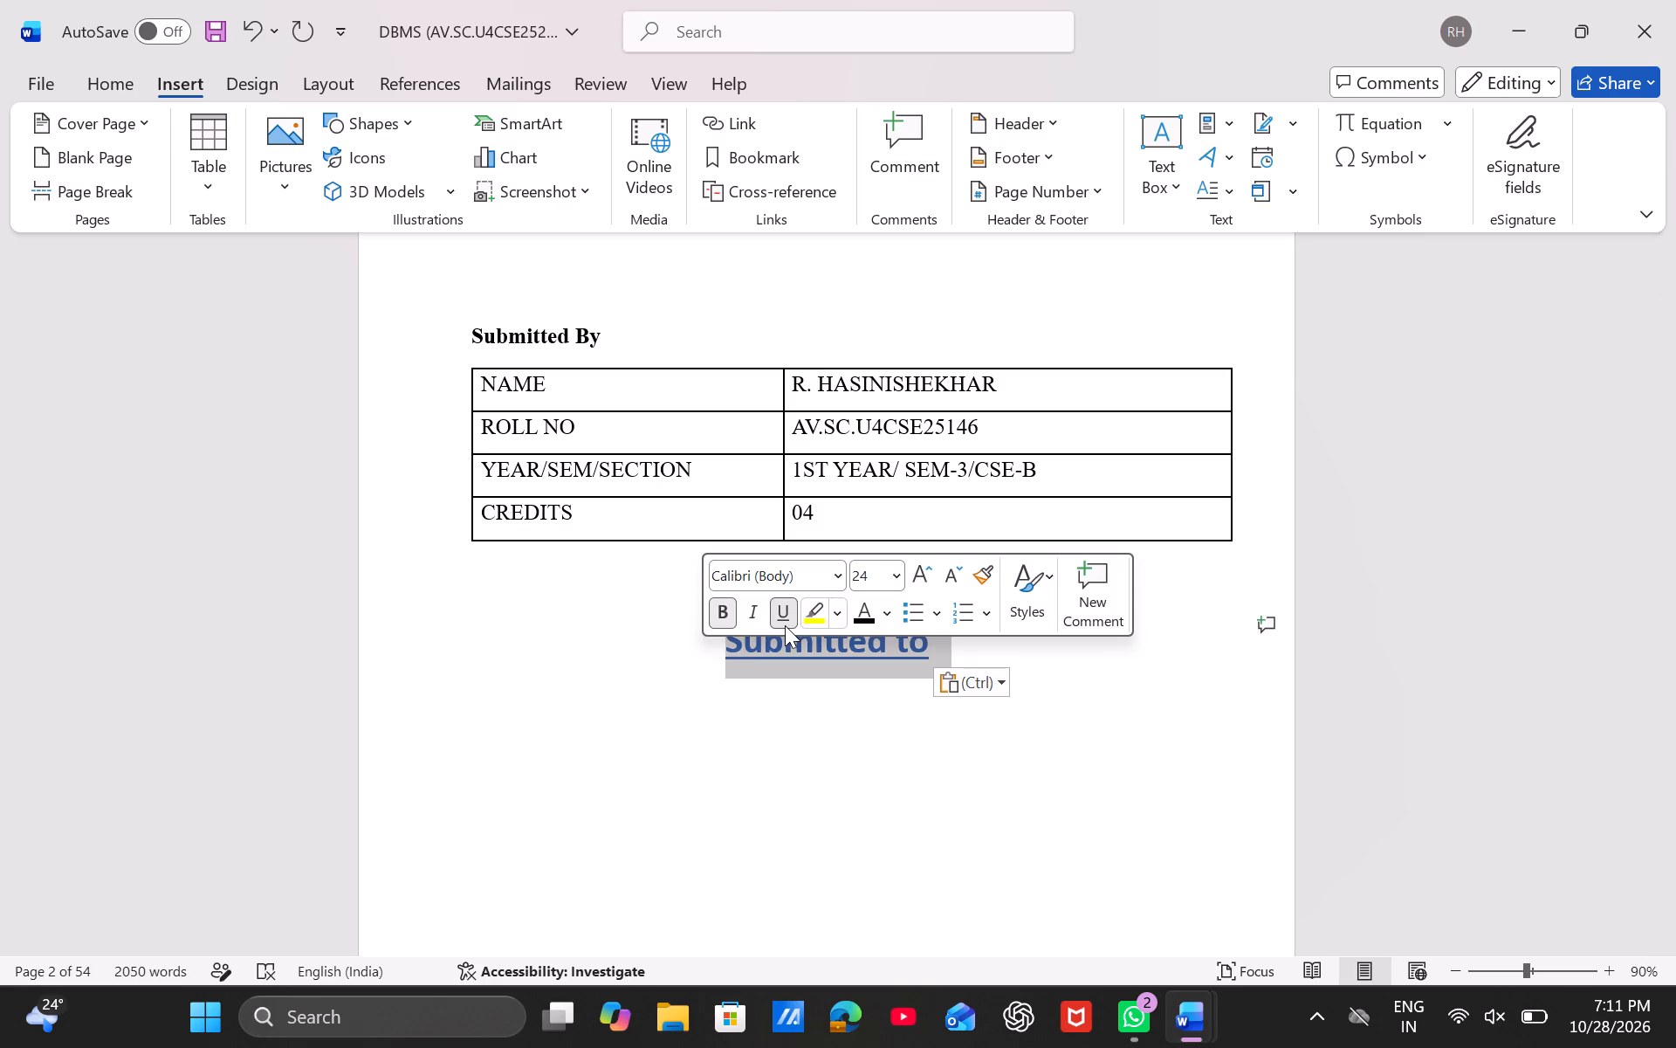
click(785, 625)
click(859, 618)
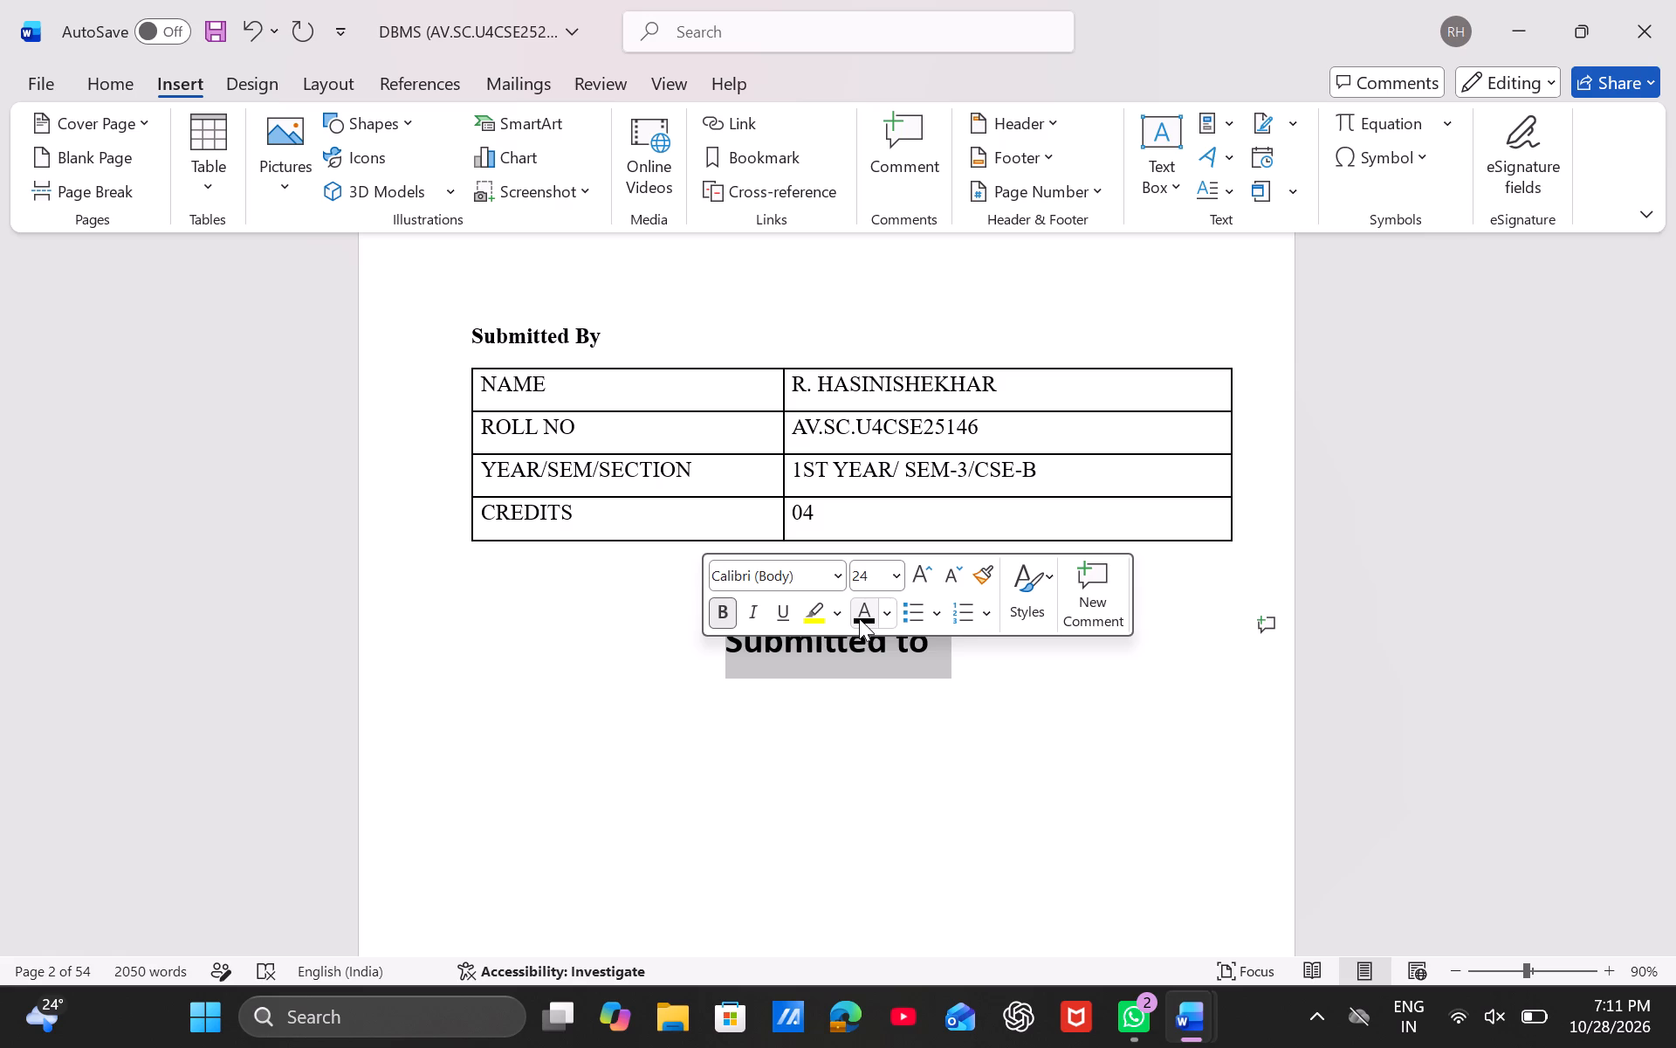
click(894, 578)
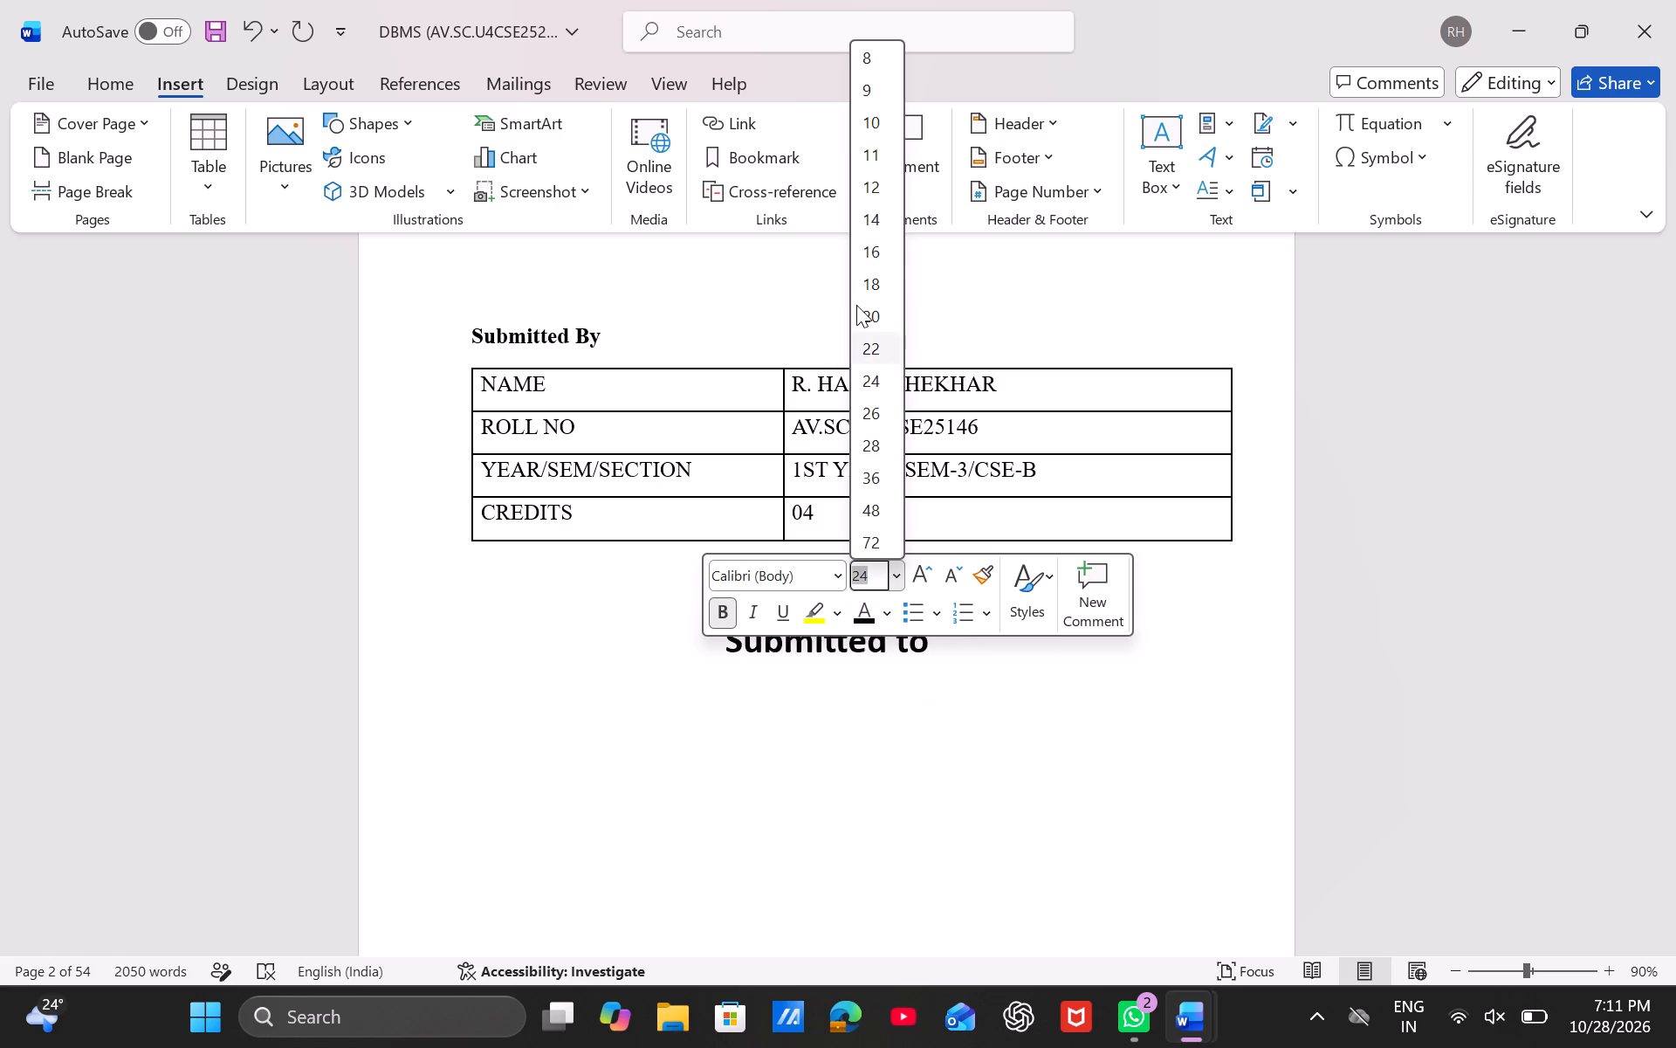
click(880, 211)
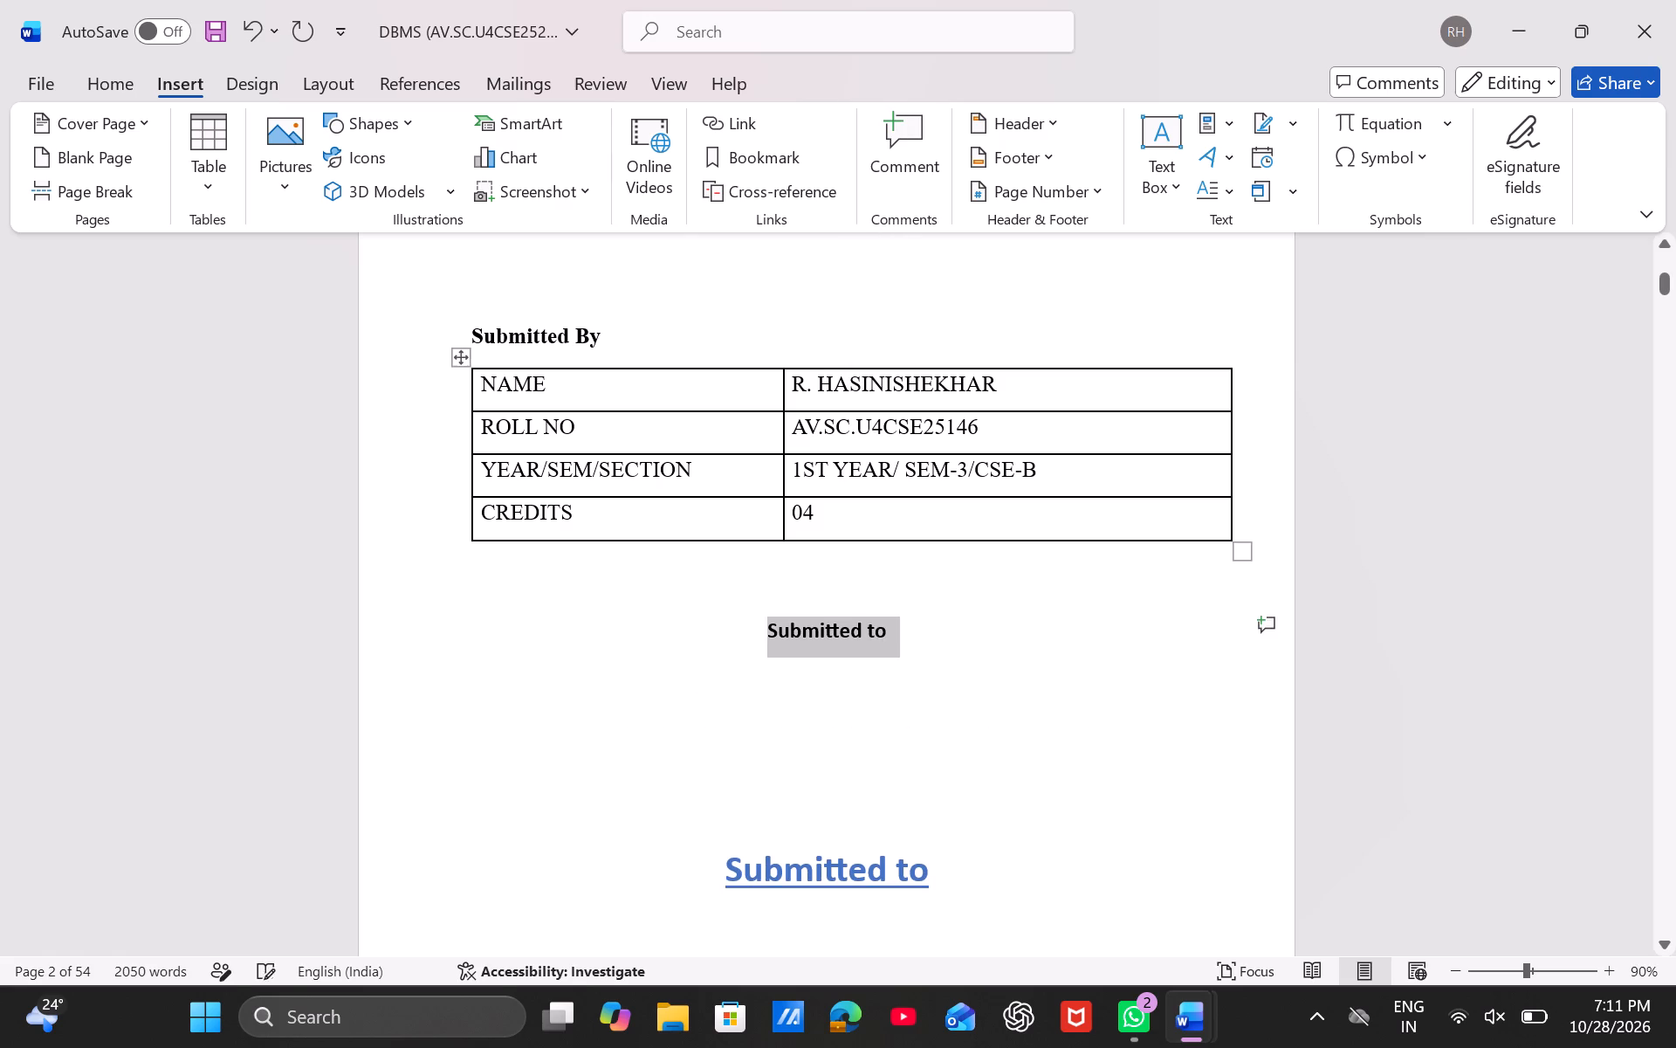
click(584, 603)
Delete the original blue "Submitted to" heading further down the page.
drag(974, 833, 879, 860)
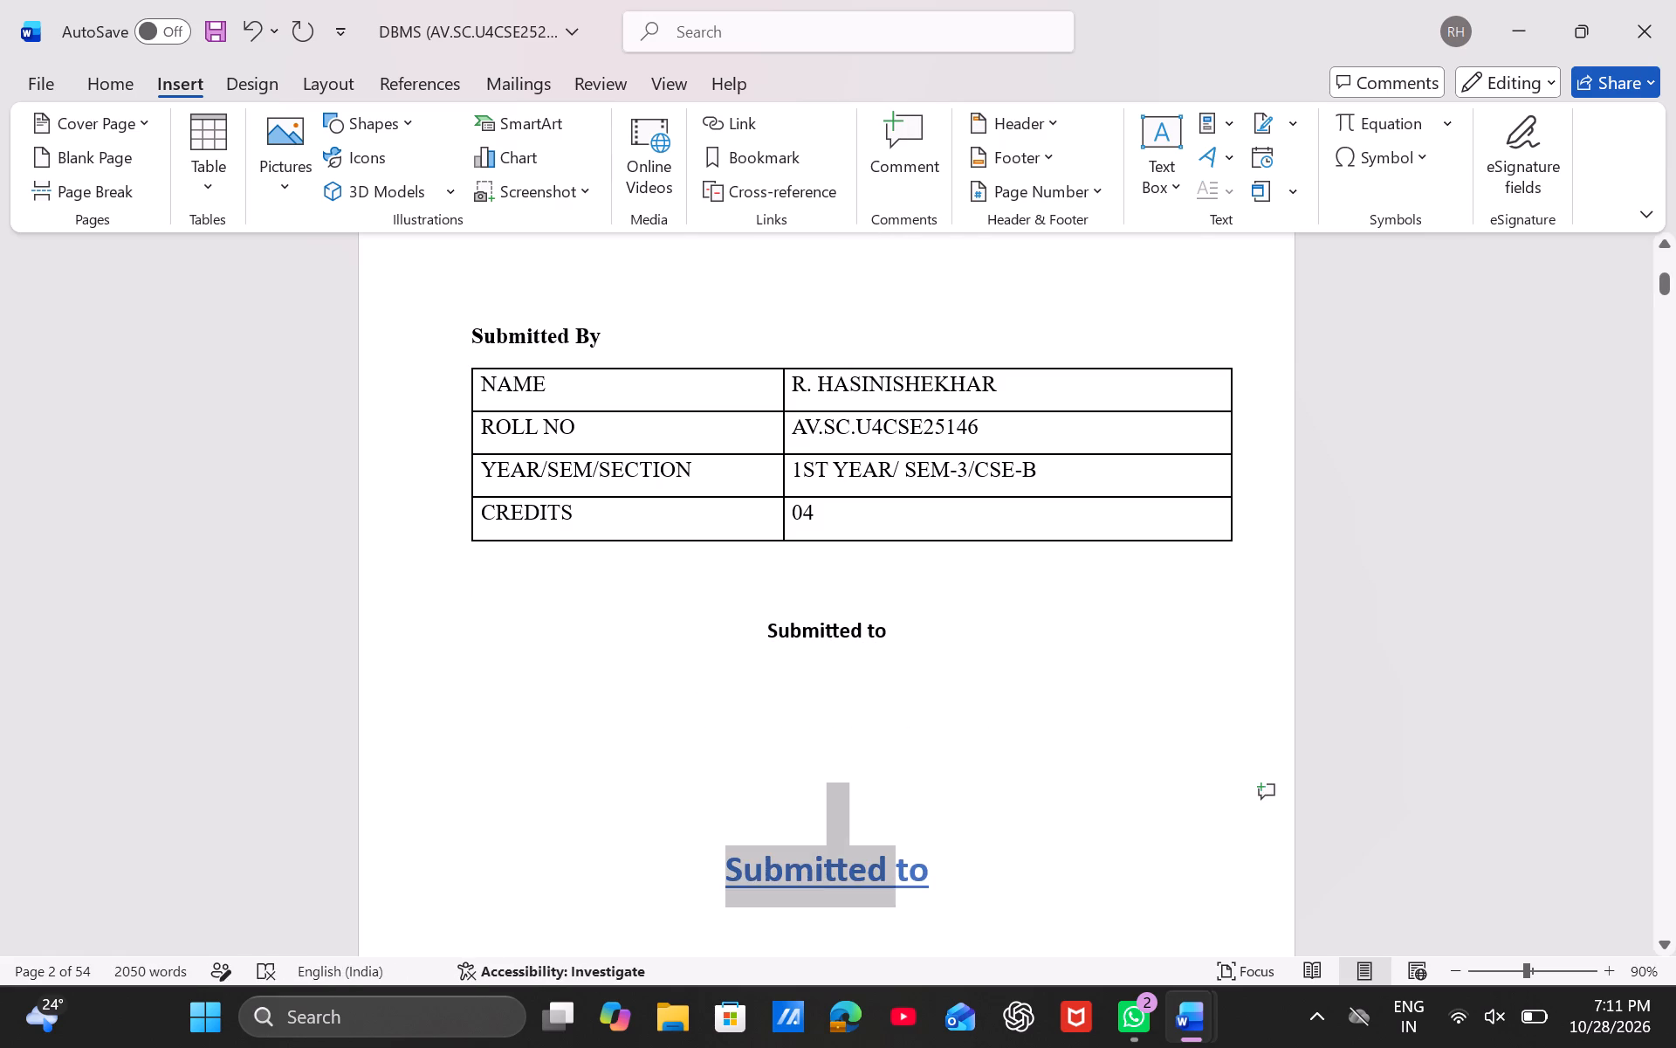
drag(879, 860, 835, 872)
click(972, 886)
drag(972, 886, 879, 876)
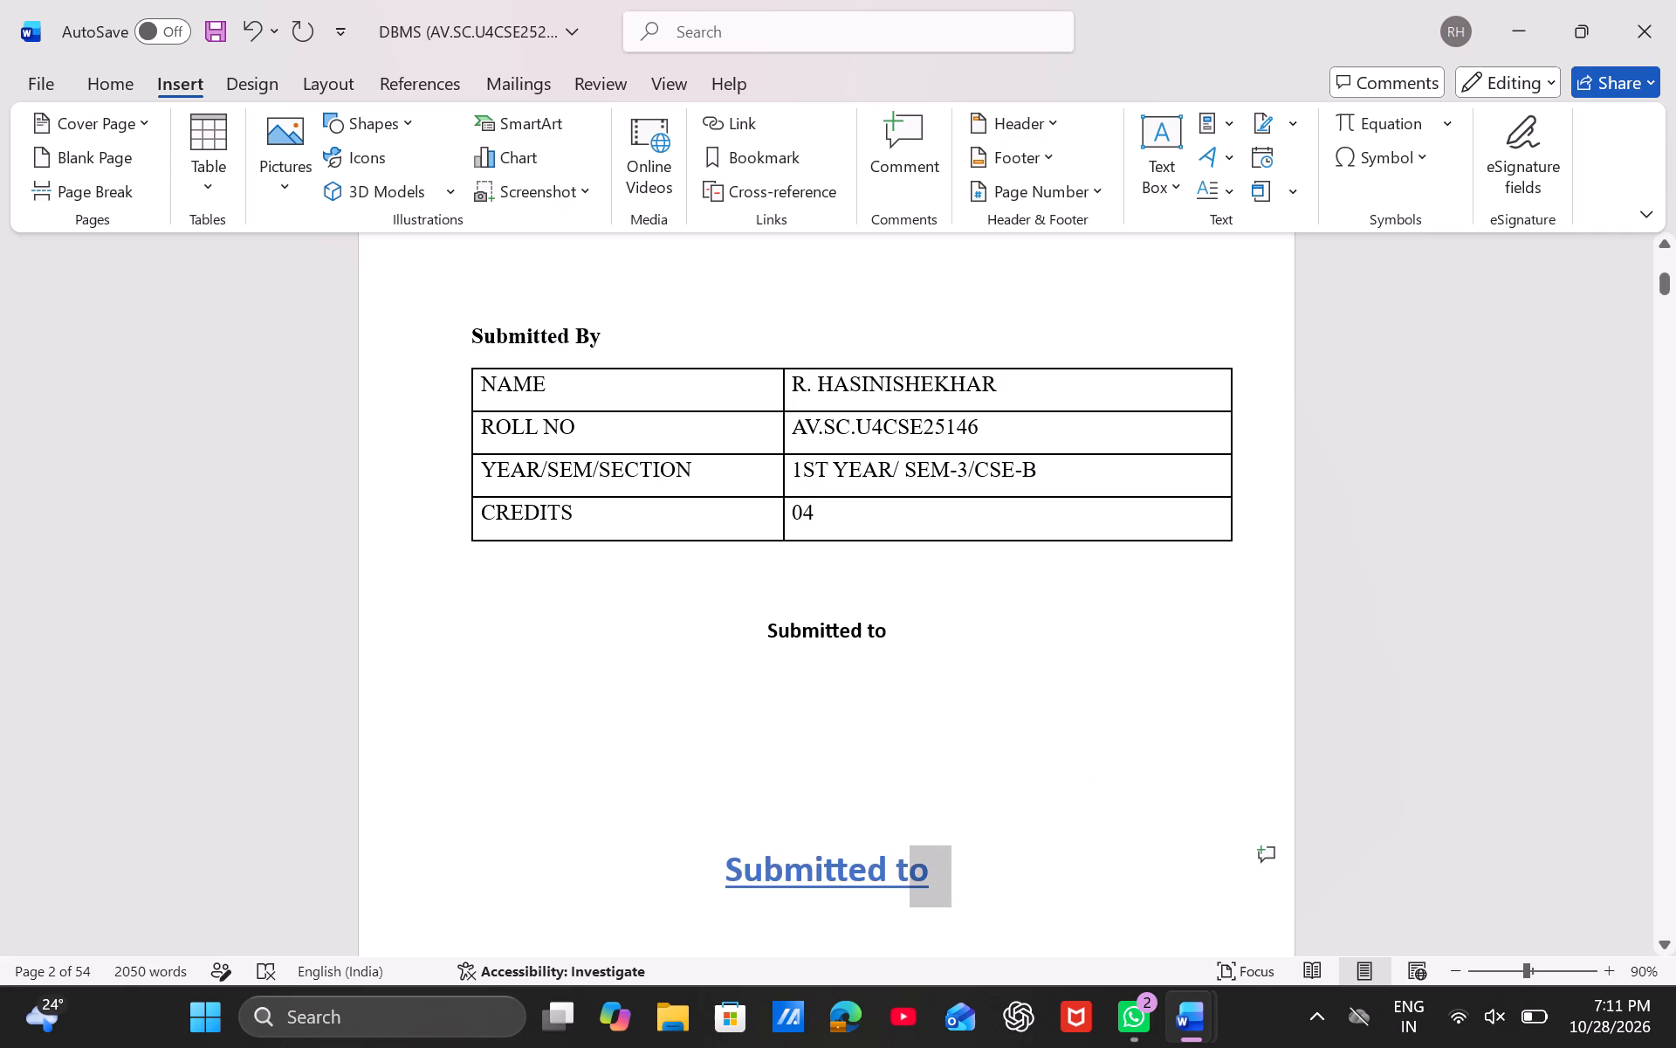
drag(879, 876, 694, 865)
key(BackSpace)
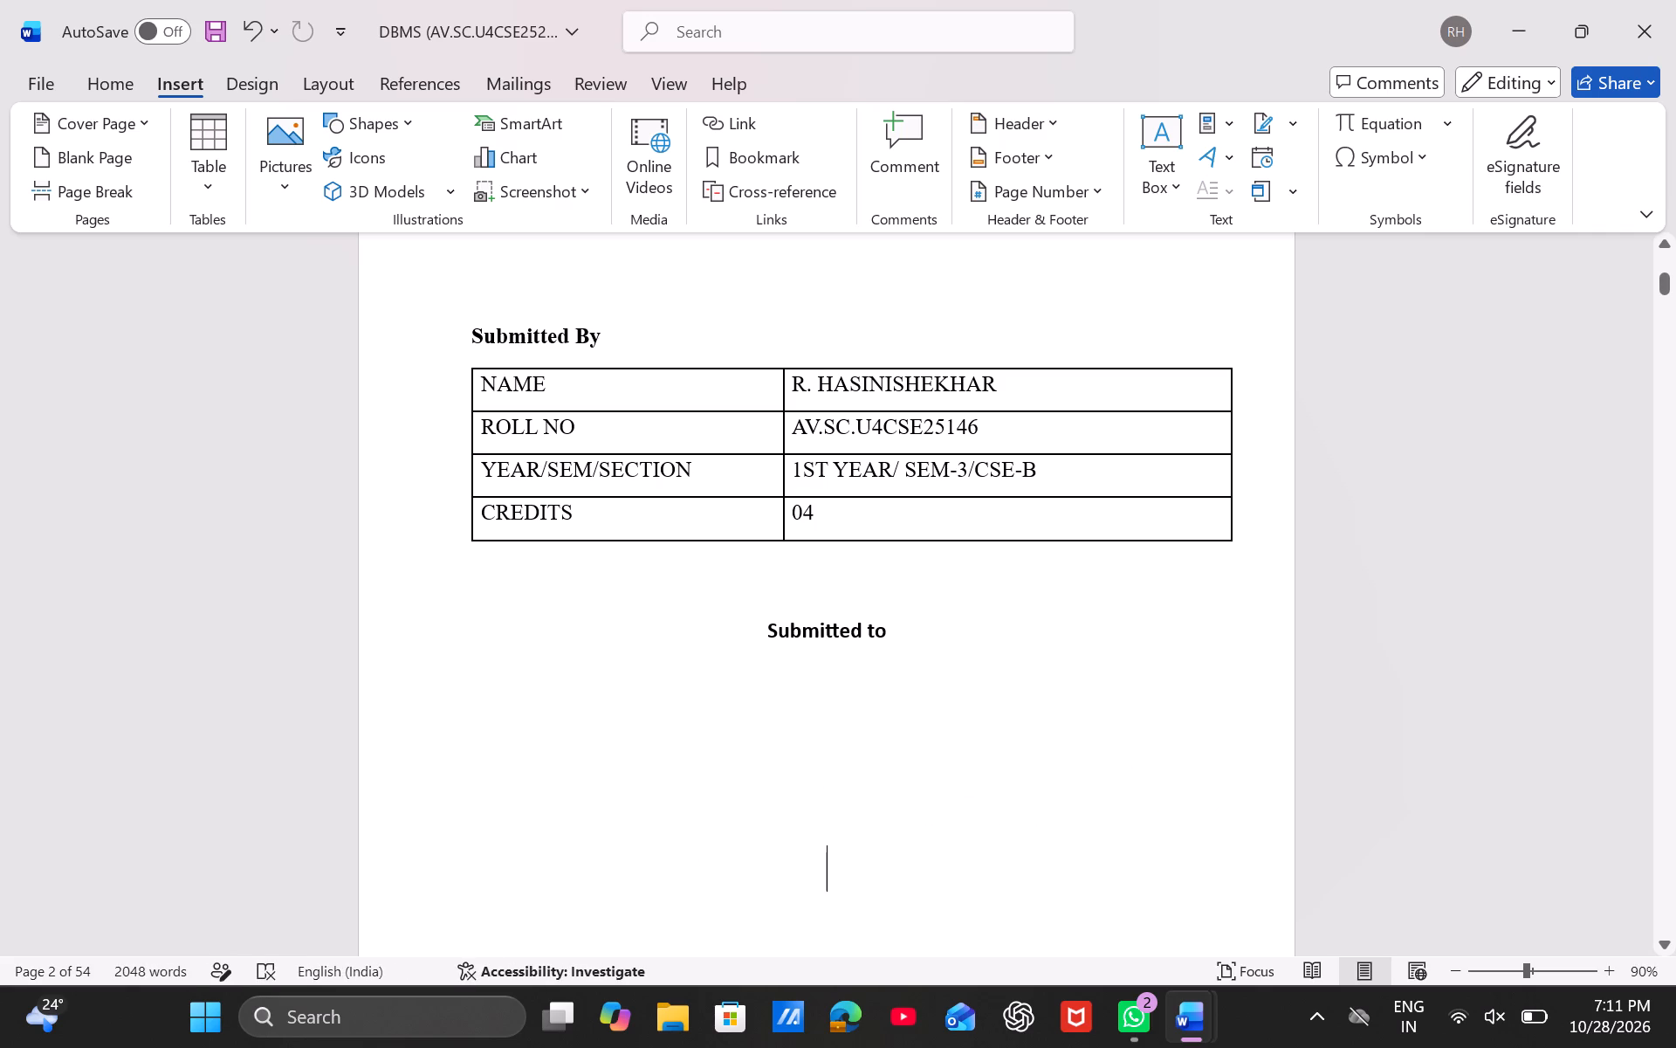
Shift the centred "Submitted to" heading below the table to the left margin.
click(766, 634)
key(BackSpace)
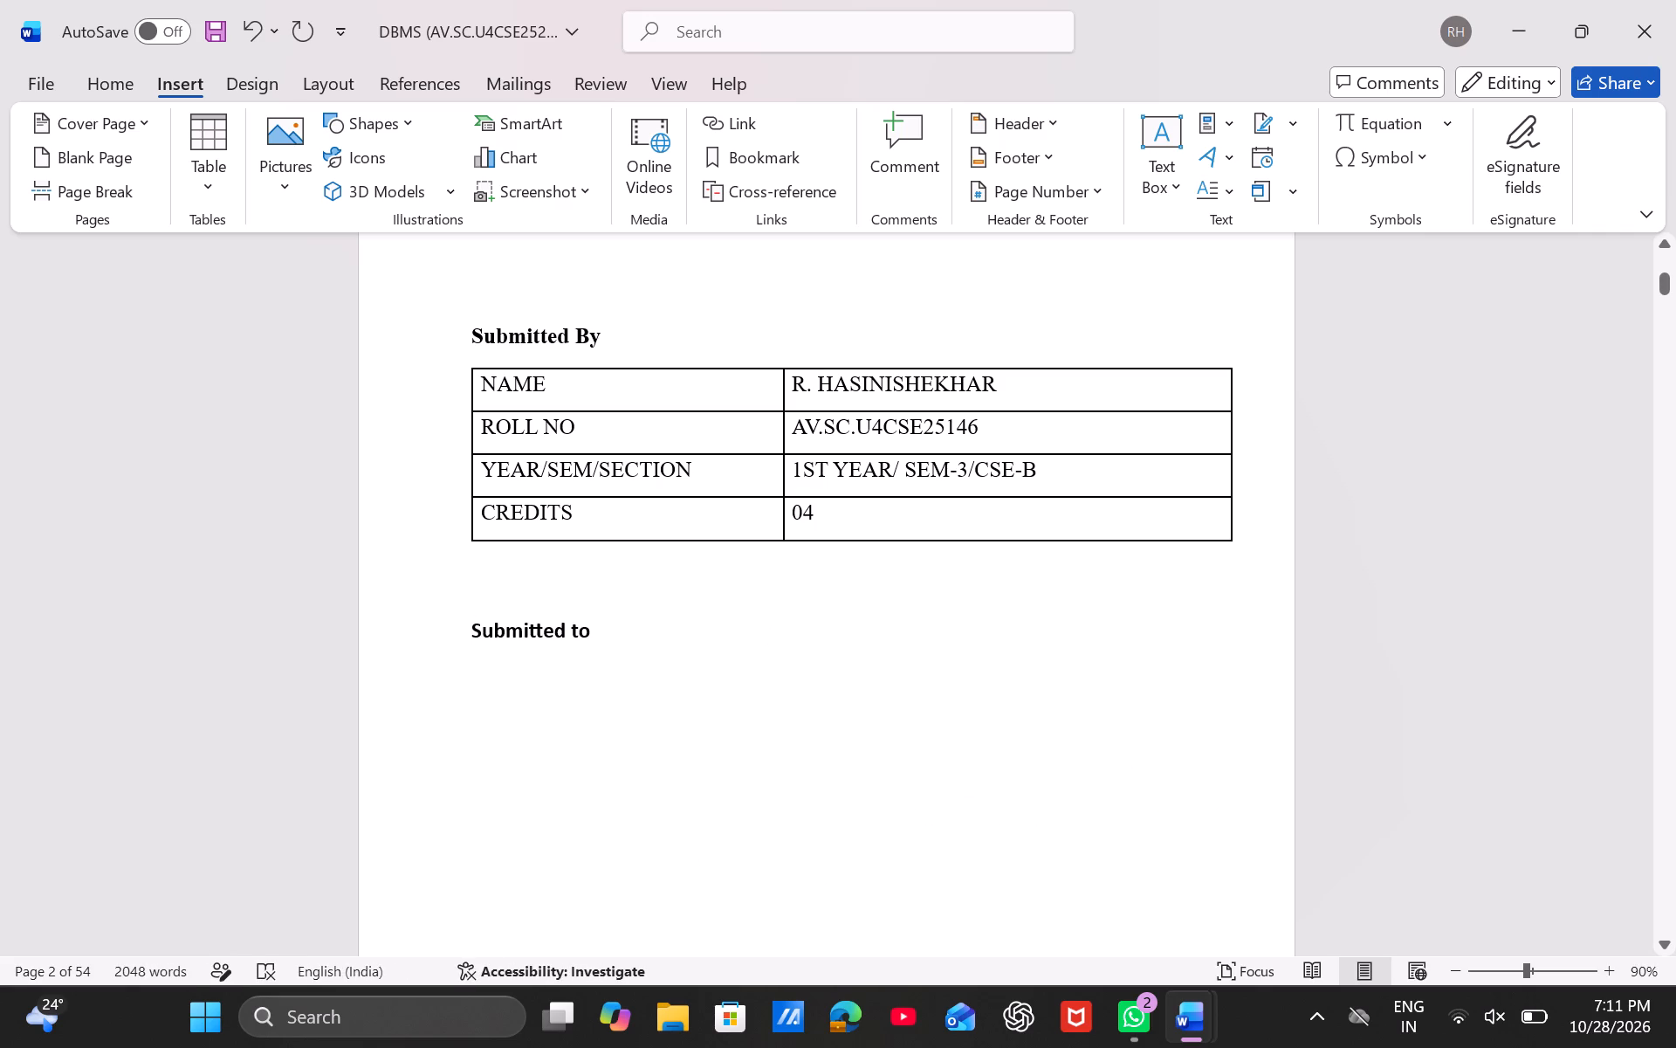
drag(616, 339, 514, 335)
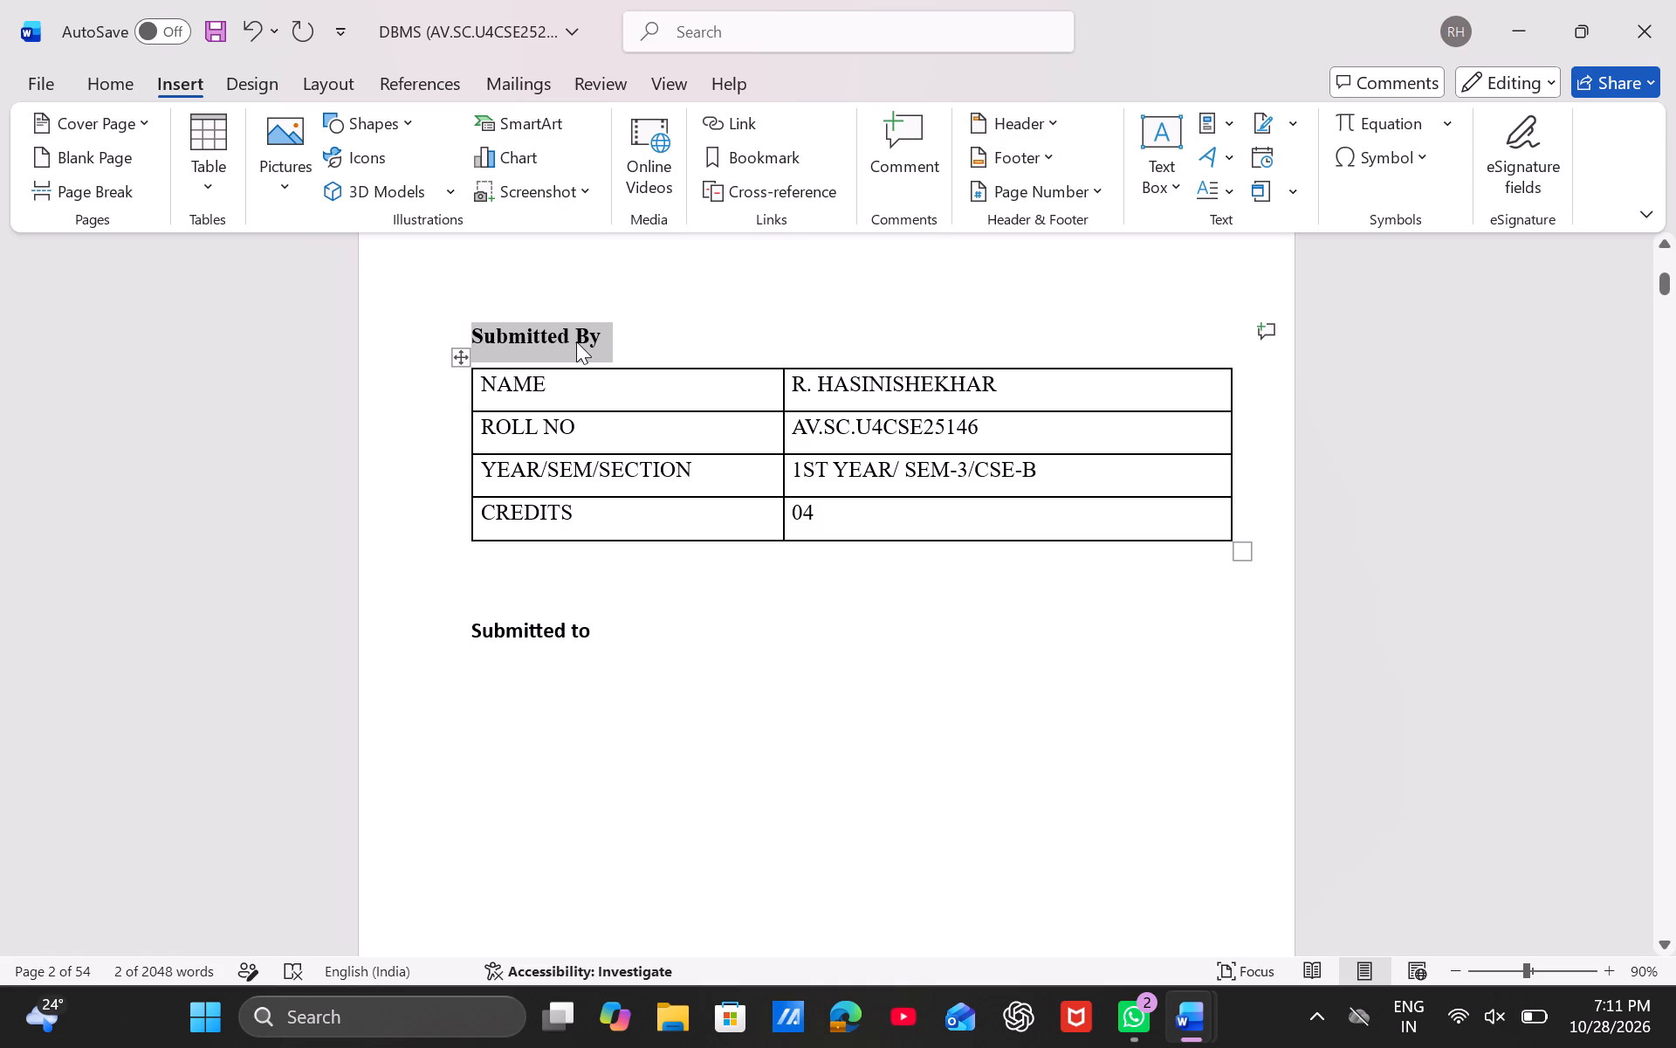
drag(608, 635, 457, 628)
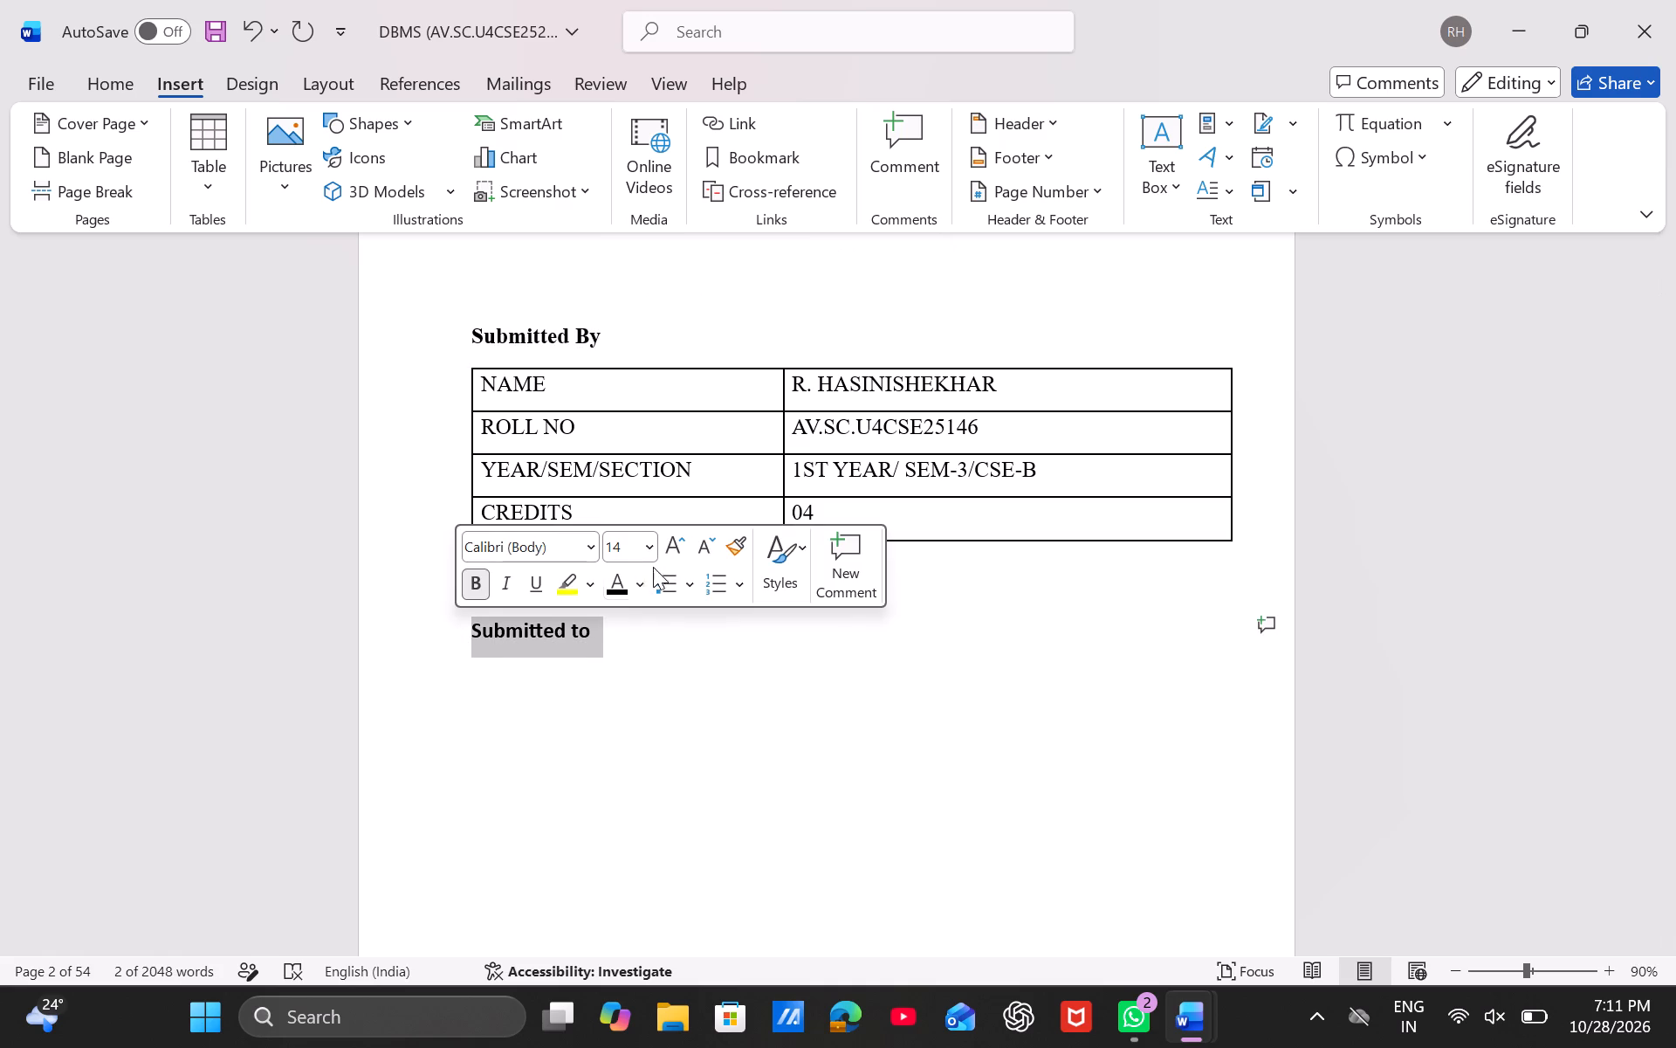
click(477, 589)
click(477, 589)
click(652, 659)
Change the "Submitted to" heading's font to Times New Roman, matching the "Submitted By" heading.
click(613, 320)
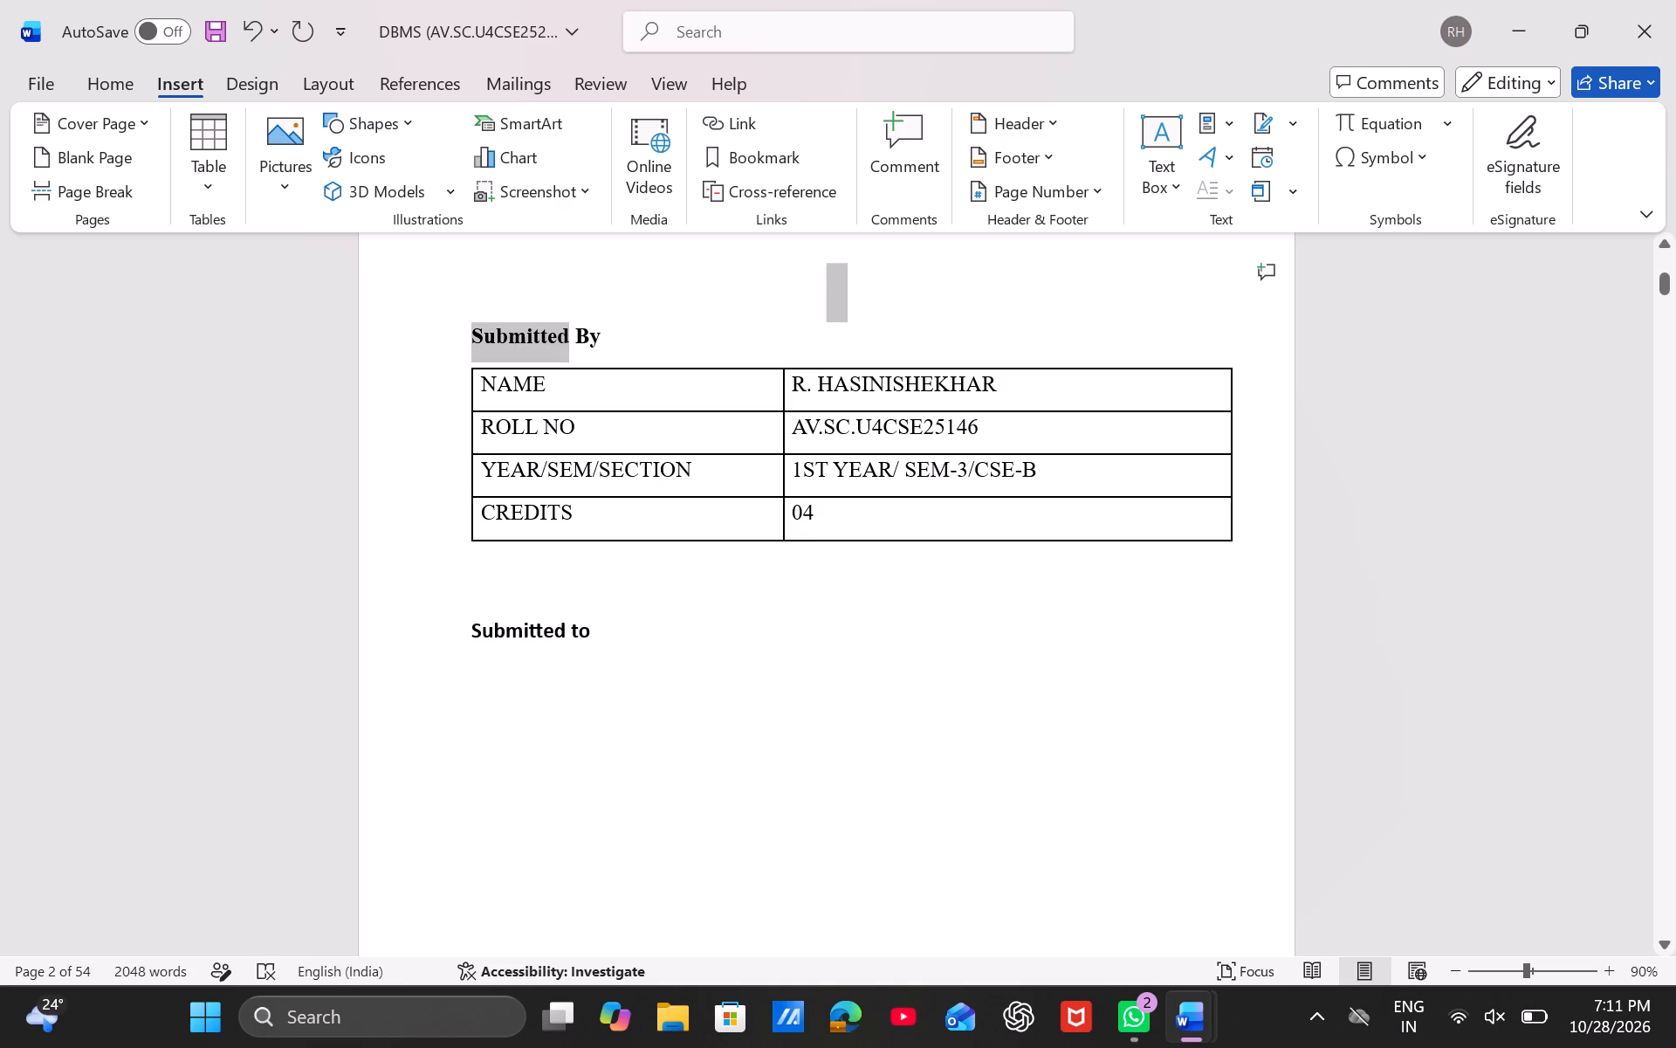
drag(611, 330, 557, 330)
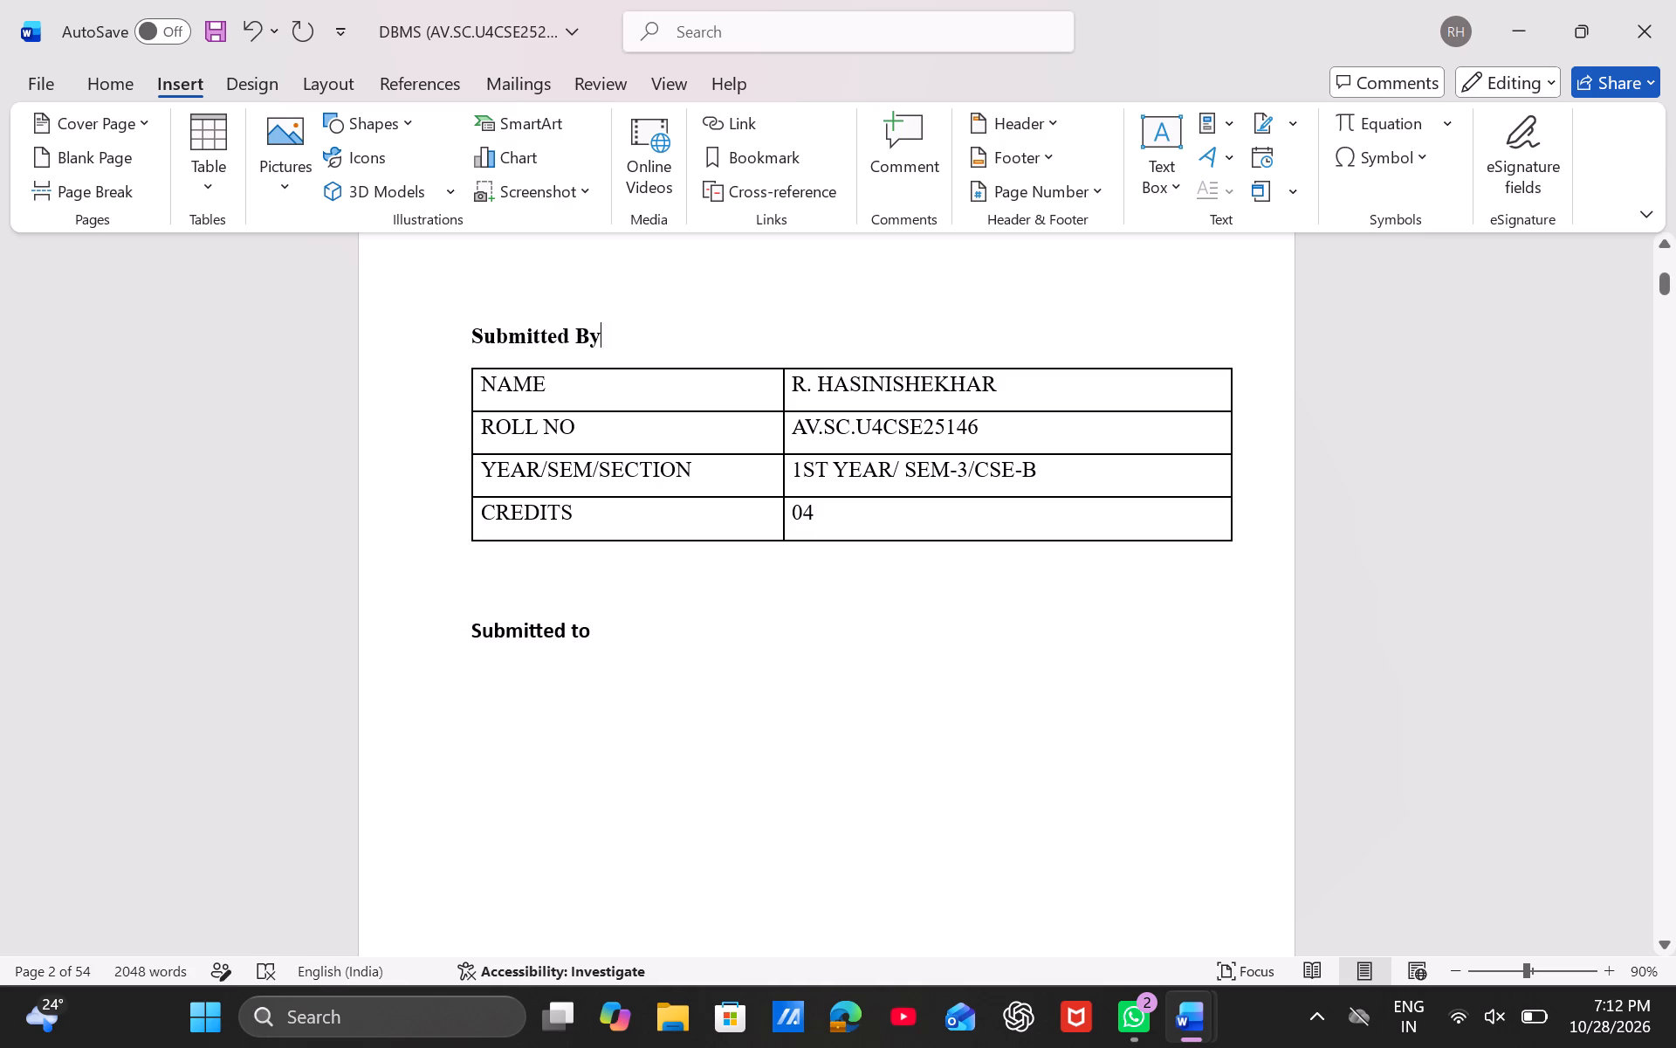
drag(557, 330, 485, 327)
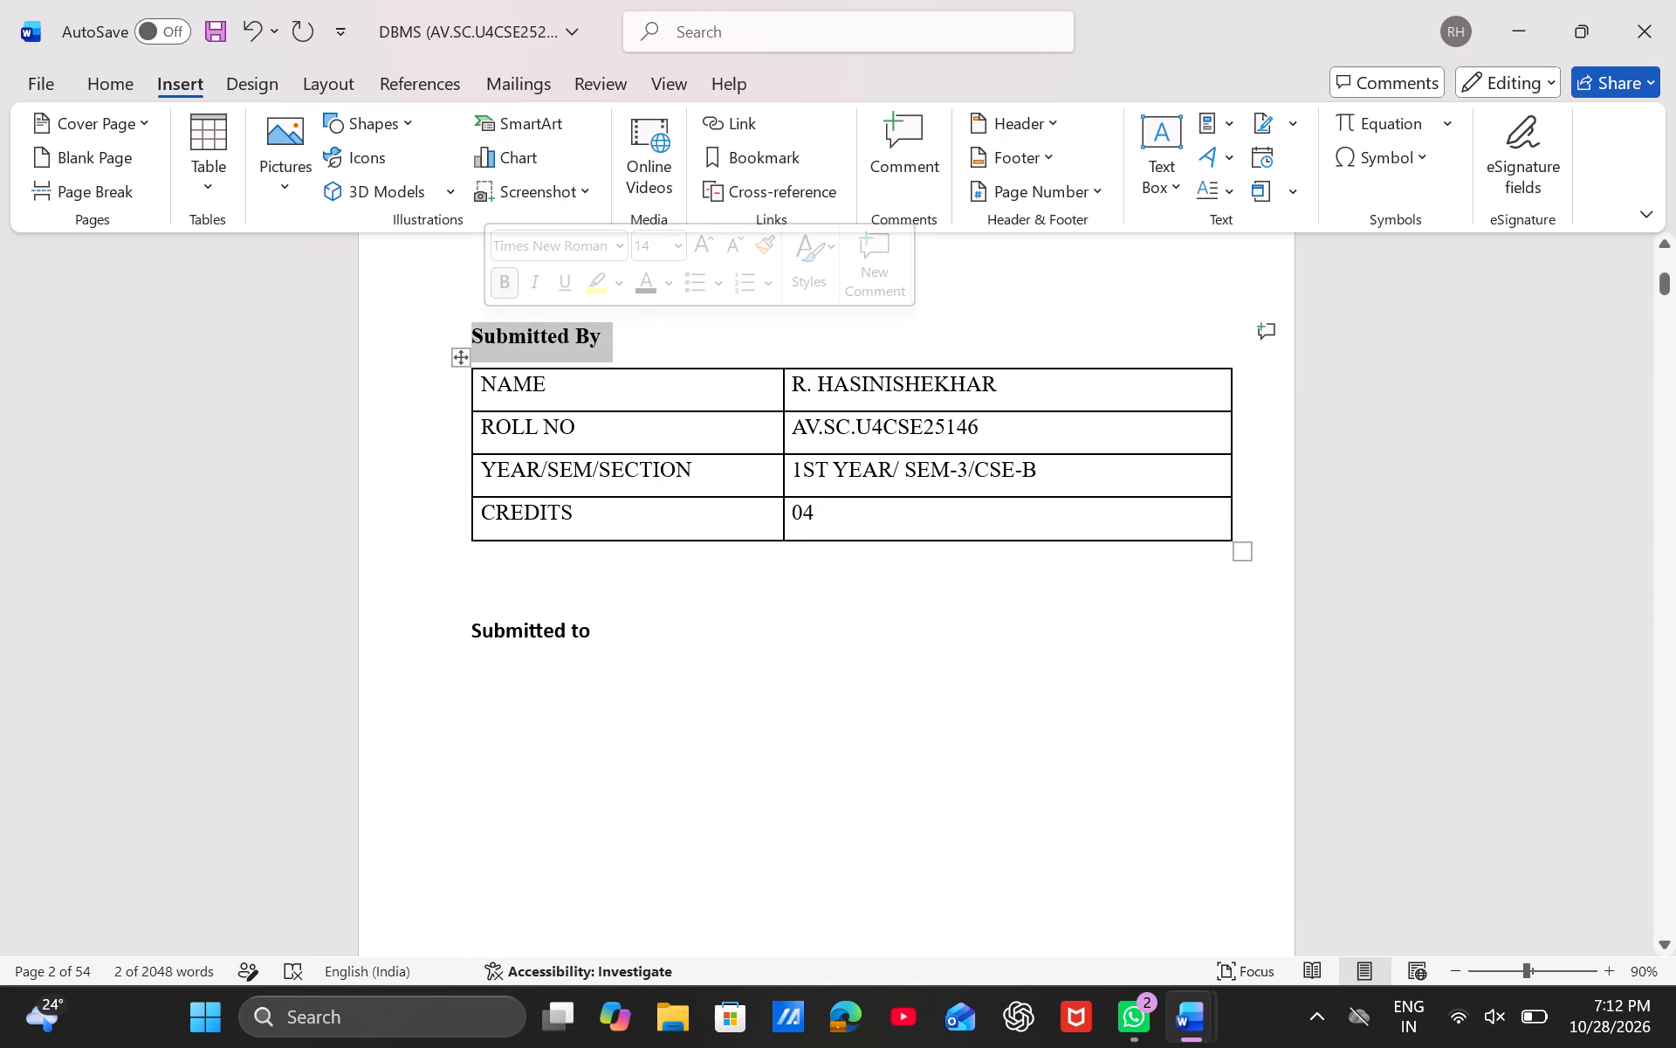
drag(606, 627, 483, 601)
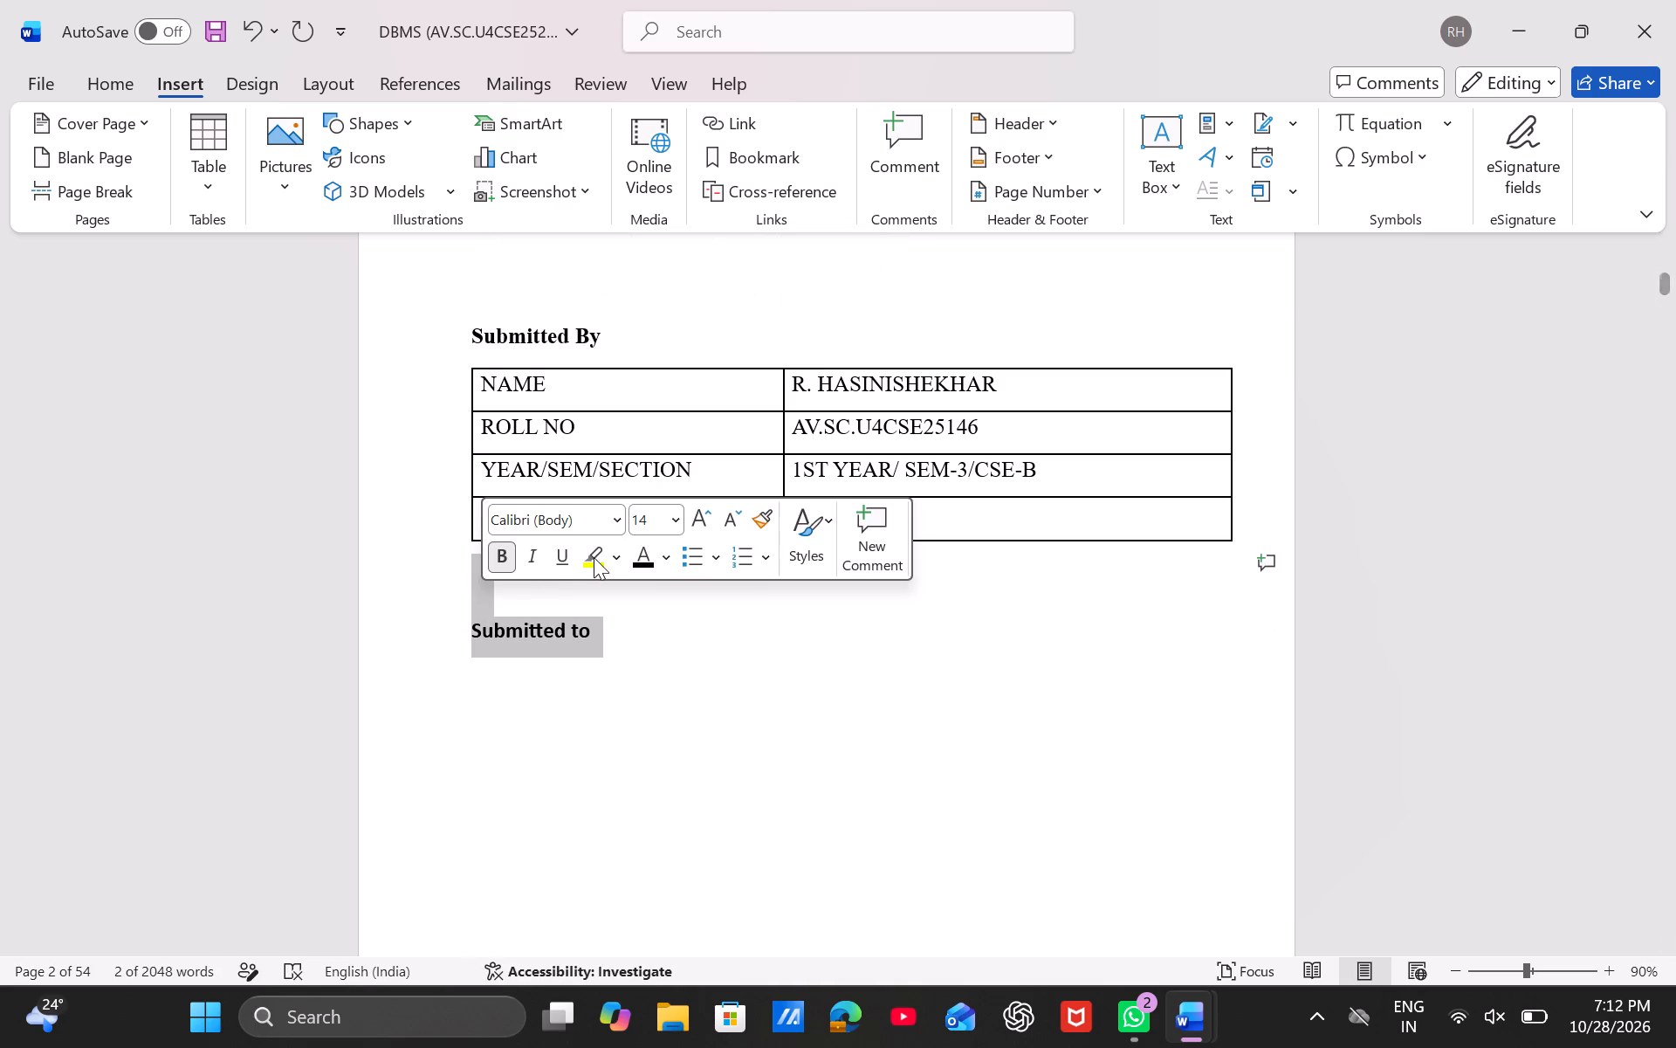
click(614, 518)
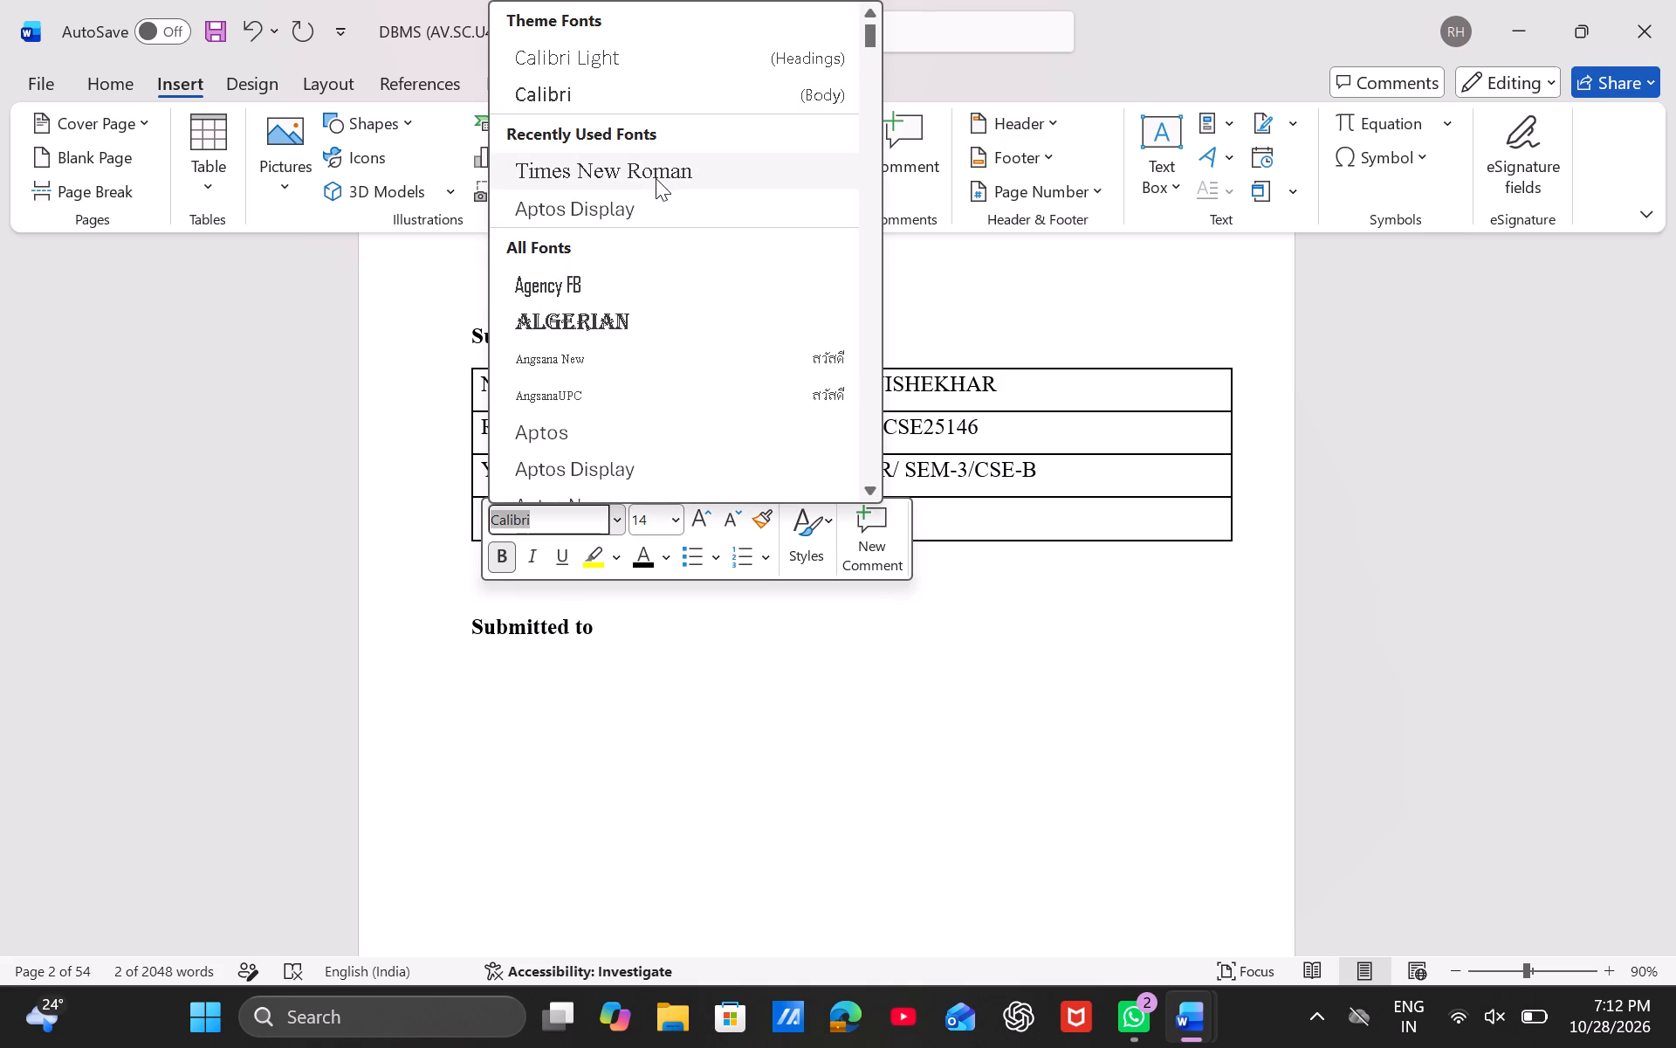
click(656, 183)
click(718, 706)
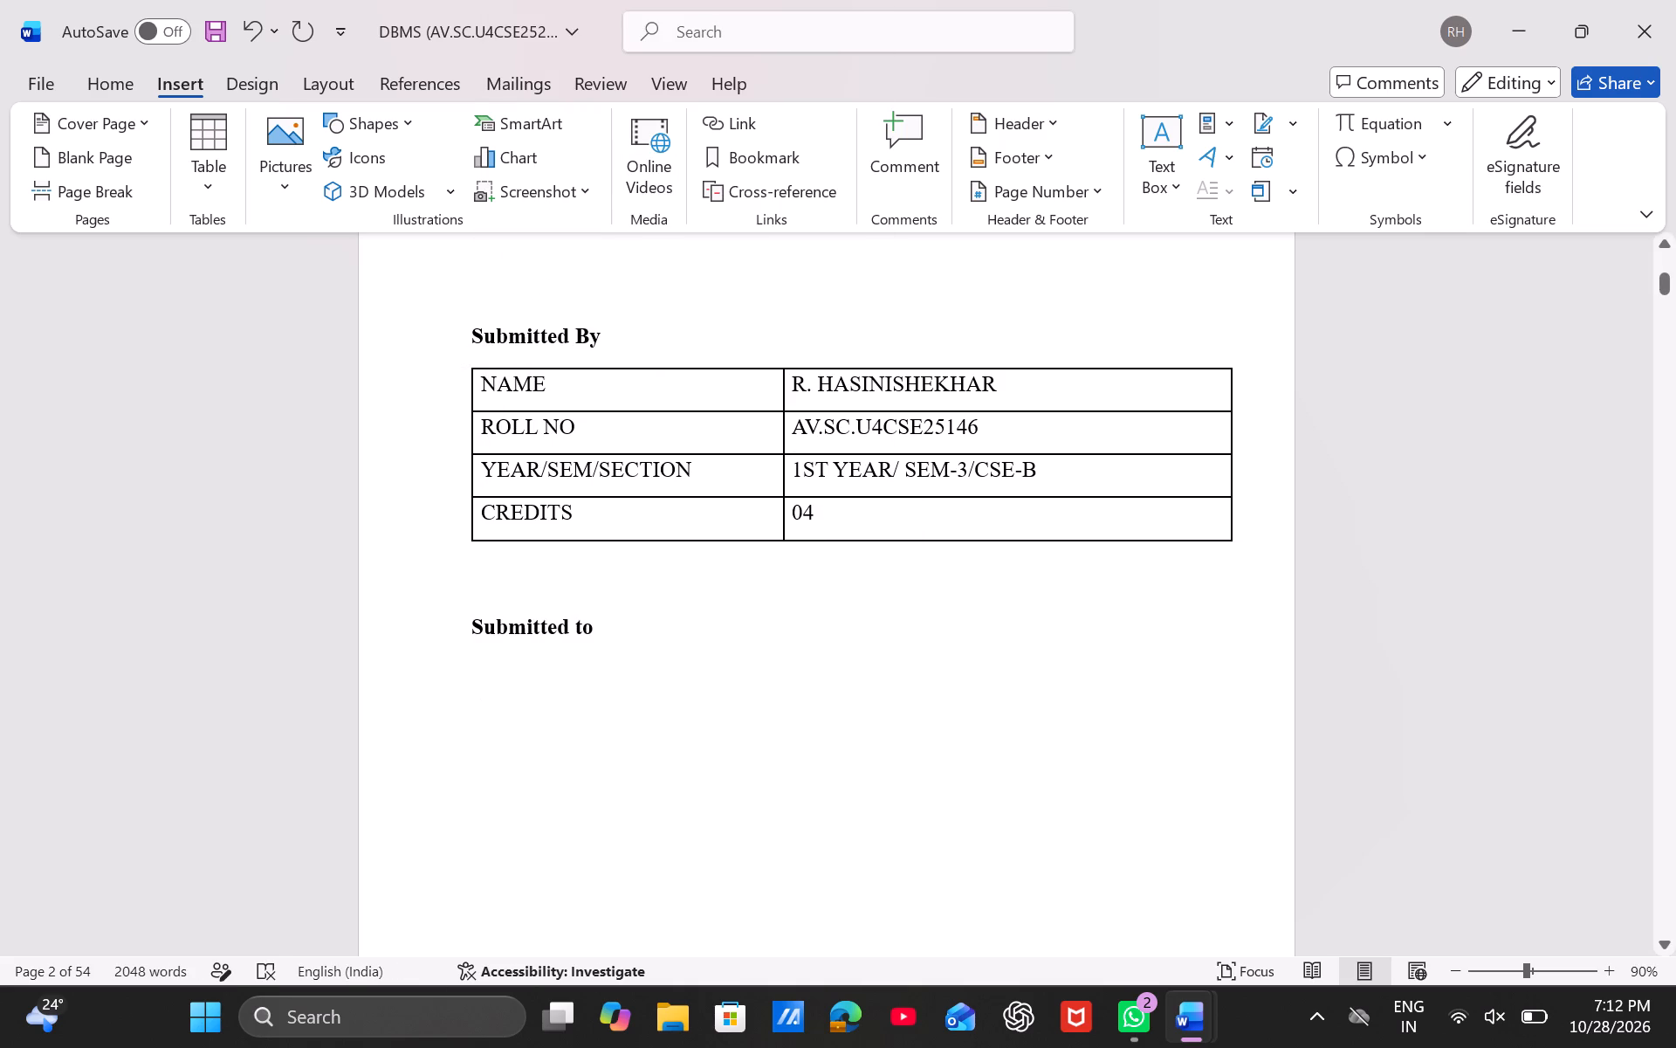
Edit the two cover page table headings to read "Submitted By:" and "Submitted To:".
scroll(639, 504, up, 1)
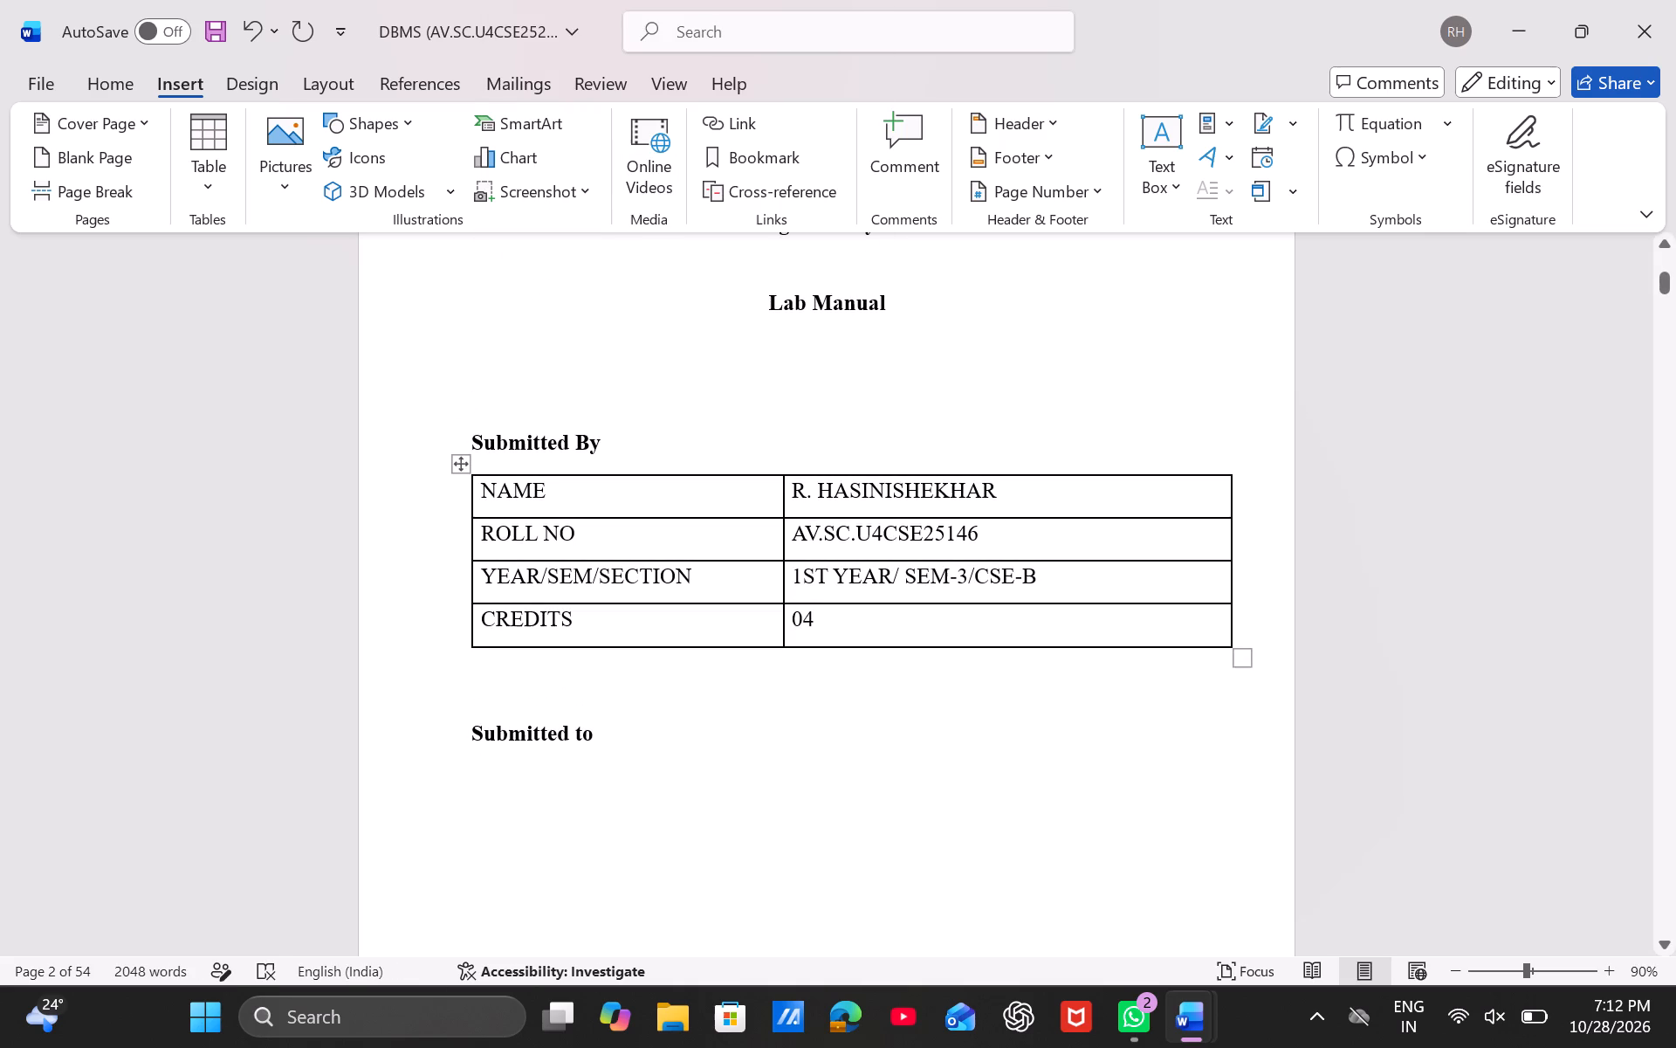
click(628, 450)
key(shift+colon)
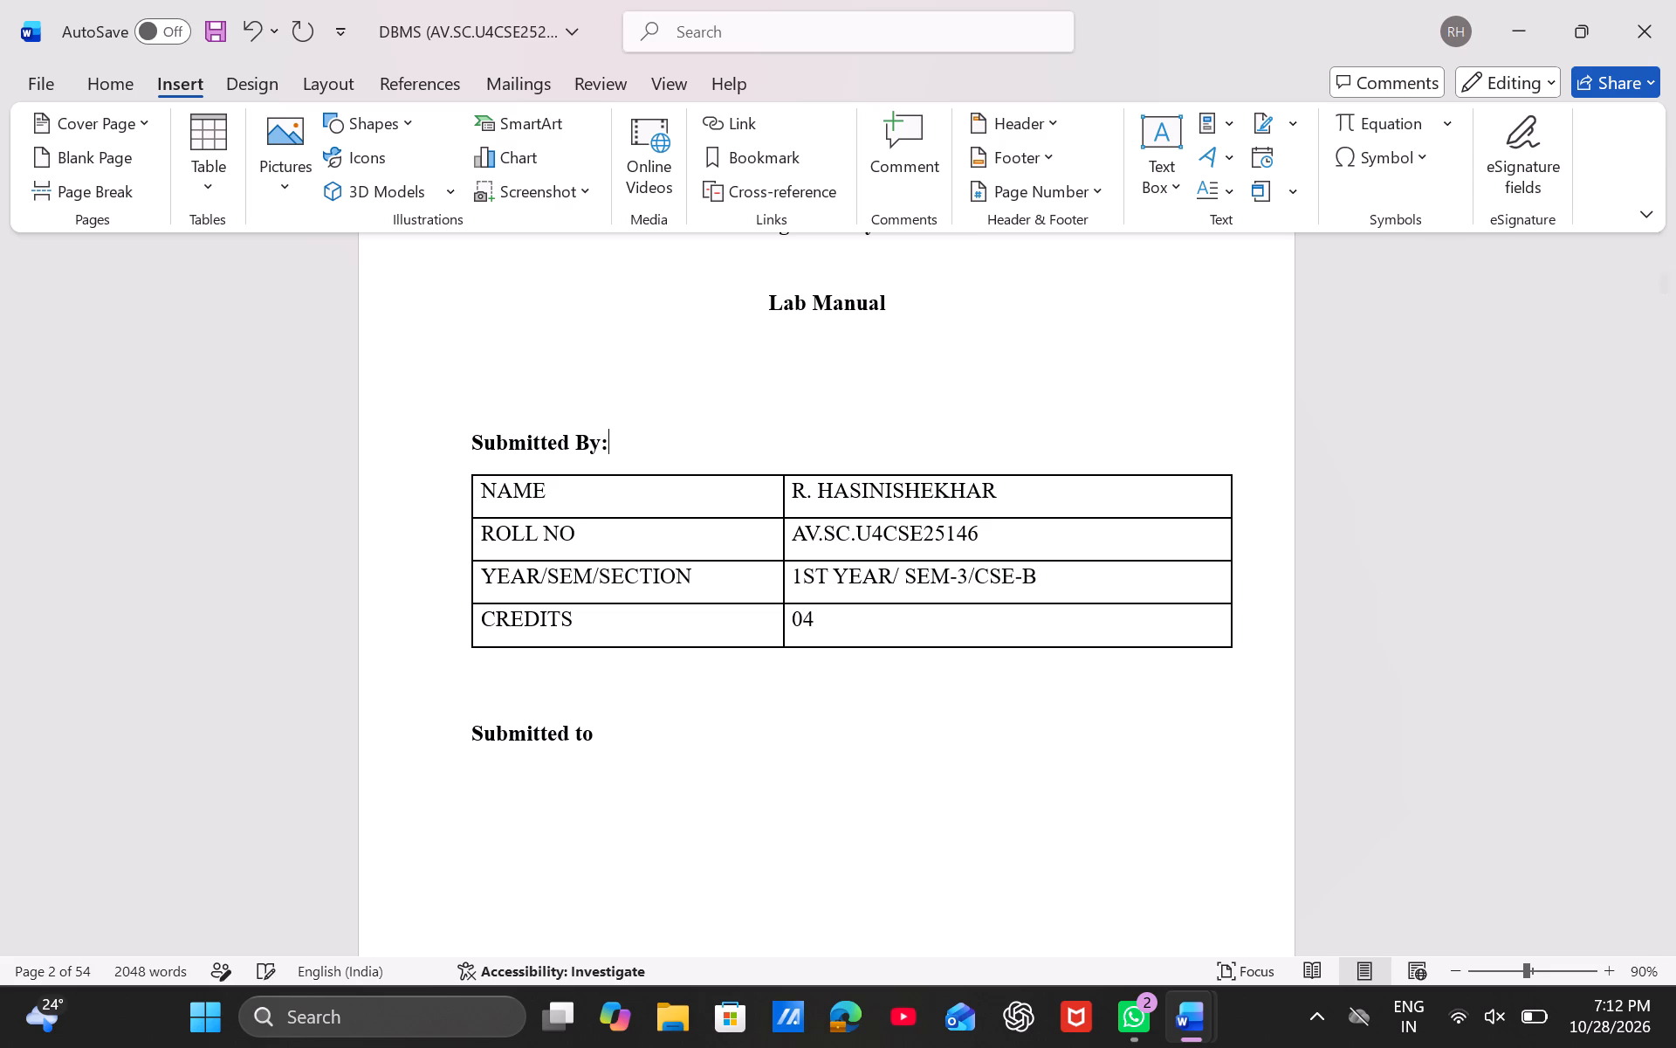
click(630, 731)
key(BackSpace)
key(BackSpace)
key(t)
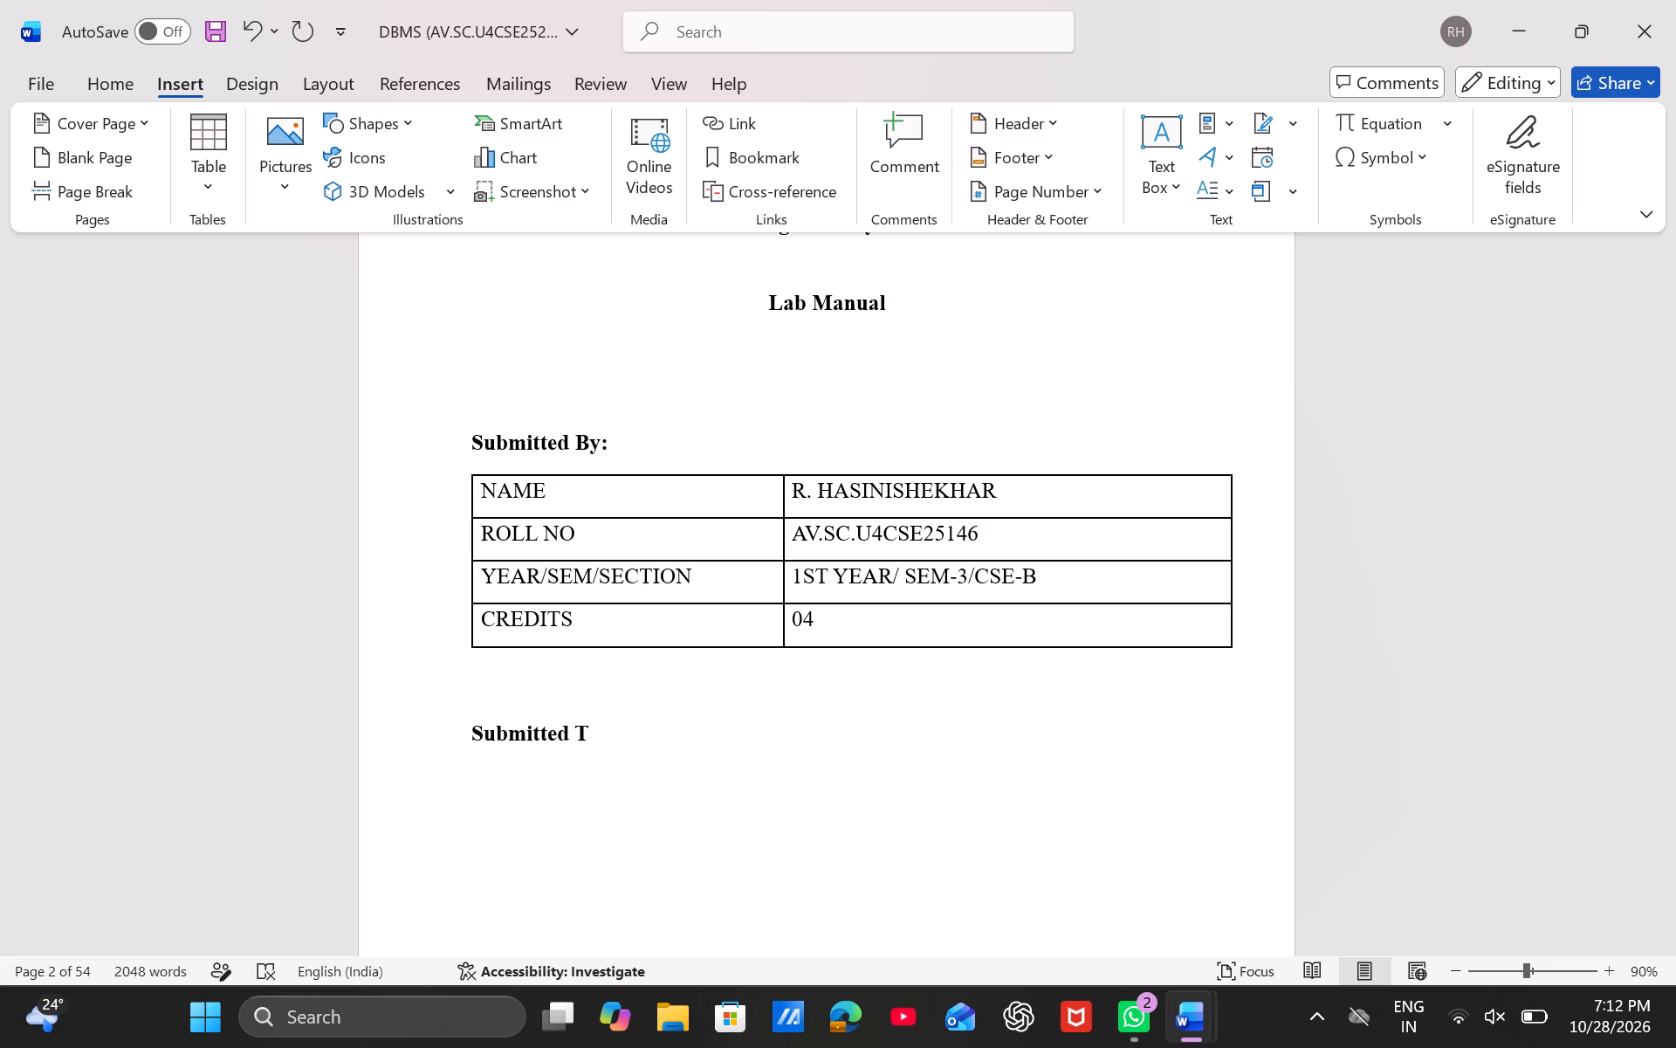
key(shift+colon)
Move the faculty details table from the following page to the cover page, below the "Submitted To:" heading.
scroll(895, 747, down, 2)
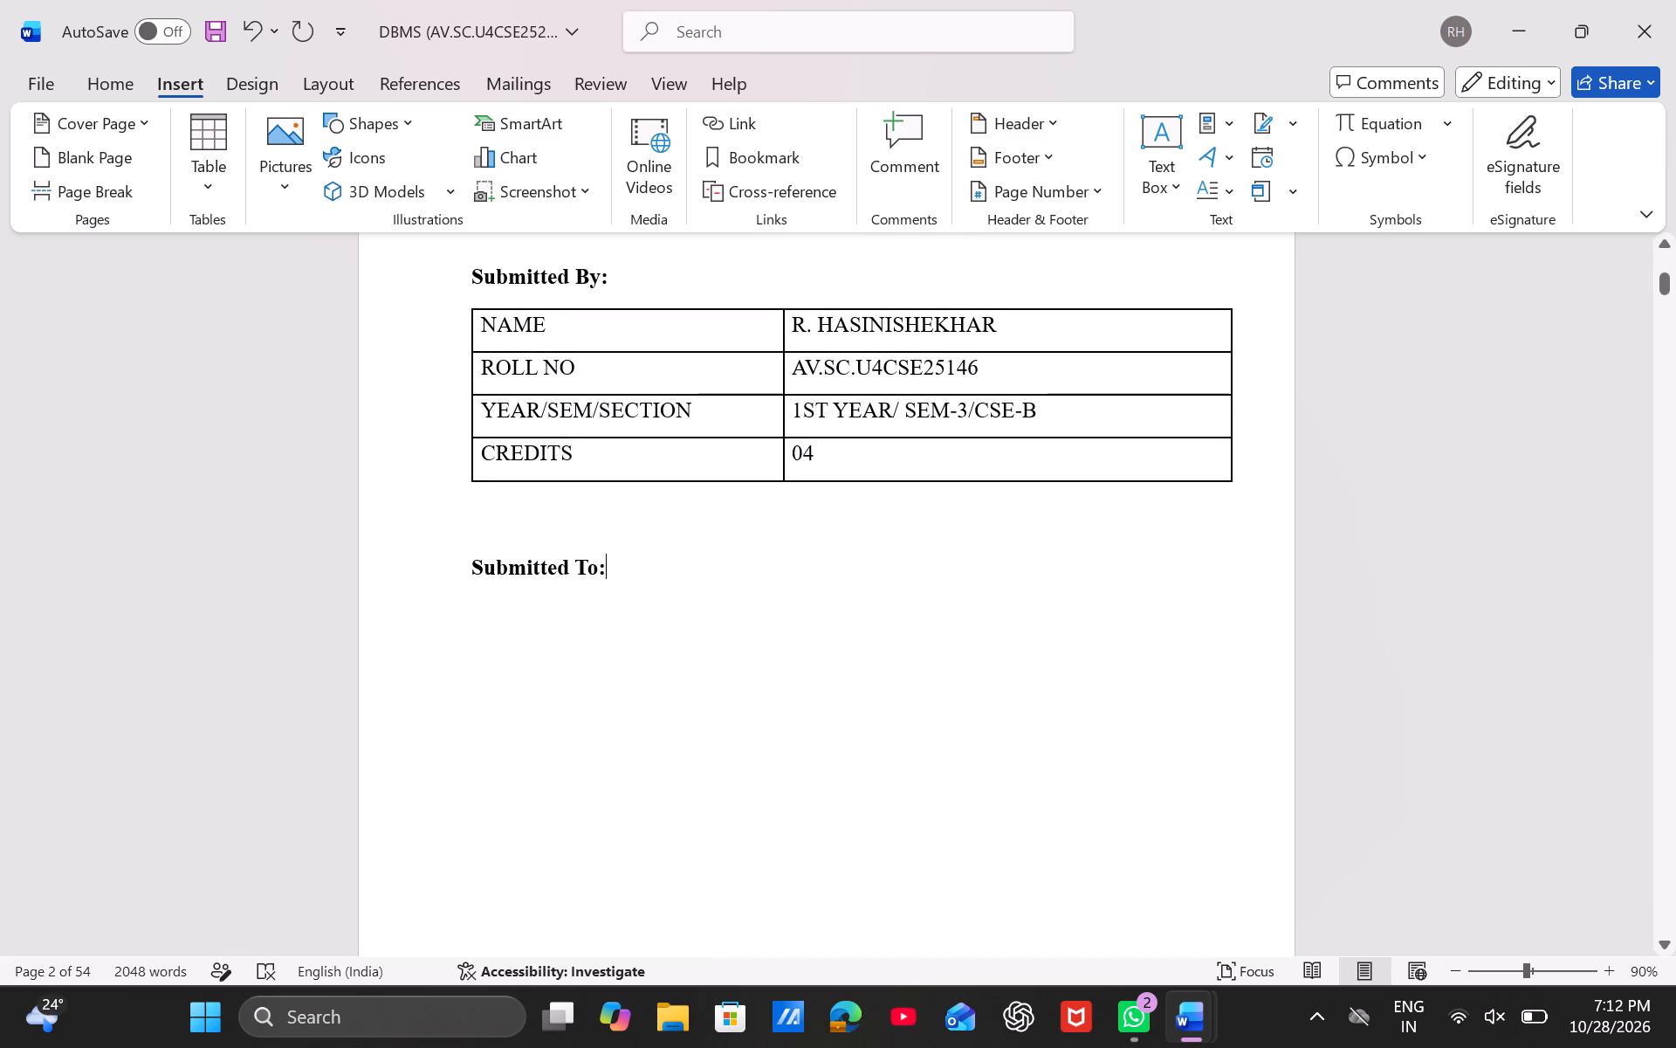
scroll(766, 528, down, 2)
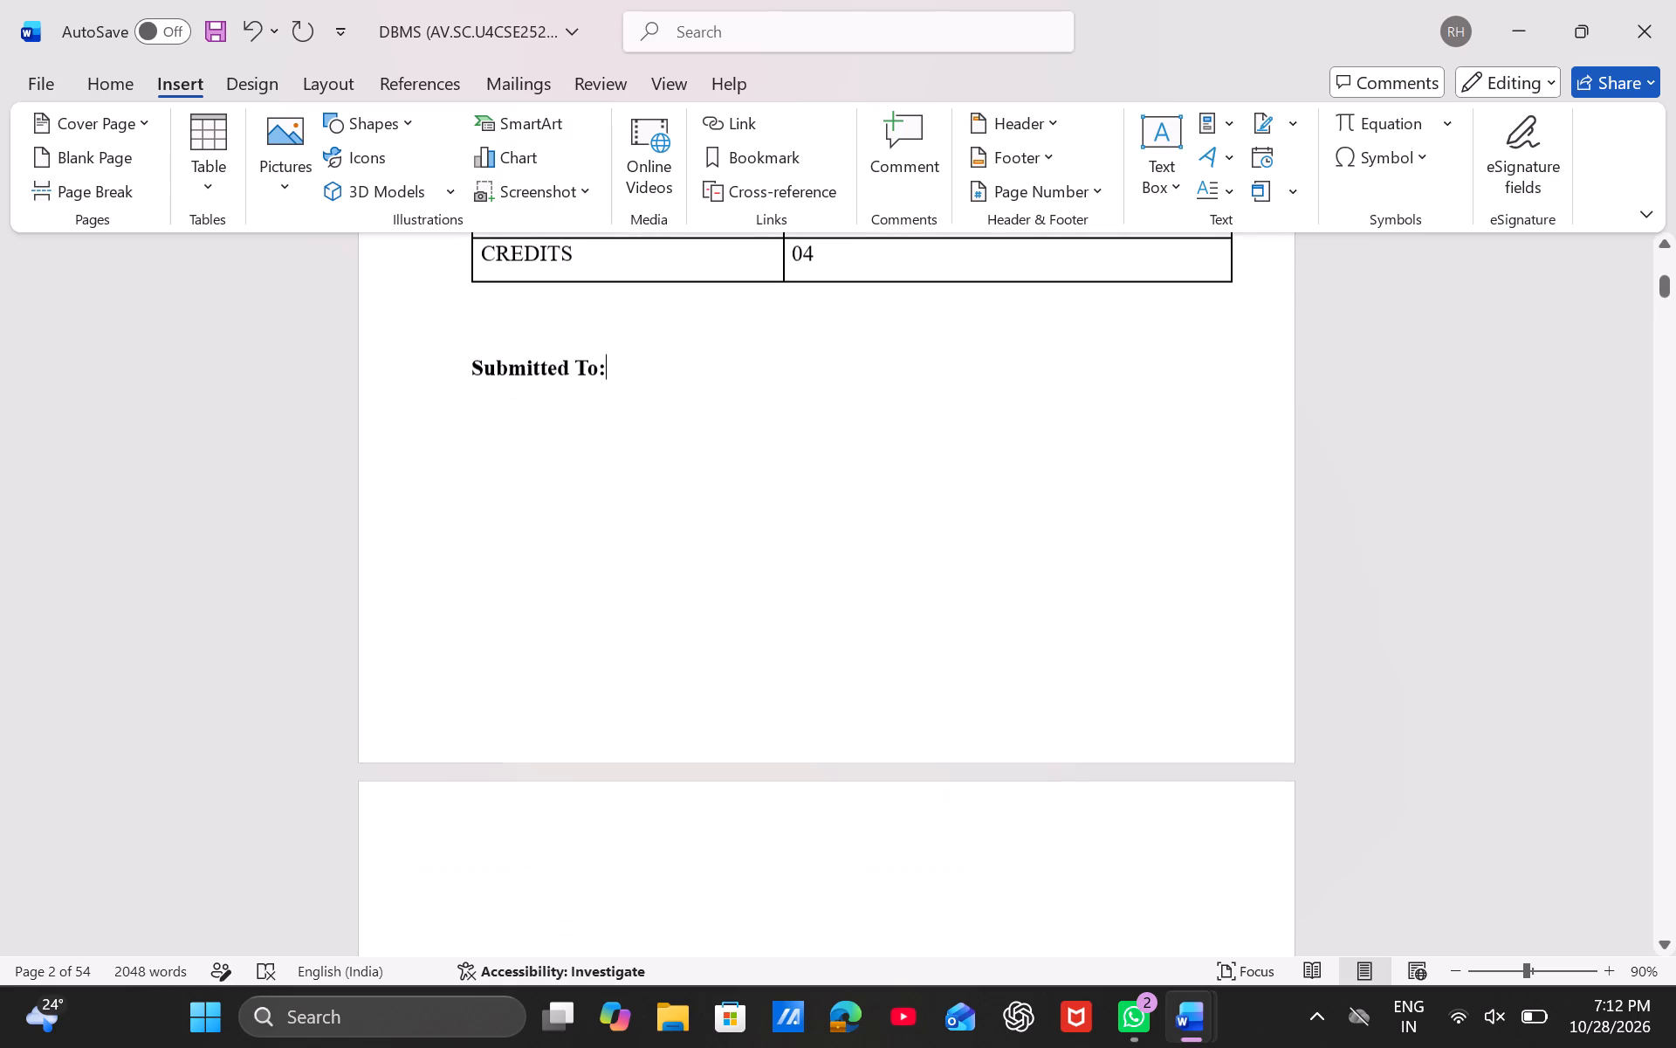
scroll(766, 528, down, 2)
ctrl+scroll(766, 528, down, 2)
scroll(766, 528, down, 2)
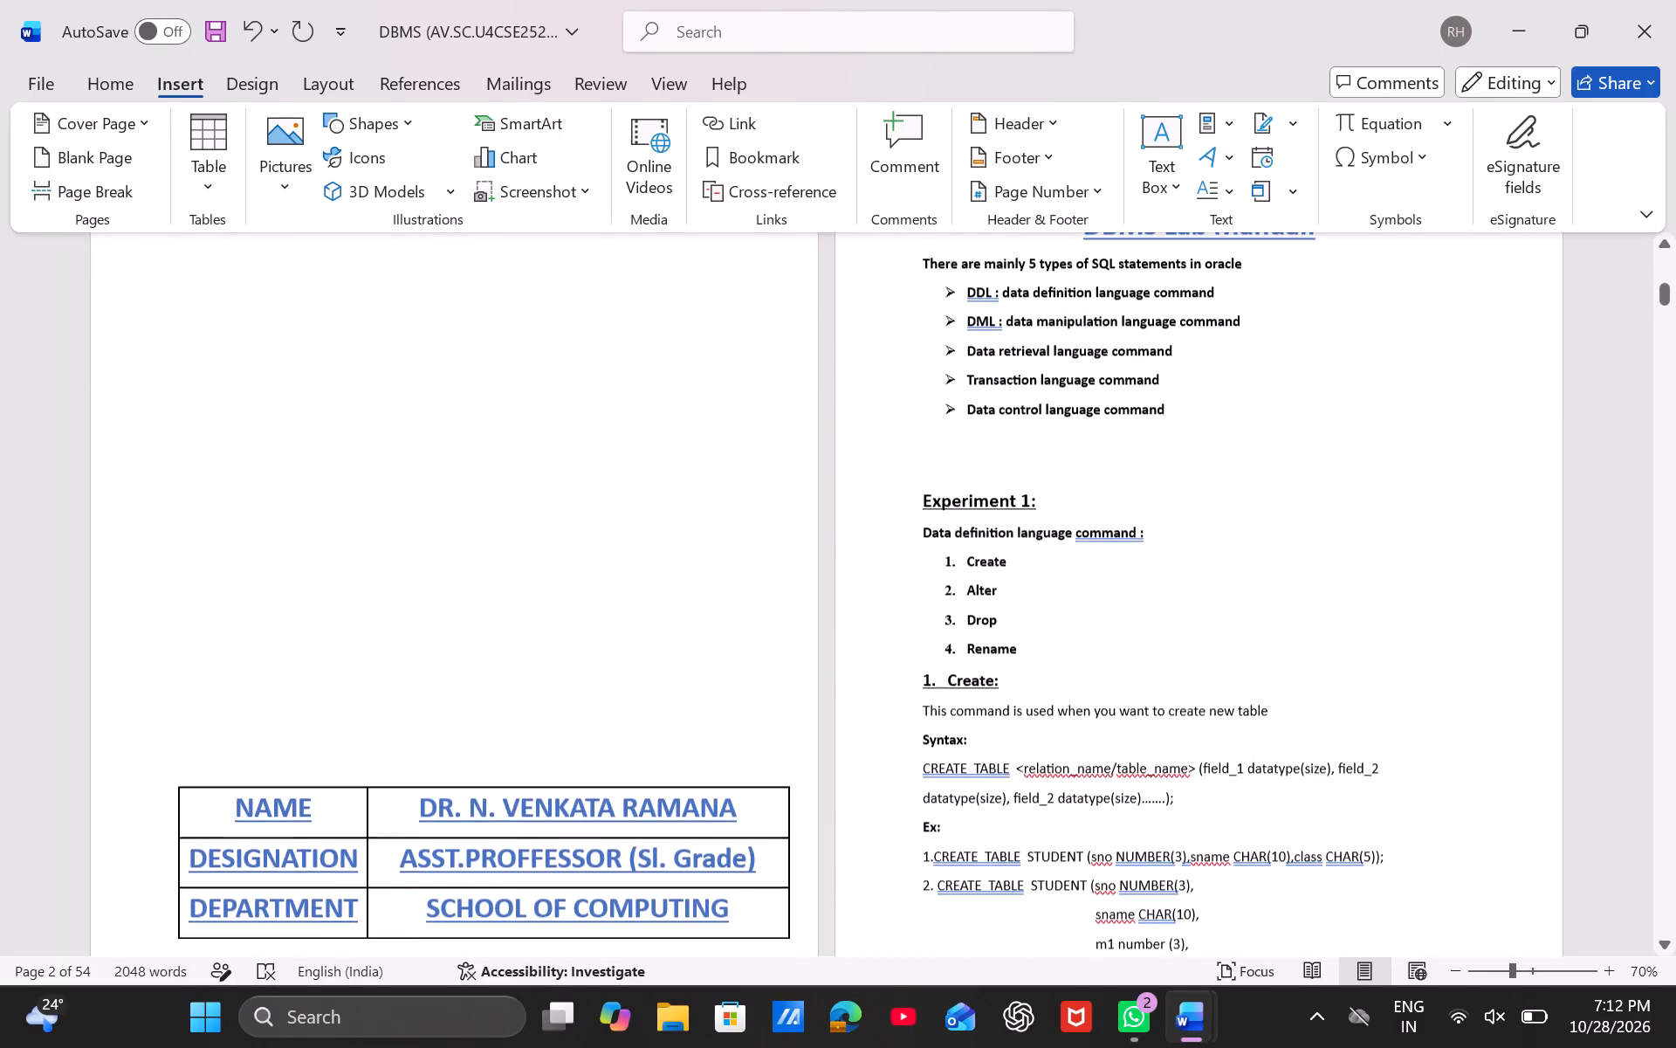
scroll(766, 528, down, 1)
ctrl+scroll(766, 528, down, 3)
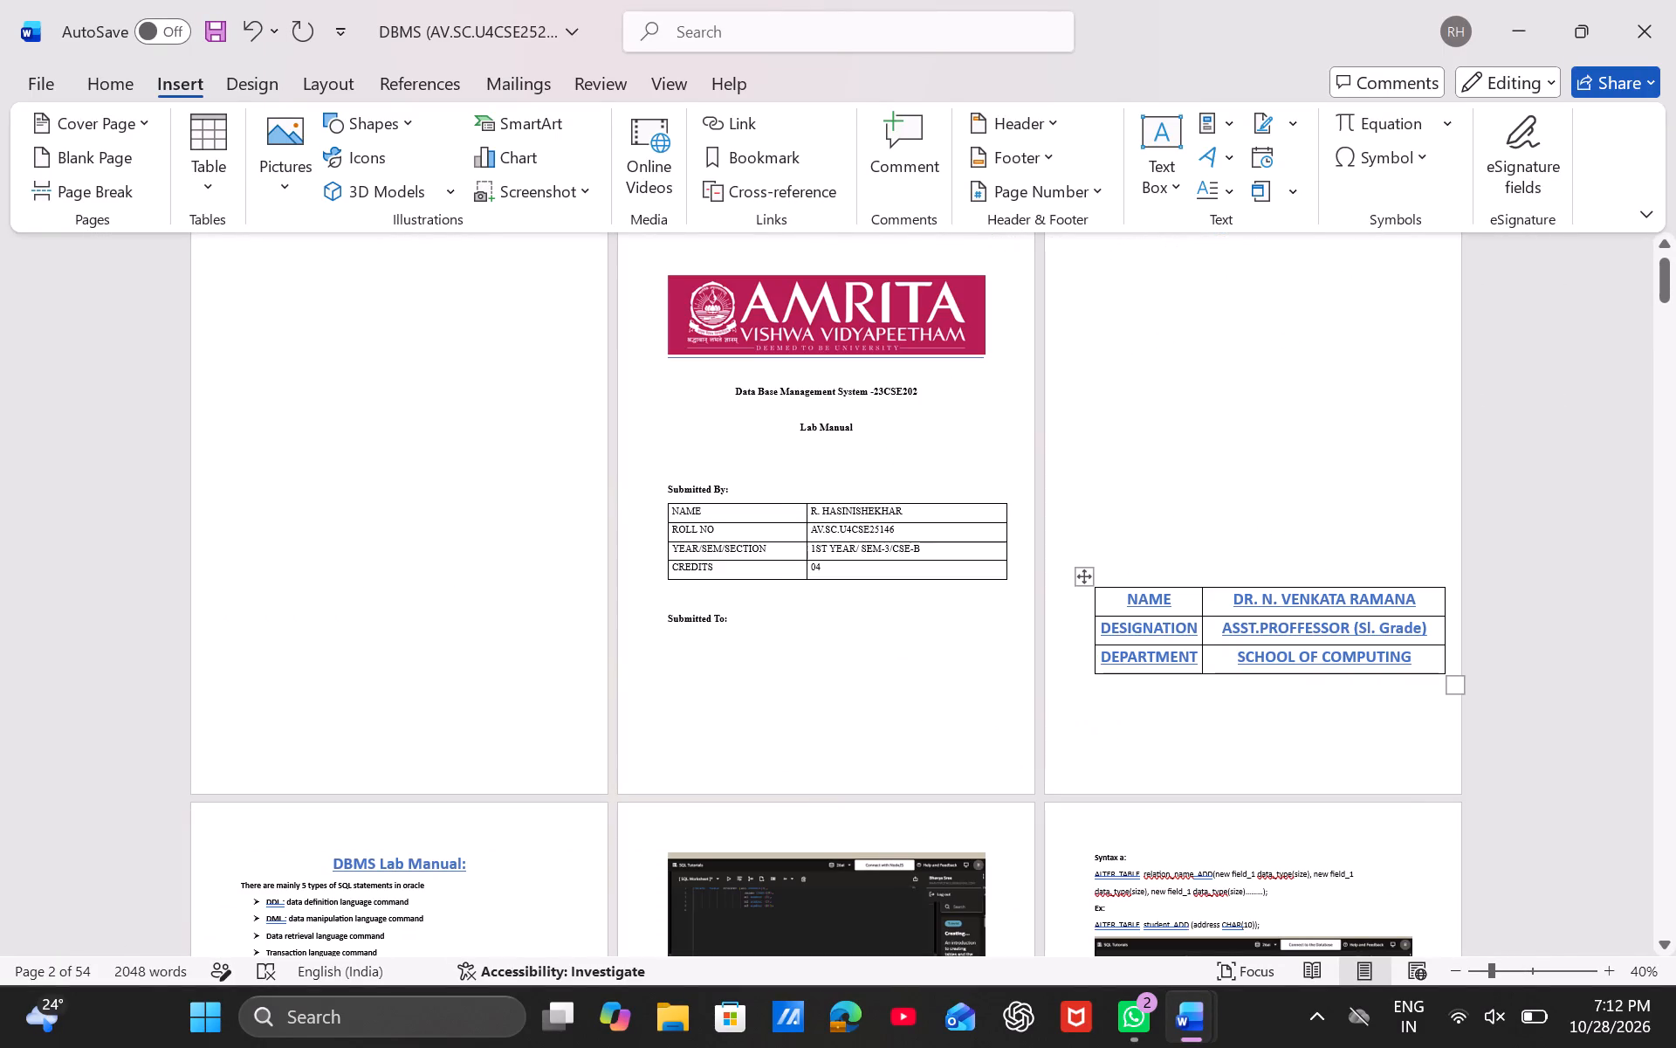
drag(1084, 573, 832, 641)
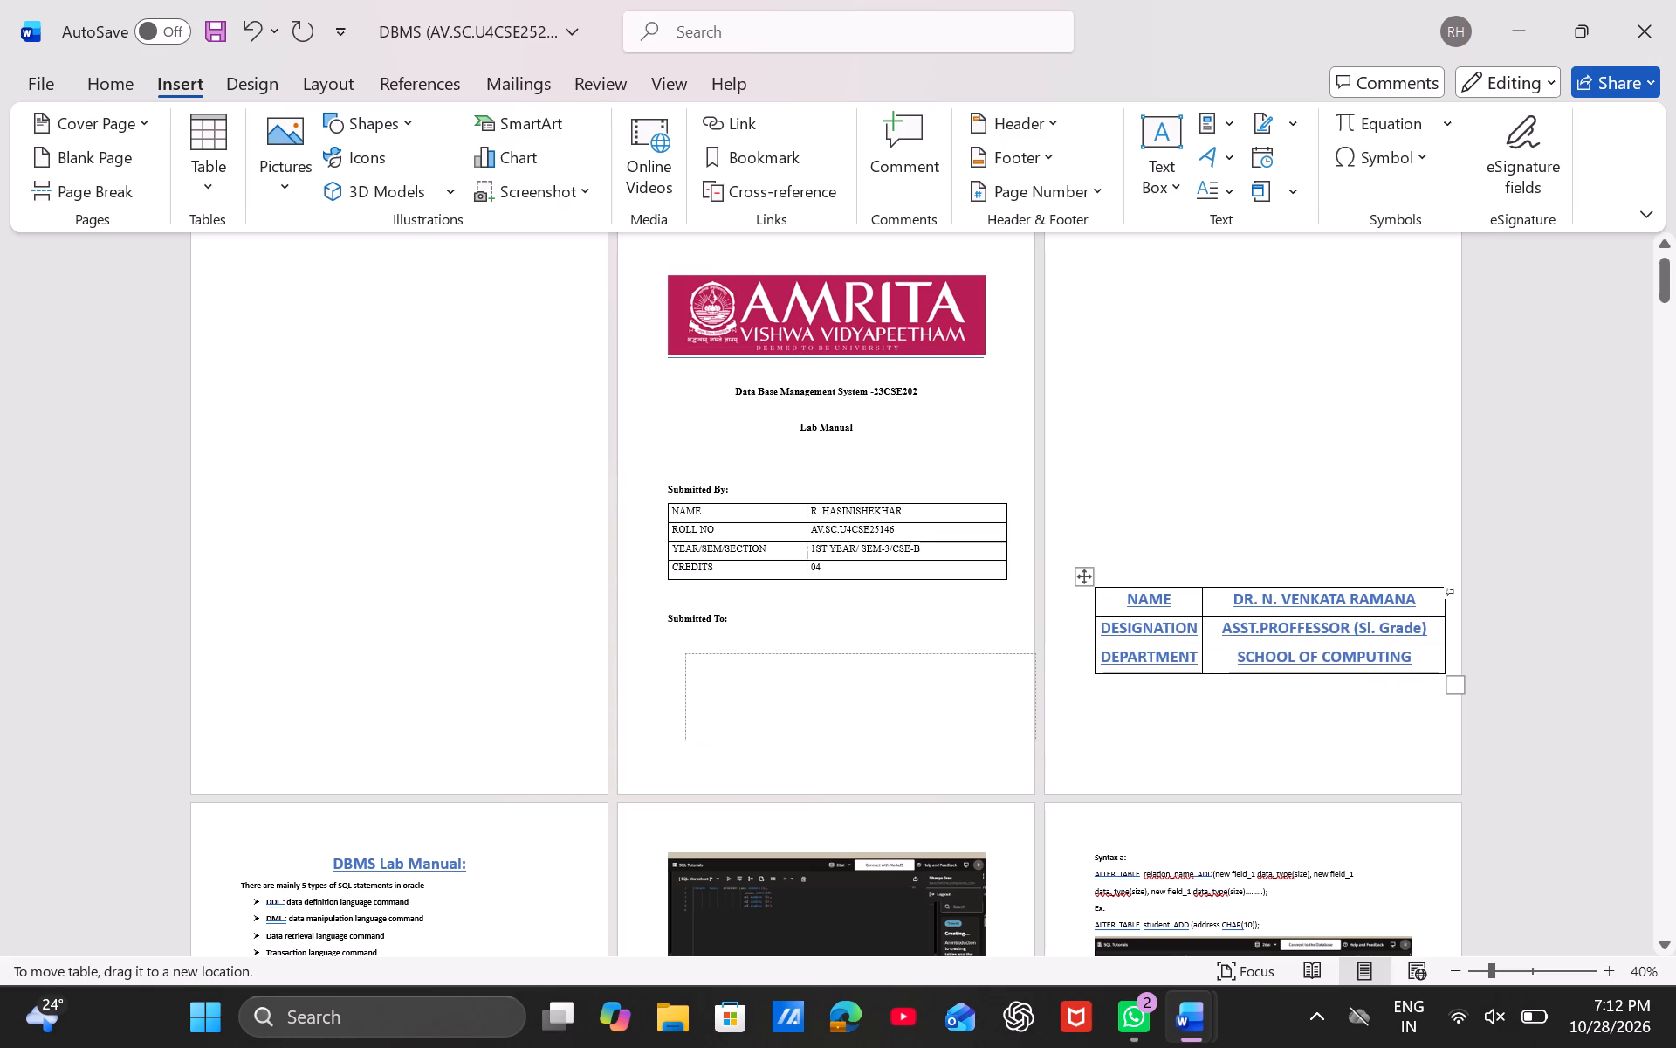
drag(832, 641, 709, 642)
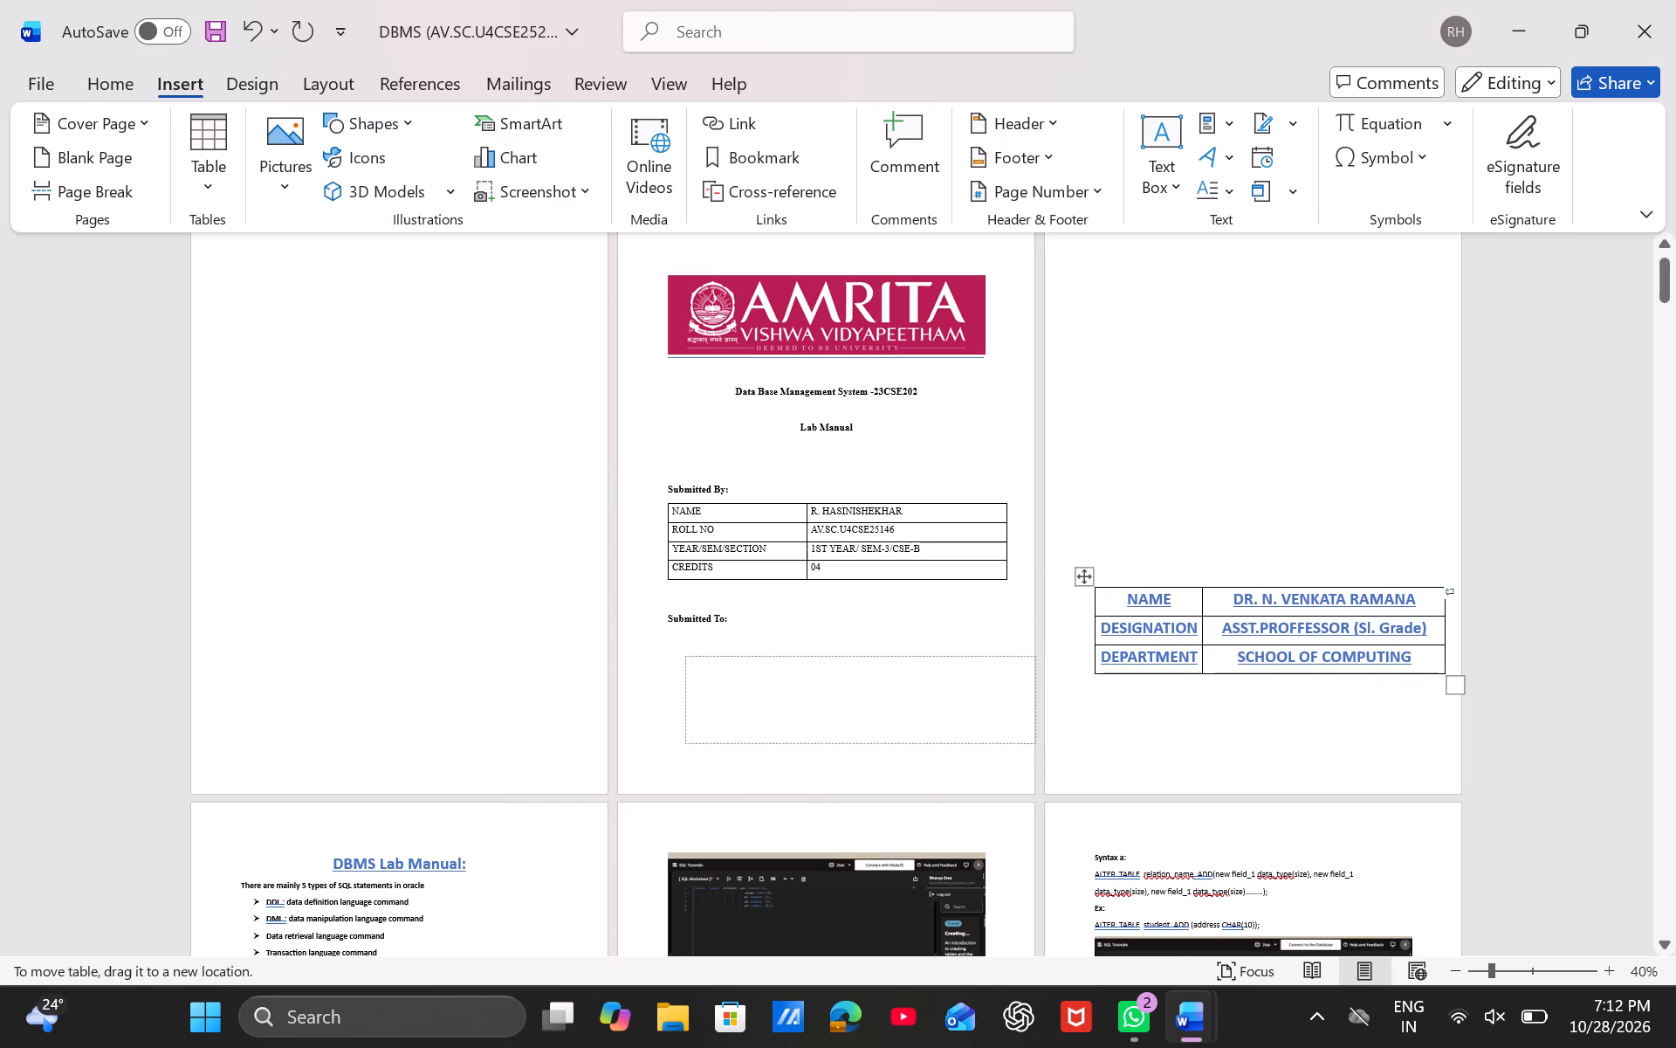
drag(709, 642, 702, 648)
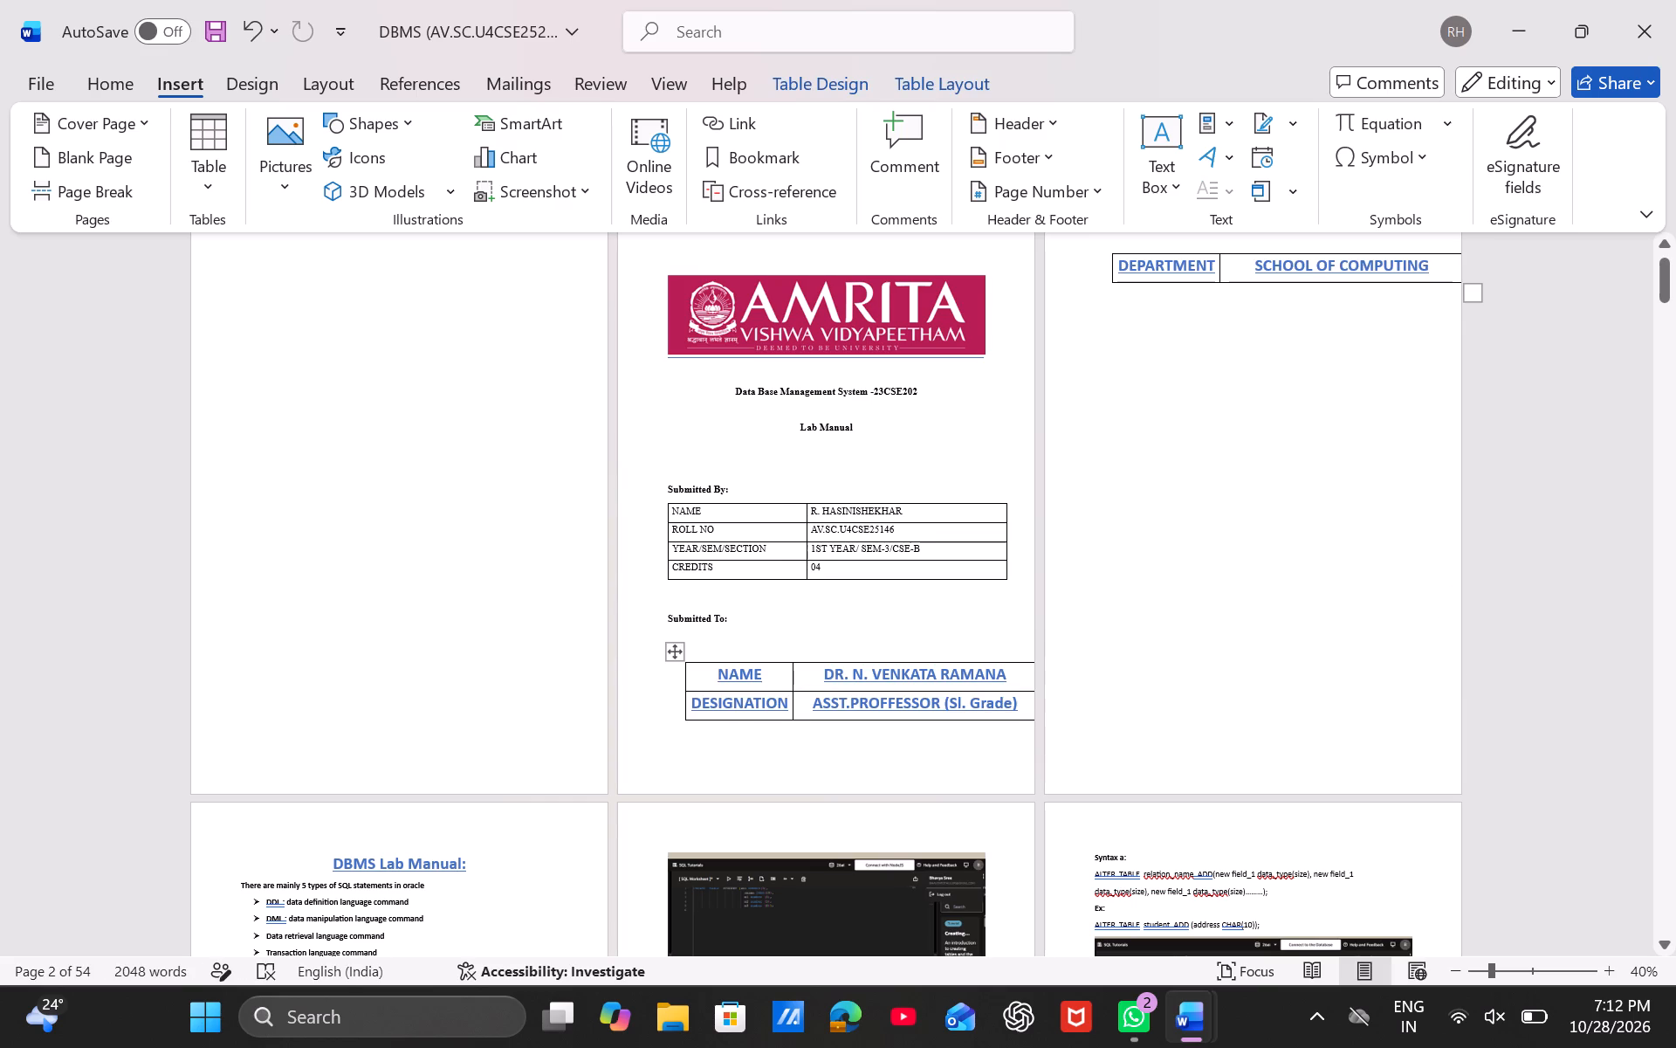
Make the faculty table's NAME and DESIGNATION rows black, non-bold and 14 pt.
scroll(1185, 290, up, 1)
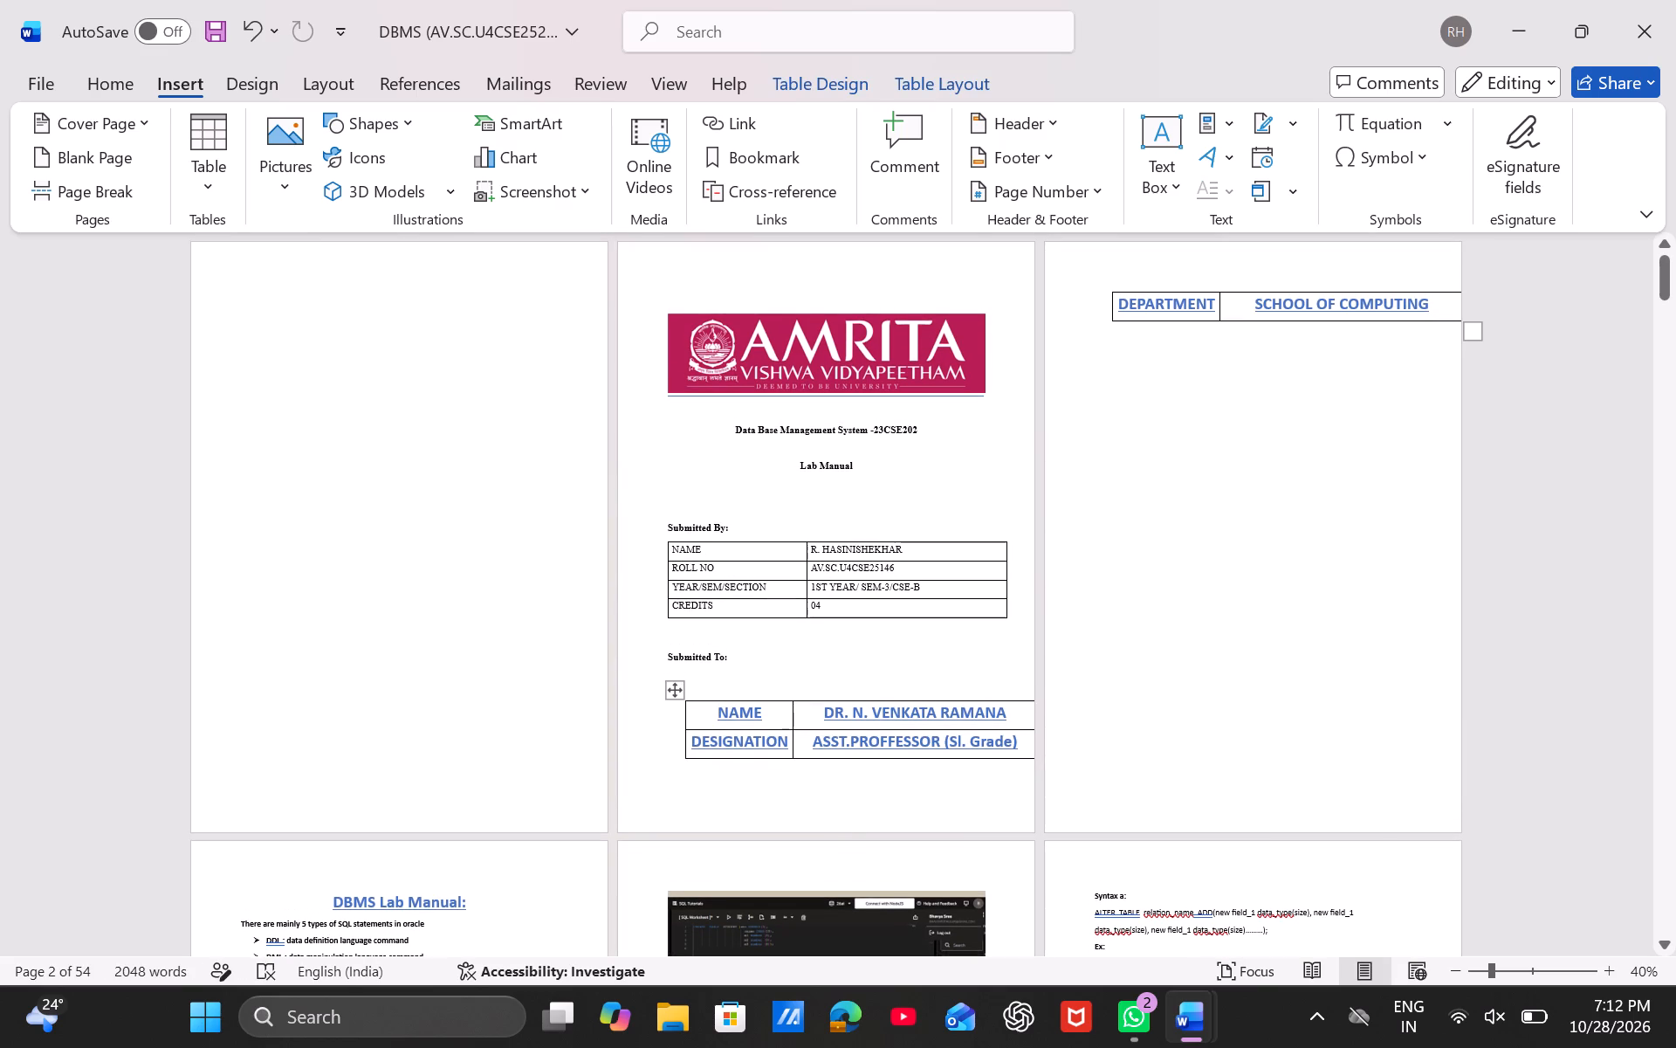
drag(1020, 747, 697, 722)
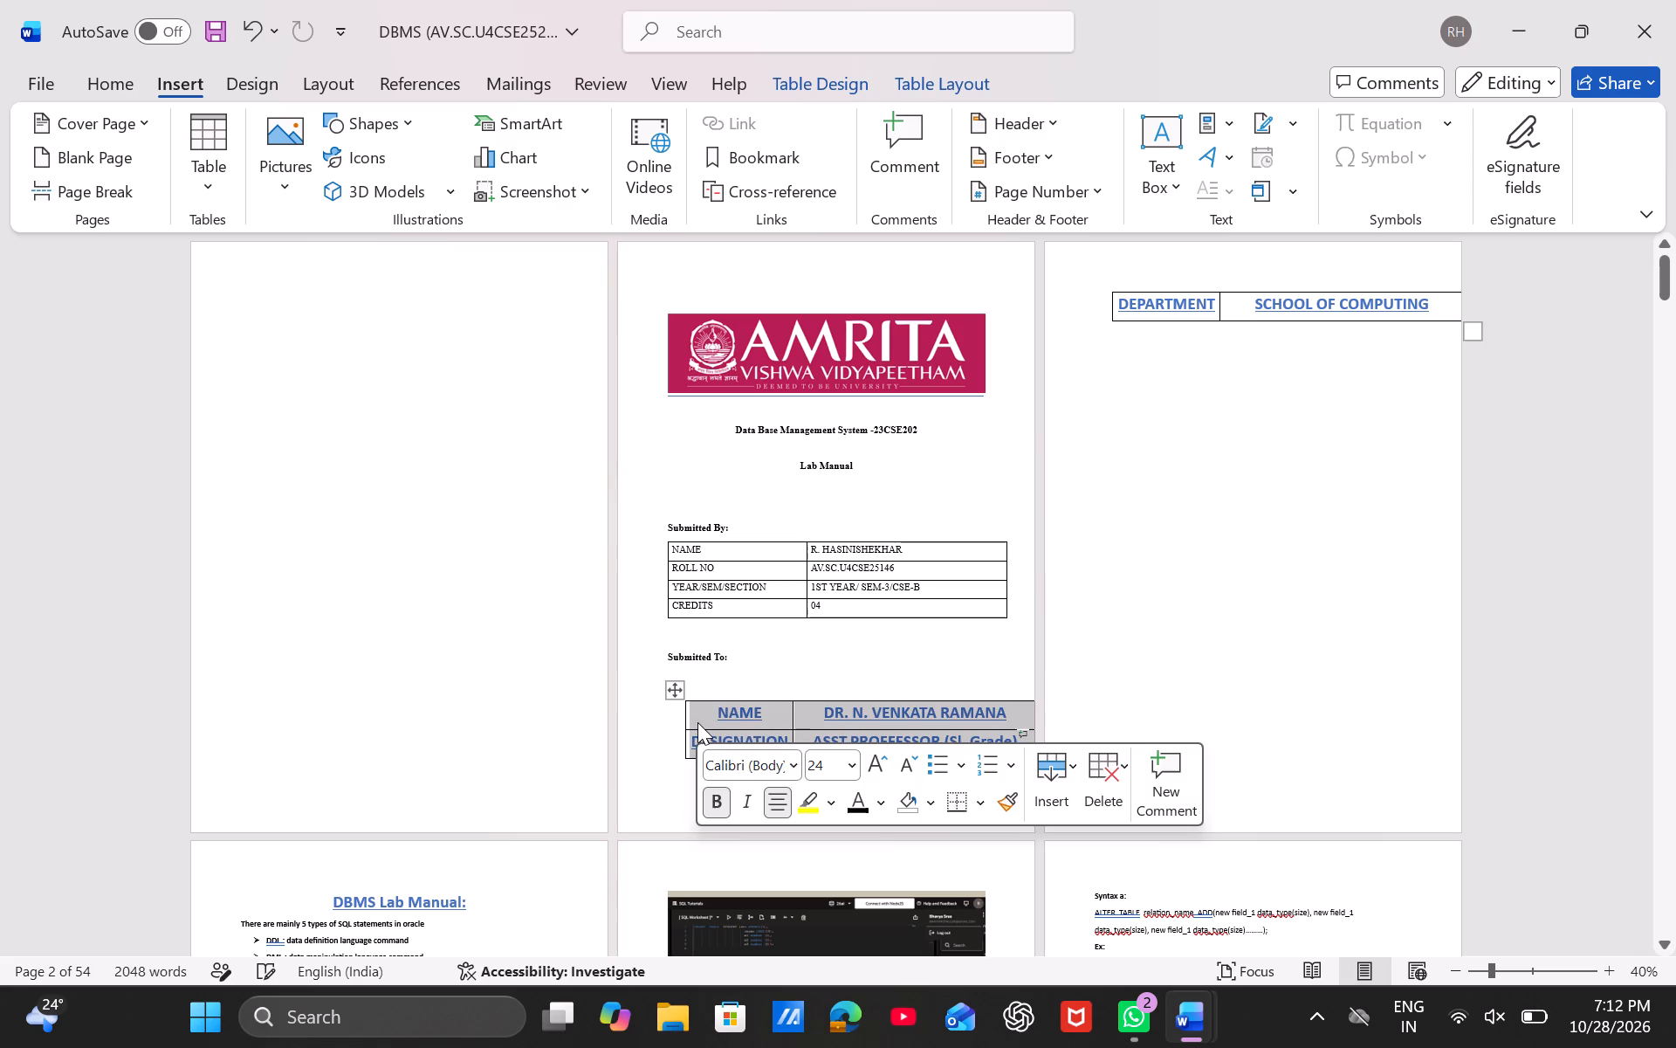
click(855, 796)
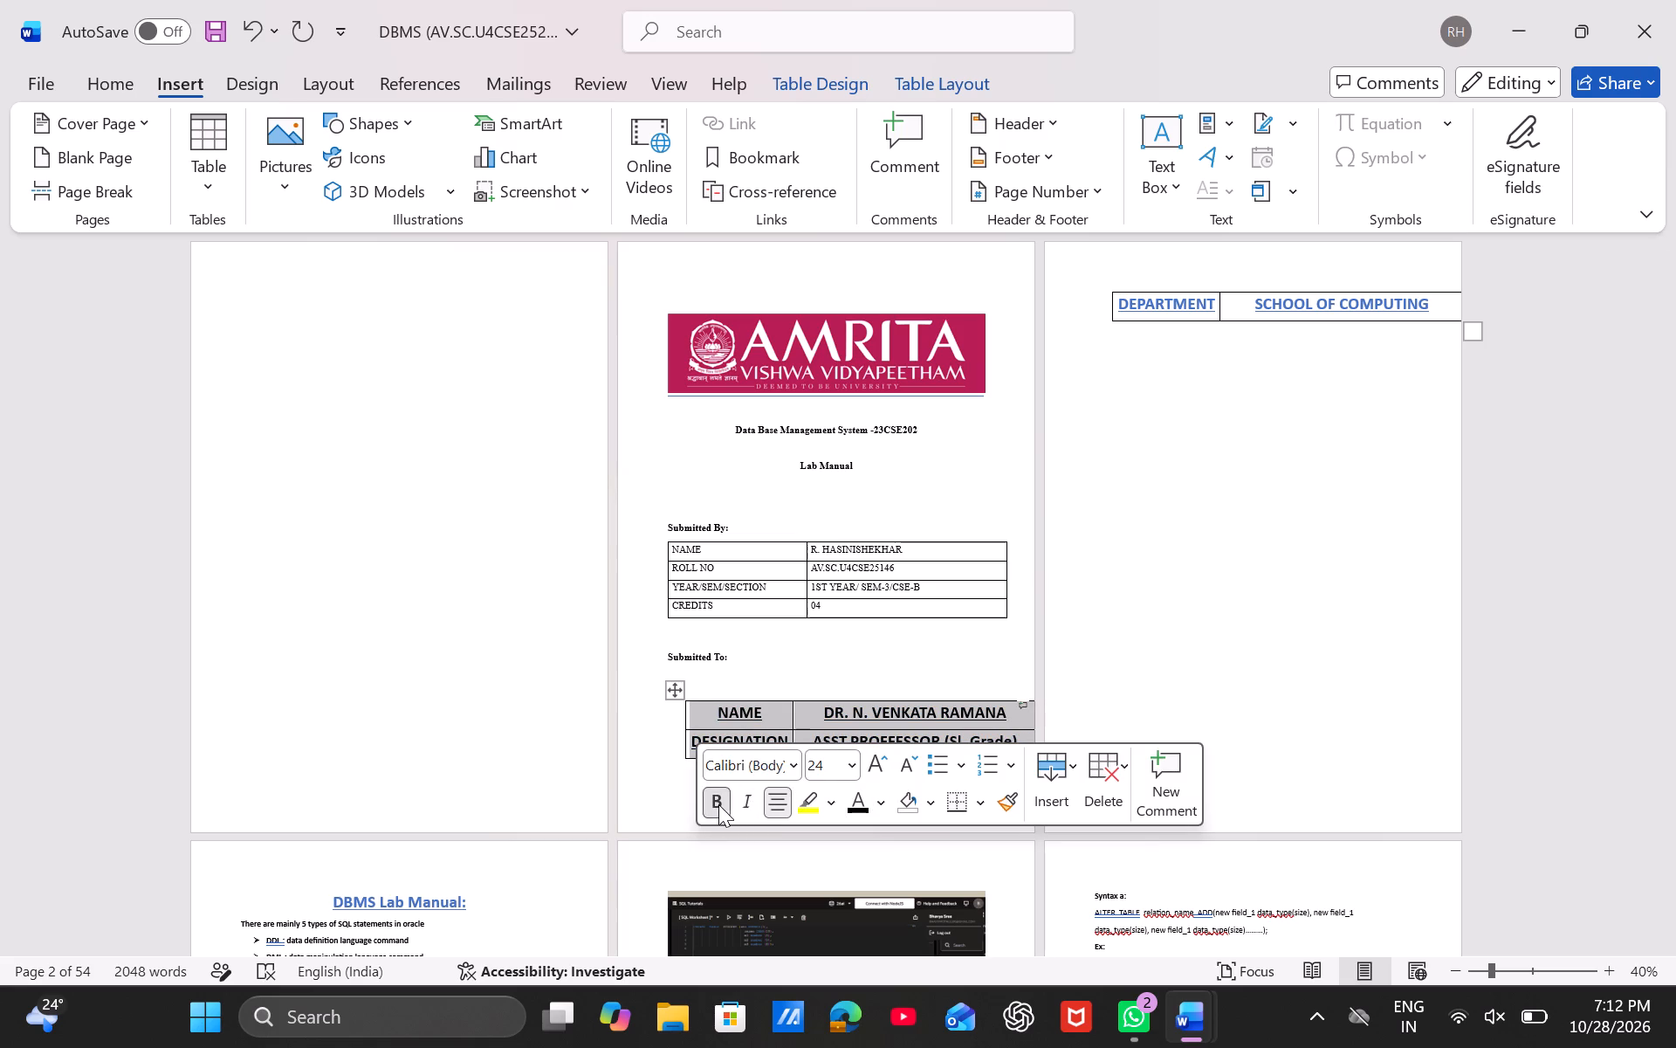
click(718, 804)
click(857, 769)
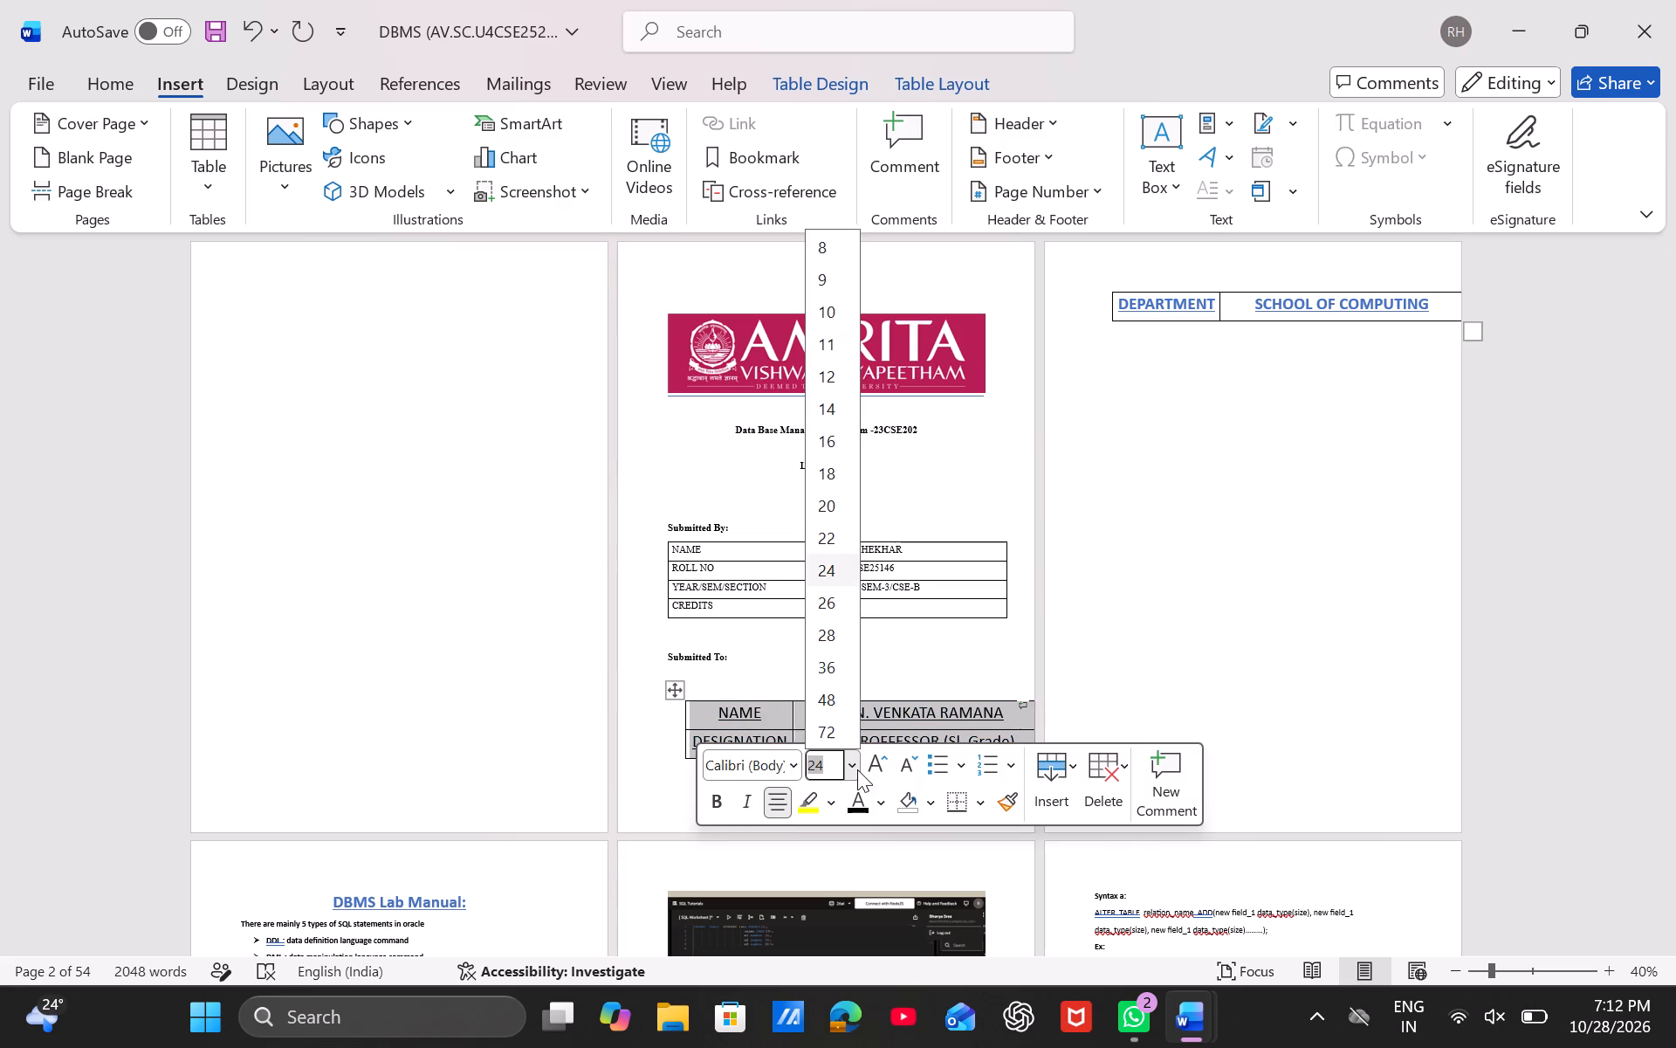
click(826, 399)
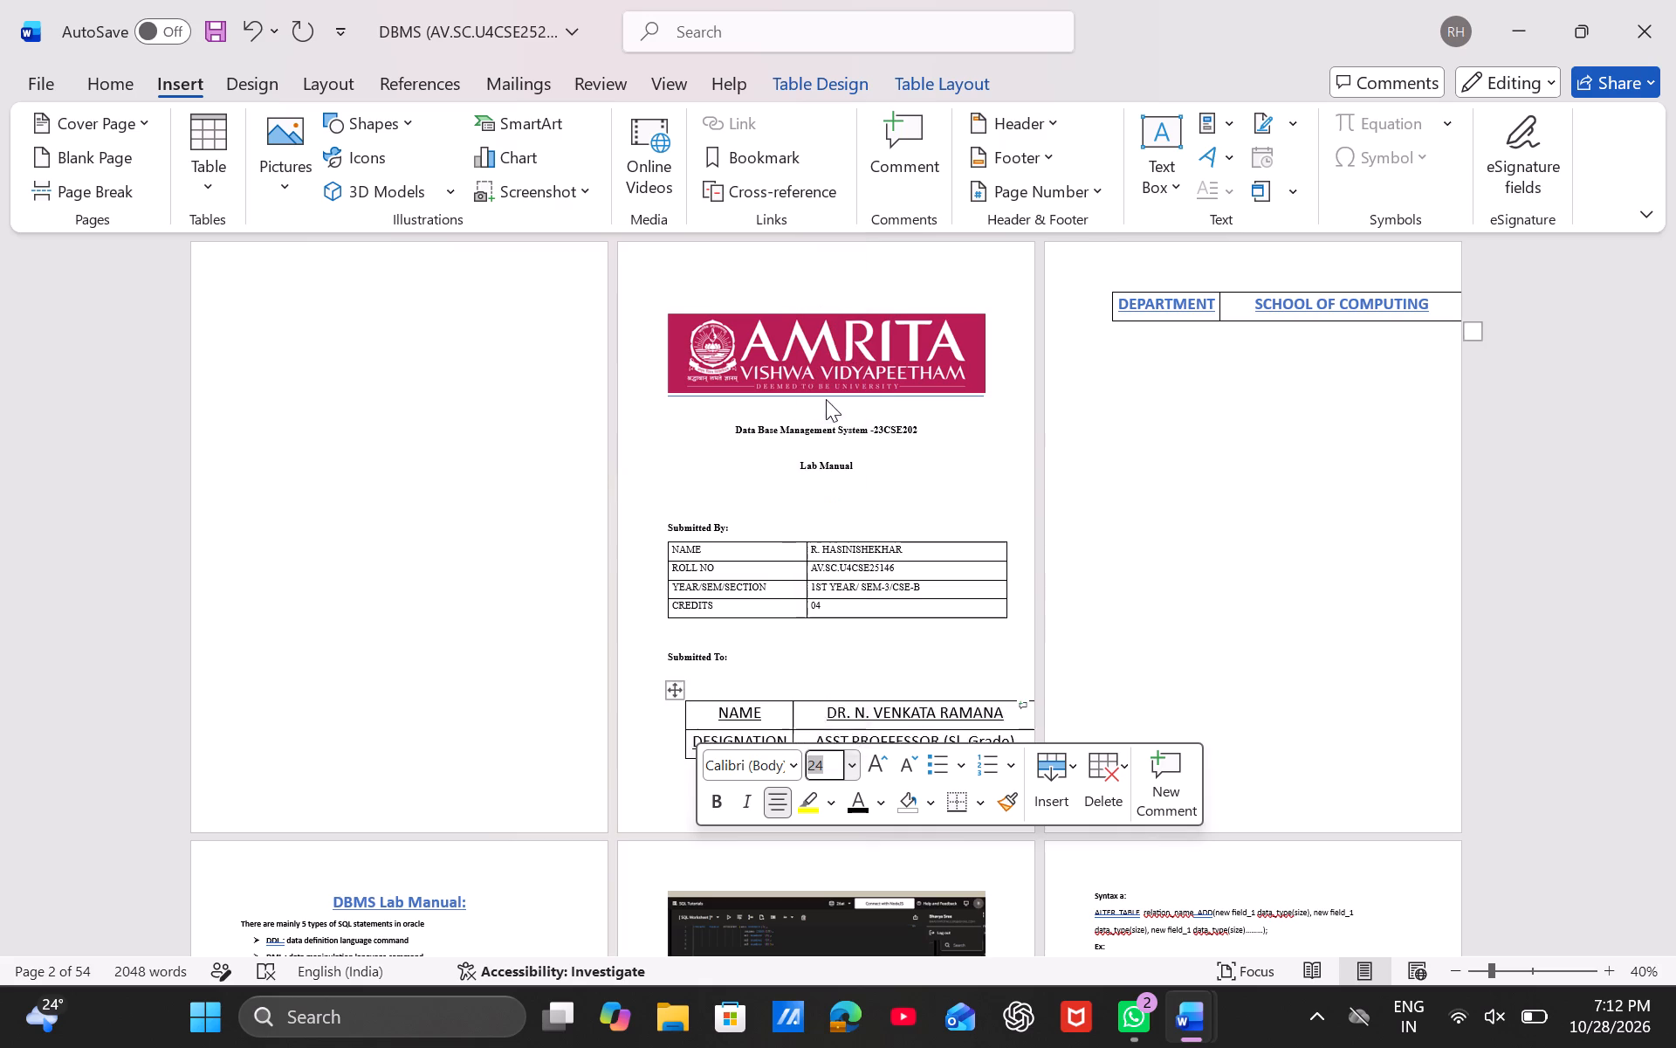
click(893, 640)
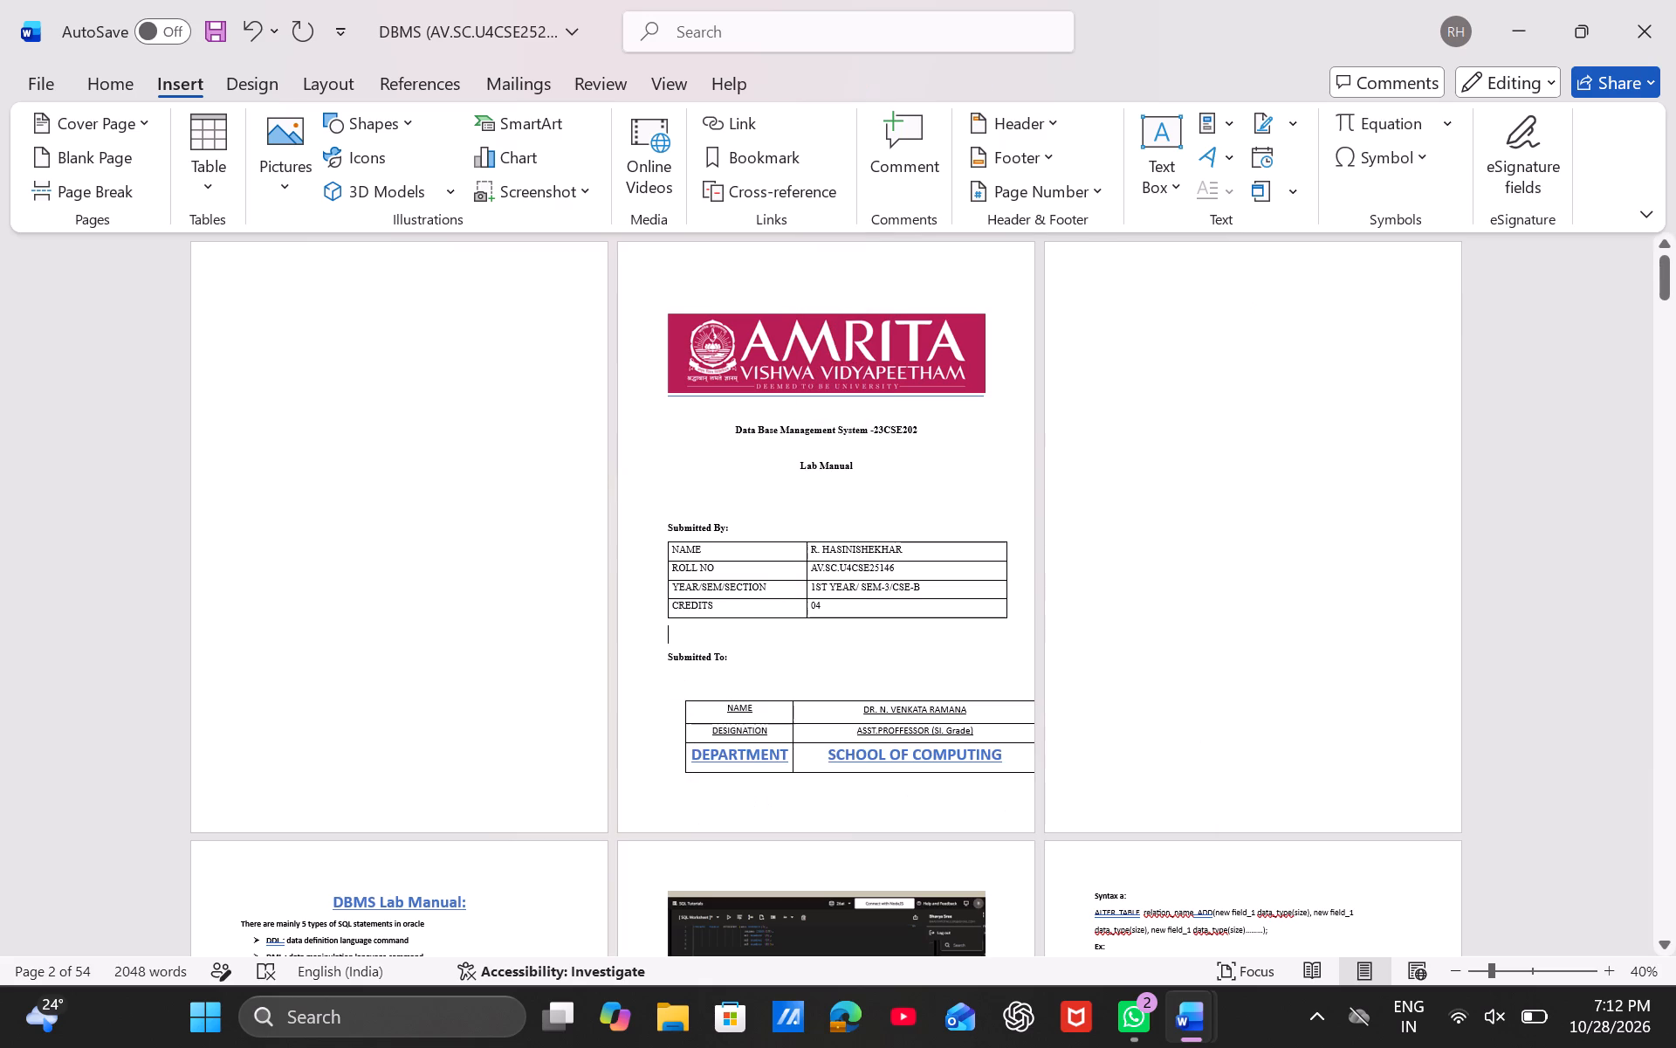
Set the faculty table's DEPARTMENT row to black 14 pt text like the rows above it.
drag(1002, 758, 779, 704)
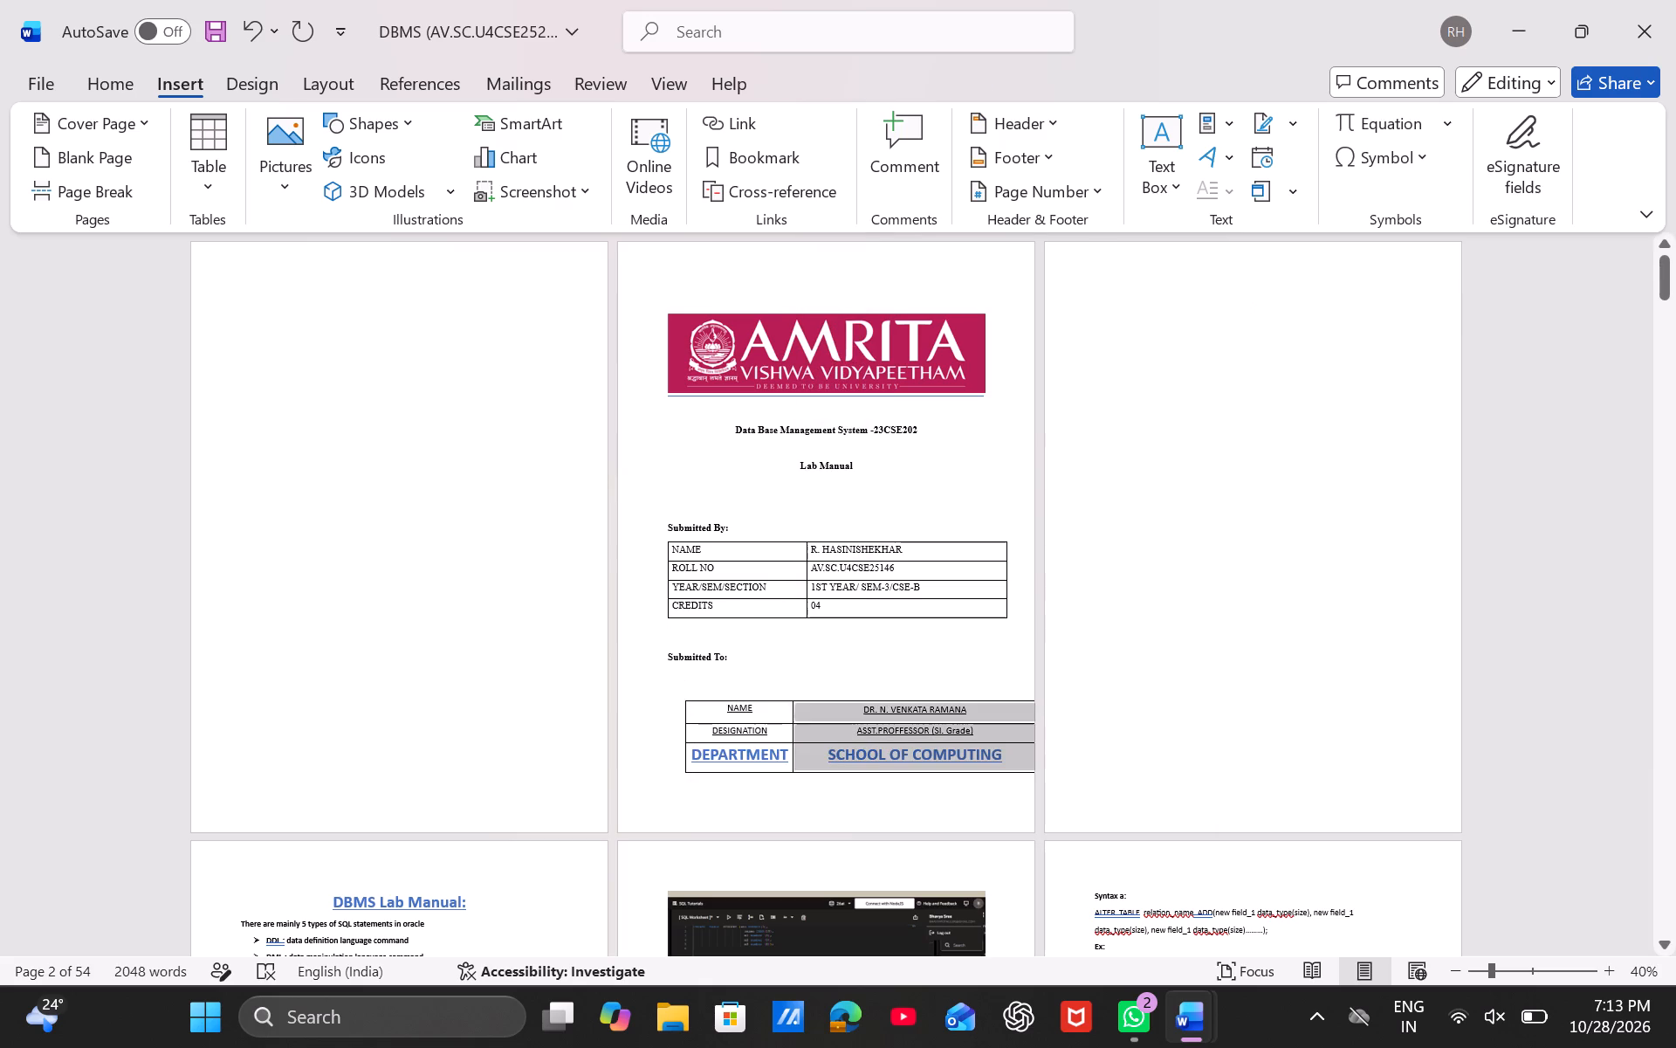
drag(779, 704, 722, 724)
click(874, 803)
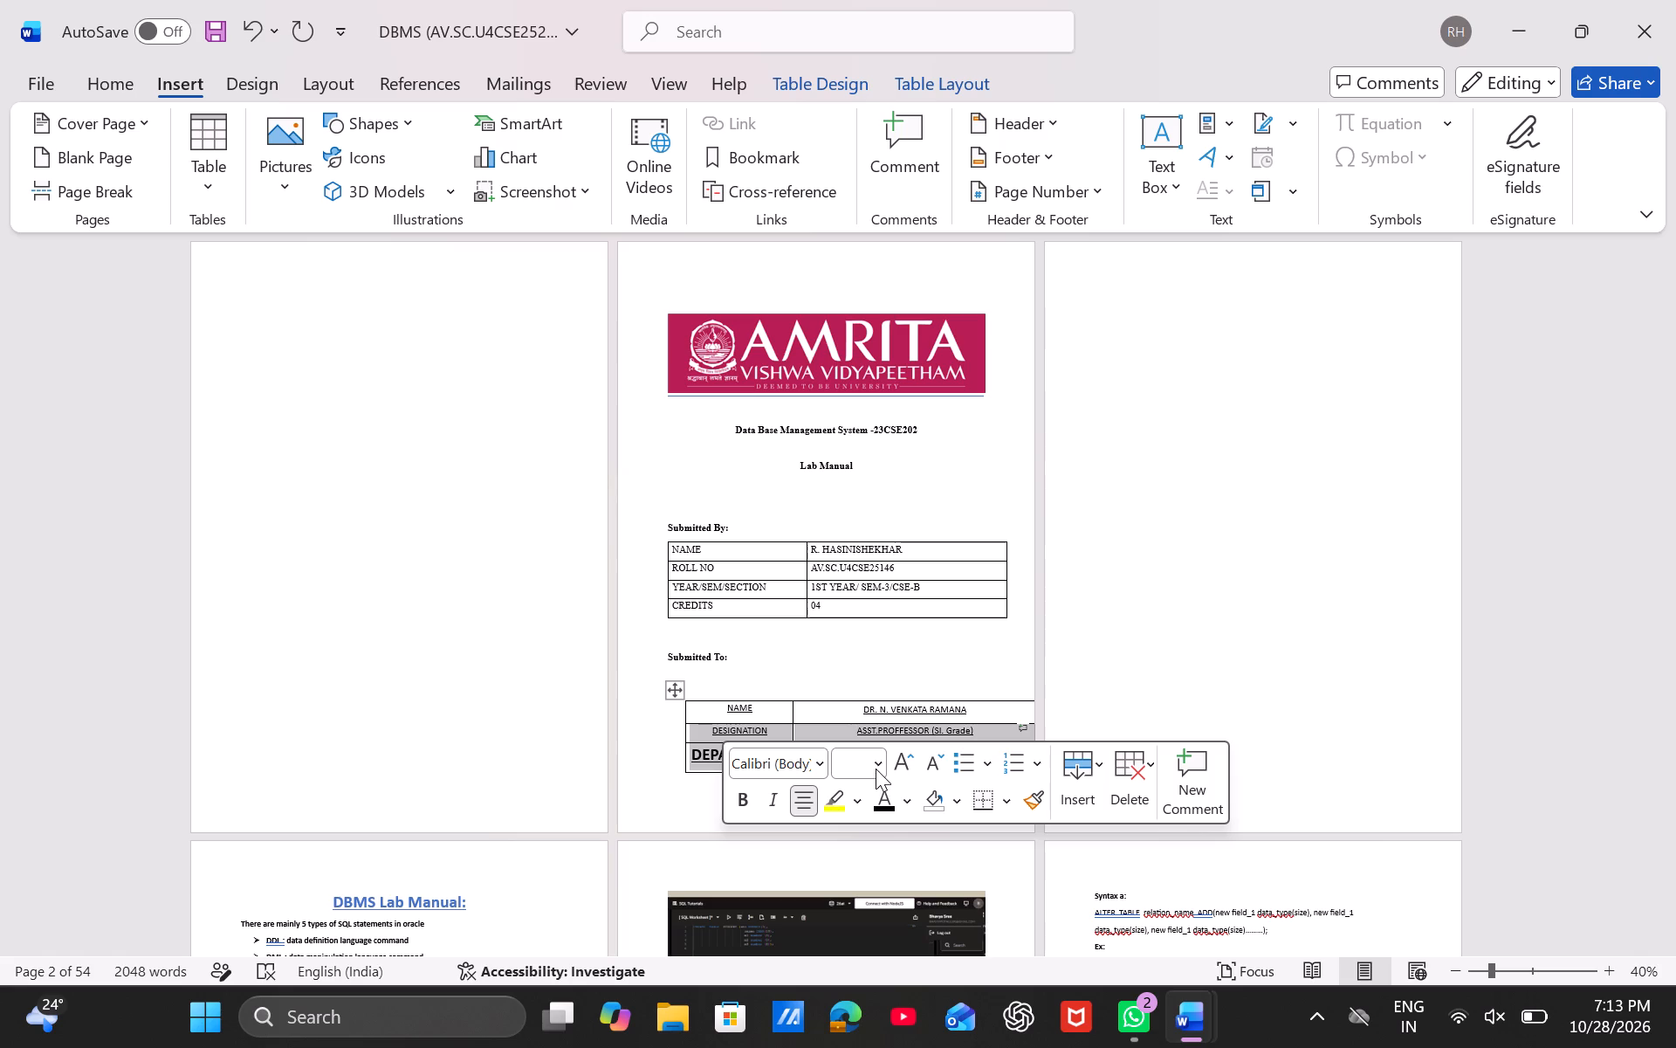
click(876, 762)
click(864, 405)
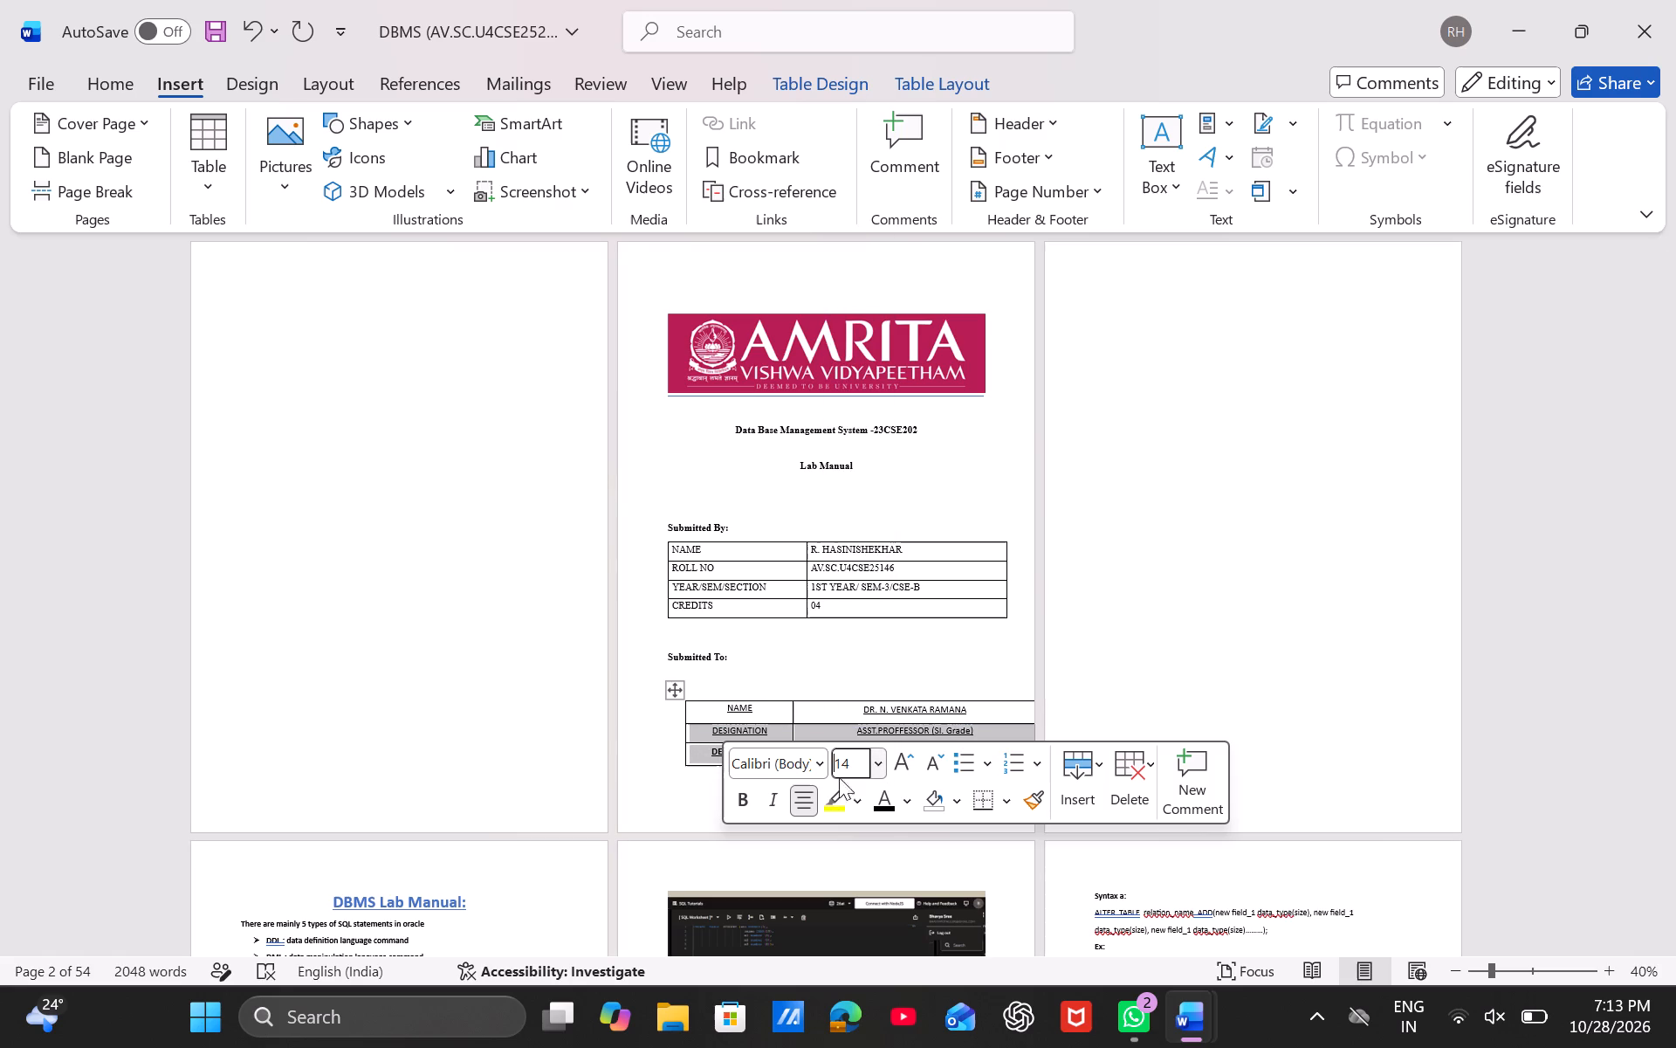
click(654, 787)
Move the faculty table up below the "Submitted To:" heading, aligning its outer edge with the start of the student table.
drag(979, 772, 896, 729)
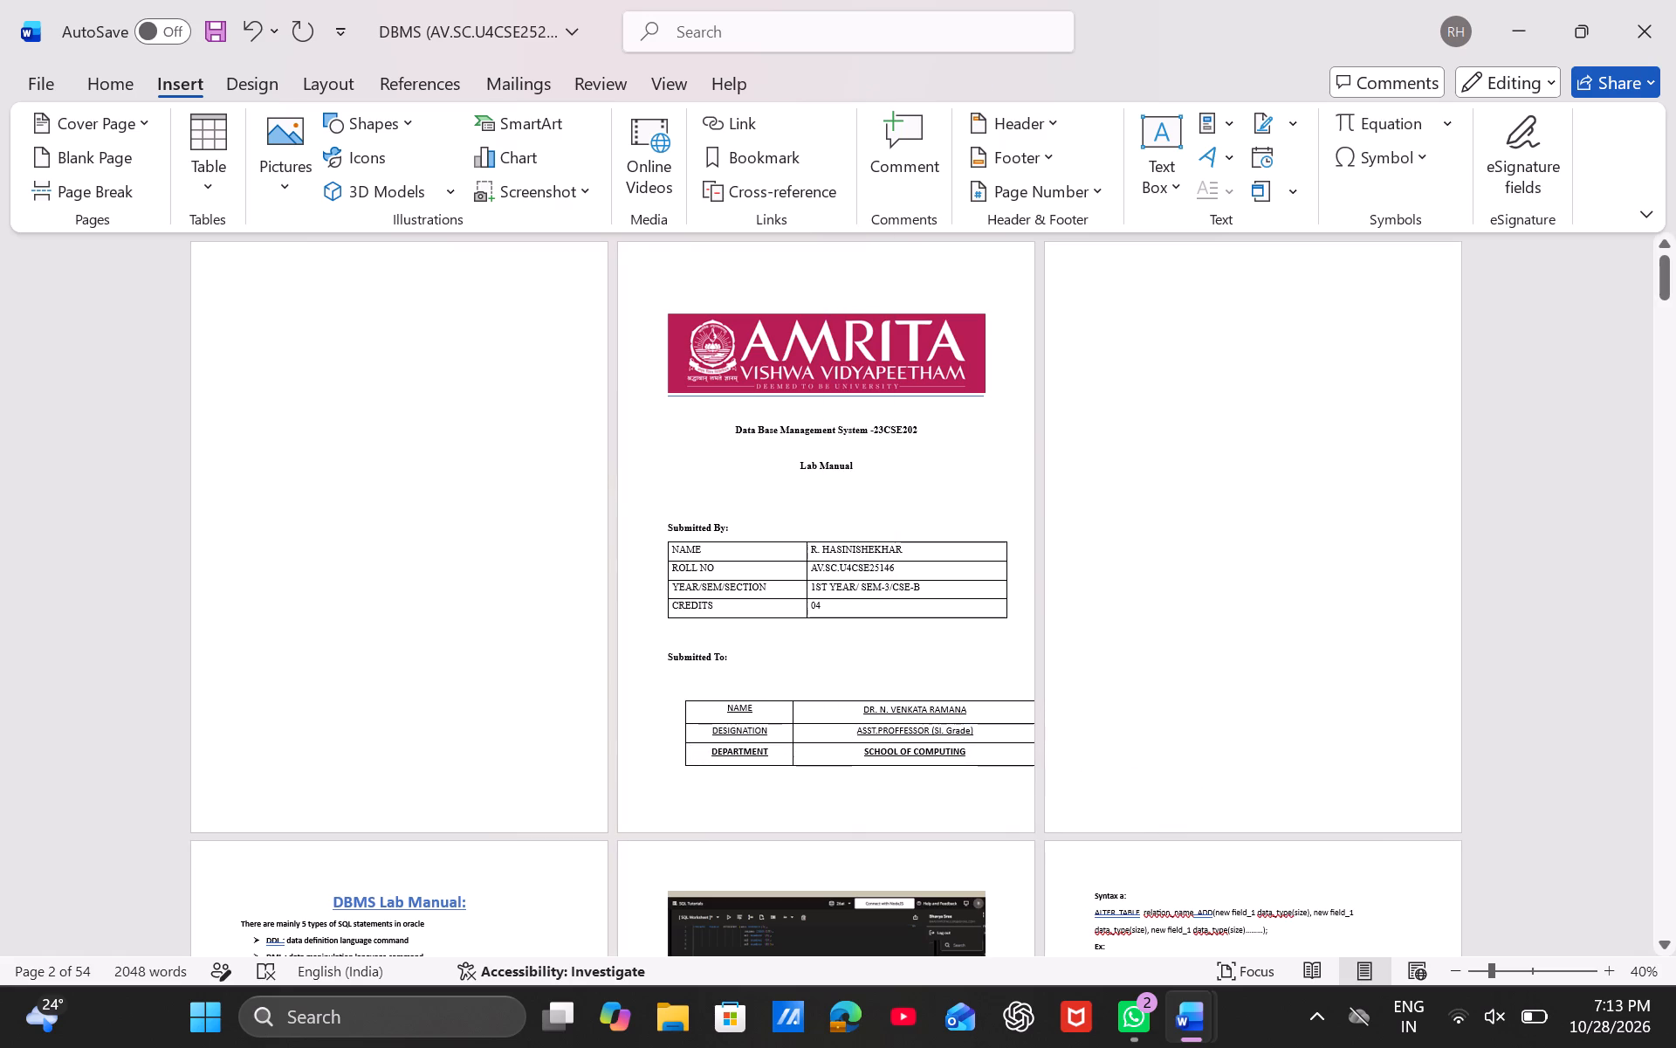
drag(896, 729, 715, 711)
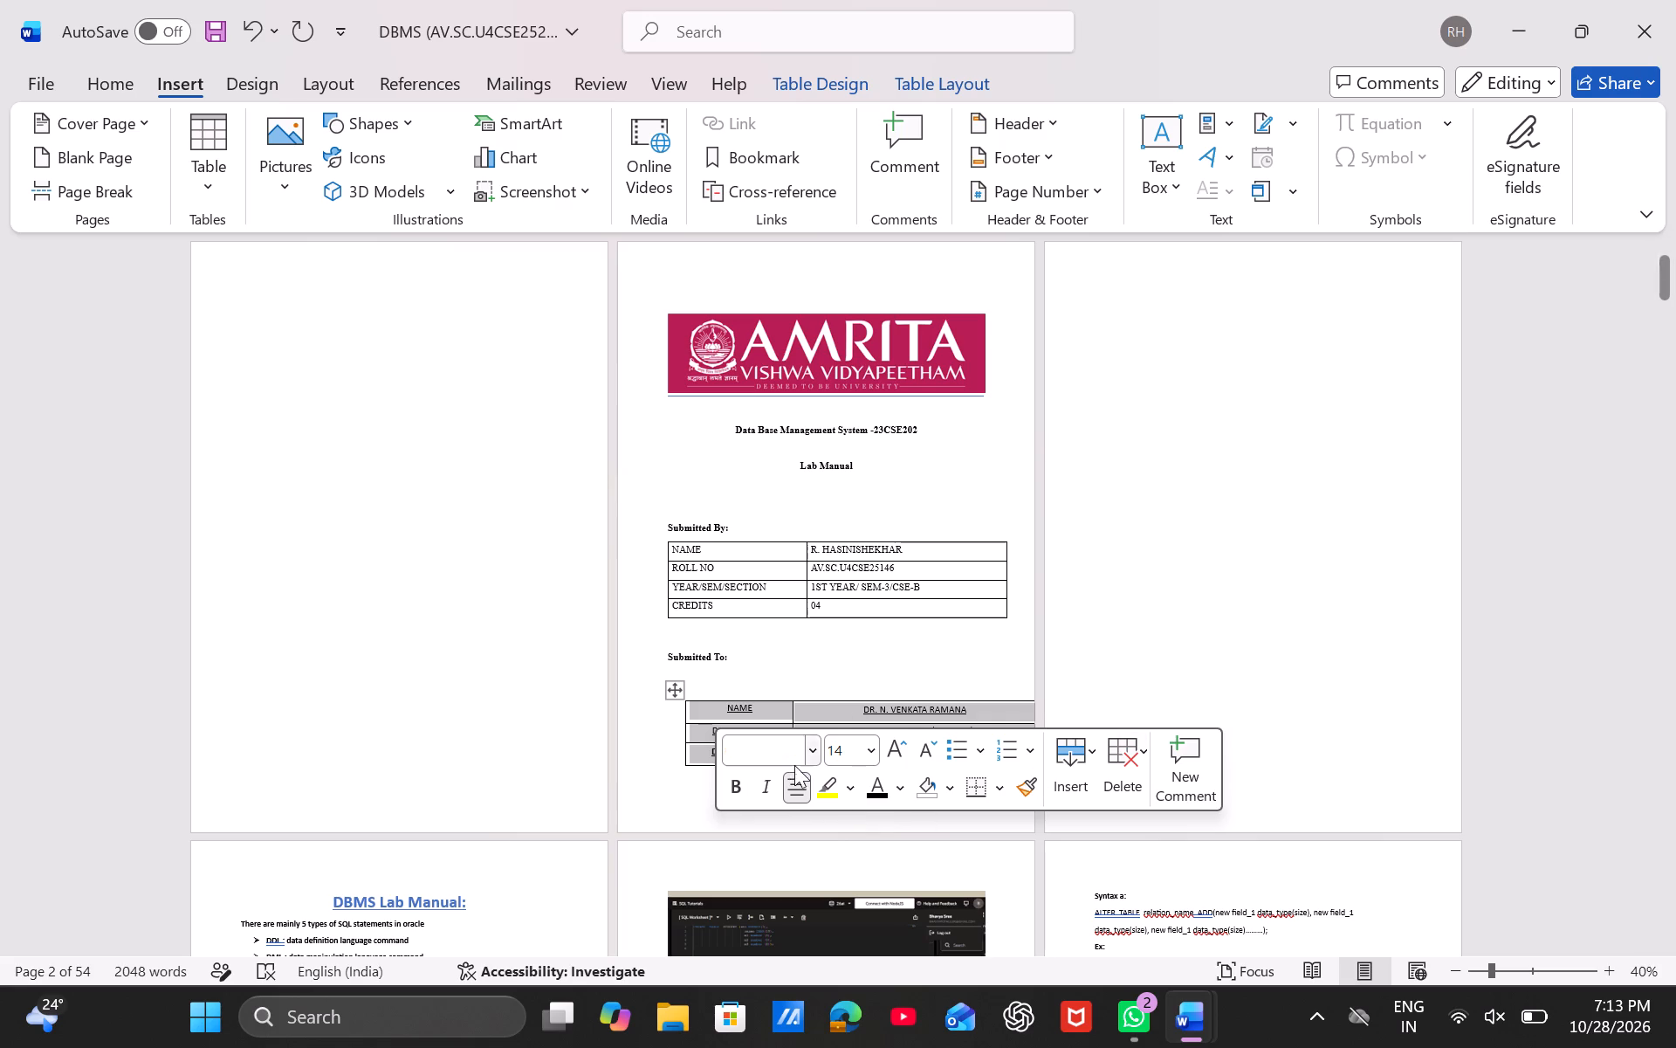
ctrl+click(889, 845)
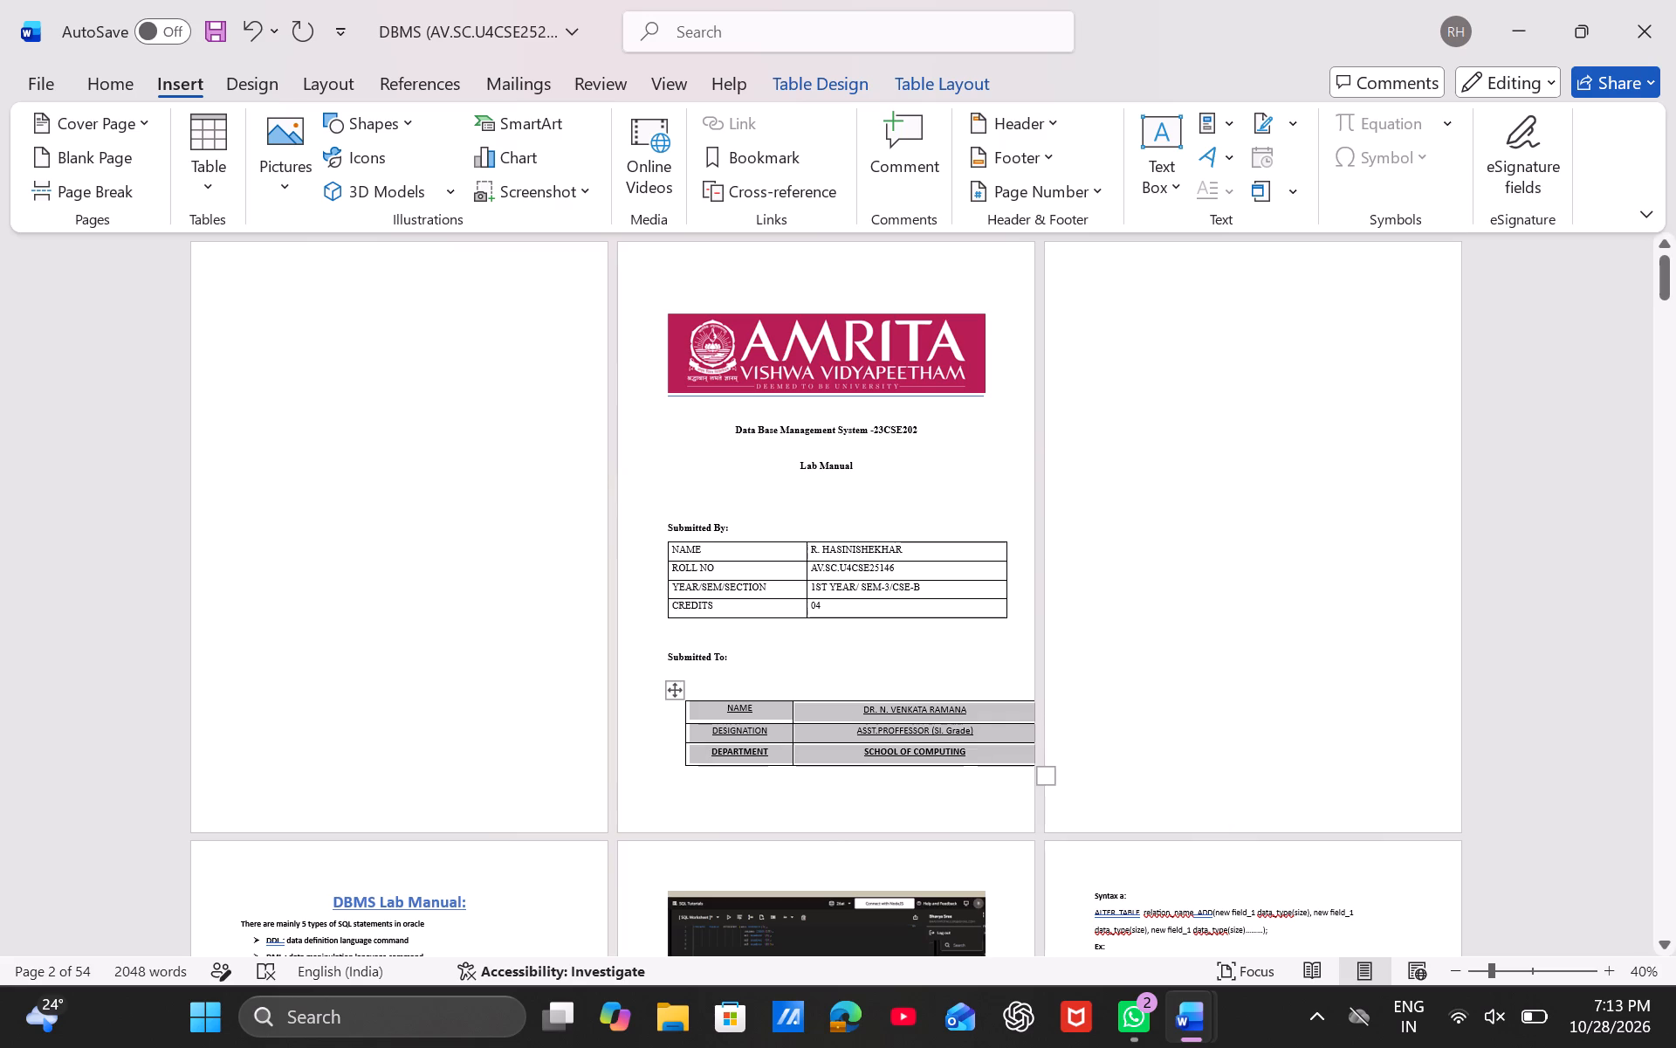
ctrl+drag(677, 691, 651, 682)
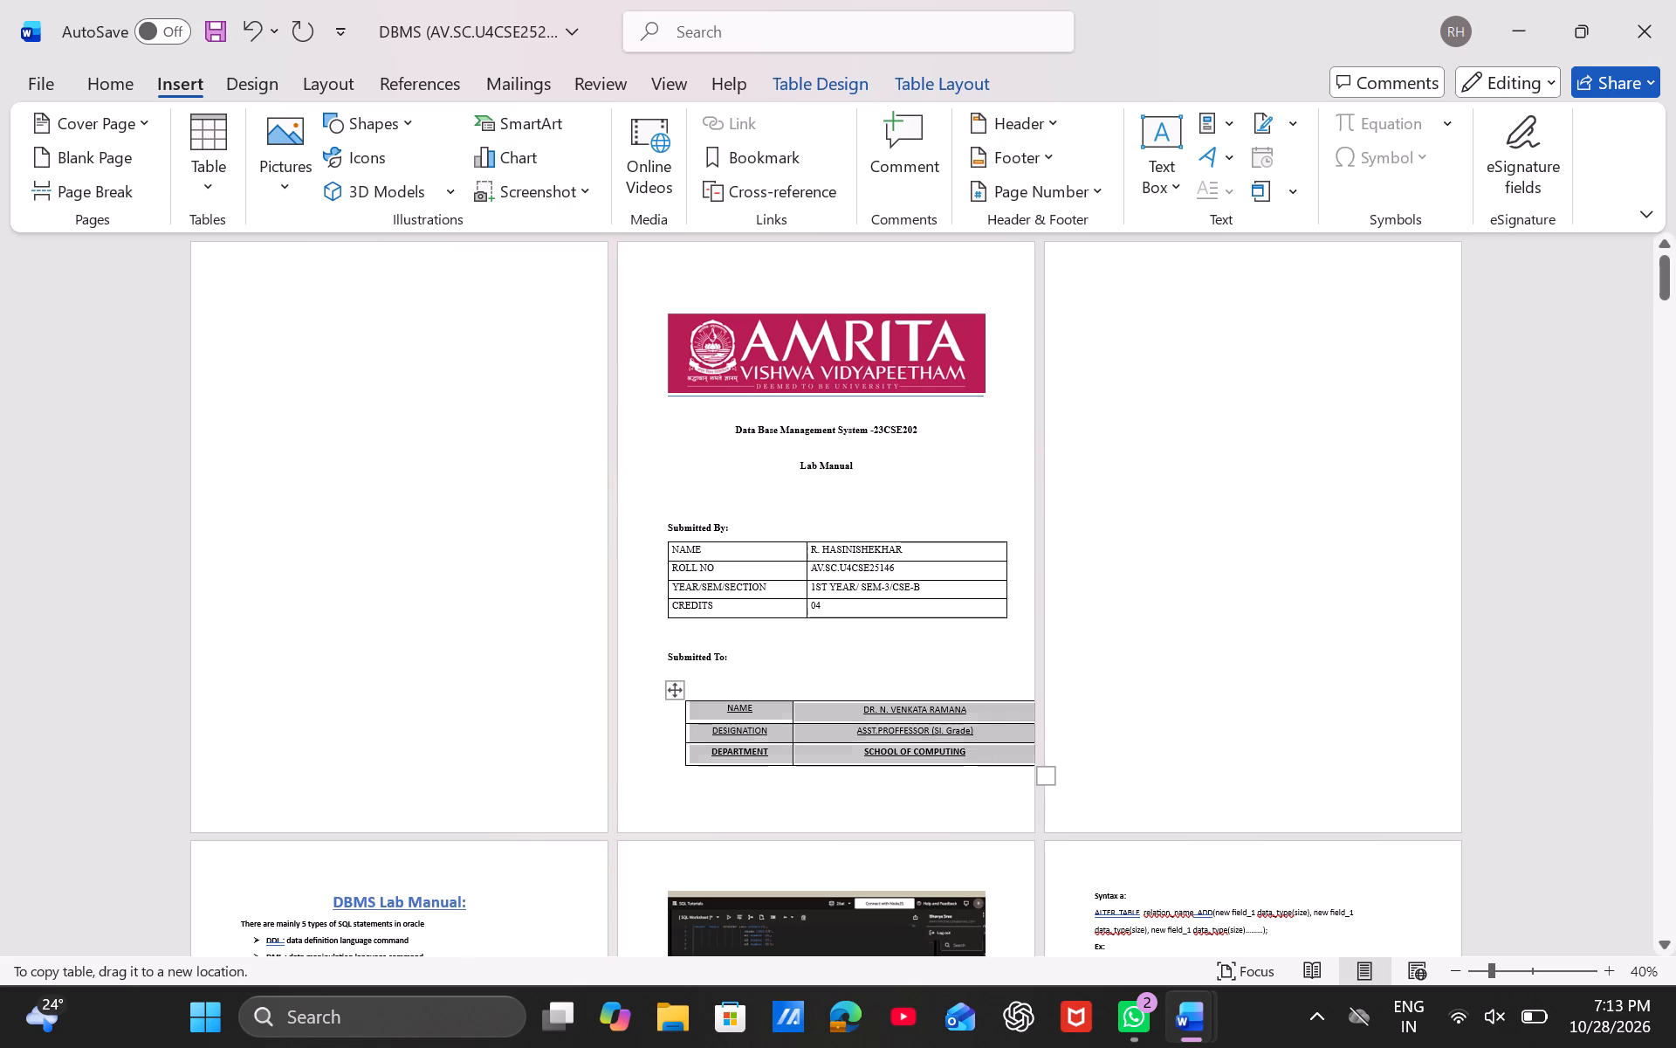
ctrl+drag(651, 682, 657, 672)
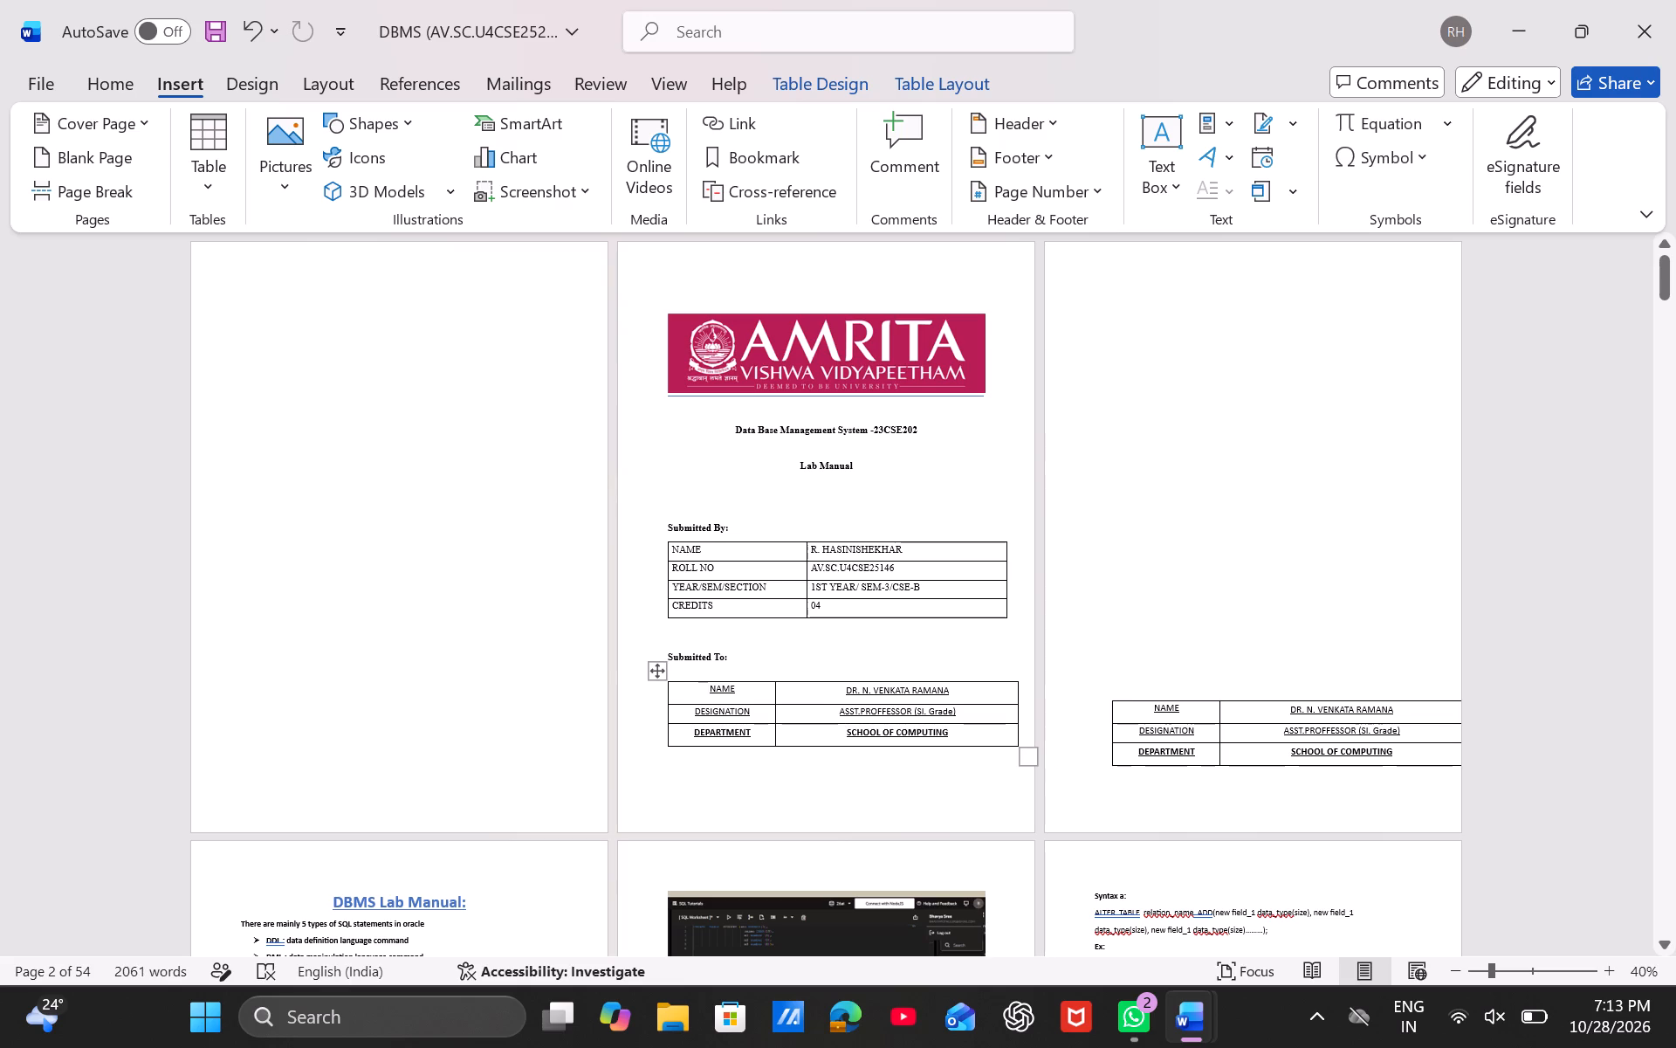
Remove the duplicate faculty table from the page following the cover page.
ctrl+scroll(1388, 732, down, 1)
ctrl+drag(1426, 789, 1262, 714)
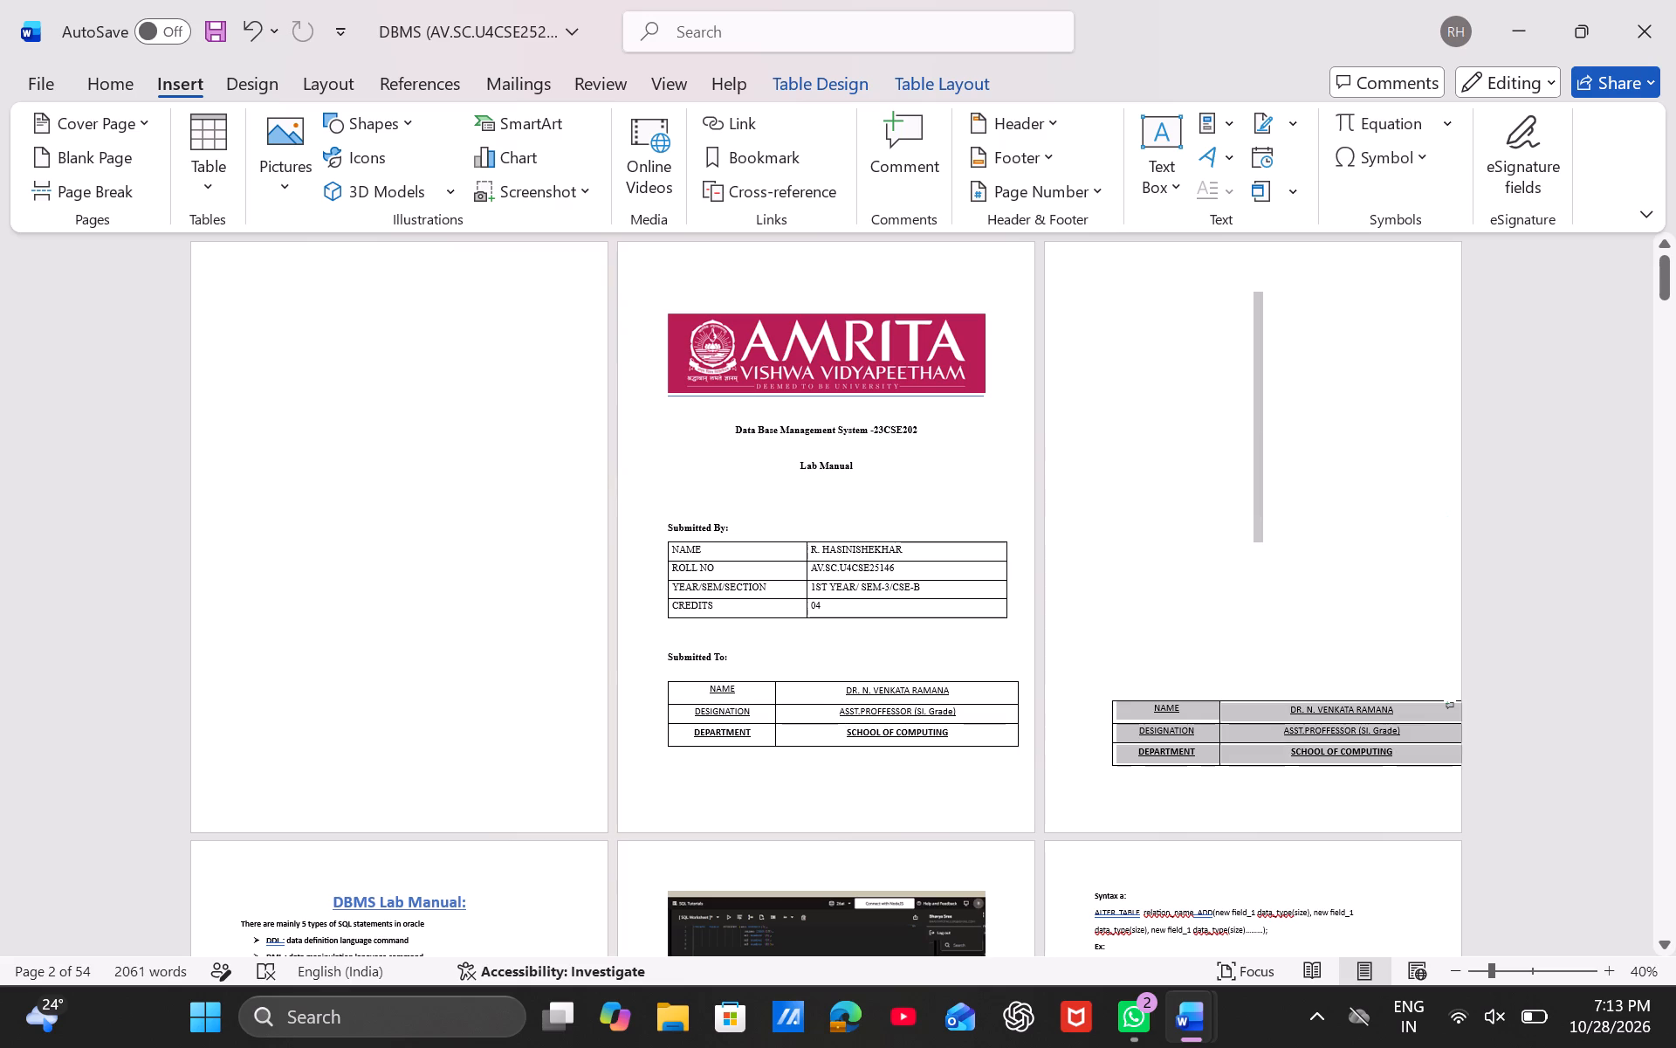
ctrl+drag(1262, 714, 1247, 709)
key(ctrl+BackSpace)
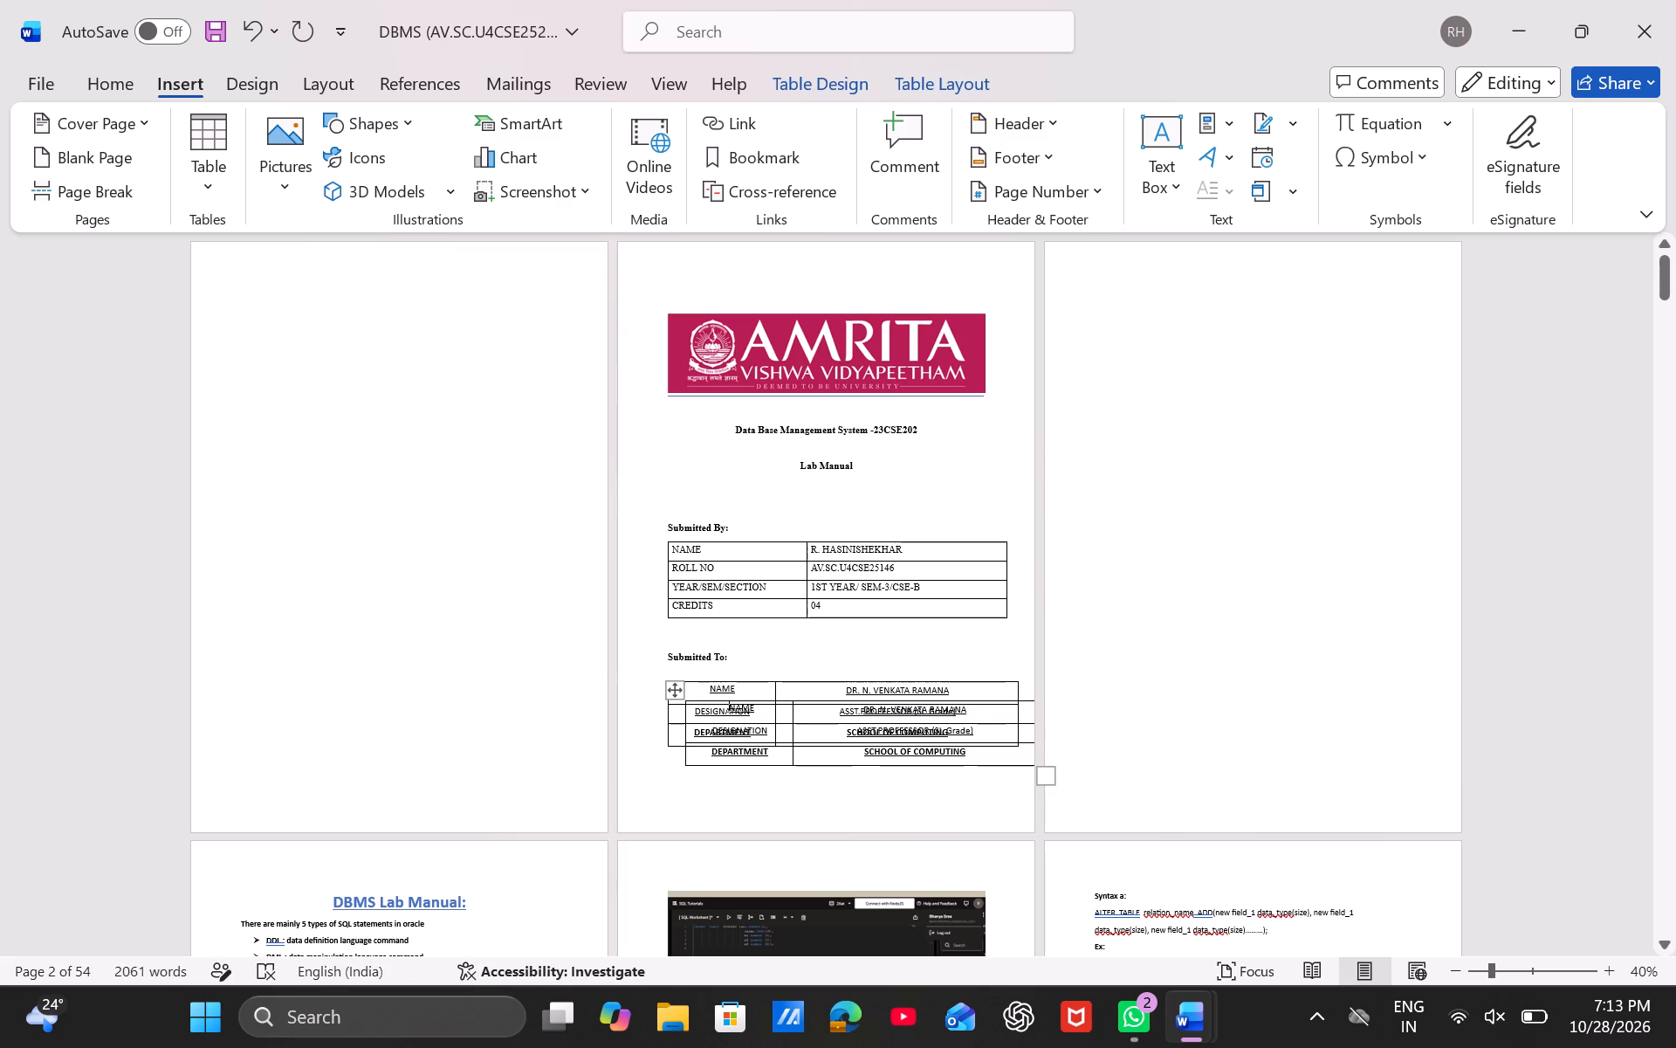
key(ctrl+z)
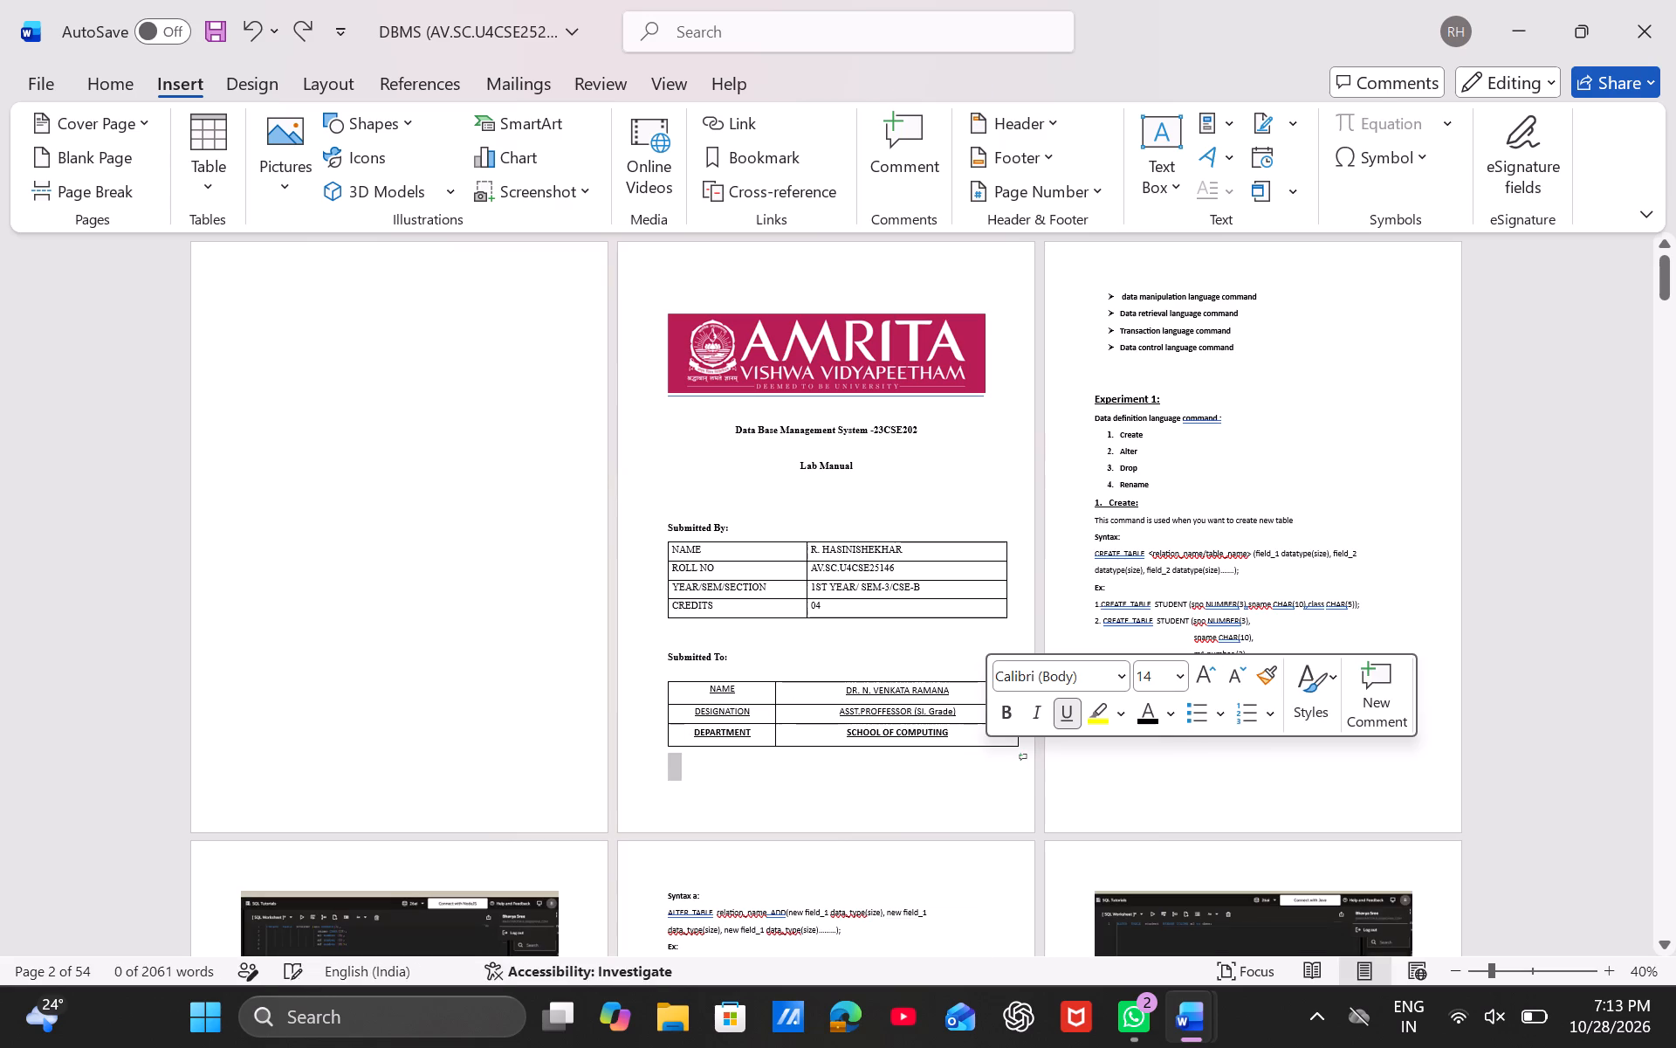
click(1184, 746)
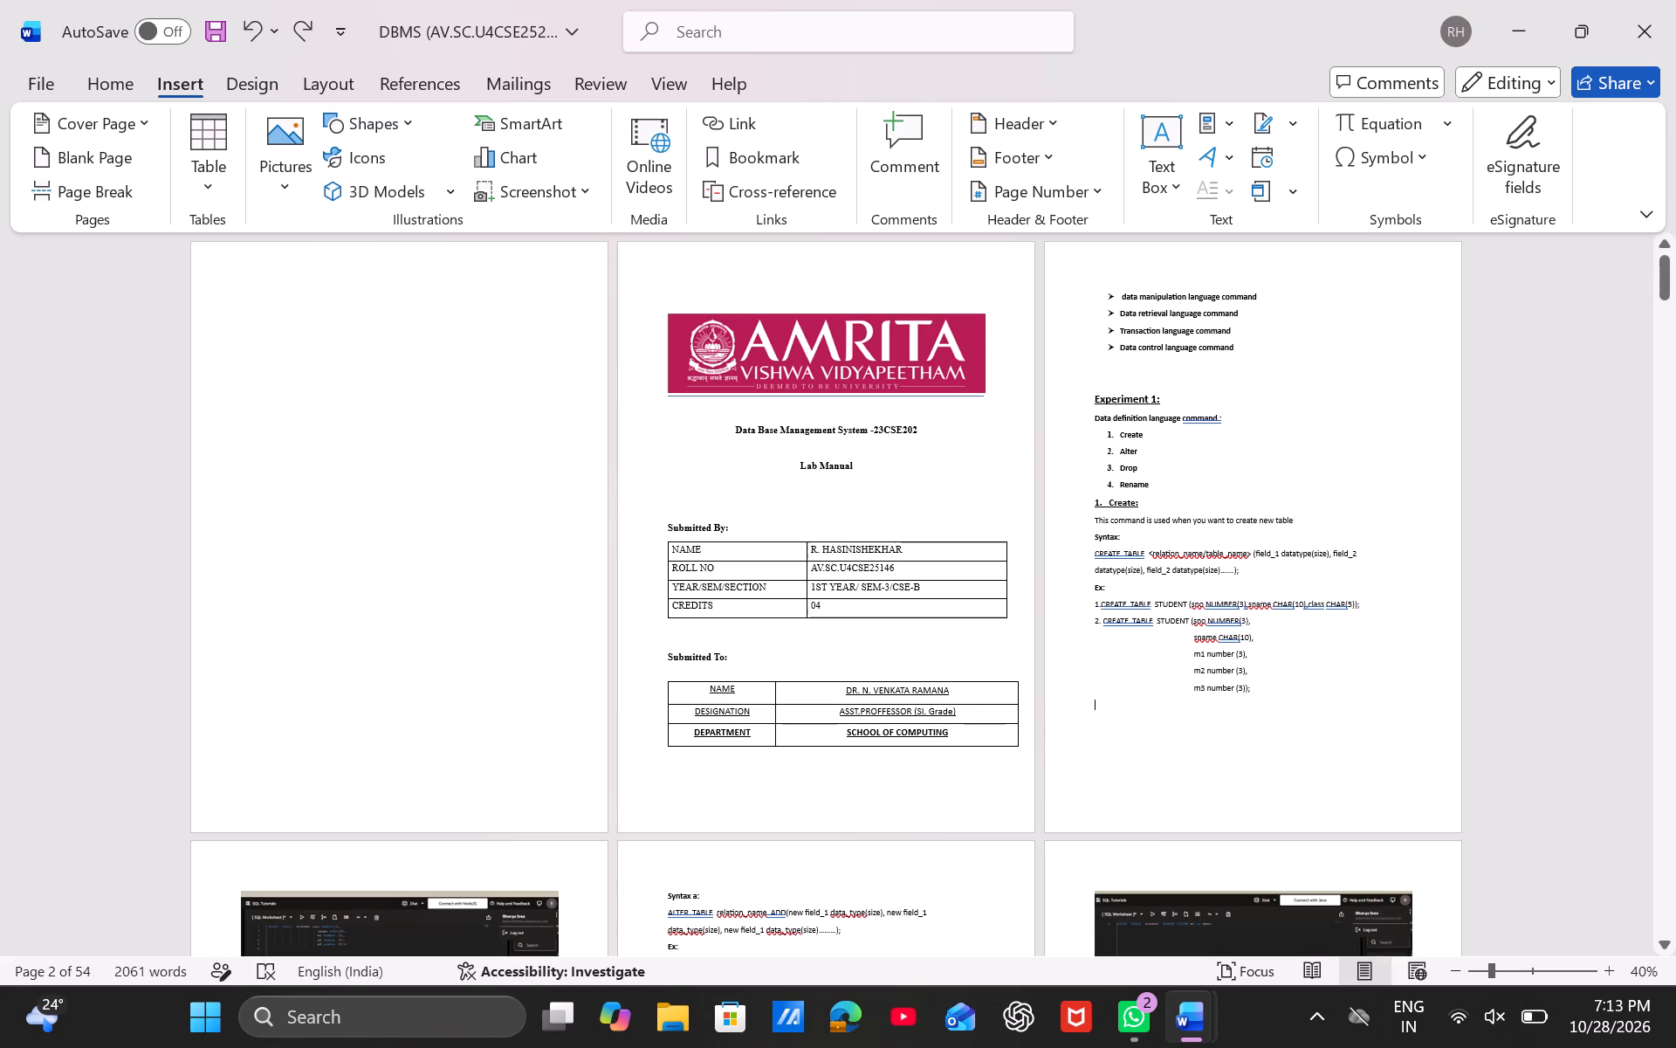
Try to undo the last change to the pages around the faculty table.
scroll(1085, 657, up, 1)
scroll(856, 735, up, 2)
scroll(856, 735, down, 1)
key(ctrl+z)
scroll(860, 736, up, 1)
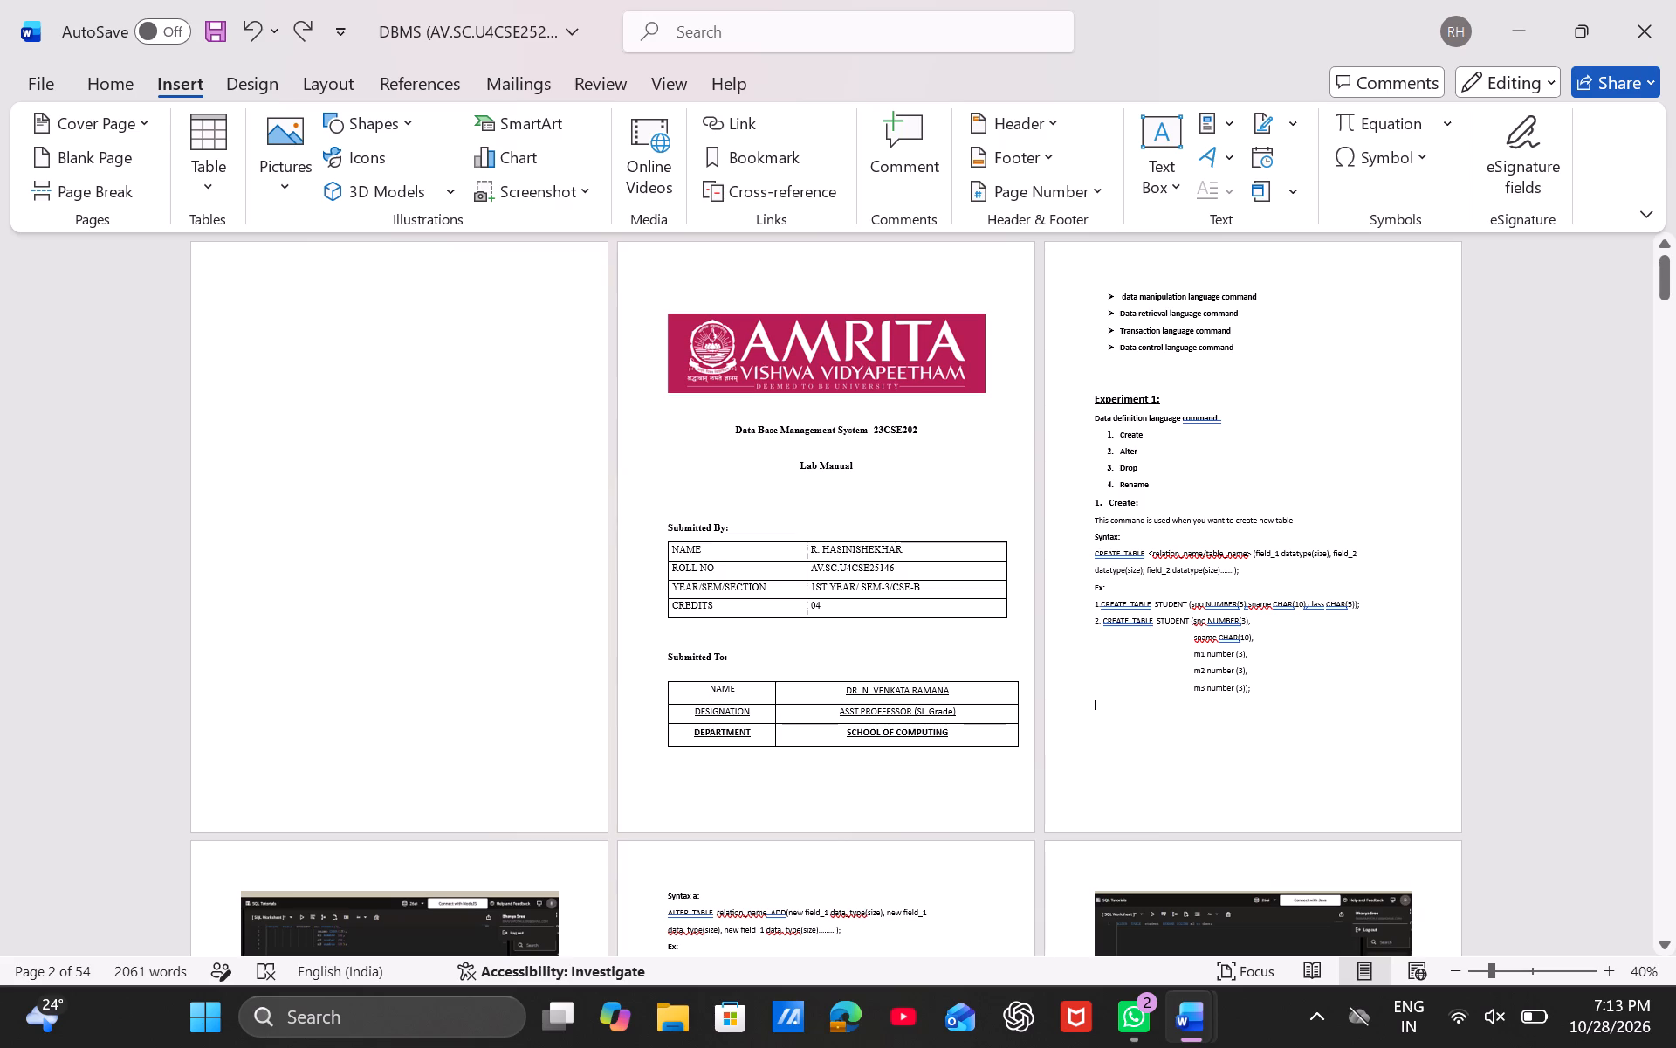
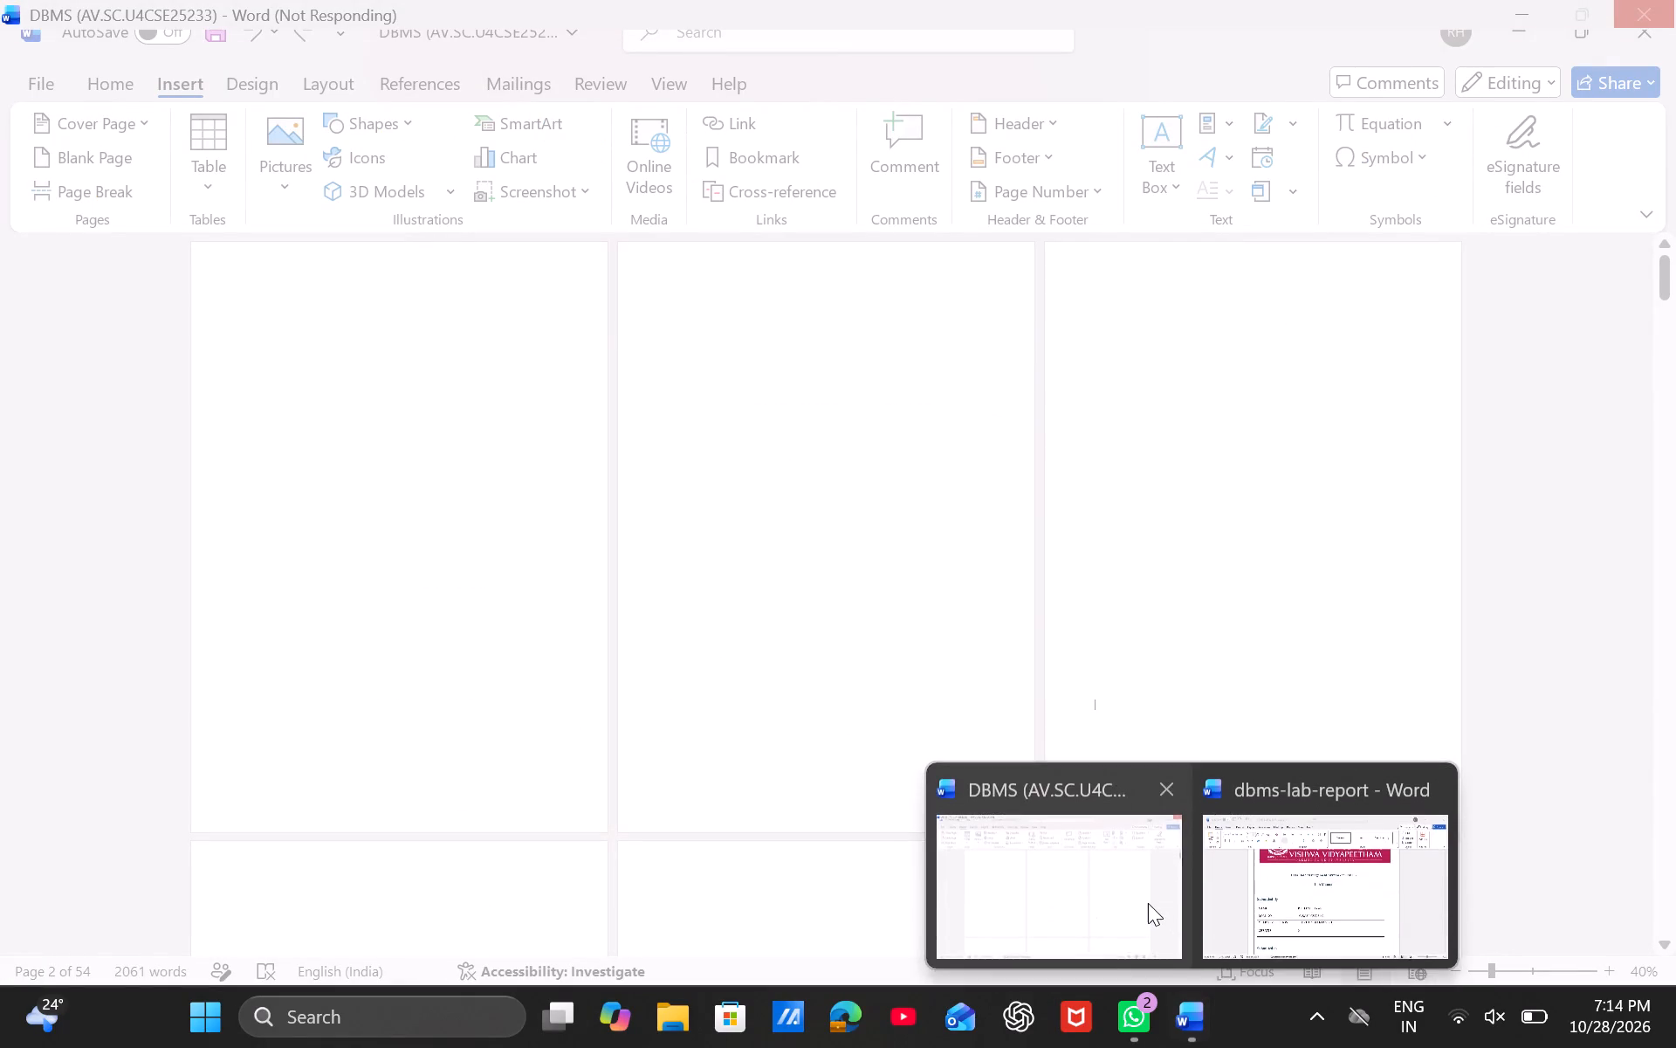
Restart the unresponsive Microsoft Word so that it recovers the open lab manual and dbms-lab-report documents.
click(1148, 903)
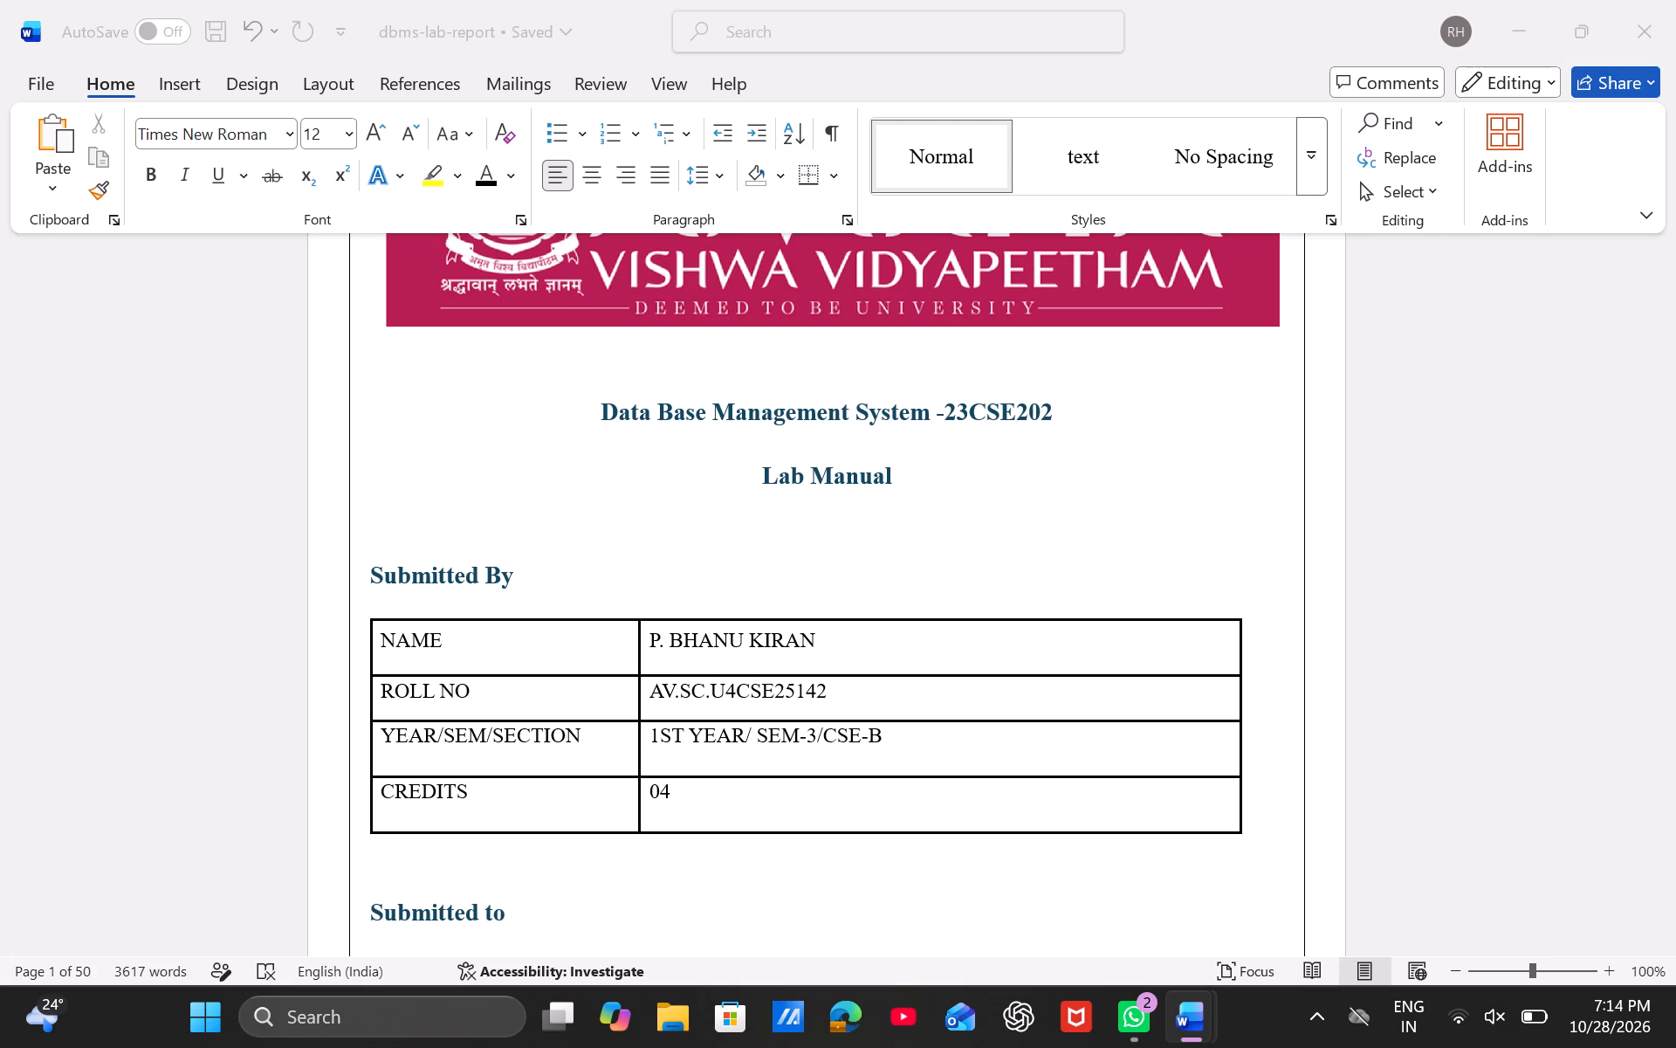
click(1153, 813)
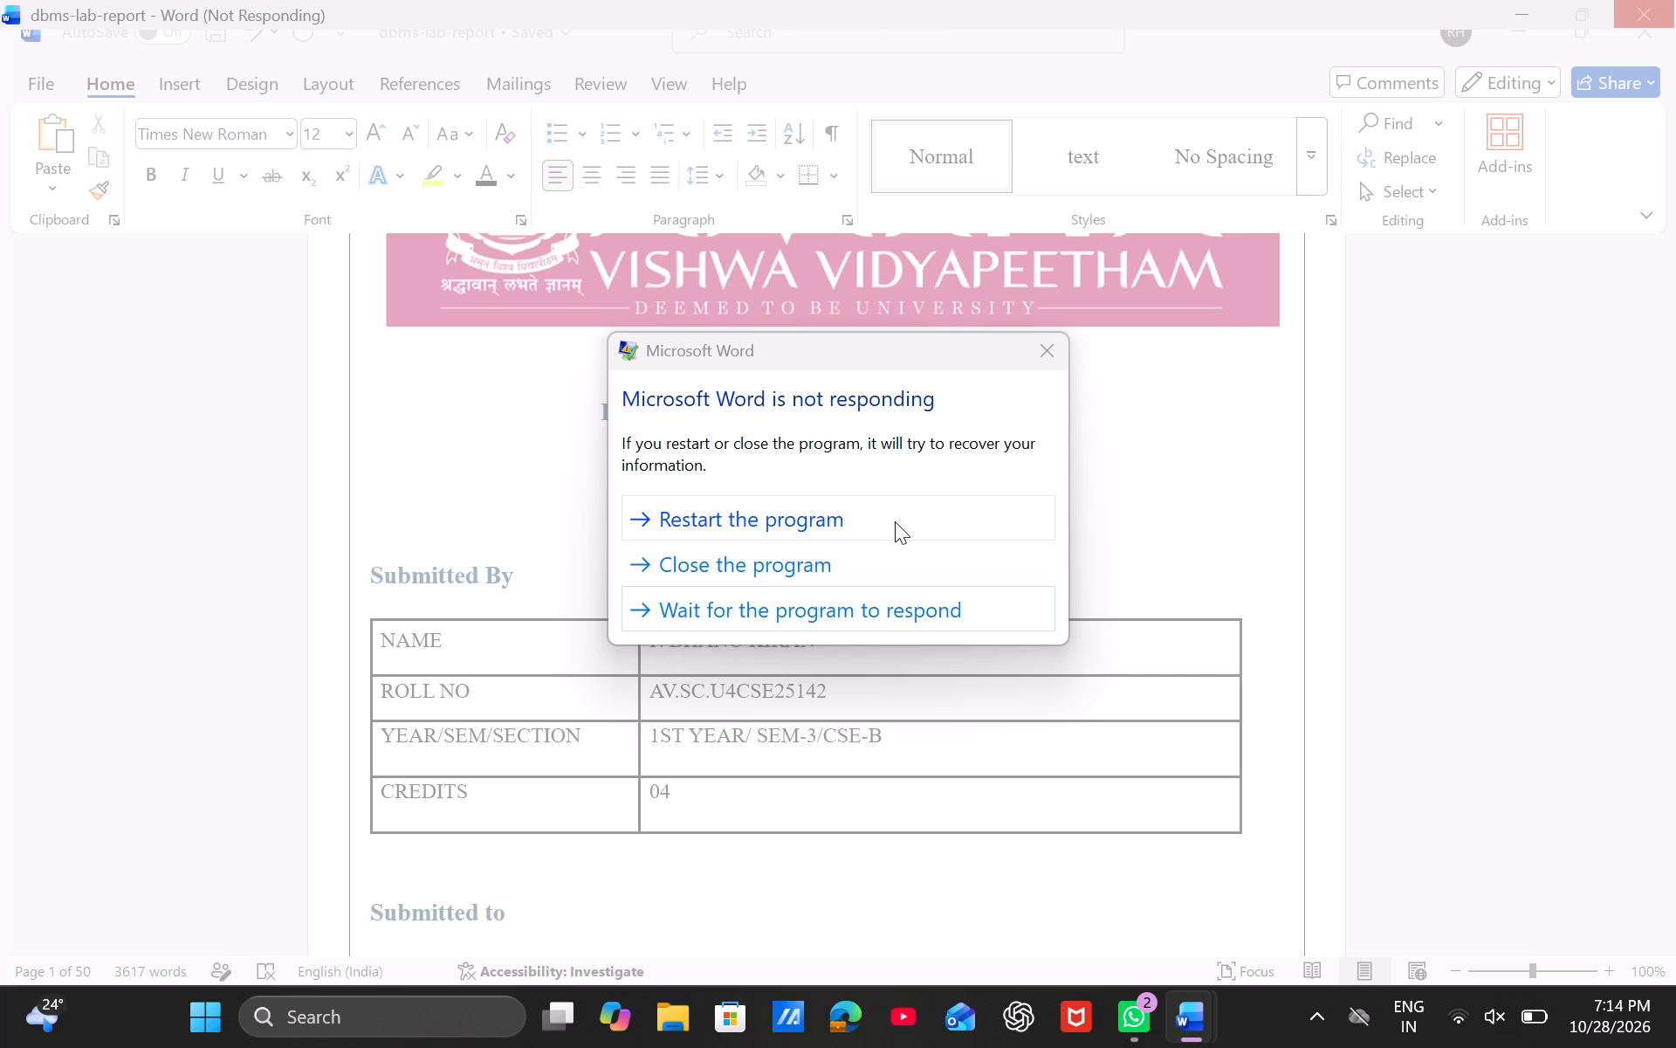
click(879, 519)
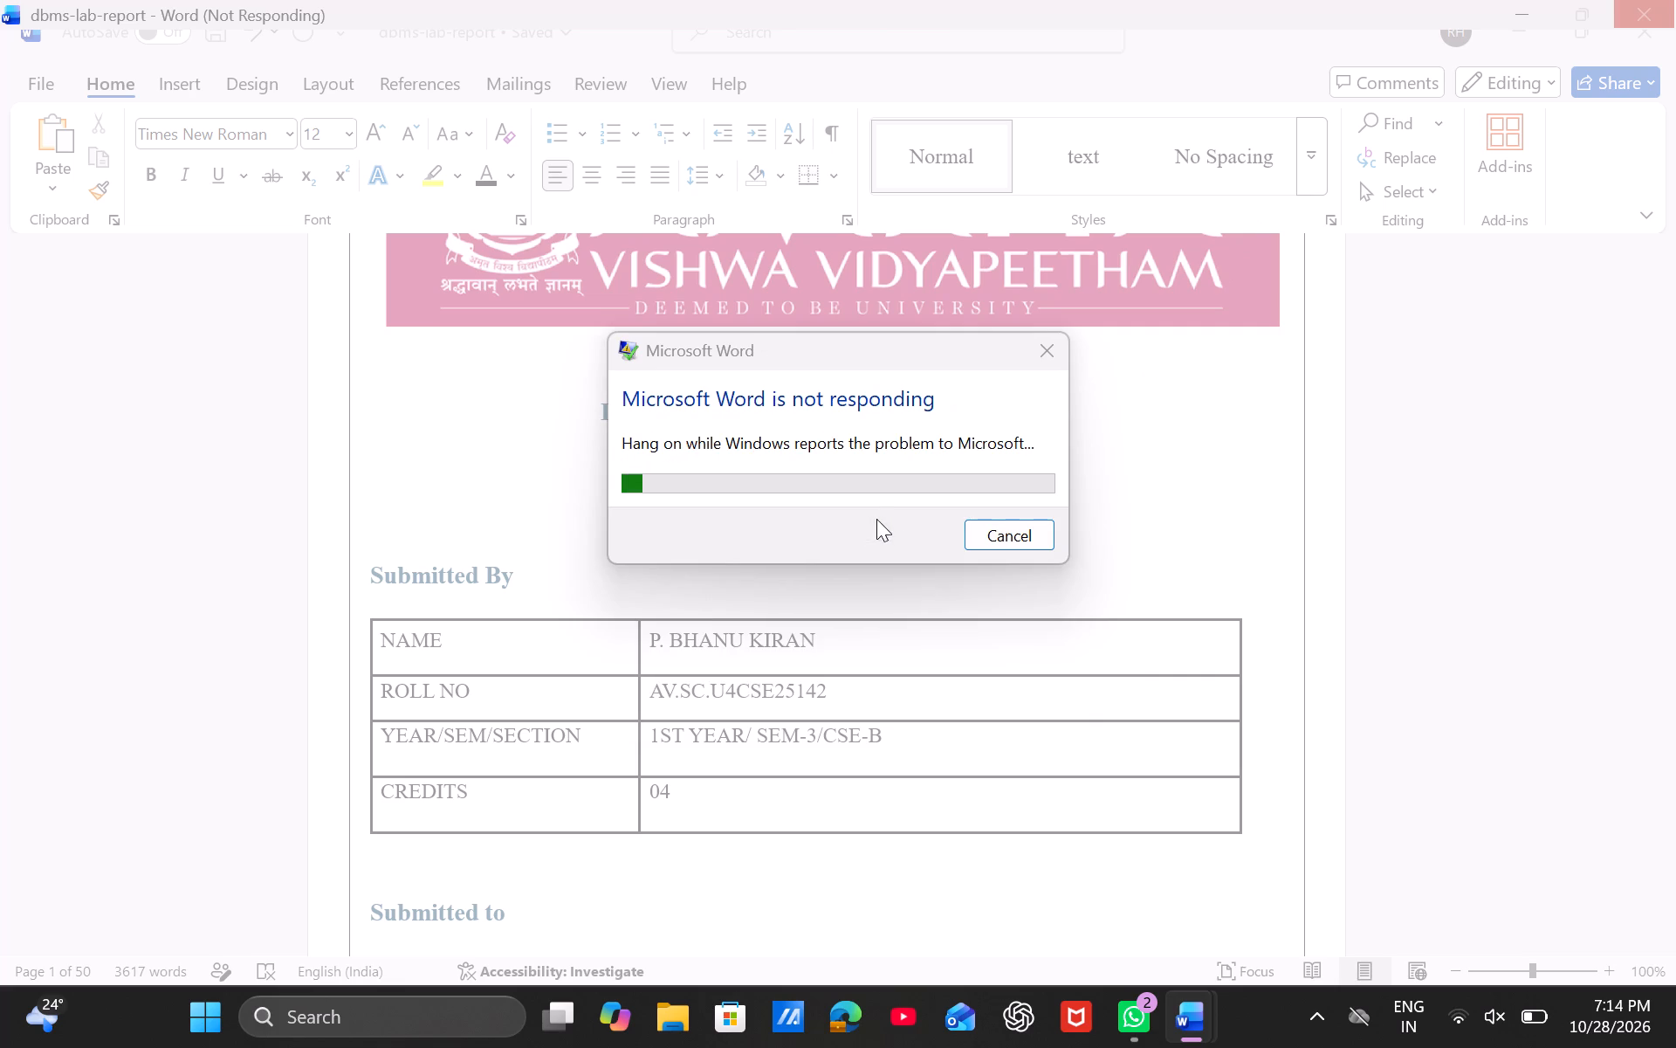
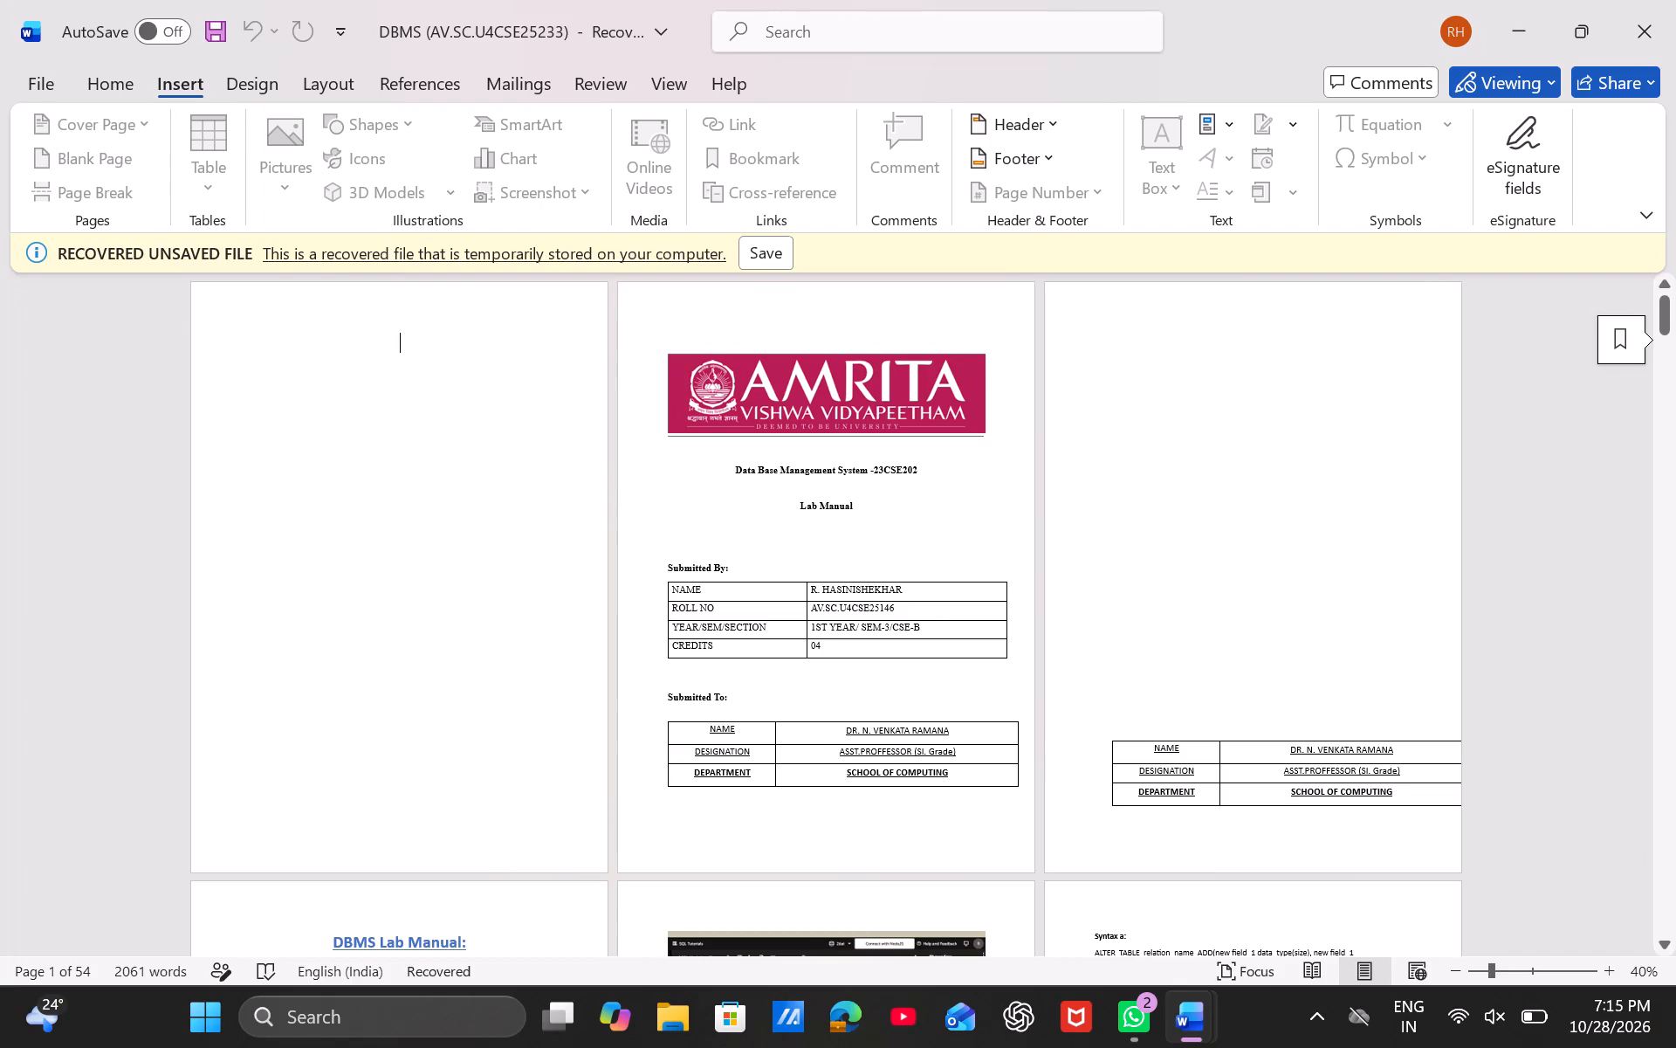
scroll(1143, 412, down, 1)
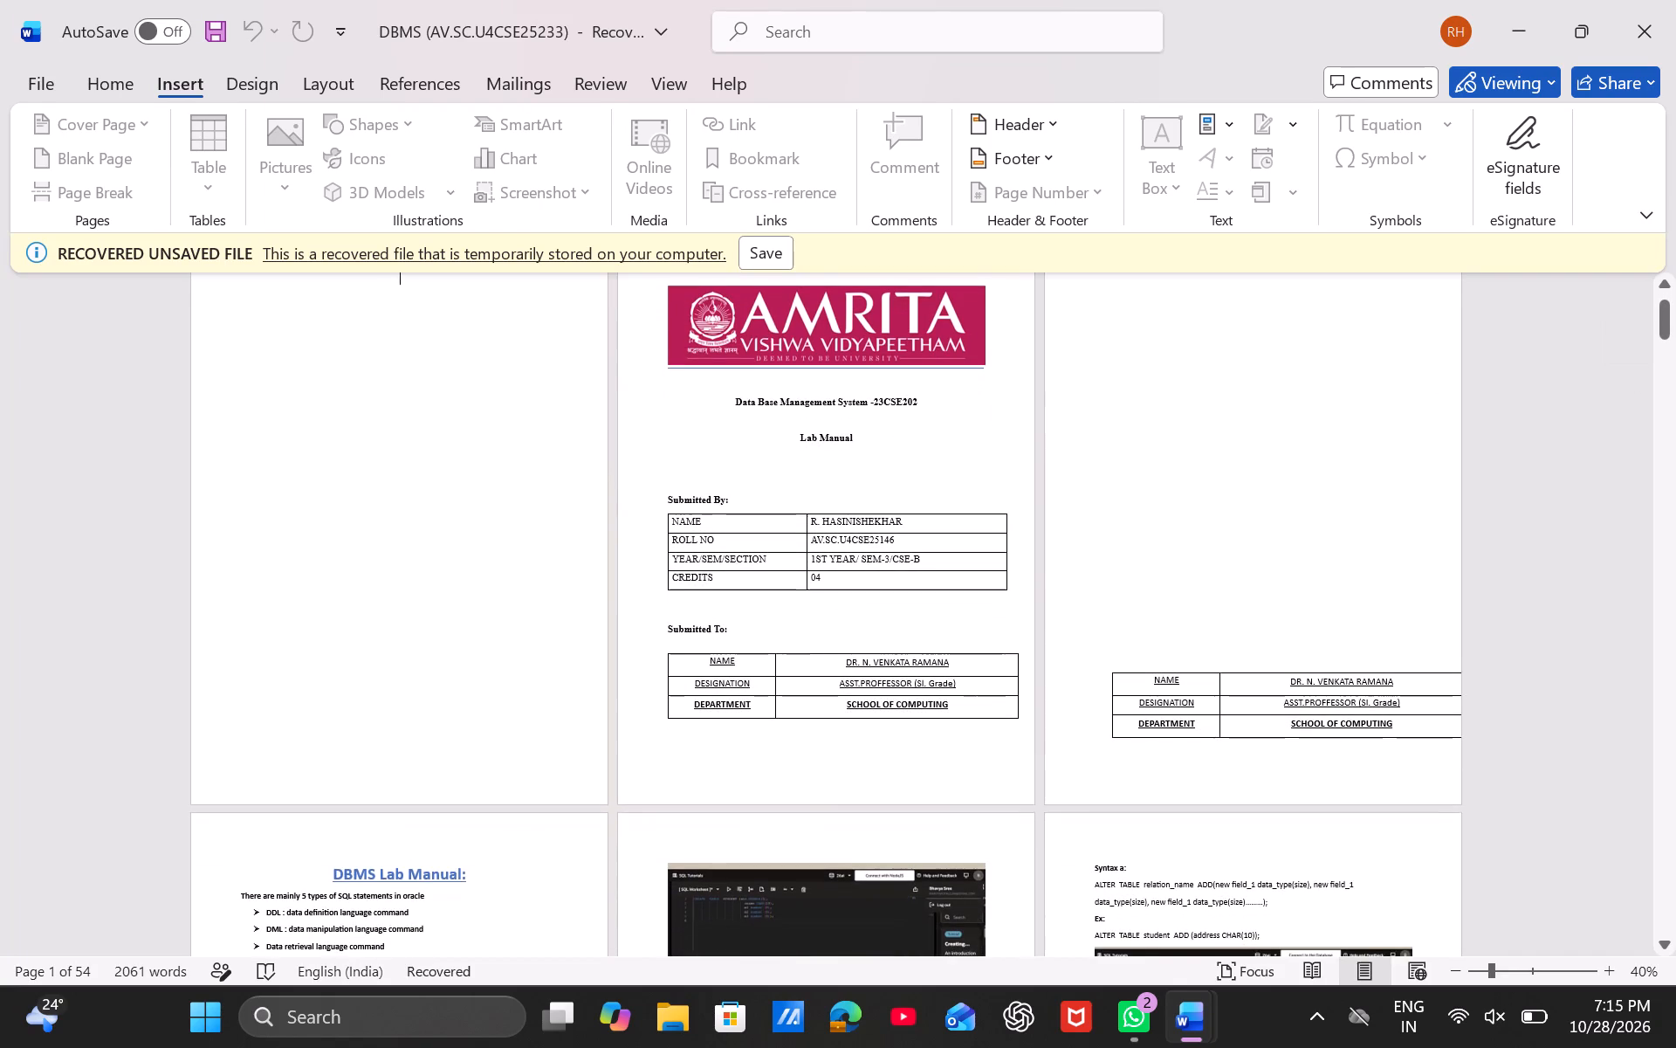
Enable editing of the recovered lab manual and cut the duplicate faculty table from the page following the cover page.
scroll(1143, 412, down, 1)
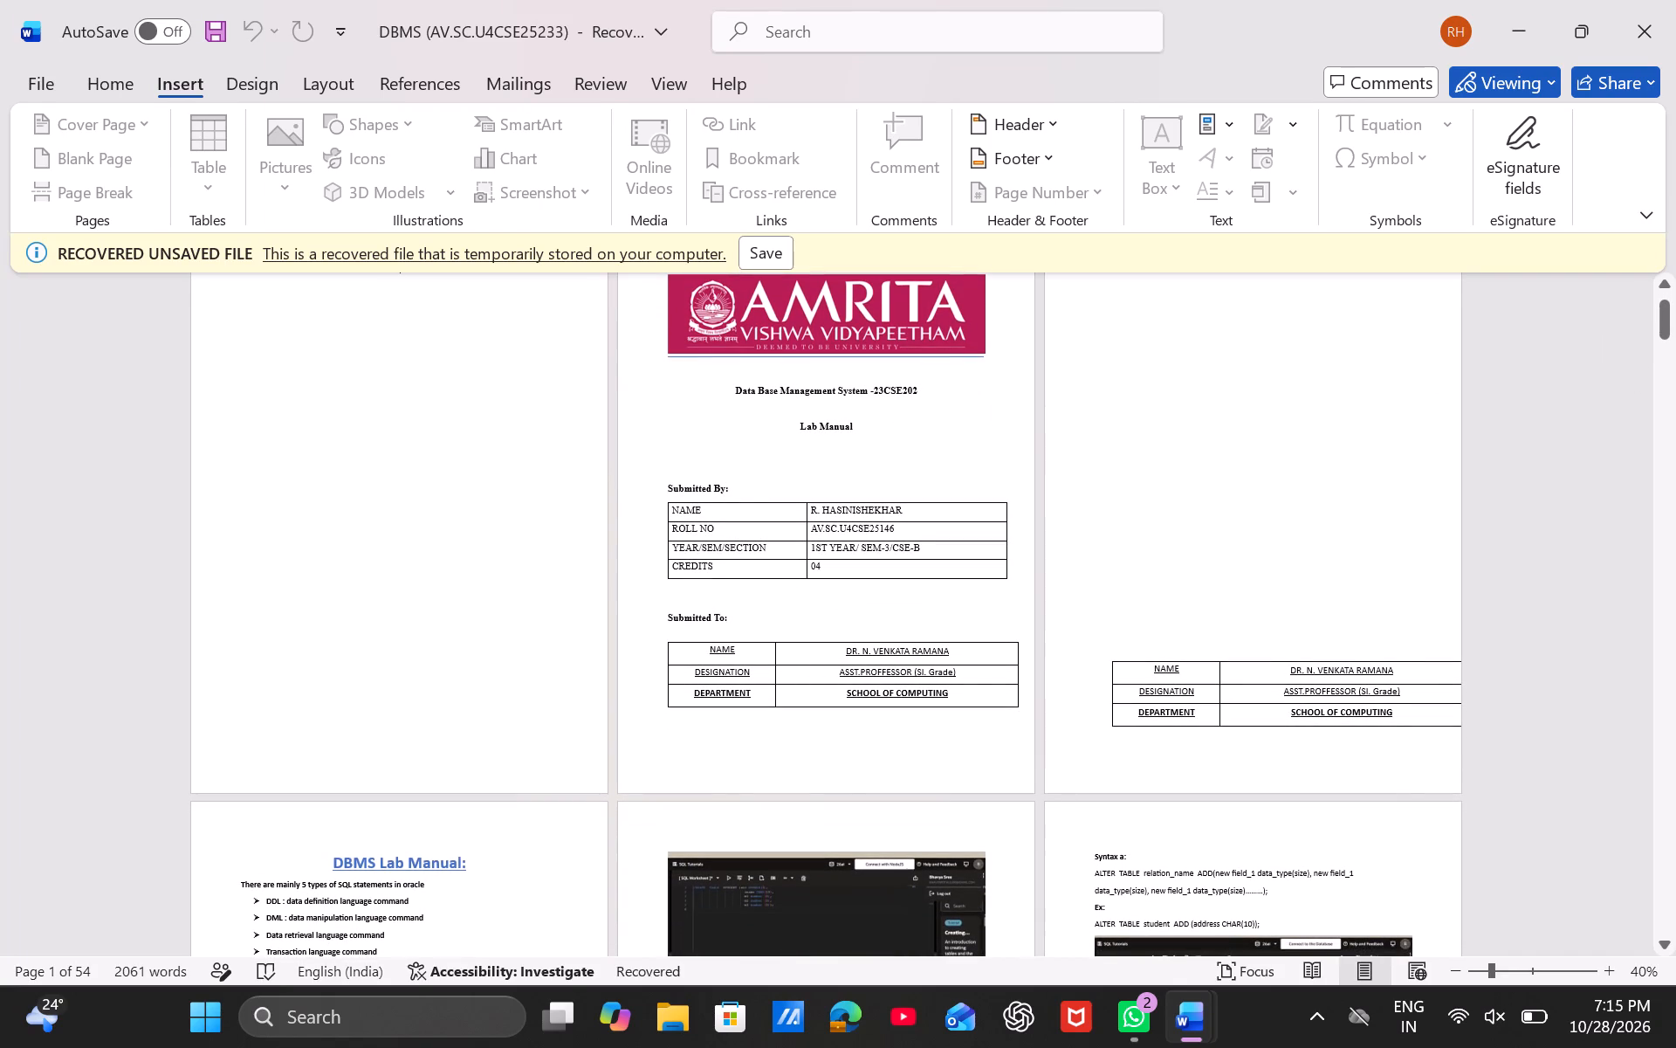
click(1405, 721)
right_drag(1405, 721, 1150, 678)
key(BackSpace)
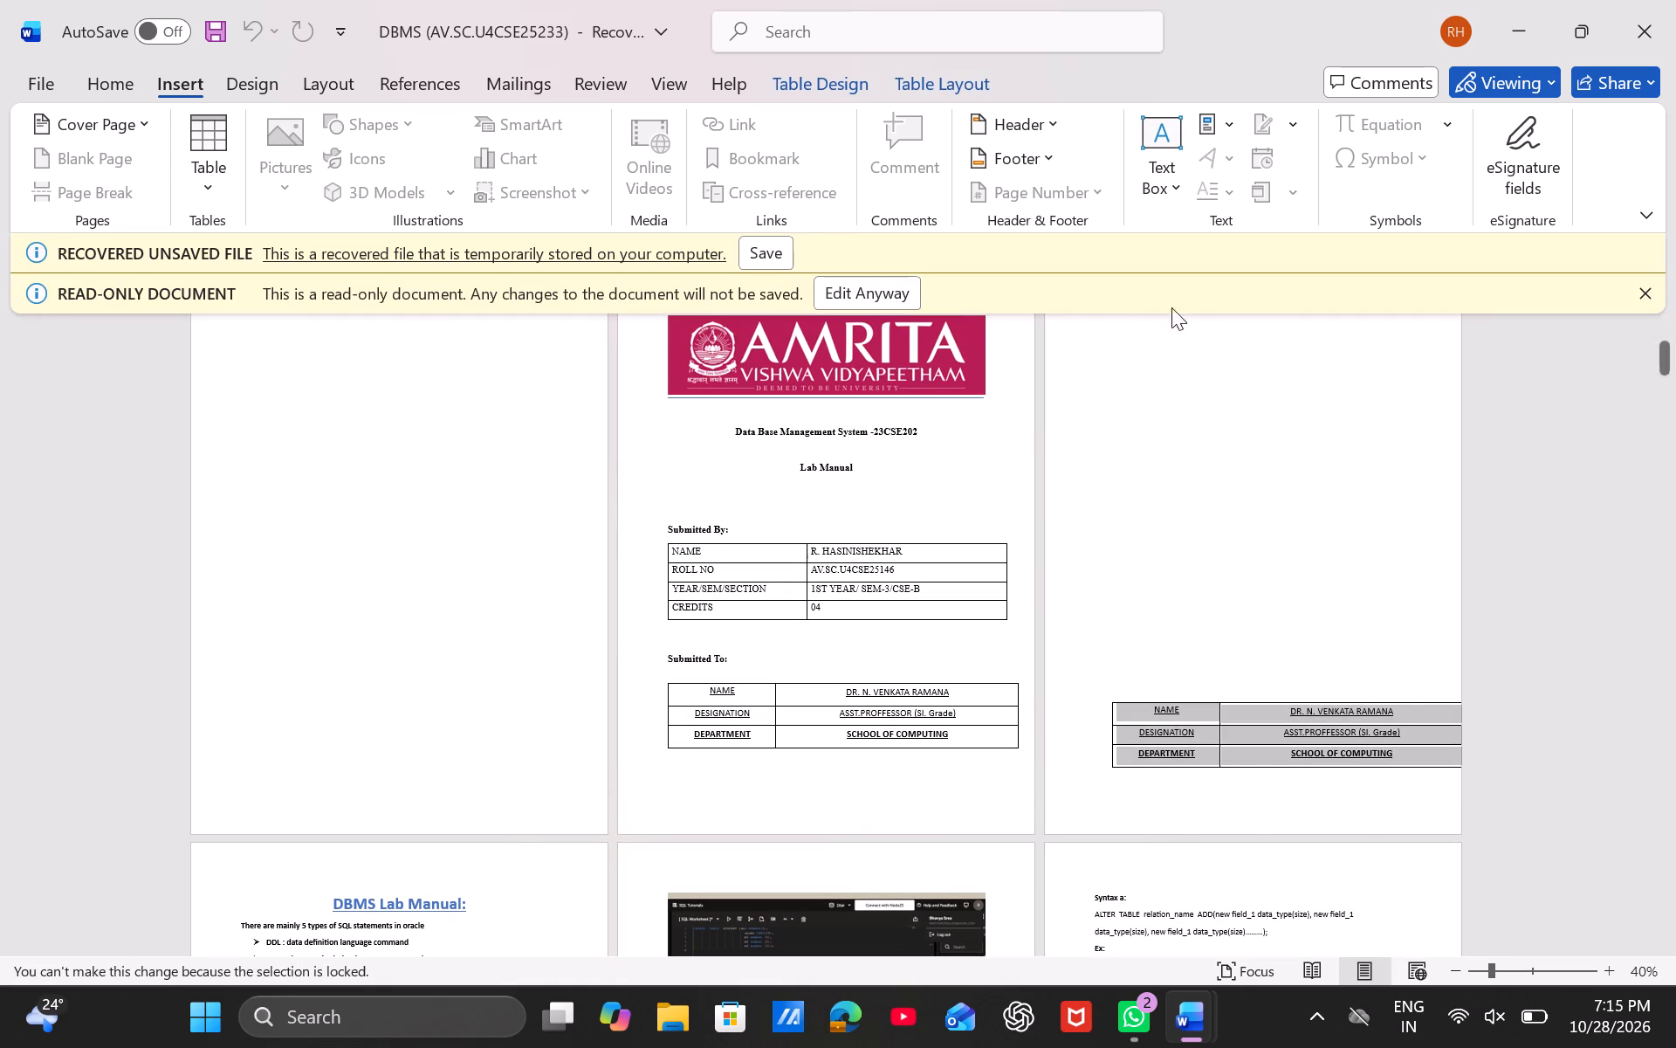
click(866, 293)
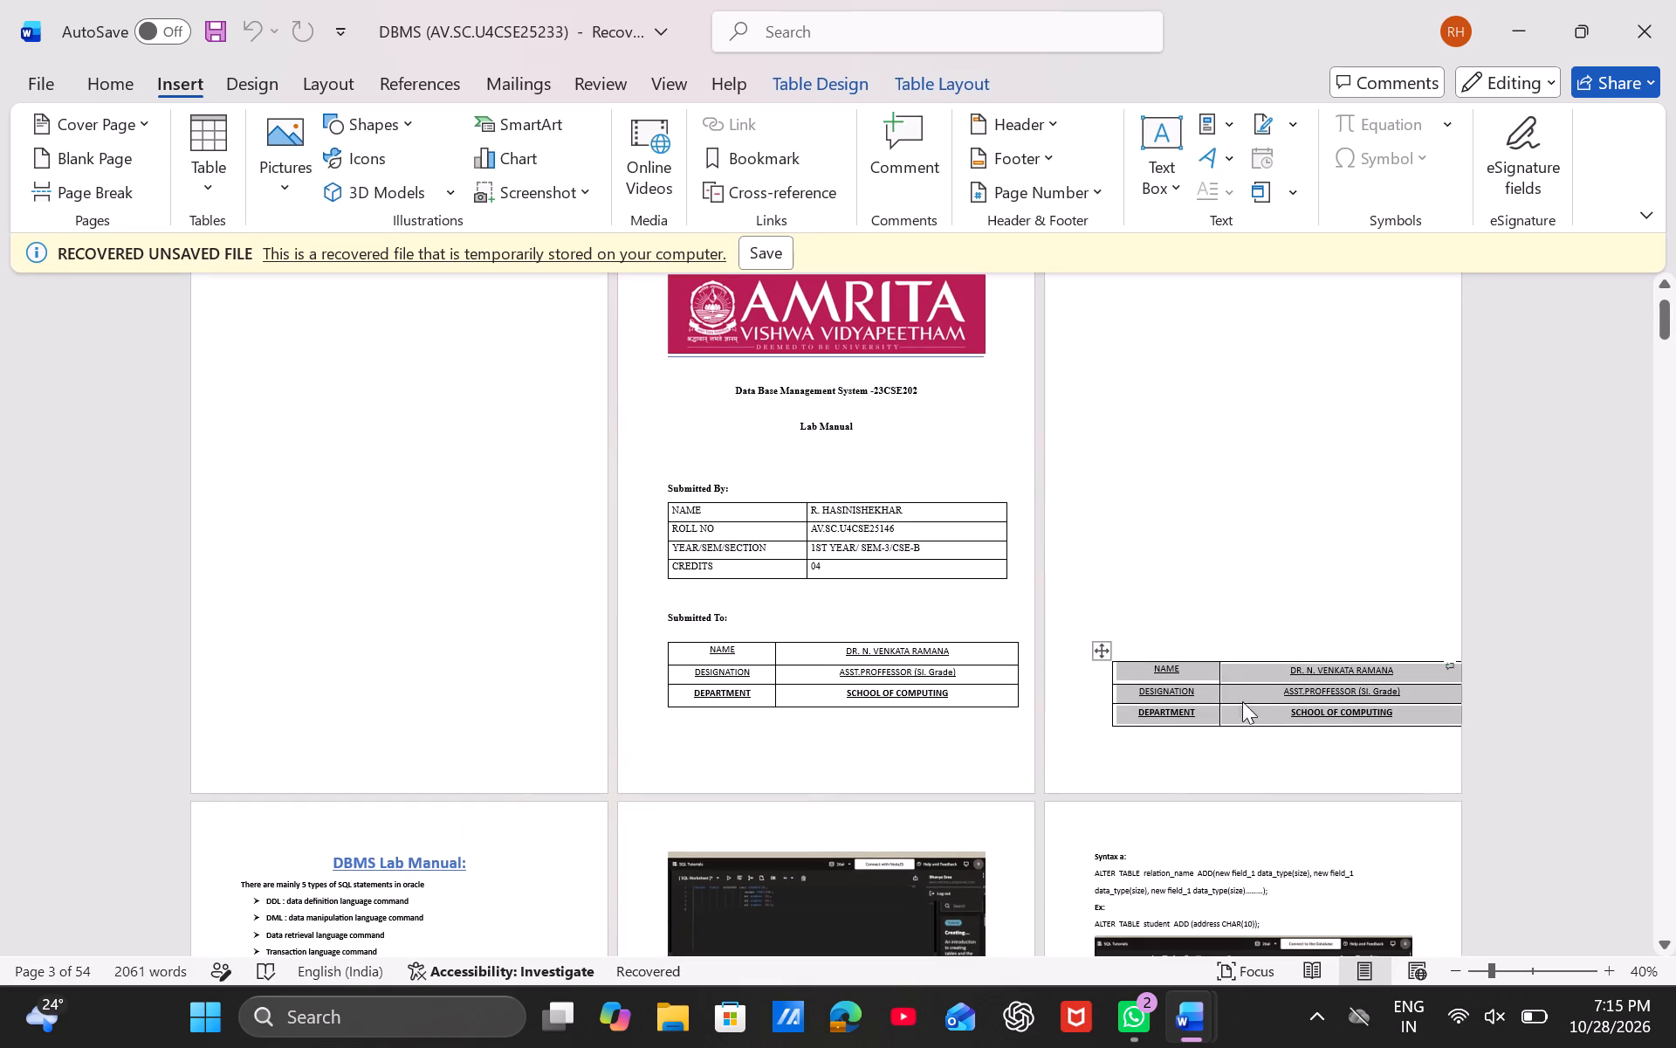
right_click(1247, 680)
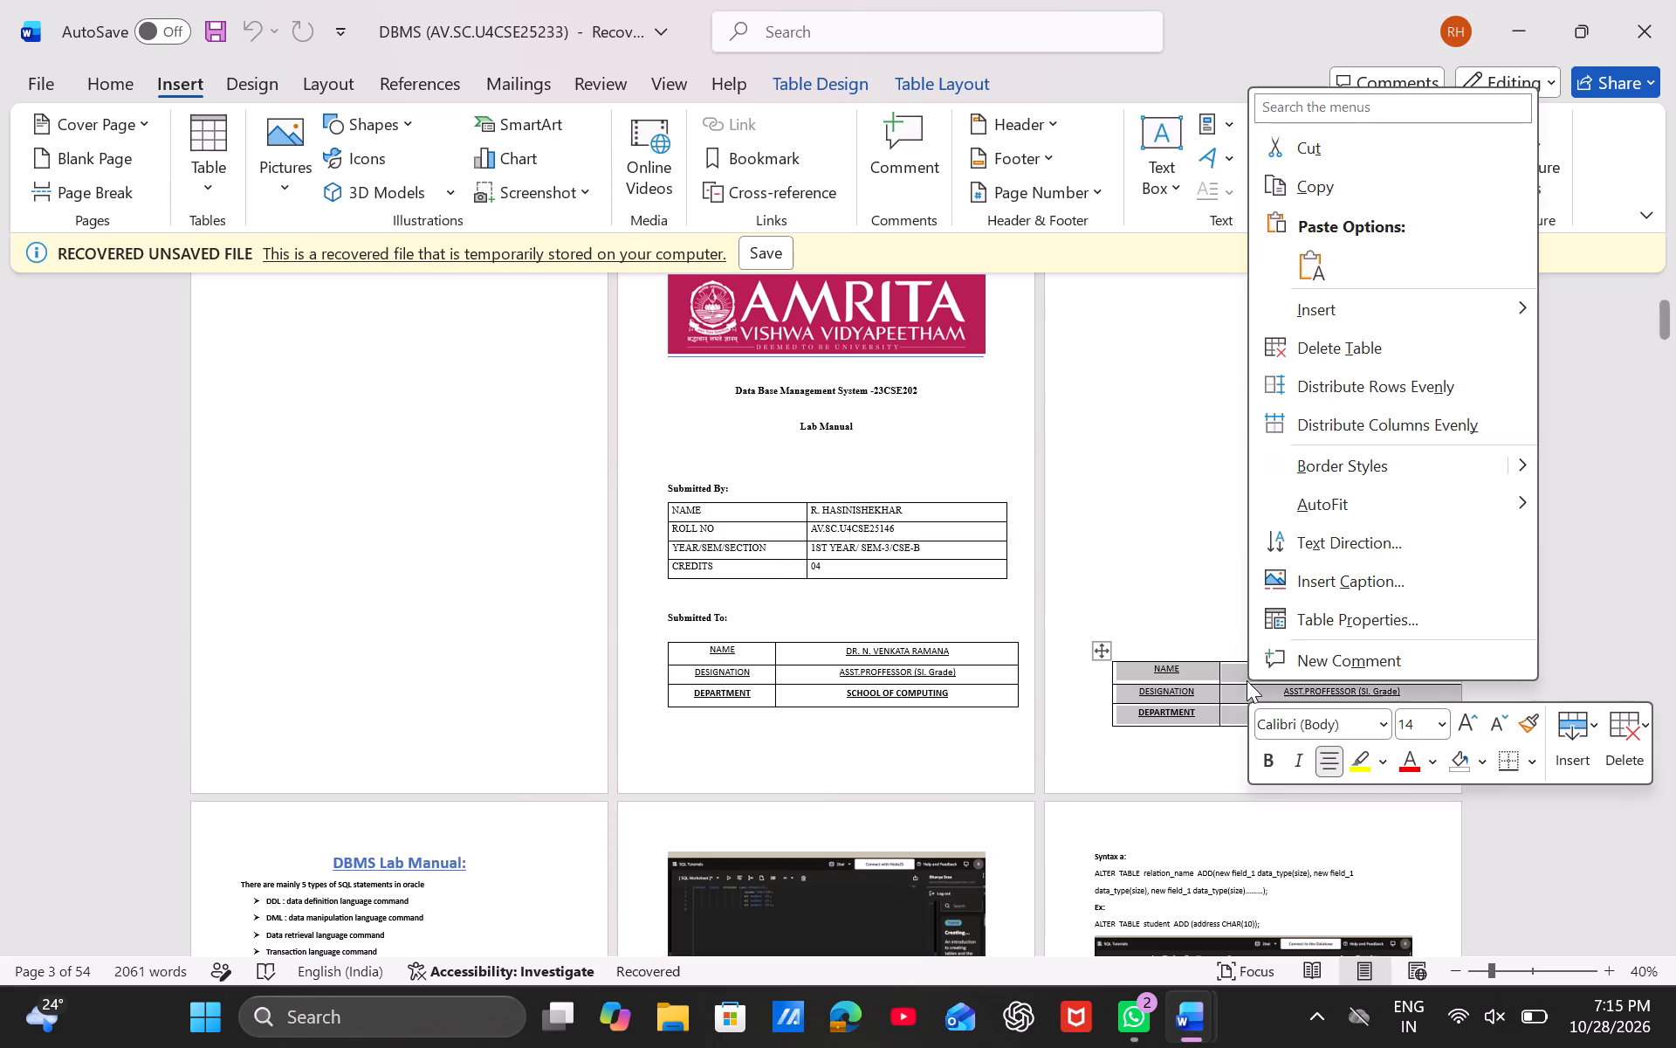
click(1337, 135)
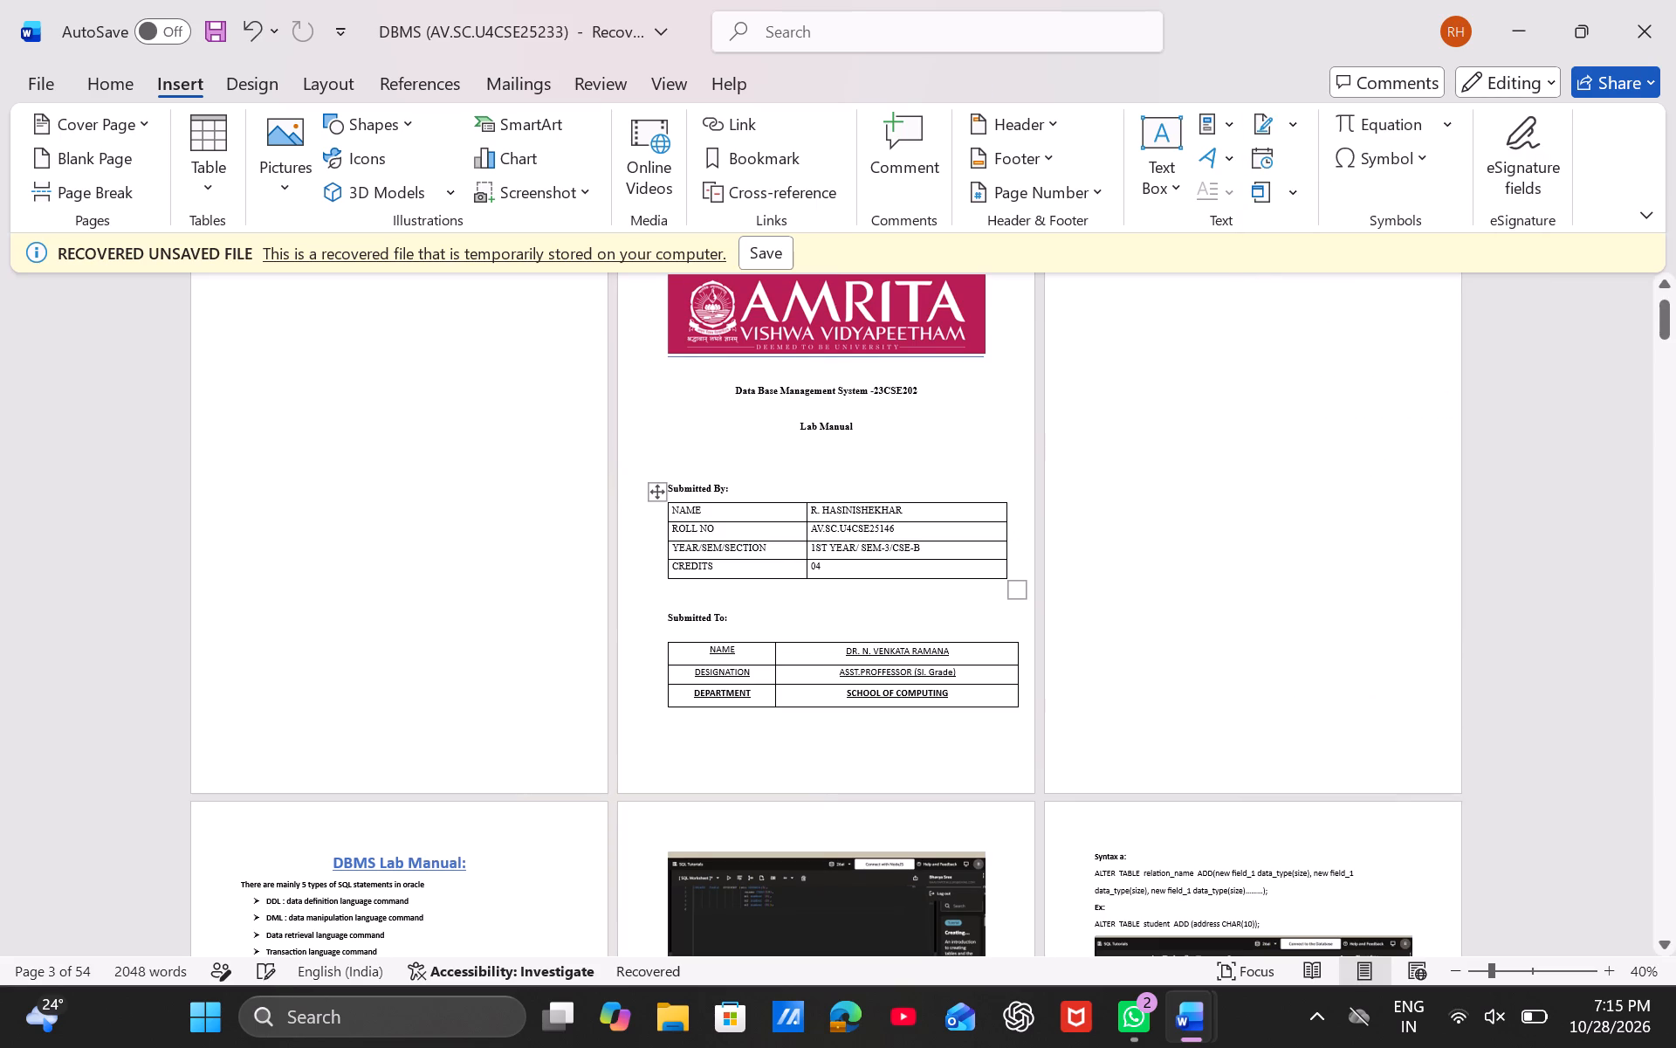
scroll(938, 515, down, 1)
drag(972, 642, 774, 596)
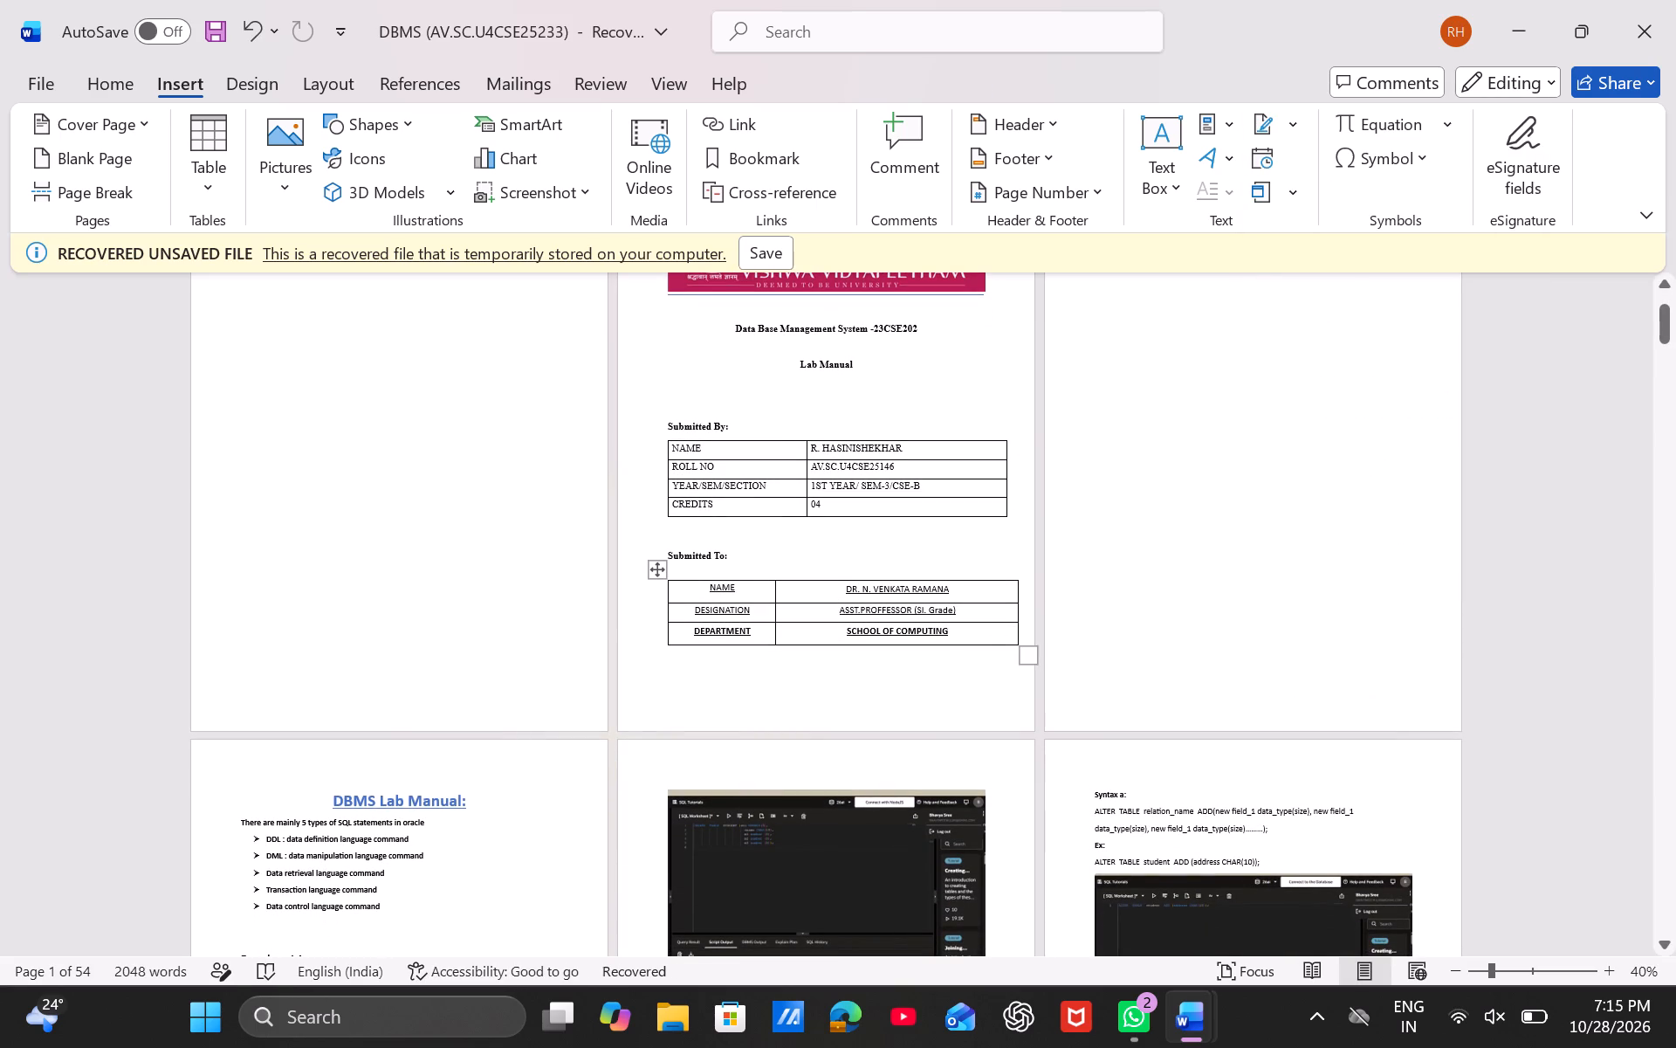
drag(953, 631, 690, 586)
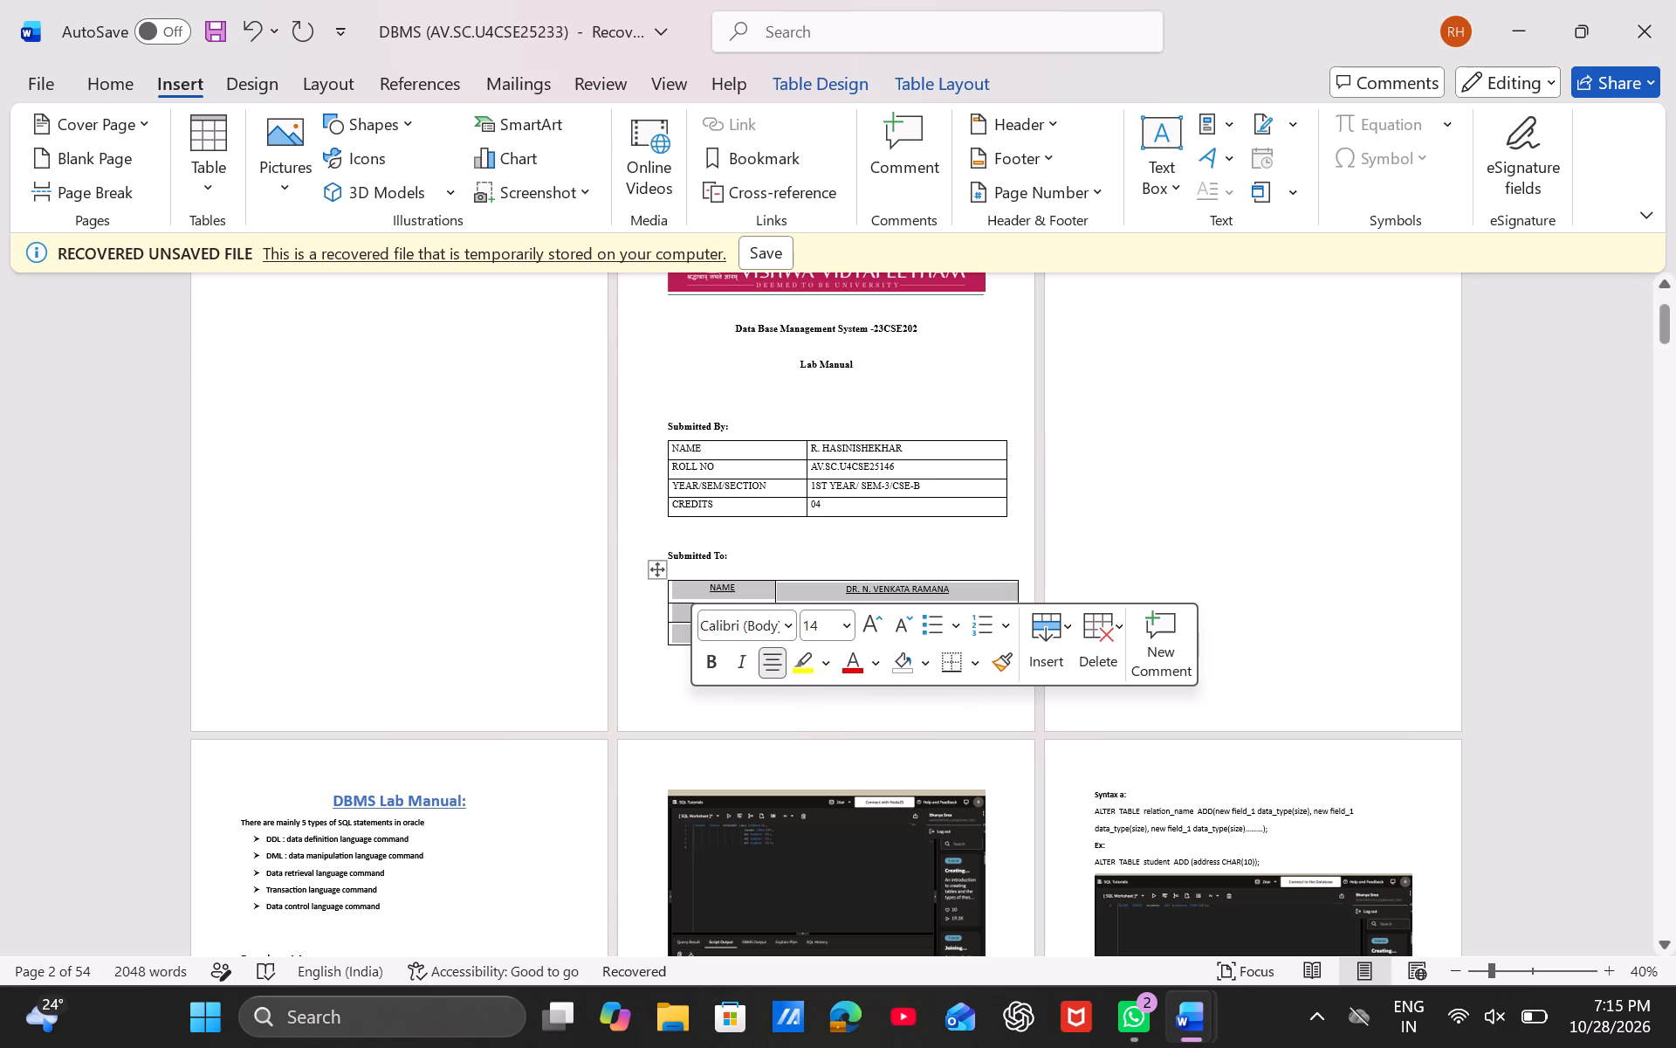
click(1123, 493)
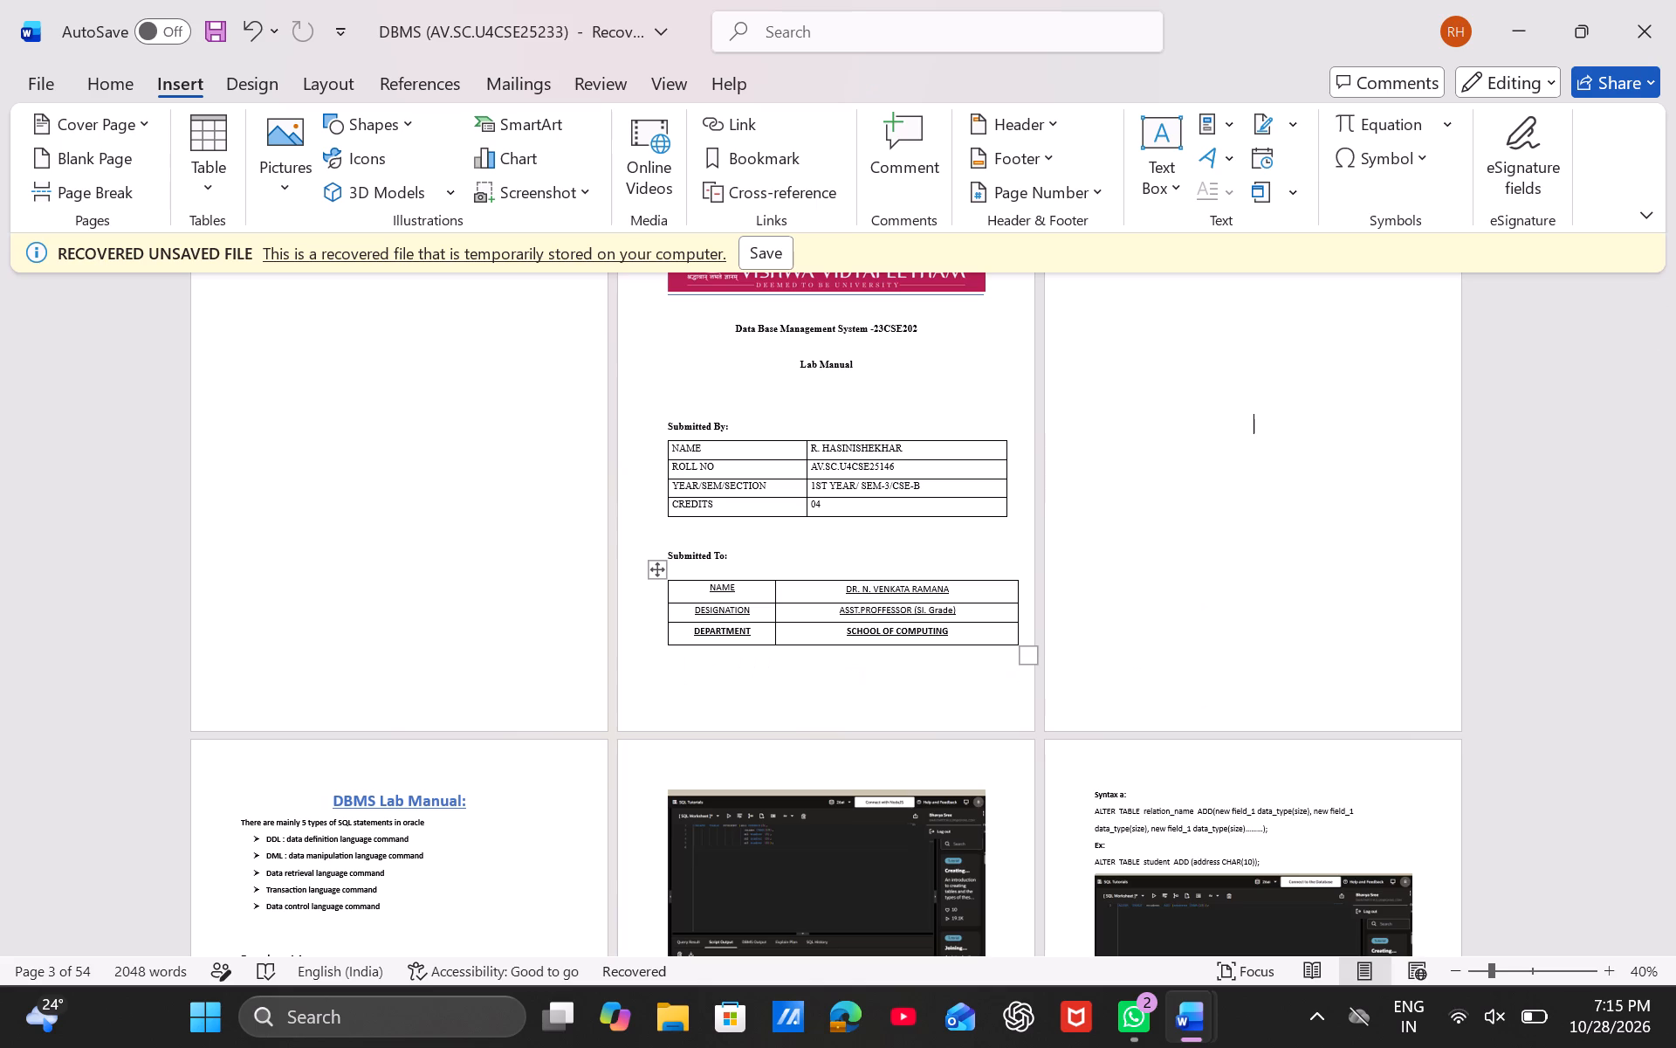
Minimize the recovered lab manual window.
click(1523, 7)
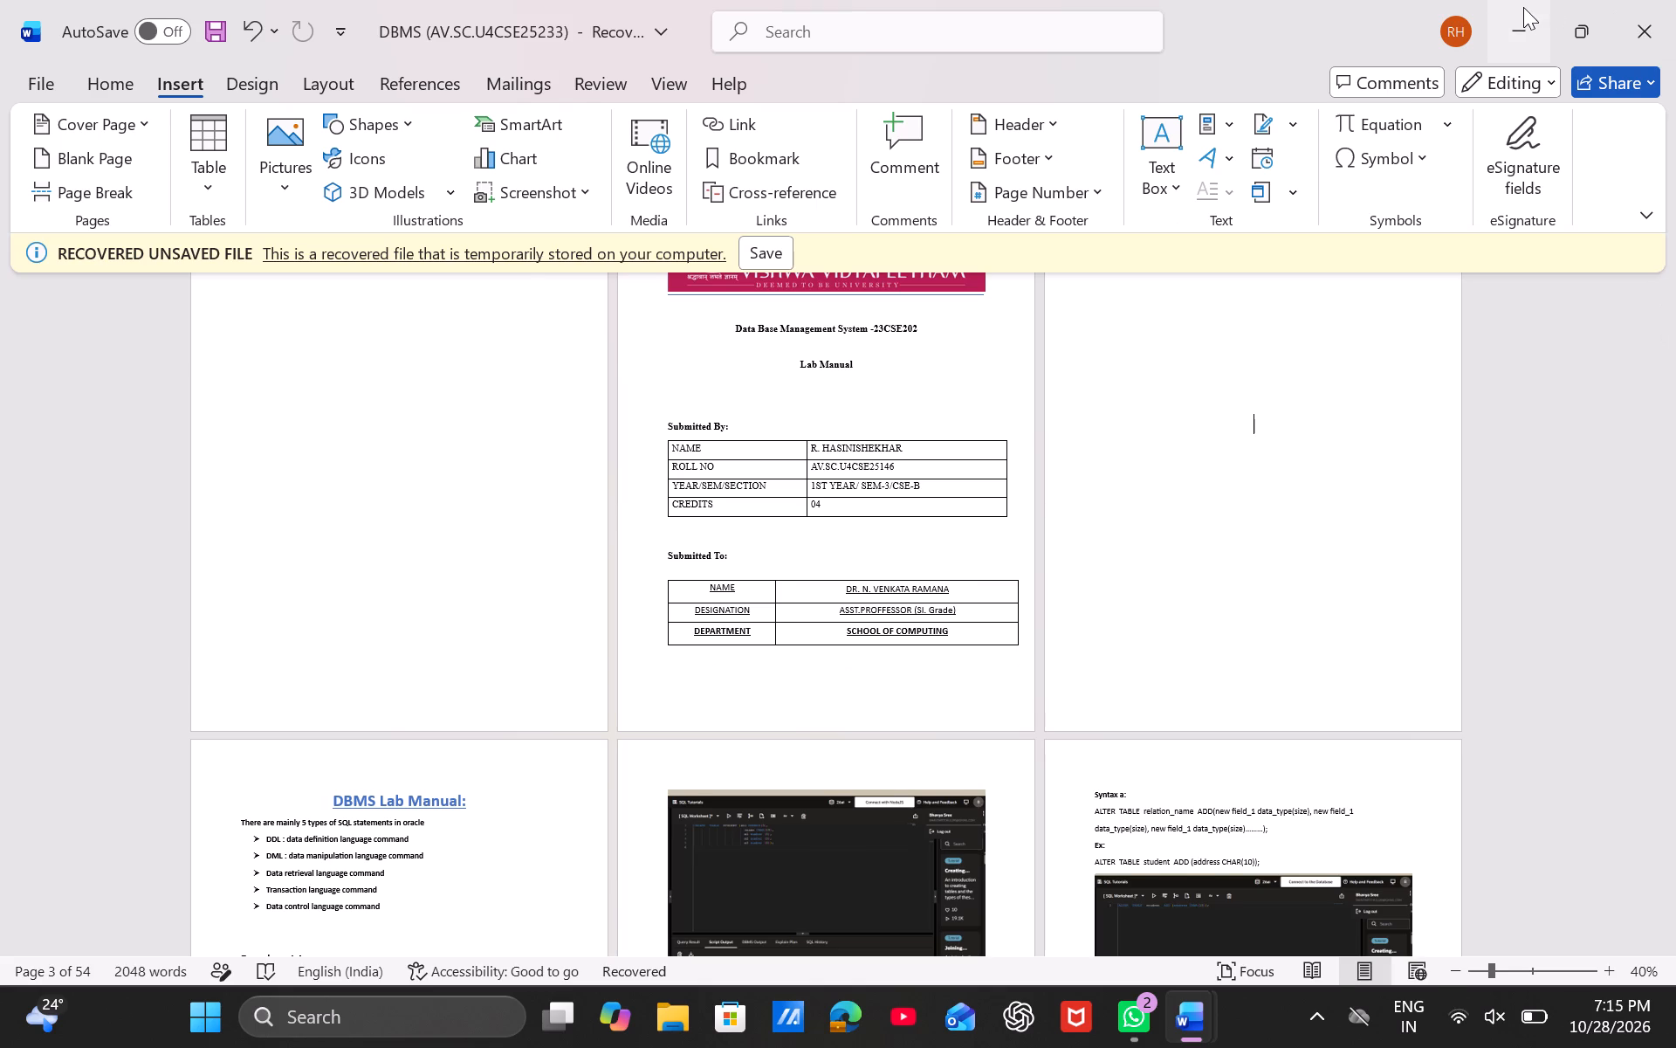
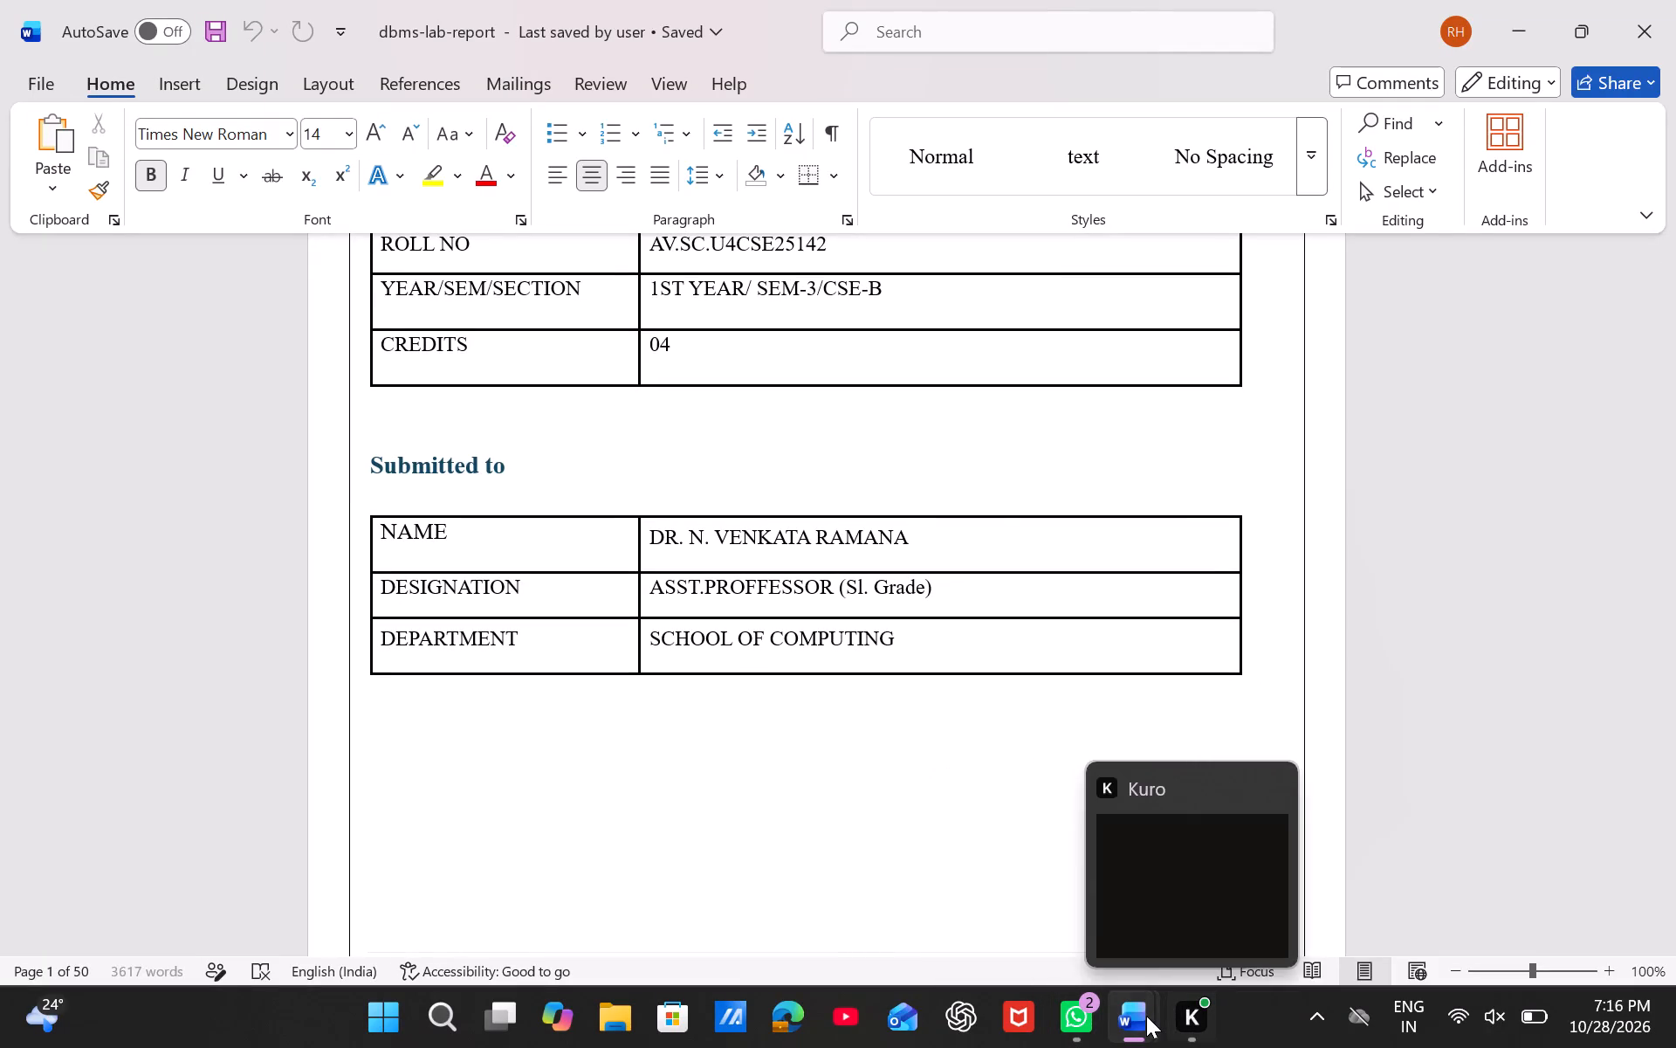
Switch to the recovered DBMS document and delete the underlined, centred faculty details table under the Submitted To heading.
click(1069, 895)
scroll(904, 532, up, 1)
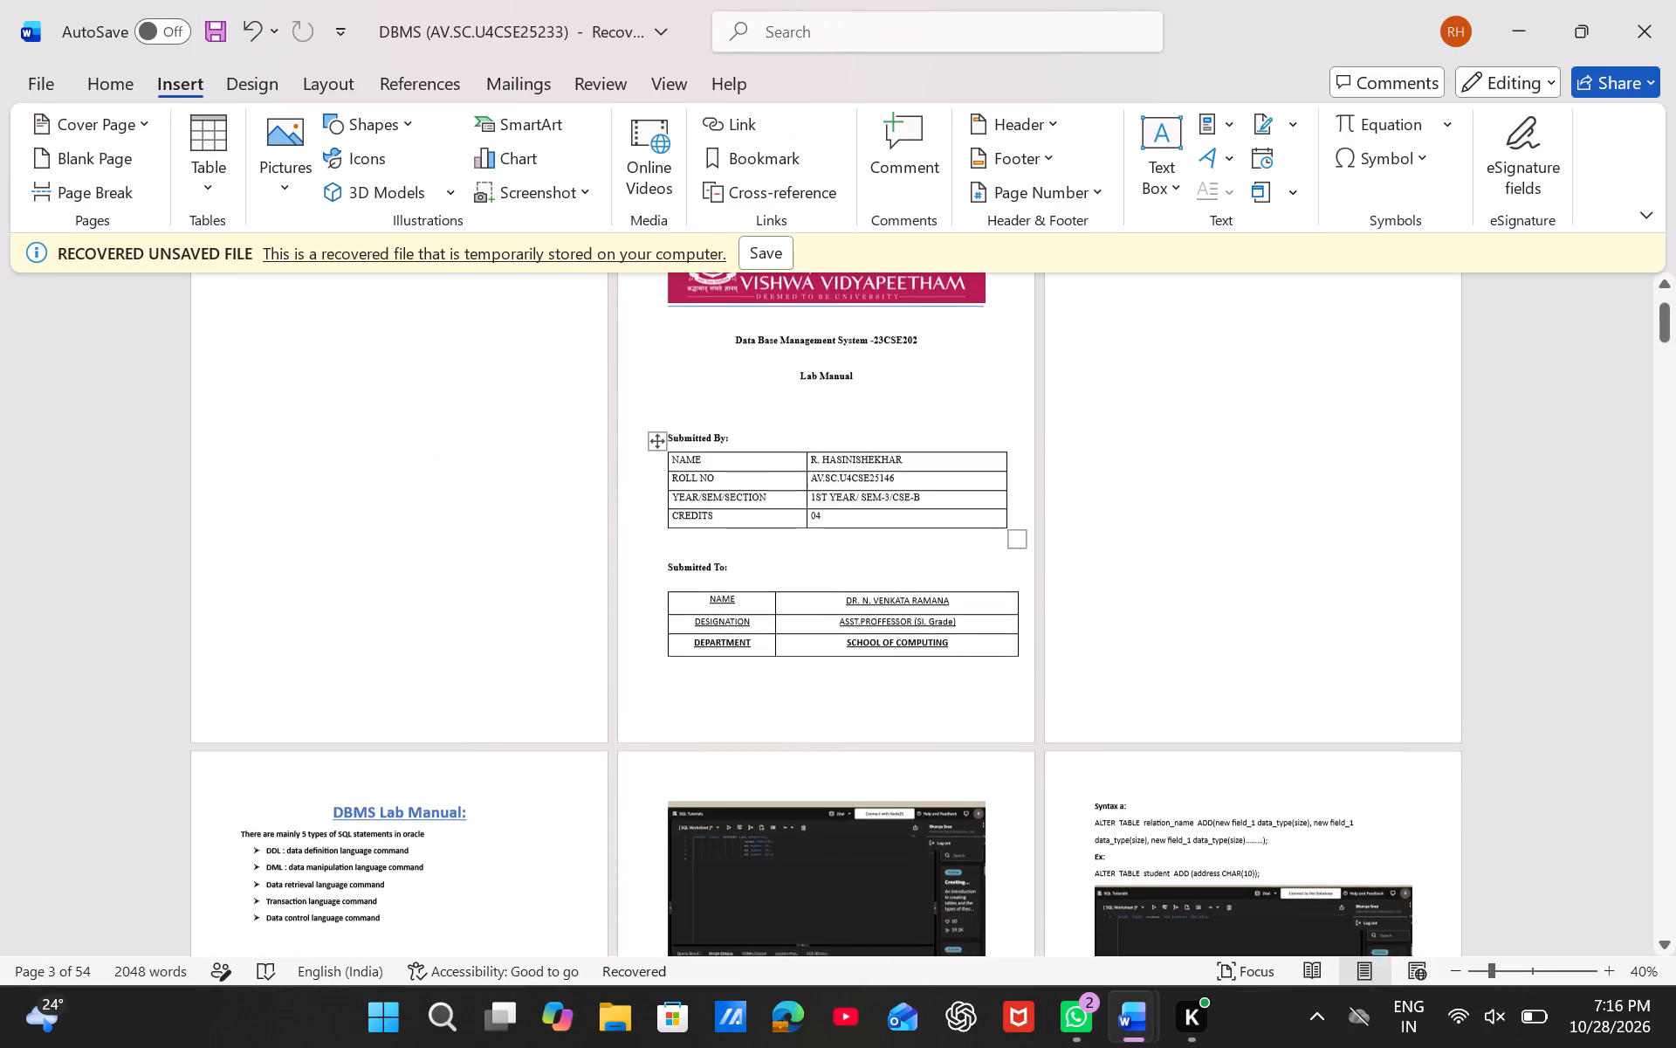
scroll(904, 532, up, 1)
ctrl+scroll(933, 651, up, 6)
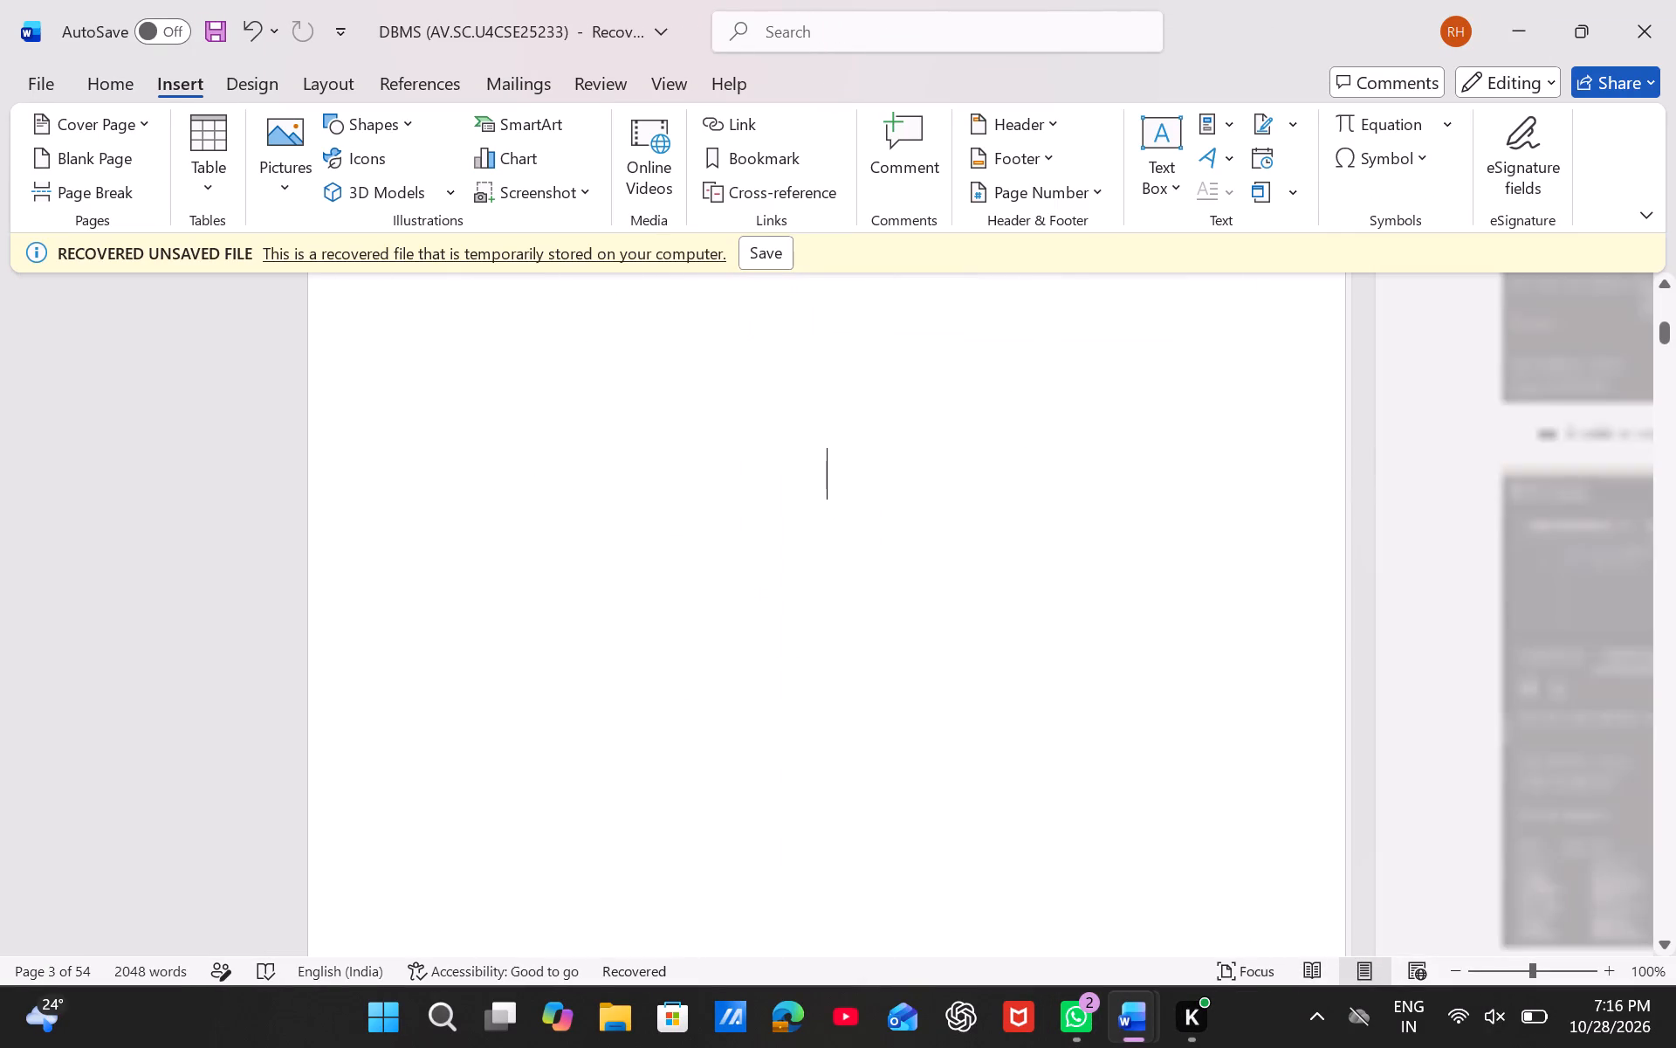
scroll(933, 651, up, 7)
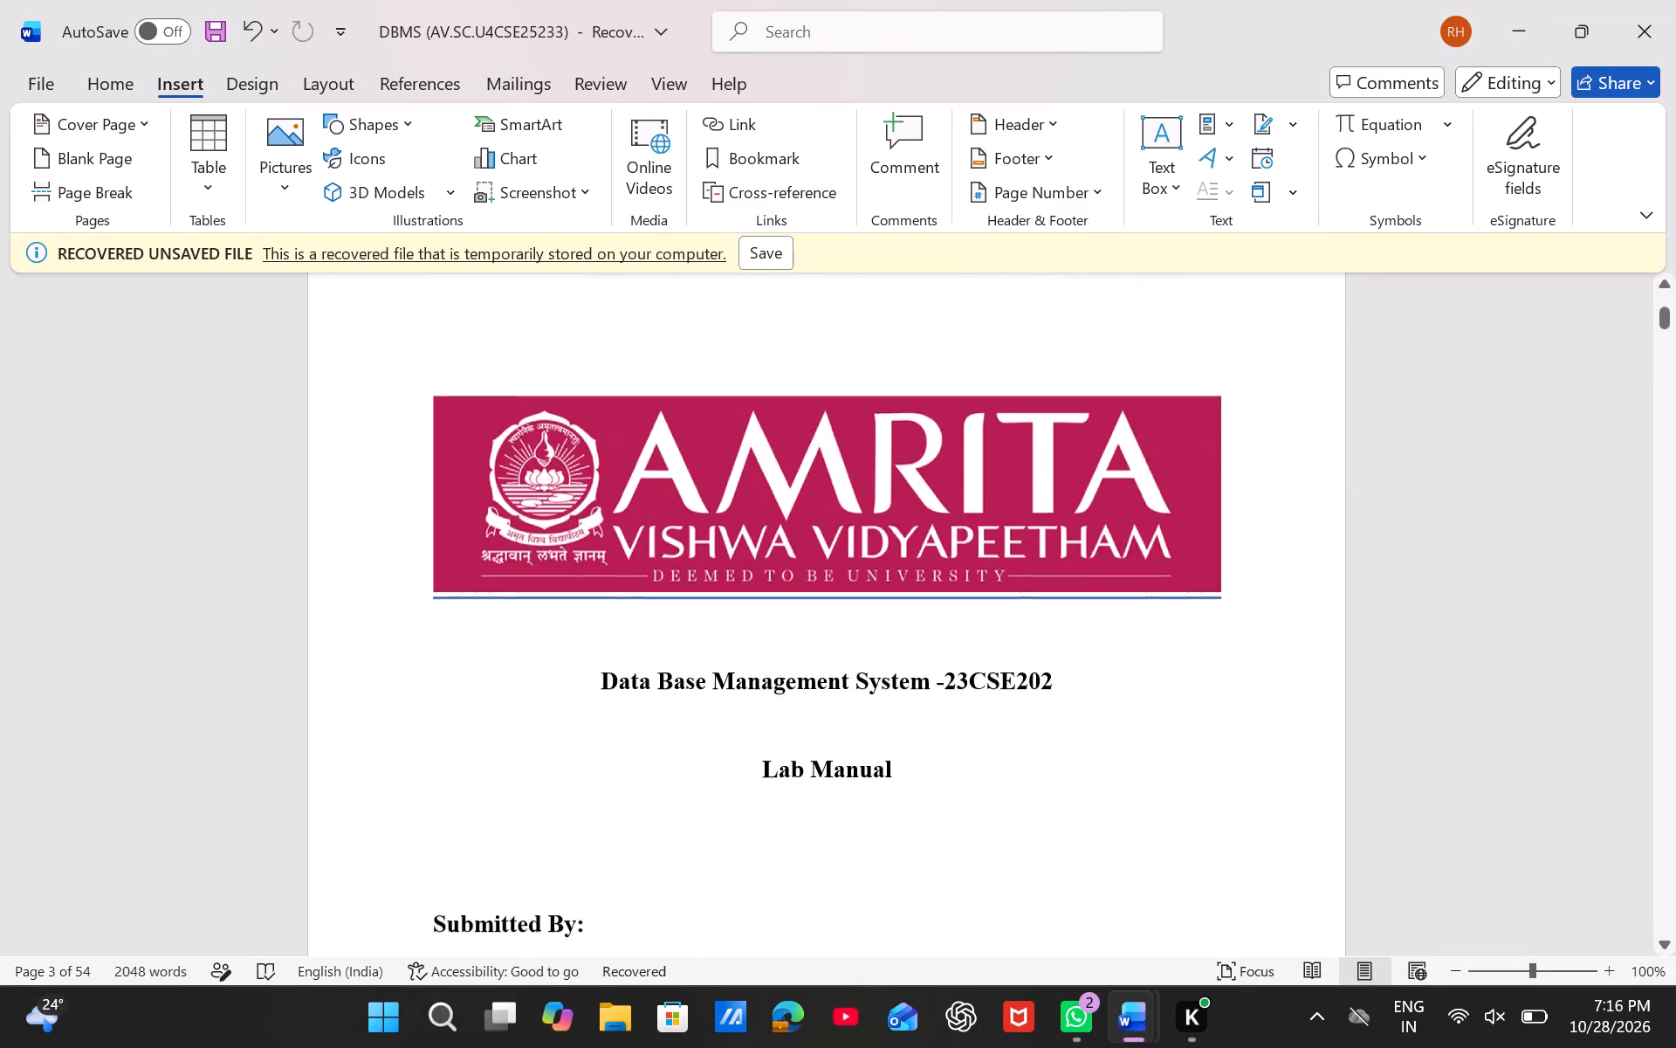
scroll(933, 651, down, 3)
scroll(976, 765, down, 1)
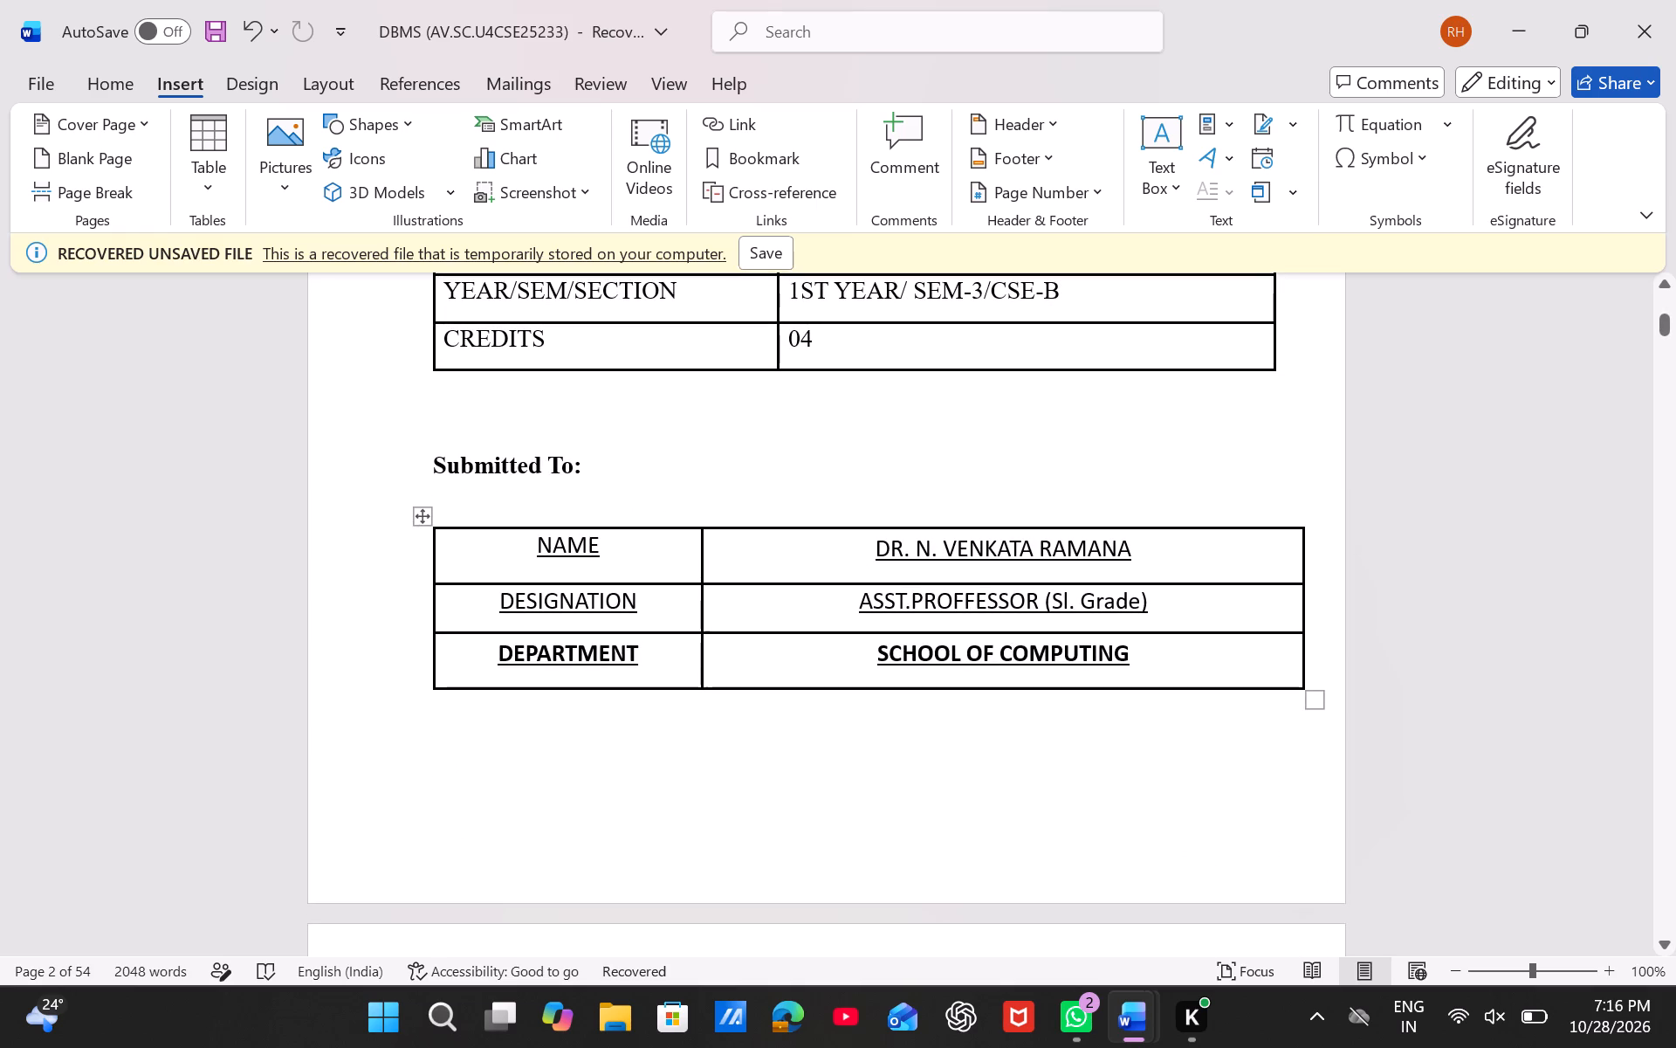
drag(642, 660, 560, 539)
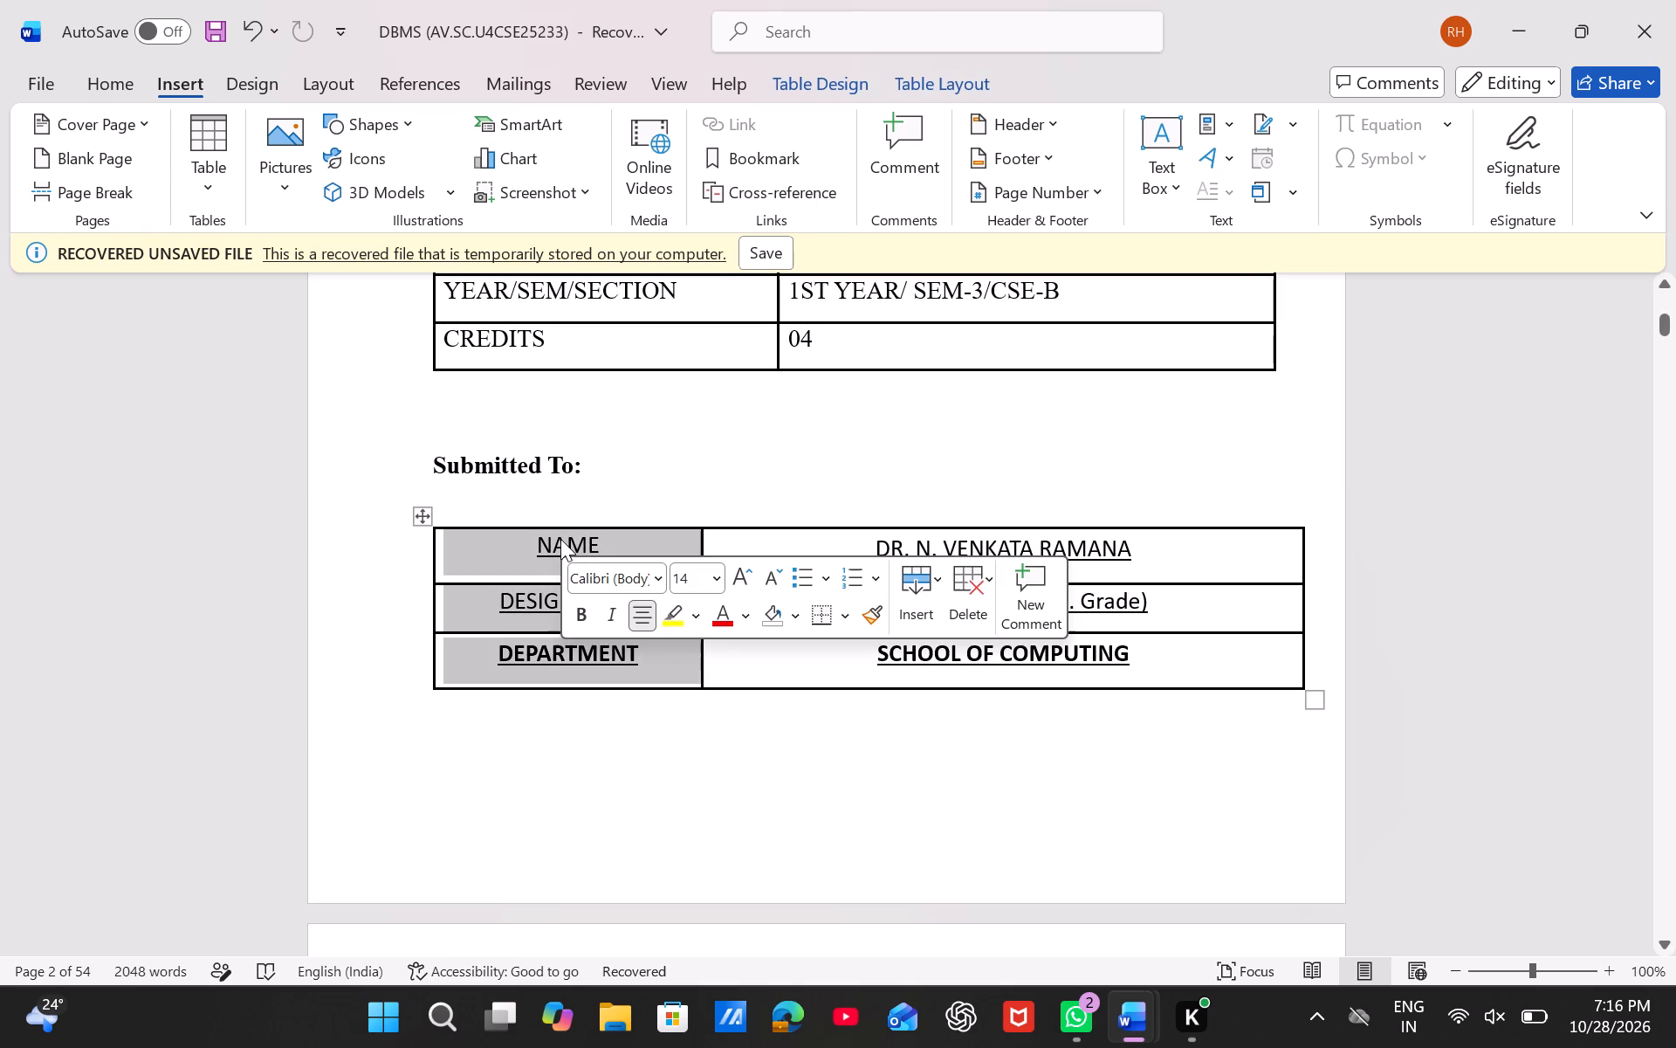
click(587, 717)
drag(614, 544, 539, 548)
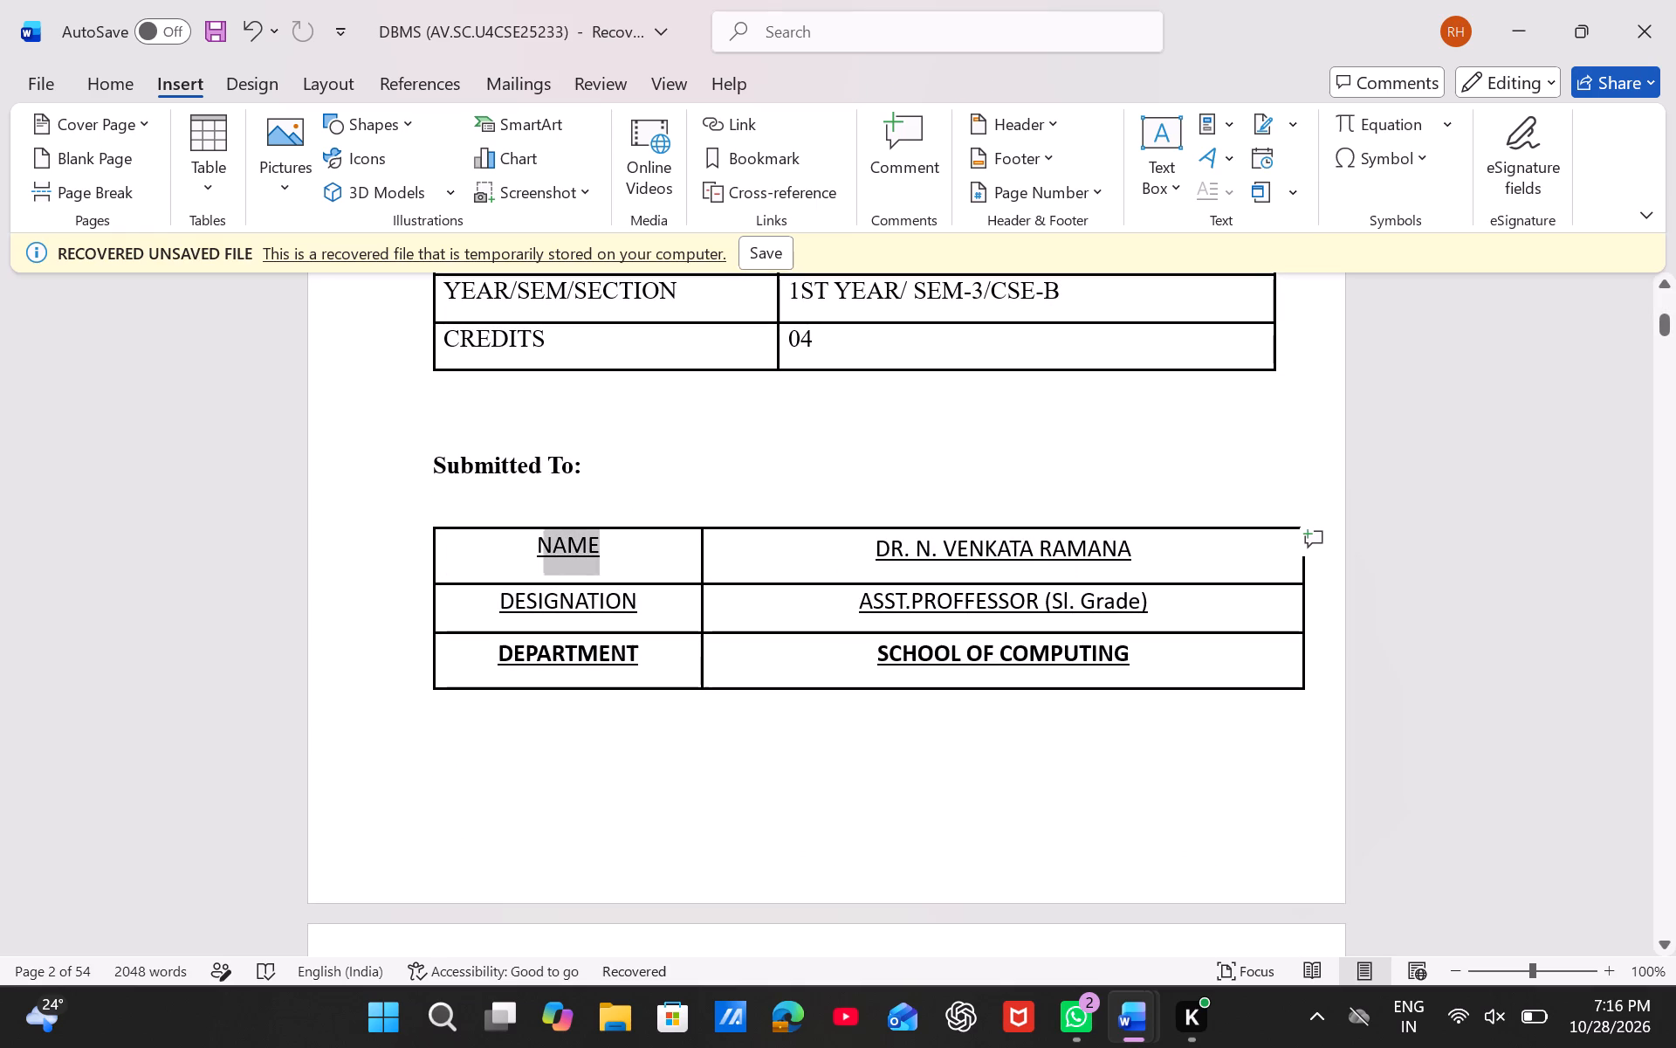
drag(539, 548, 532, 548)
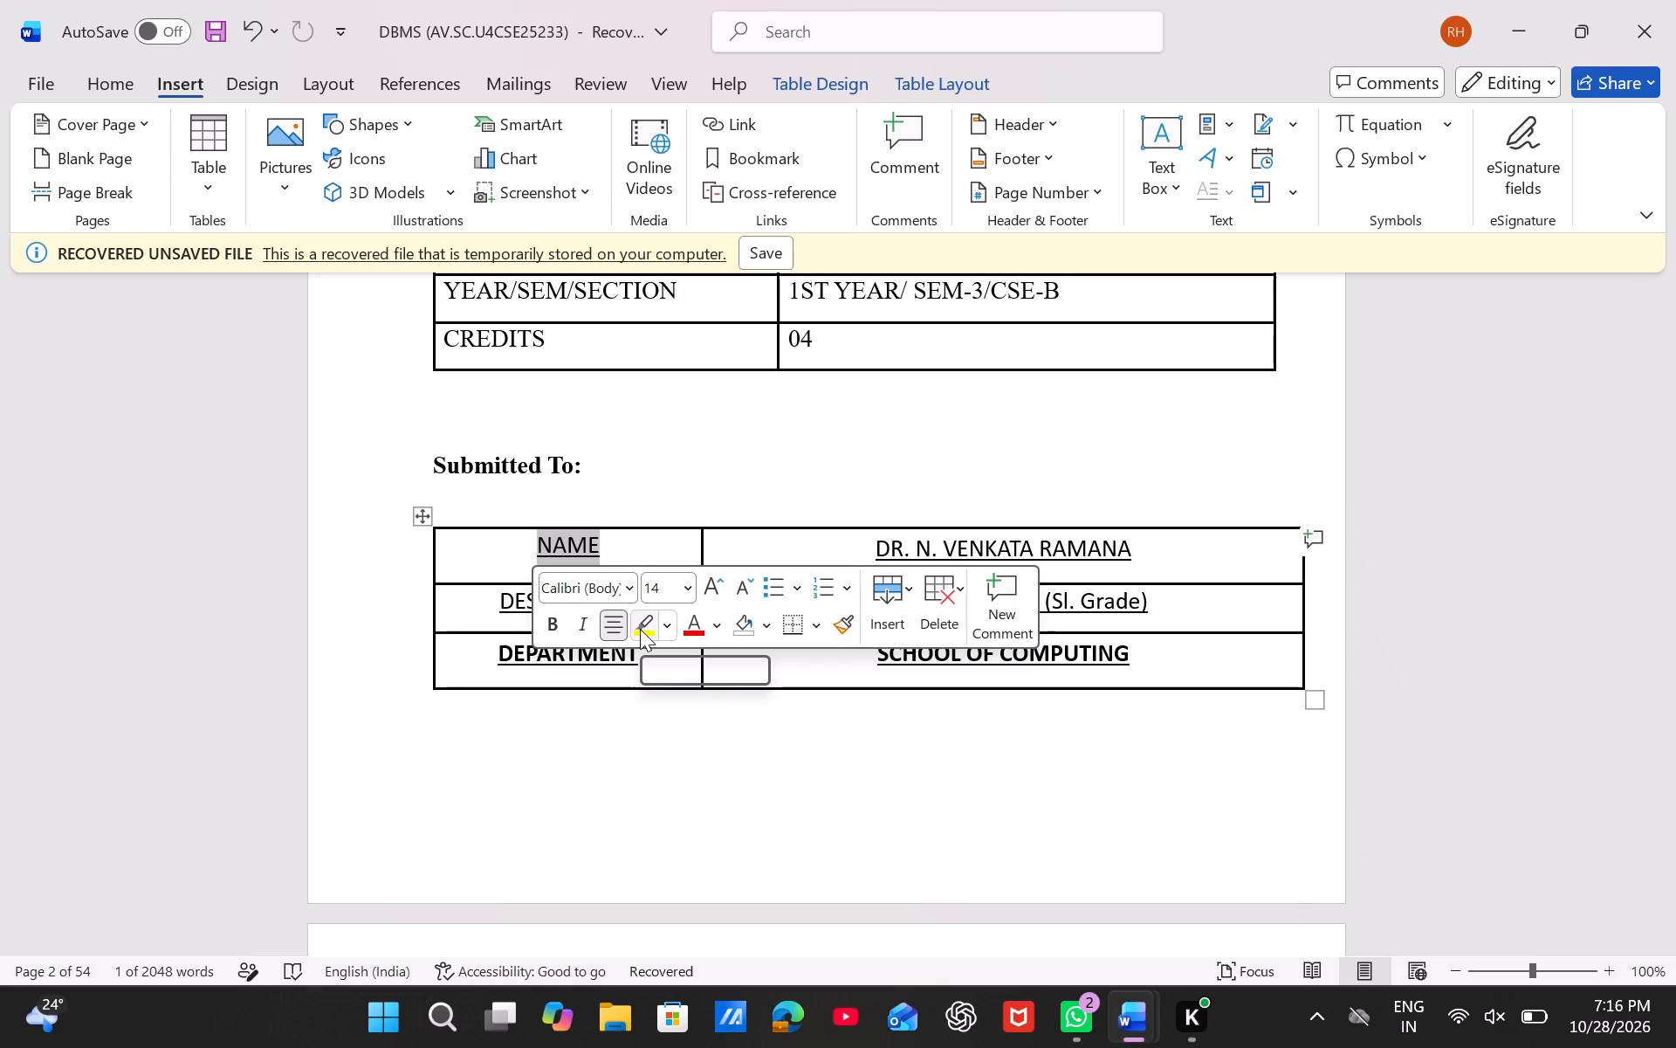
click(650, 775)
drag(1201, 716, 810, 567)
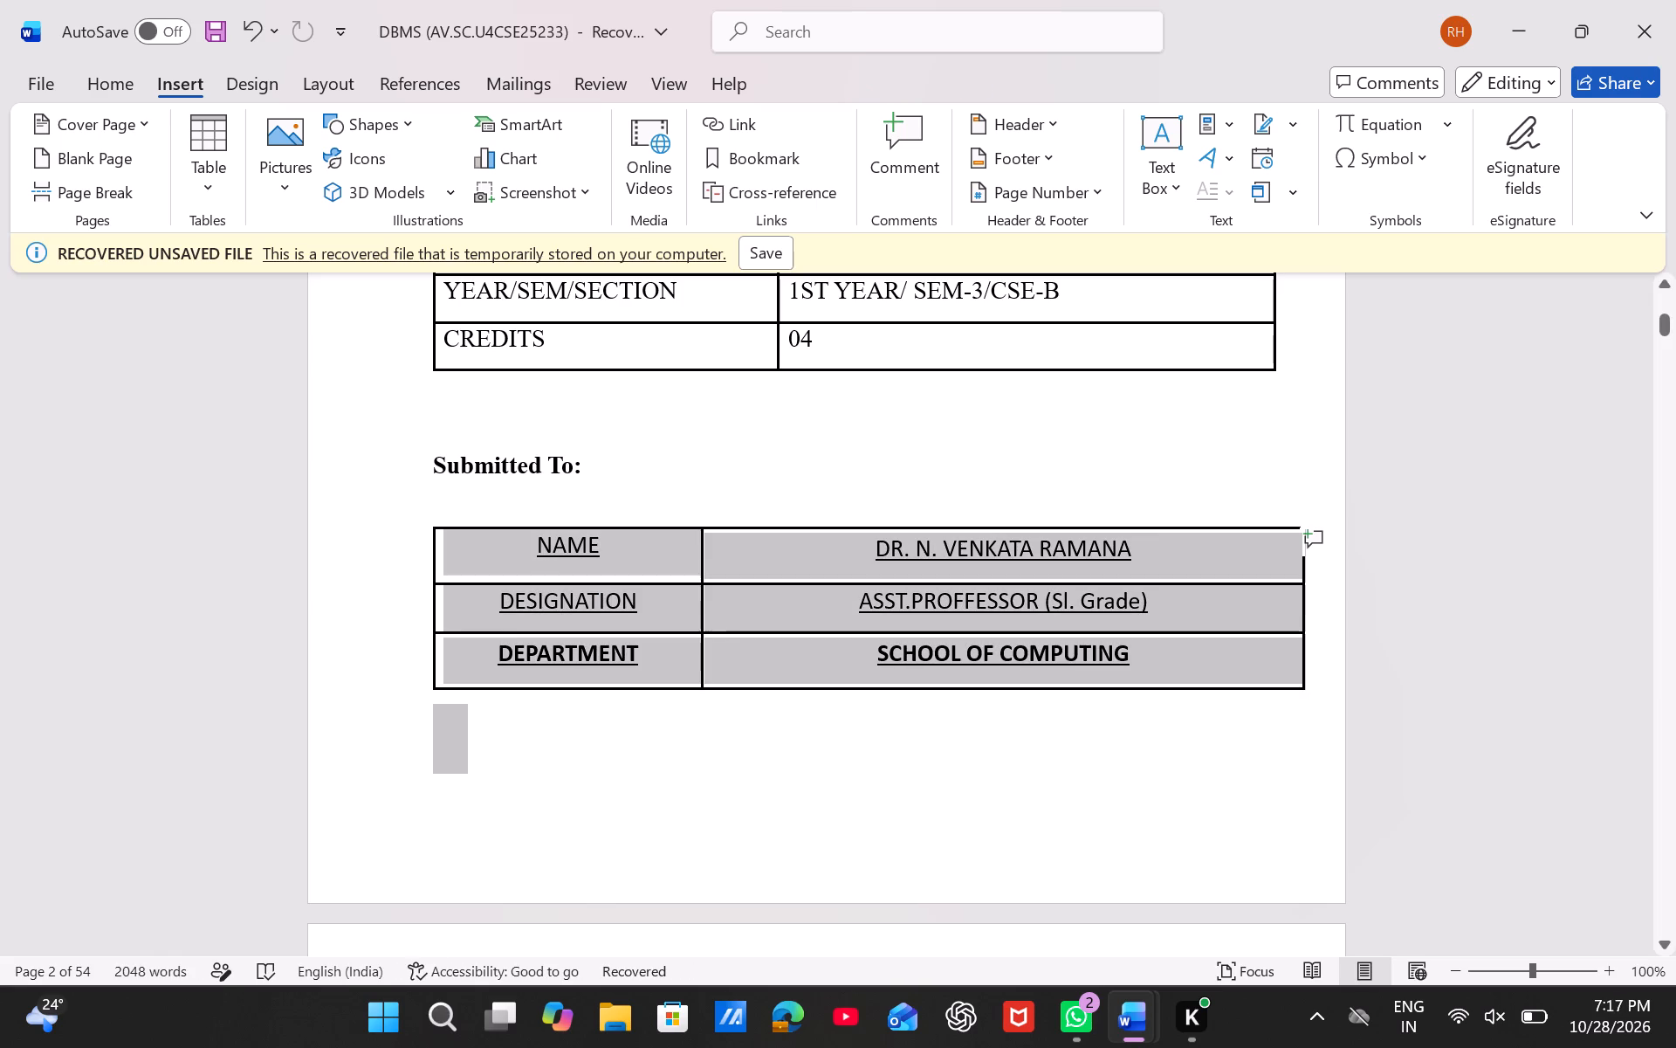
drag(810, 567, 727, 573)
key(BackSpace)
Copy the three-row faculty table under Submitted to in dbms-lab-report into the recovered document, below its Submitted To heading.
scroll(727, 573, down, 3)
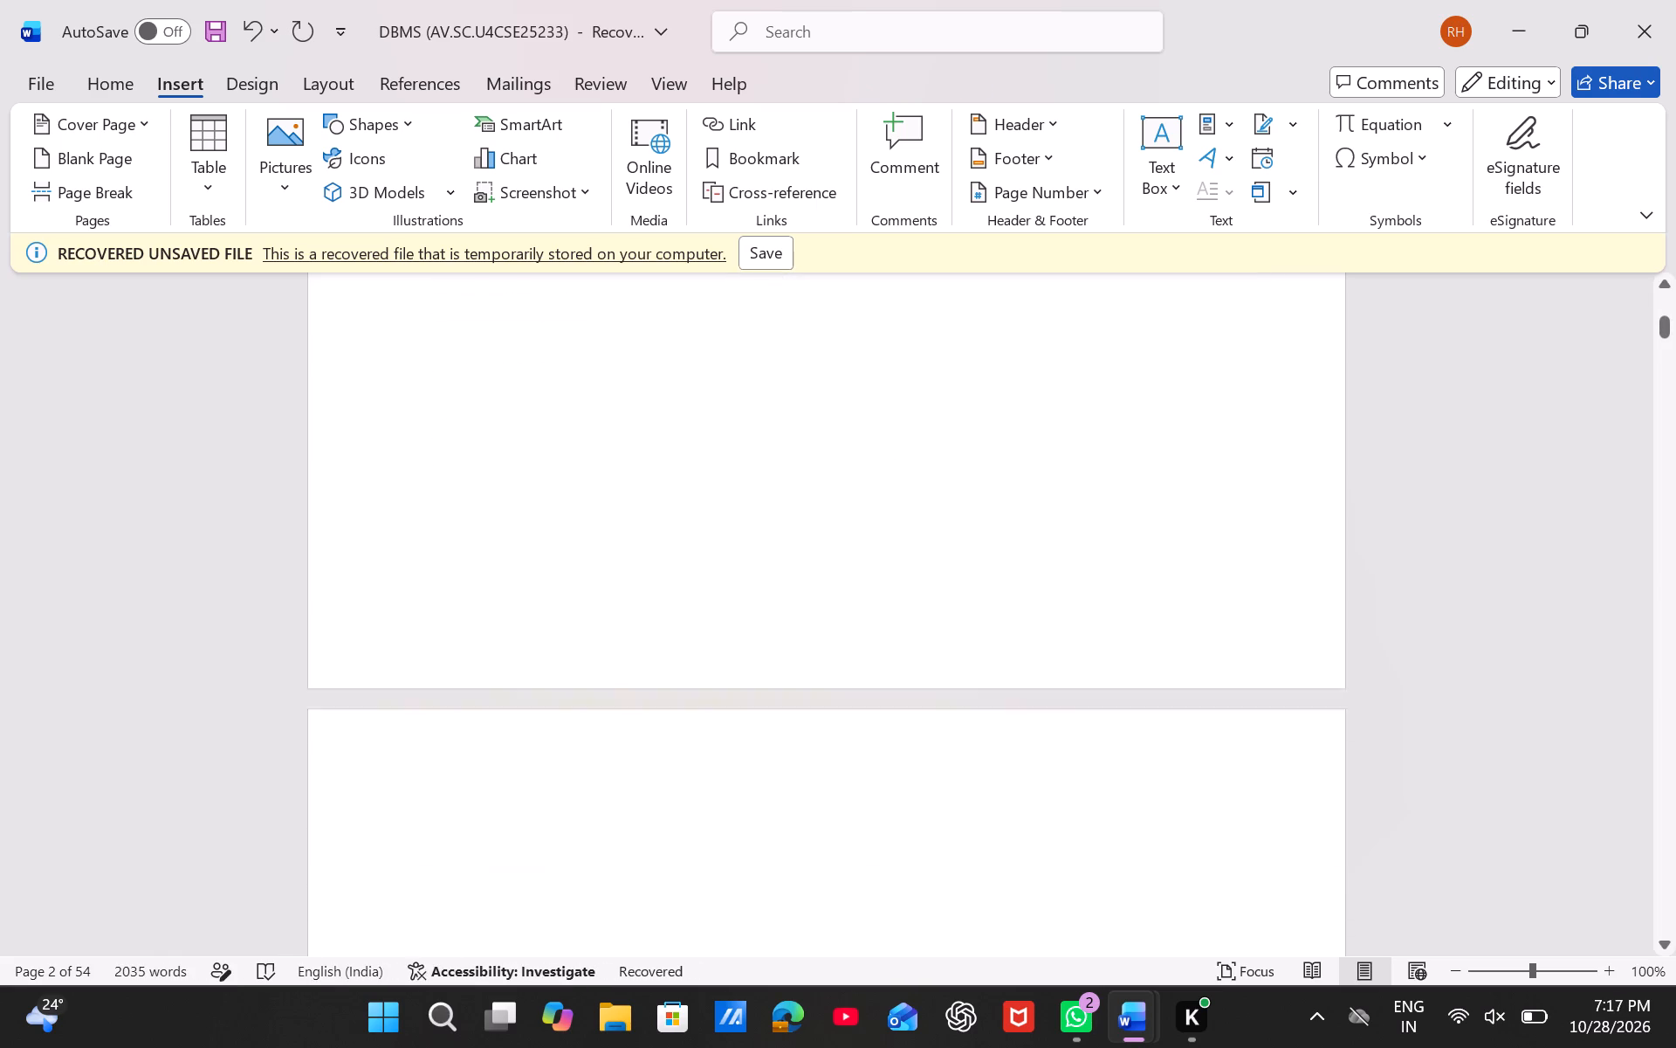
scroll(727, 573, down, 6)
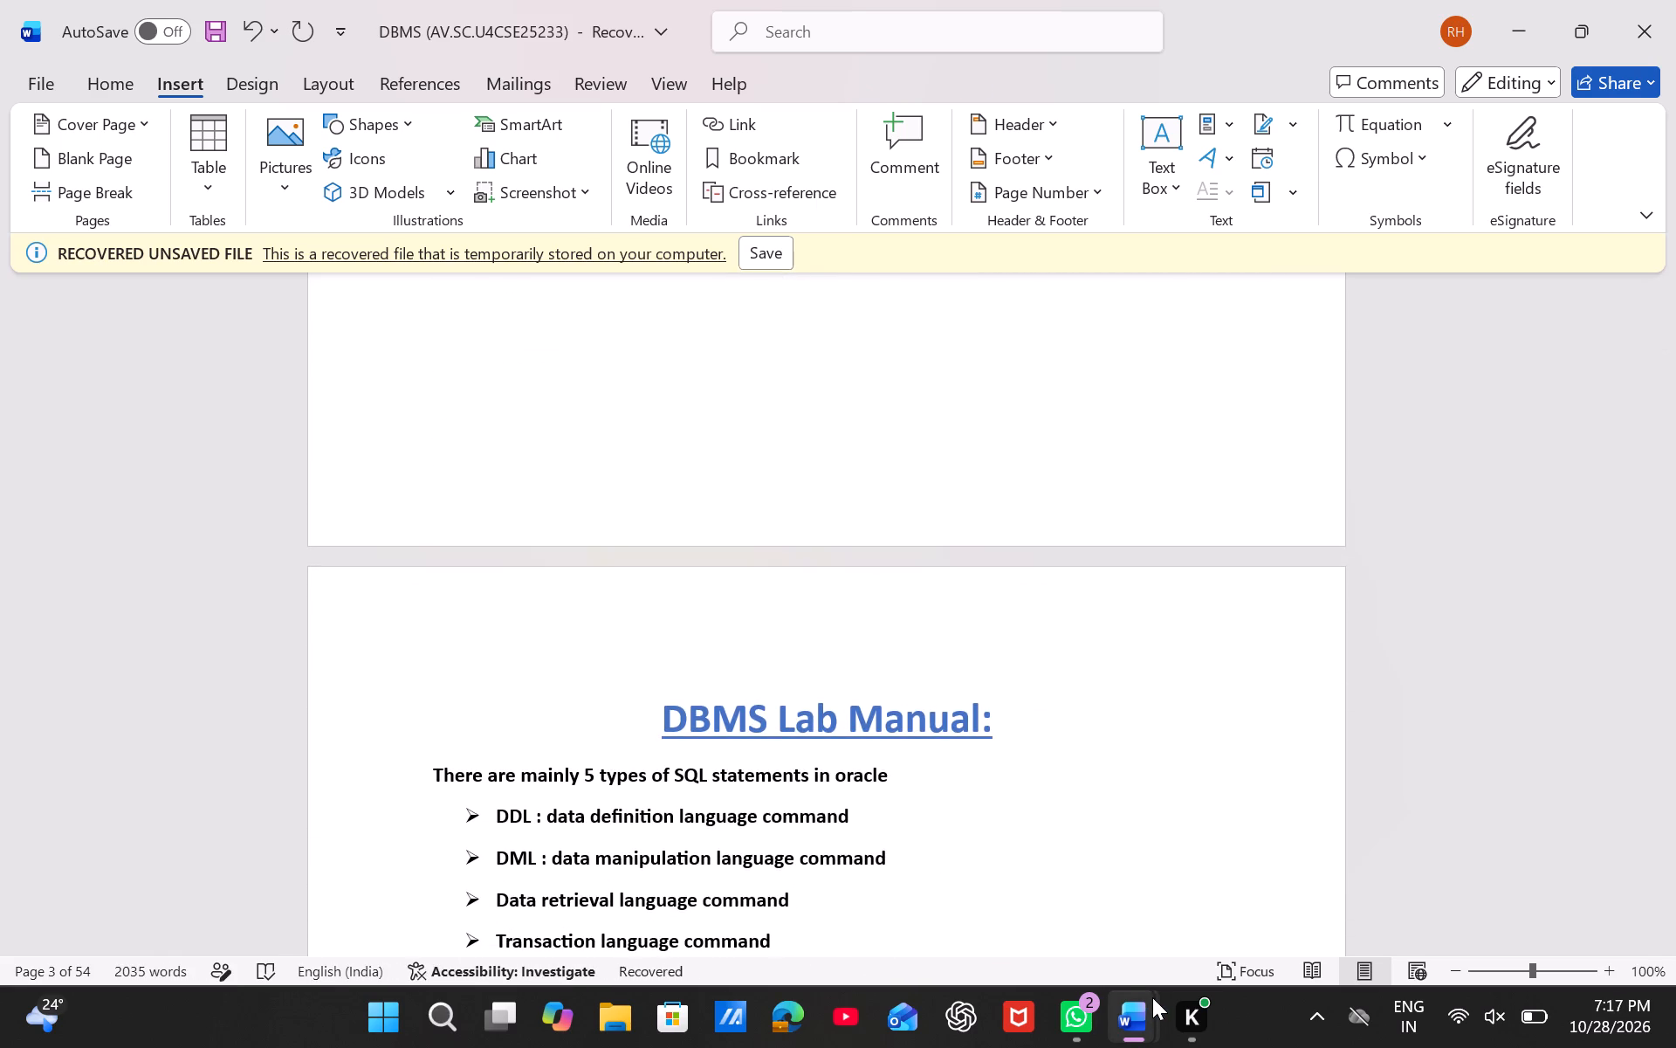
click(1230, 925)
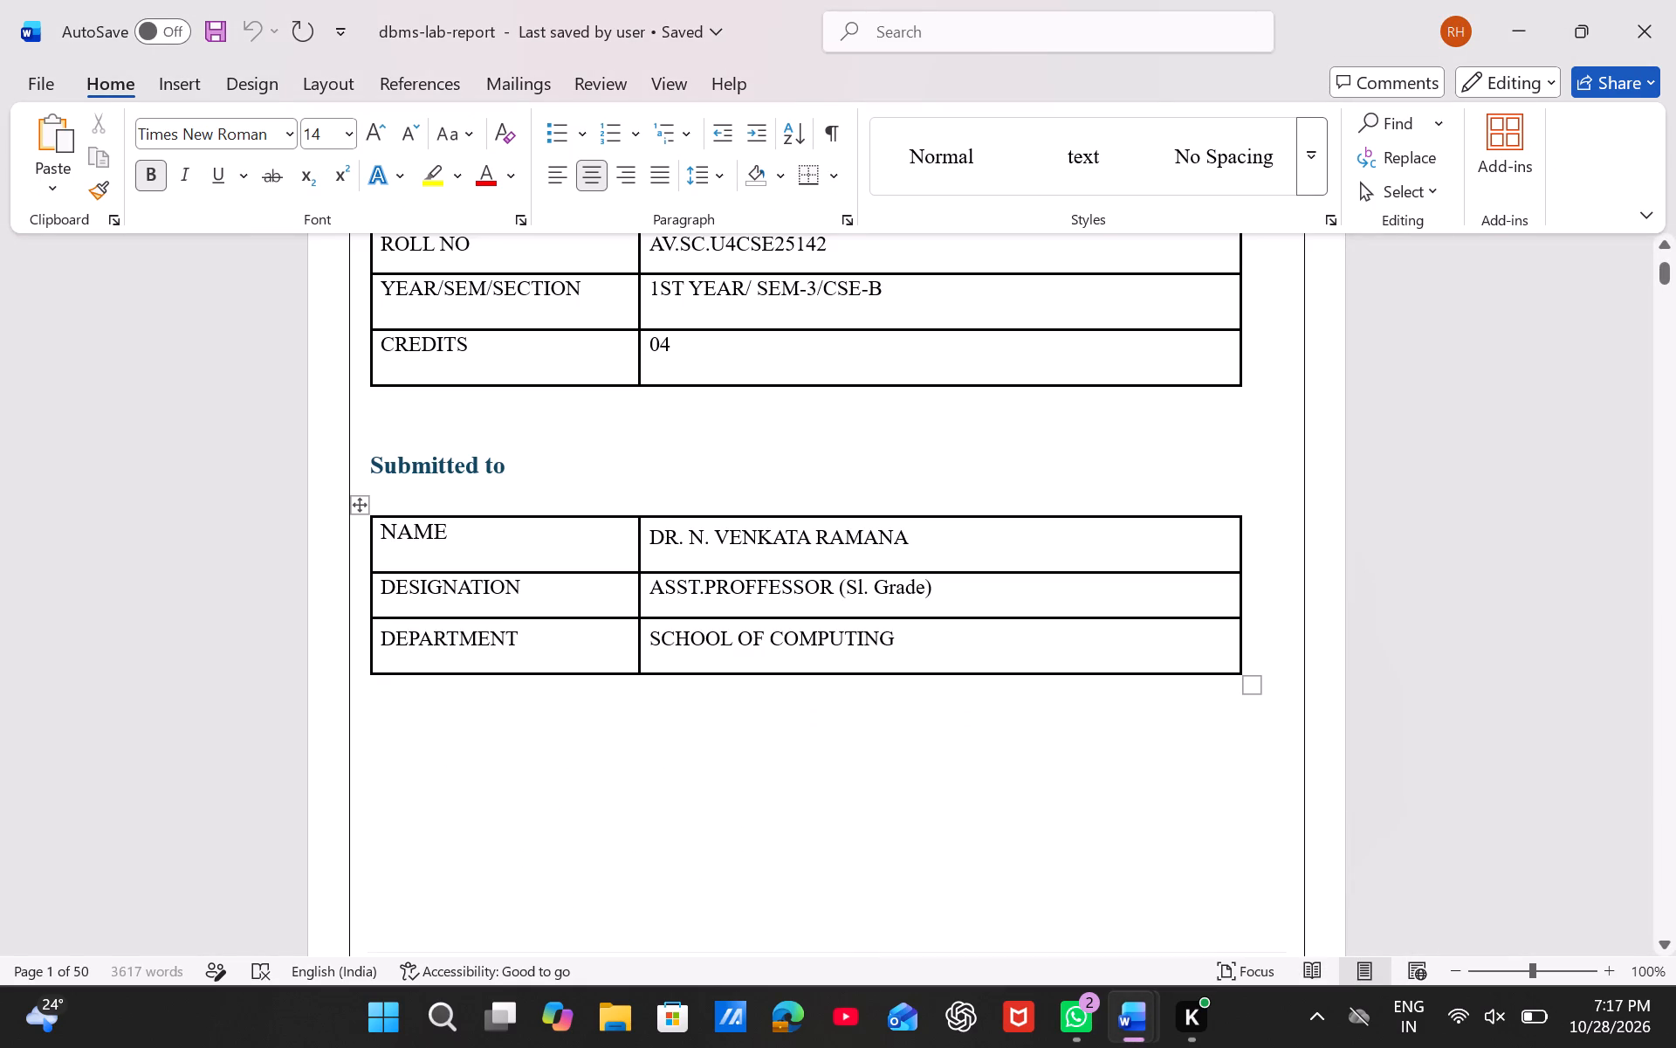
drag(383, 527, 422, 538)
drag(422, 538, 853, 705)
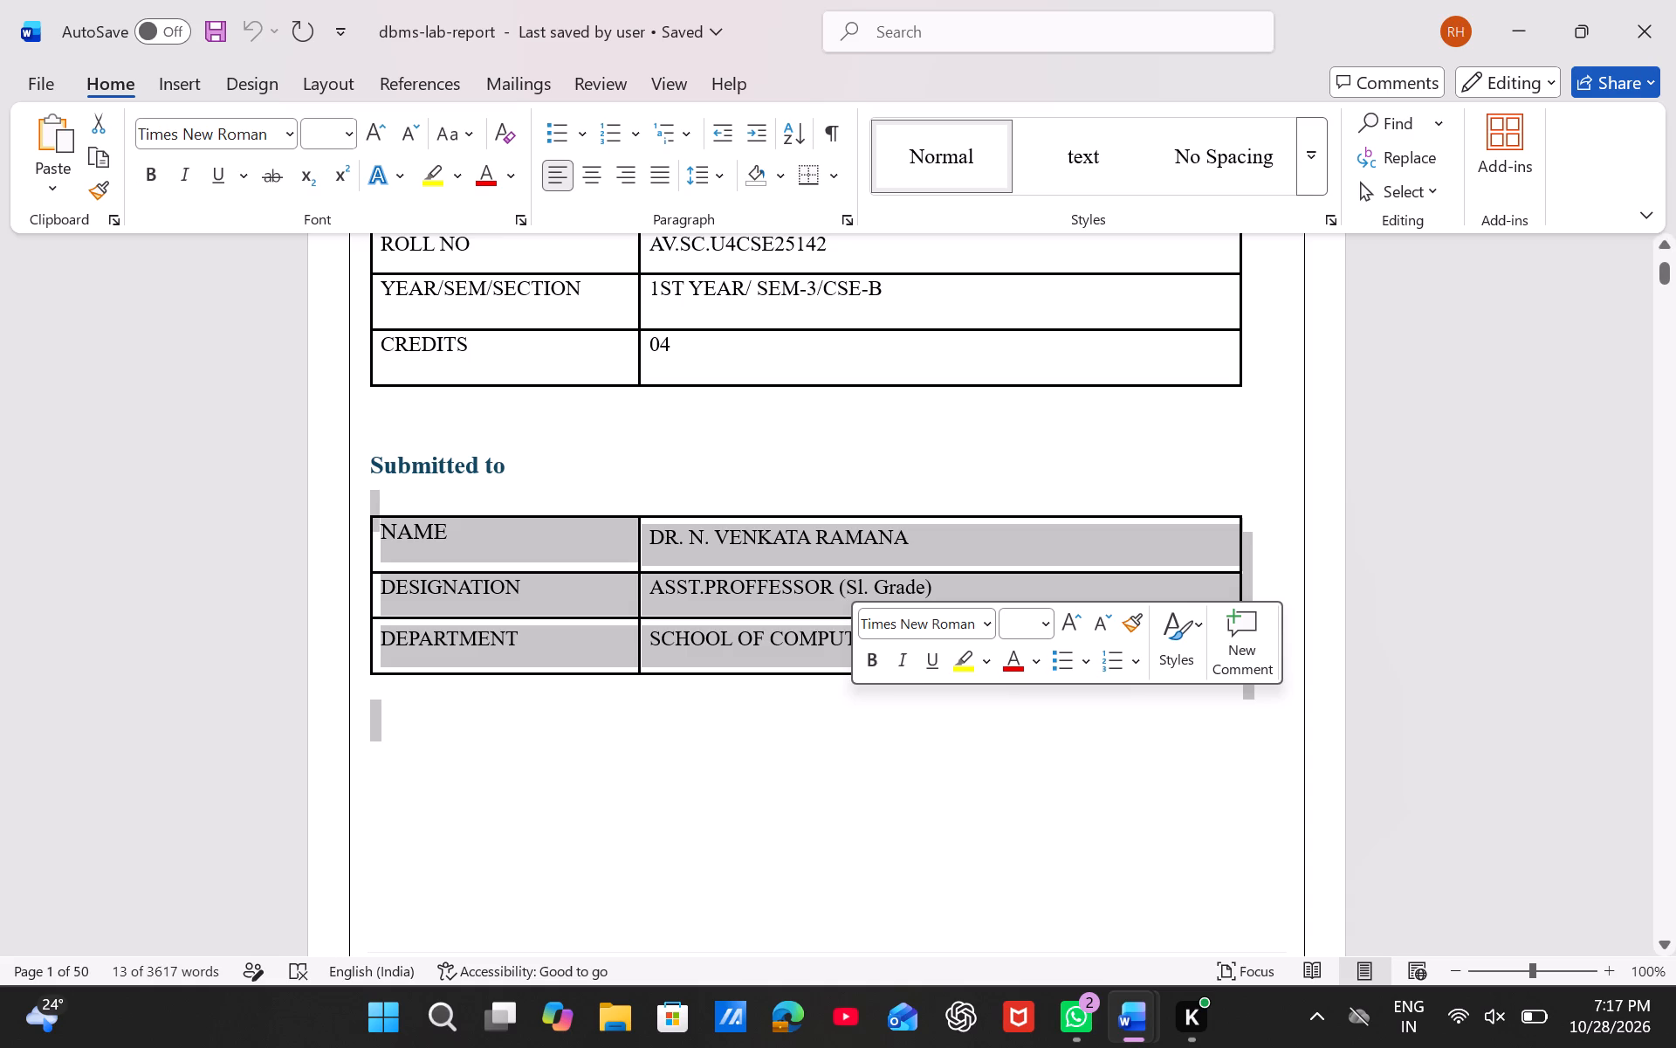
key(ctrl+c)
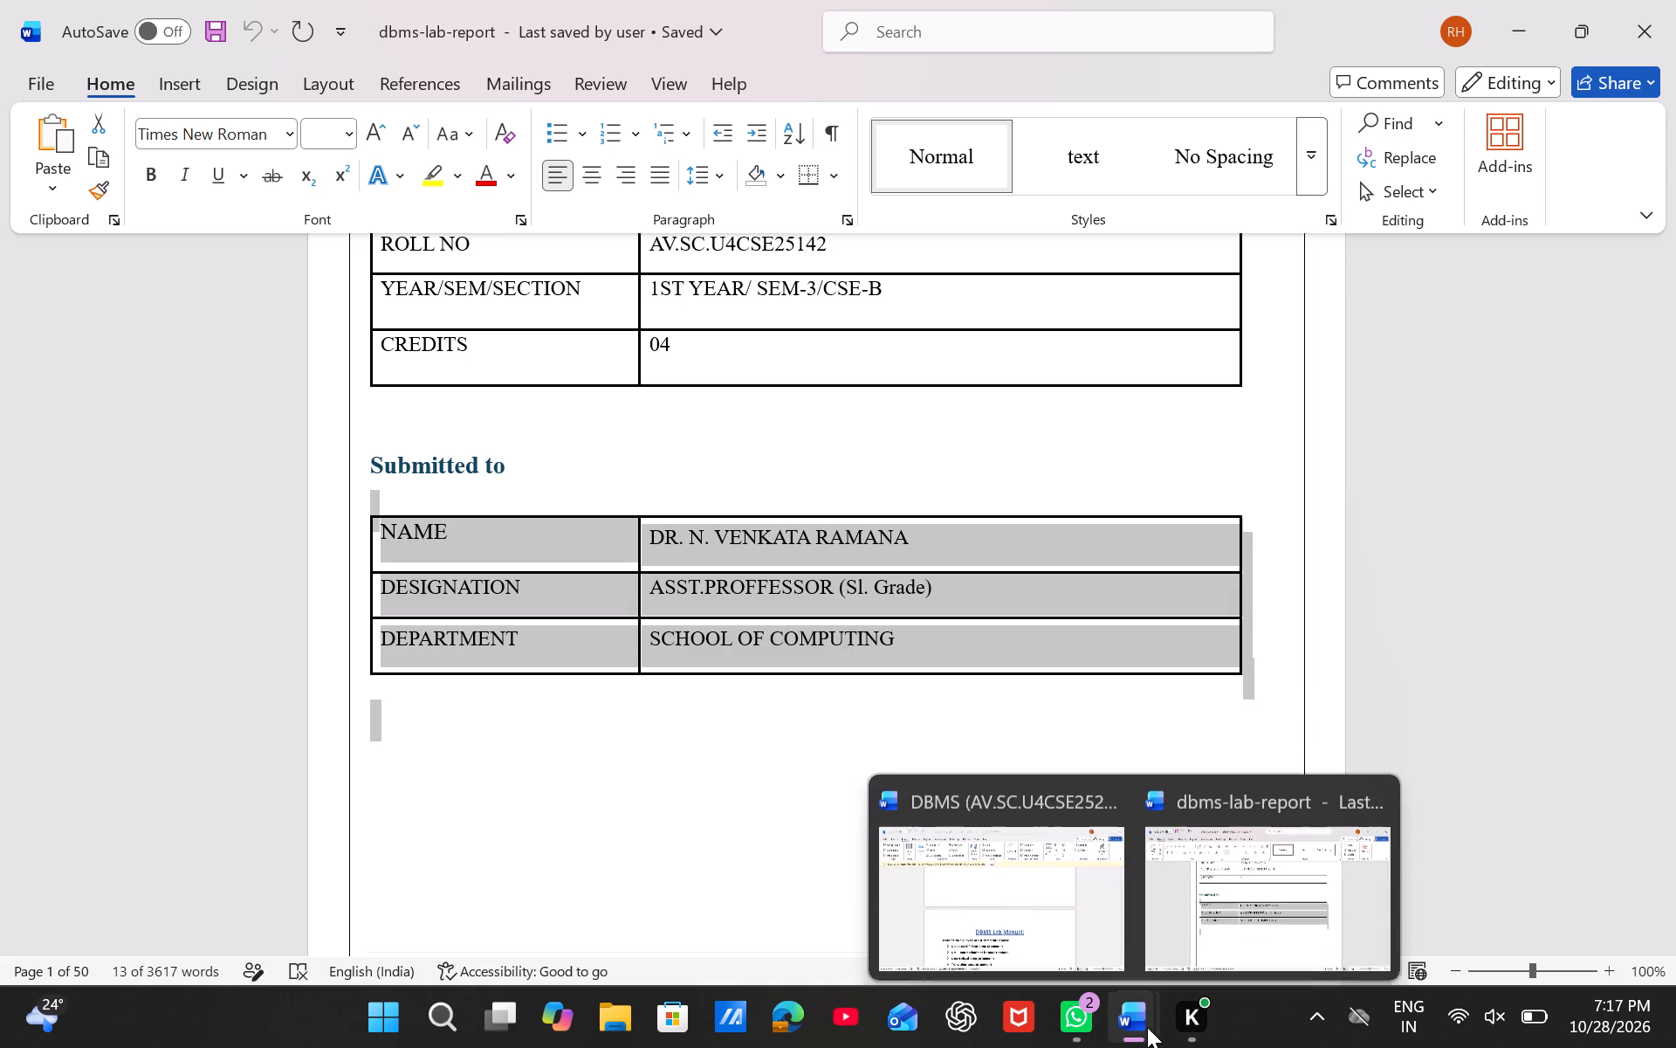
click(1027, 876)
scroll(898, 583, up, 2)
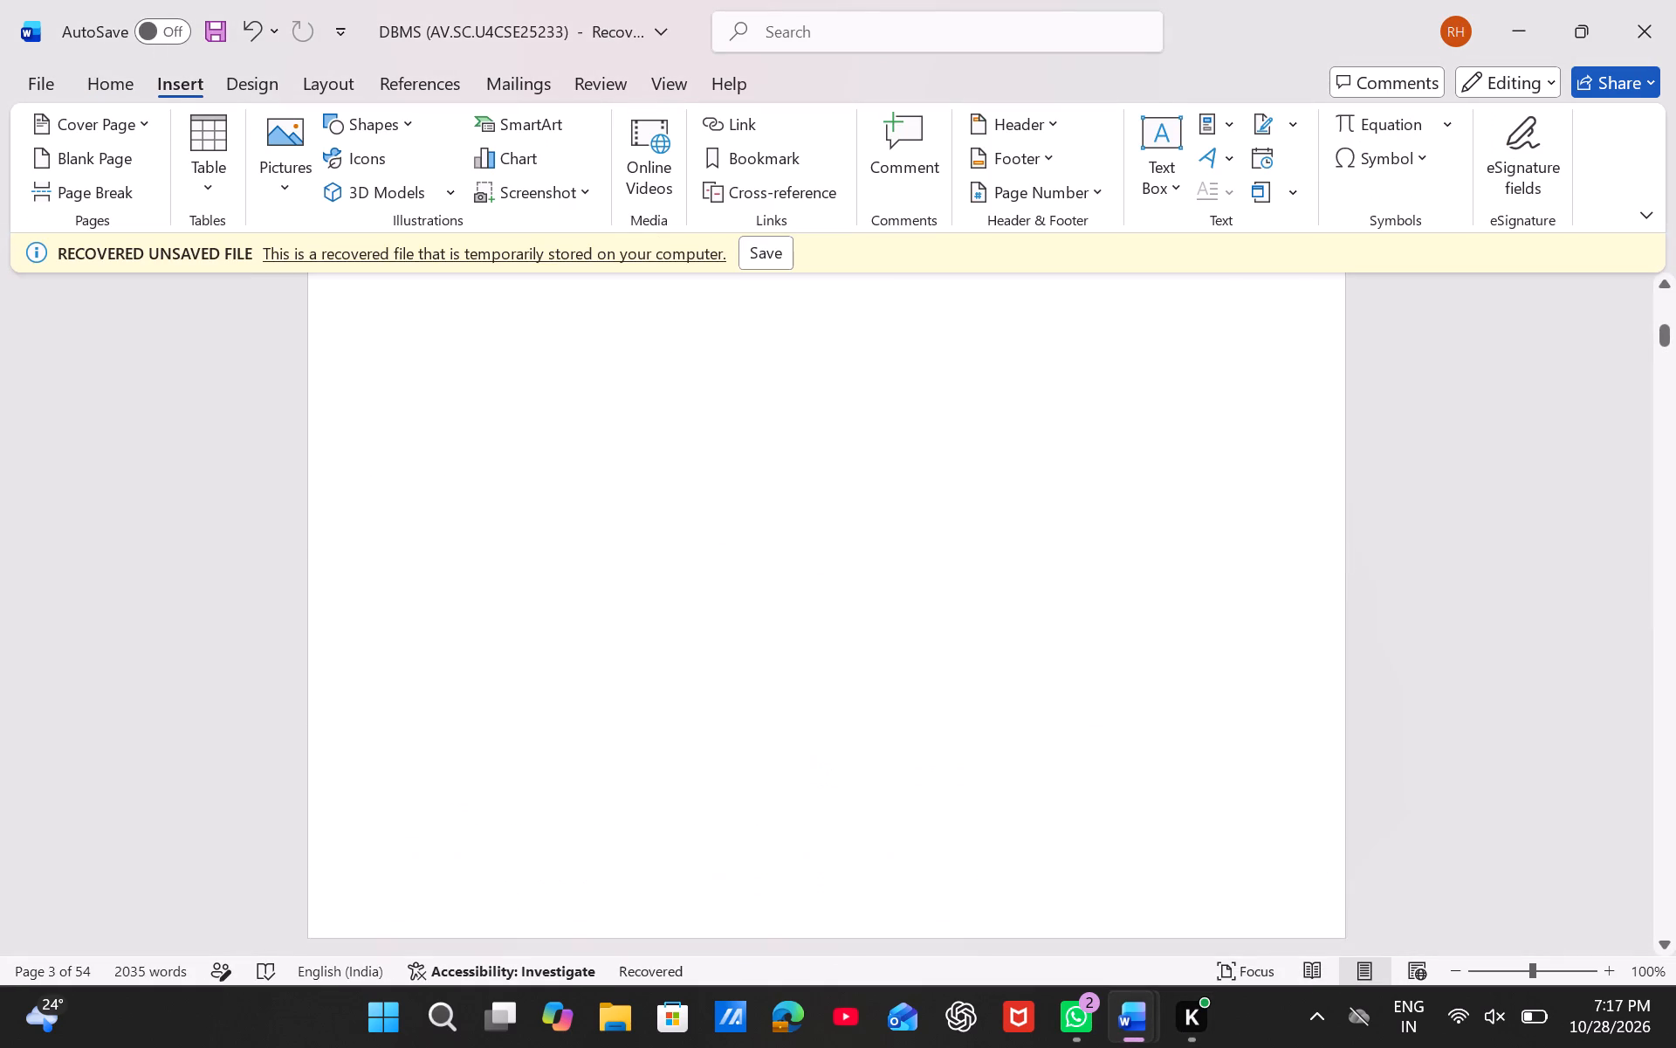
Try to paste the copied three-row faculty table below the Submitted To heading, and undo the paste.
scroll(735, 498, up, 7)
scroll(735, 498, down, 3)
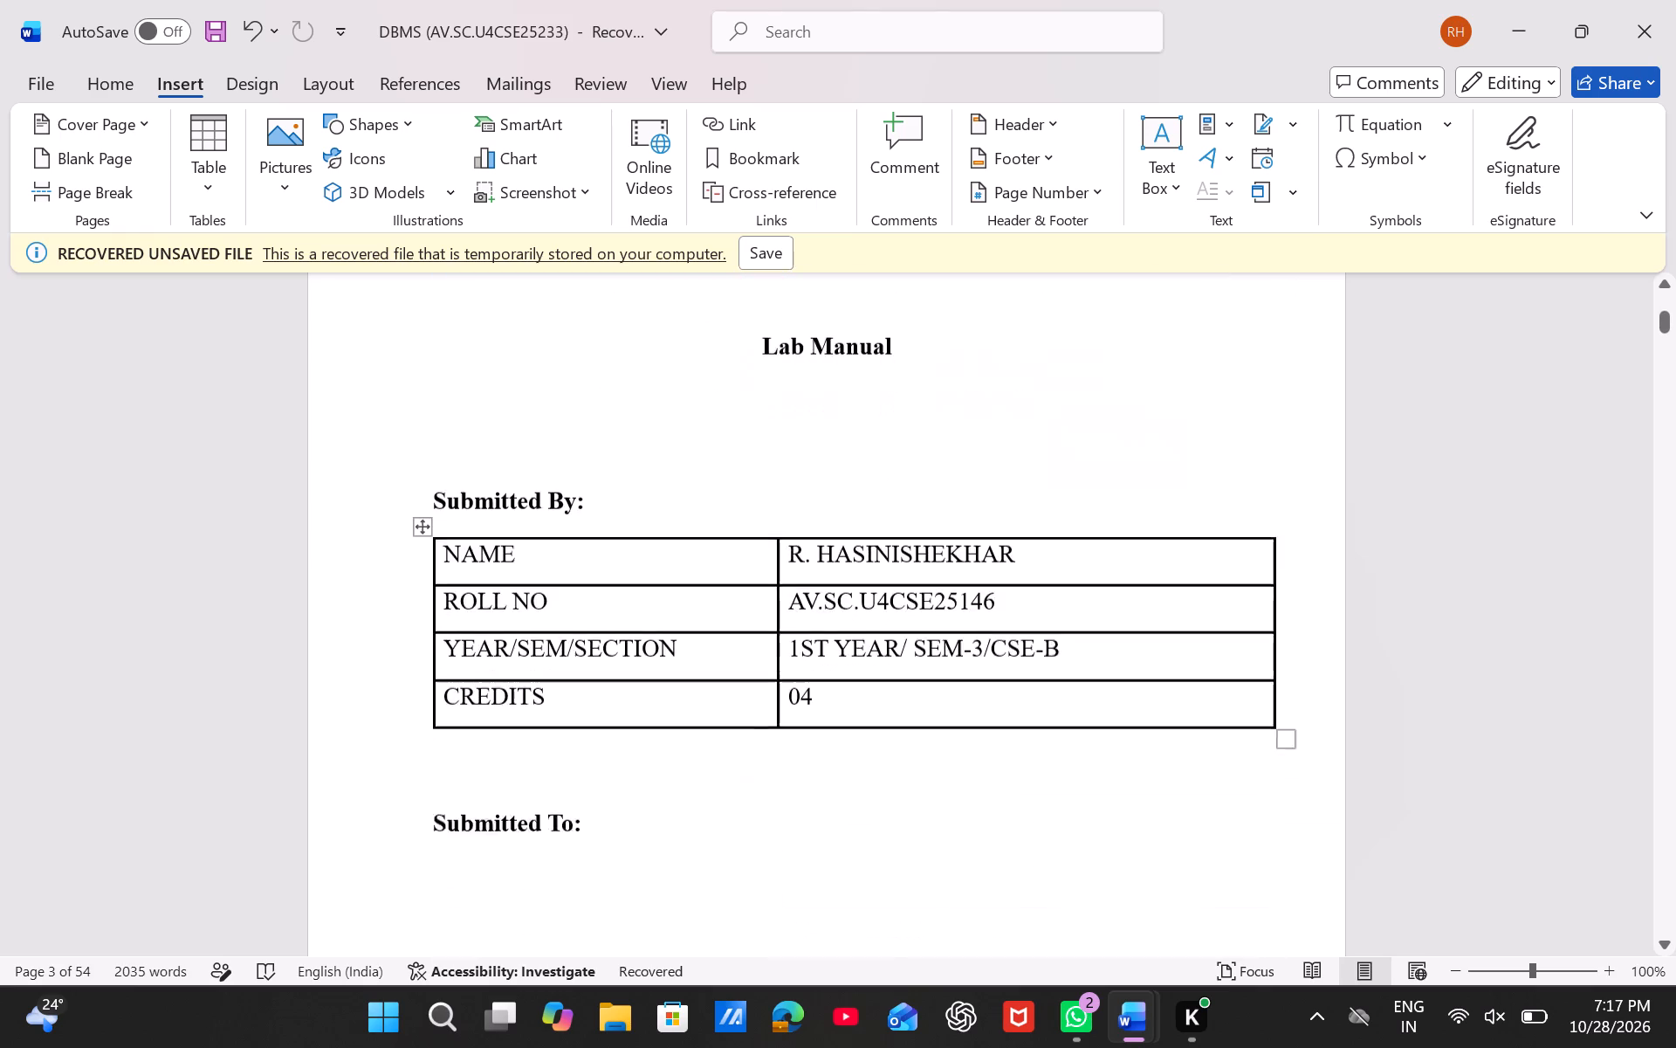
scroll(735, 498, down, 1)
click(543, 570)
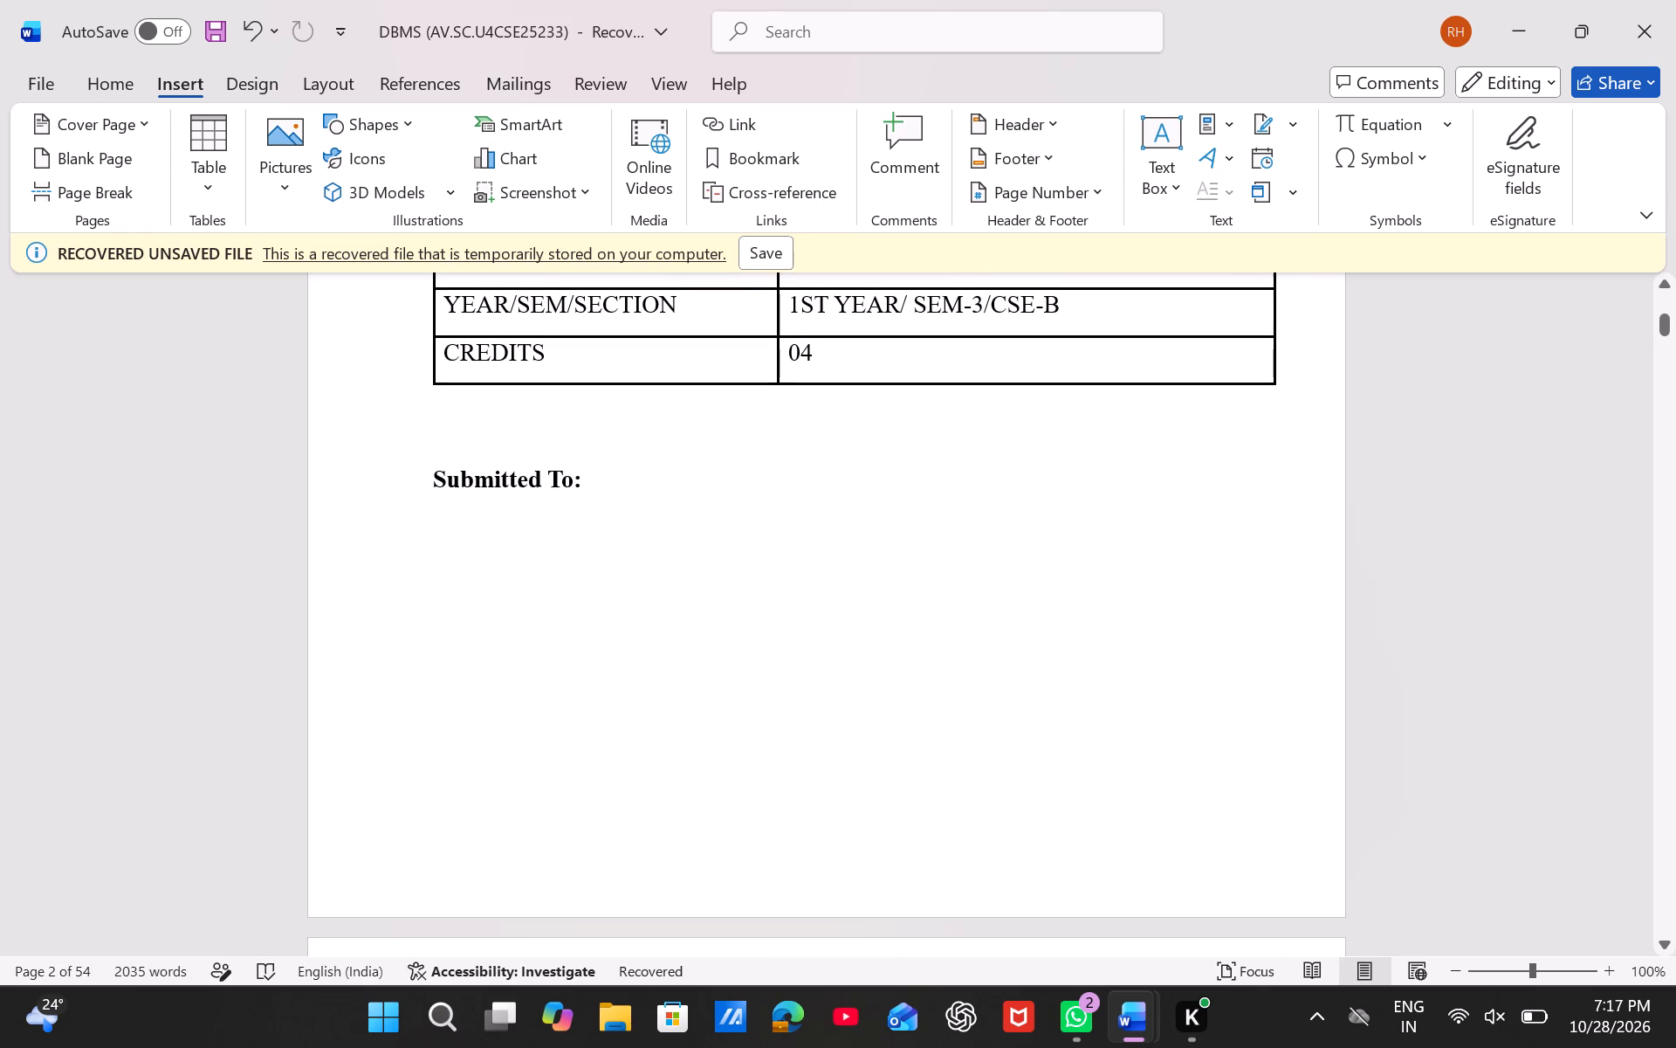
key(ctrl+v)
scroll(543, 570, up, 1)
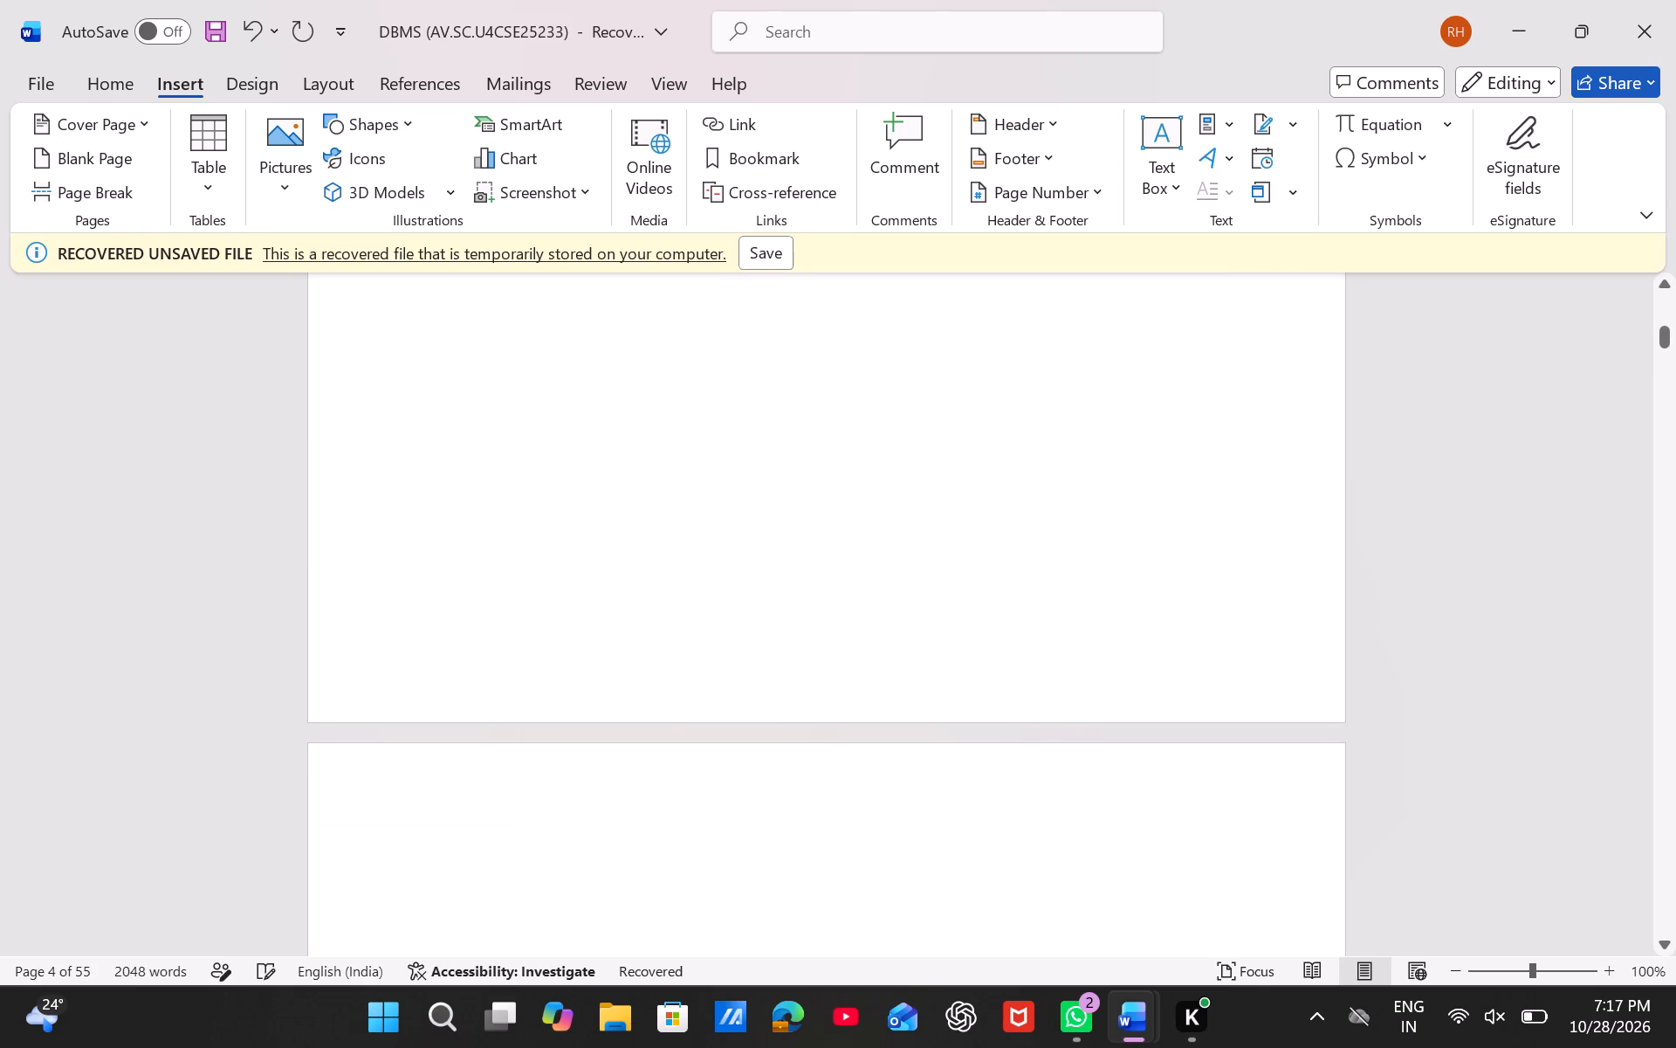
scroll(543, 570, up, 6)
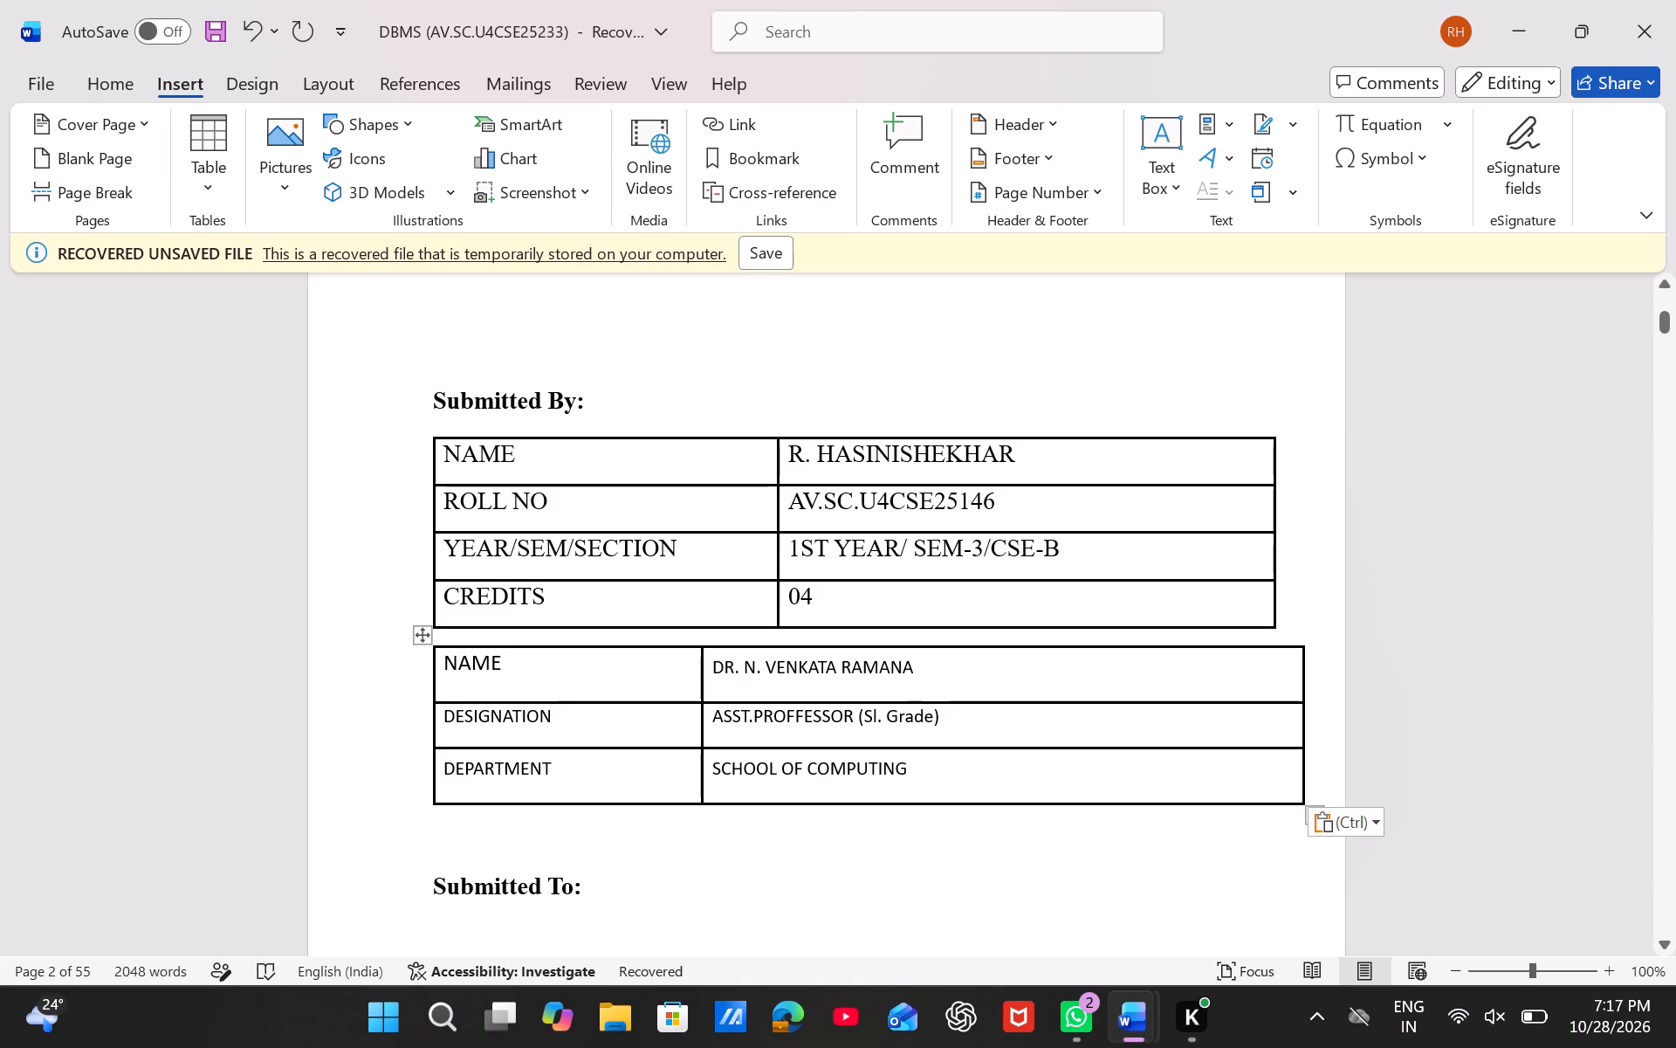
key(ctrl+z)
Insert a blank line under the Submitted To heading and paste the copied three-row faculty table again.
click(486, 786)
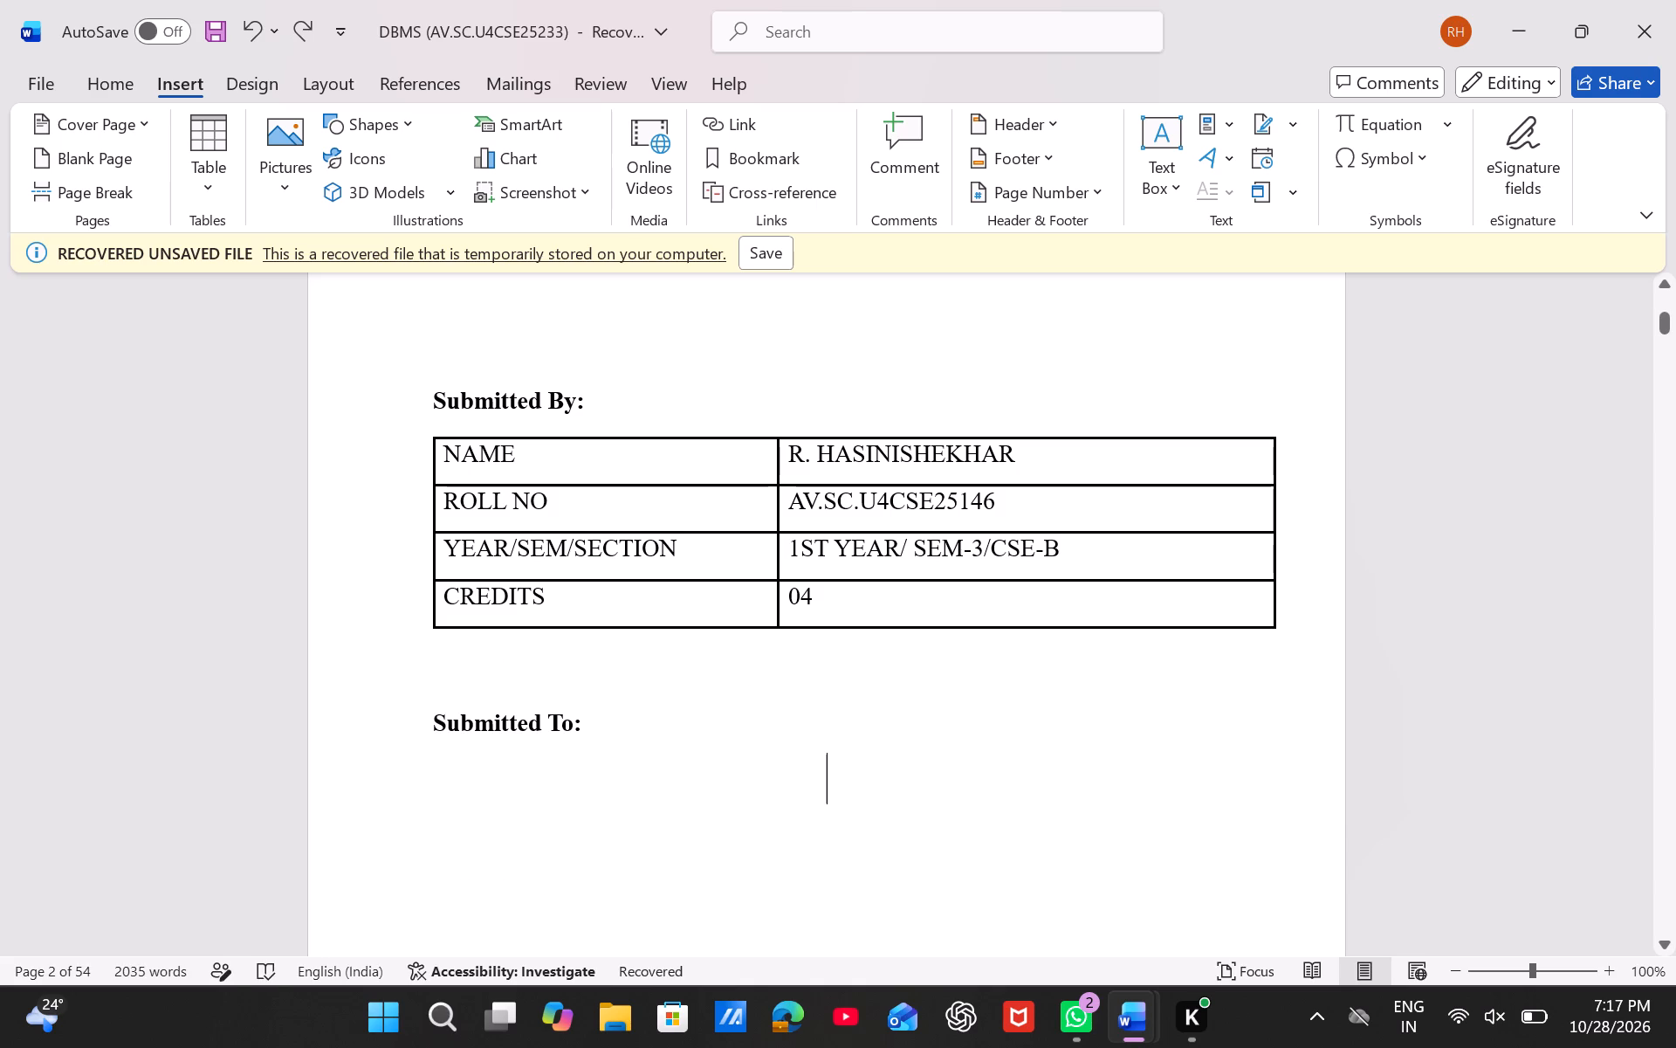
key(Return)
click(850, 846)
key(ctrl+v)
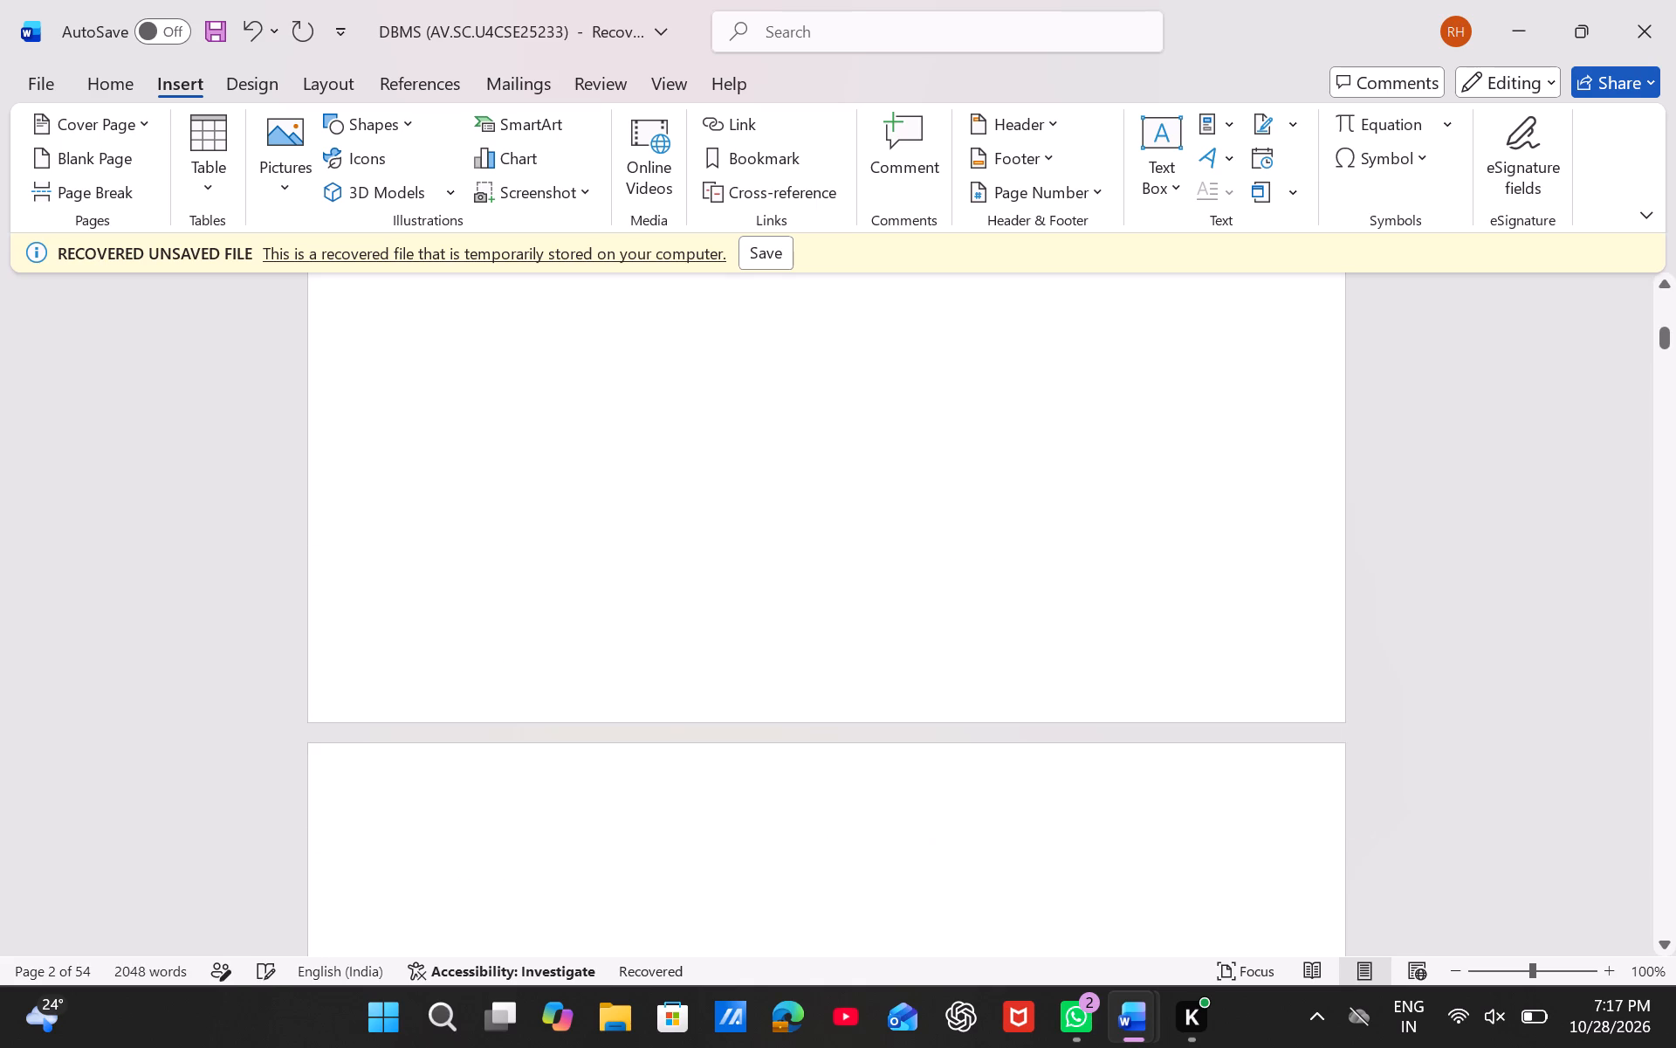
scroll(850, 846, up, 7)
scroll(850, 846, down, 1)
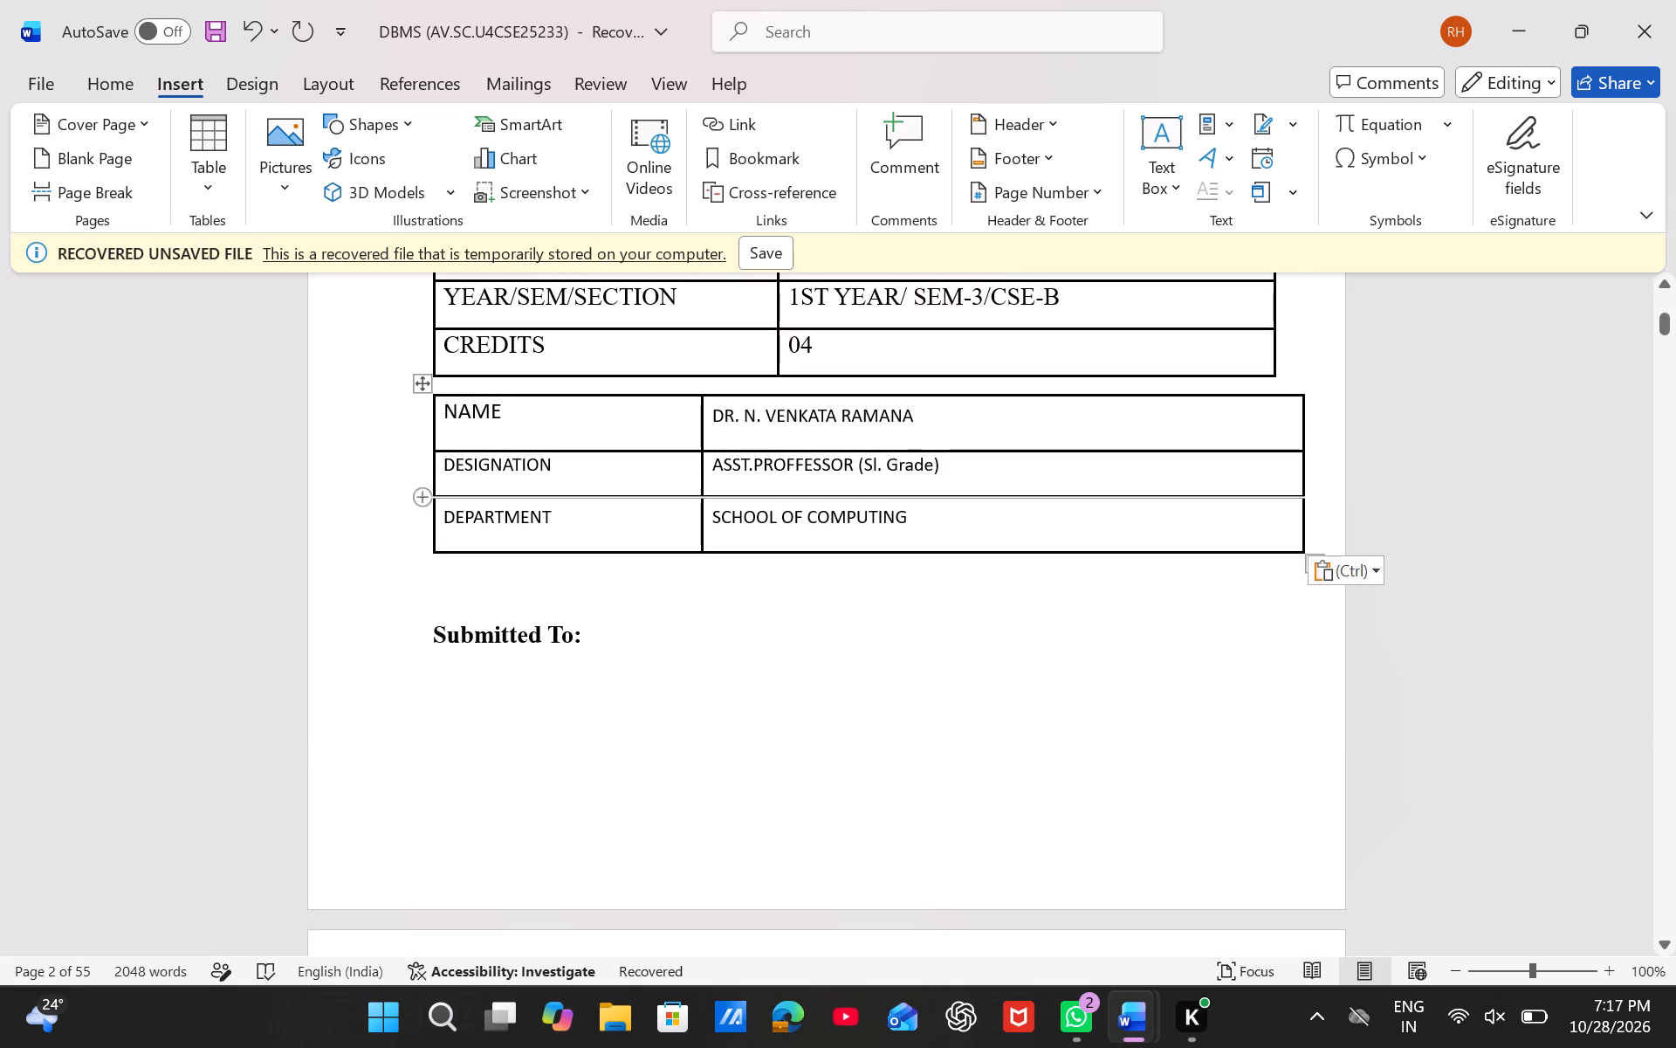
Move the pasted faculty table from above the Submitted To heading to below it, aligned with the heading's left edge.
drag(426, 381, 491, 658)
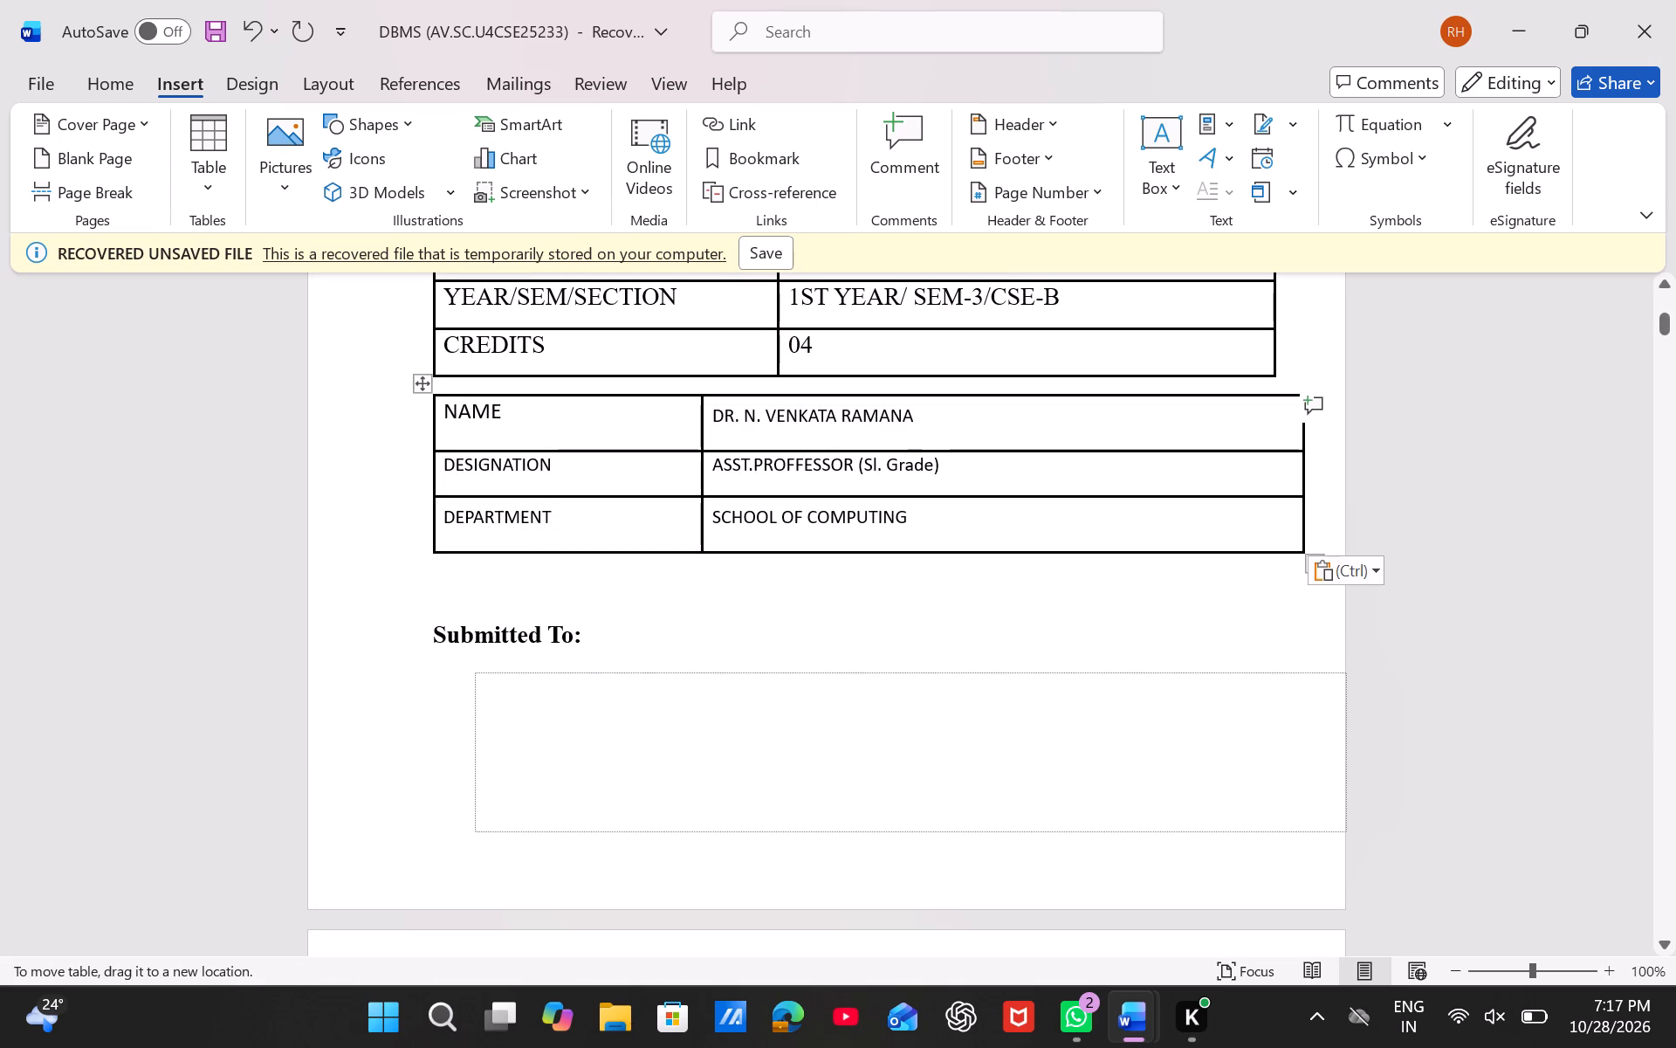
drag(491, 658, 429, 649)
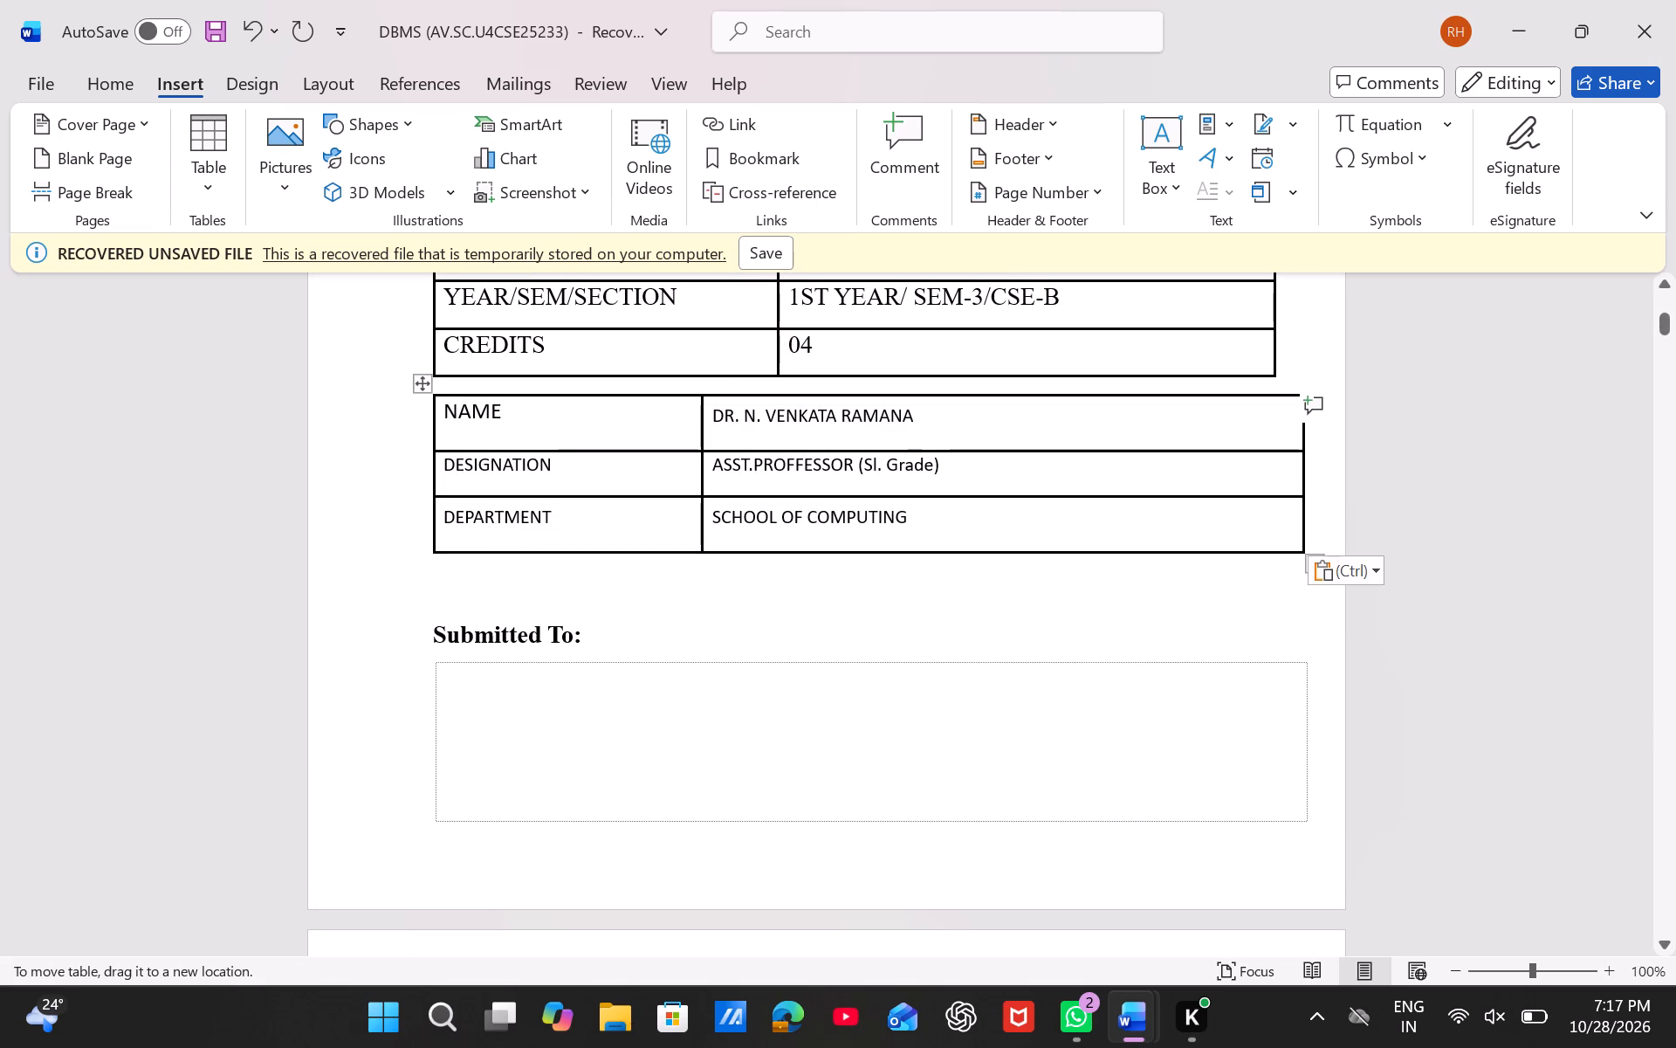
drag(429, 649, 429, 649)
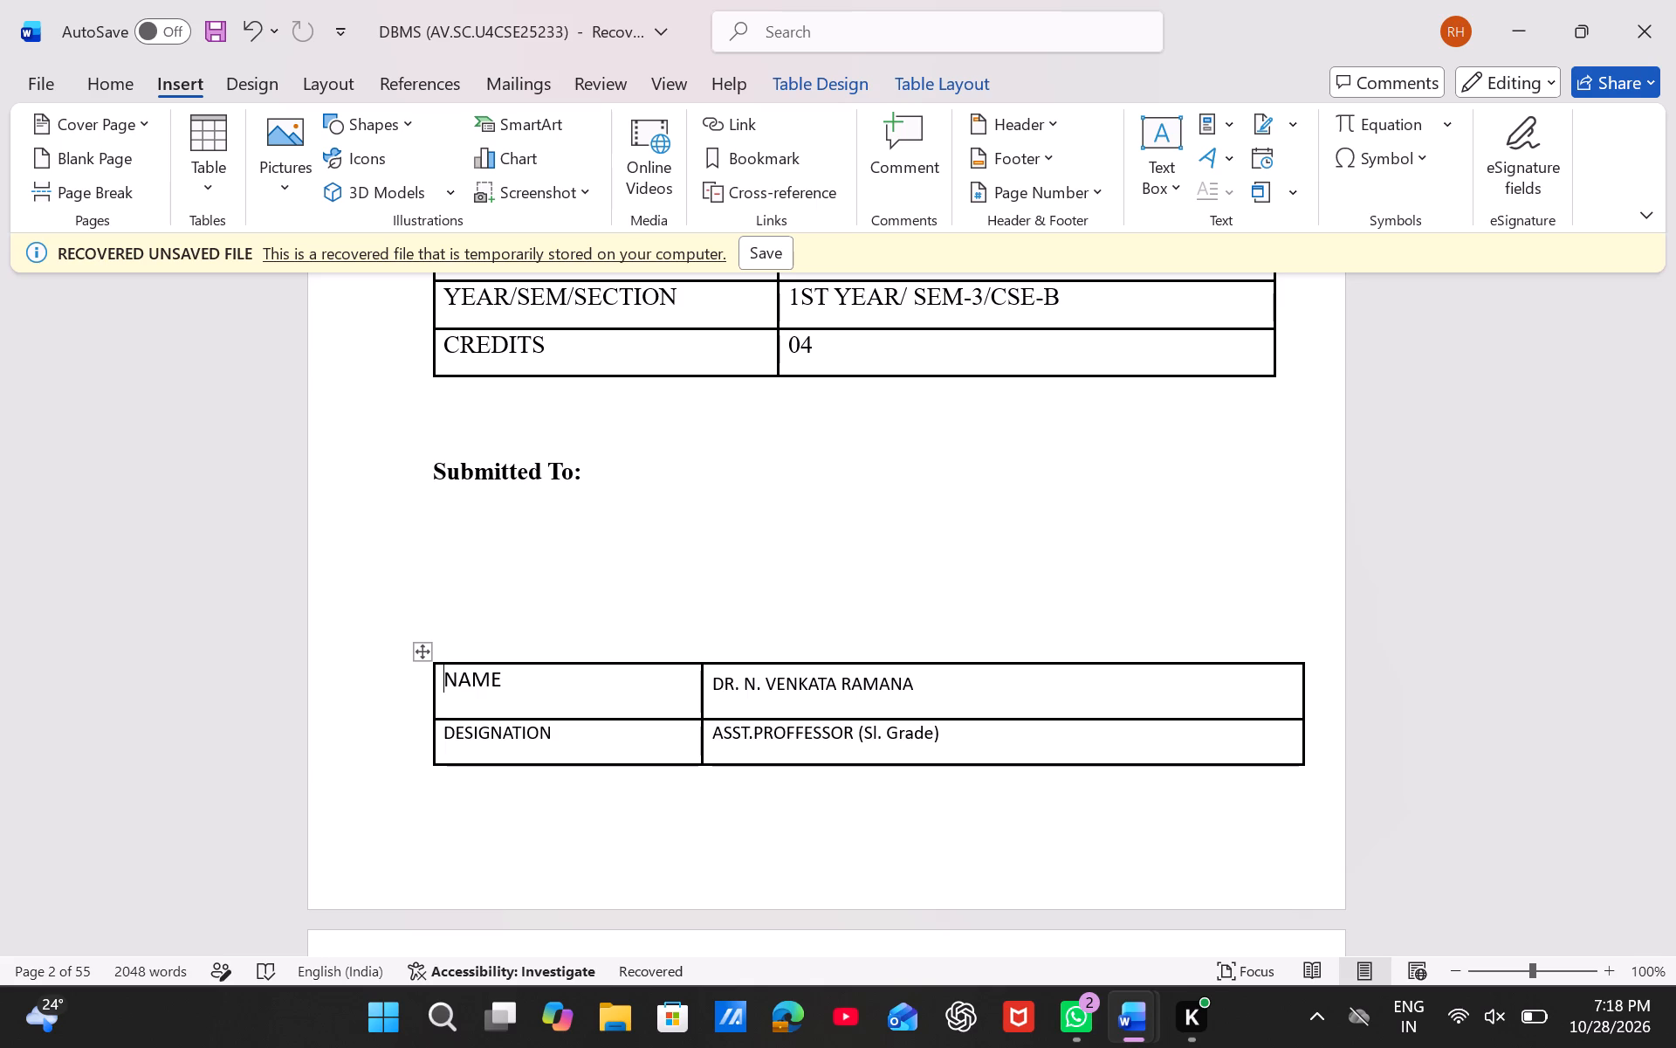
Move the faculty table up to close the gap beneath the Submitted To heading.
scroll(534, 482, up, 1)
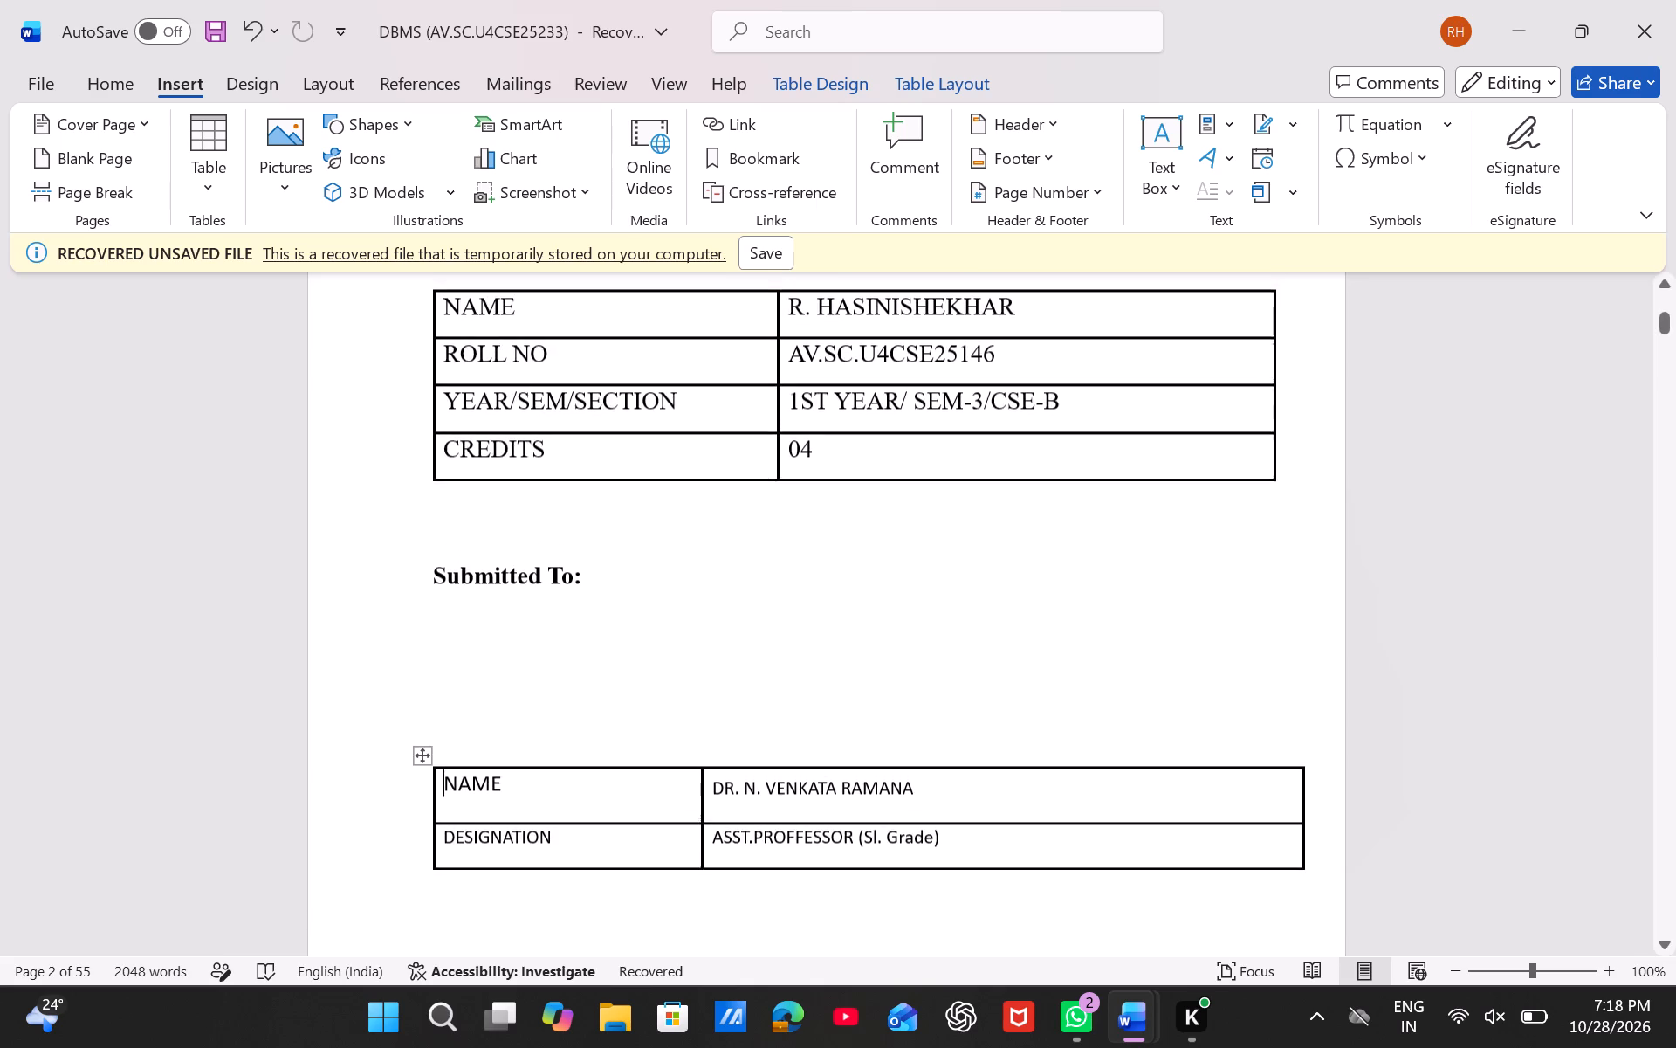
scroll(534, 482, up, 1)
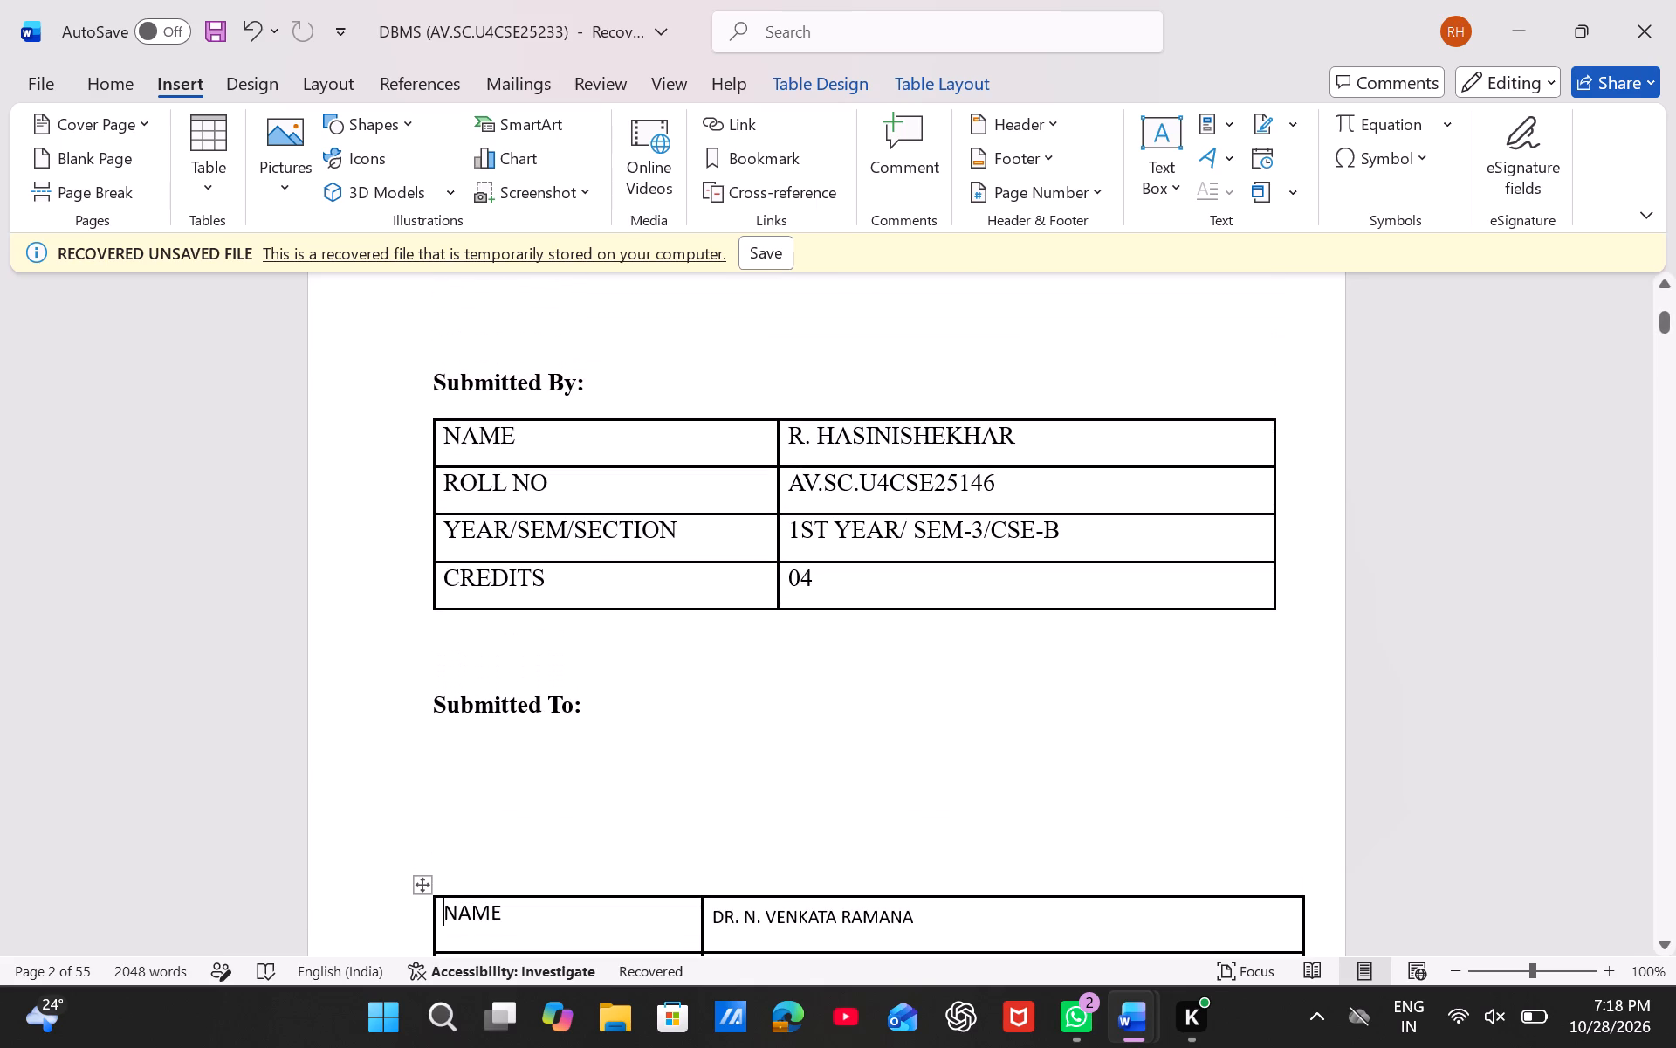
click(485, 652)
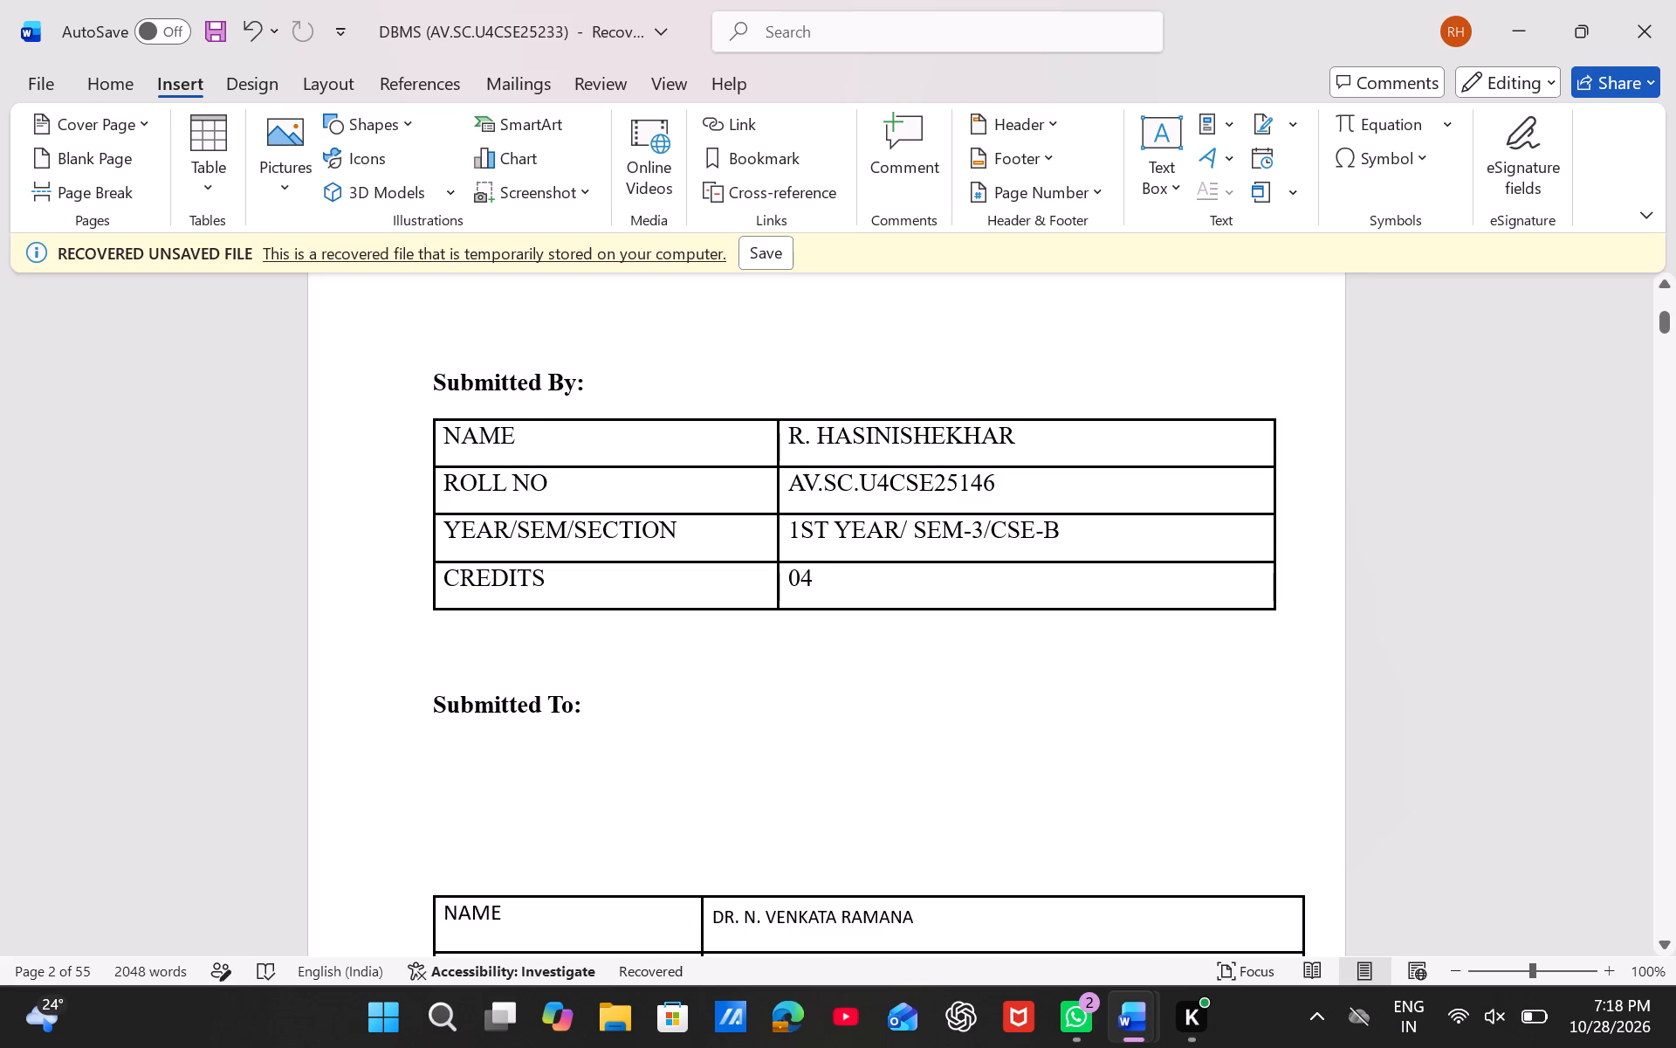
scroll(532, 804, down, 2)
scroll(705, 603, up, 1)
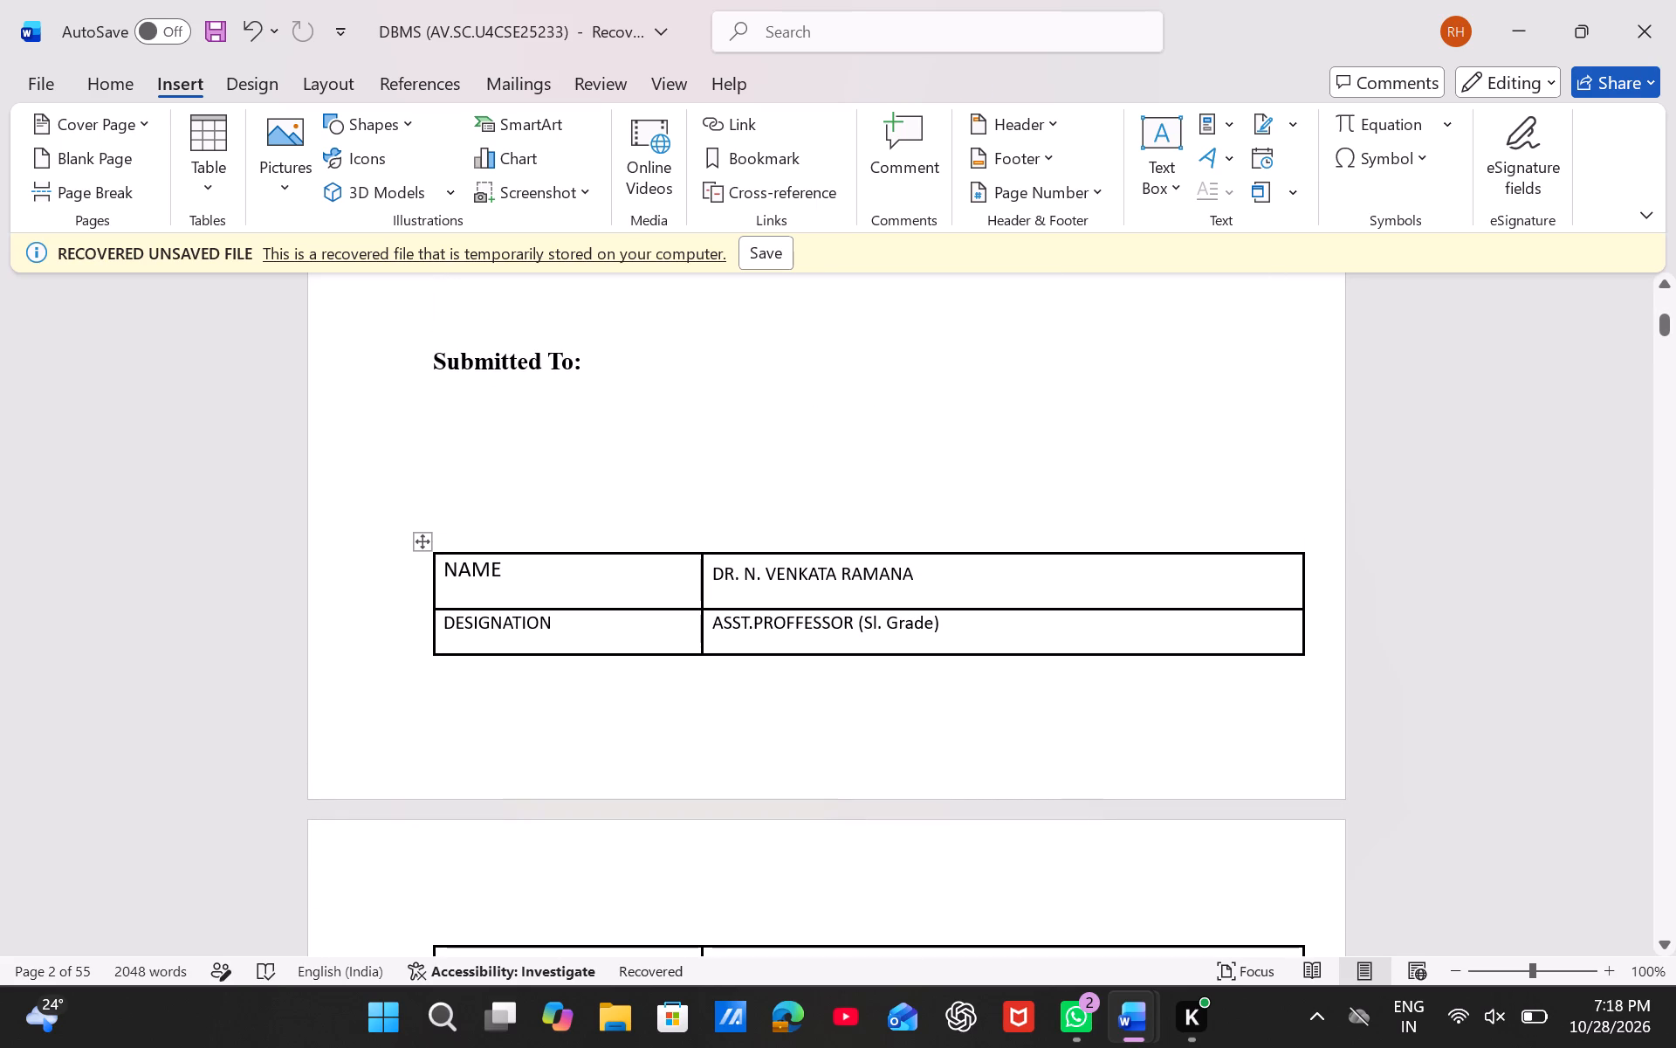
drag(420, 534, 435, 430)
Move the pasted faculty table up so it sits directly beneath the Submitted To heading.
drag(419, 541, 416, 407)
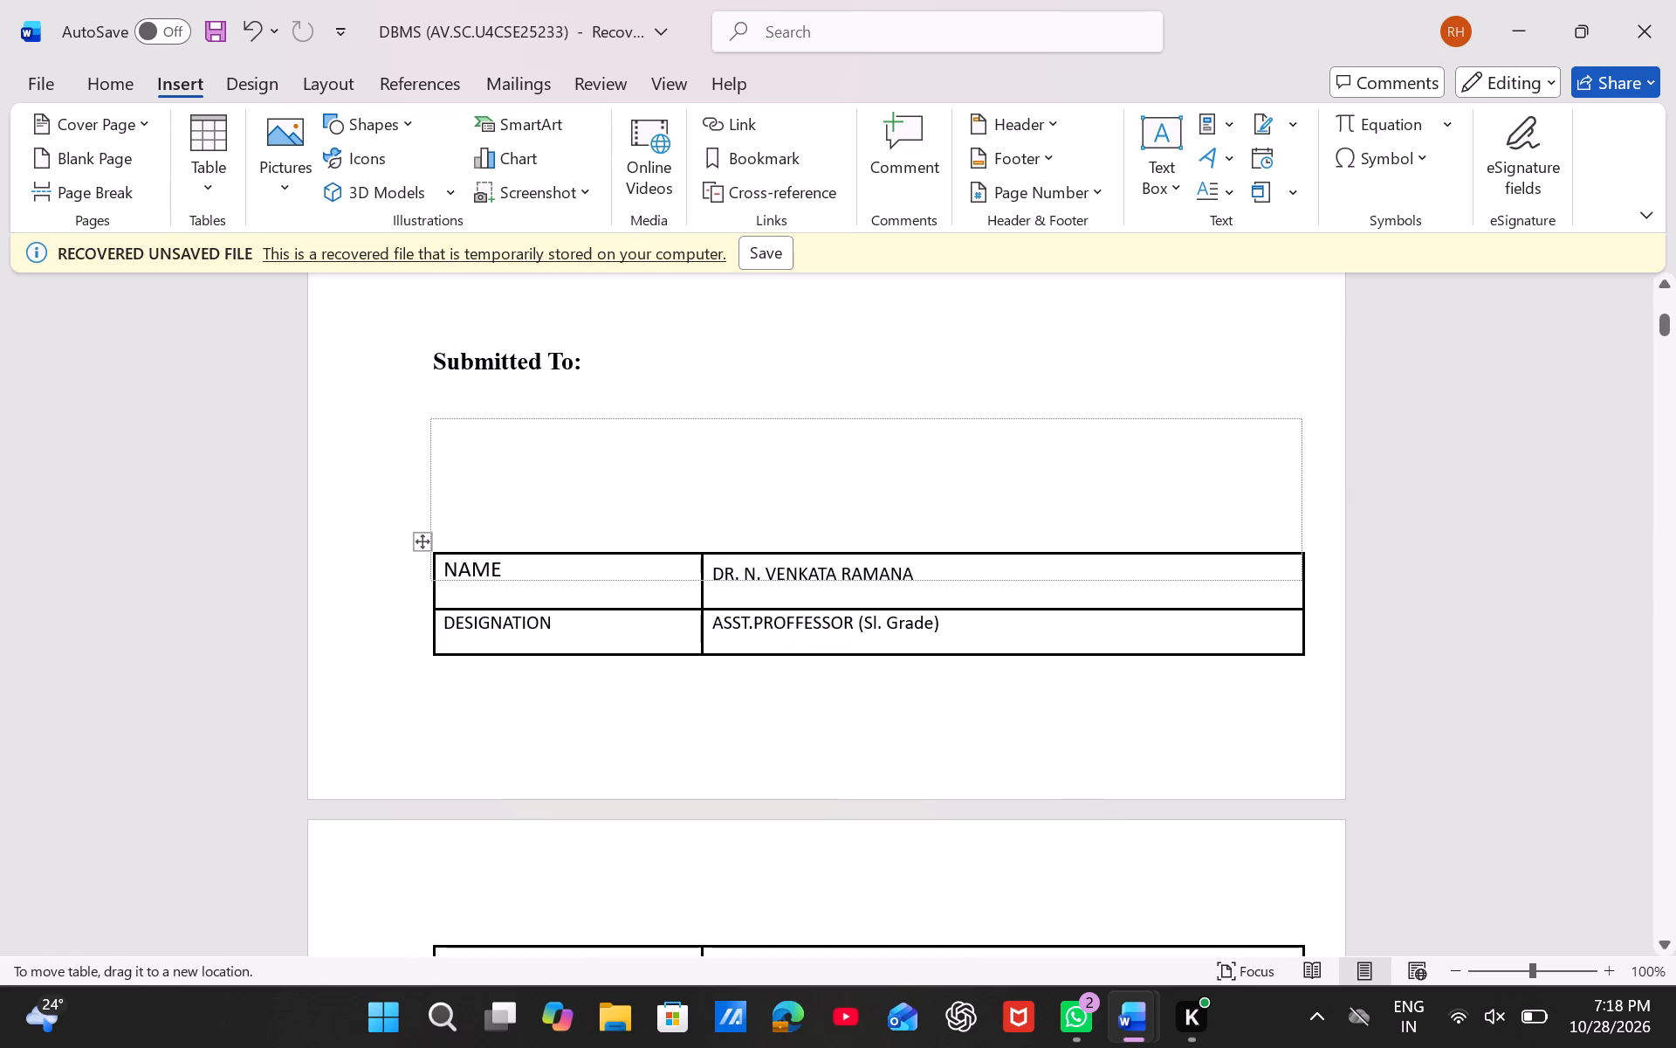
drag(416, 407, 424, 398)
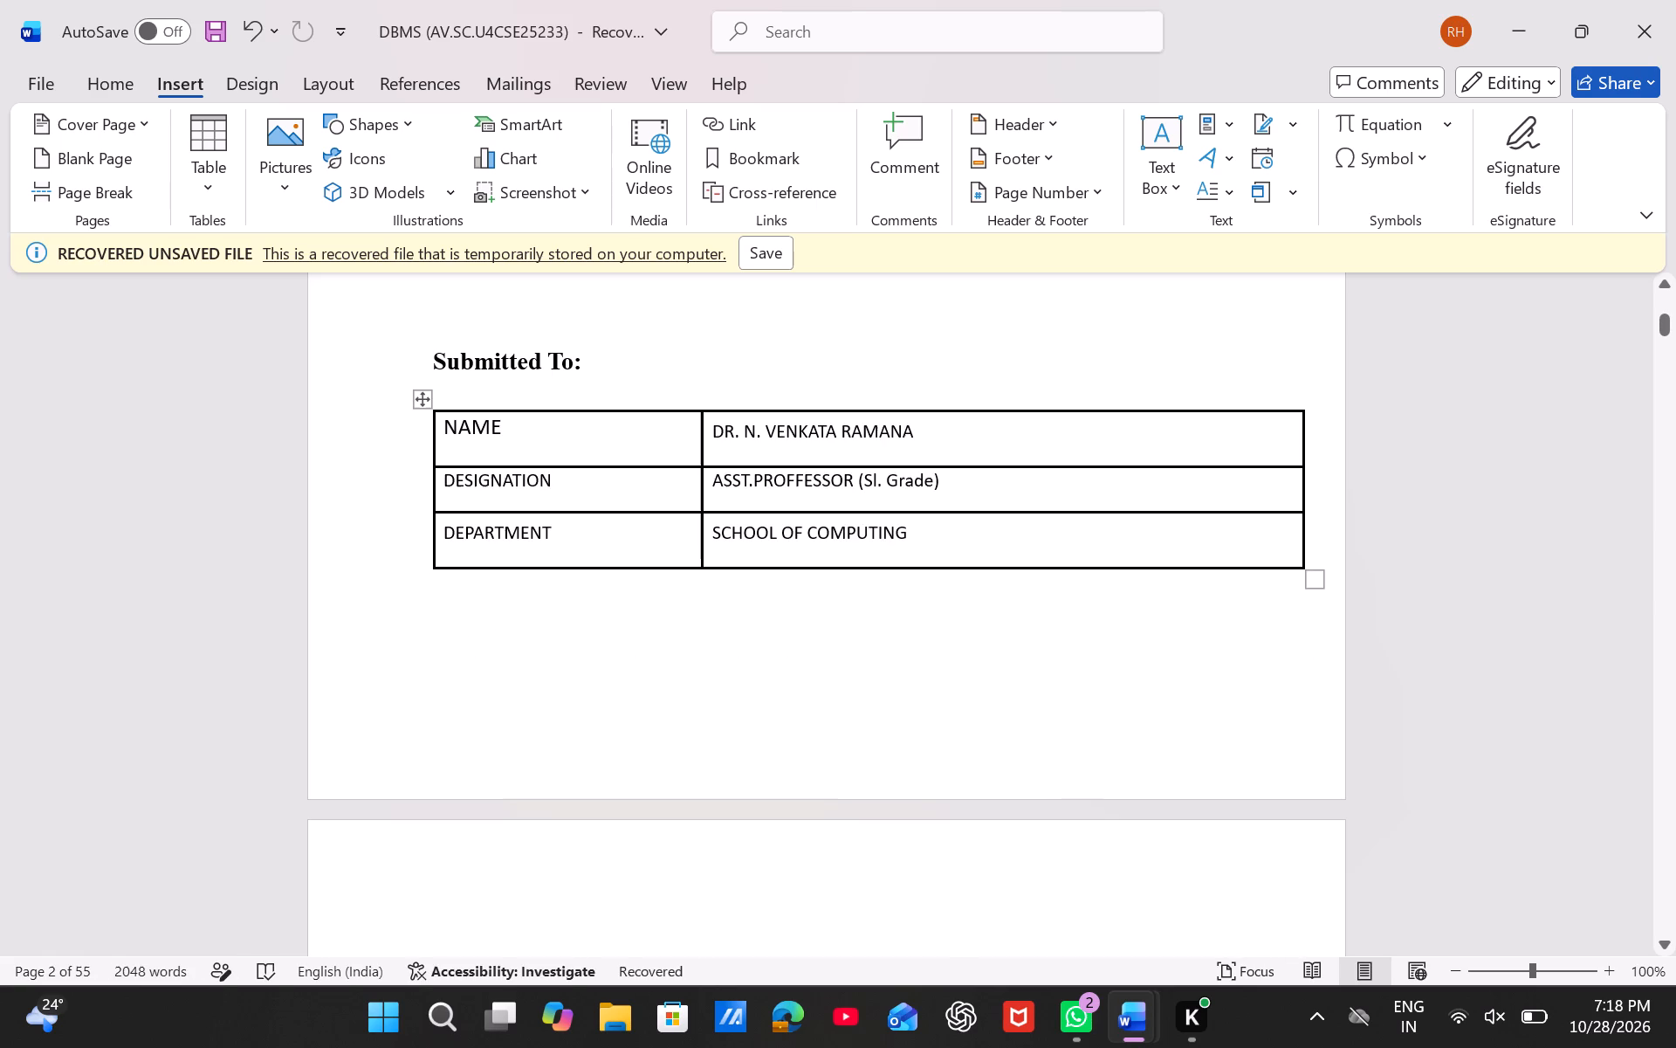
scroll(700, 566, up, 2)
scroll(700, 566, right, 1)
scroll(700, 566, up, 1)
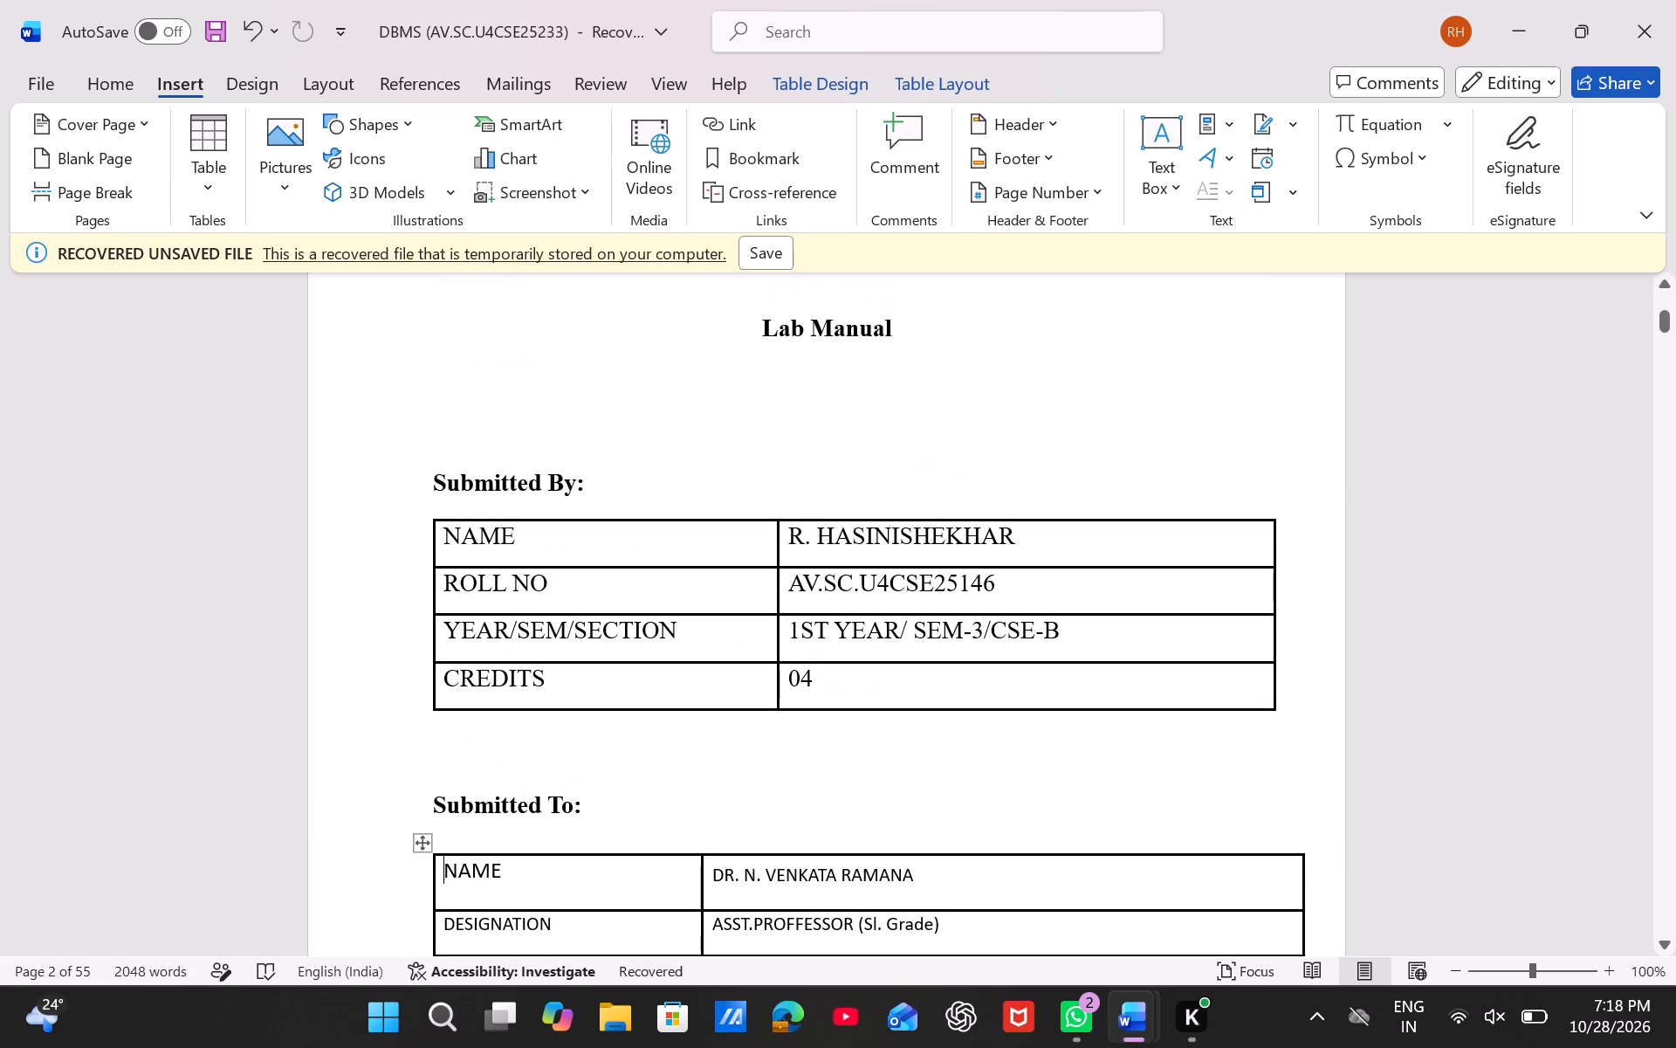
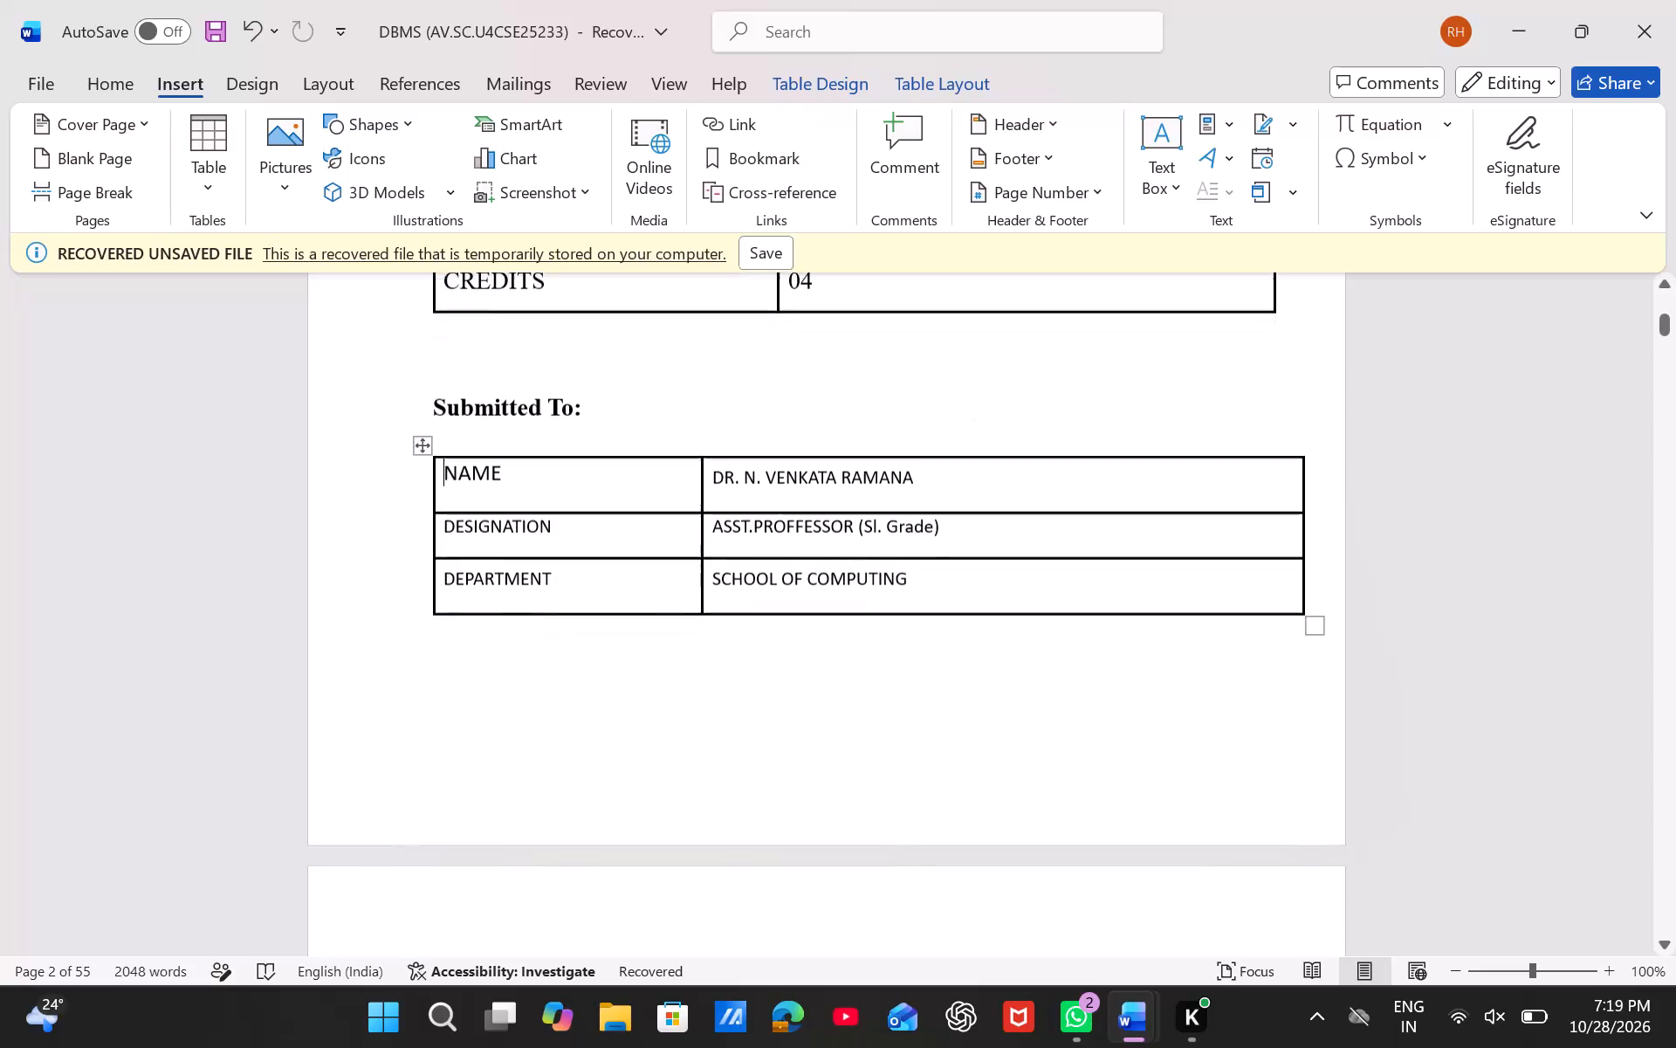
Delete the extra blank lines between the Lab Manual title and the Submitted By heading on the cover page.
scroll(1074, 417, down, 5)
click(1074, 410)
scroll(1074, 410, up, 5)
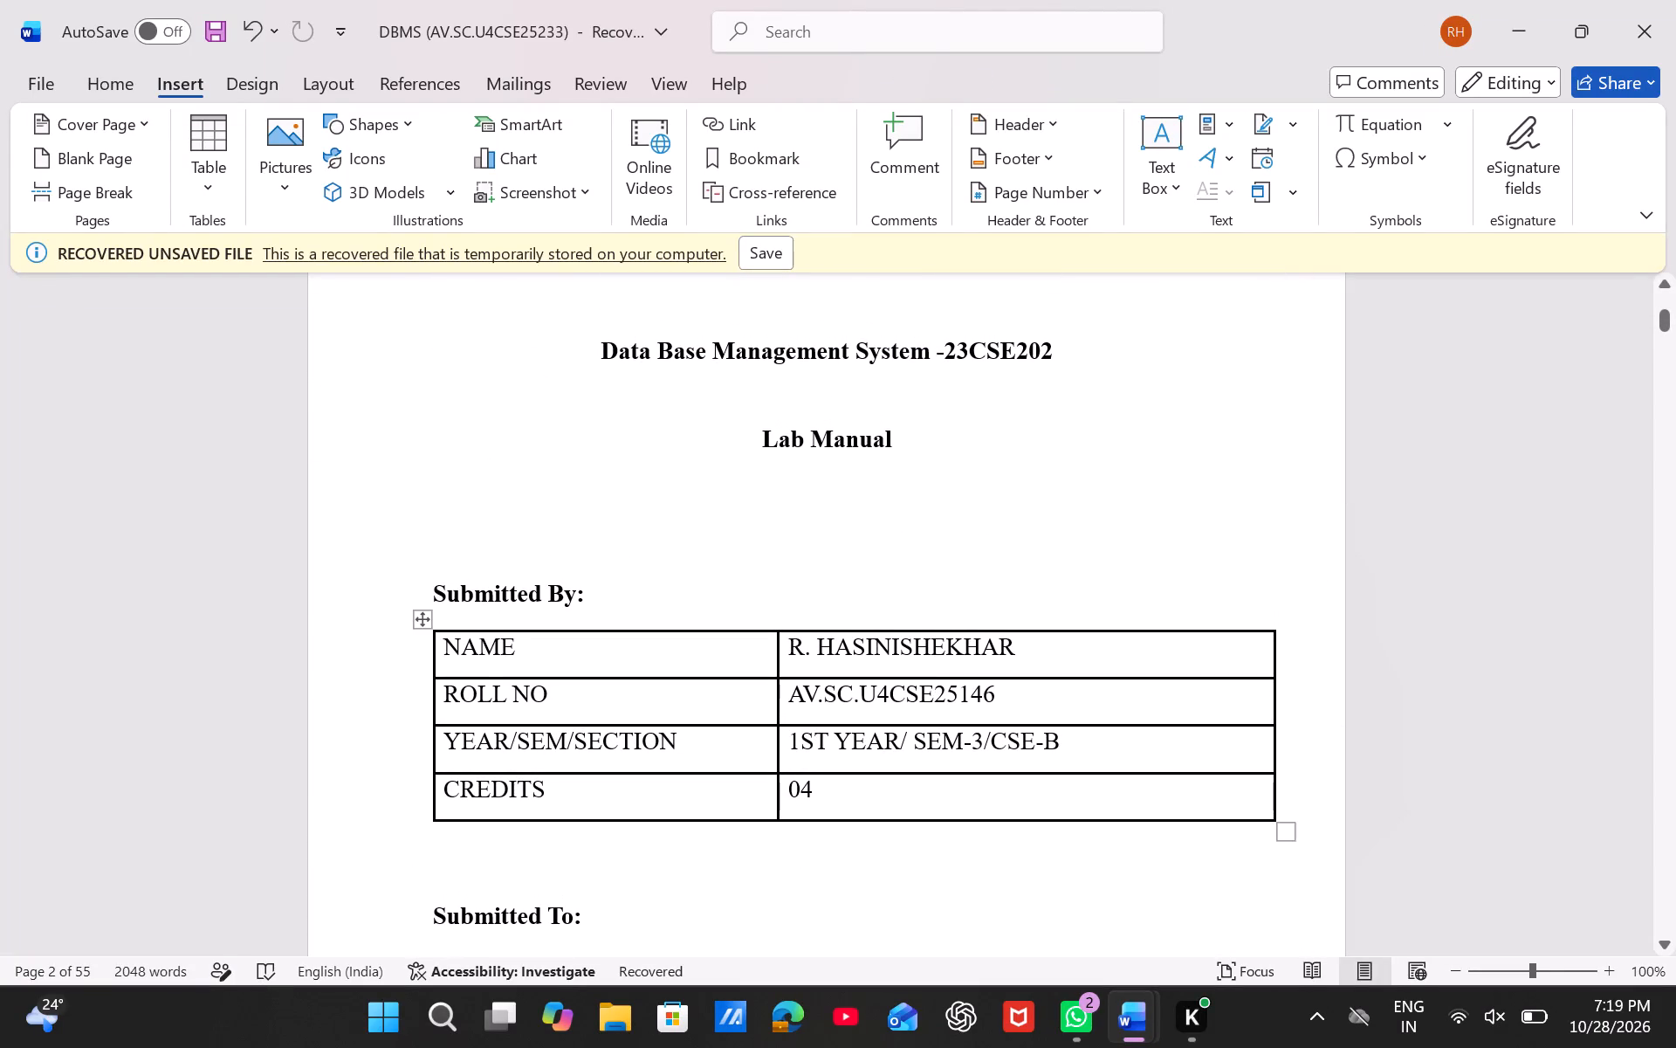
scroll(486, 860, down, 2)
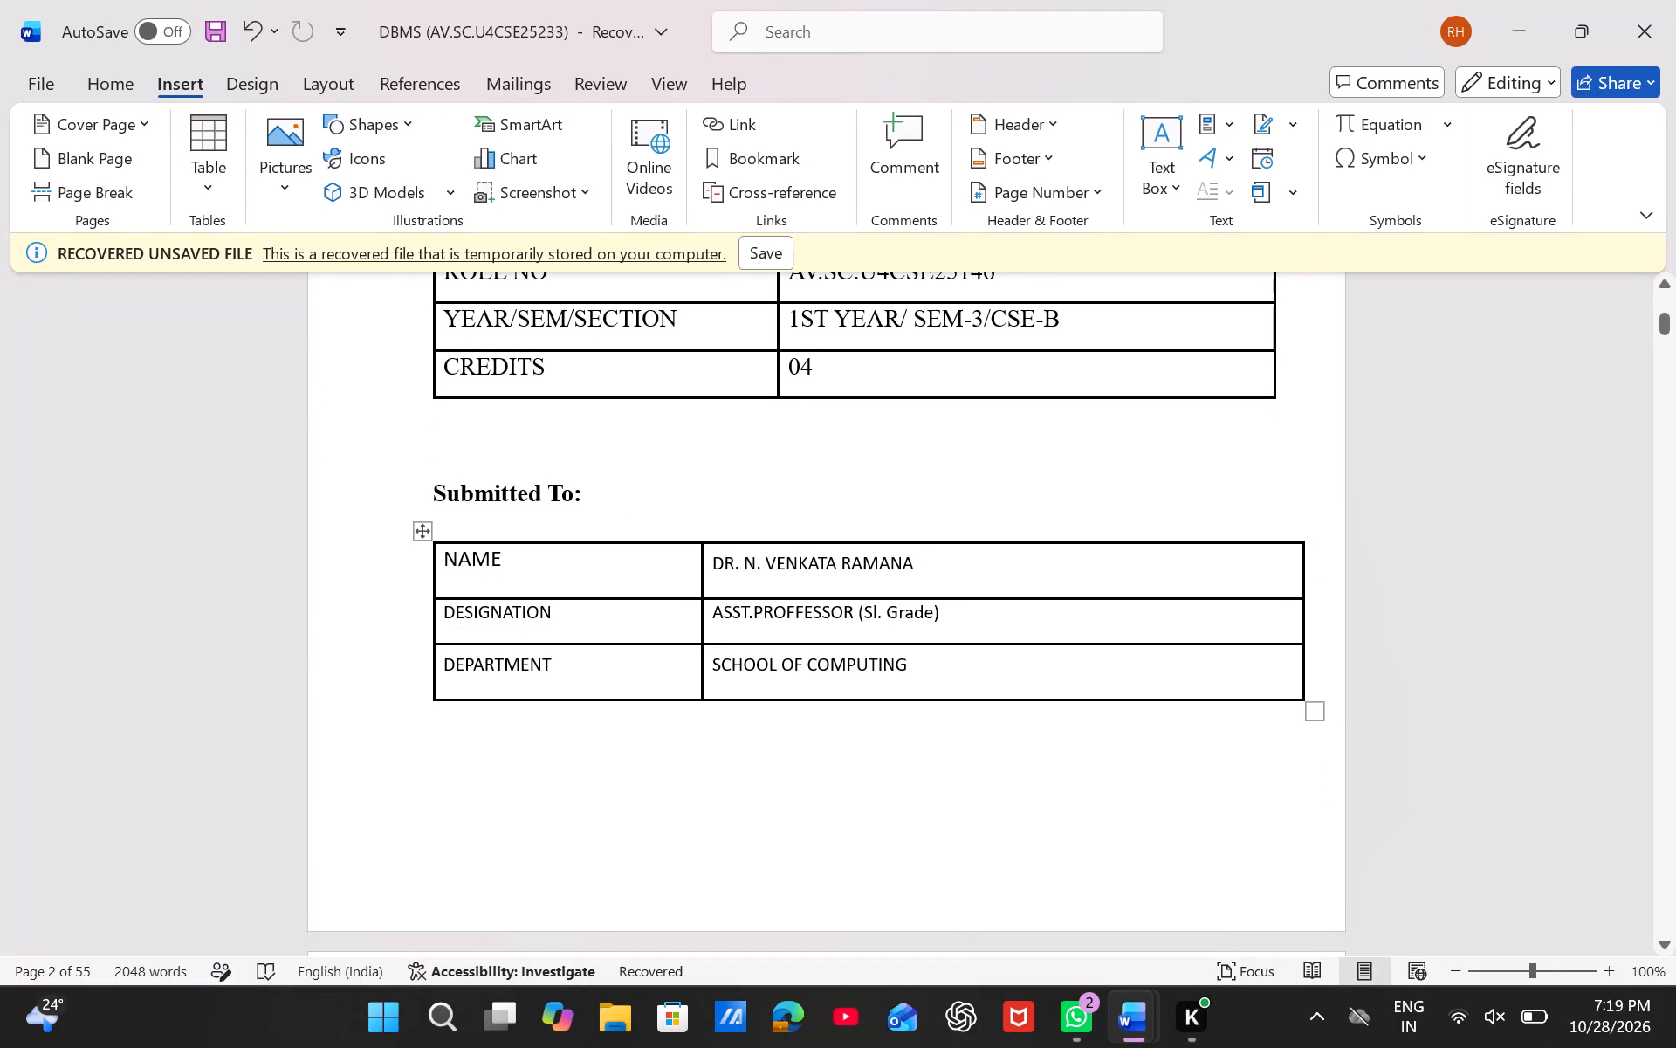
scroll(559, 497, up, 2)
ctrl+scroll(559, 497, down, 3)
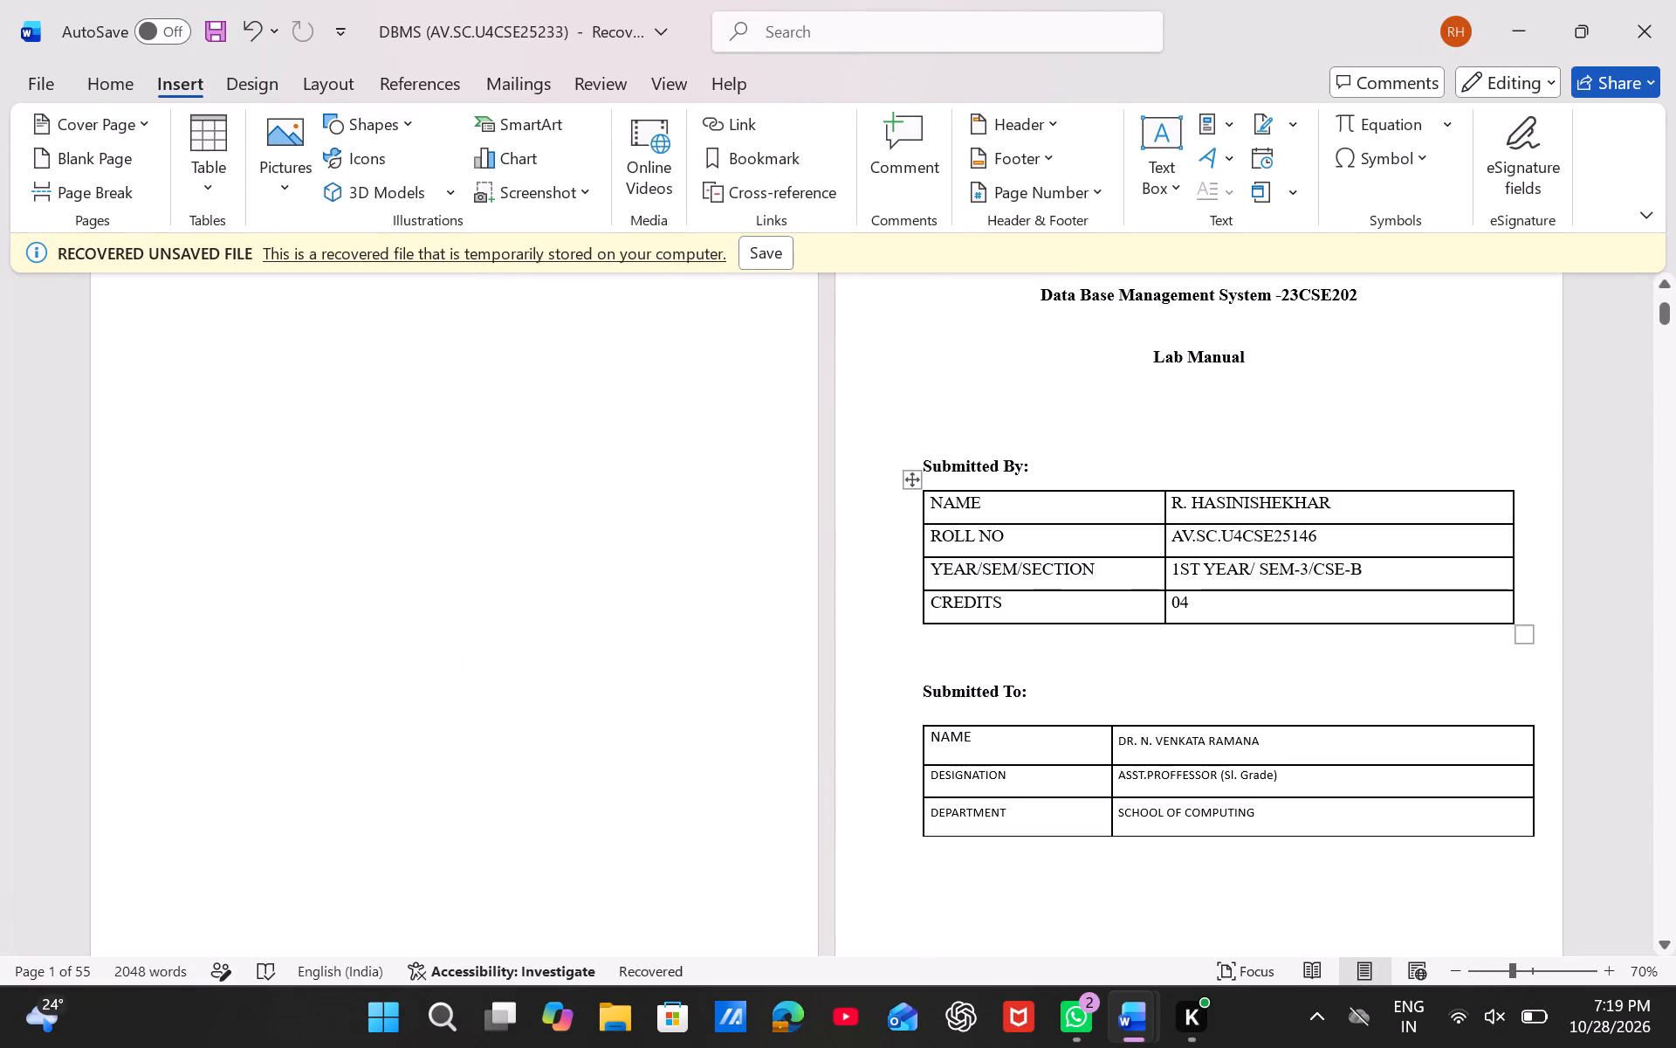
drag(1248, 624, 1112, 581)
click(1167, 407)
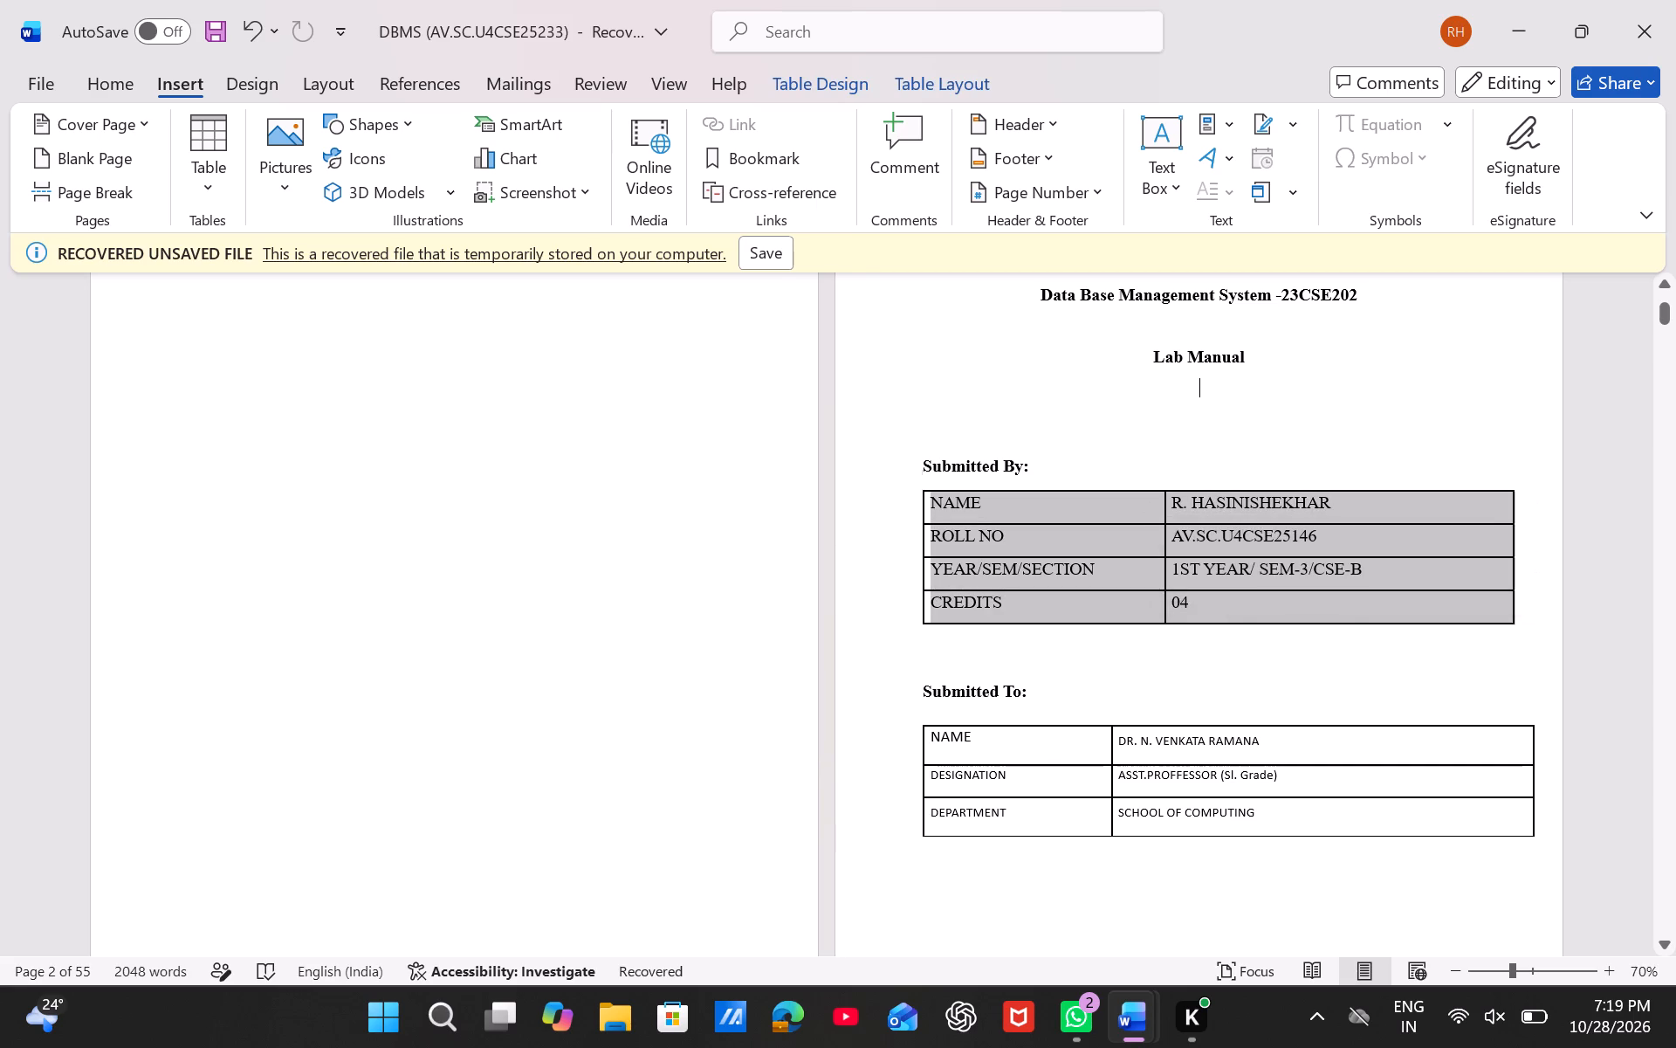
click(945, 429)
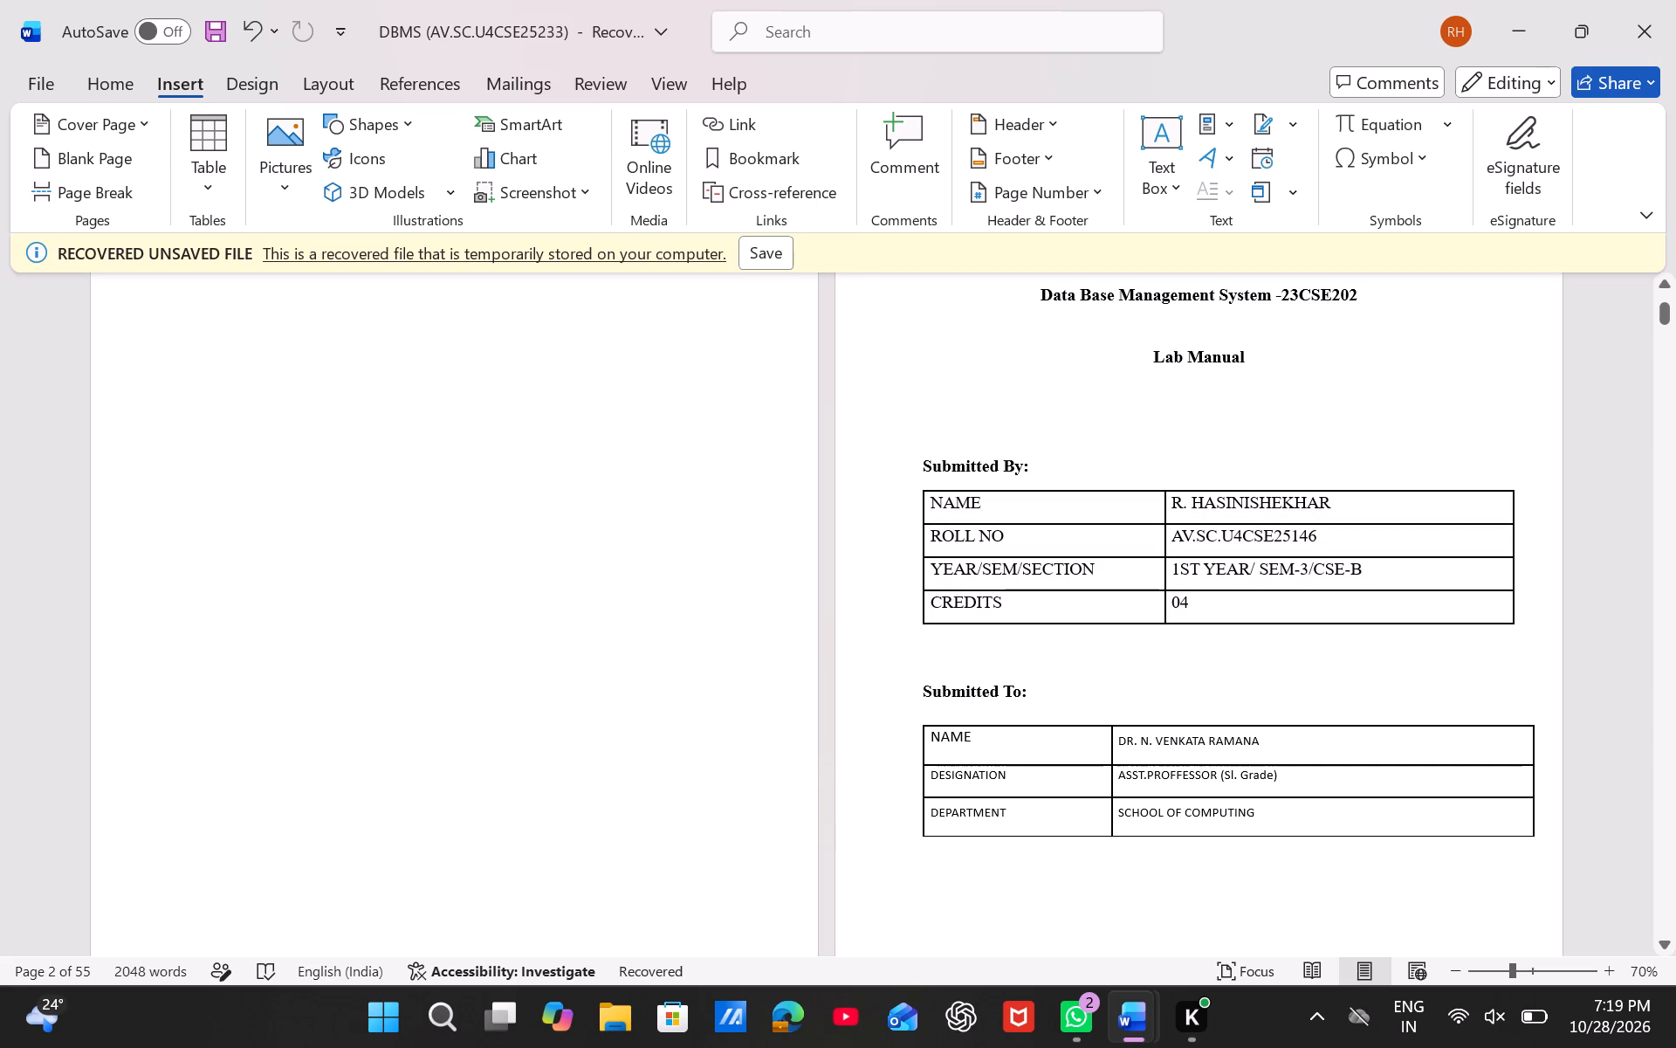
key(BackSpace)
key(BackSpace)
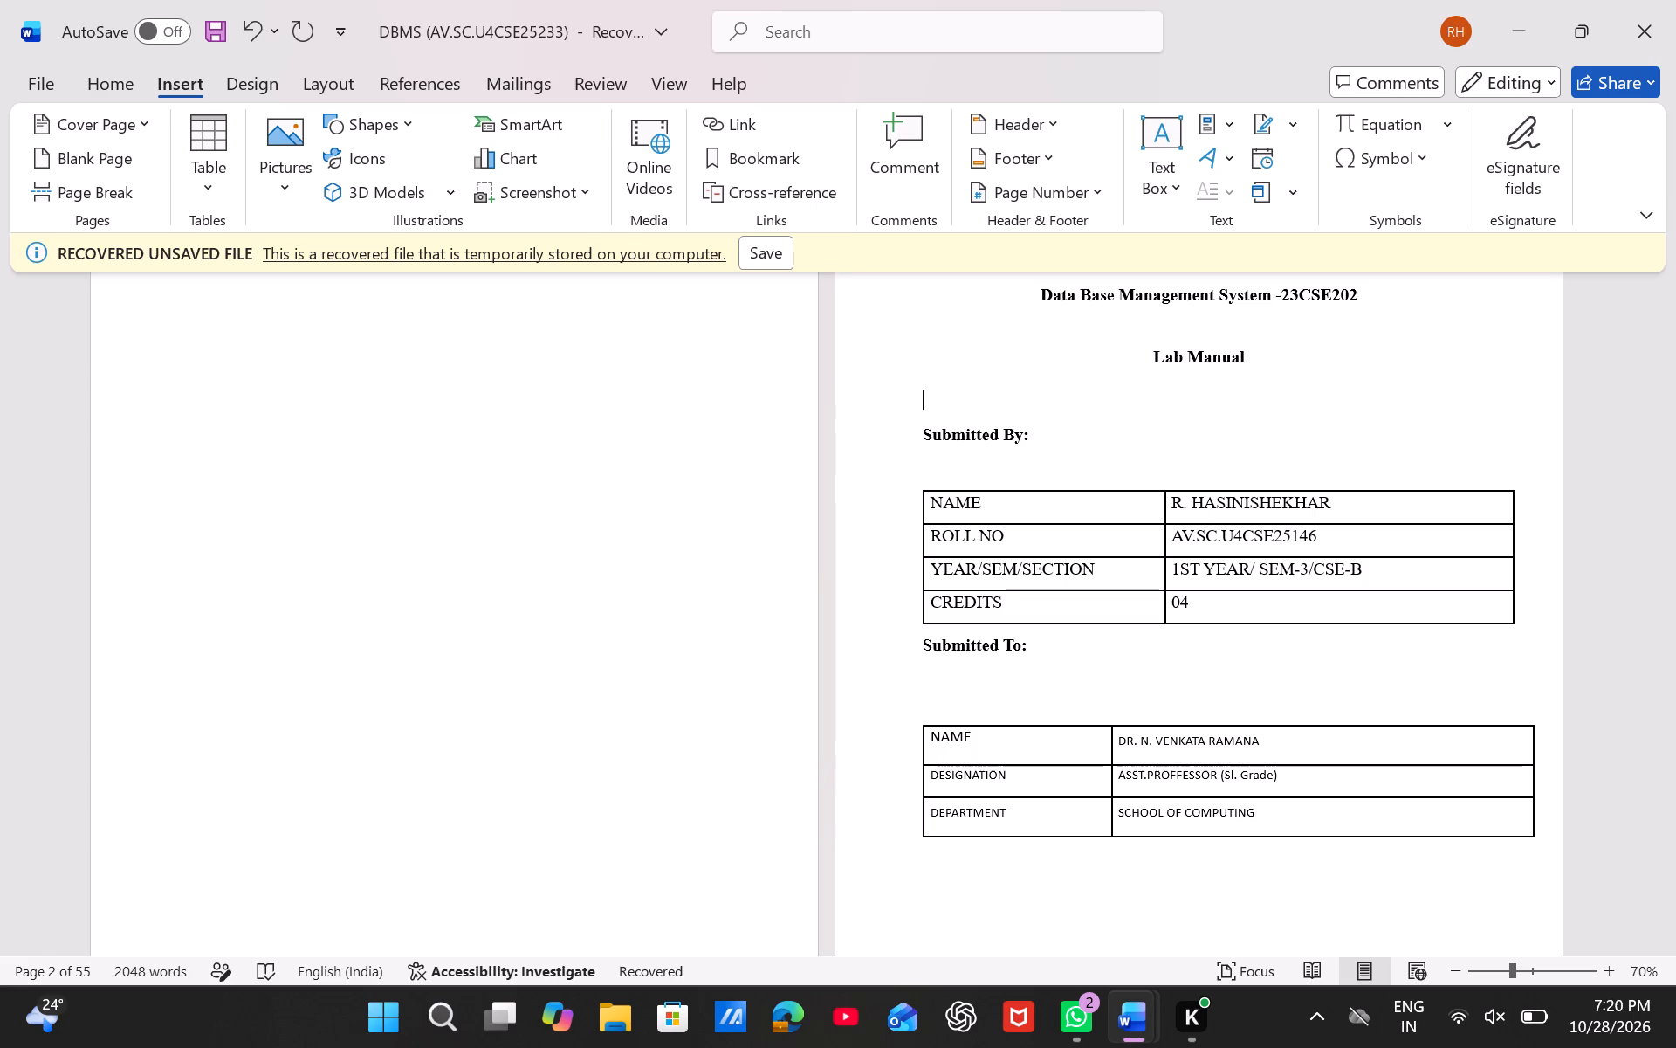
Remove the empty space between the Submitted By heading and the student details table.
click(972, 457)
key(BackSpace)
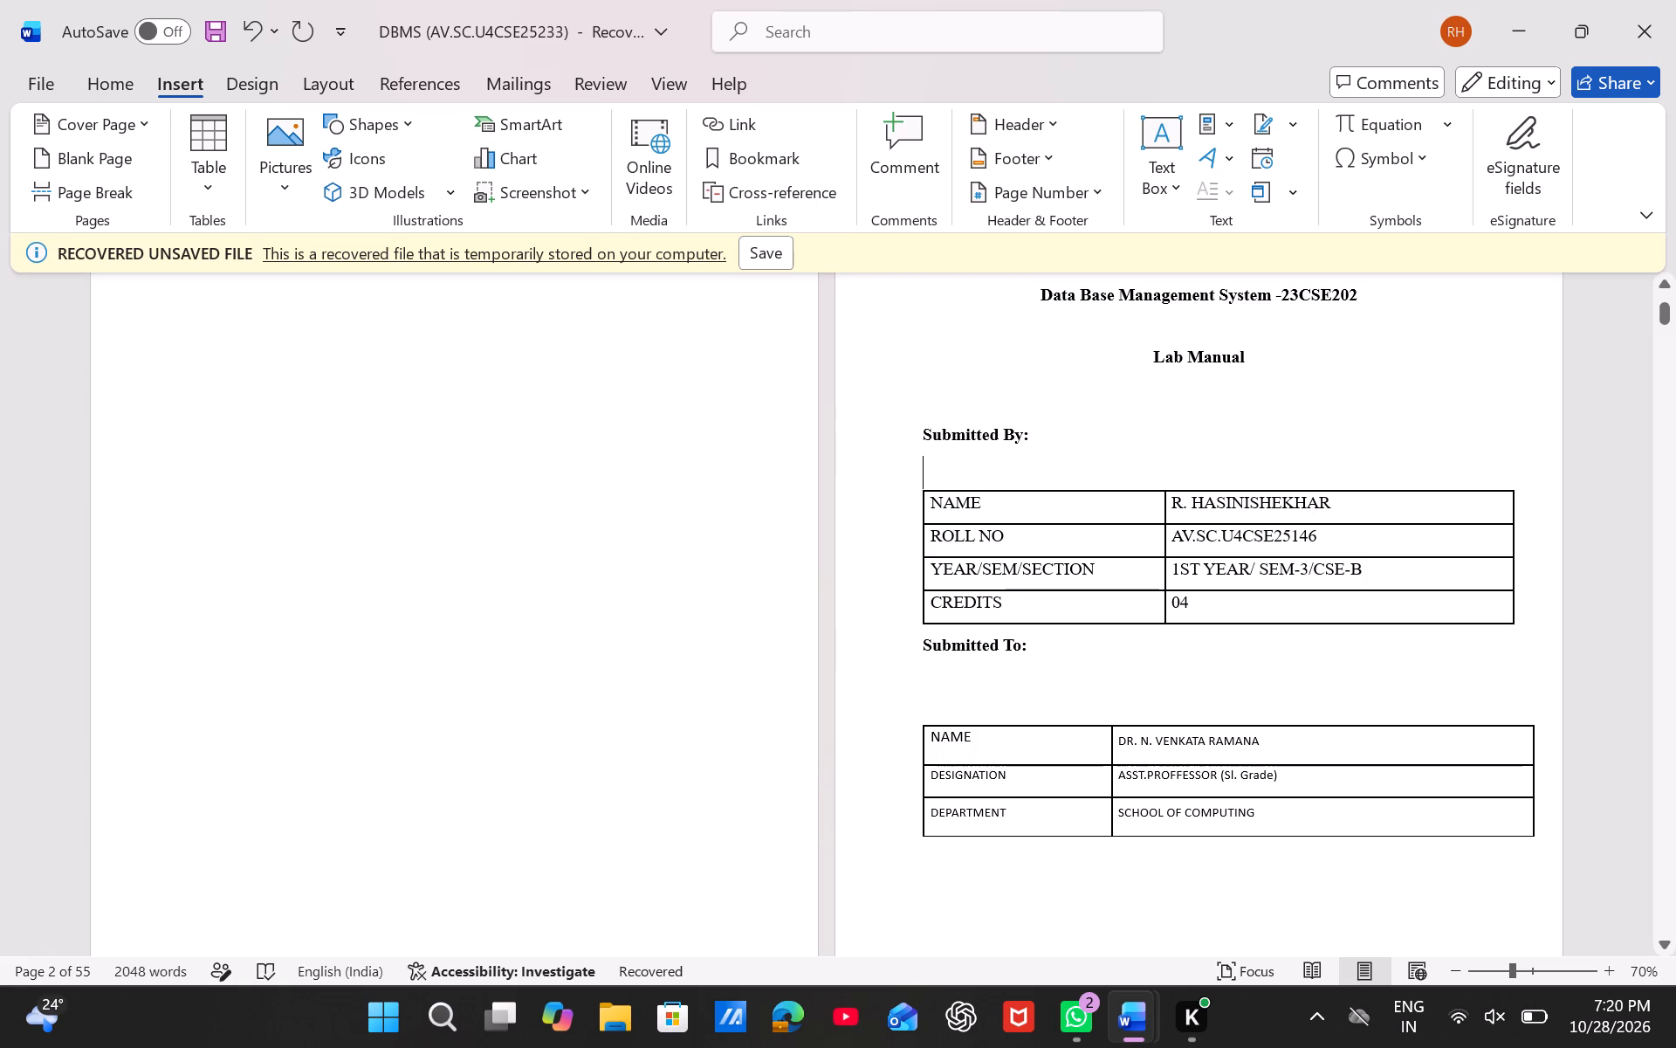
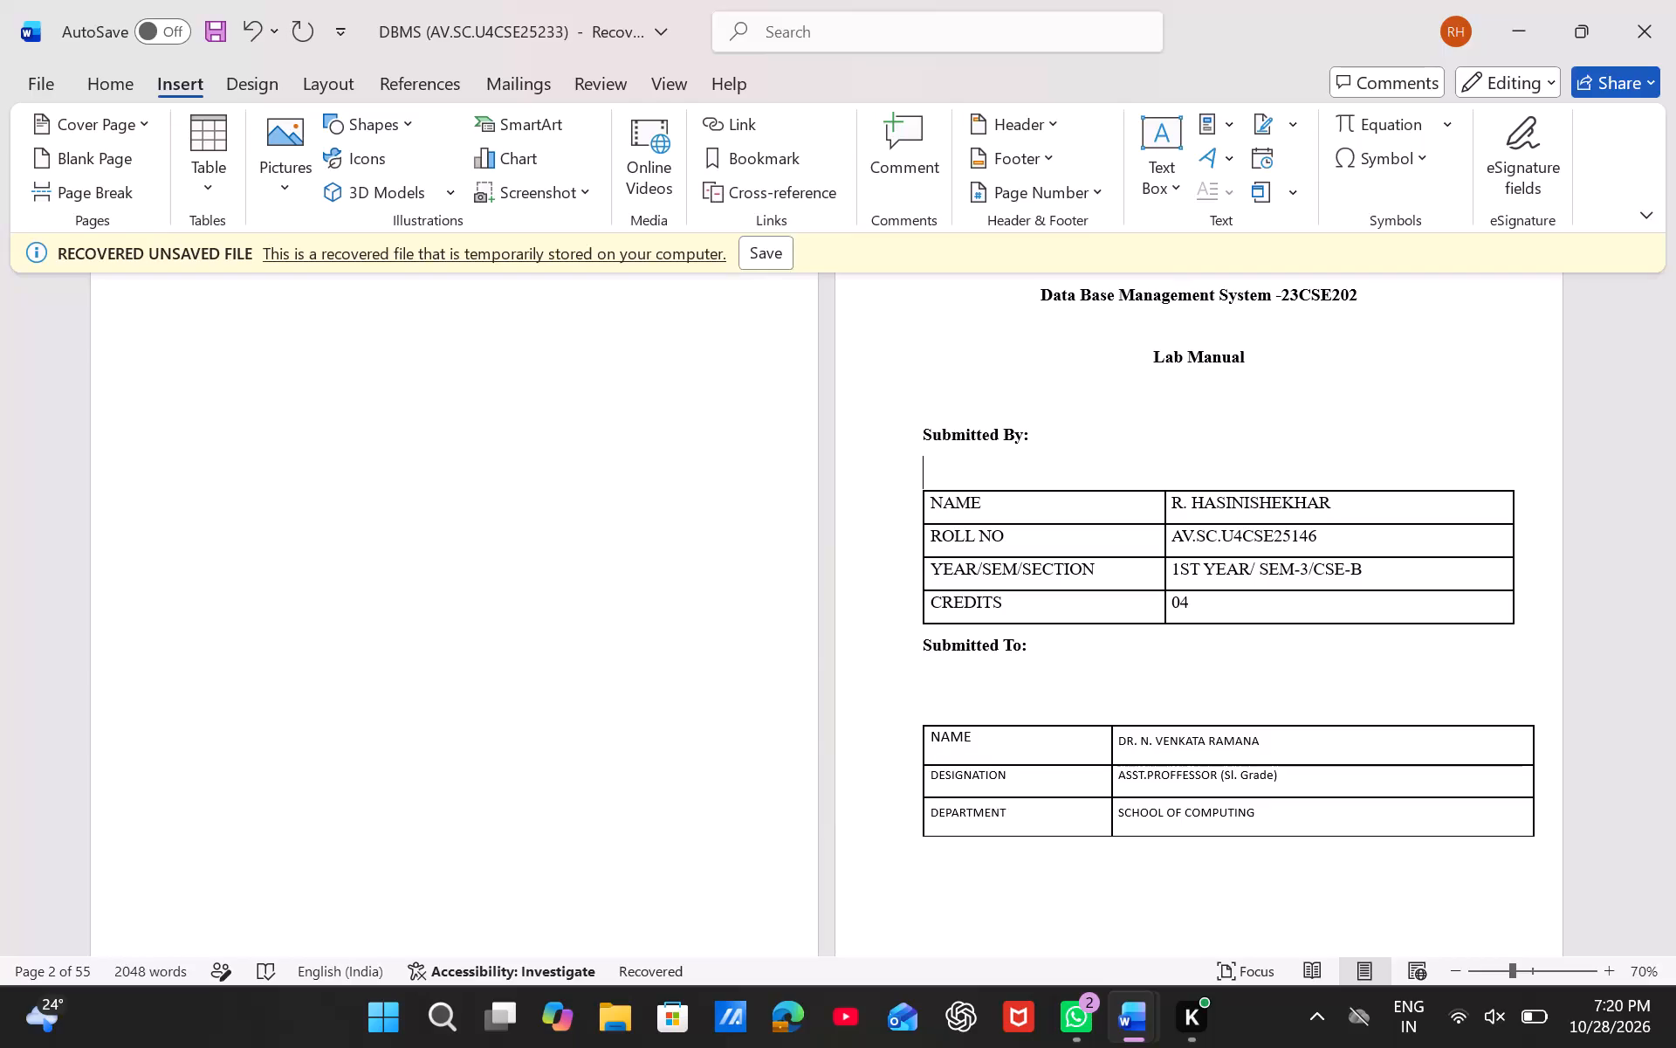
Move the four-row student details table up so it sits directly beneath the Submitted By heading.
click(1085, 641)
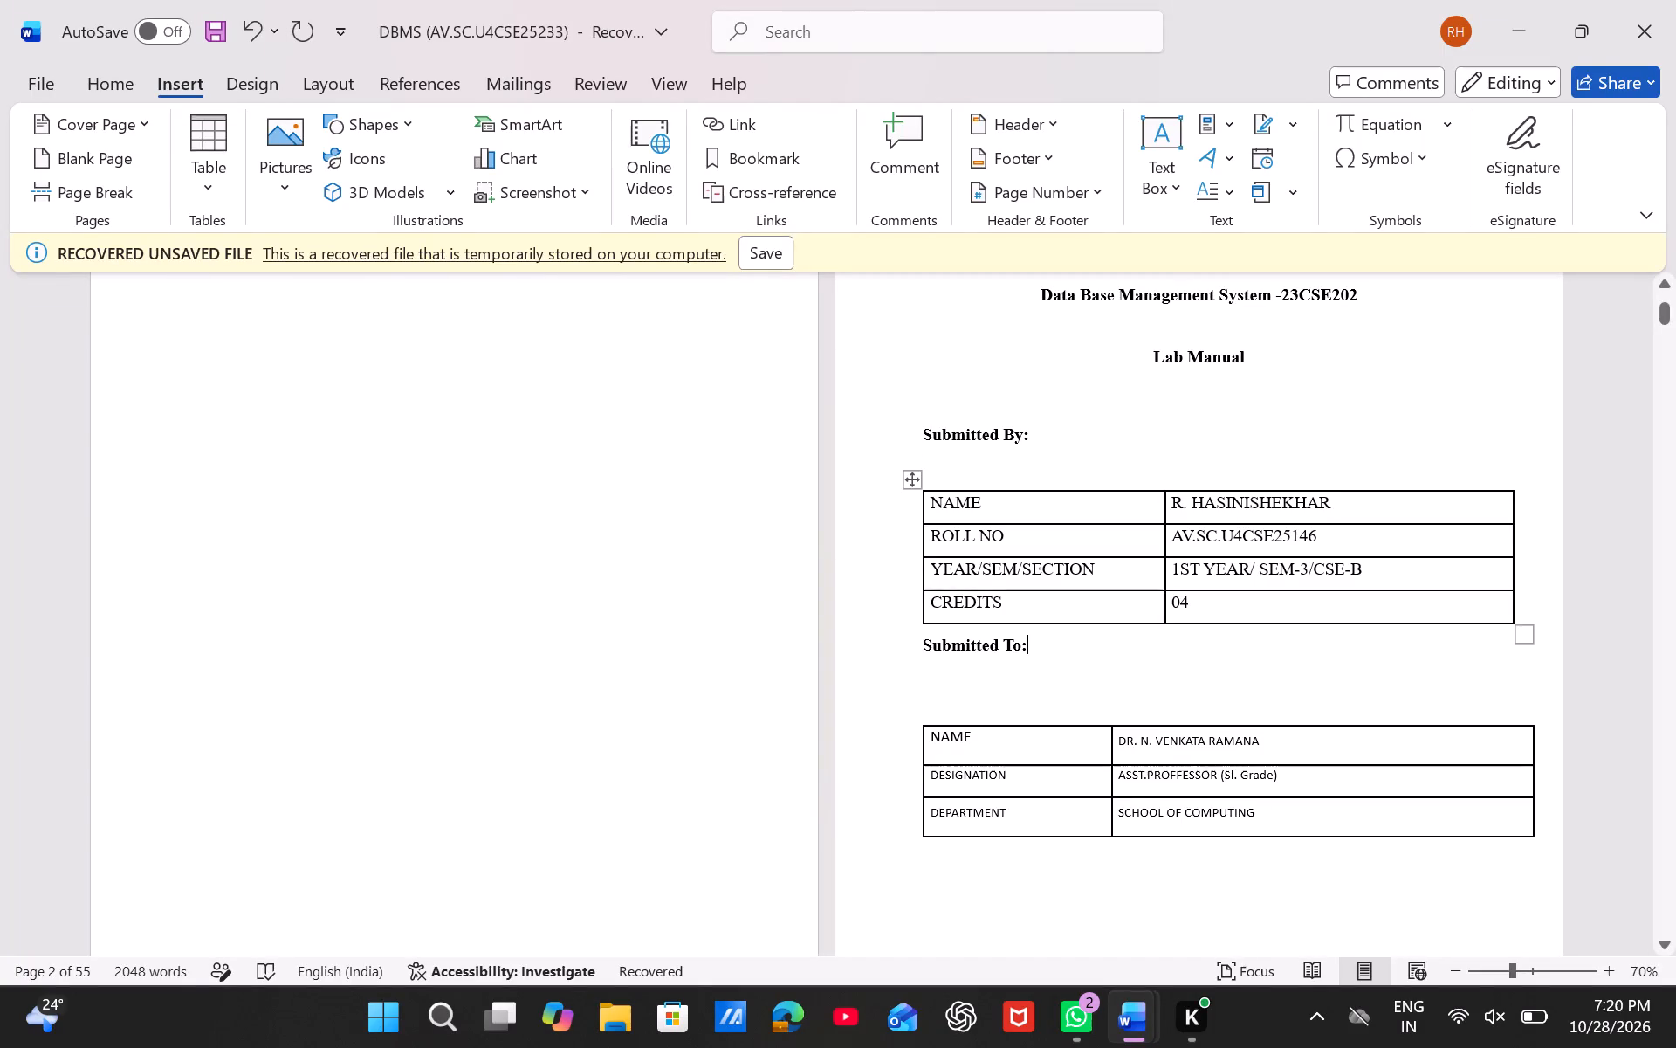
drag(911, 481, 912, 444)
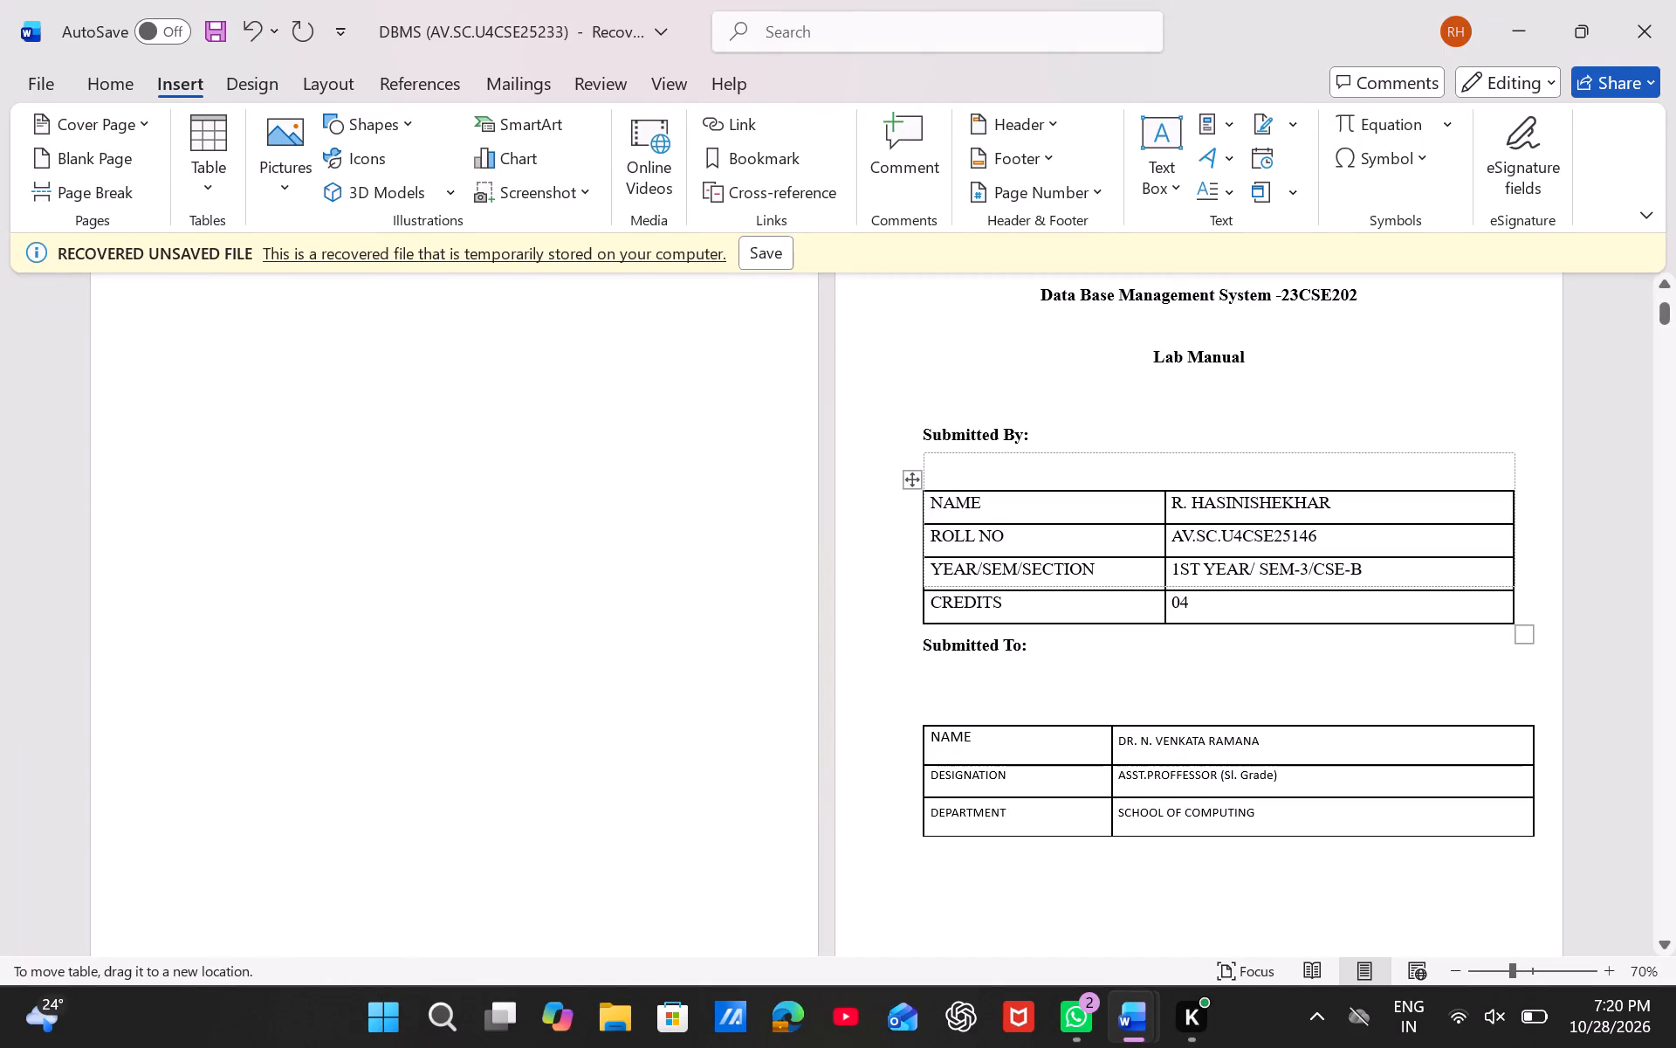
drag(912, 444, 912, 445)
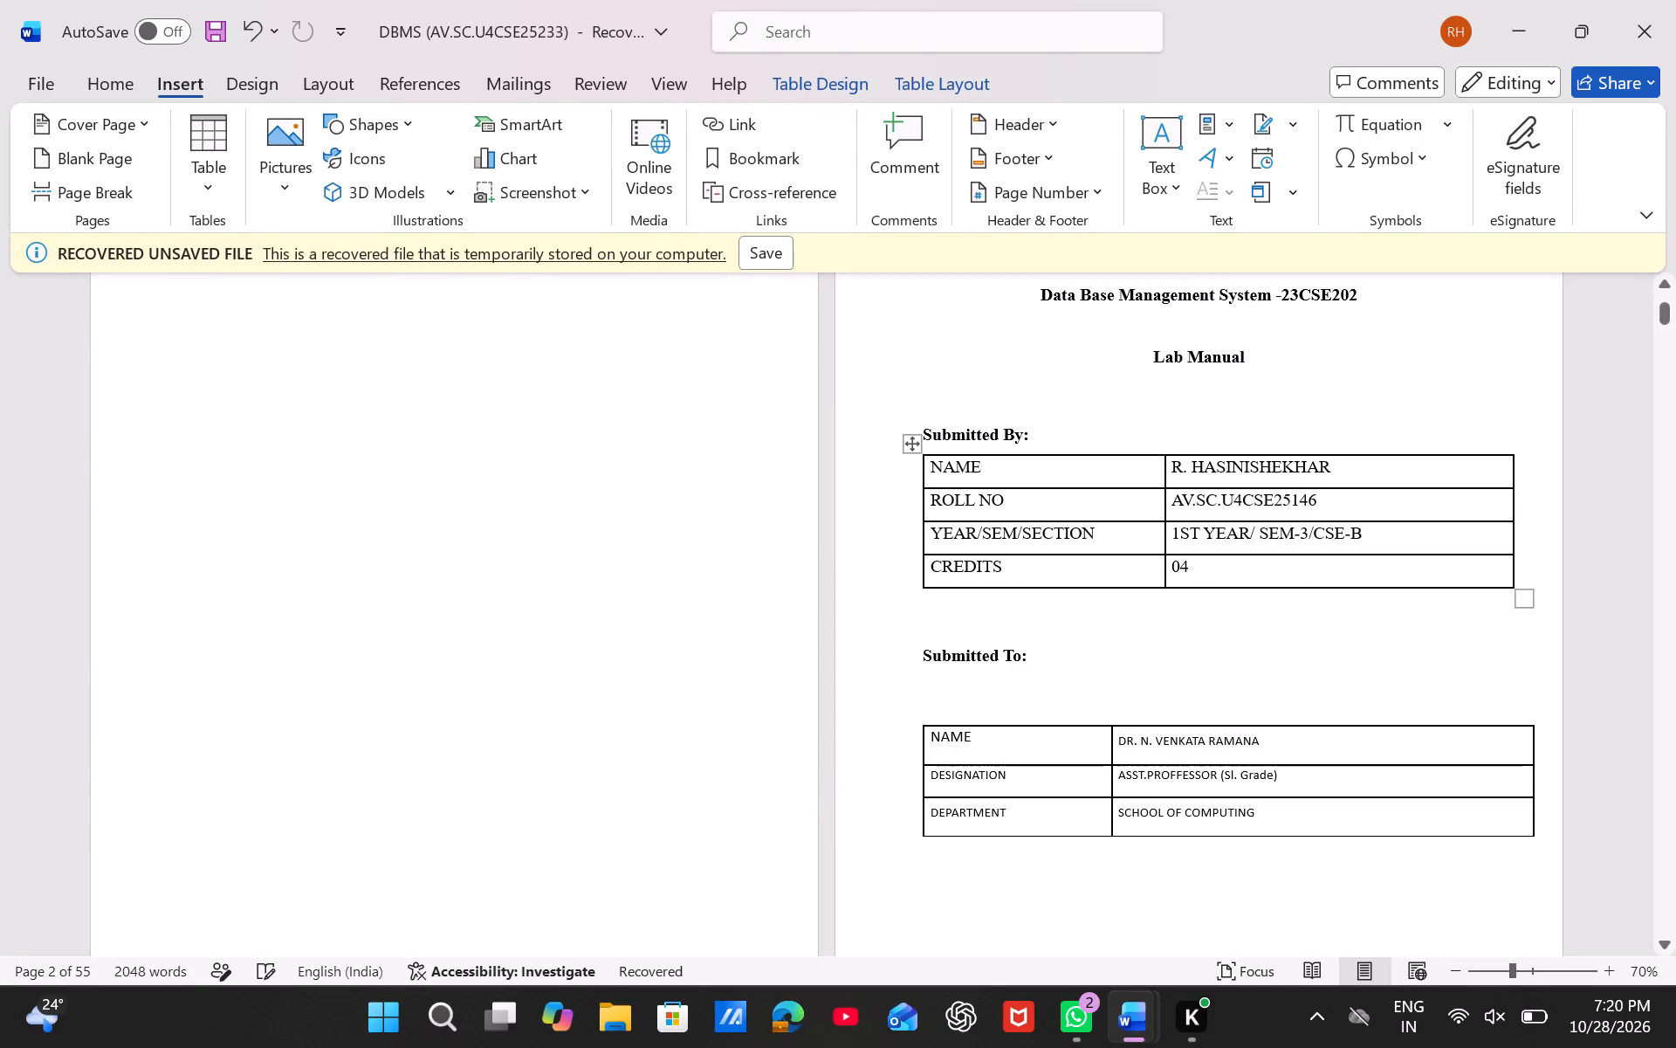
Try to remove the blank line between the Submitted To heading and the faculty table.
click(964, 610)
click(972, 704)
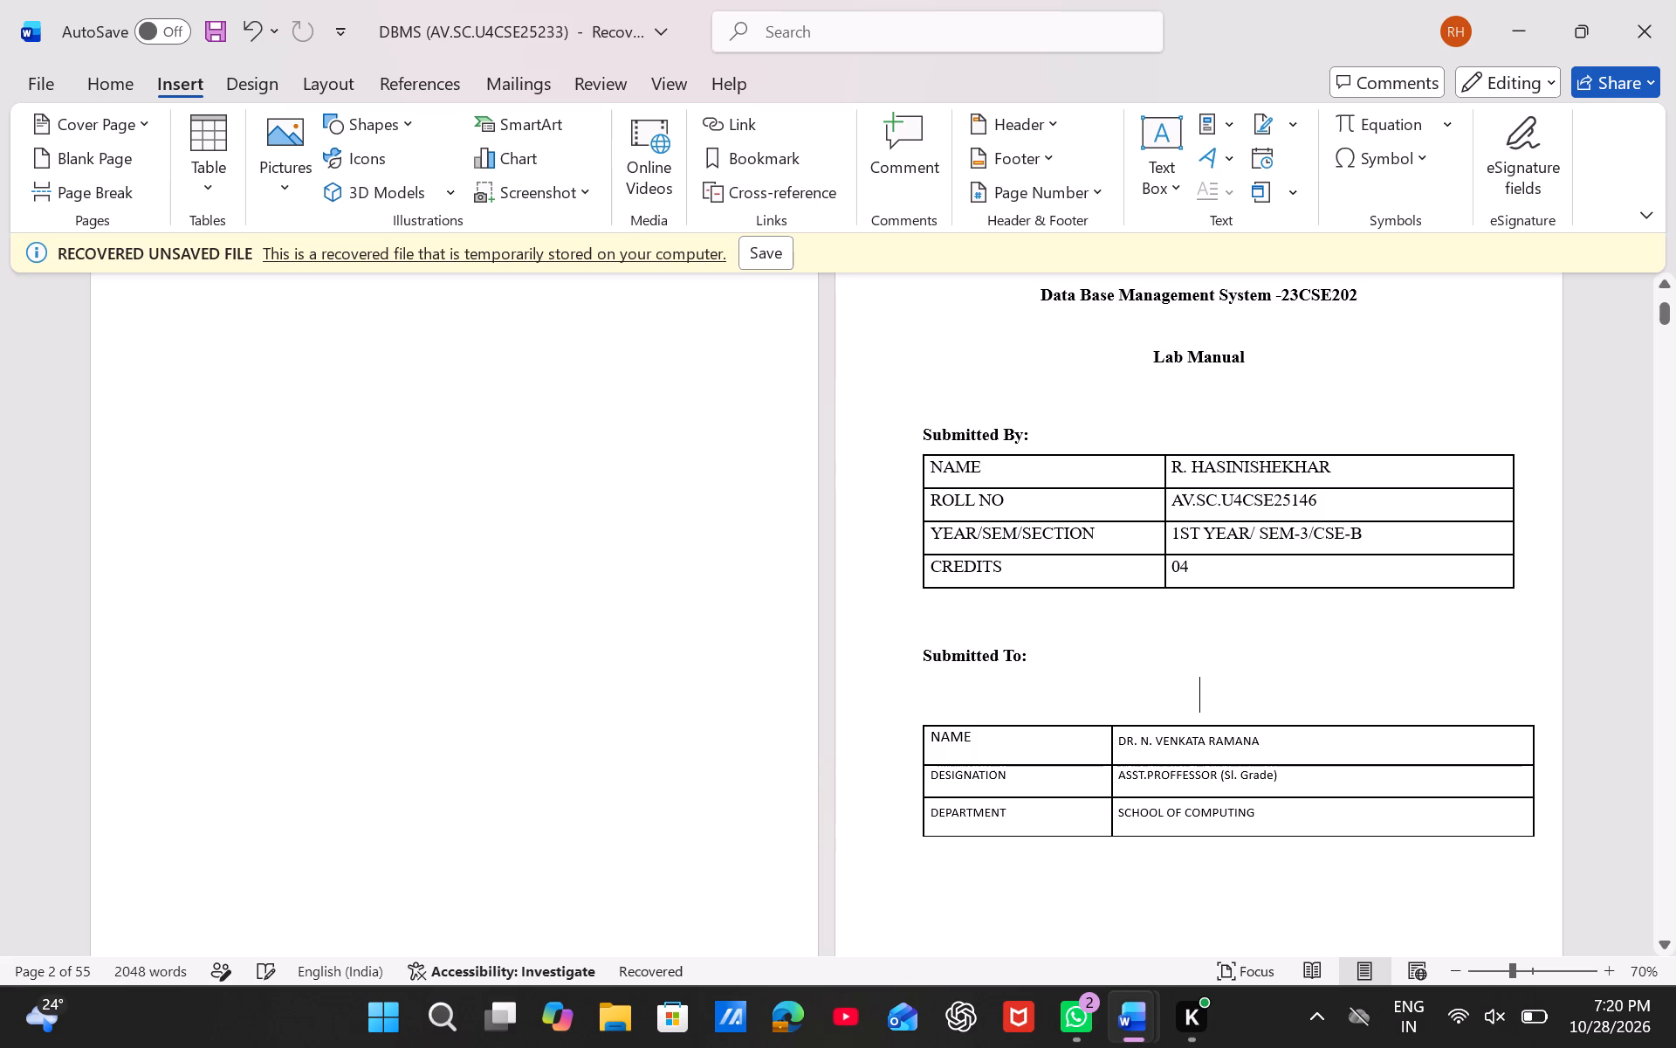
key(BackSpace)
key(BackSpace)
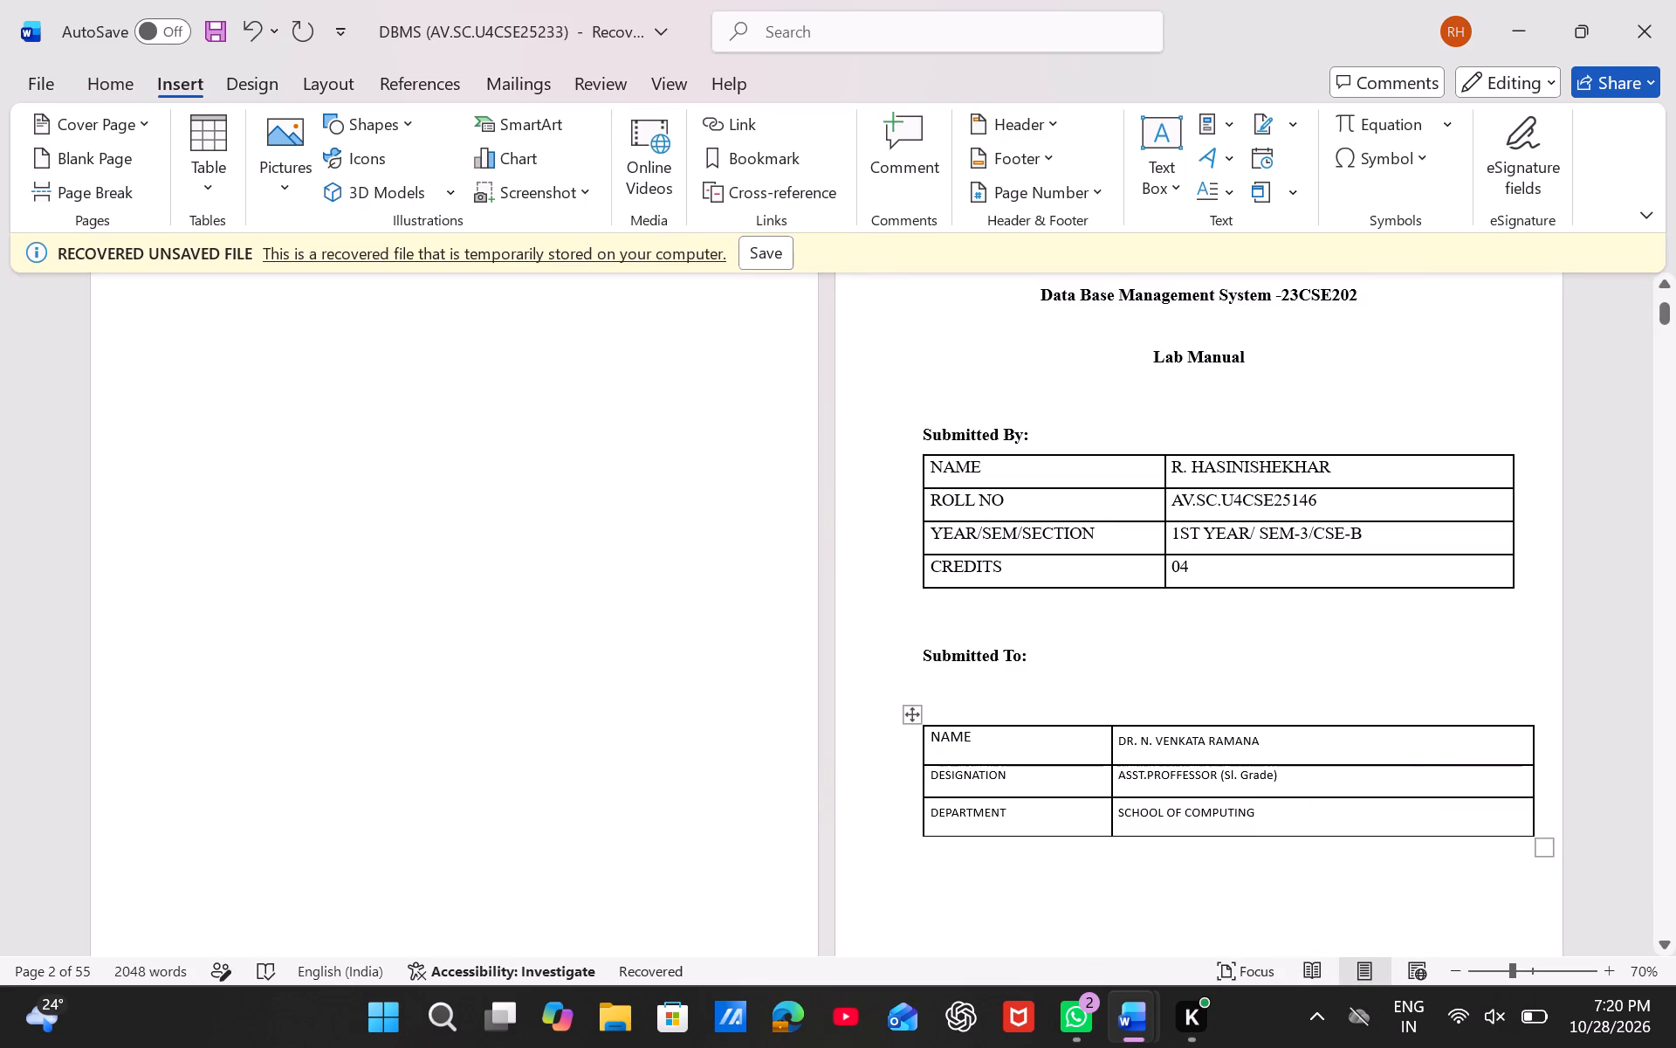
Change the font size of all the text in the three-row faculty table under Submitted To.
drag(1307, 831, 990, 742)
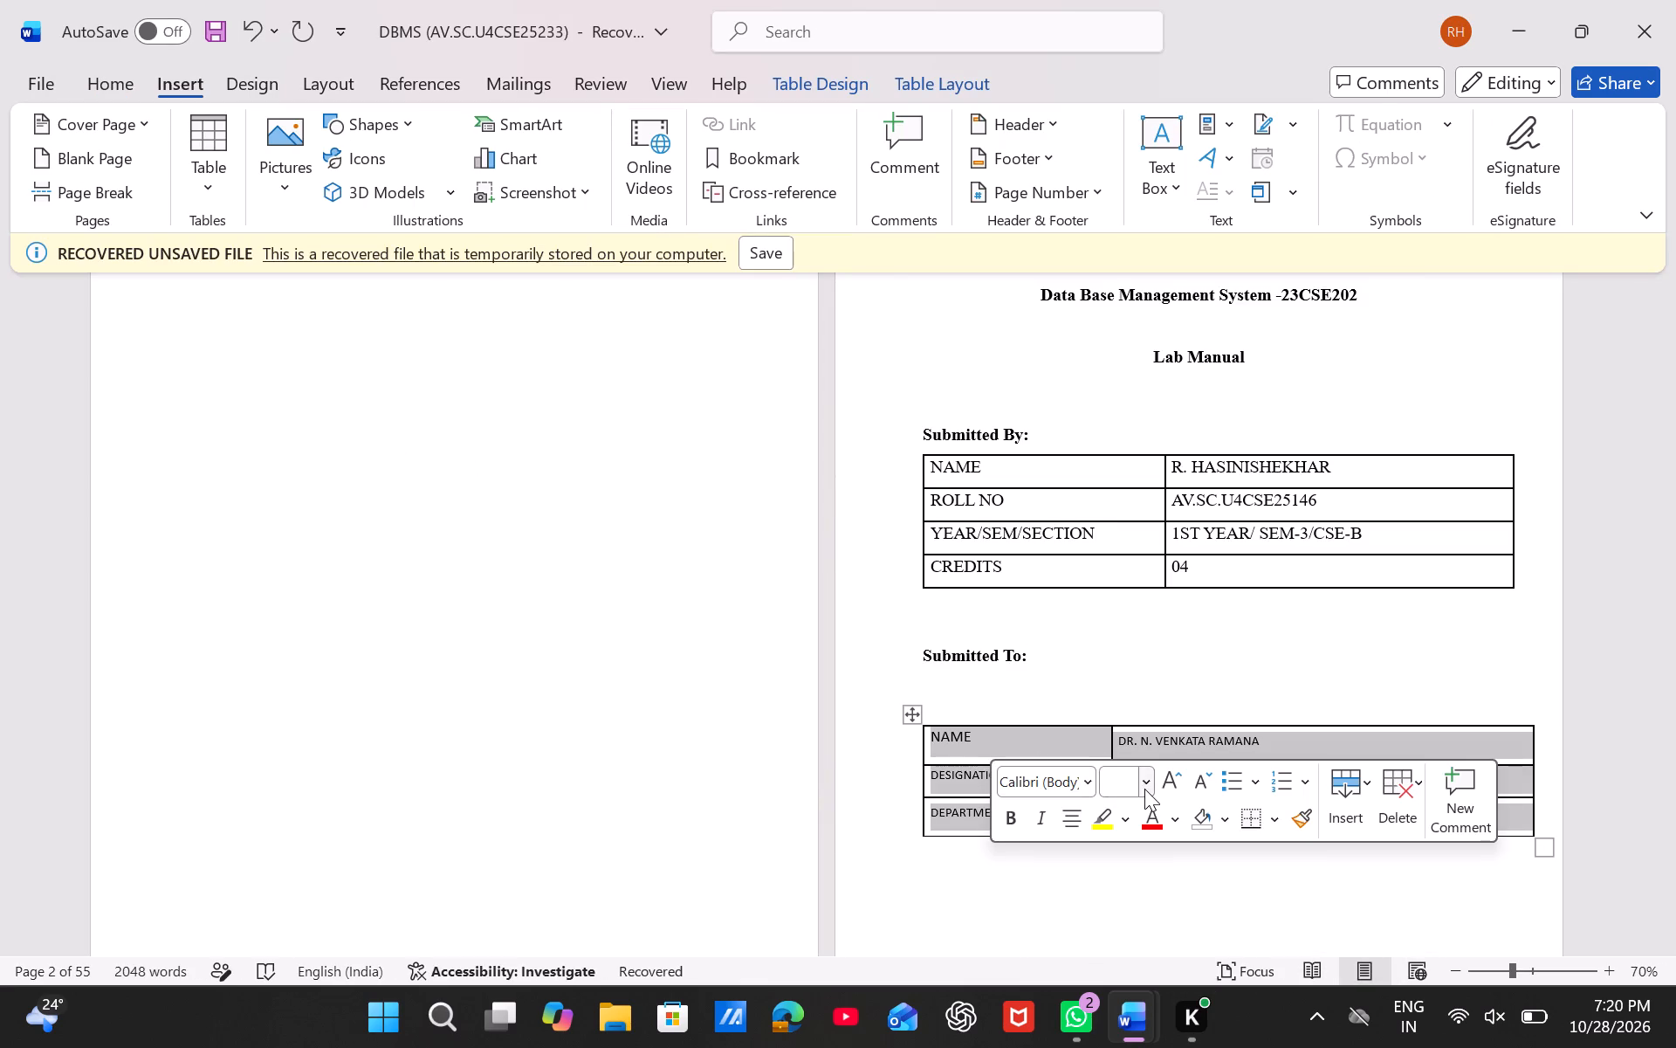
click(1144, 787)
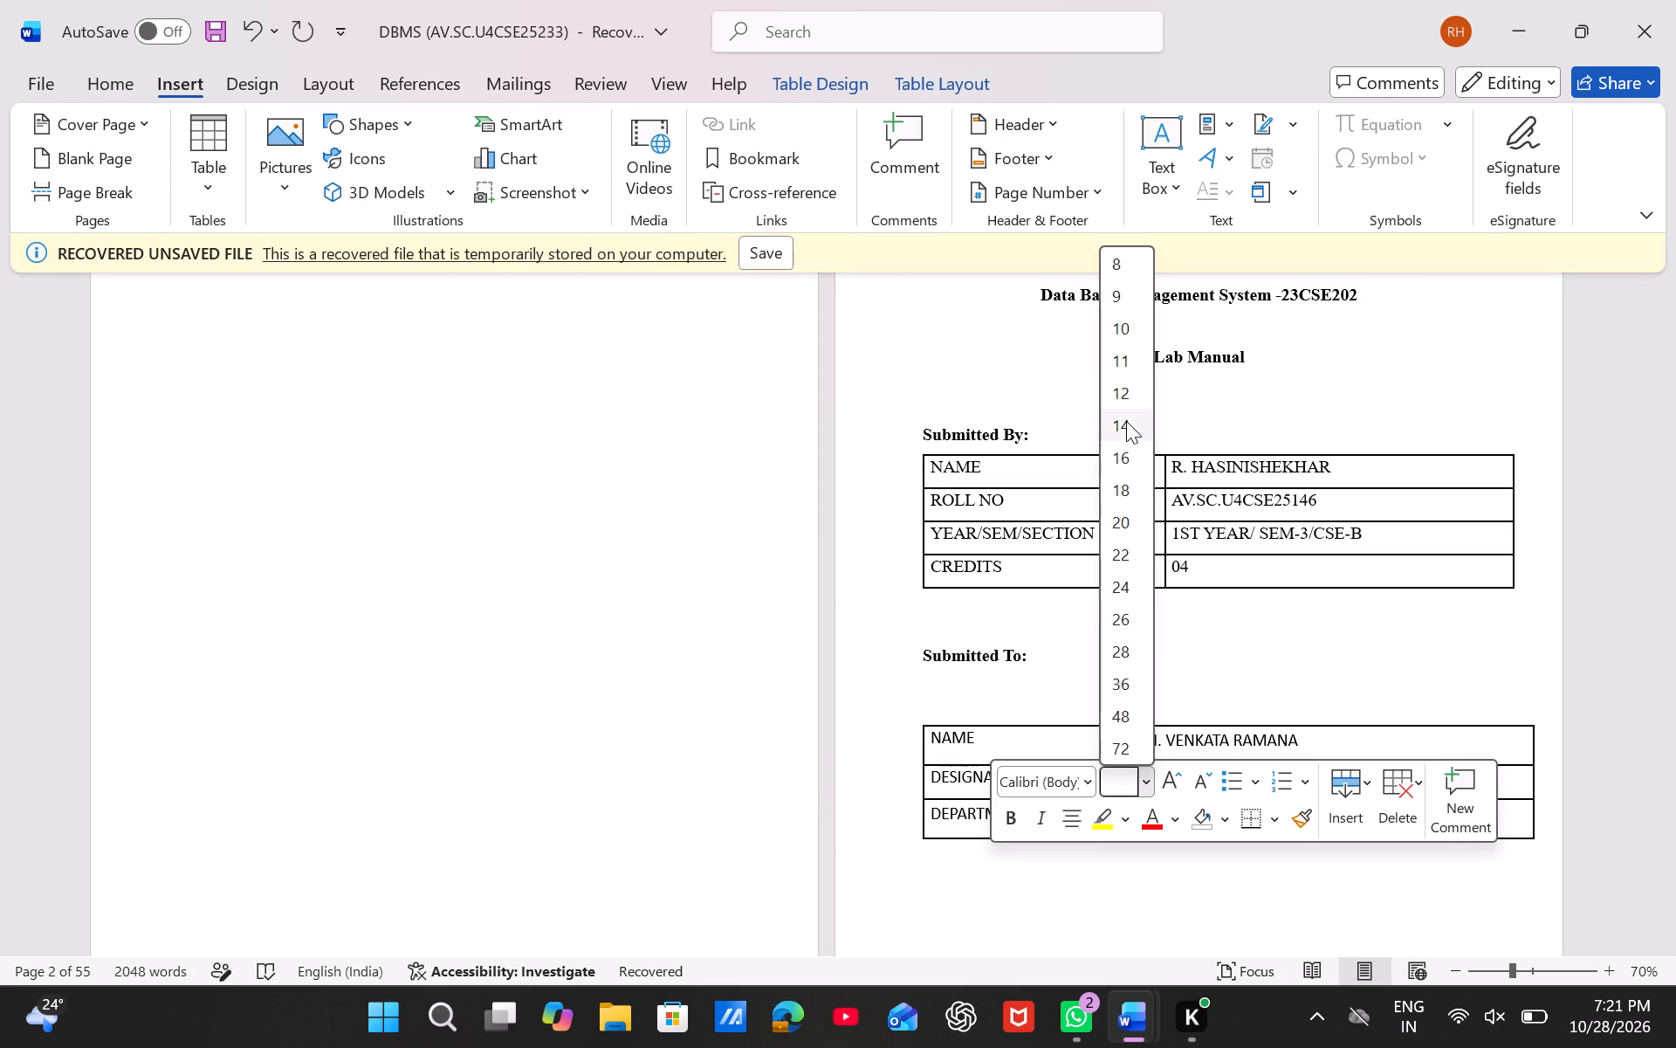
Set the text size of the faculty table under Submitted To to 14.
click(1126, 421)
click(848, 665)
click(959, 707)
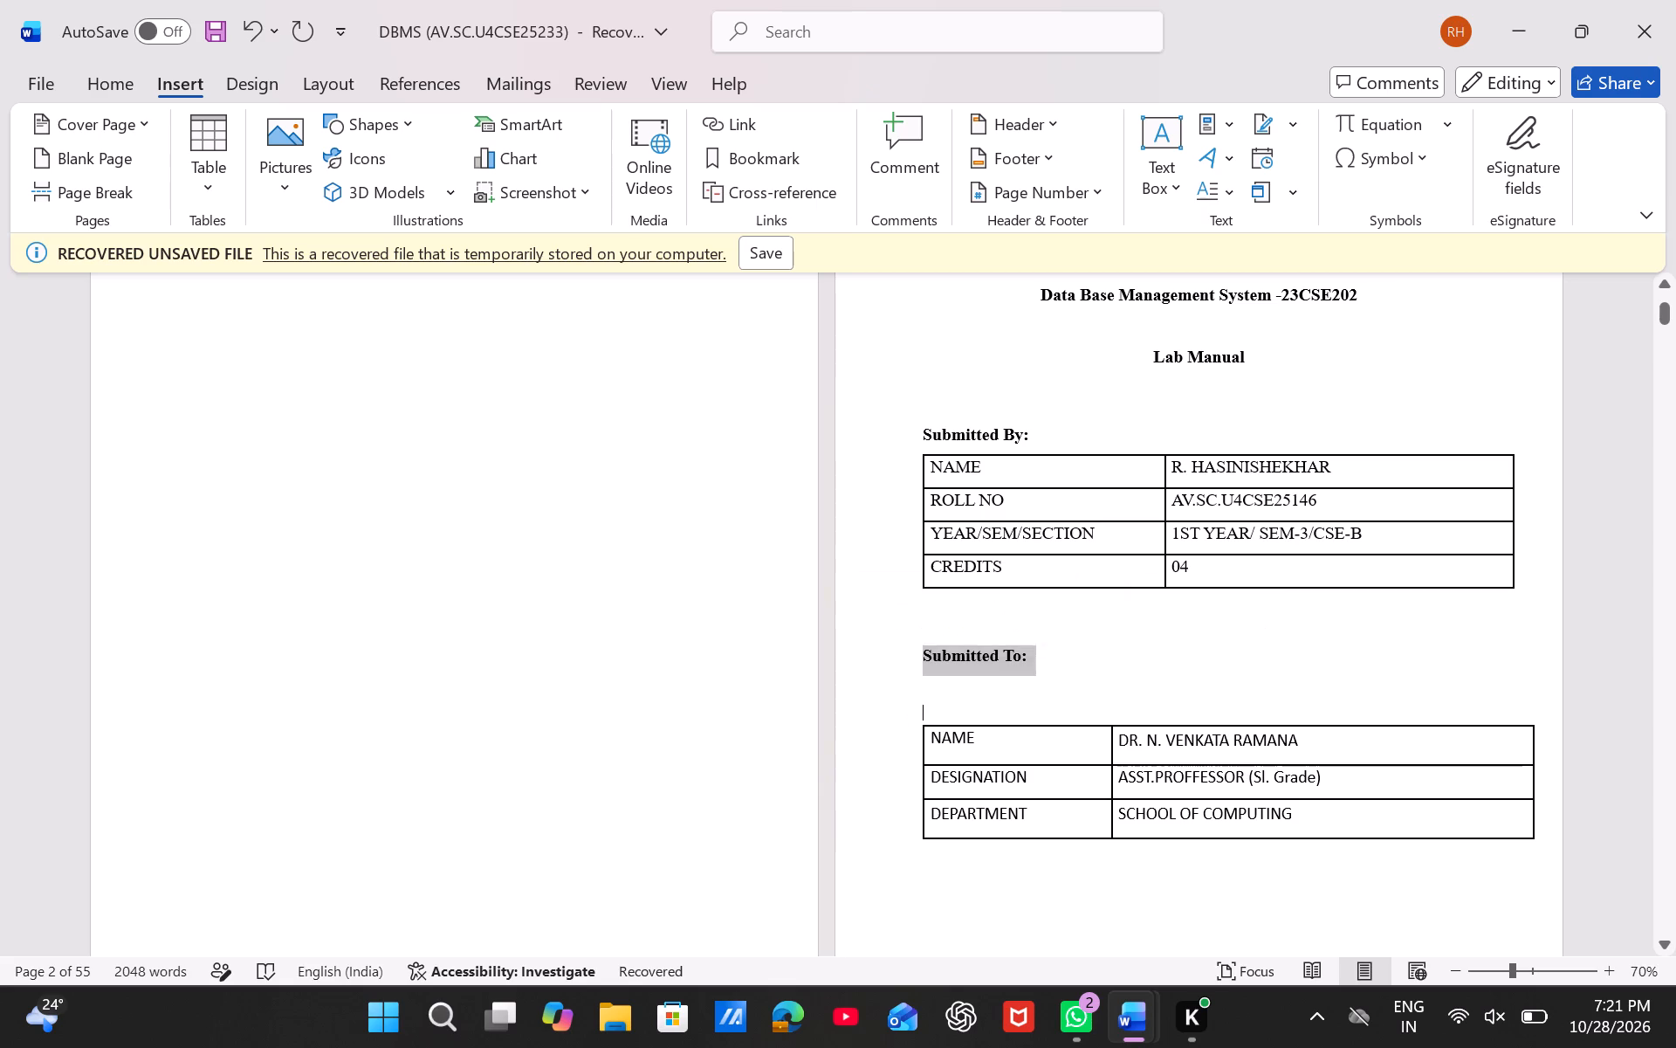
drag(1068, 638, 922, 654)
click(1056, 655)
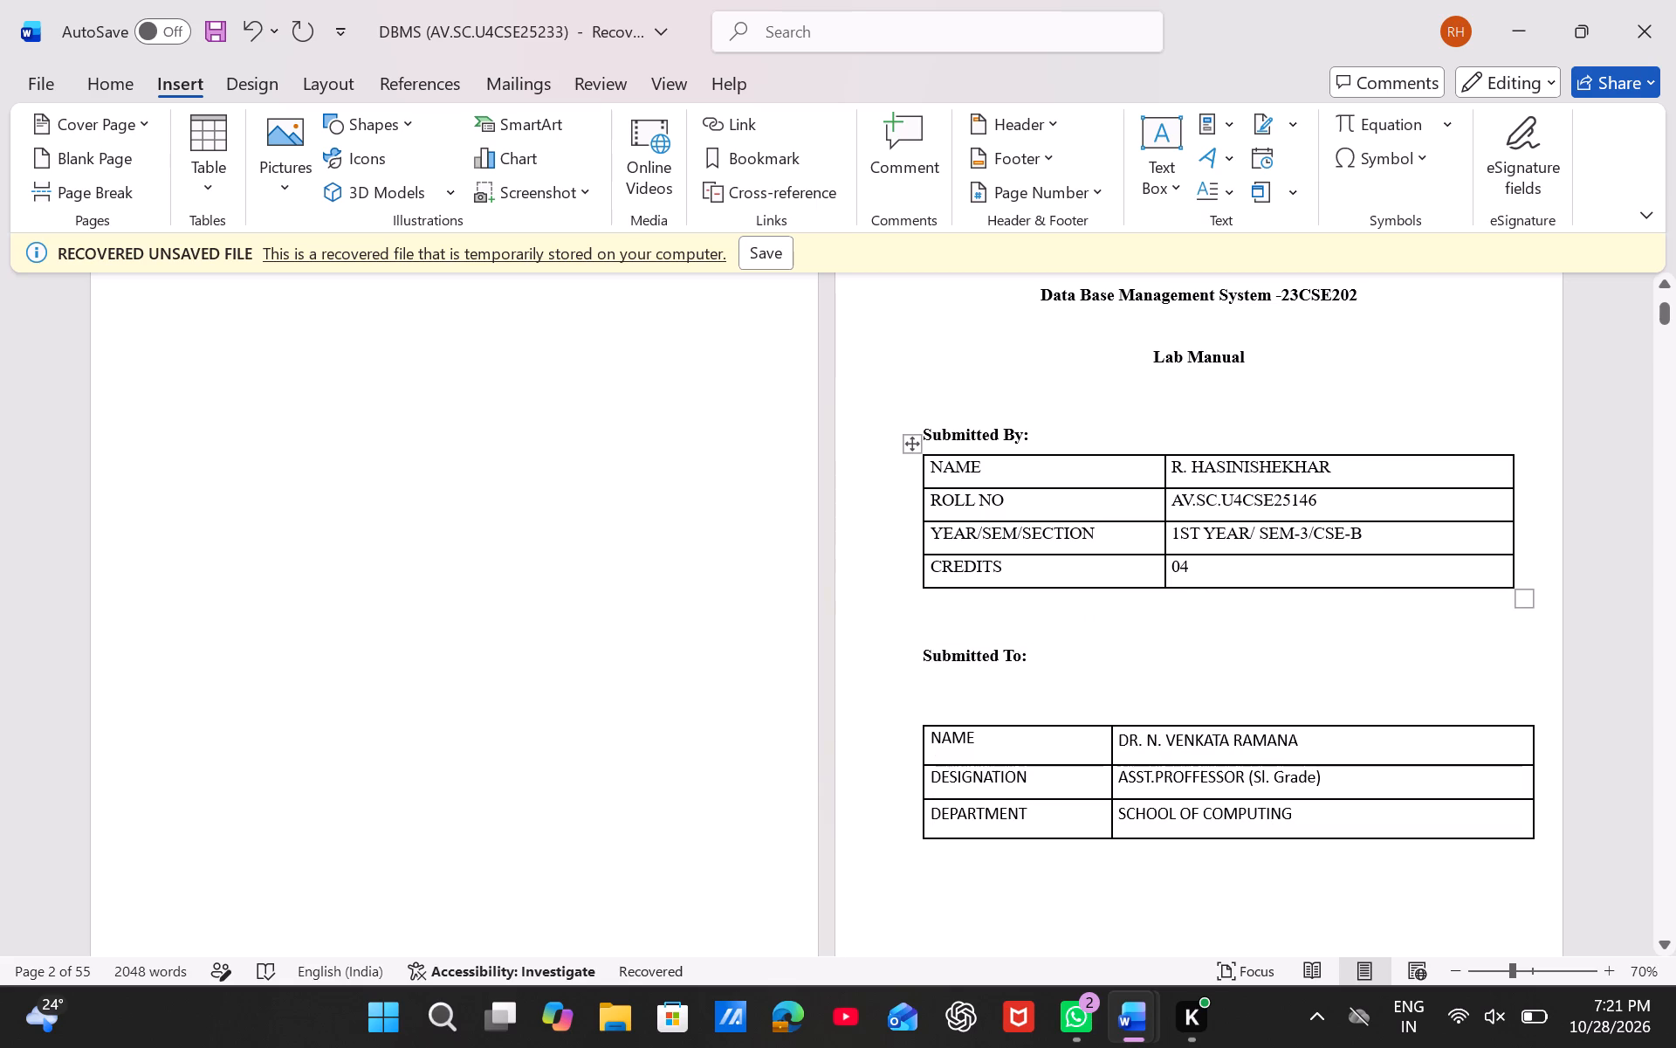
Move the faculty table up so it sits directly beneath the Submitted To heading.
drag(912, 722, 910, 707)
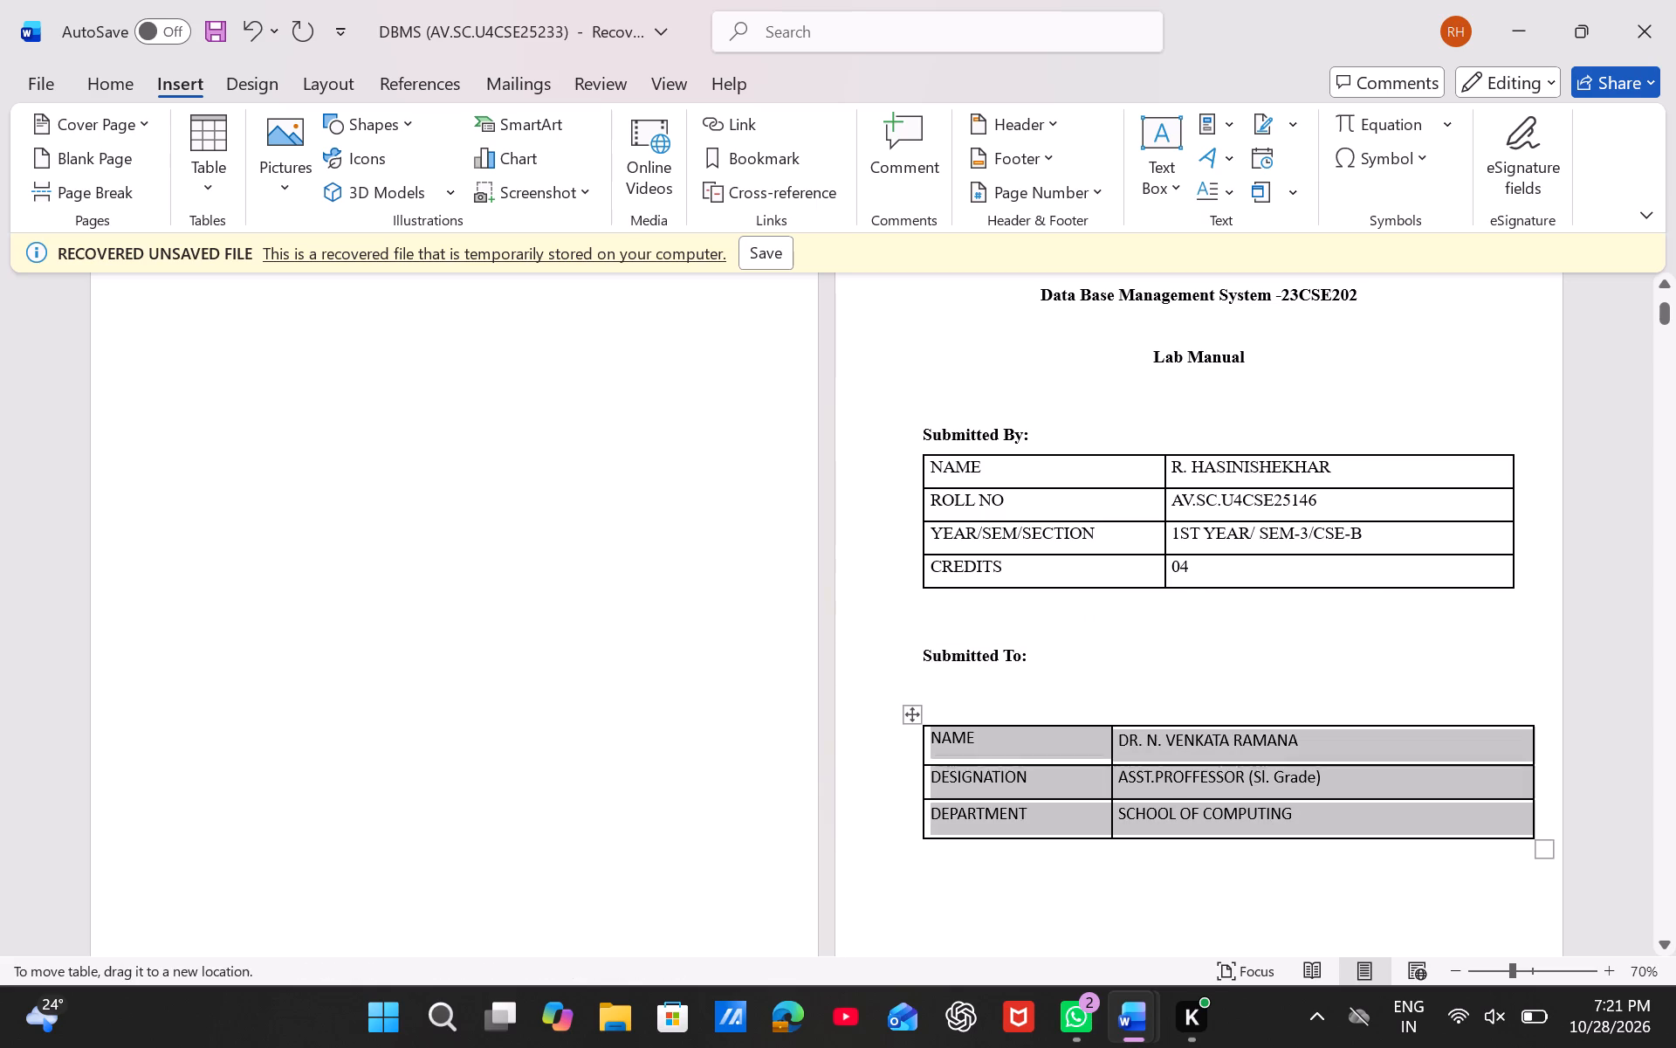
drag(910, 707, 911, 677)
click(1102, 872)
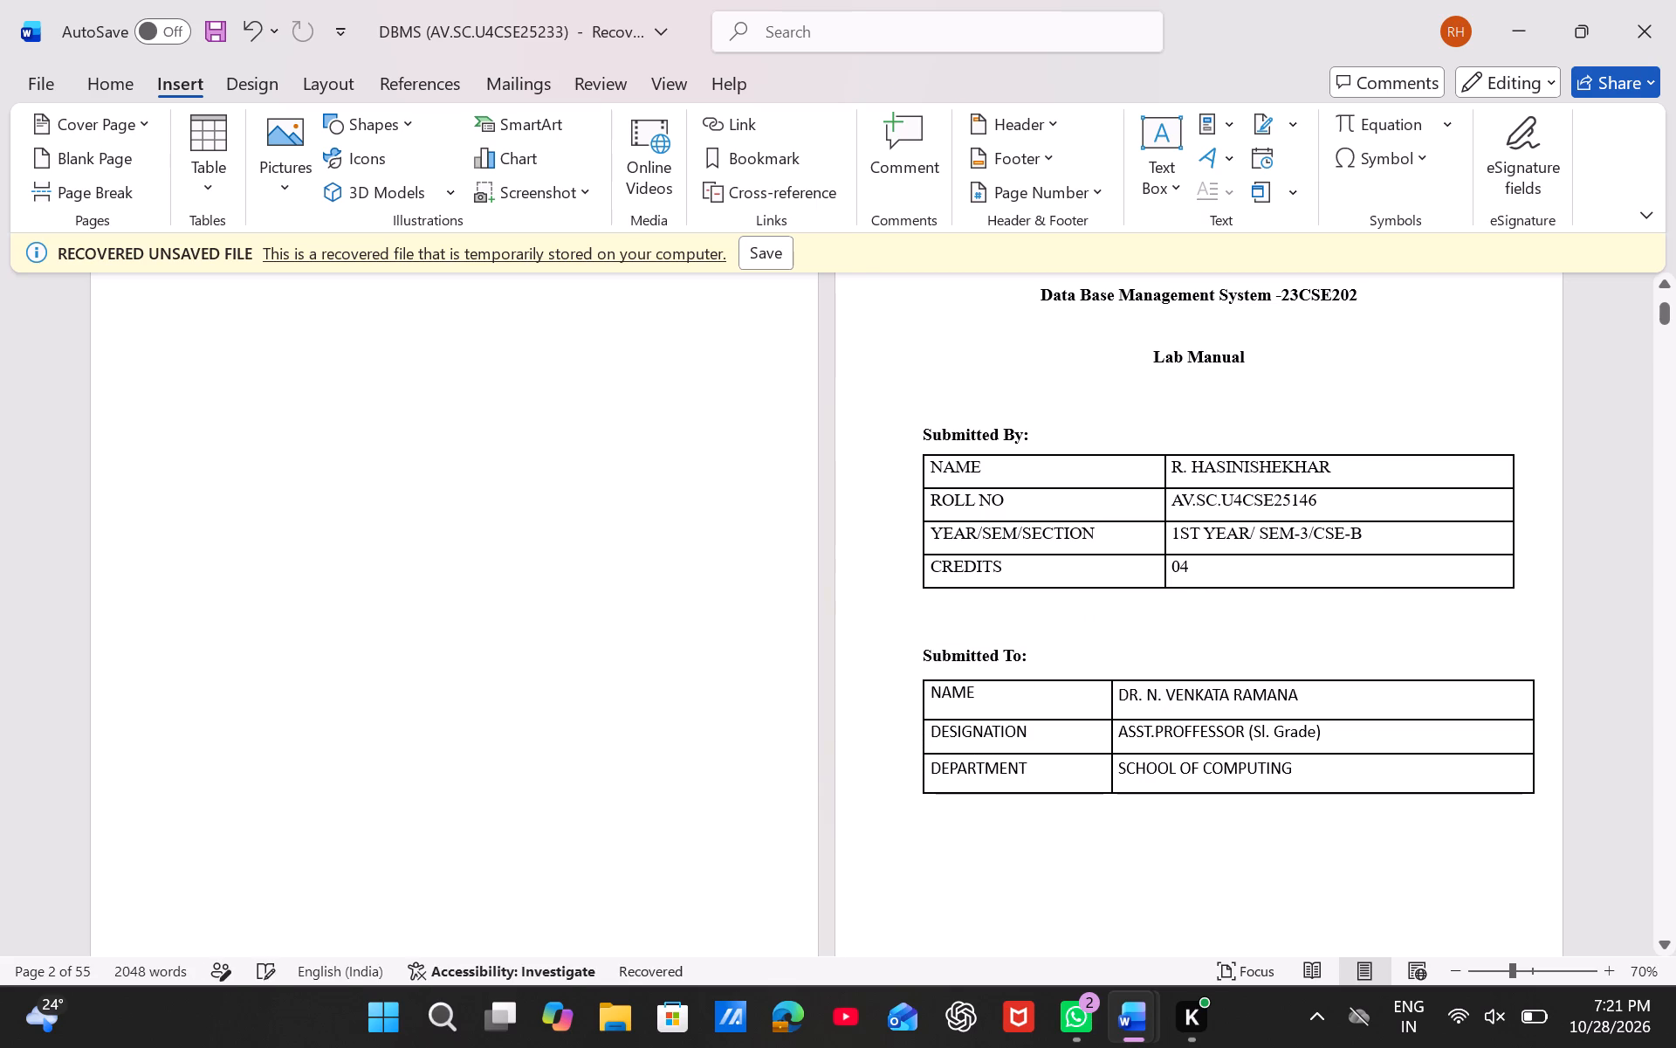
Recolour the Submitted By and Submitted To headings with the same theme blue.
drag(1039, 426, 993, 426)
drag(993, 426, 932, 424)
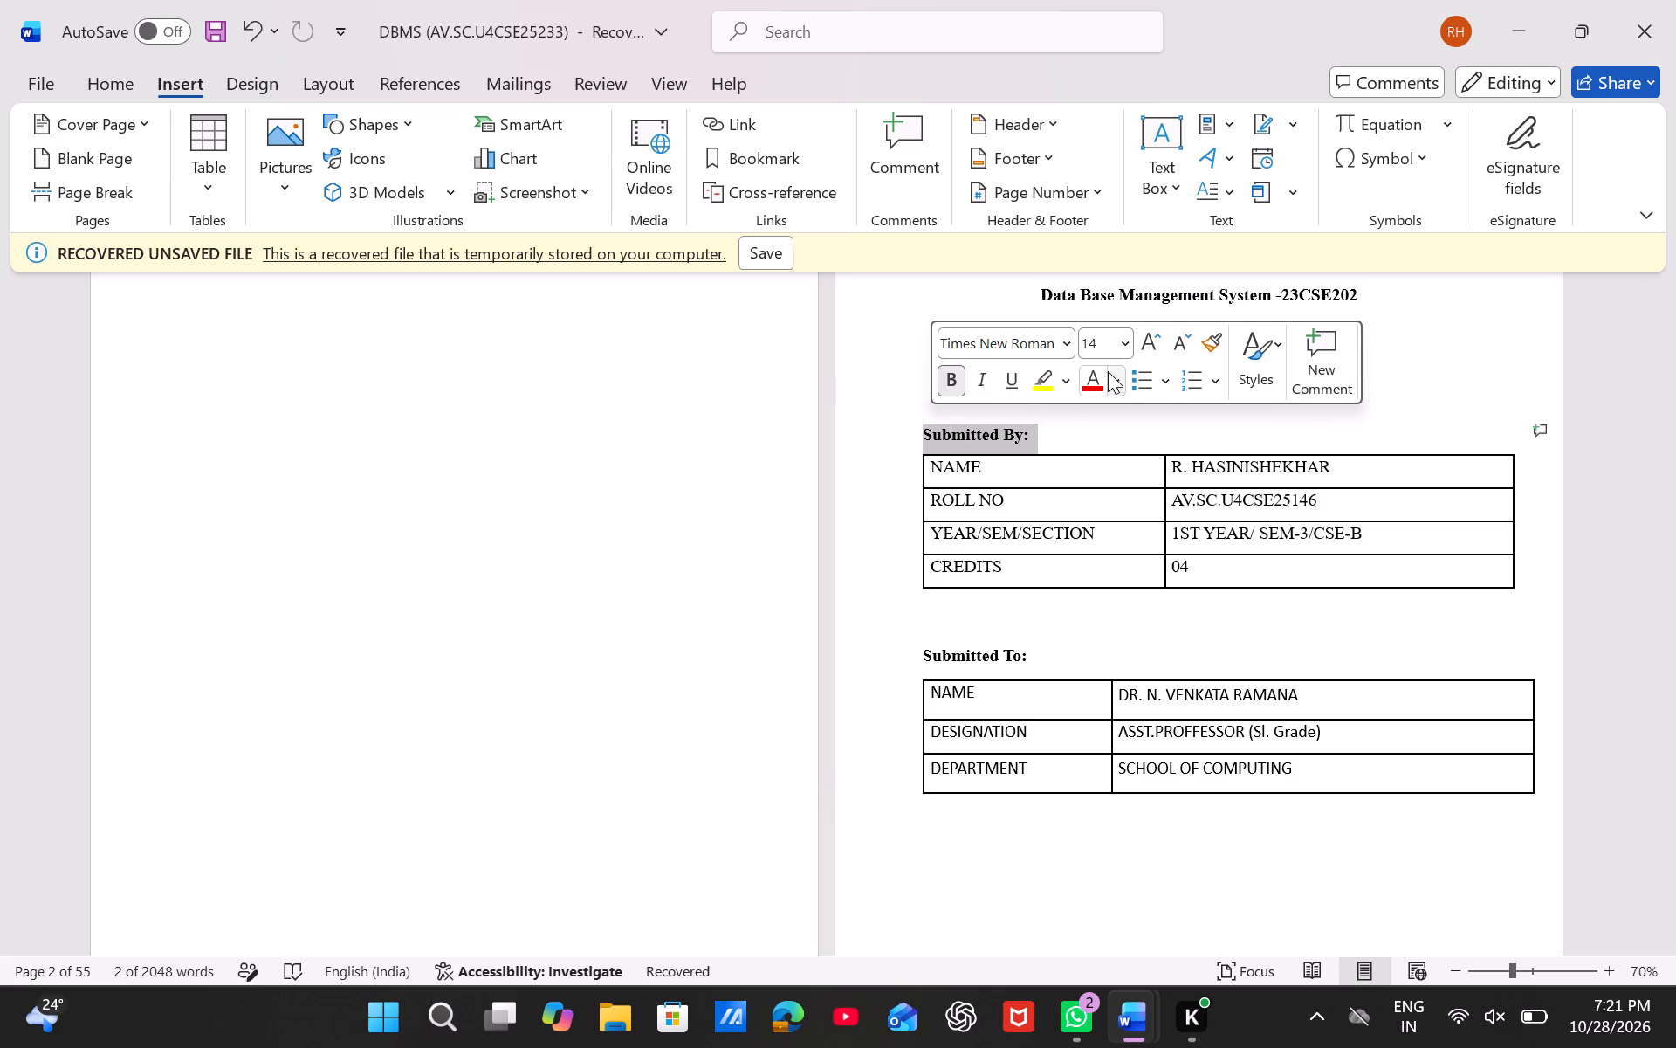
click(1099, 372)
click(1099, 372)
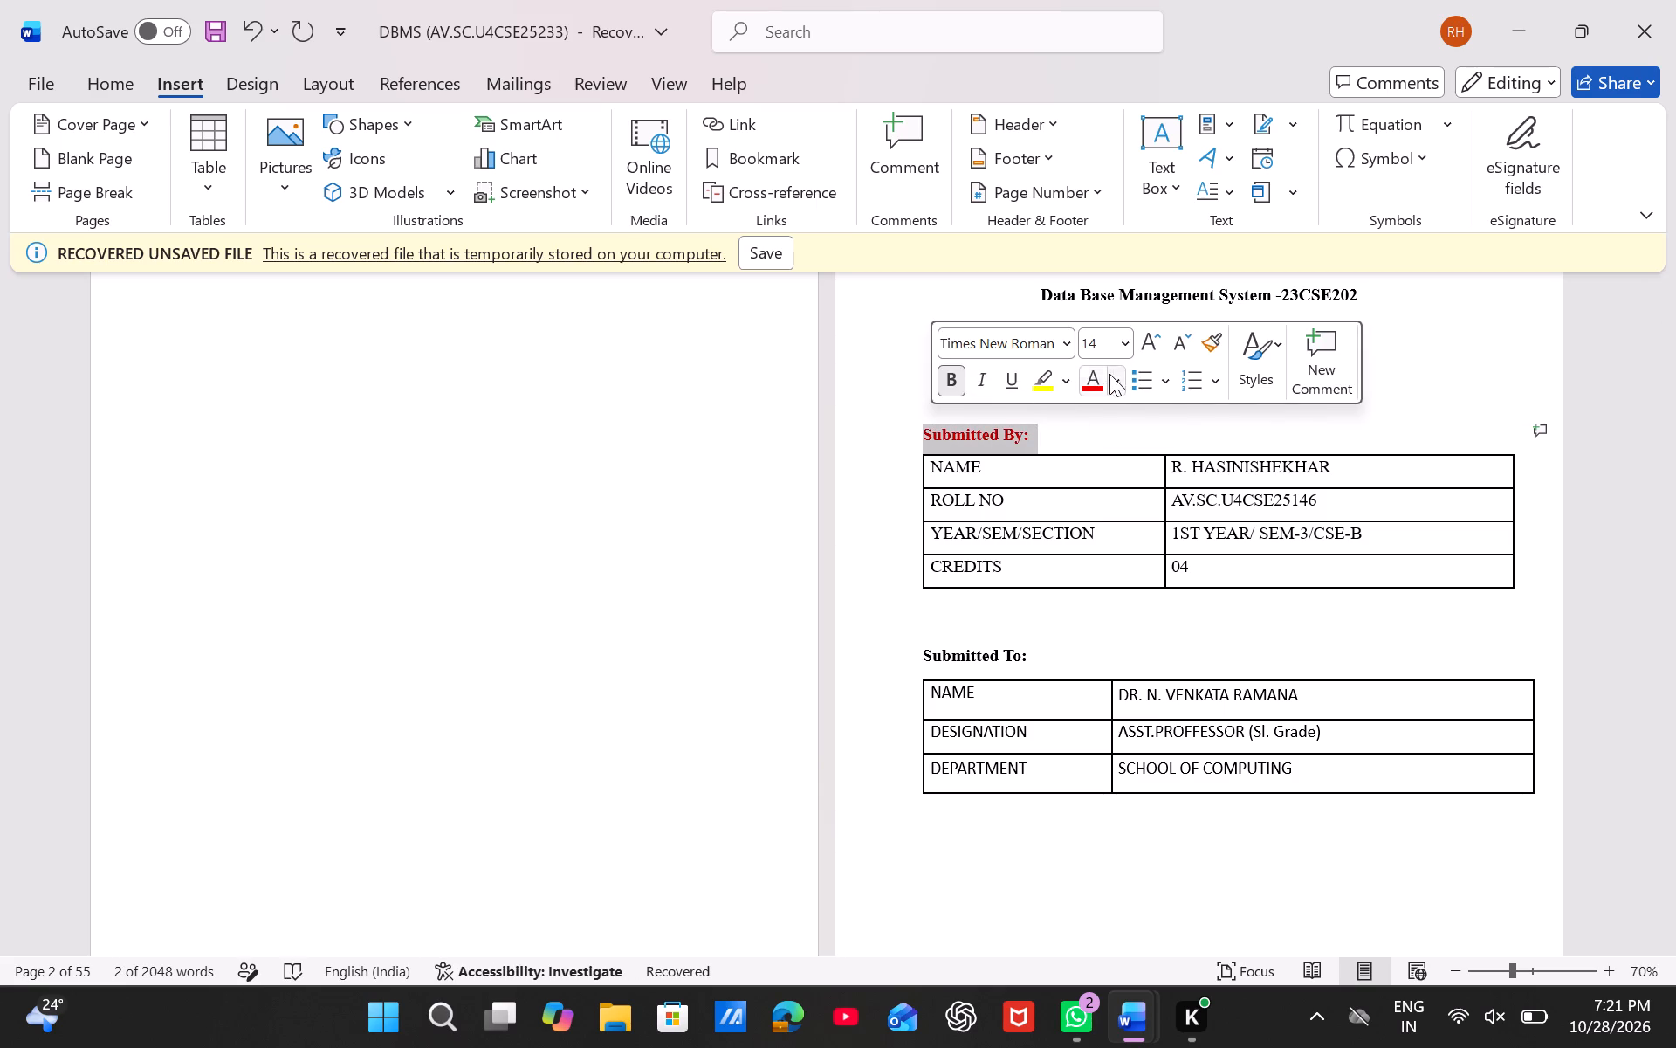
click(1121, 375)
click(1243, 543)
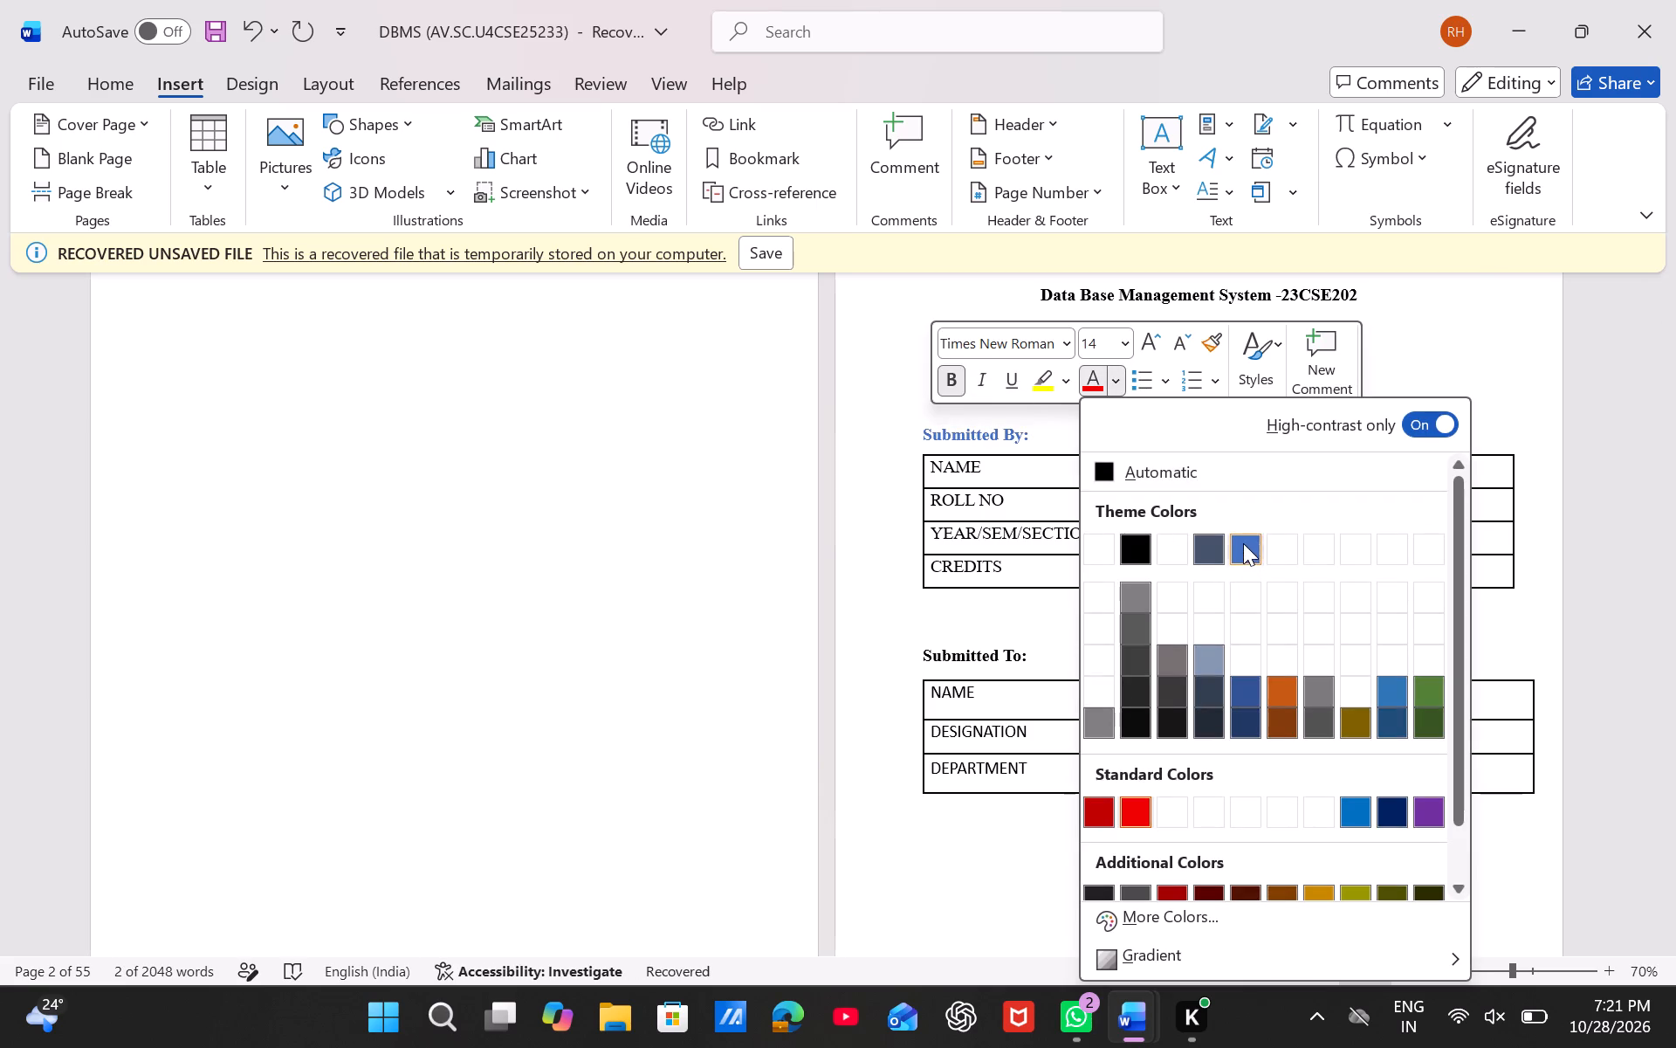
drag(1046, 653, 906, 646)
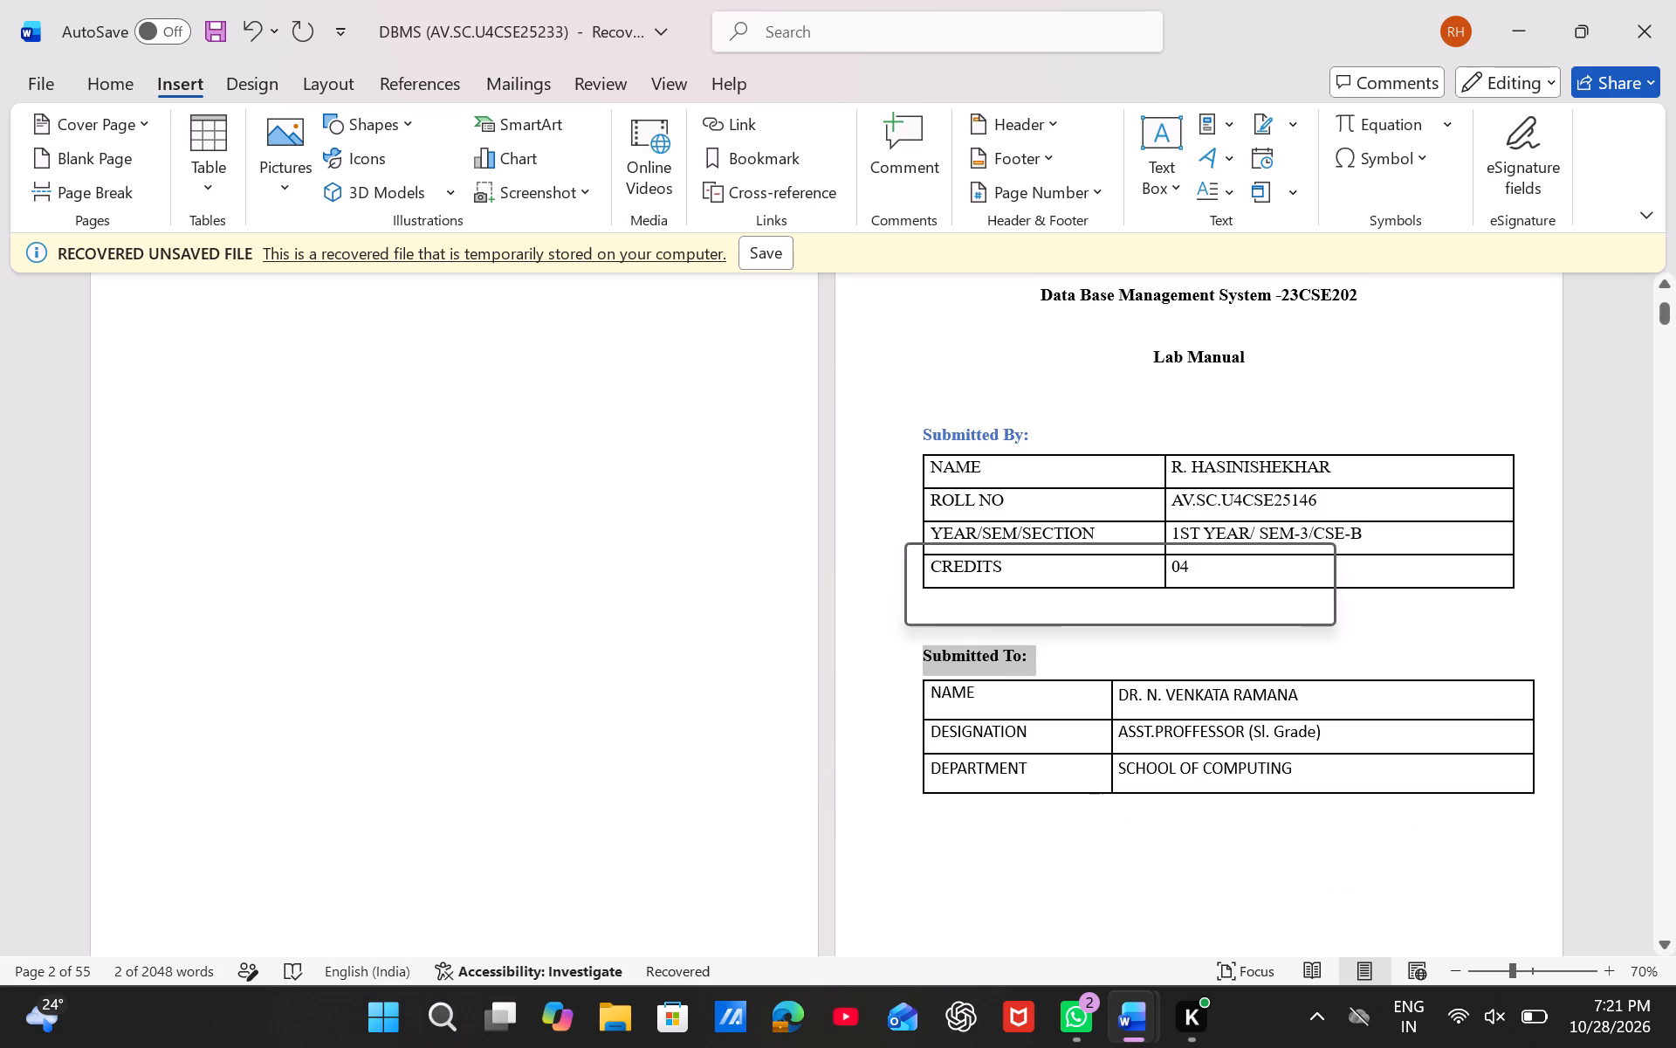
click(1061, 601)
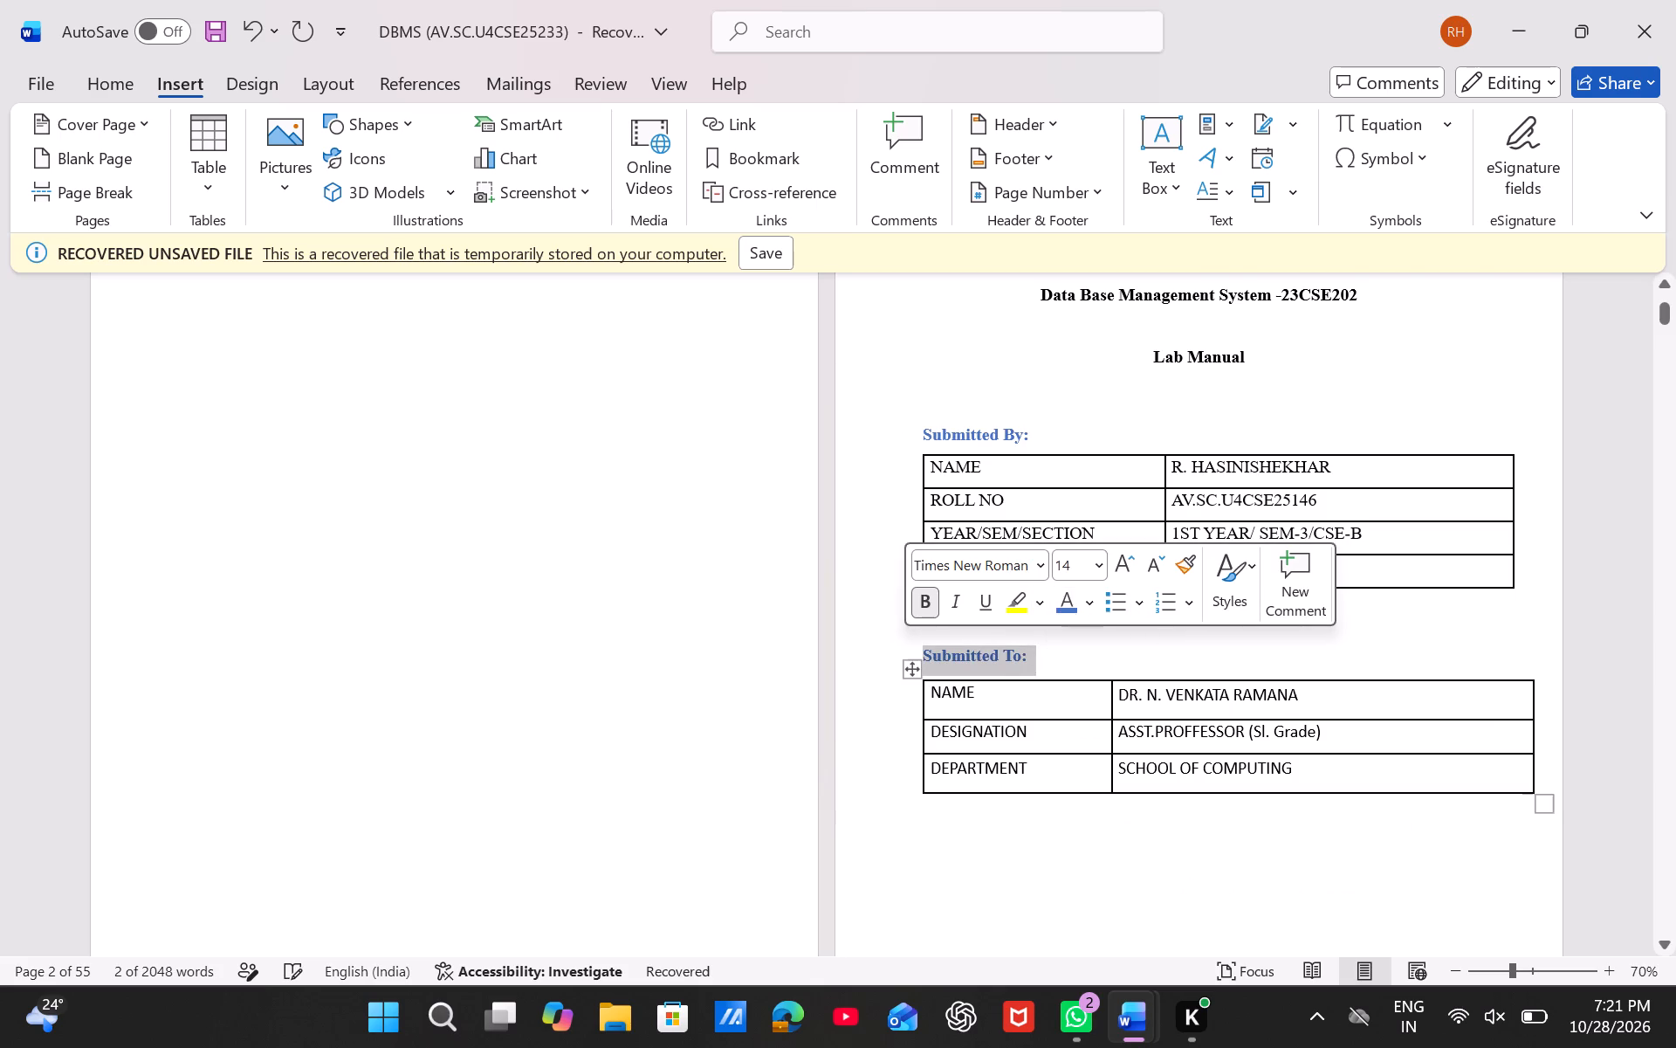
click(825, 700)
Review the overall page layout of the document, including the cover page and the blank pages around it.
scroll(1150, 700, down, 1)
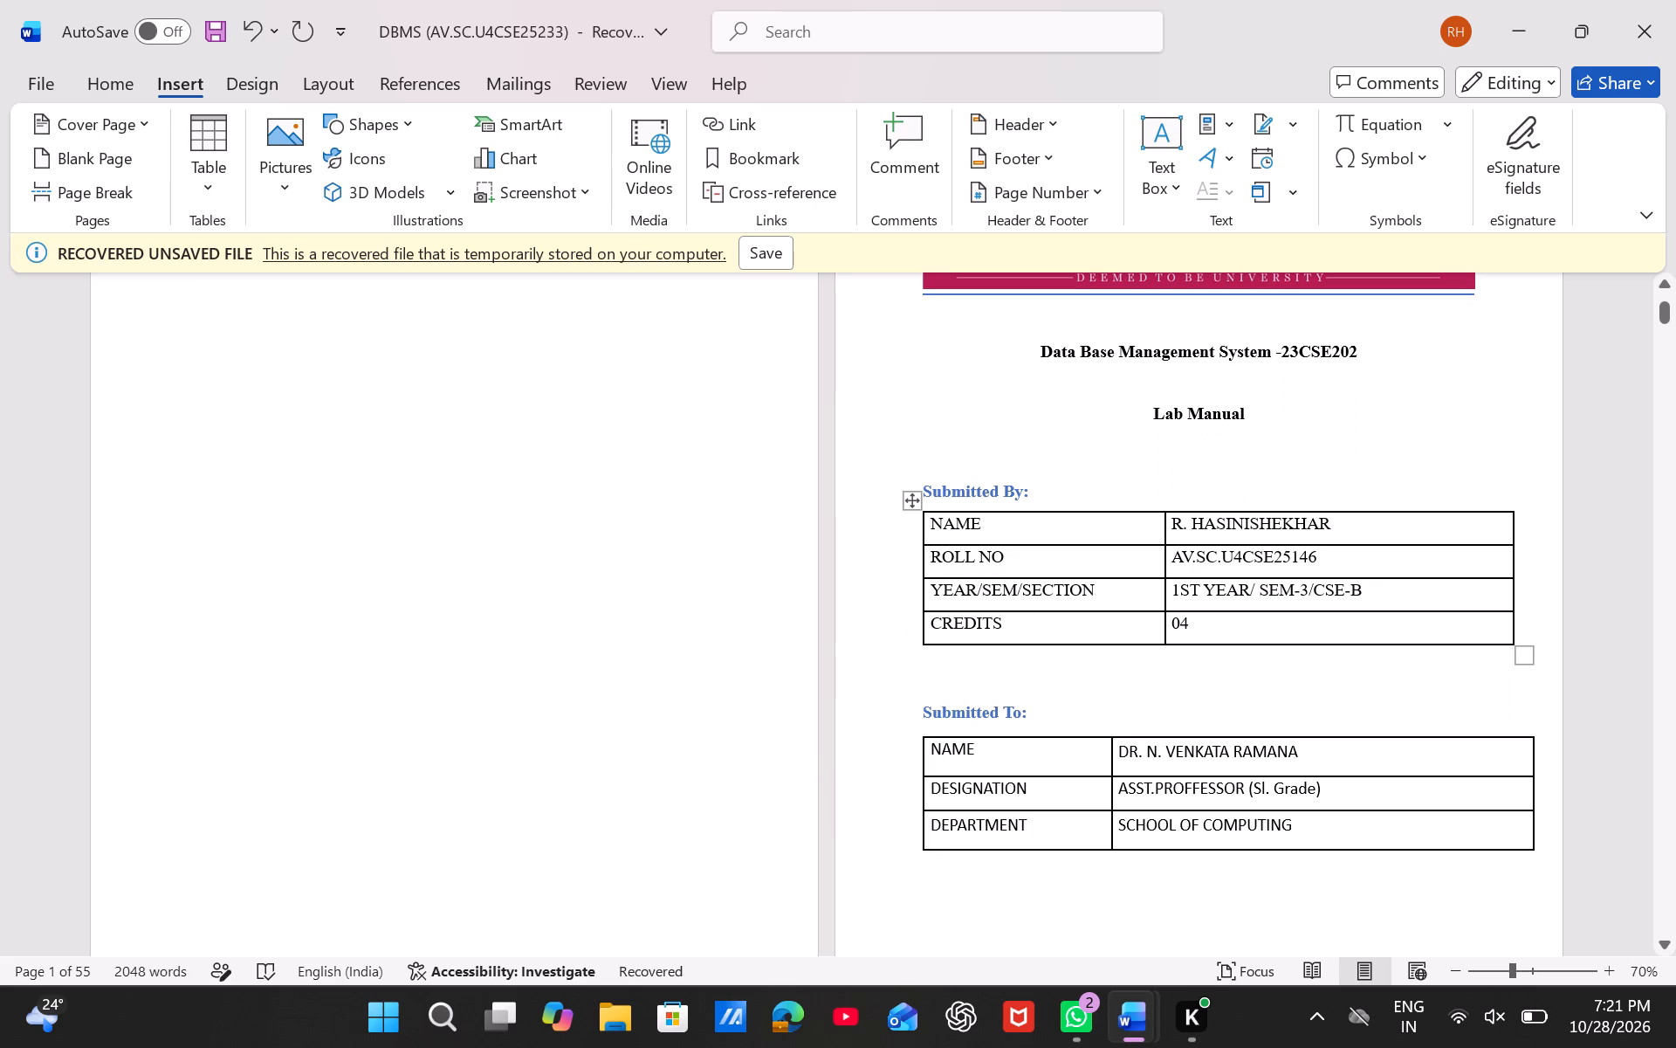
scroll(1278, 780, down, 7)
scroll(1278, 780, up, 5)
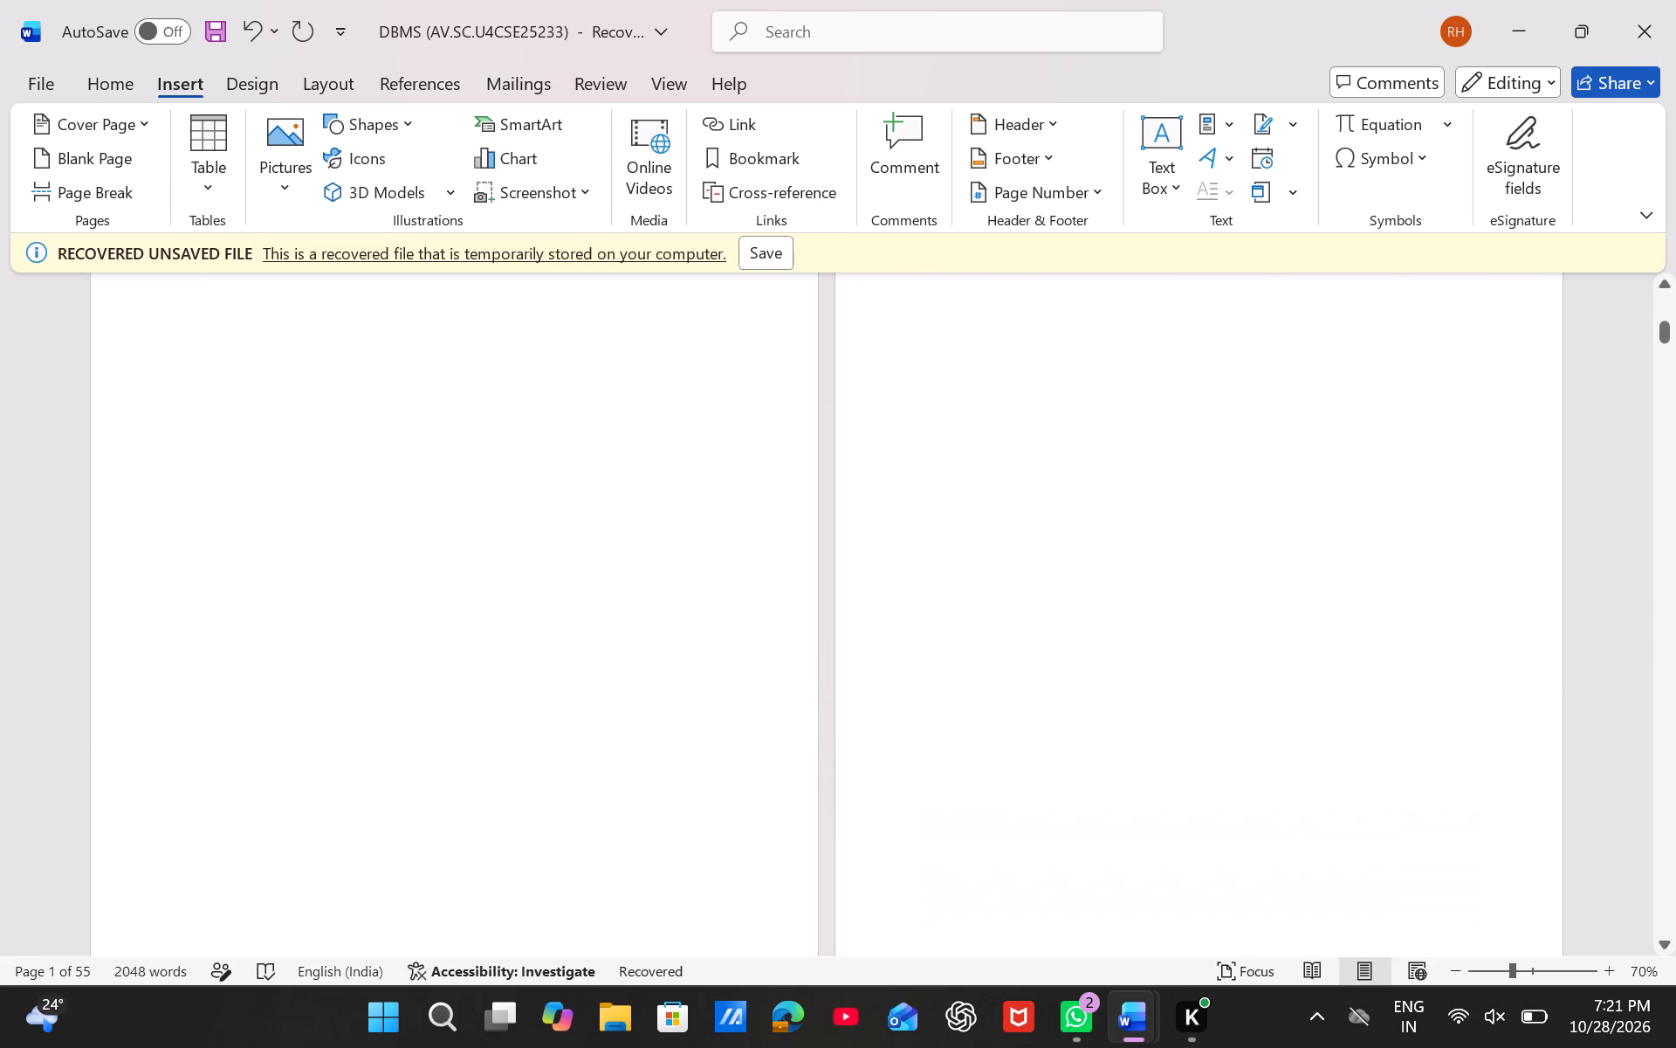
ctrl+scroll(719, 574, down, 7)
scroll(719, 574, up, 2)
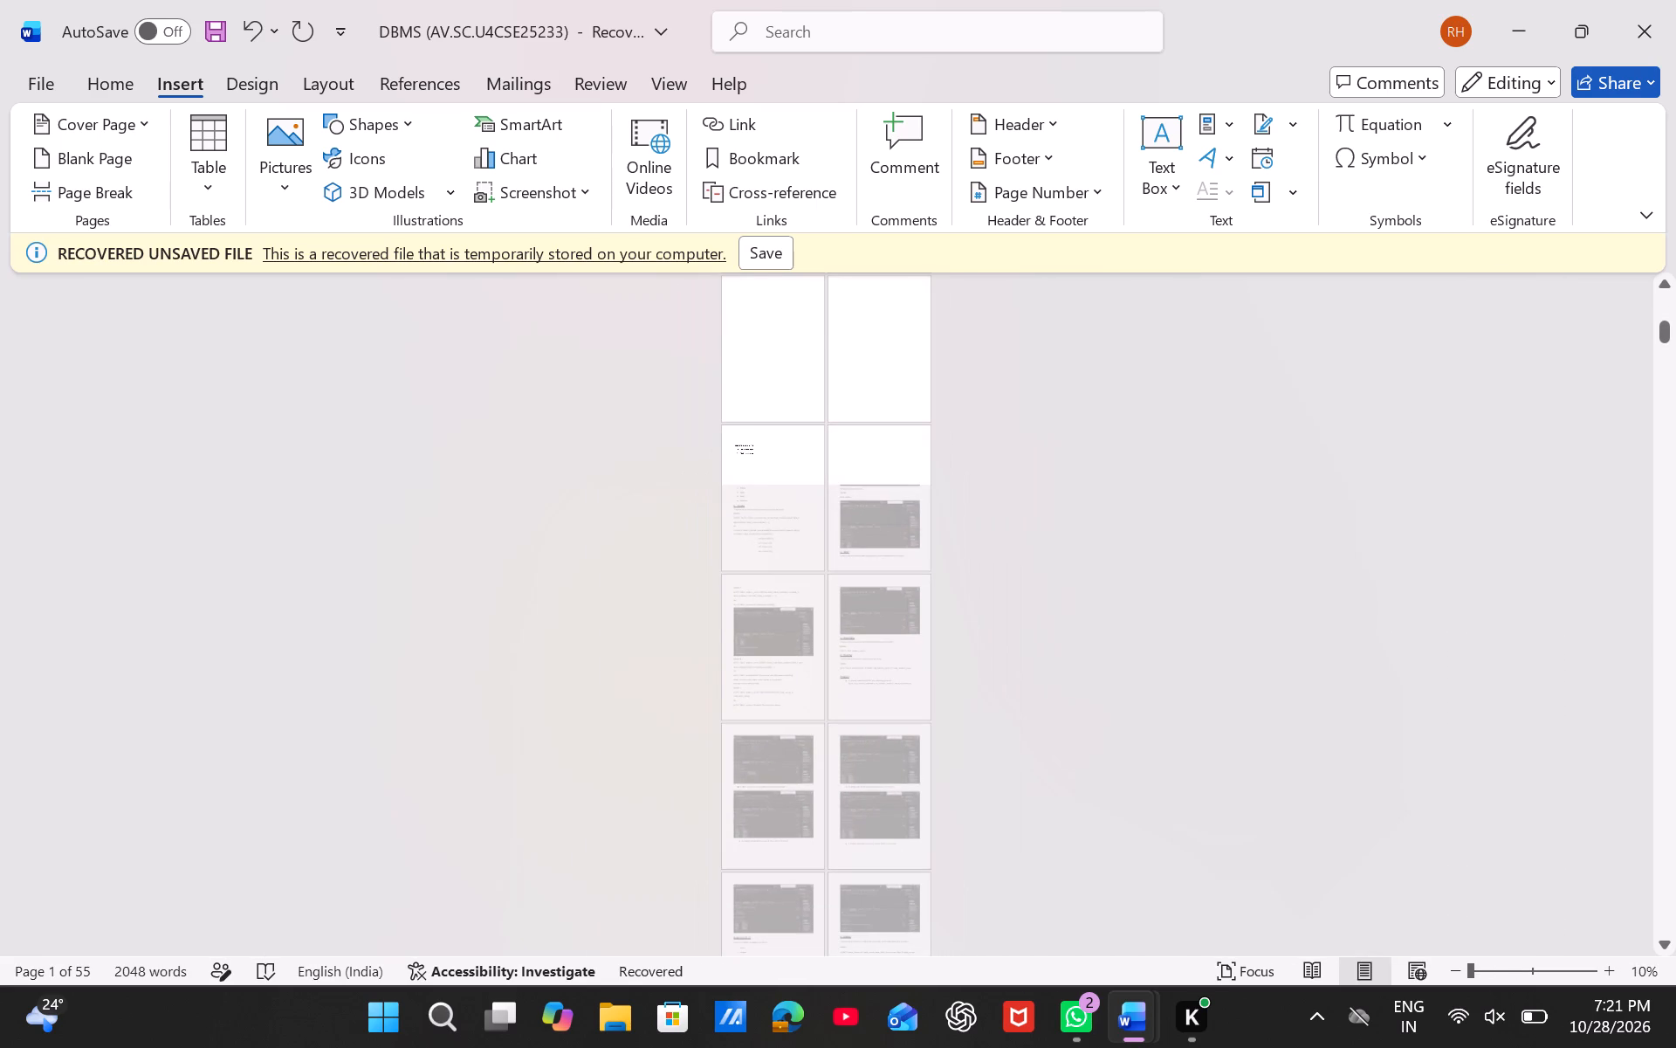
click(162, 371)
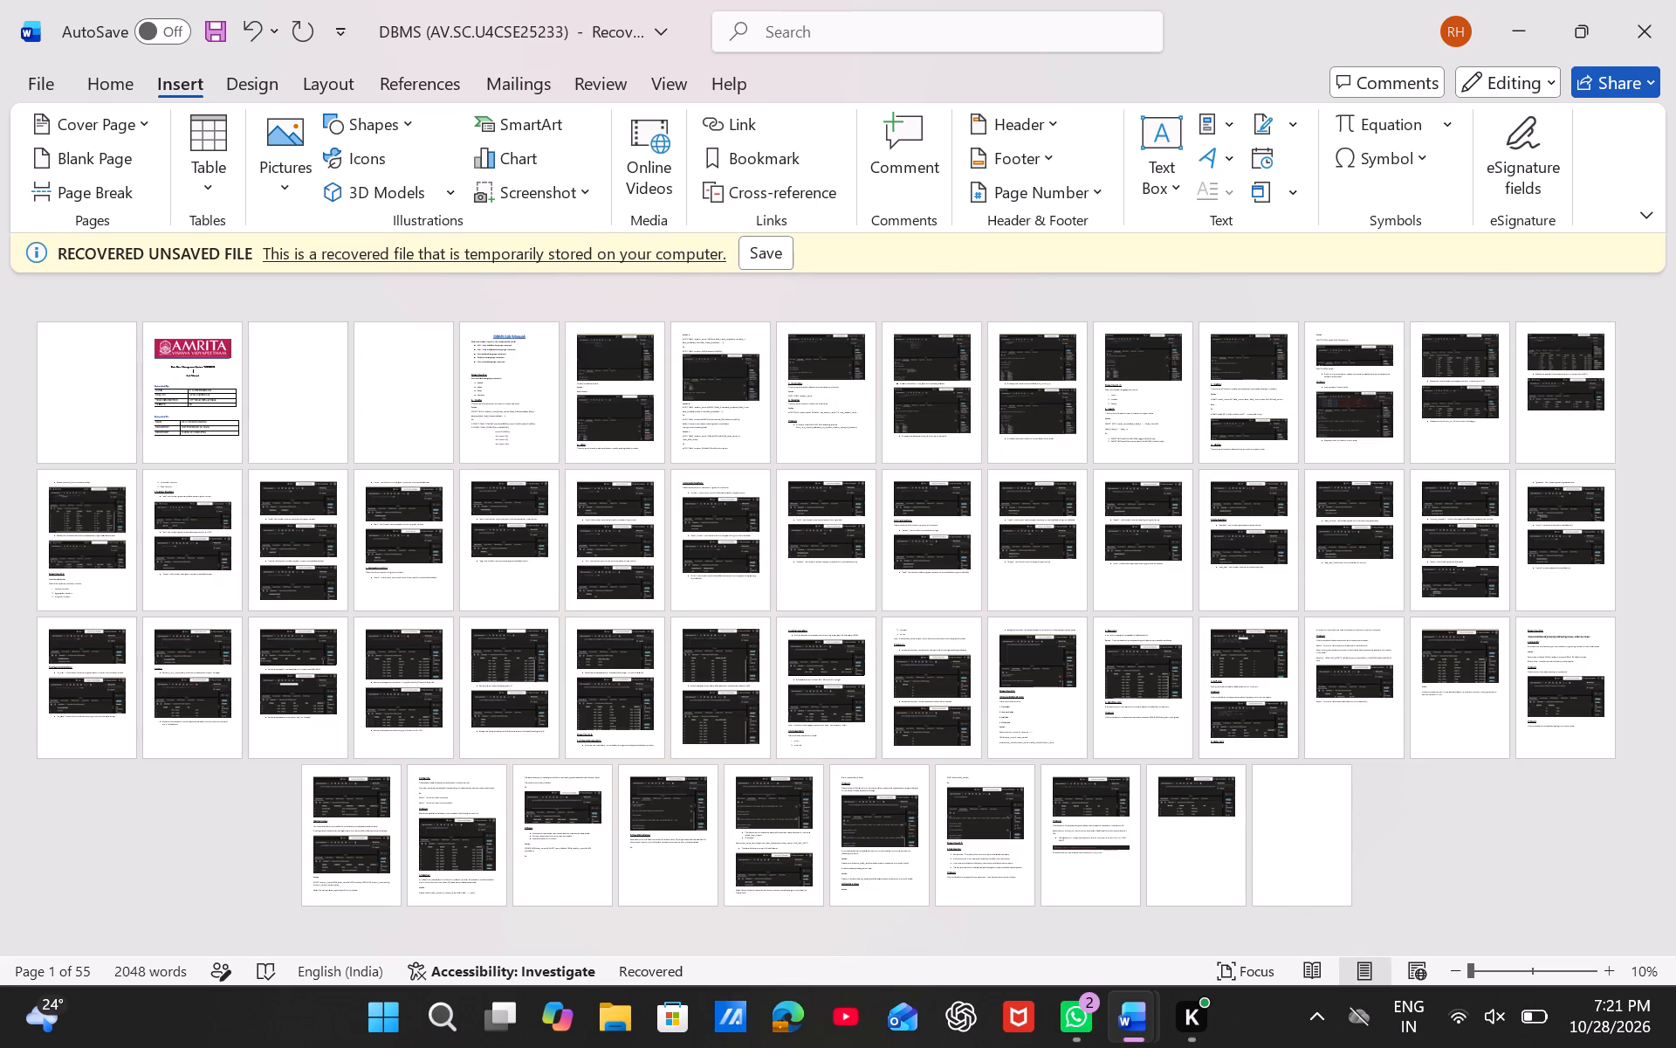
click(297, 400)
ctrl+scroll(297, 400, up, 9)
scroll(297, 400, right, 2)
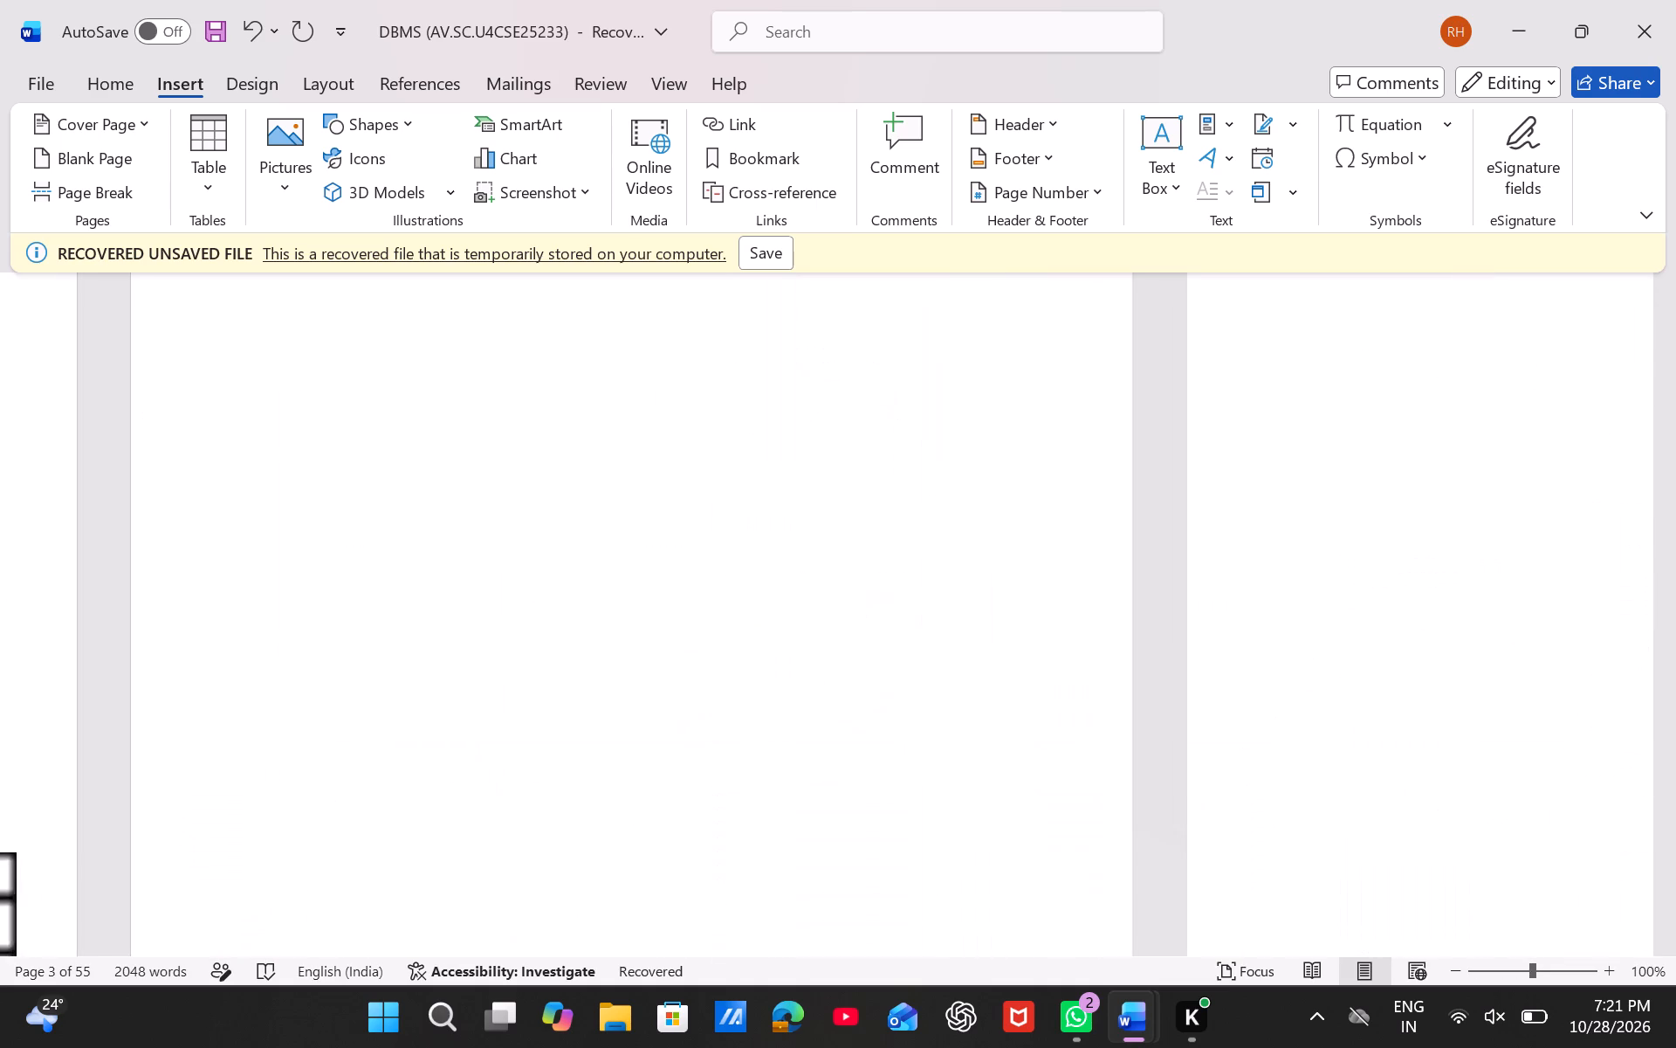
scroll(297, 400, right, 3)
scroll(297, 400, up, 5)
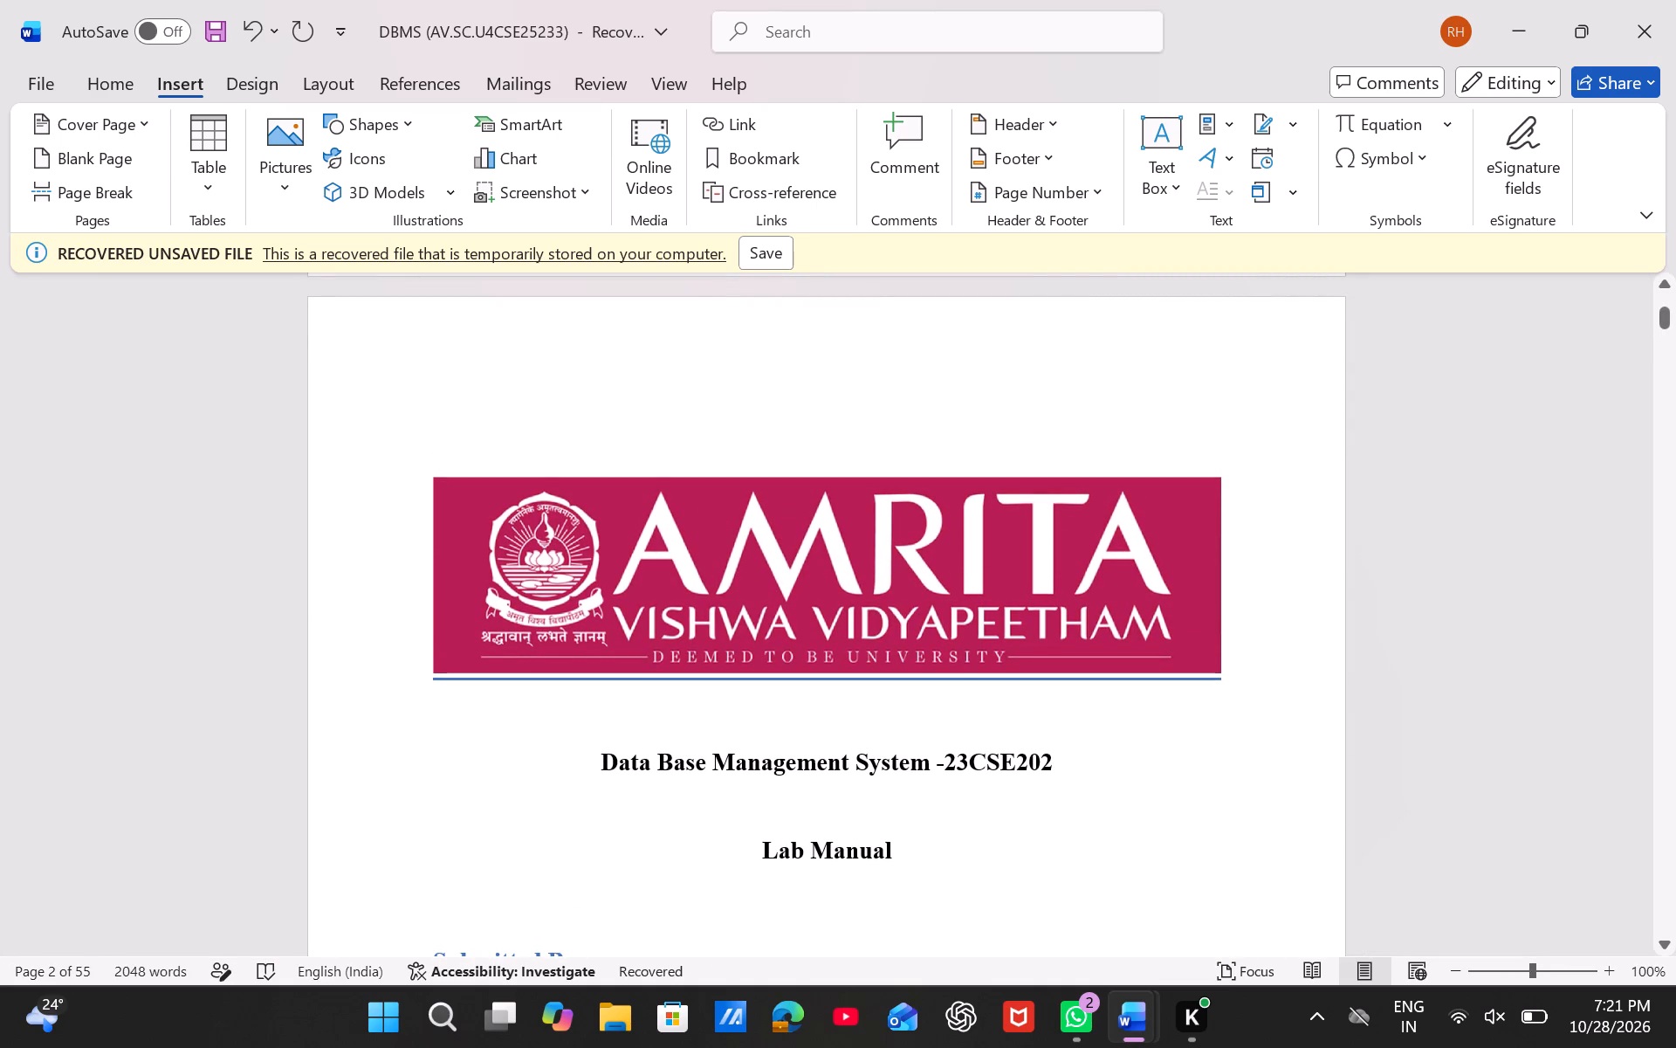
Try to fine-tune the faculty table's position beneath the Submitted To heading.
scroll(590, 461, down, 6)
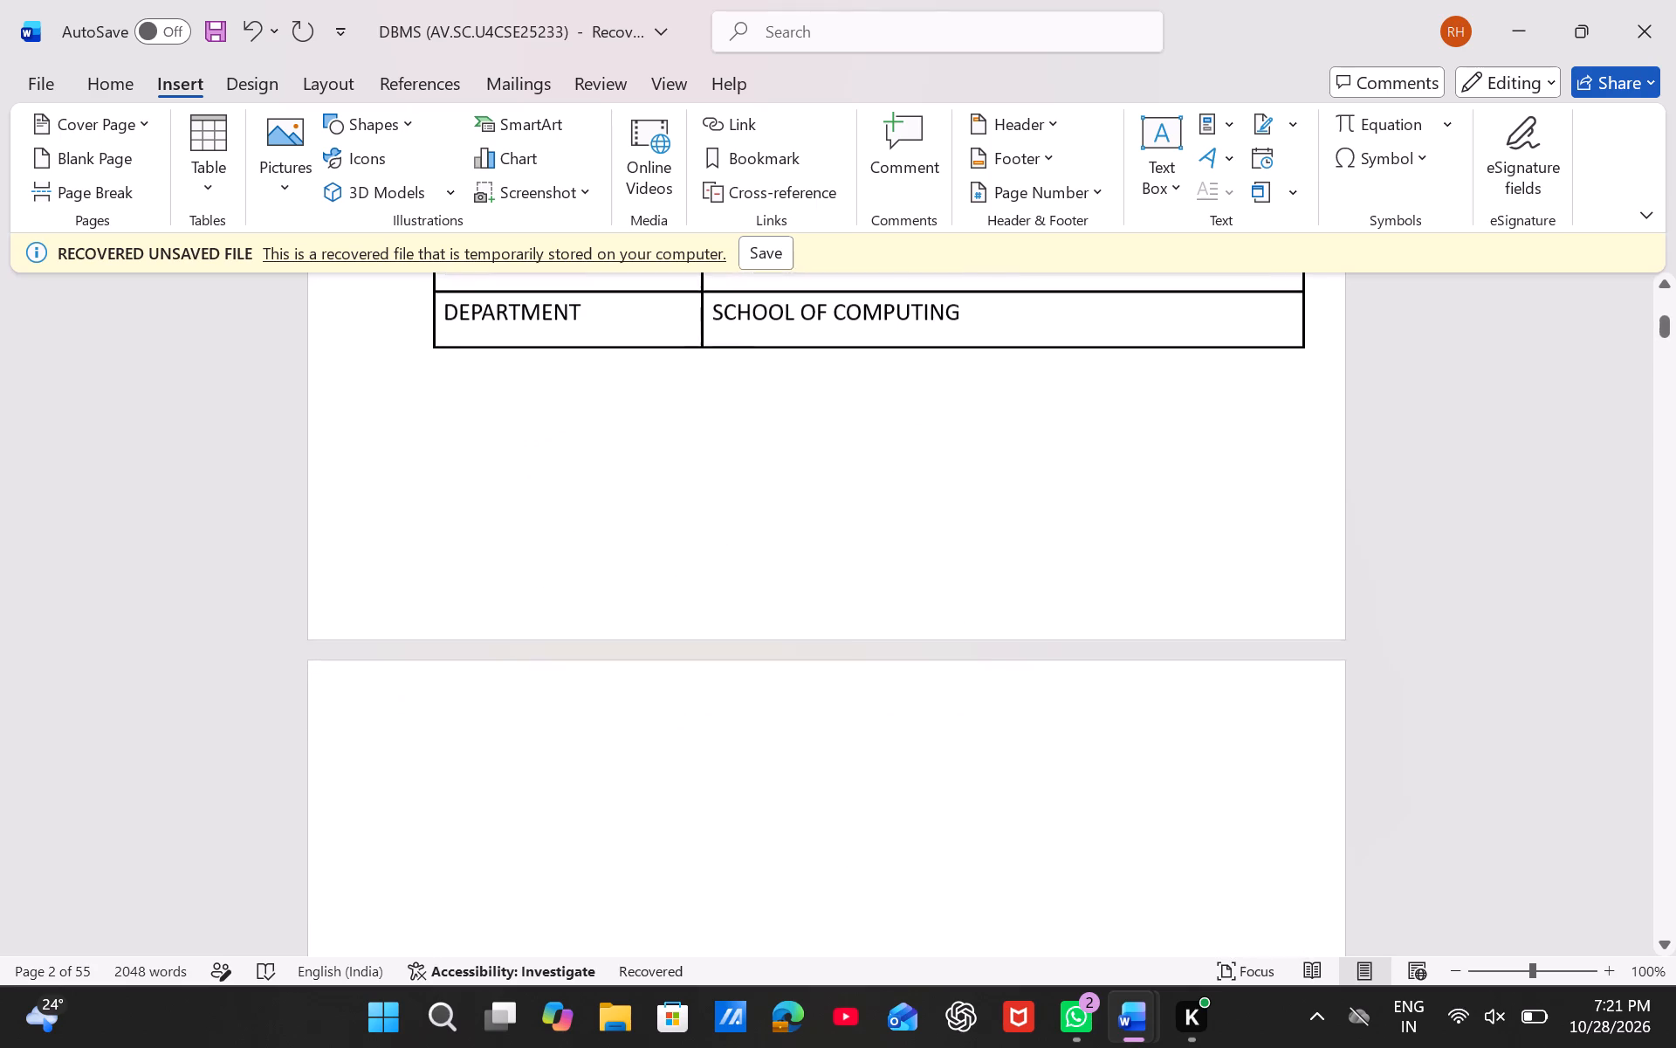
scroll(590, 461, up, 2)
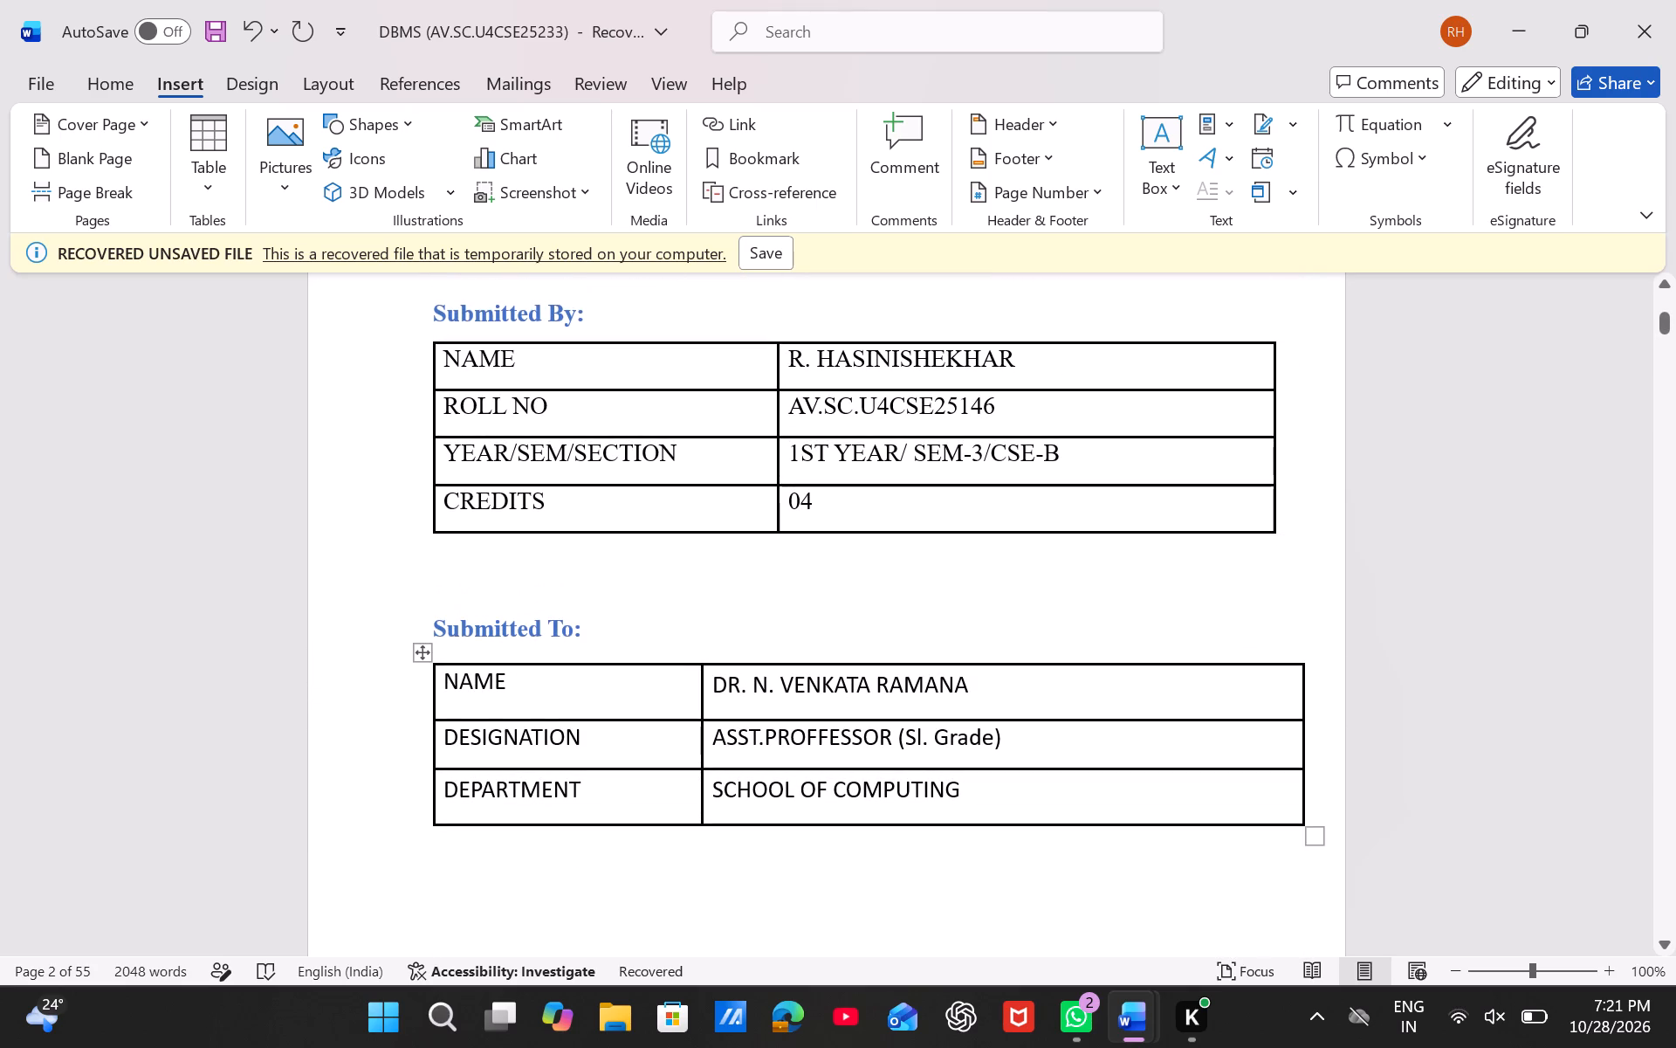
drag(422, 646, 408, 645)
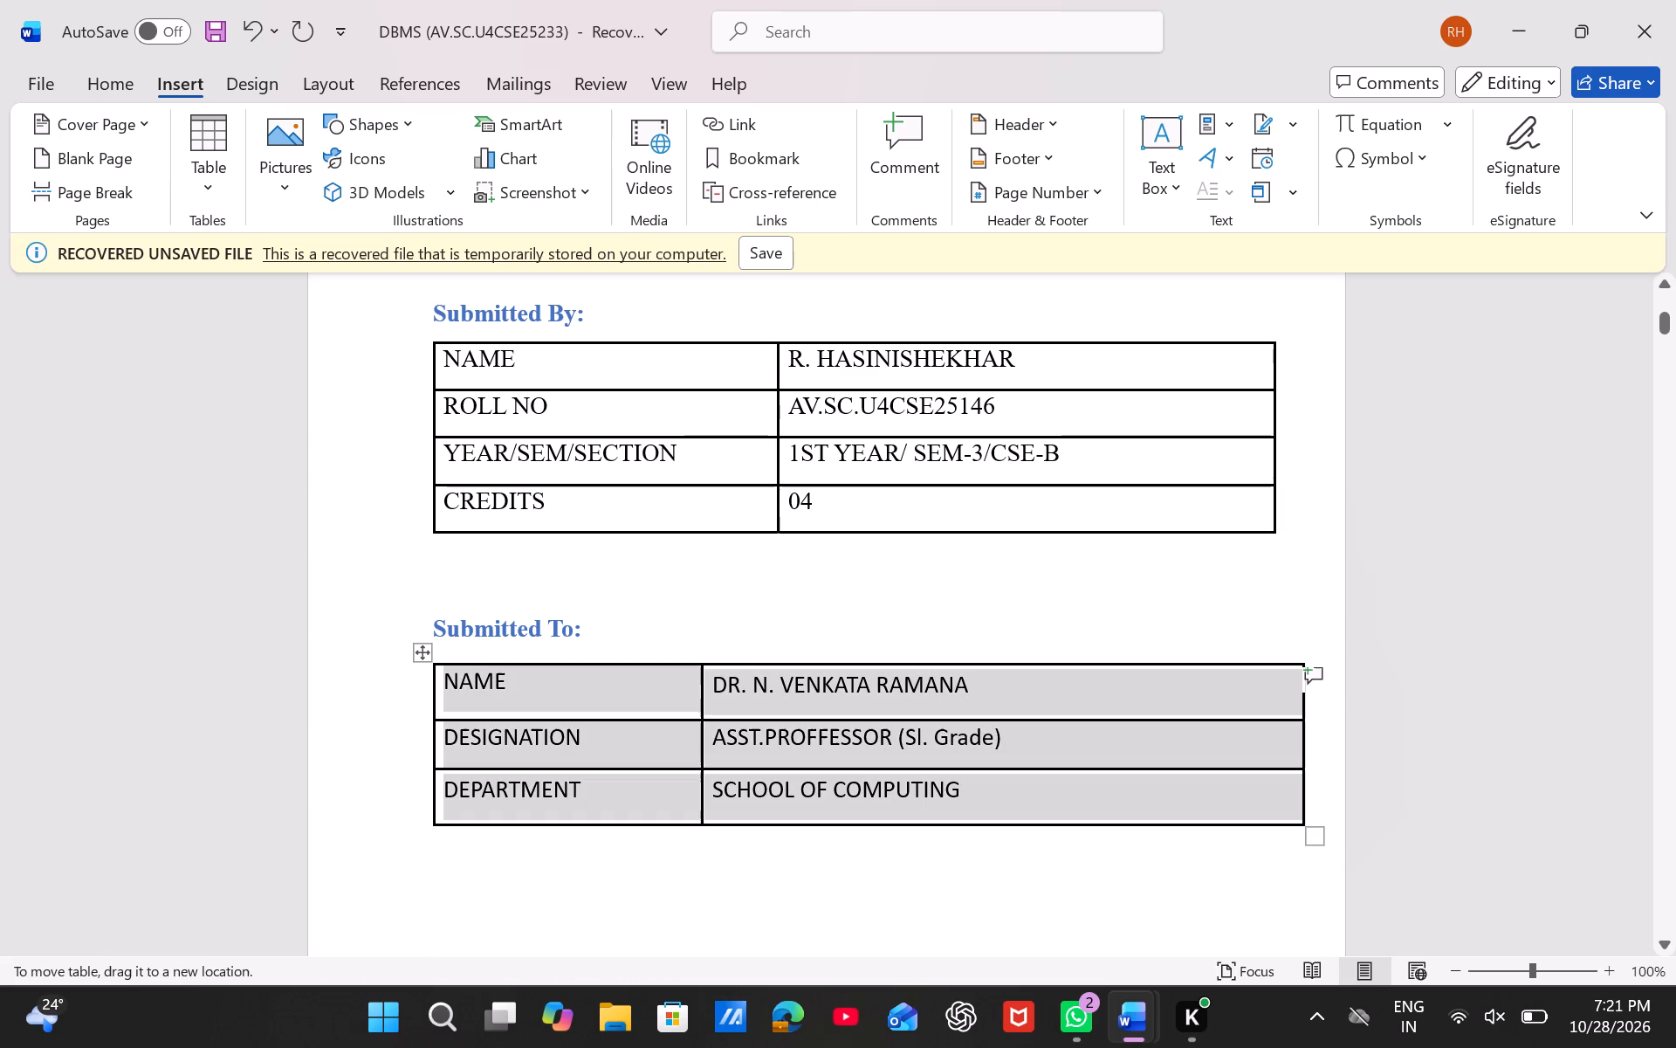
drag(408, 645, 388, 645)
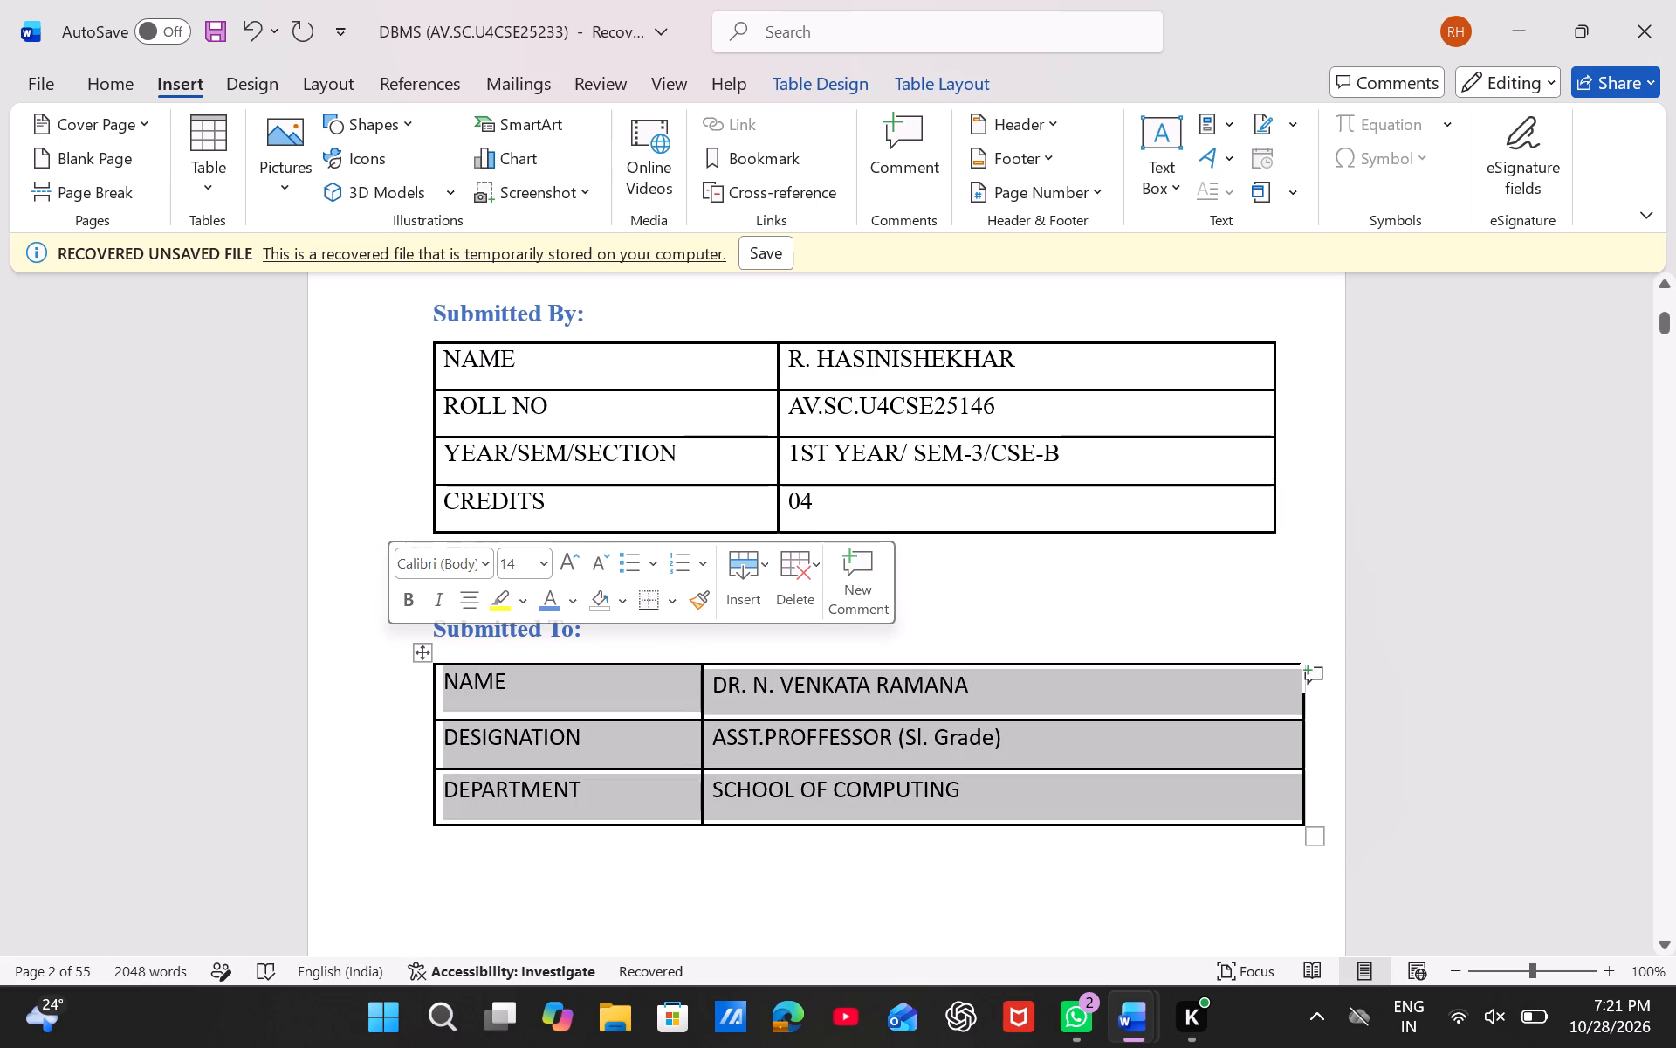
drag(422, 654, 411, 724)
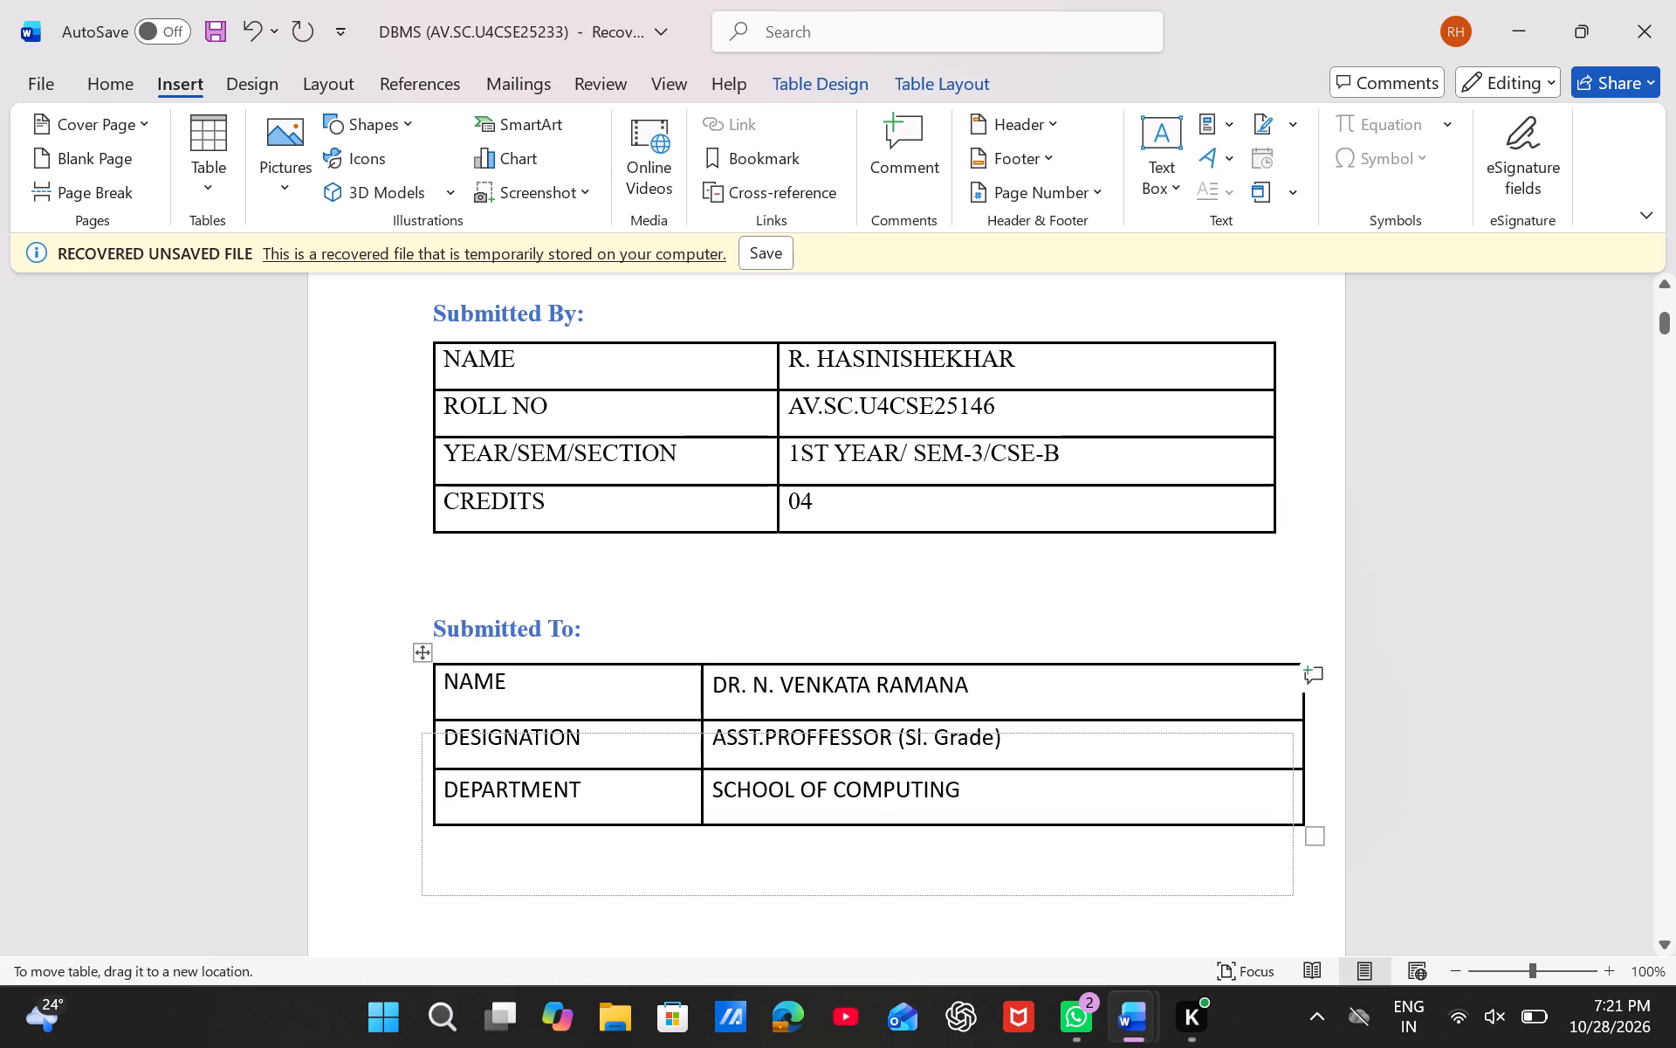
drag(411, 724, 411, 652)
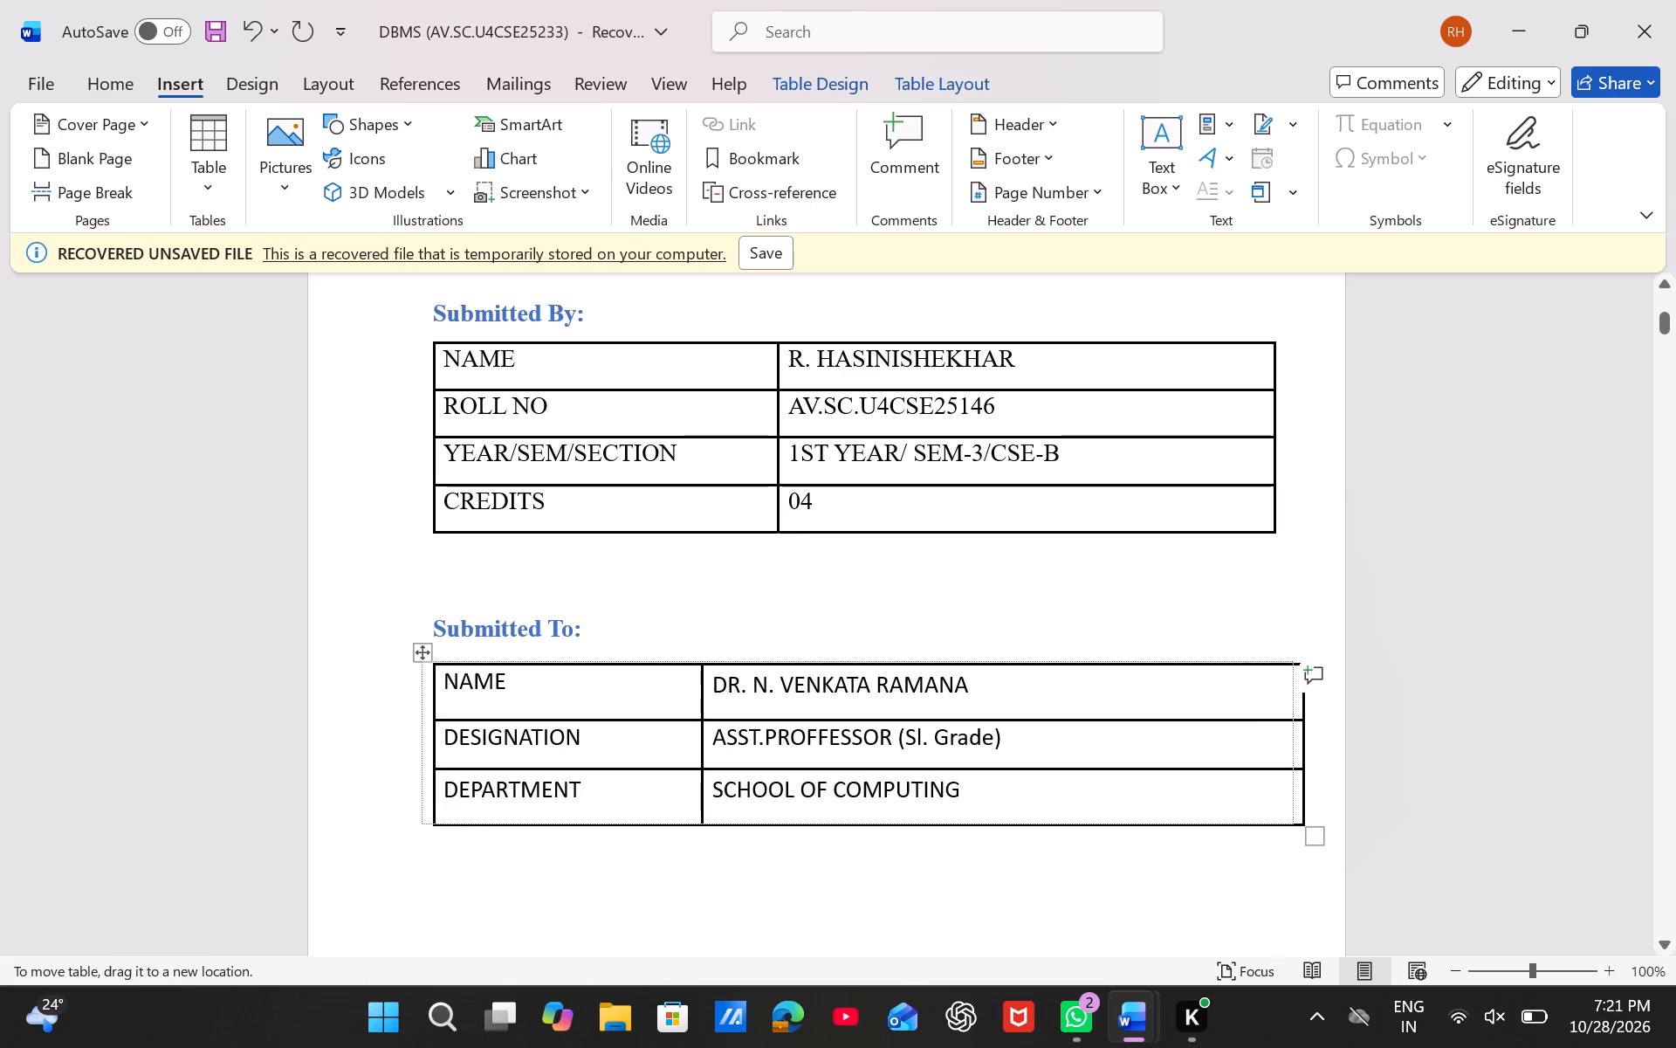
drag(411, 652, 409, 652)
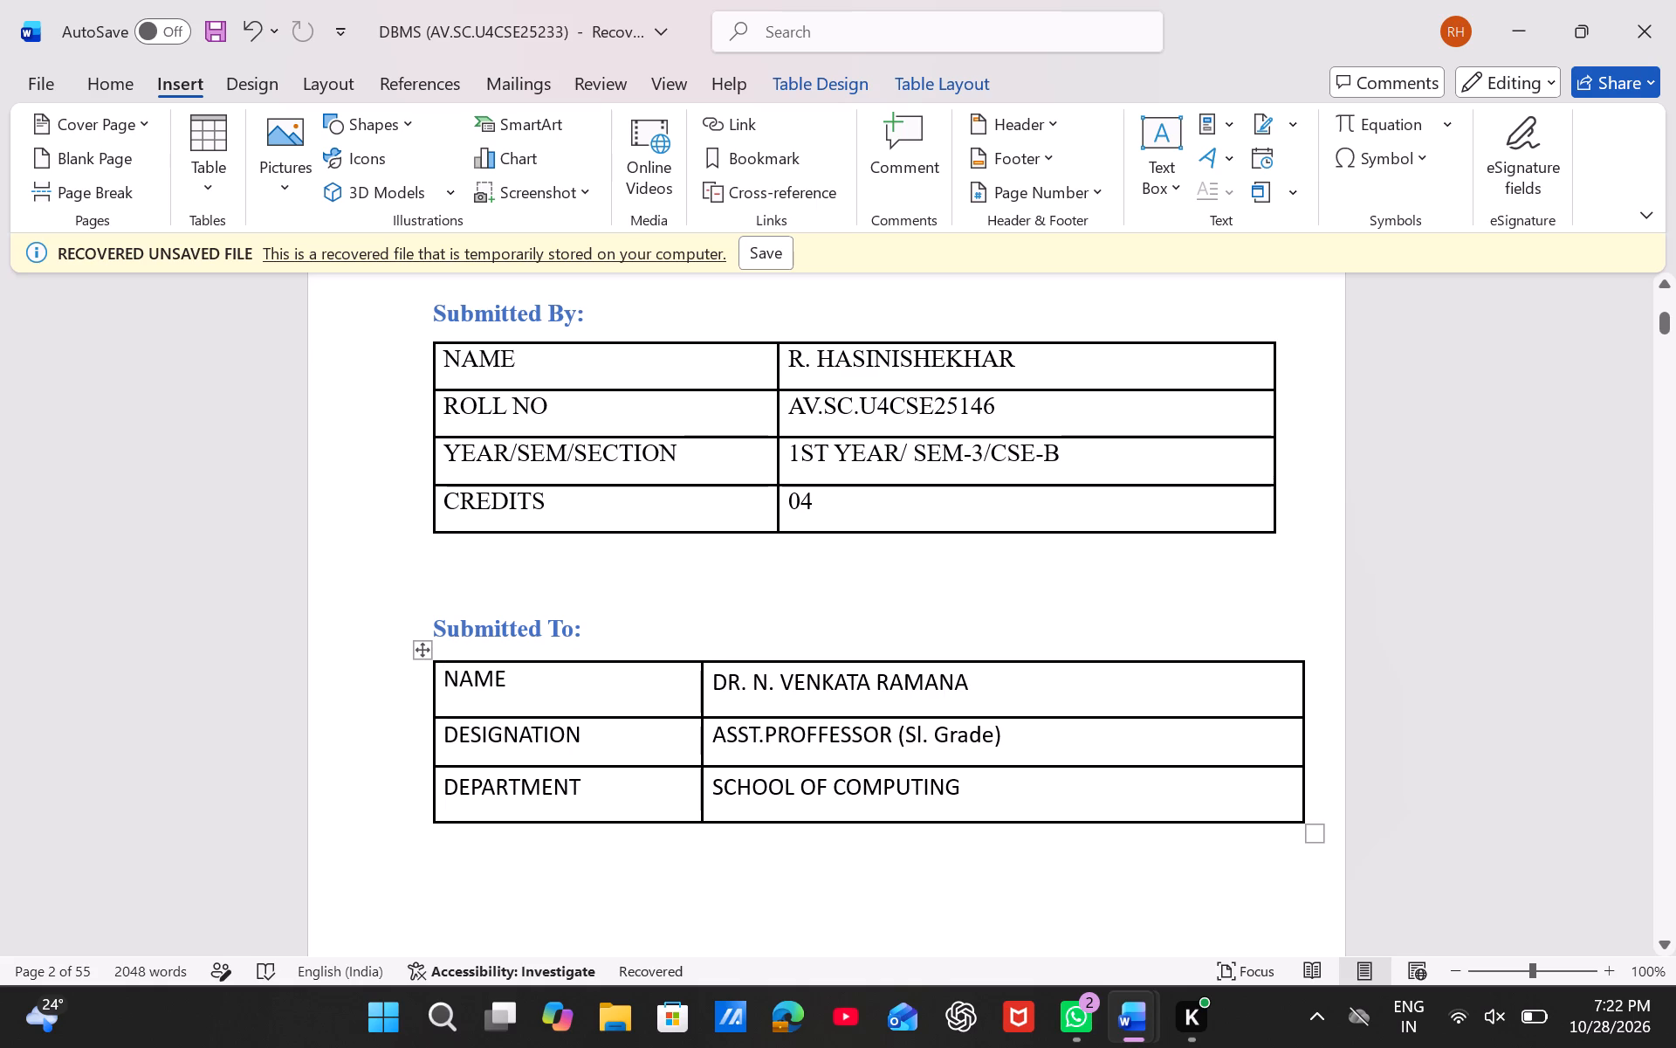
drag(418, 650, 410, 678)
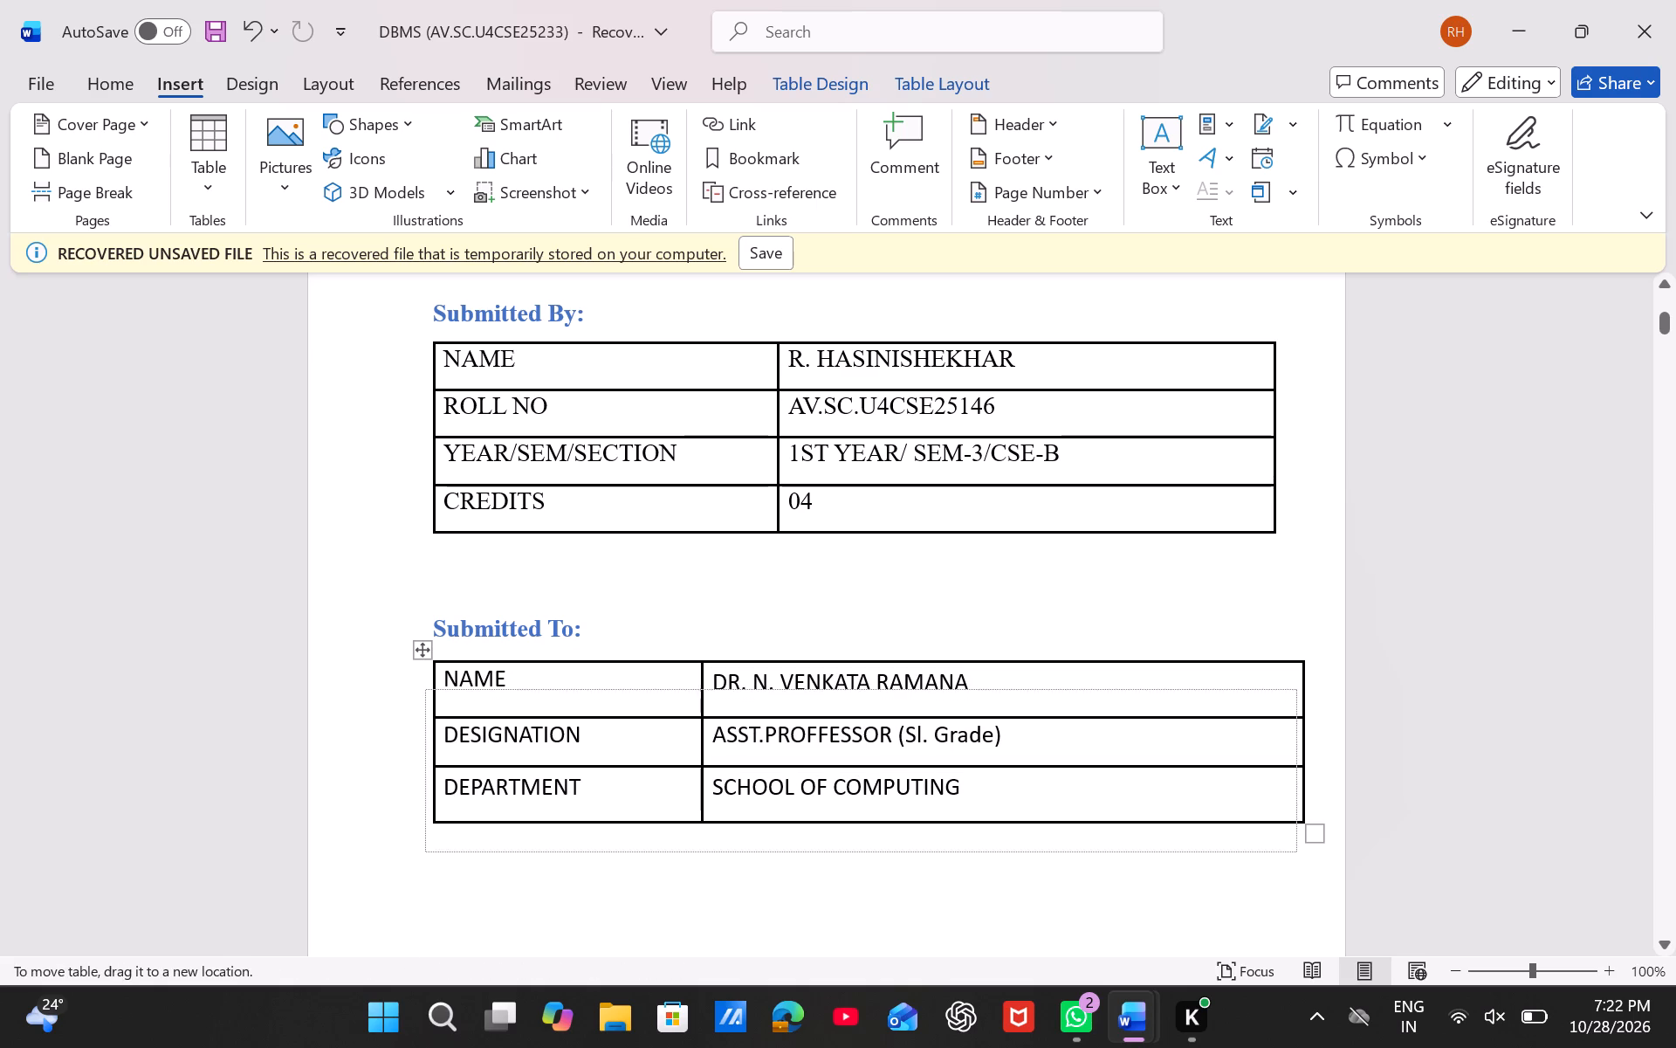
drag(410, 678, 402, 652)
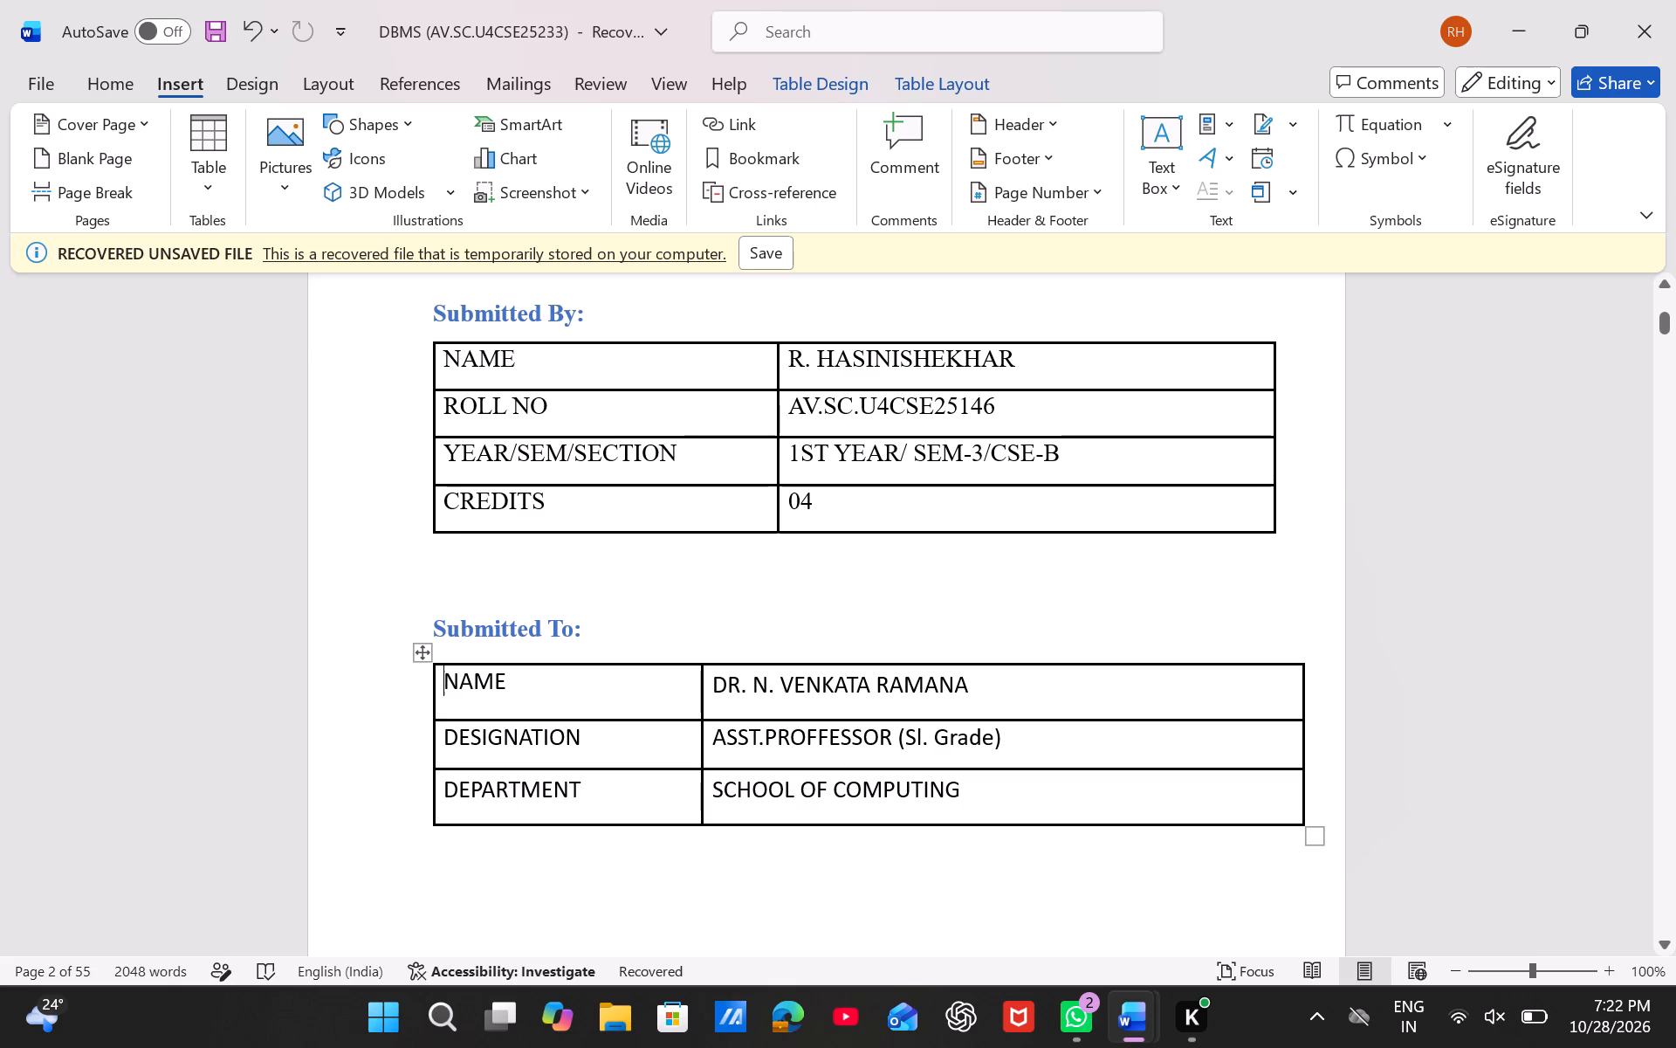
Narrow the faculty table so its outer edge roughly lines up with the student table above.
drag(1302, 734, 1275, 736)
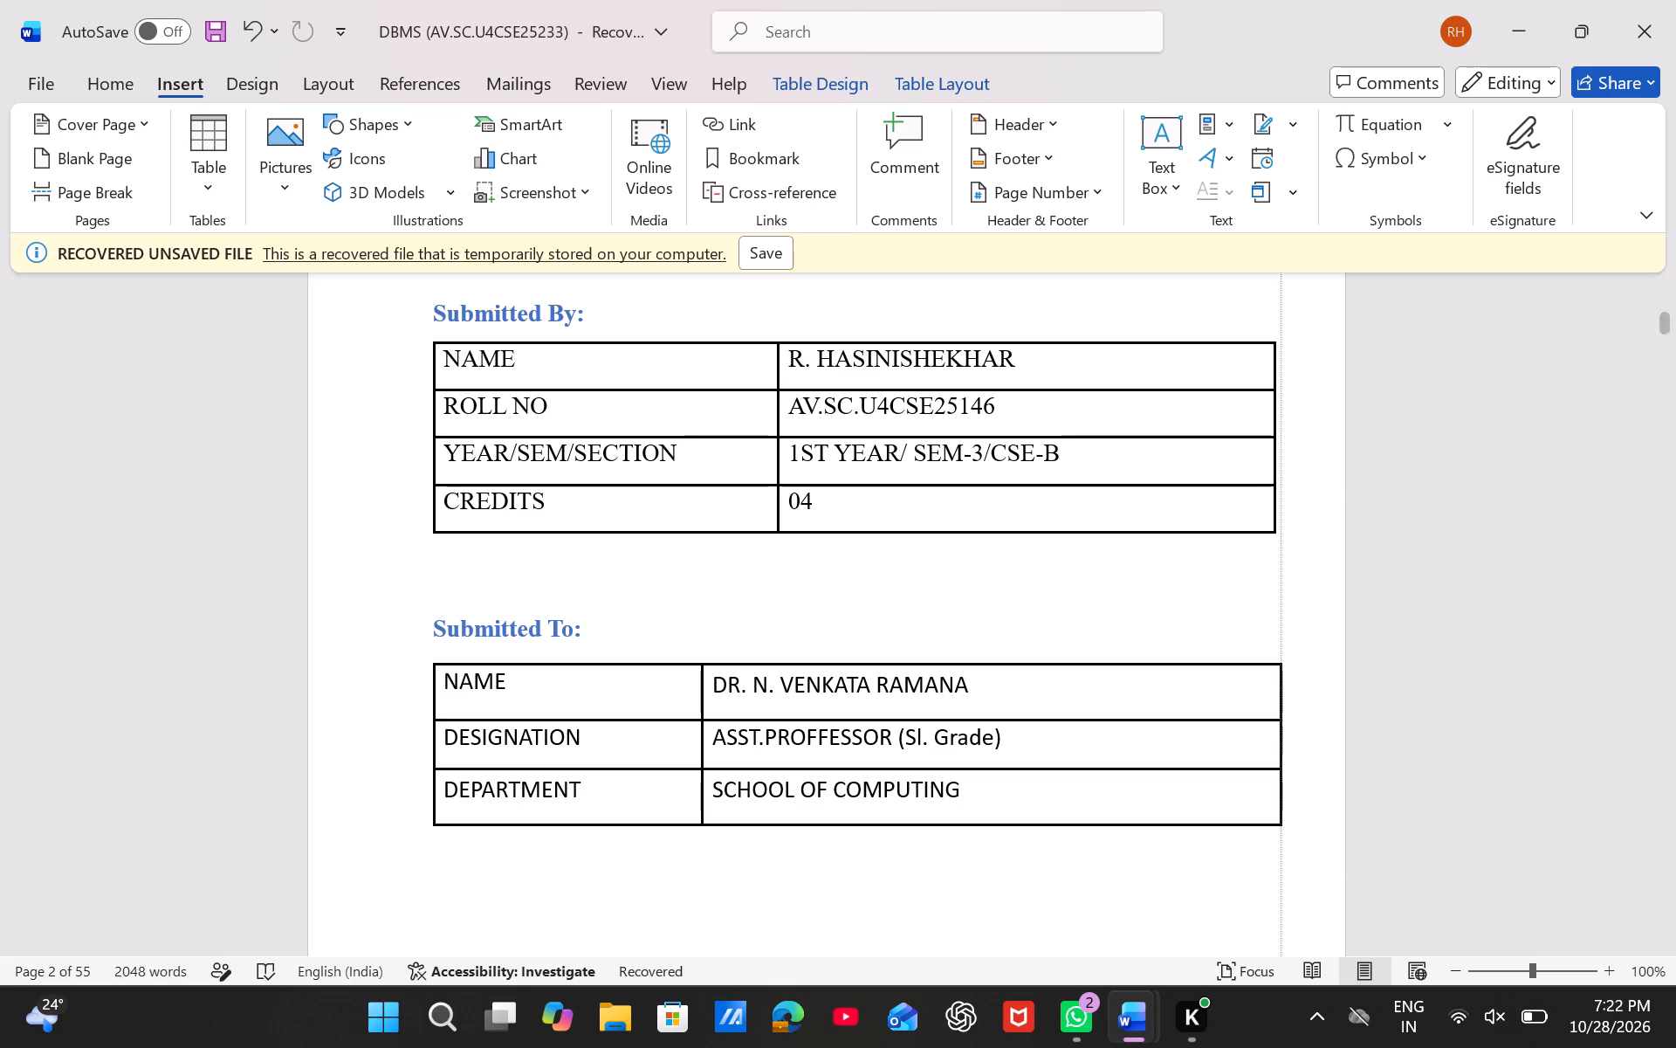
drag(1275, 736, 1278, 735)
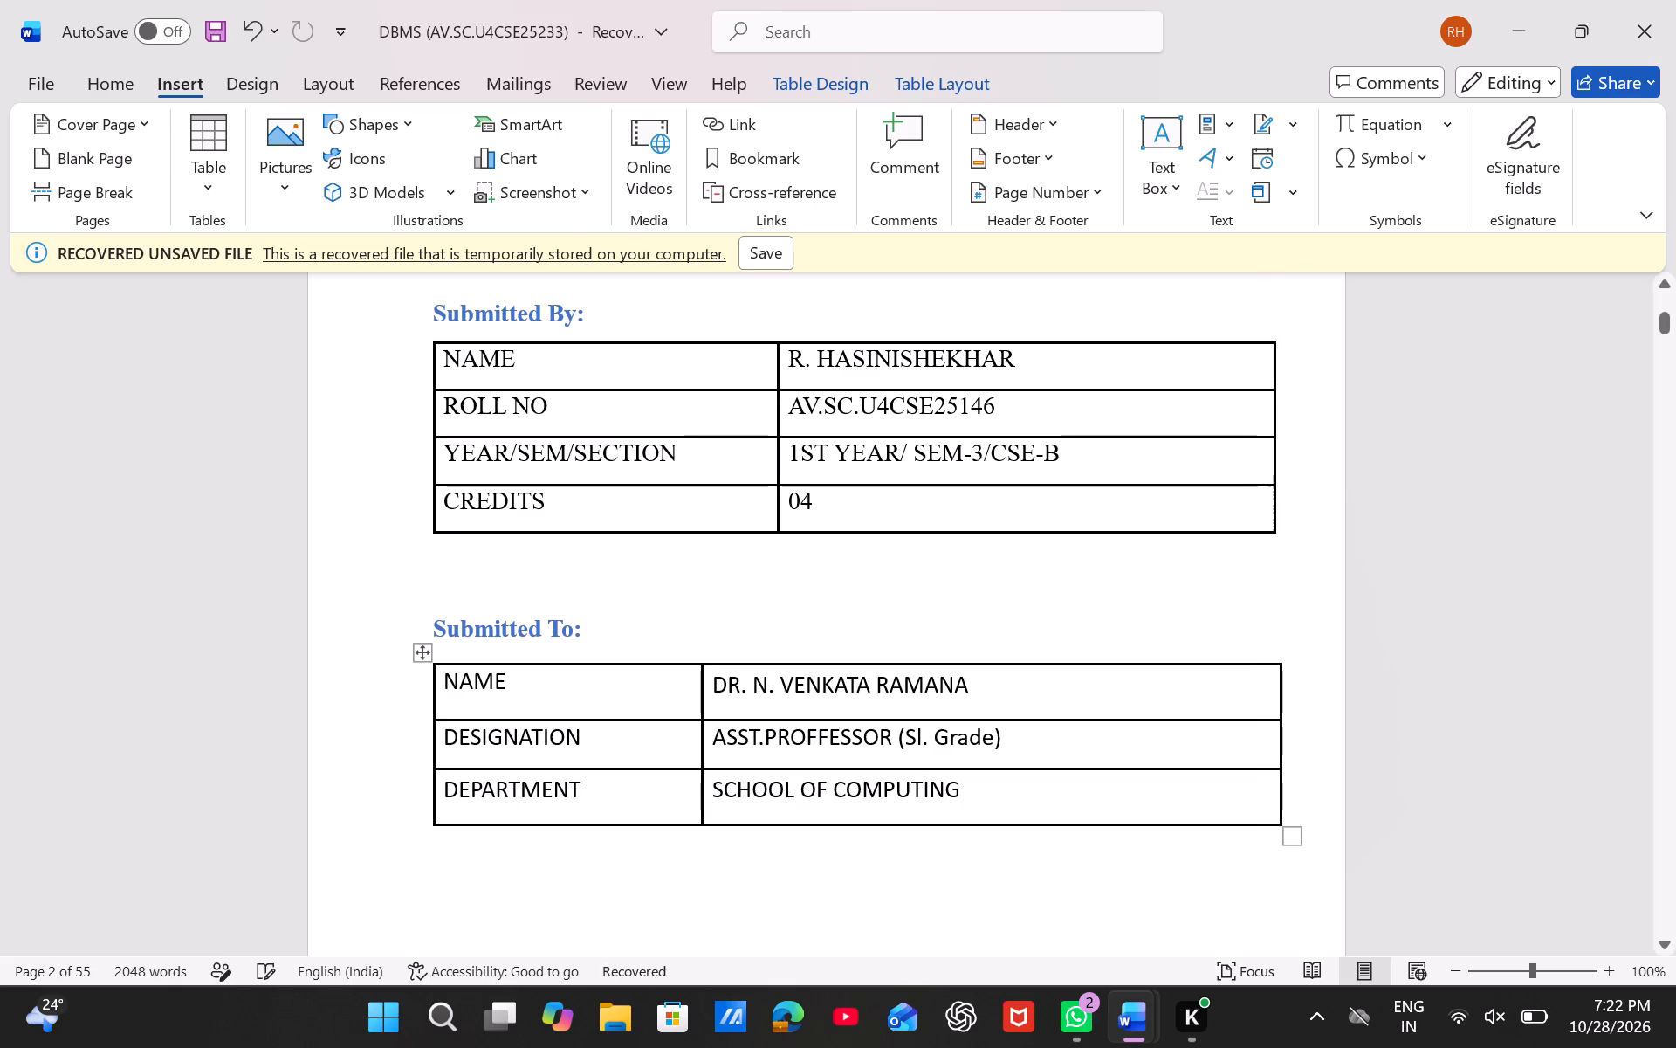
click(1492, 720)
Examine the blank pages between the cover page and the lab manual content.
scroll(1172, 846, down, 5)
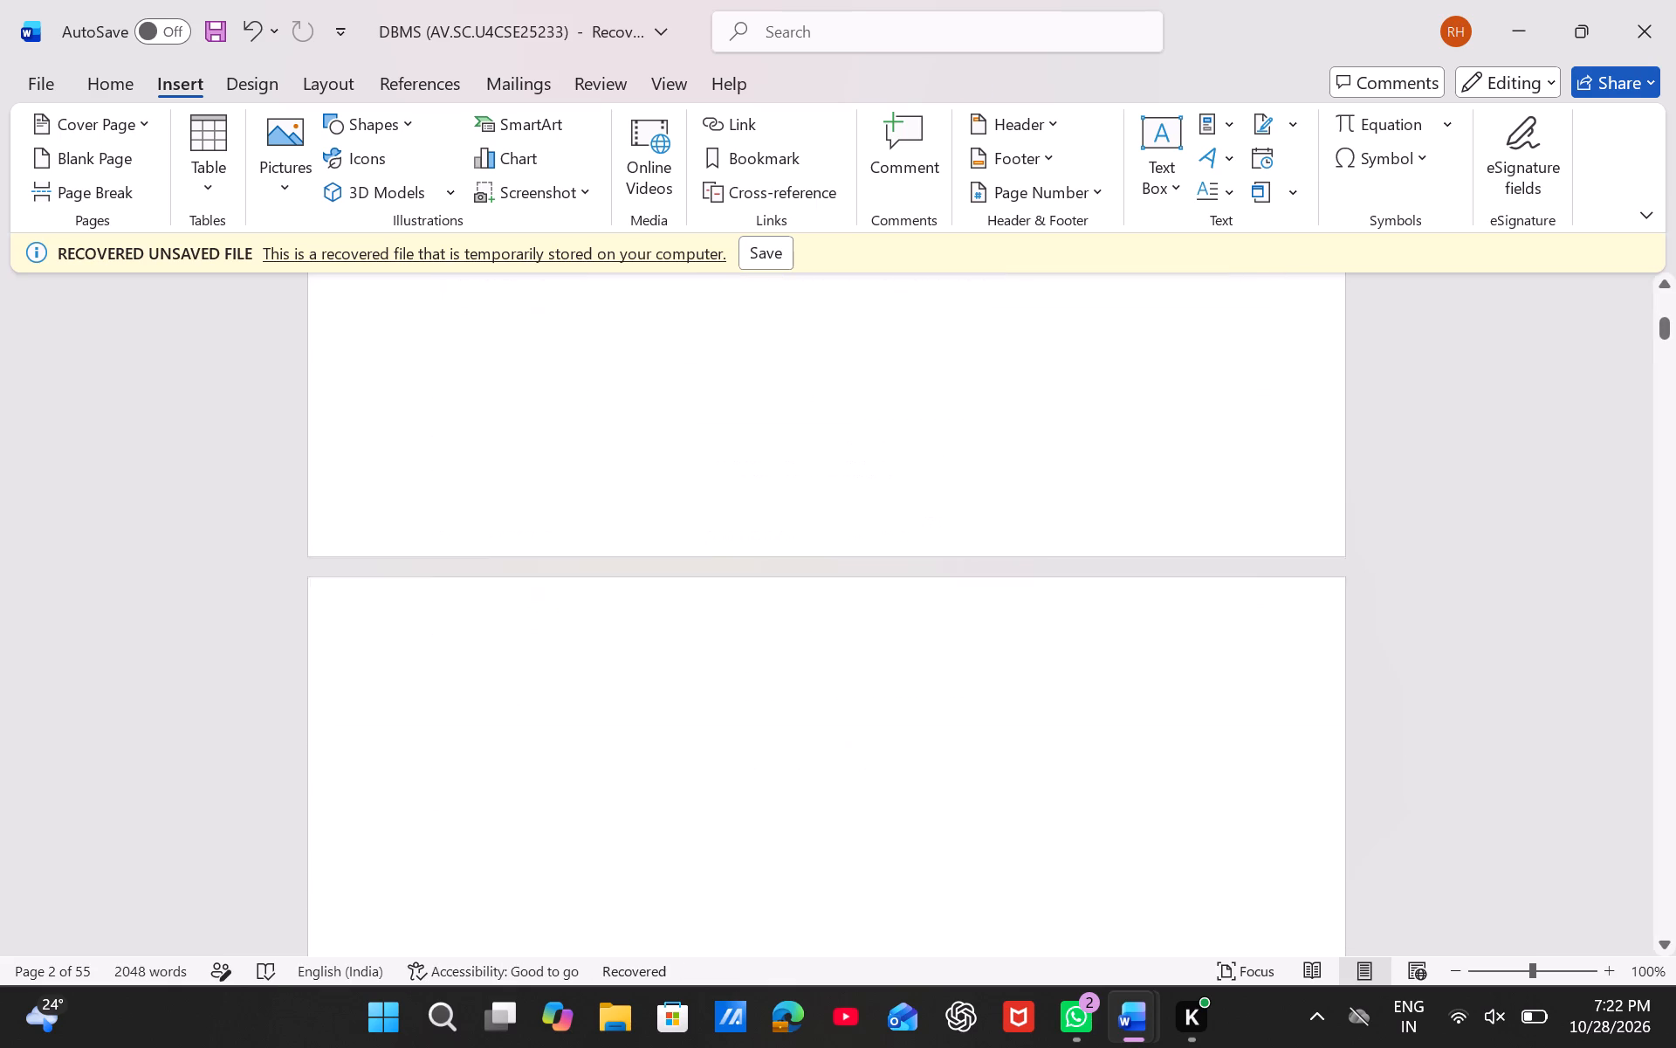
scroll(1172, 846, down, 2)
right_click(1052, 635)
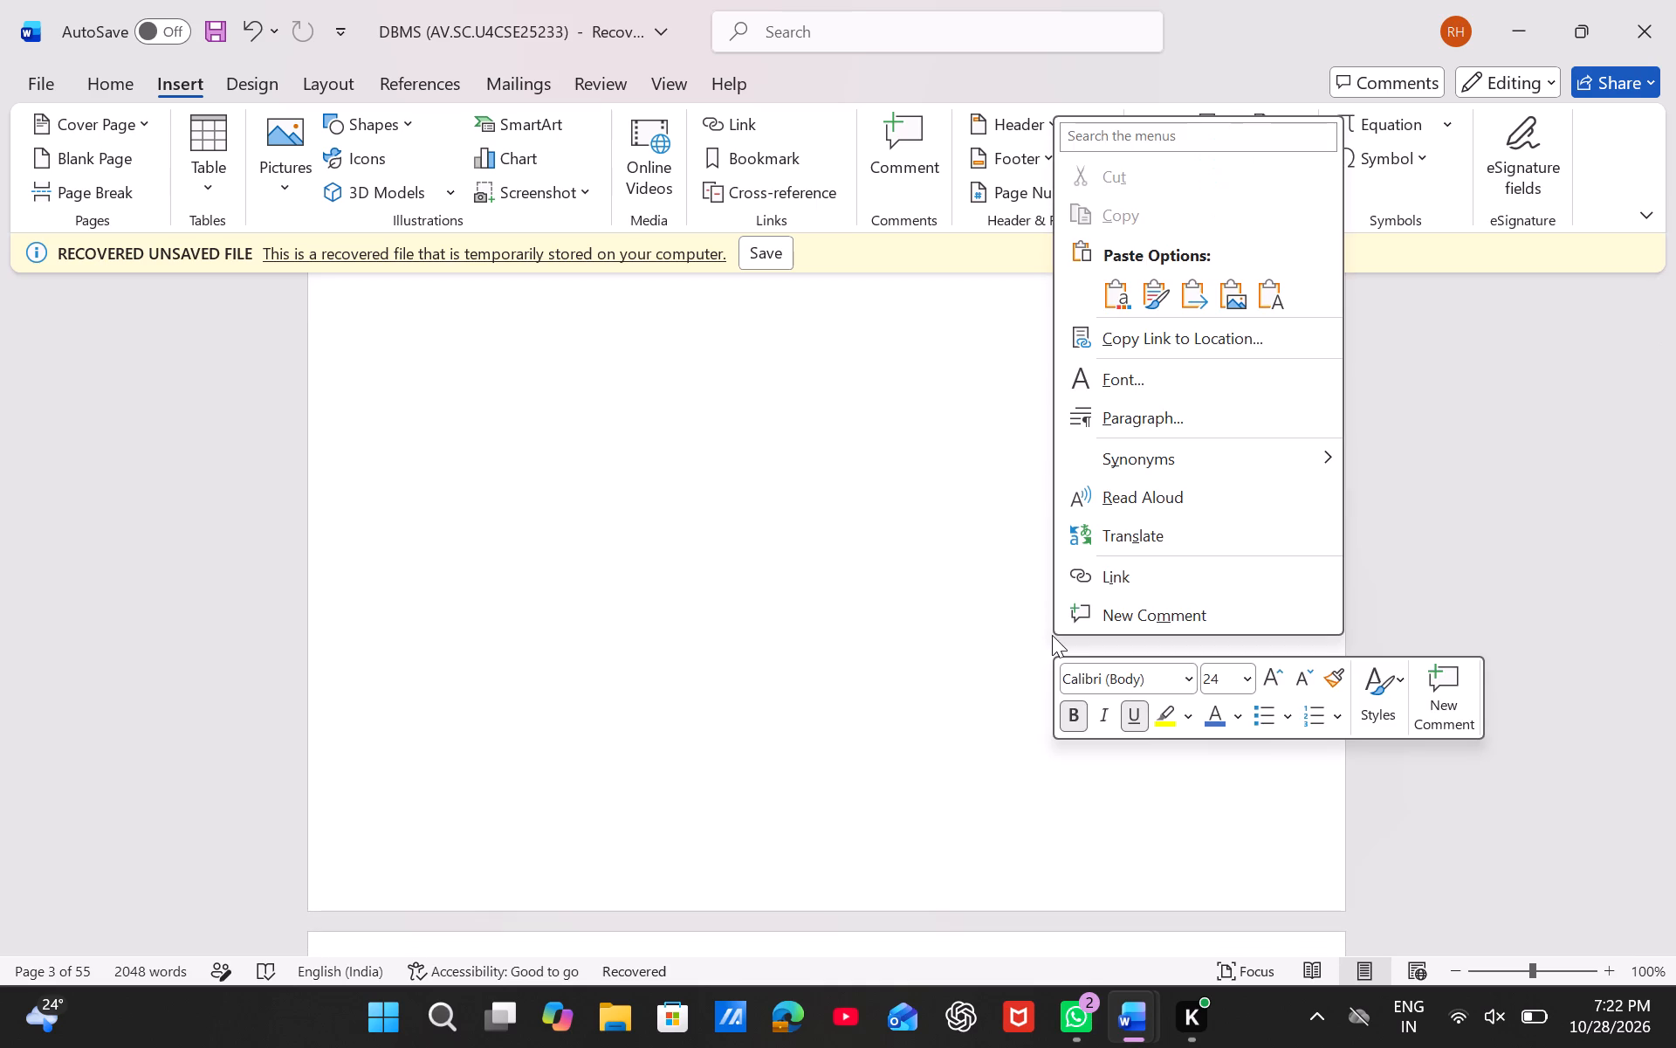
click(921, 355)
scroll(979, 610, up, 4)
scroll(979, 610, down, 2)
ctrl+scroll(979, 610, down, 4)
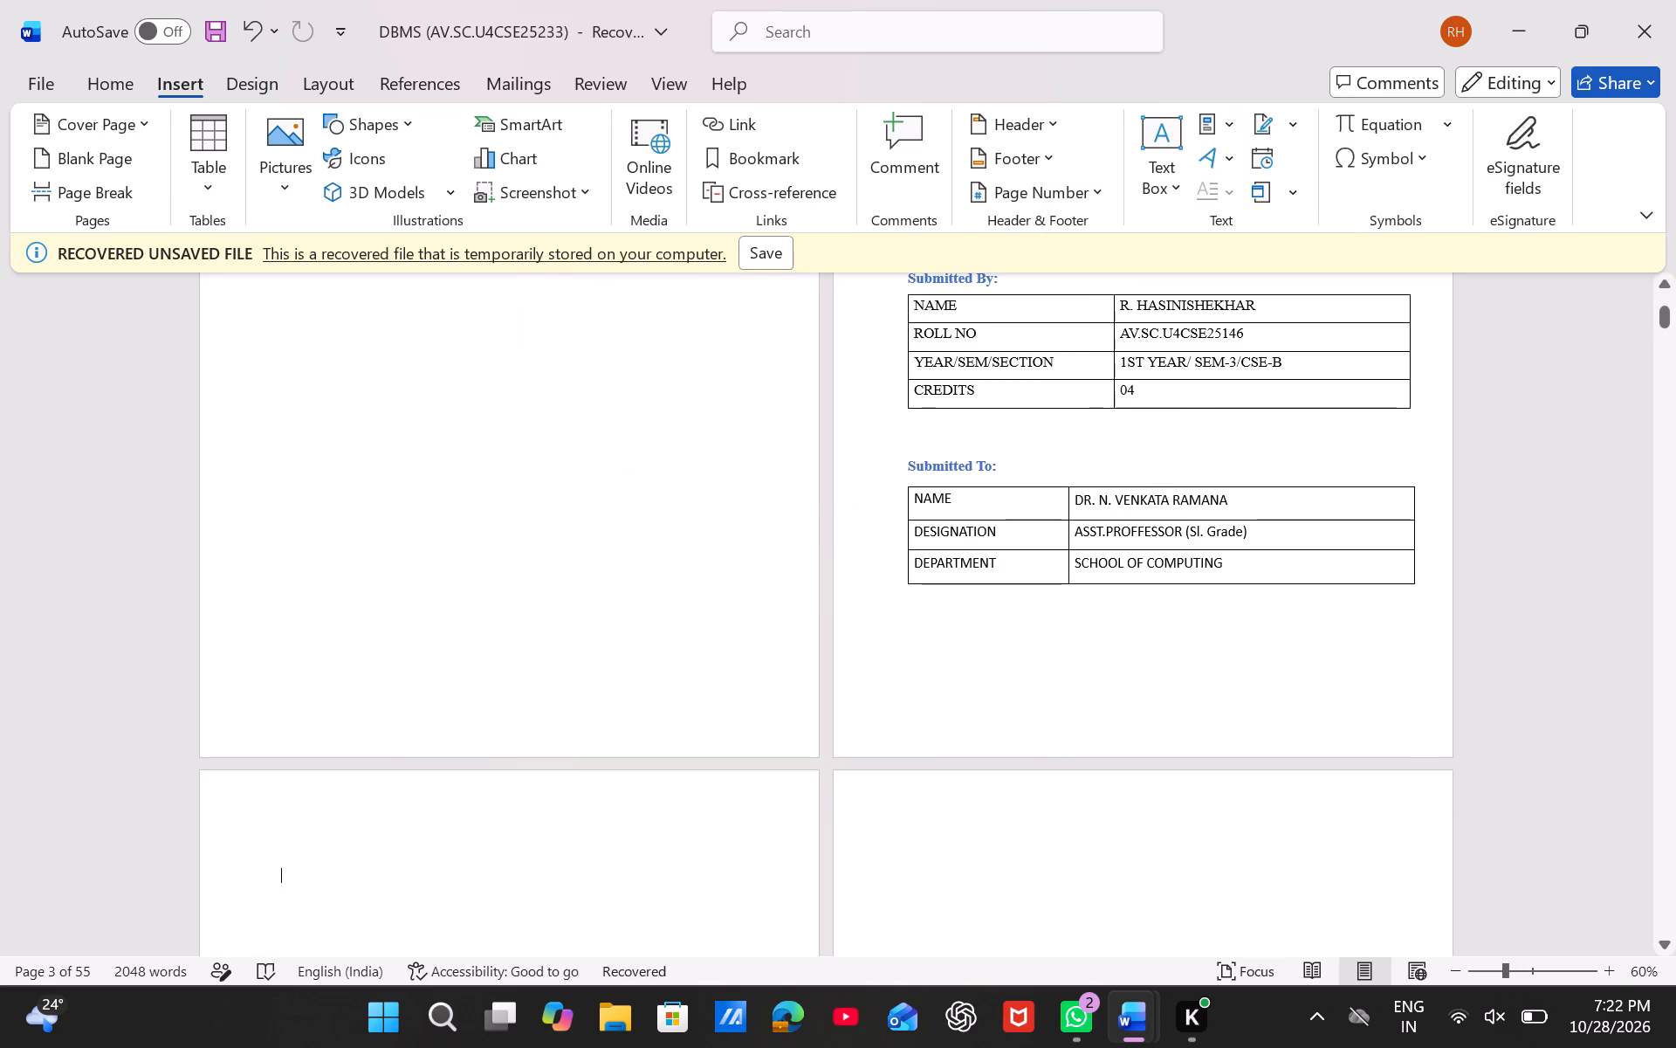
scroll(979, 610, down, 2)
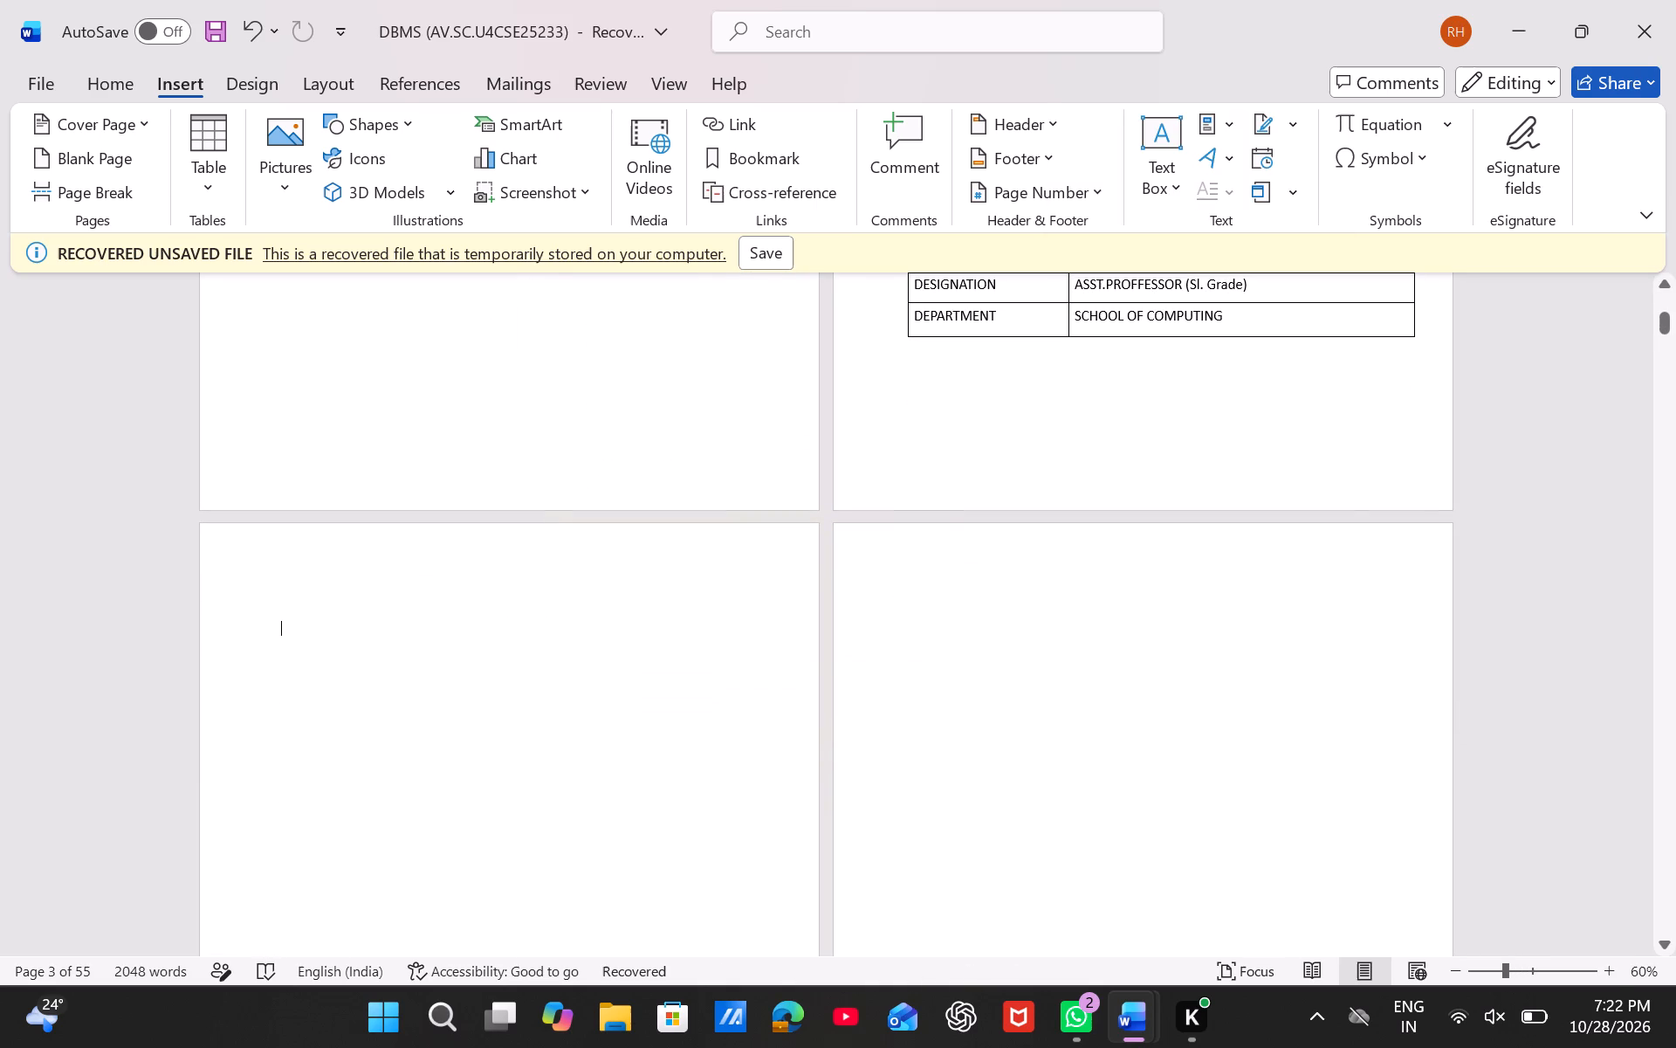
click(540, 700)
right_click(512, 567)
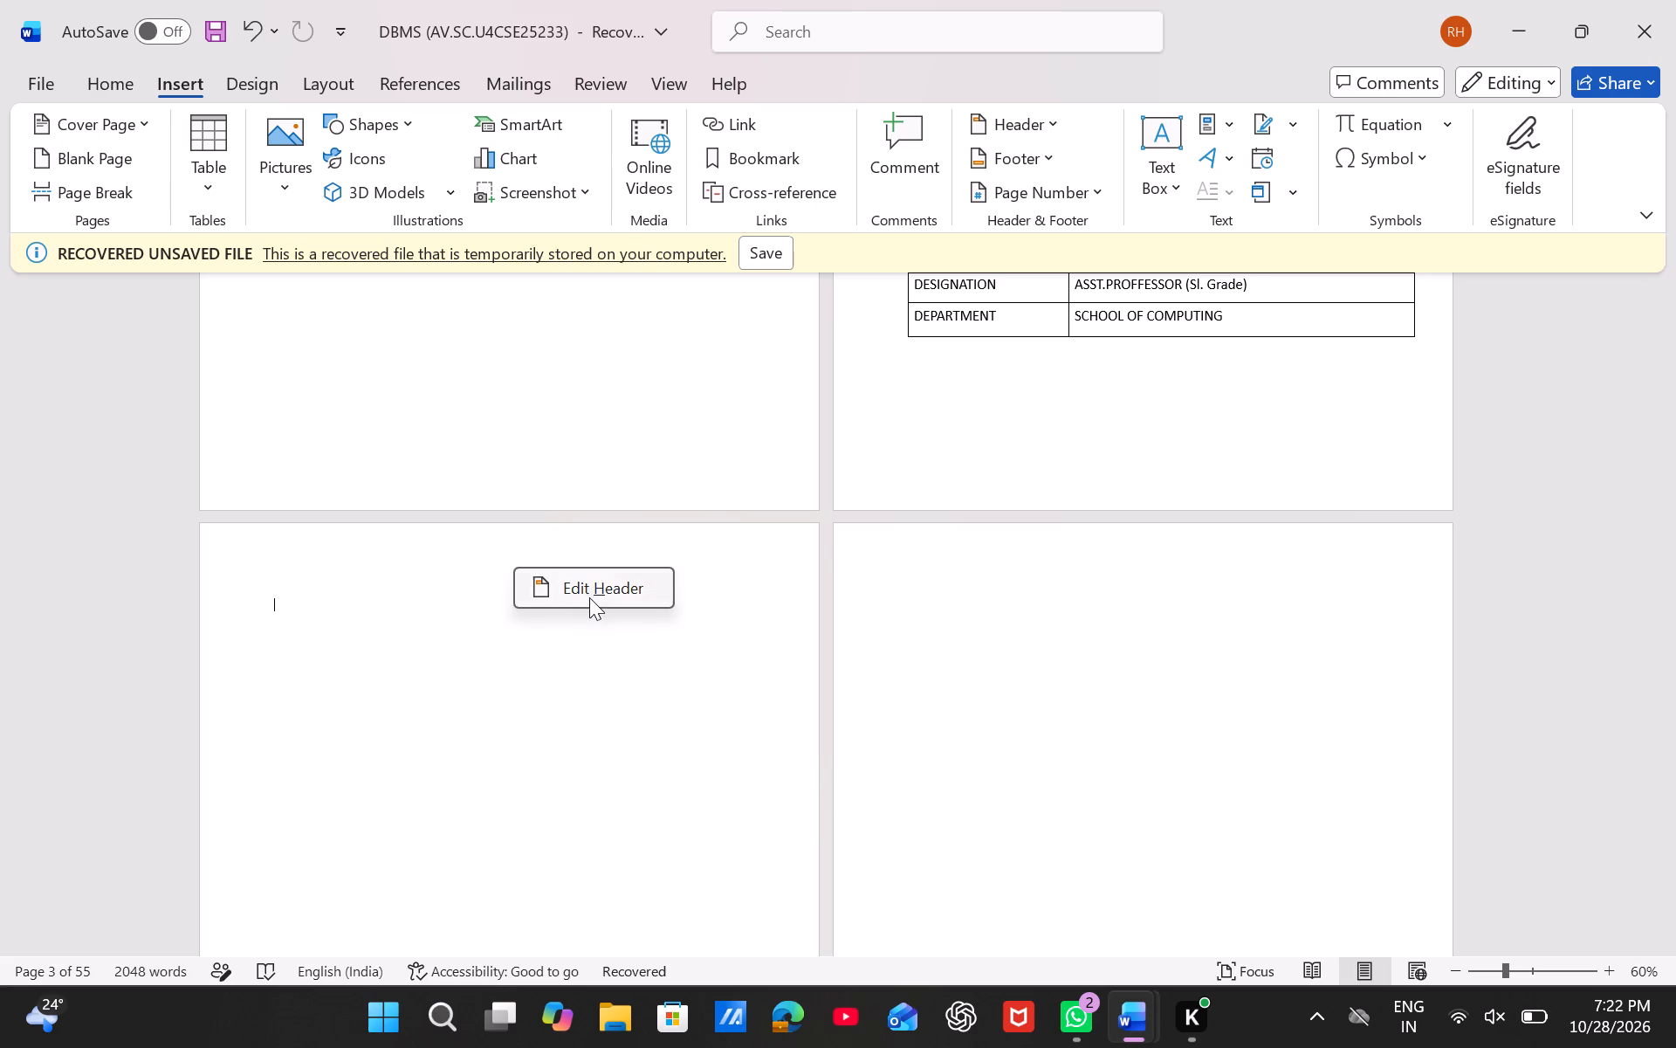
click(631, 892)
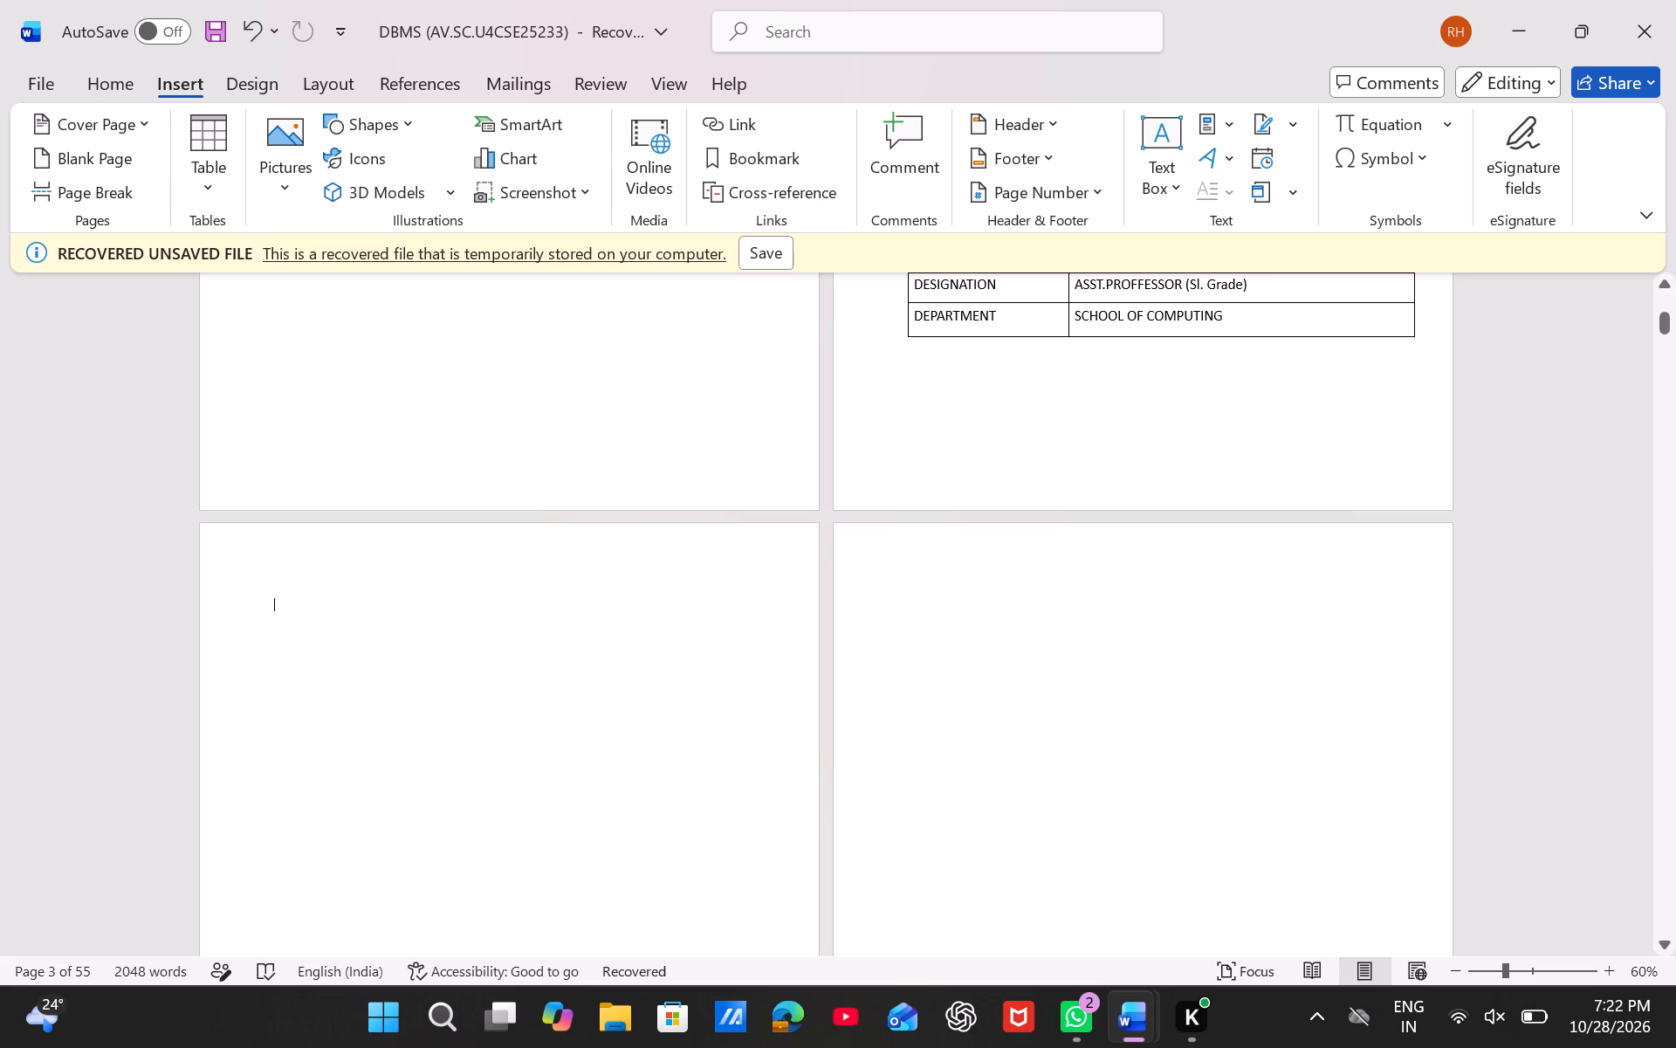
right_click(631, 892)
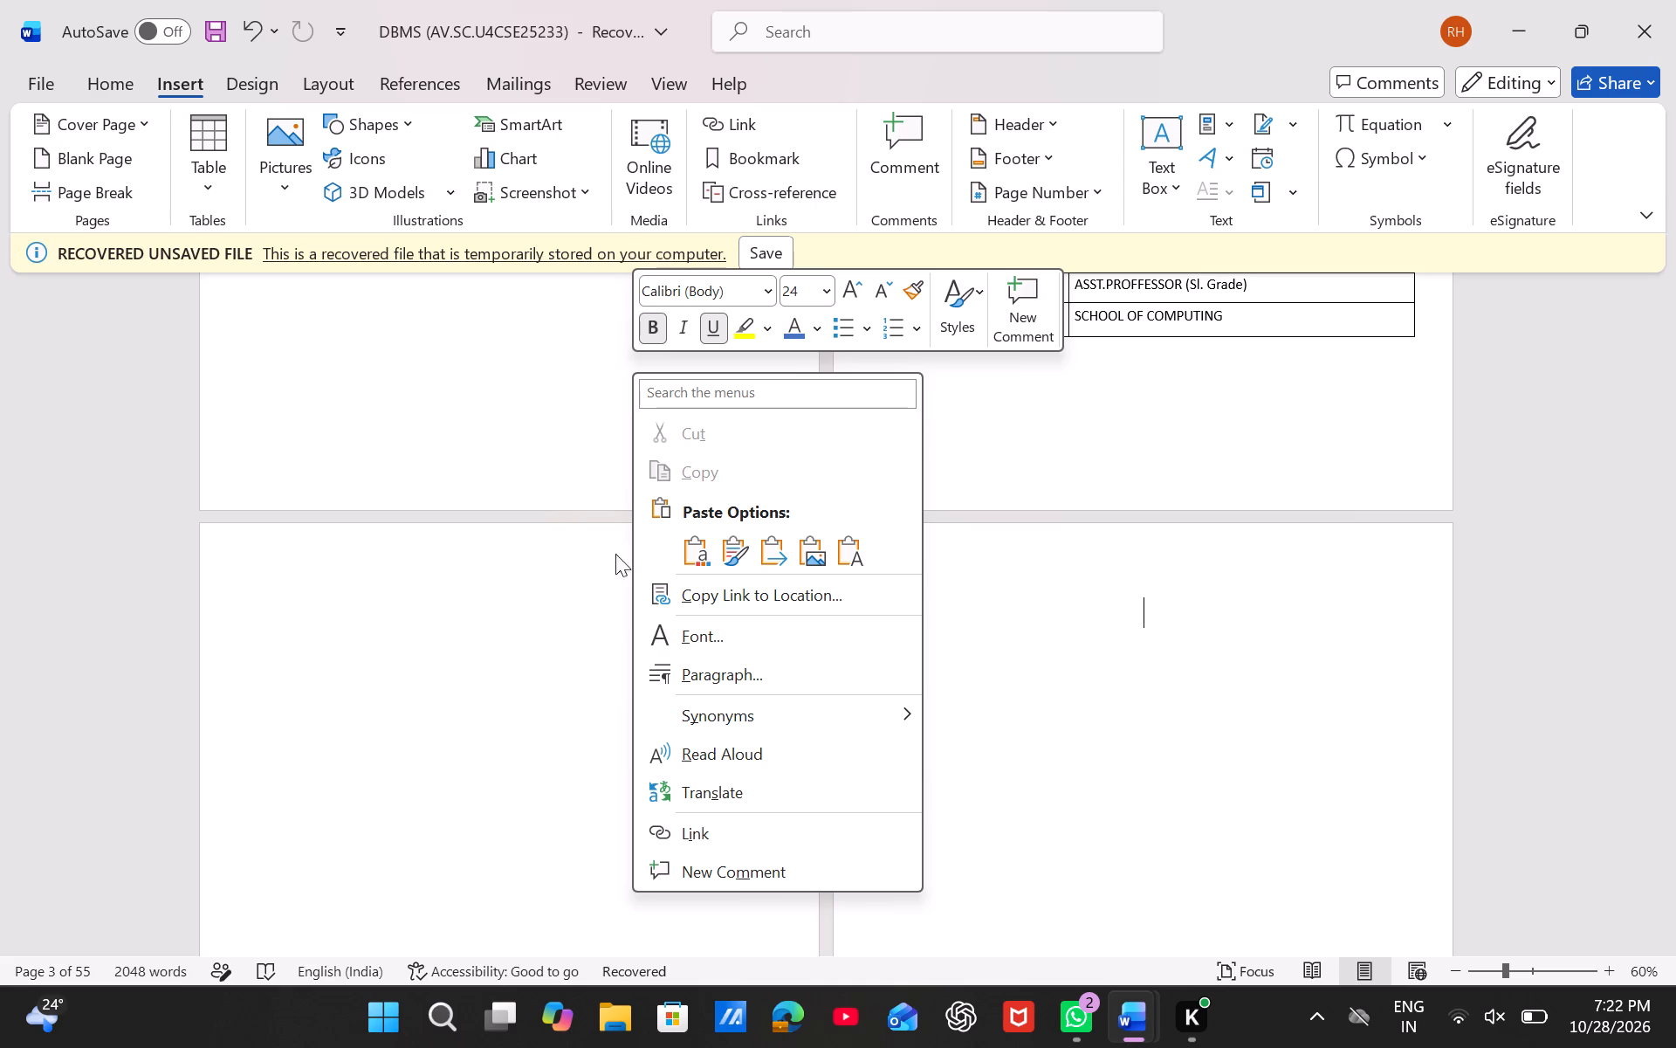
click(516, 659)
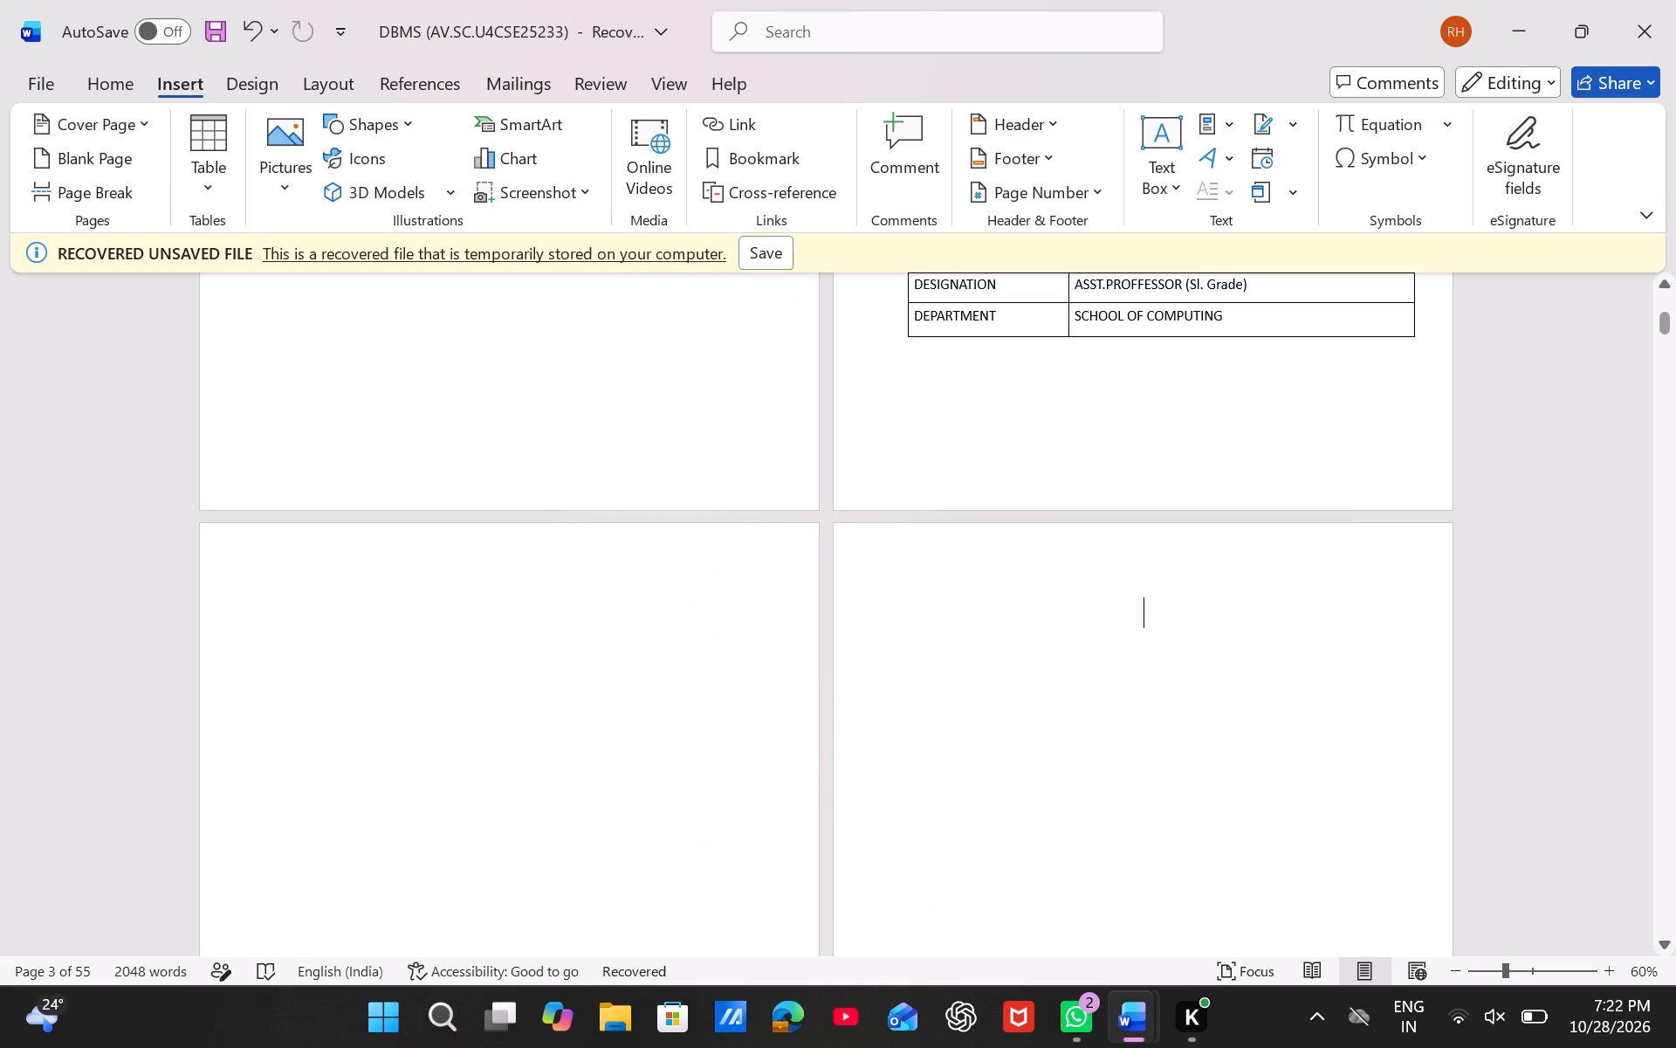
click(622, 762)
Save the recovered document.
click(780, 255)
Review the blank pages after the cover page and the start of the lab manual content that follows them.
scroll(678, 540, down, 3)
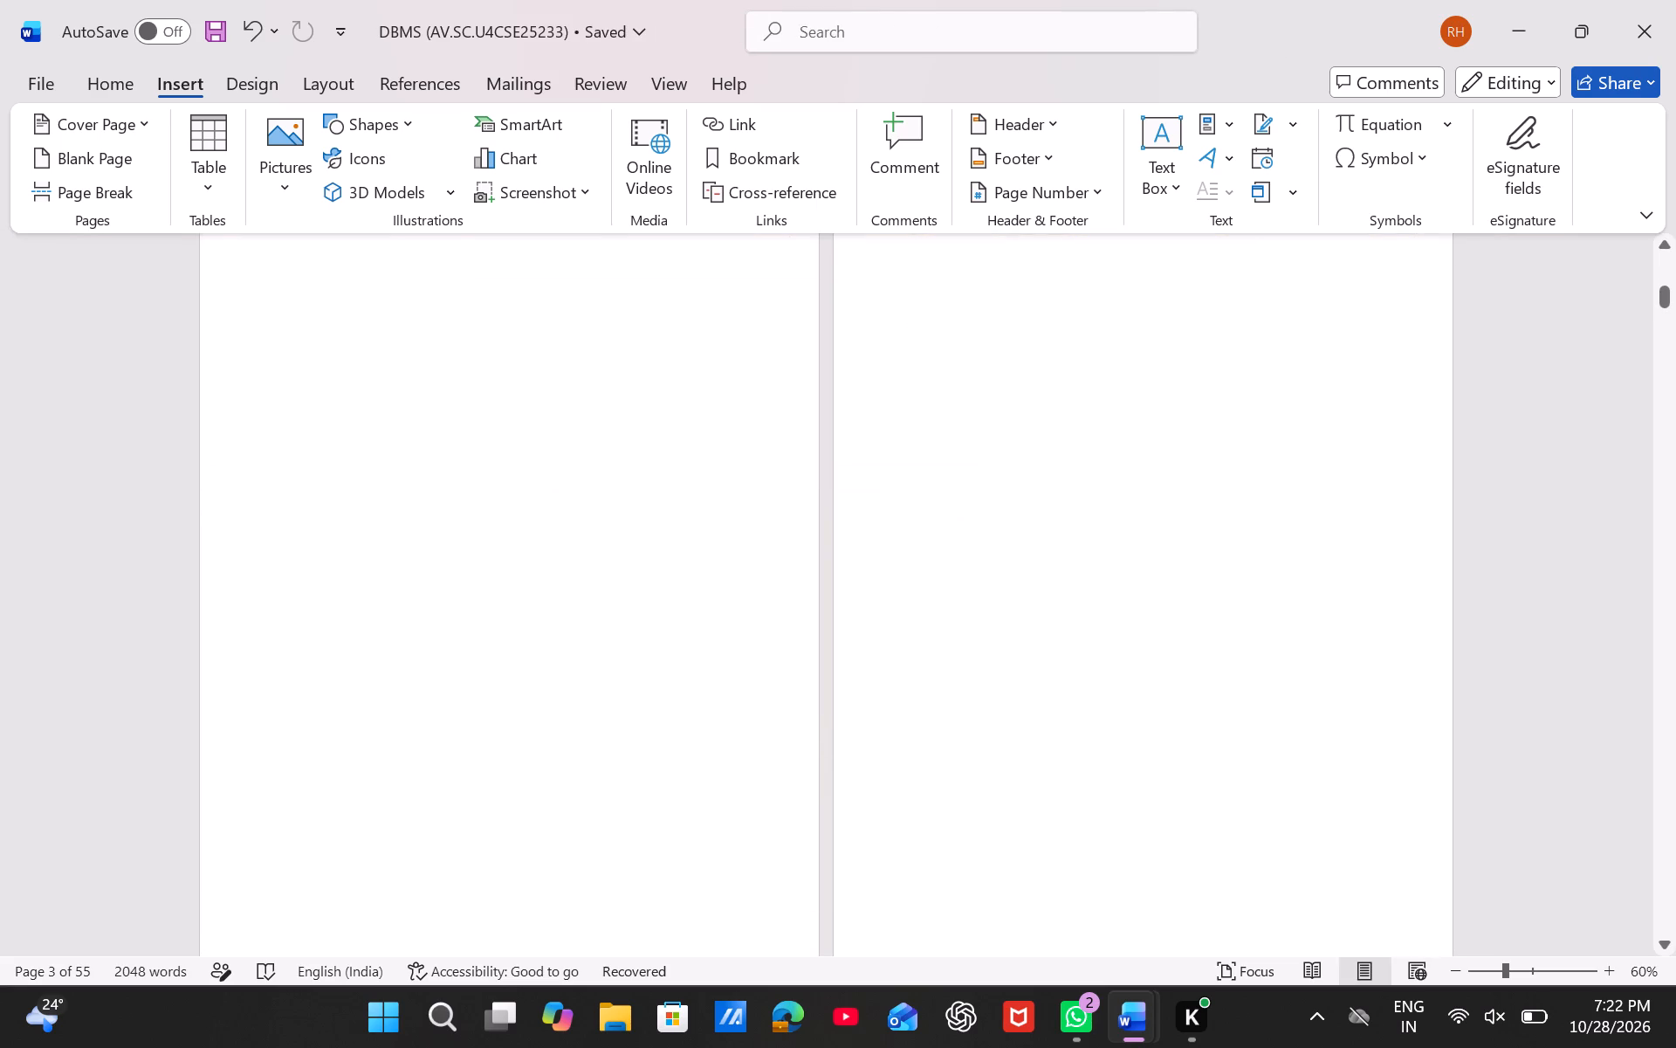
scroll(678, 540, down, 3)
scroll(678, 540, up, 4)
scroll(507, 538, up, 2)
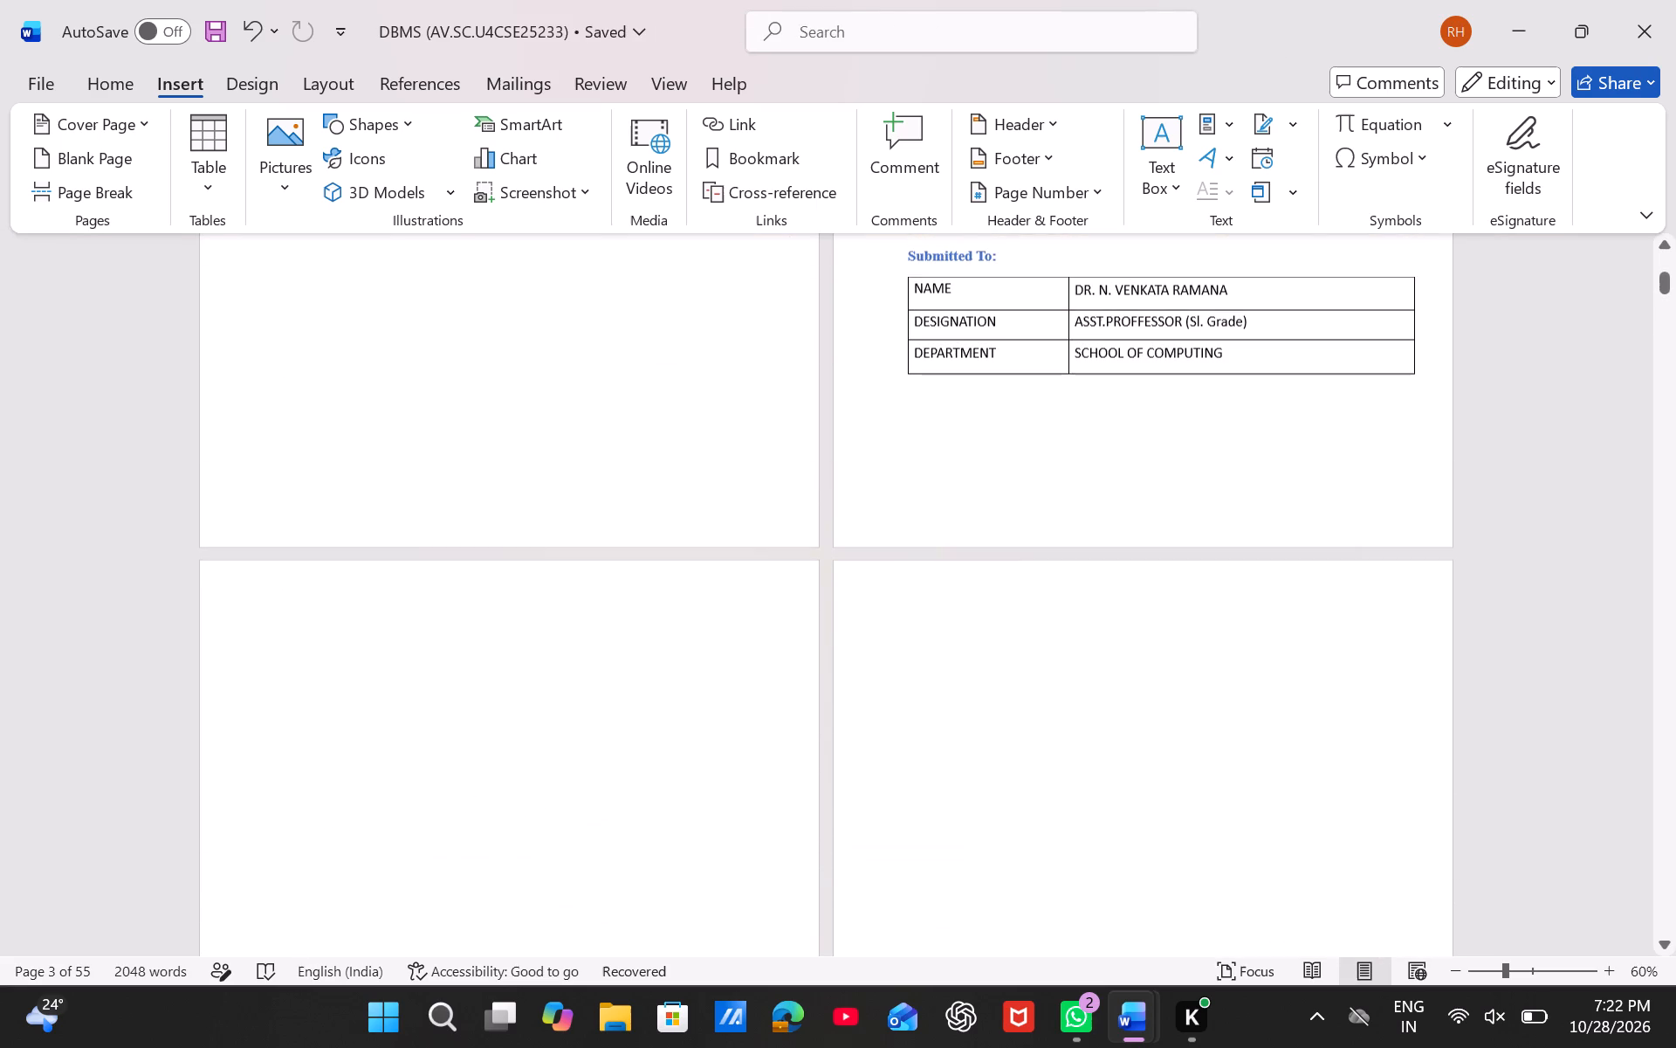
right_click(418, 617)
click(562, 781)
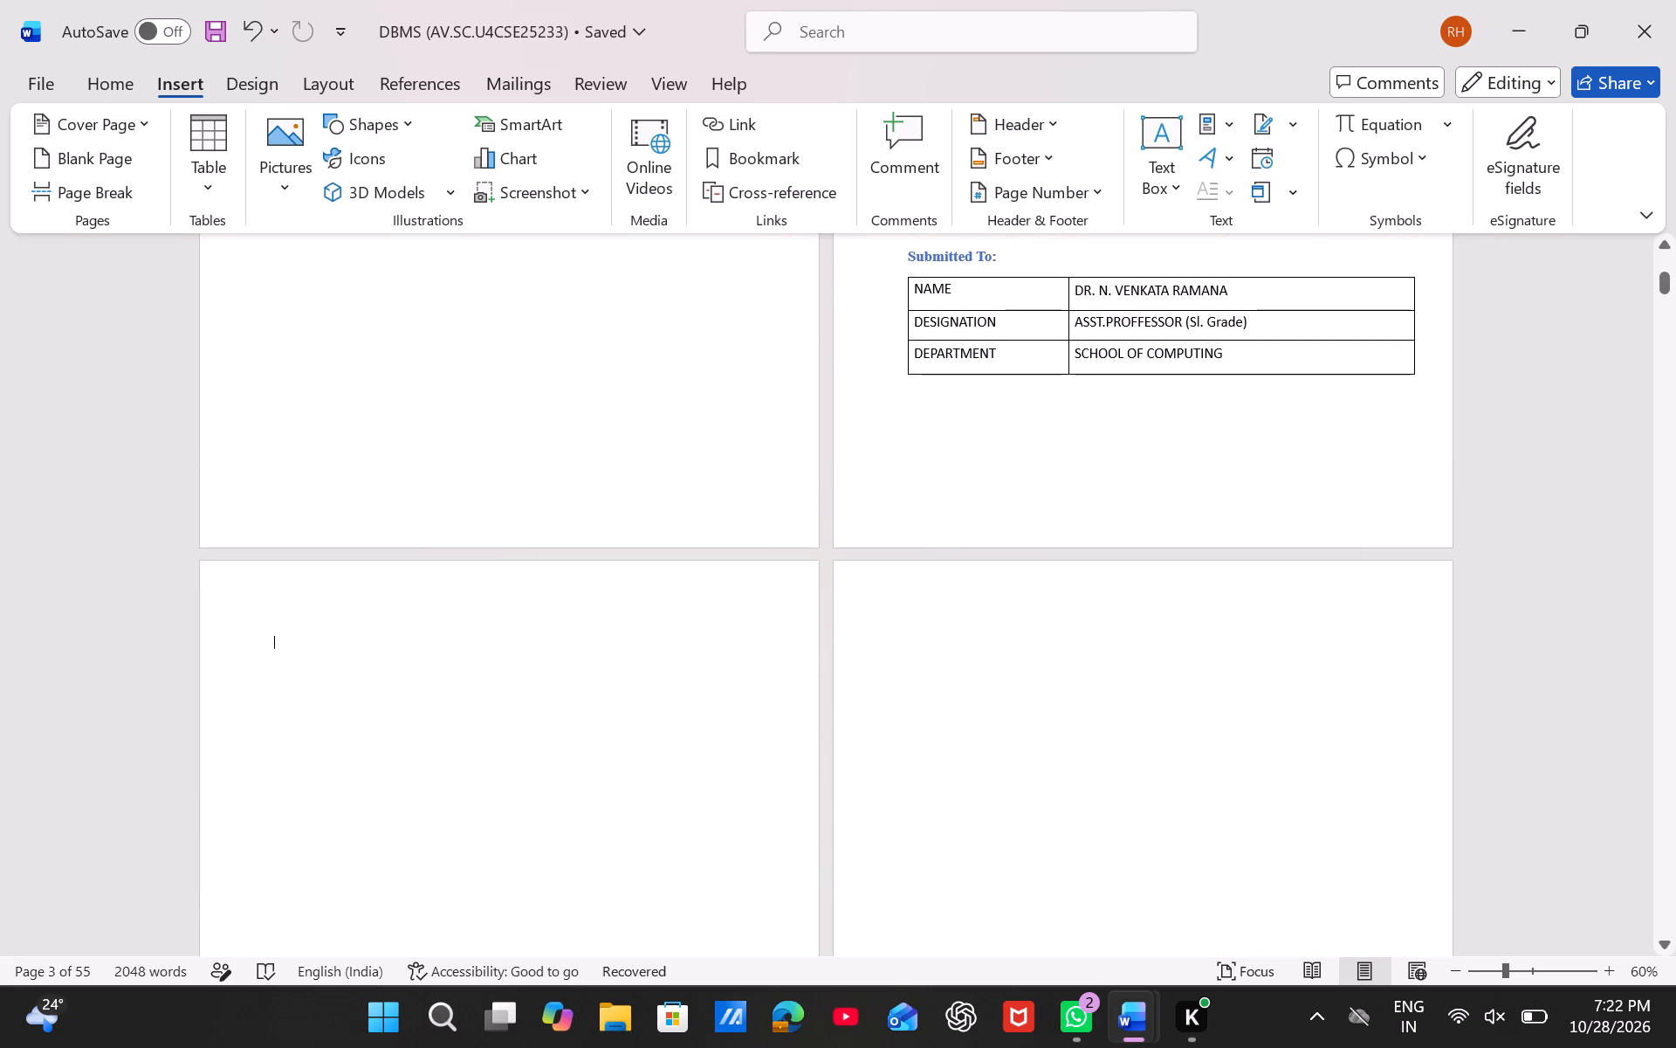
drag(974, 843, 483, 775)
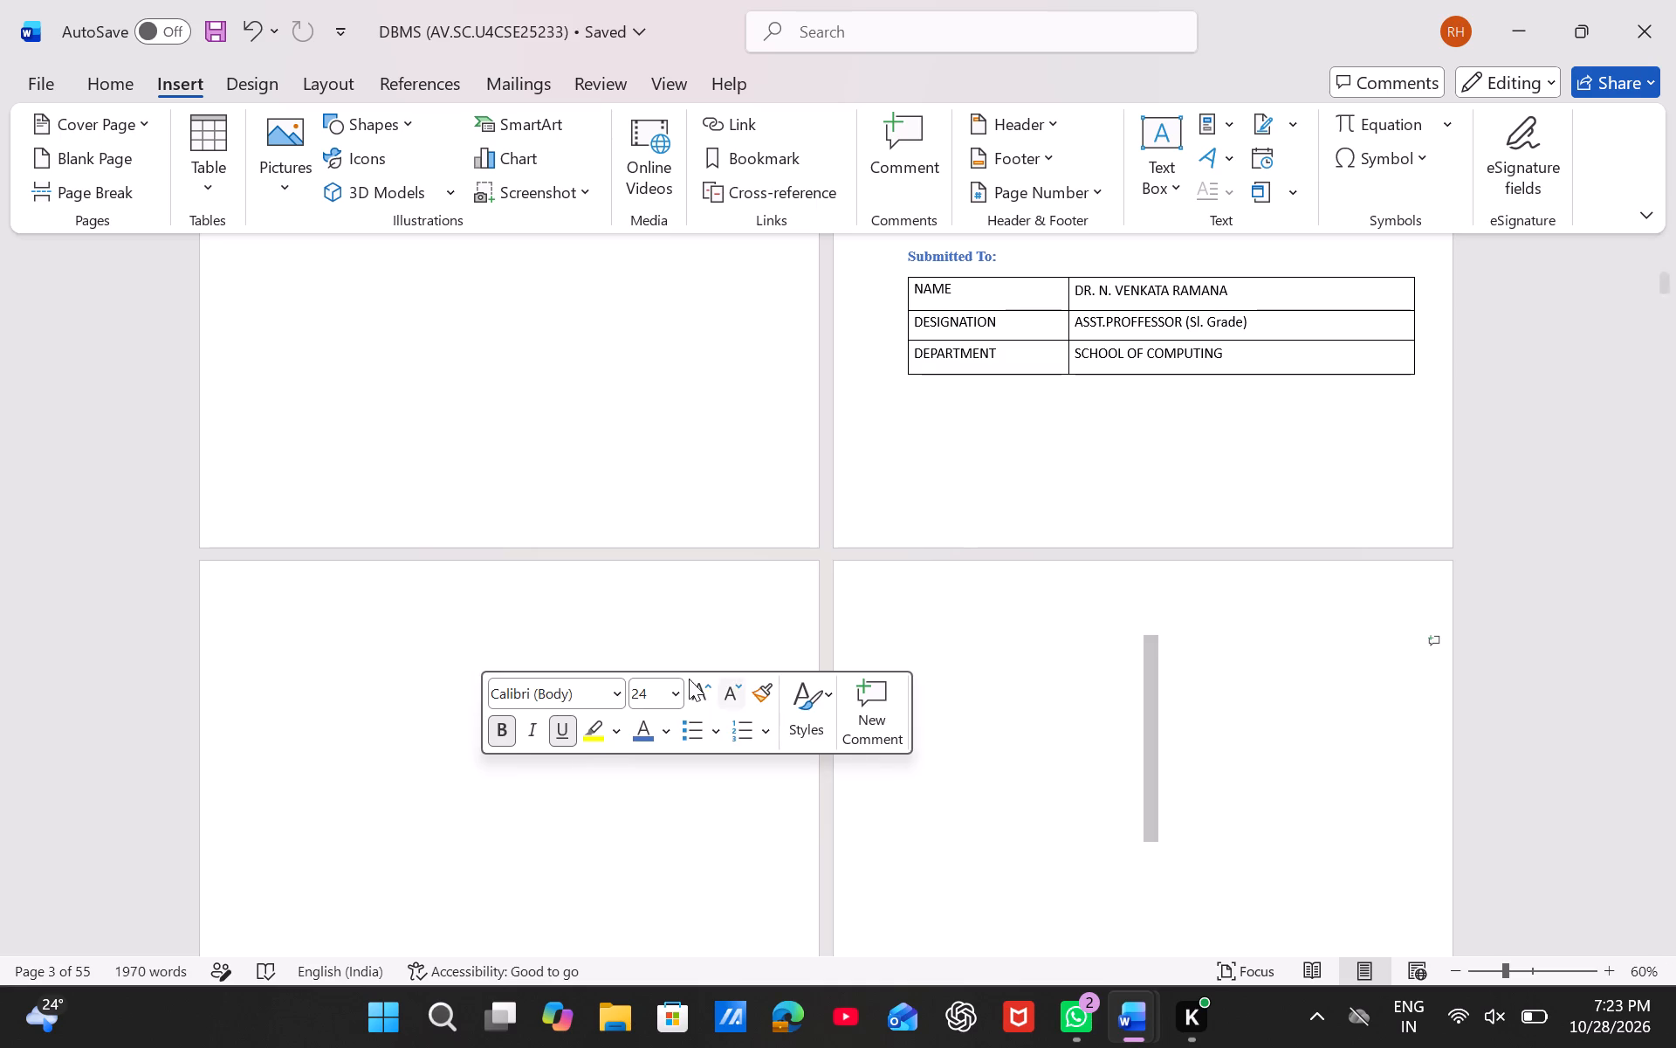
click(1166, 667)
scroll(972, 774, down, 1)
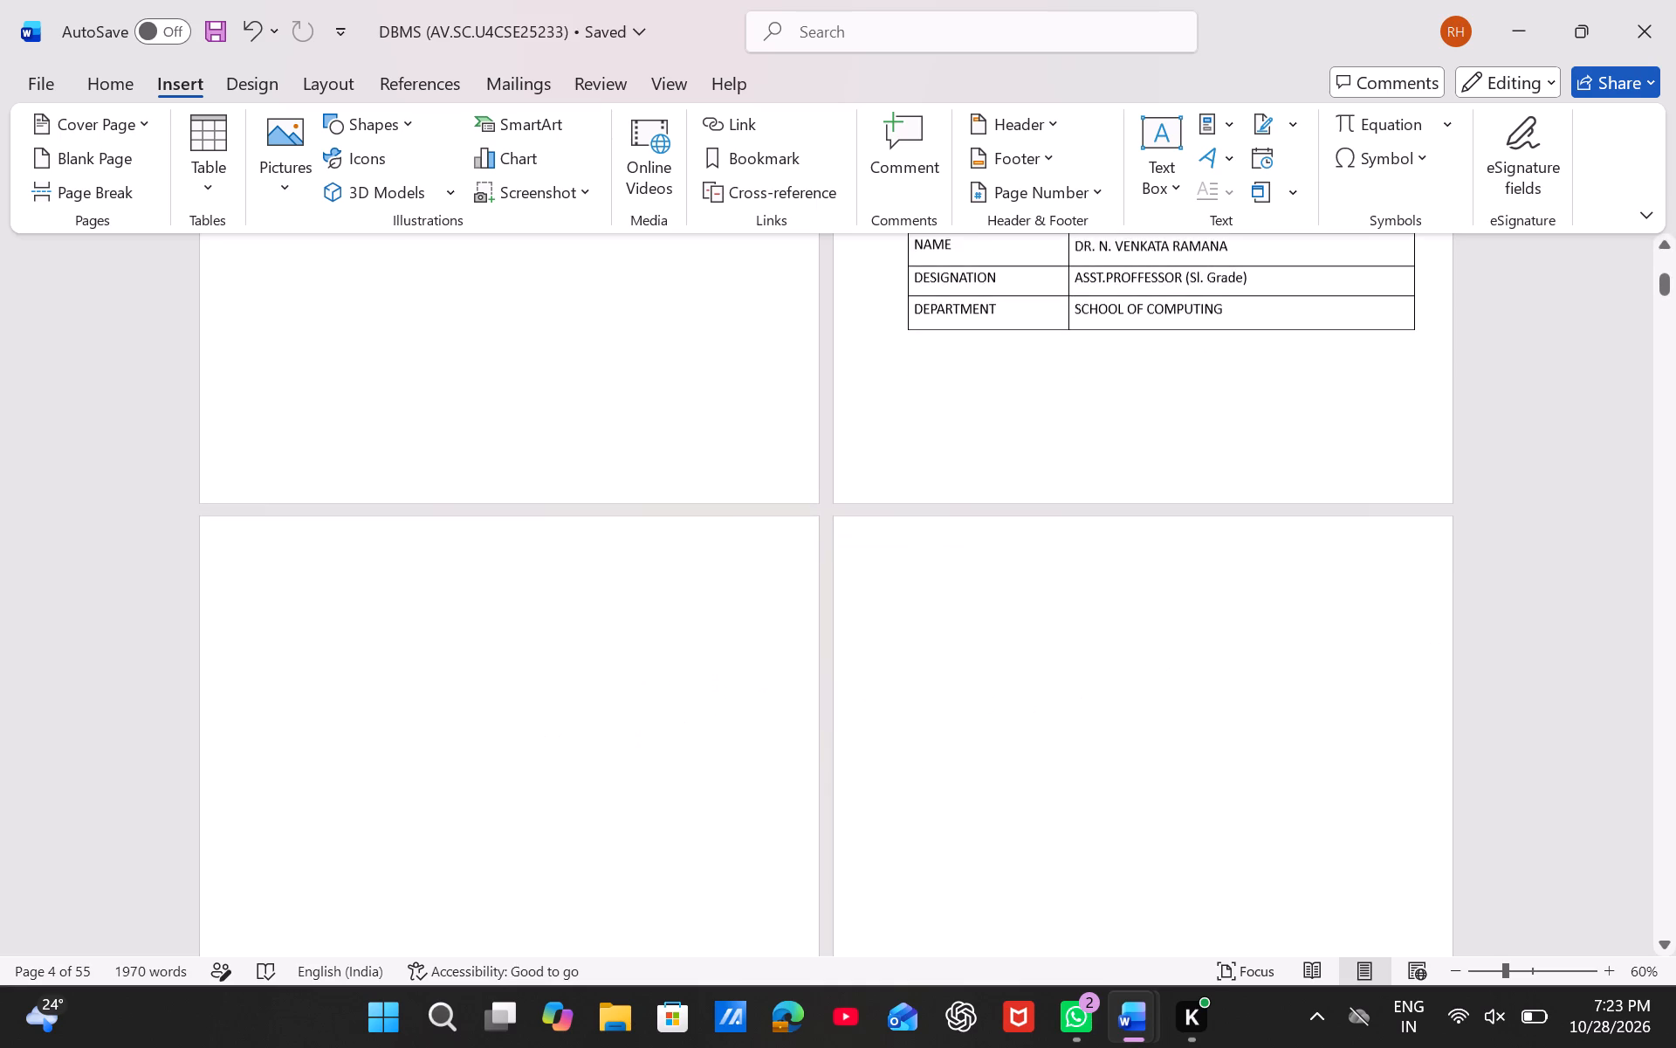
scroll(972, 774, down, 1)
key(x)
key(BackSpace)
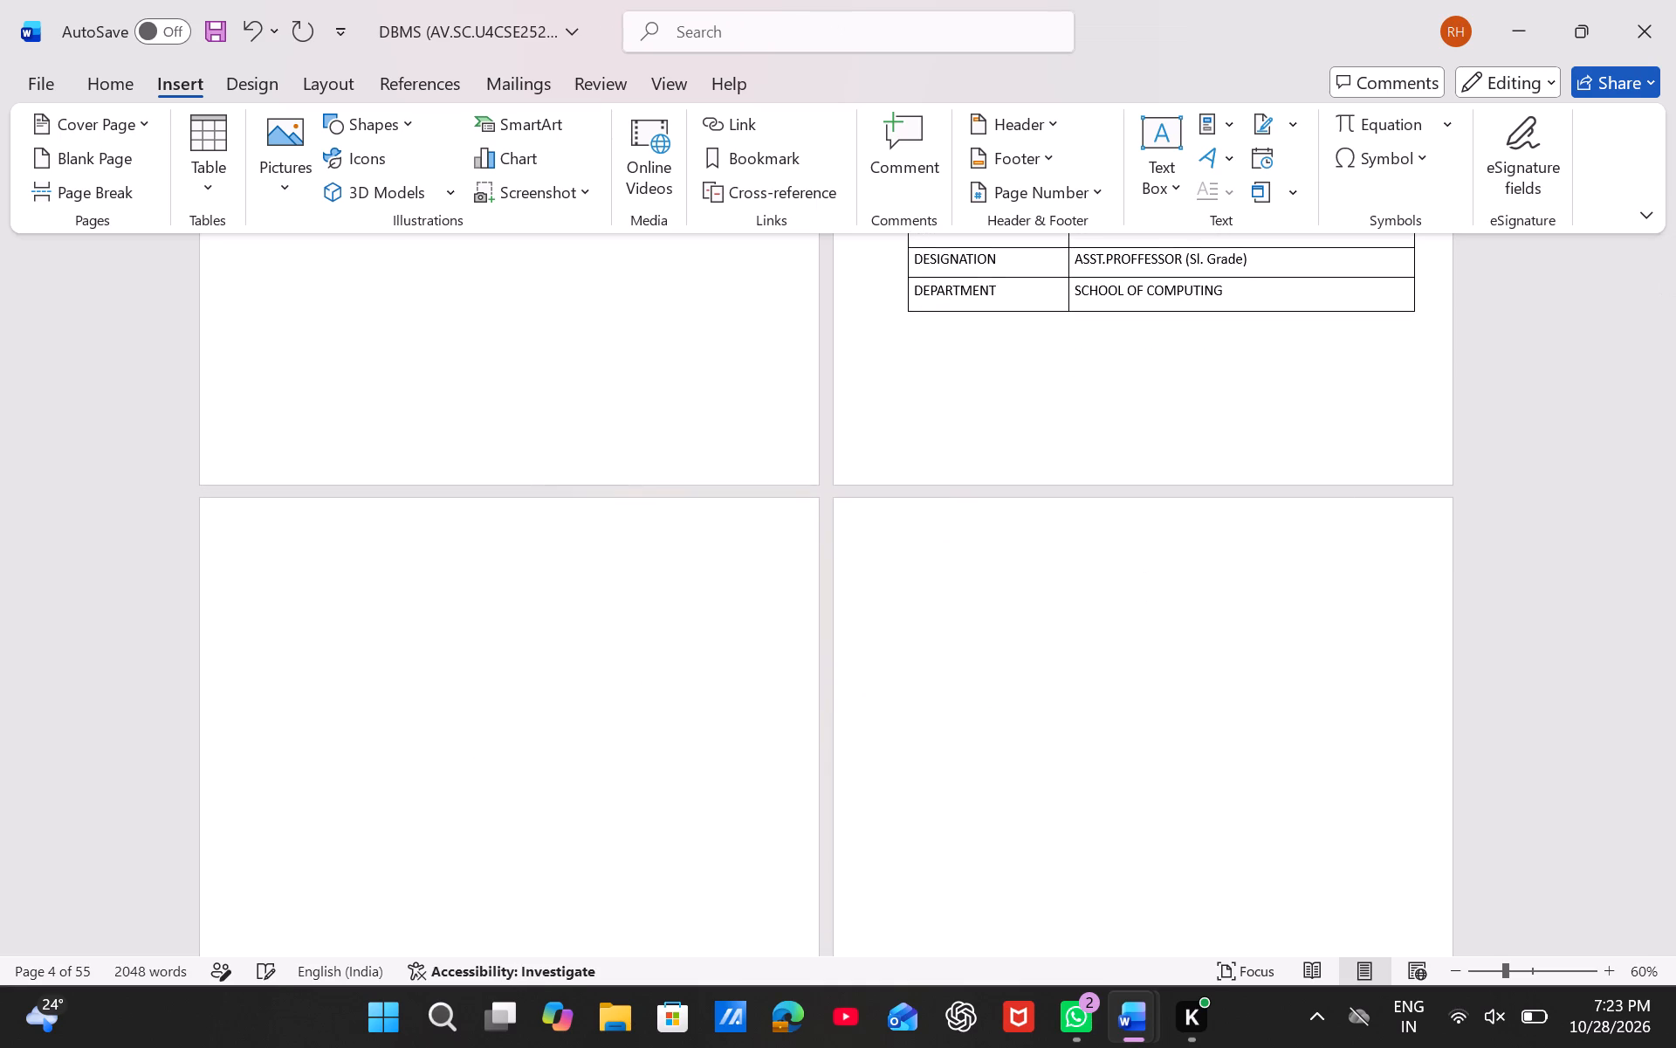
scroll(972, 774, down, 8)
scroll(972, 774, up, 2)
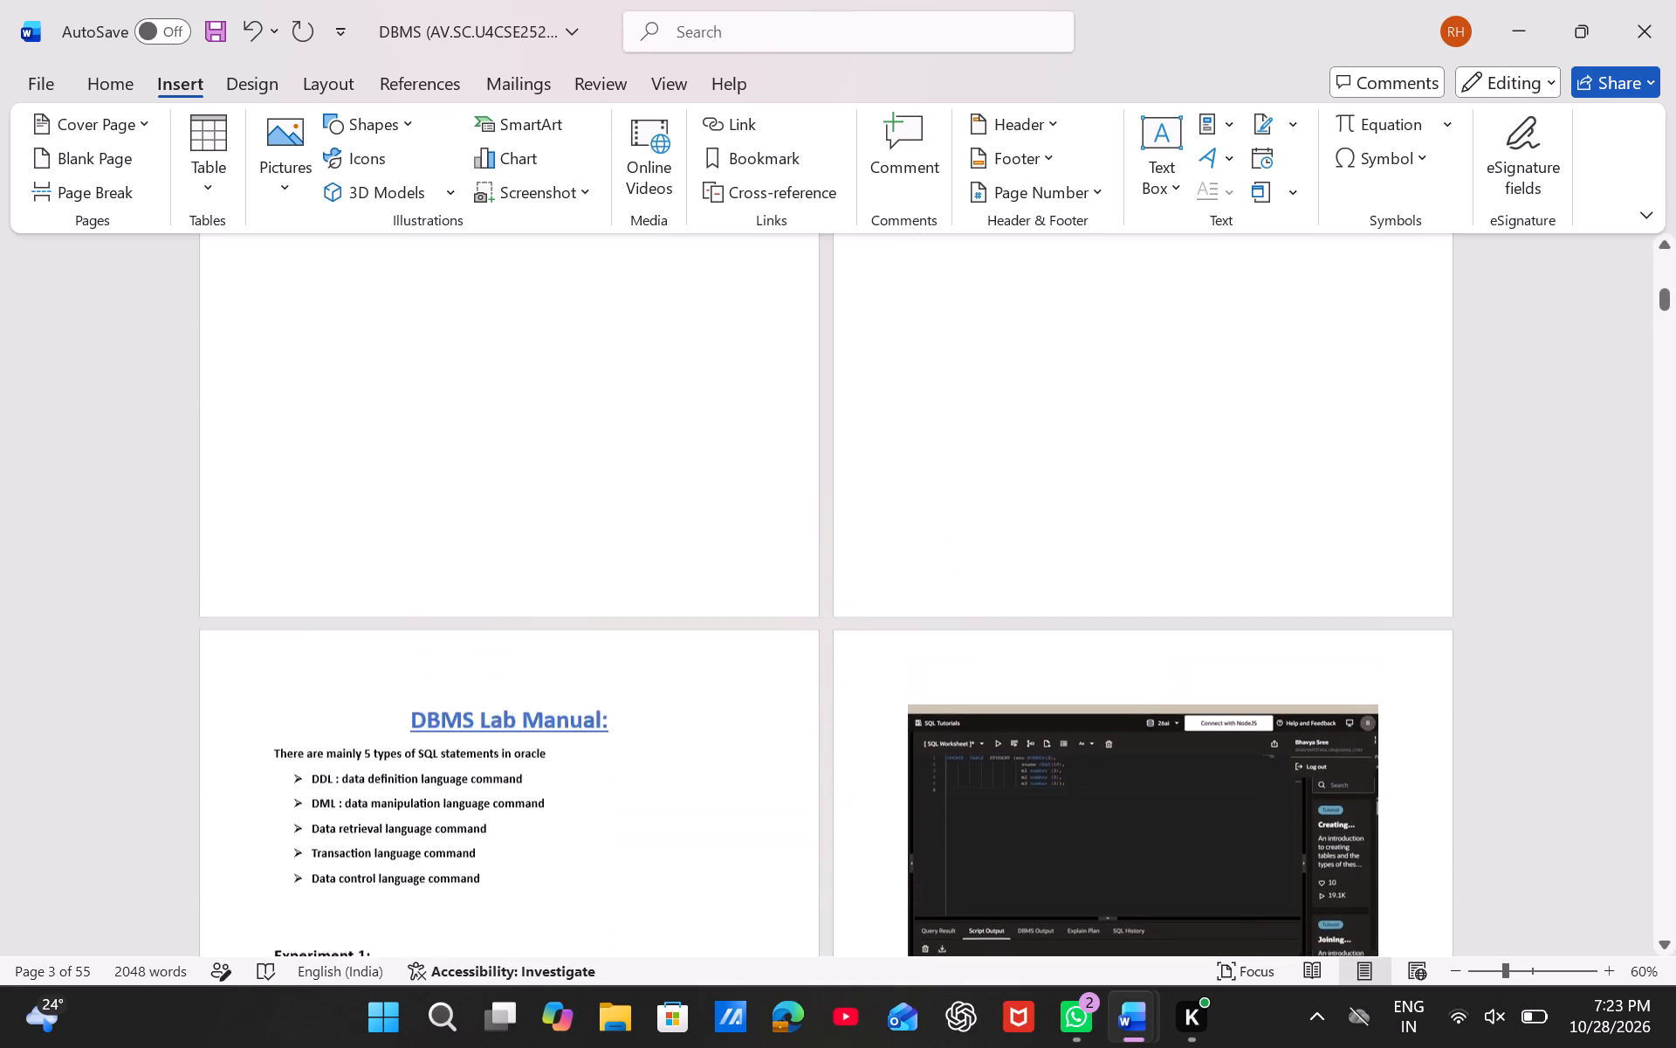
scroll(972, 774, up, 9)
scroll(972, 774, down, 3)
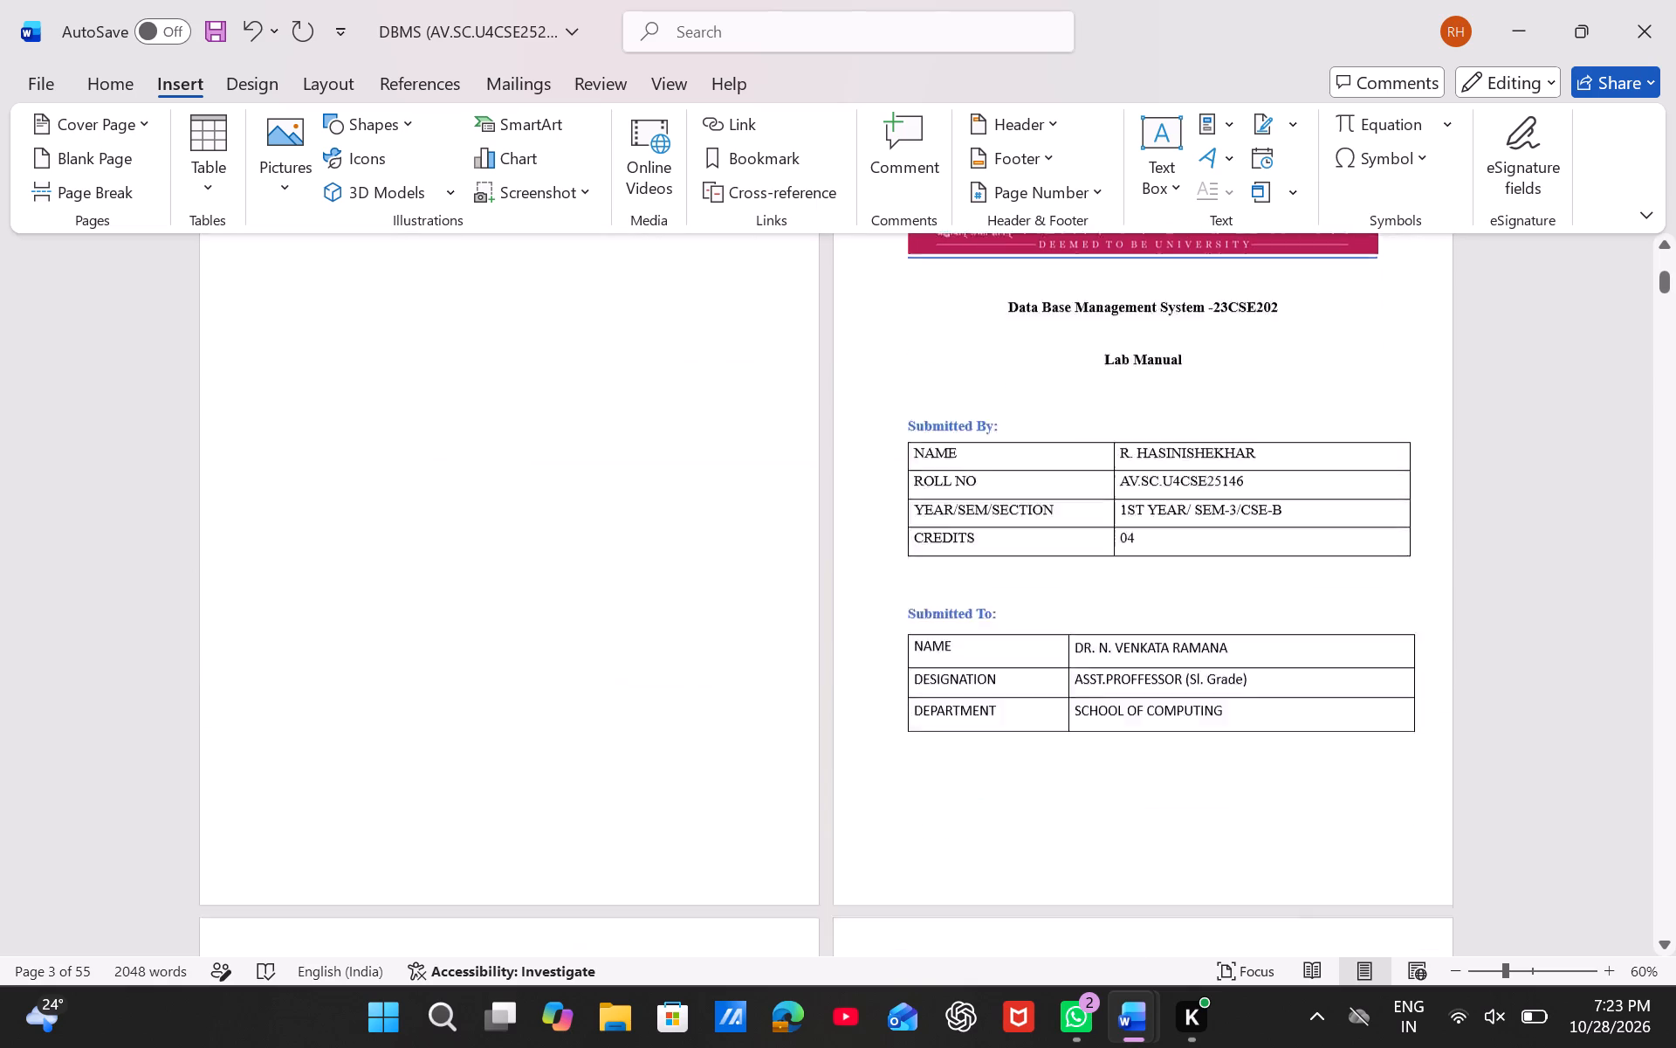
scroll(972, 774, down, 8)
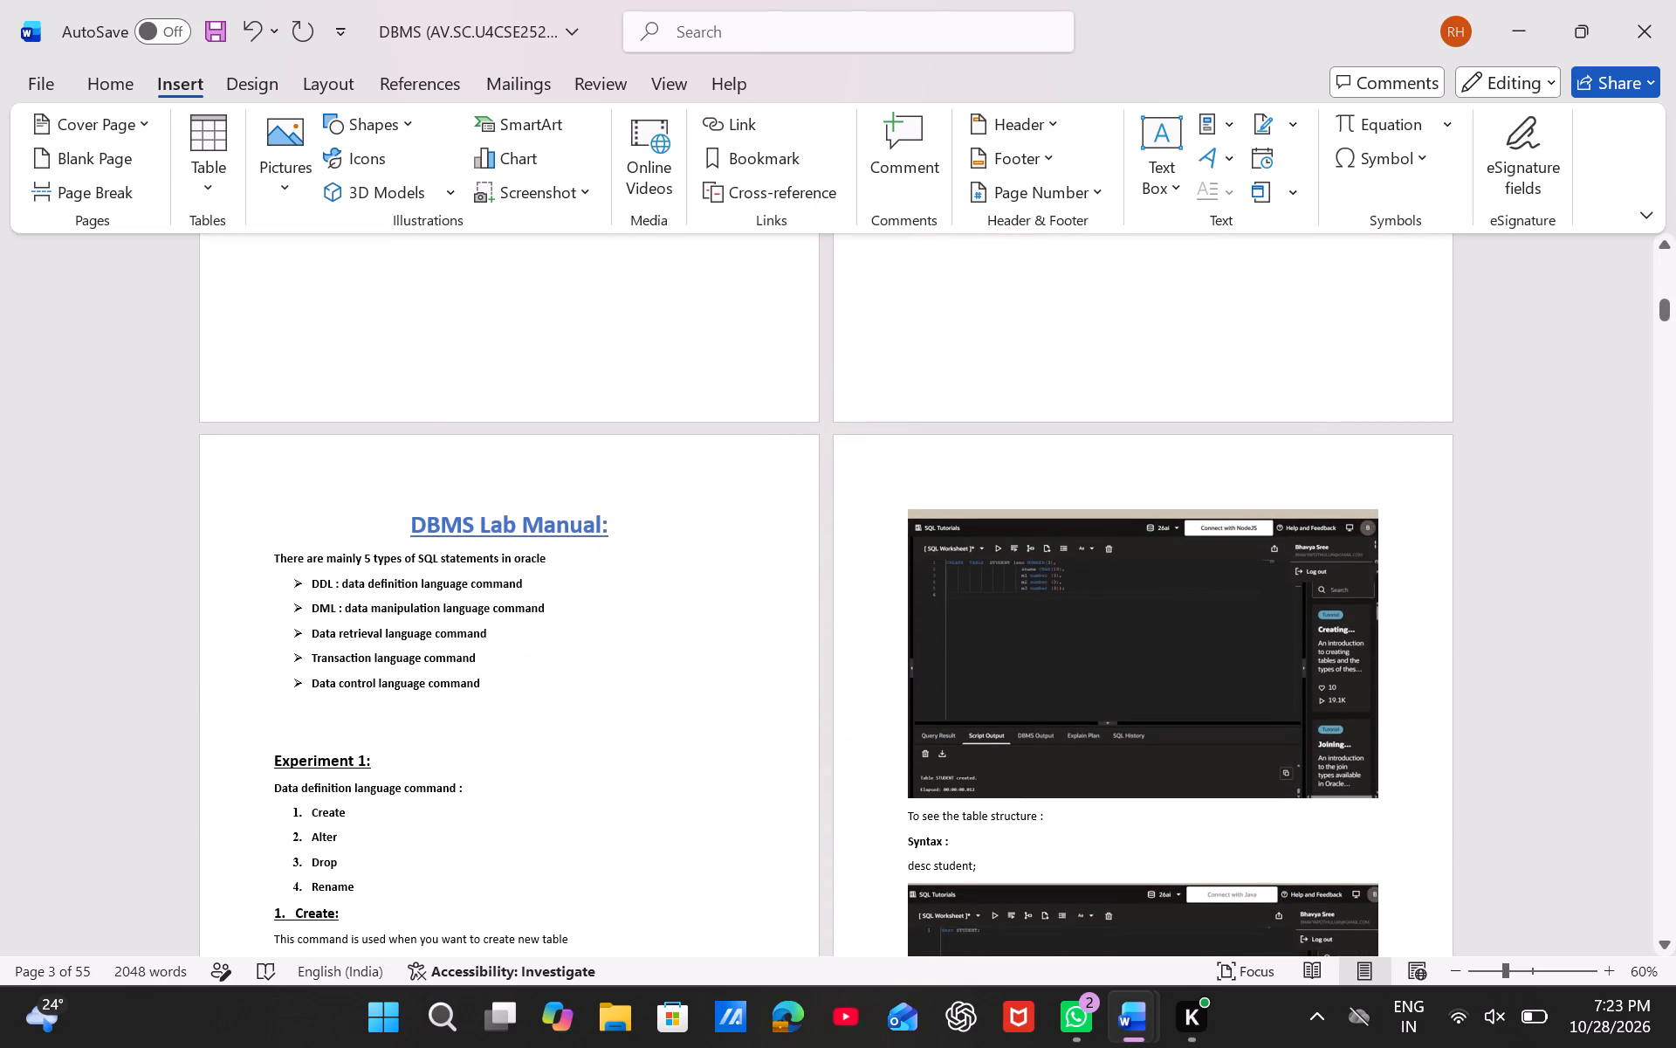
Delete the "DBMS Lab Manual:" title above the list of SQL statement types.
drag(615, 527, 460, 516)
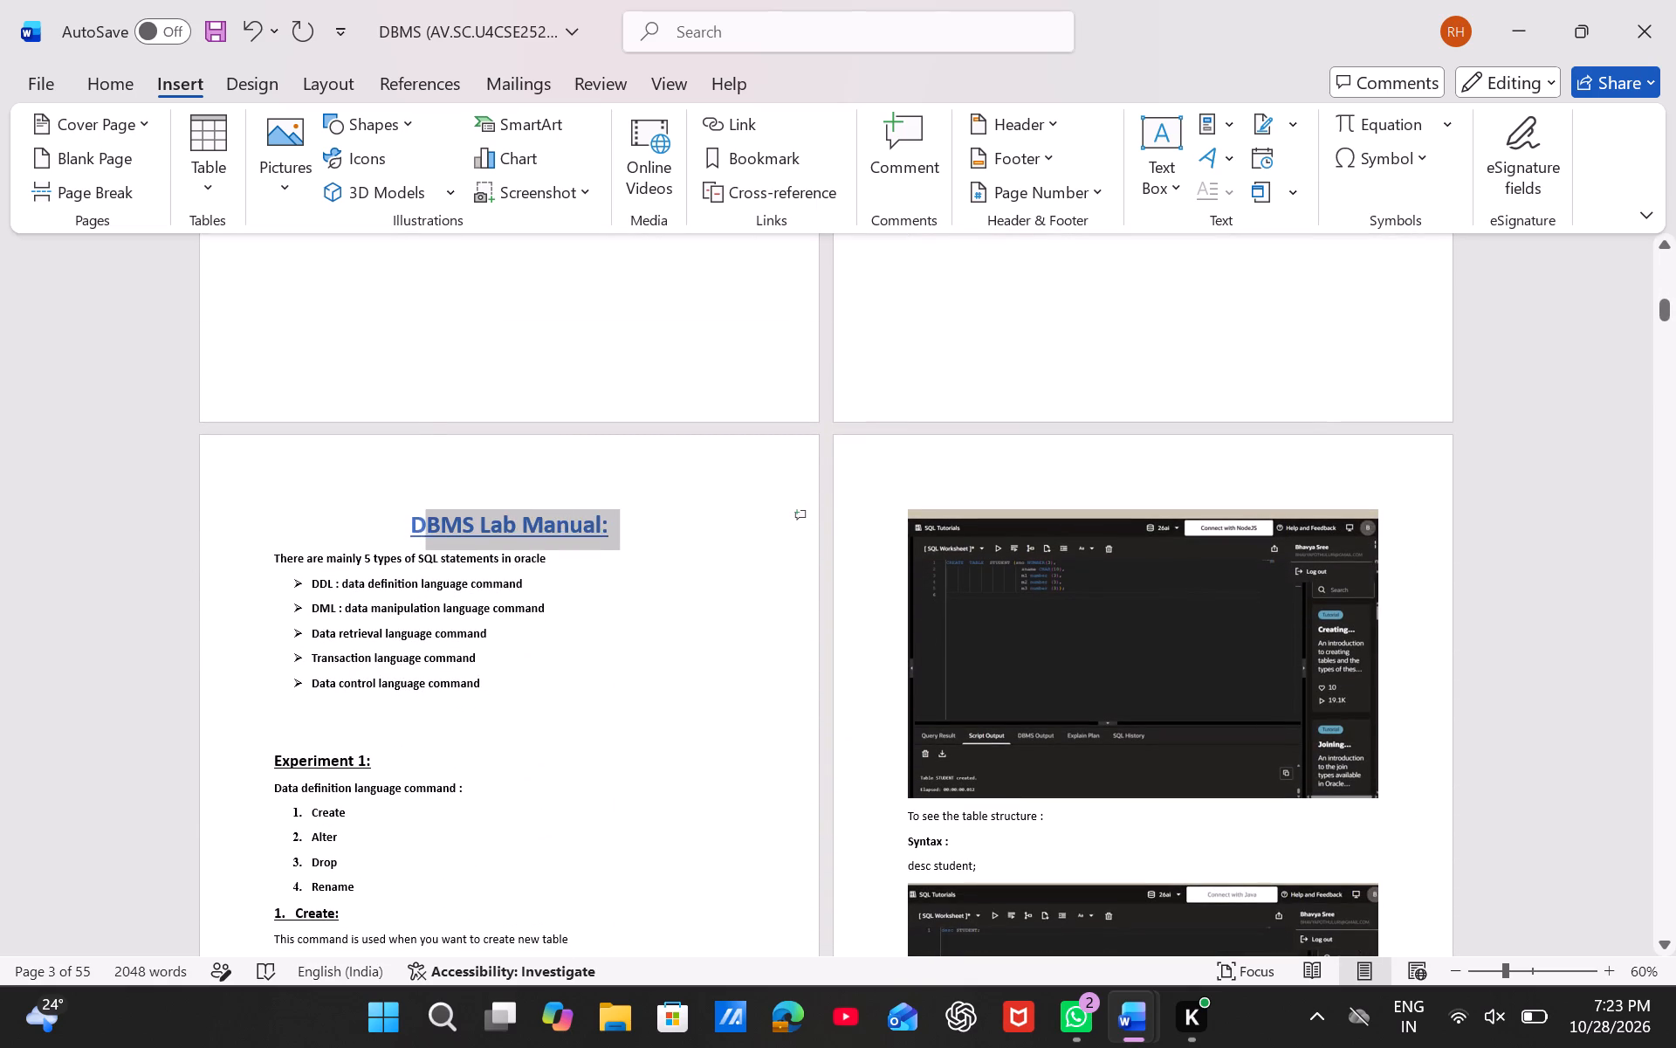
drag(460, 516, 426, 515)
key(BackSpace)
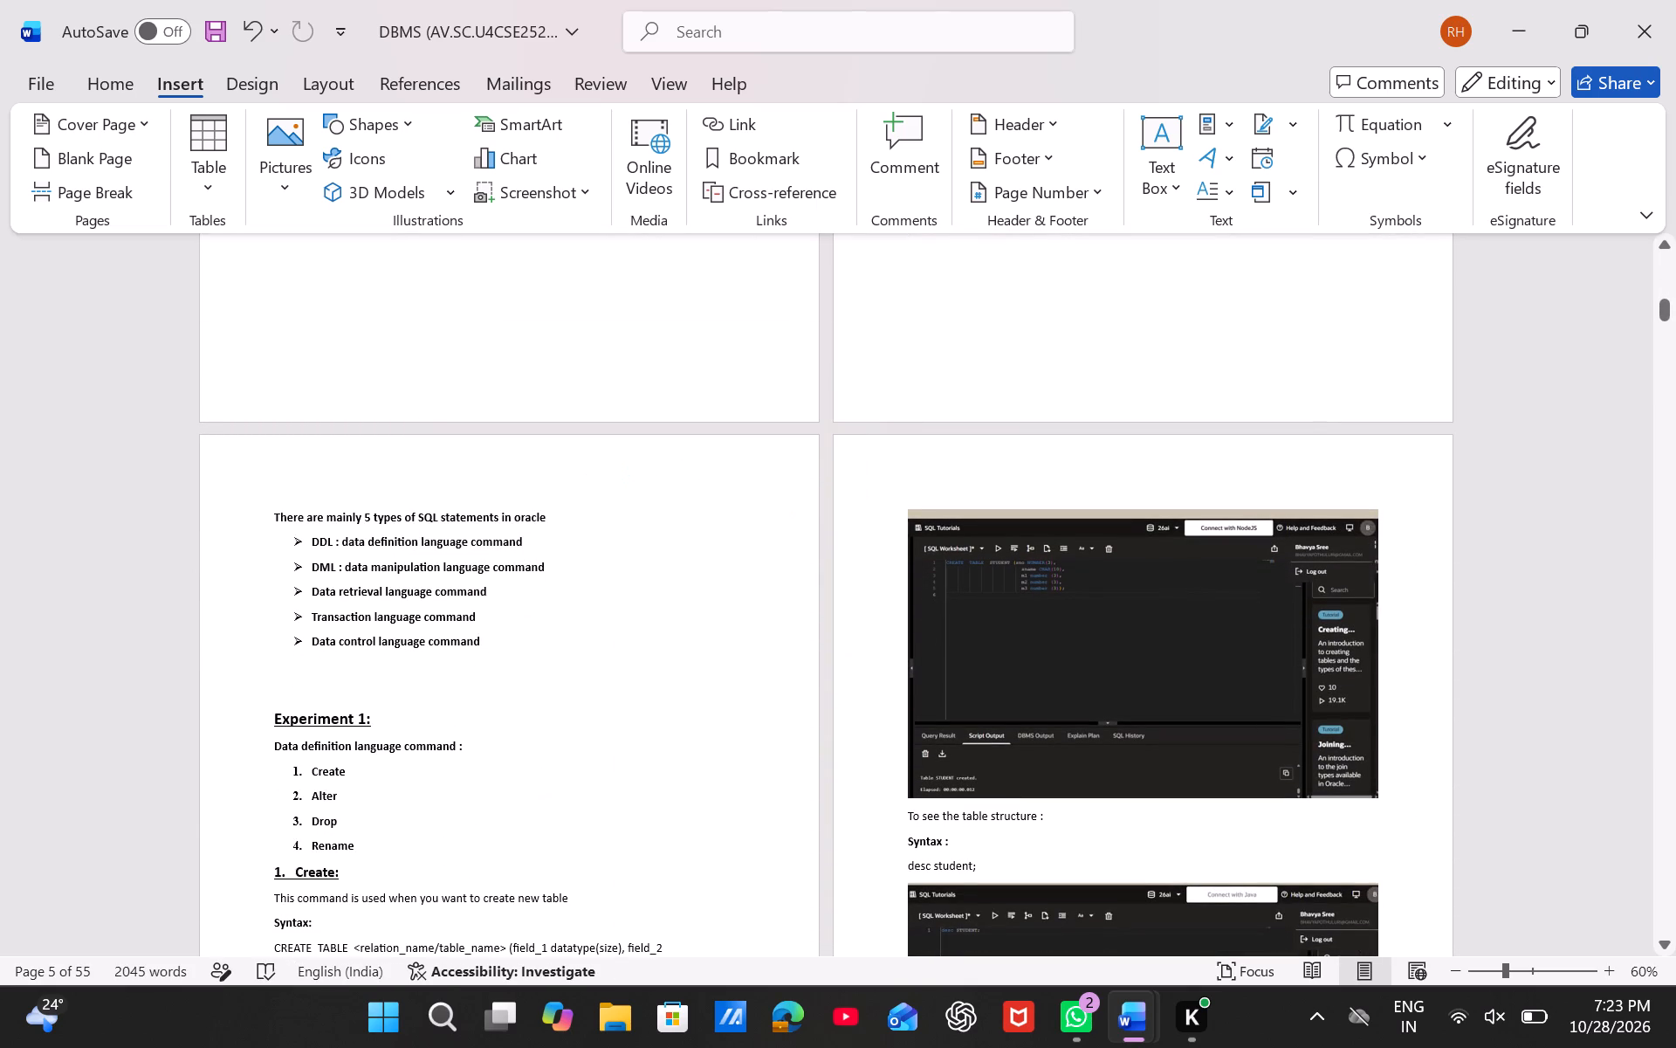
Remove the empty lines between the SQL statement types list and the Experiment 1 heading.
click(289, 695)
key(BackSpace)
key(BackSpace)
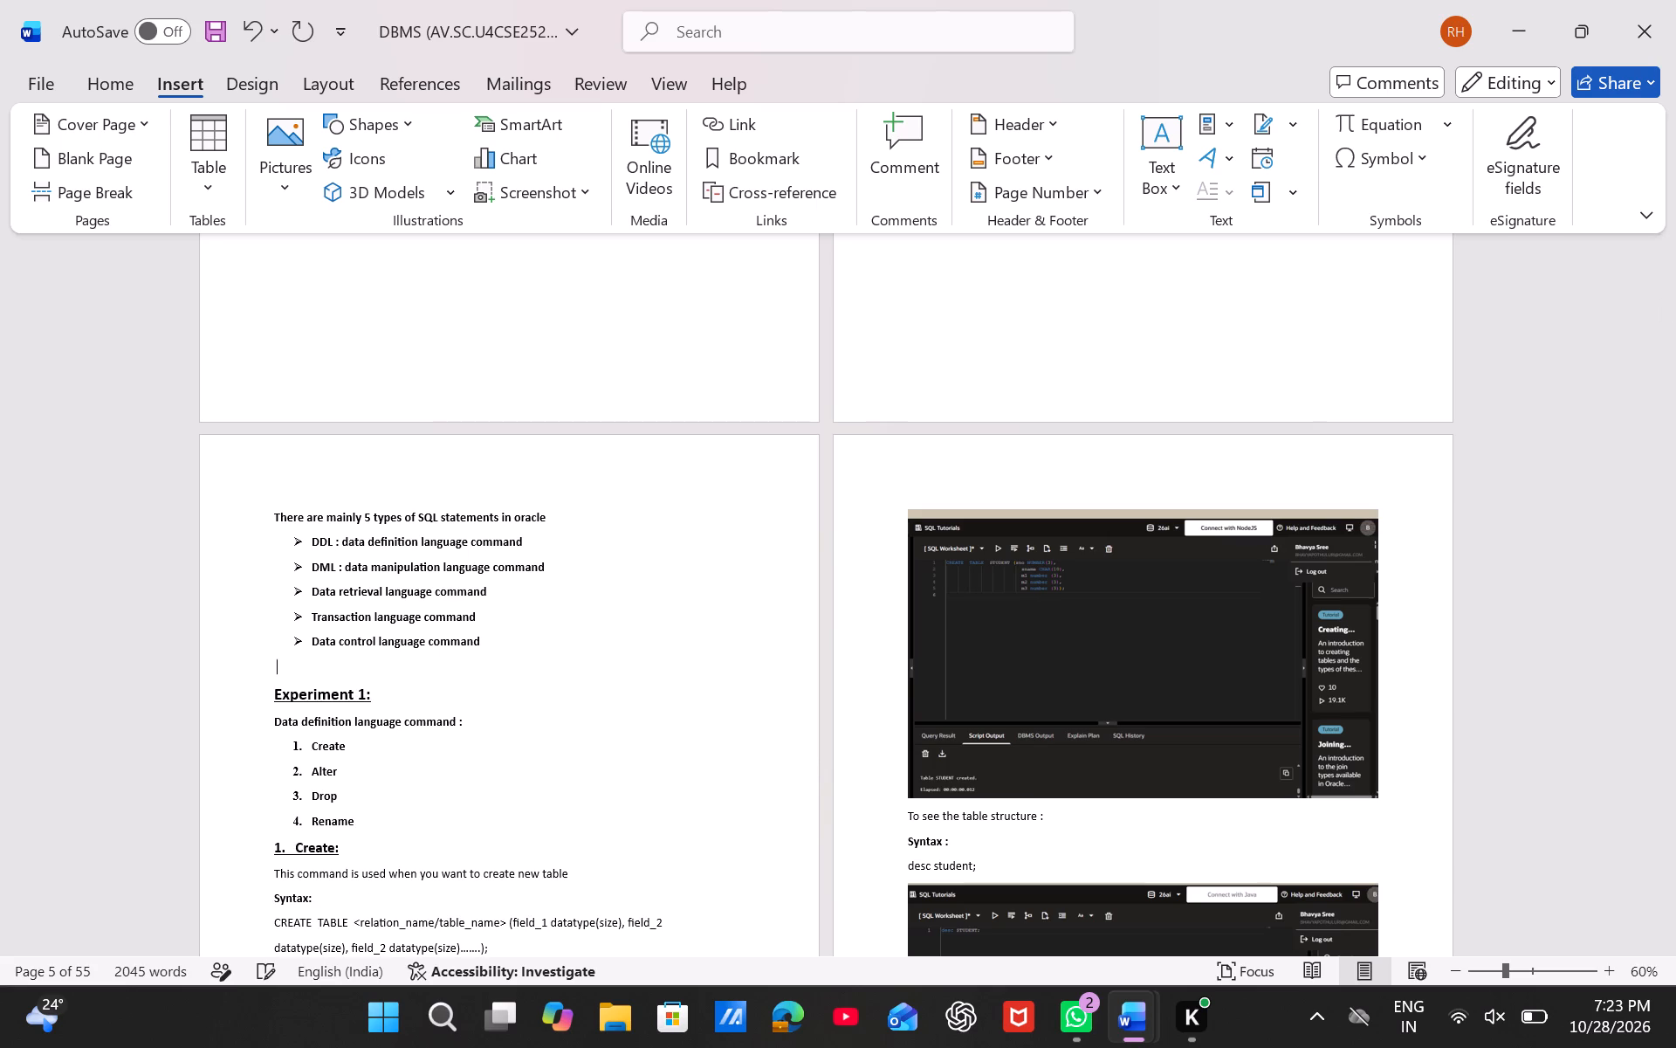
key(BackSpace)
key(BackSpace)
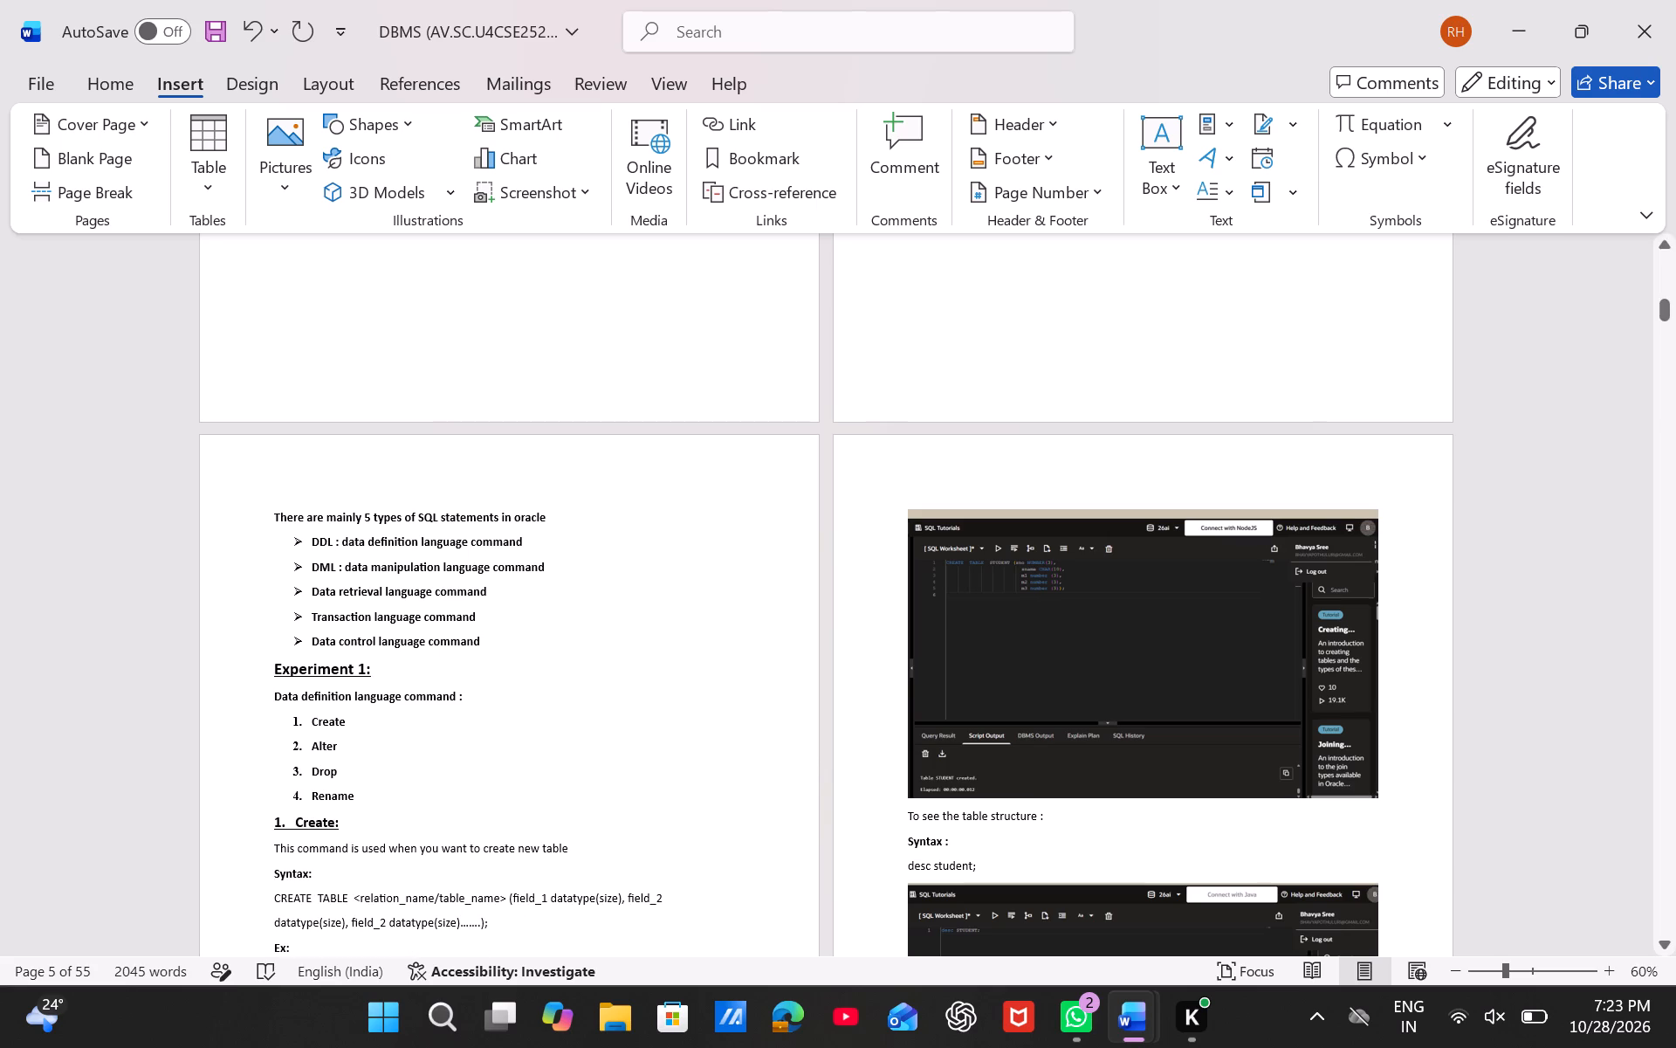
Switch to the dbms-lab-report document and copy its Index heading together with the Sno, Topic and Page table.
scroll(598, 499, up, 7)
scroll(598, 499, down, 1)
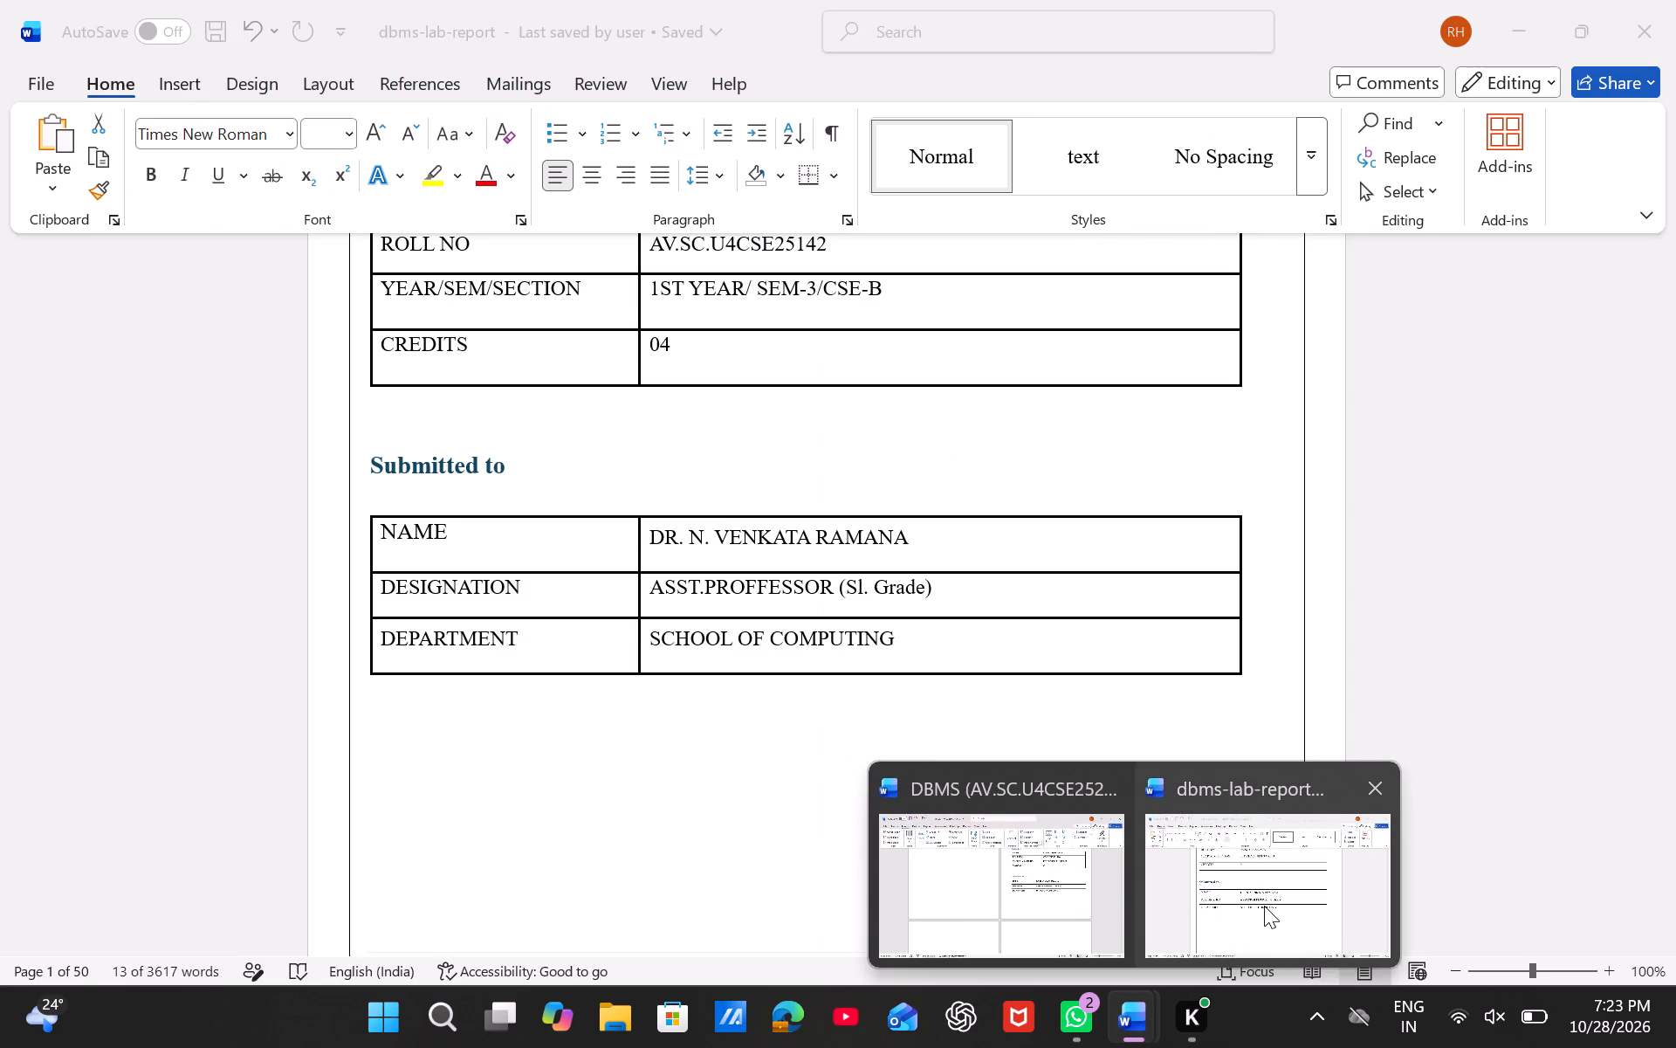
click(1264, 906)
scroll(1045, 771, down, 5)
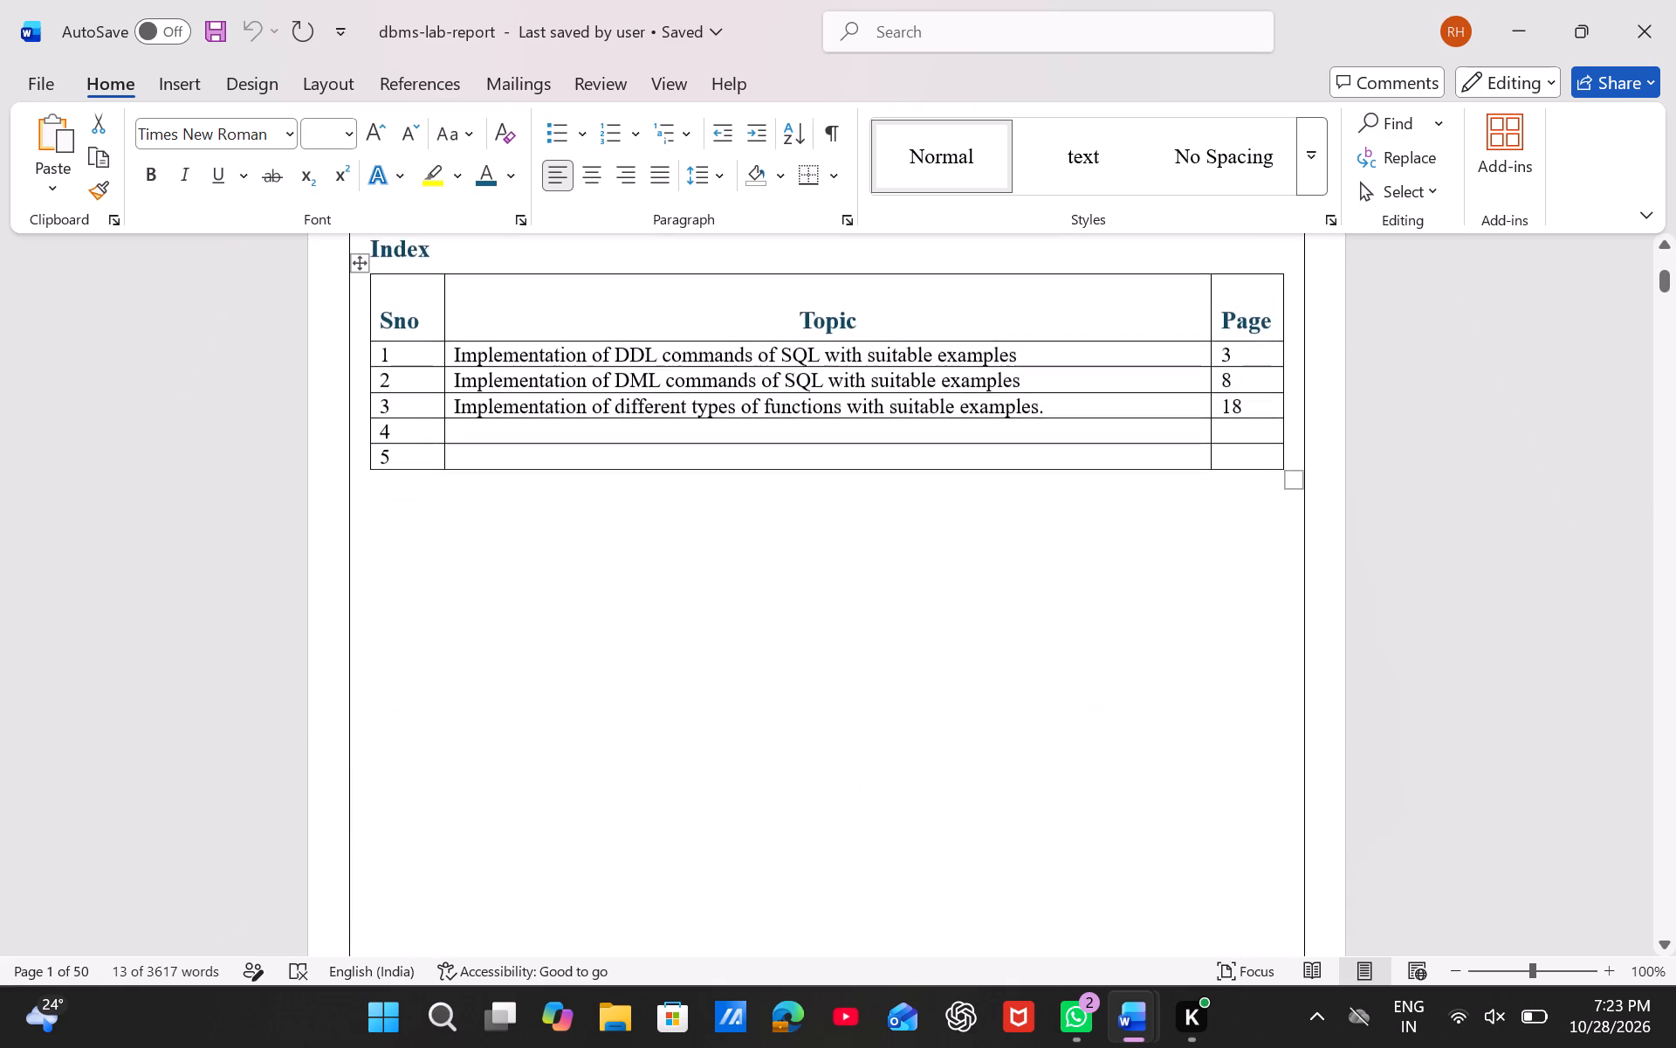
scroll(1045, 796, up, 1)
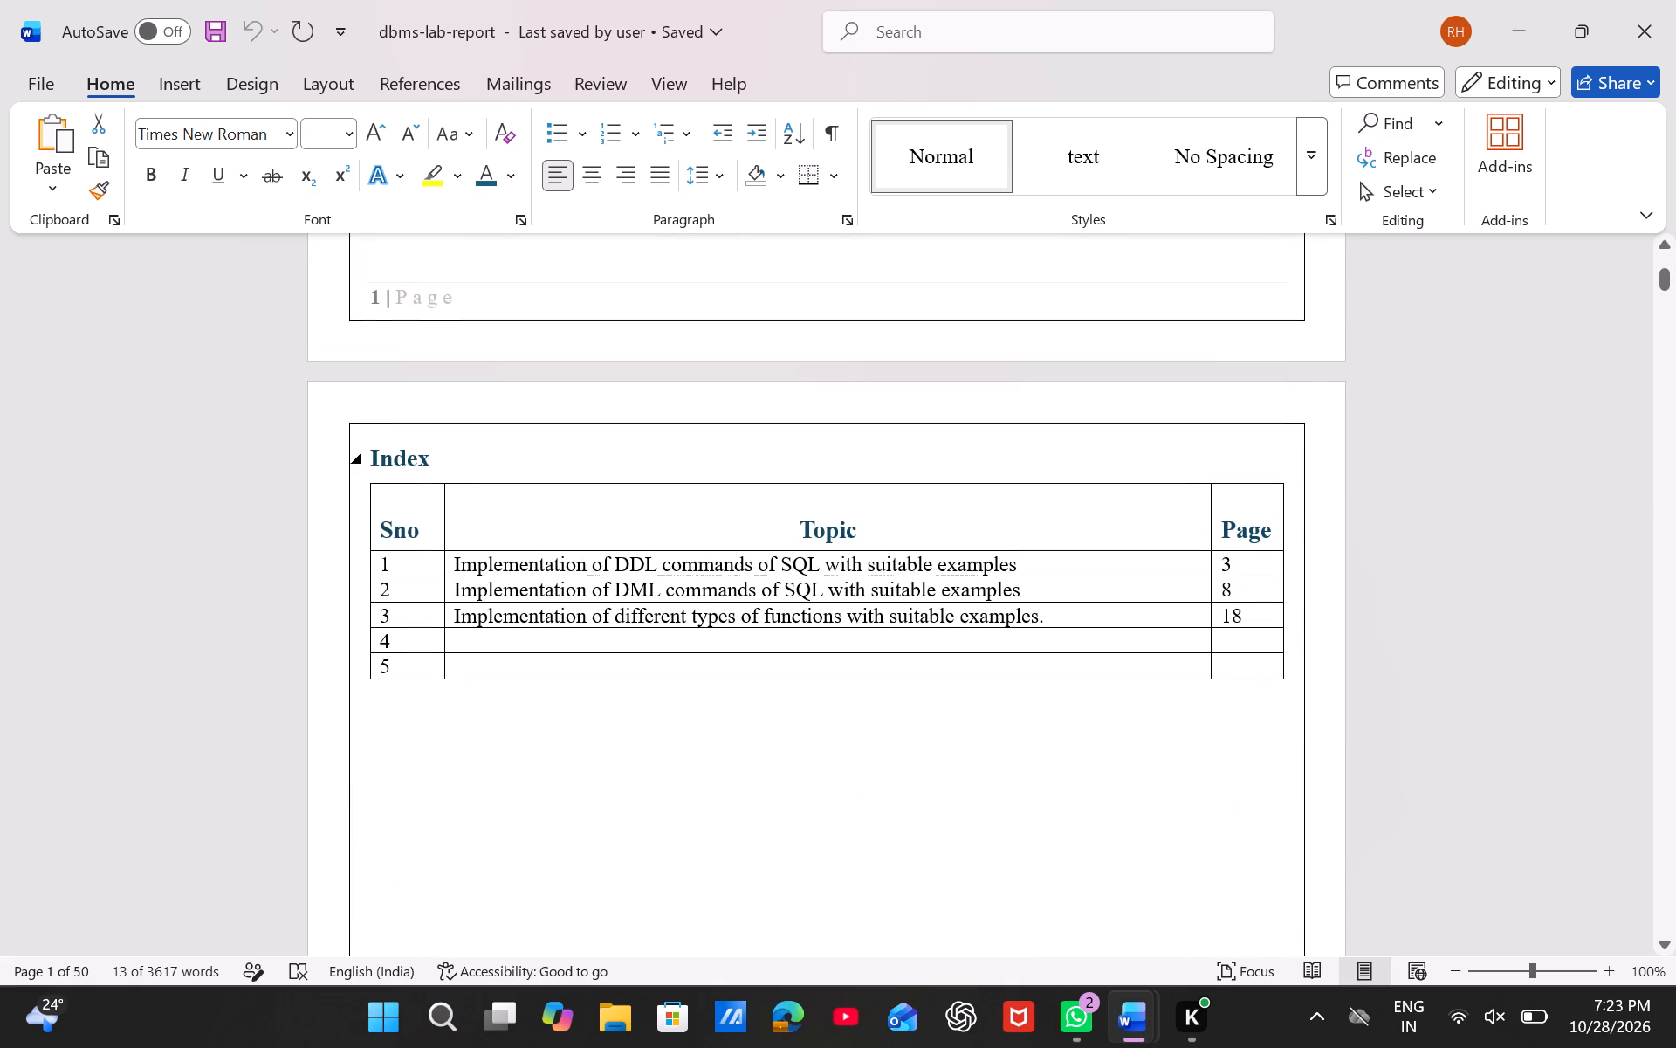
click(359, 455)
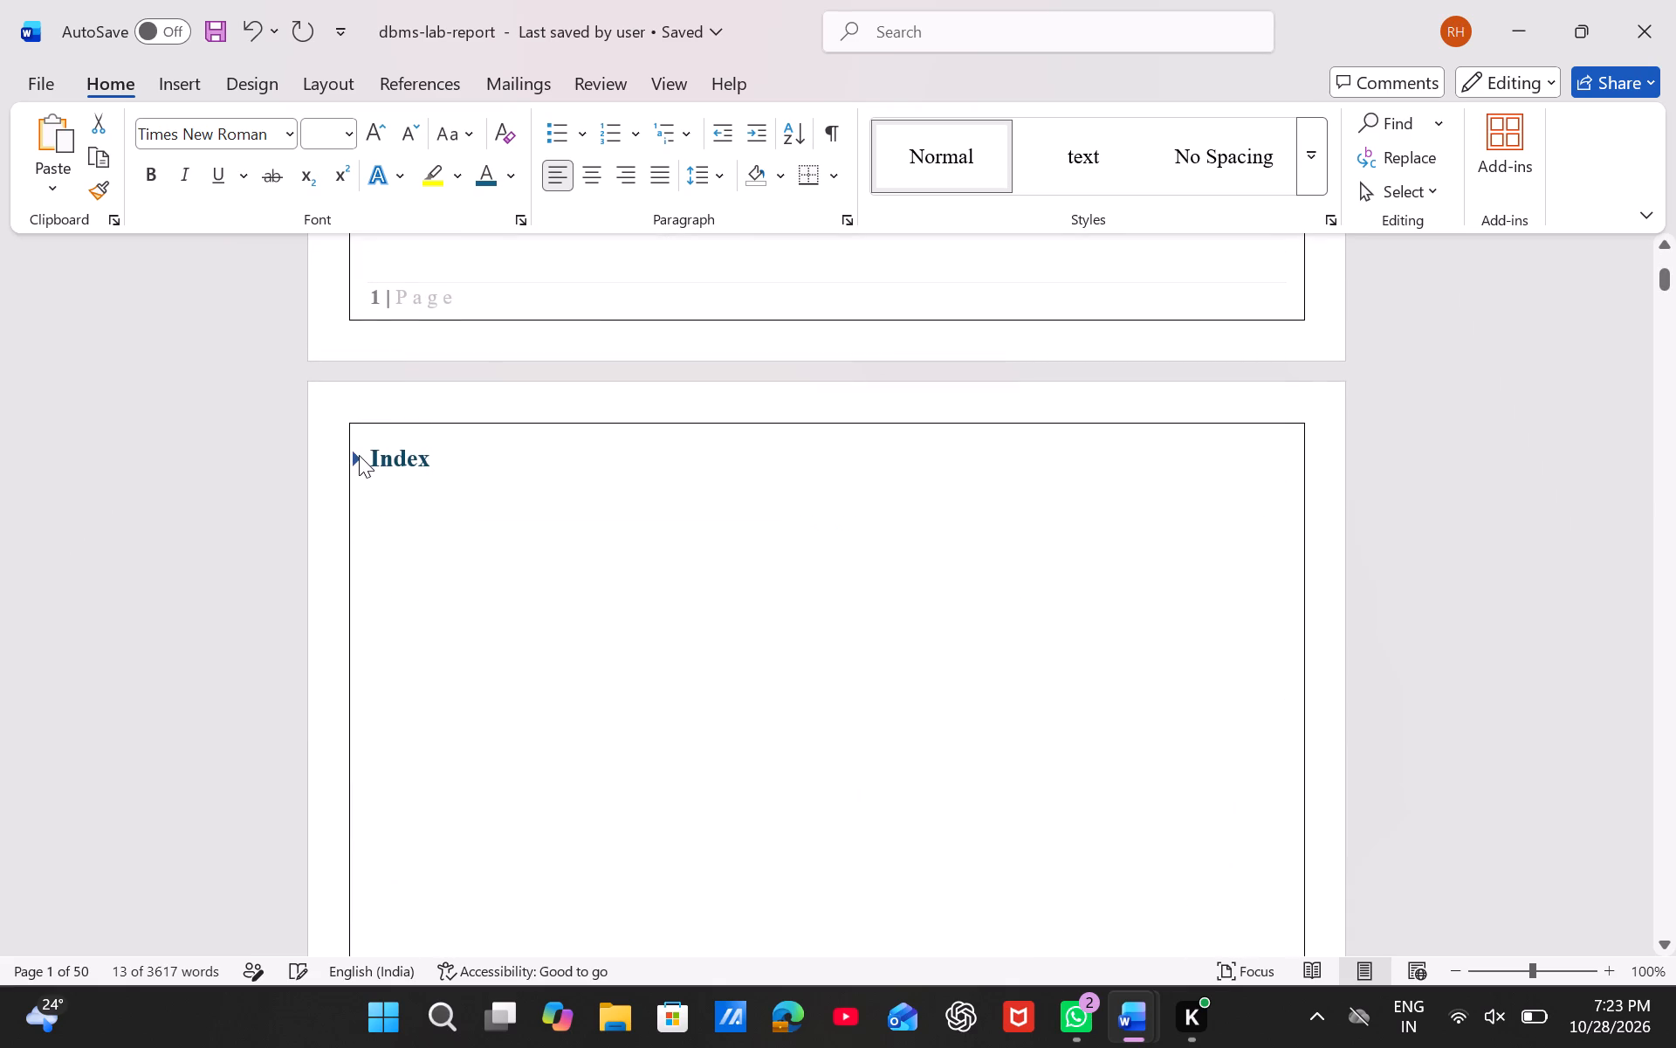
click(359, 455)
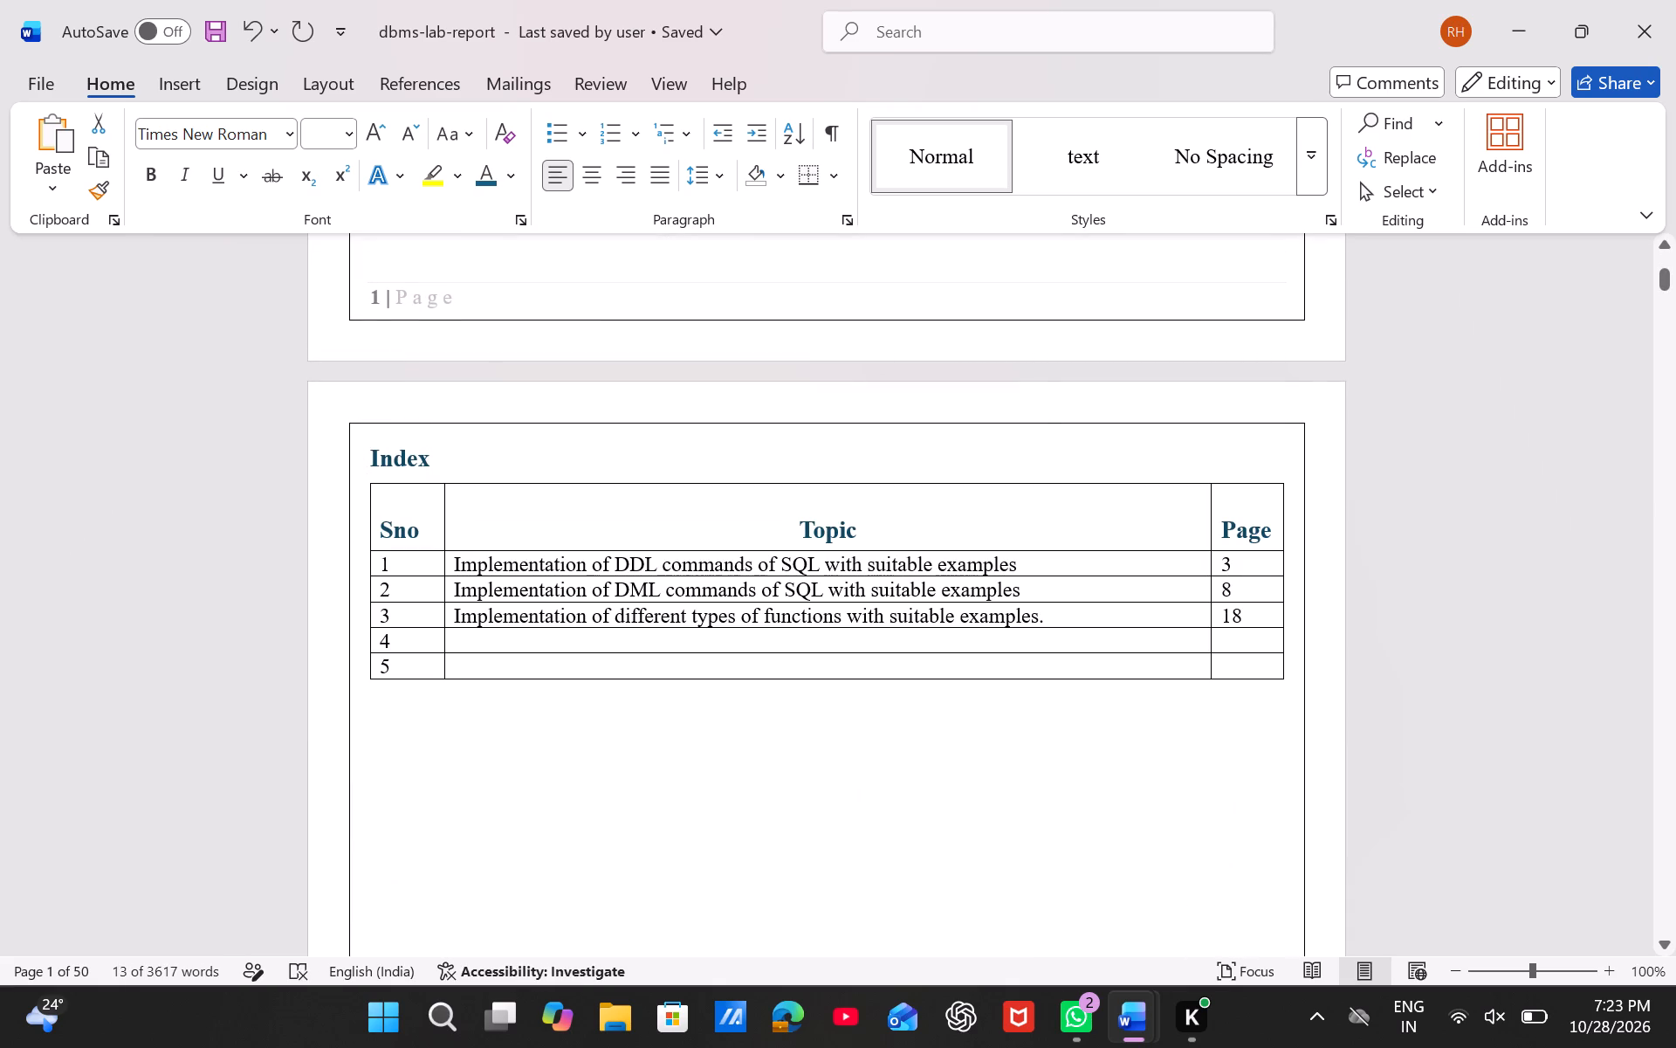
drag(366, 445, 1253, 681)
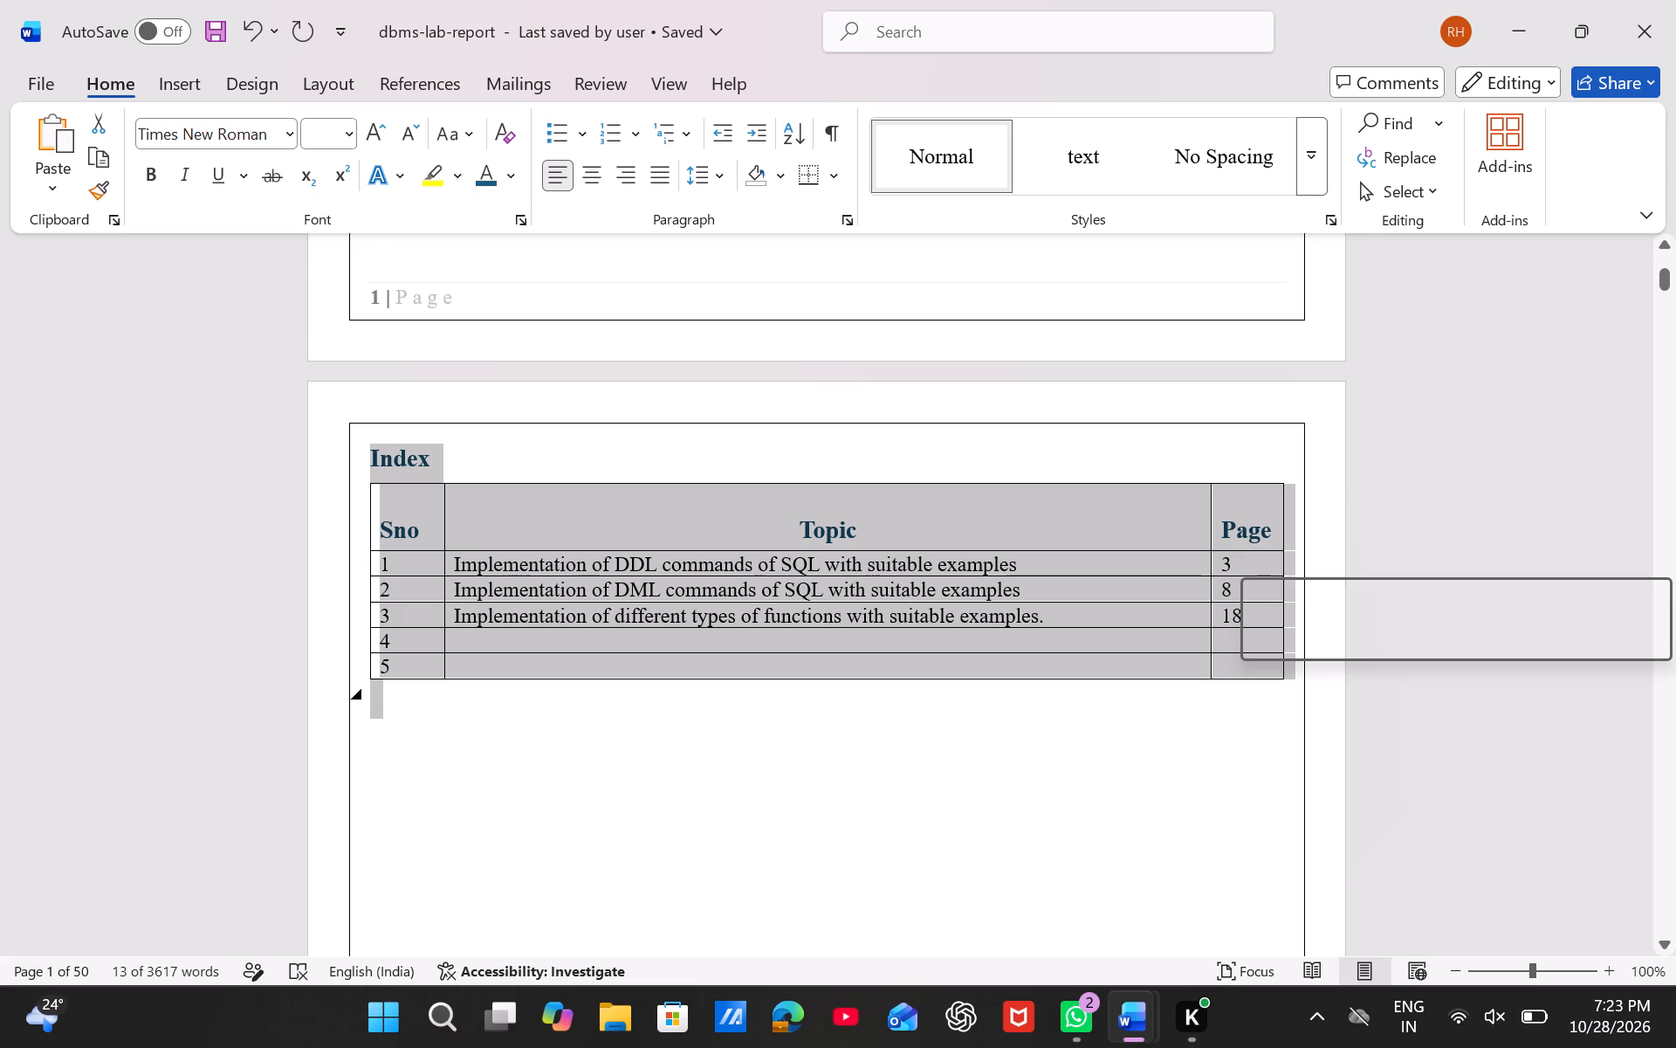
key(ctrl+c)
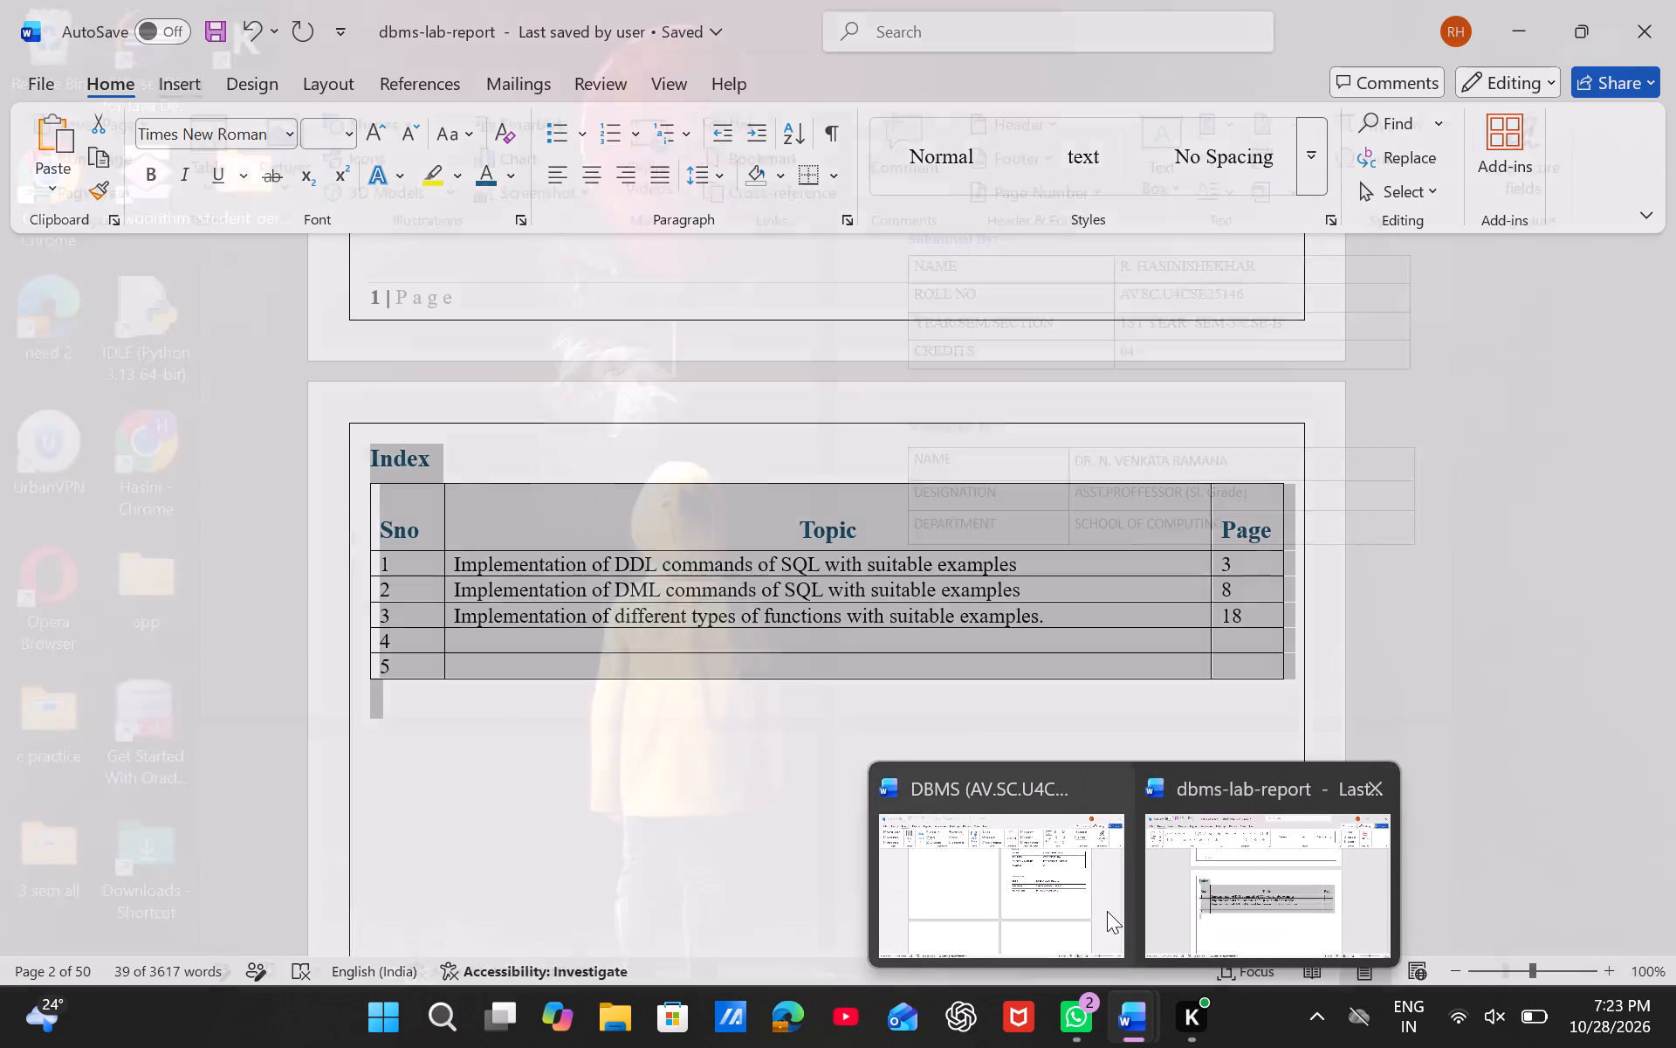
Return to the DBMS document and paste the copied Index heading and table onto the blank page after the cover.
click(1101, 910)
scroll(886, 774, down, 2)
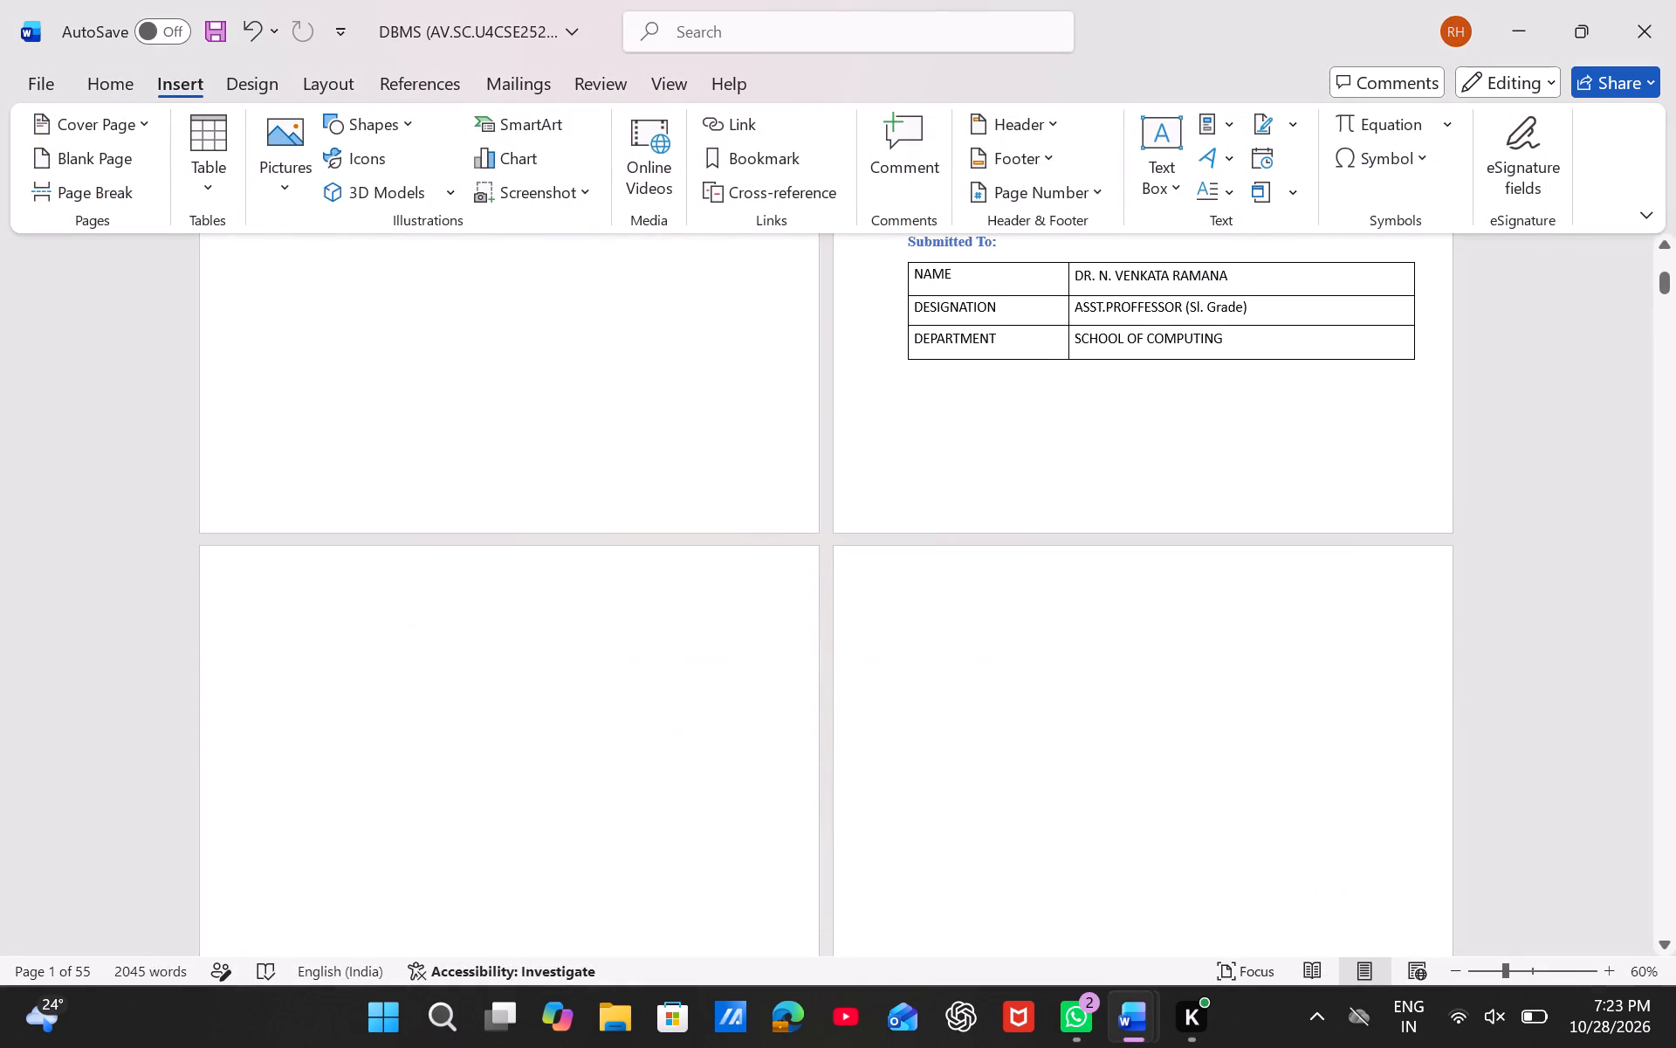
click(410, 628)
key(ctrl+v)
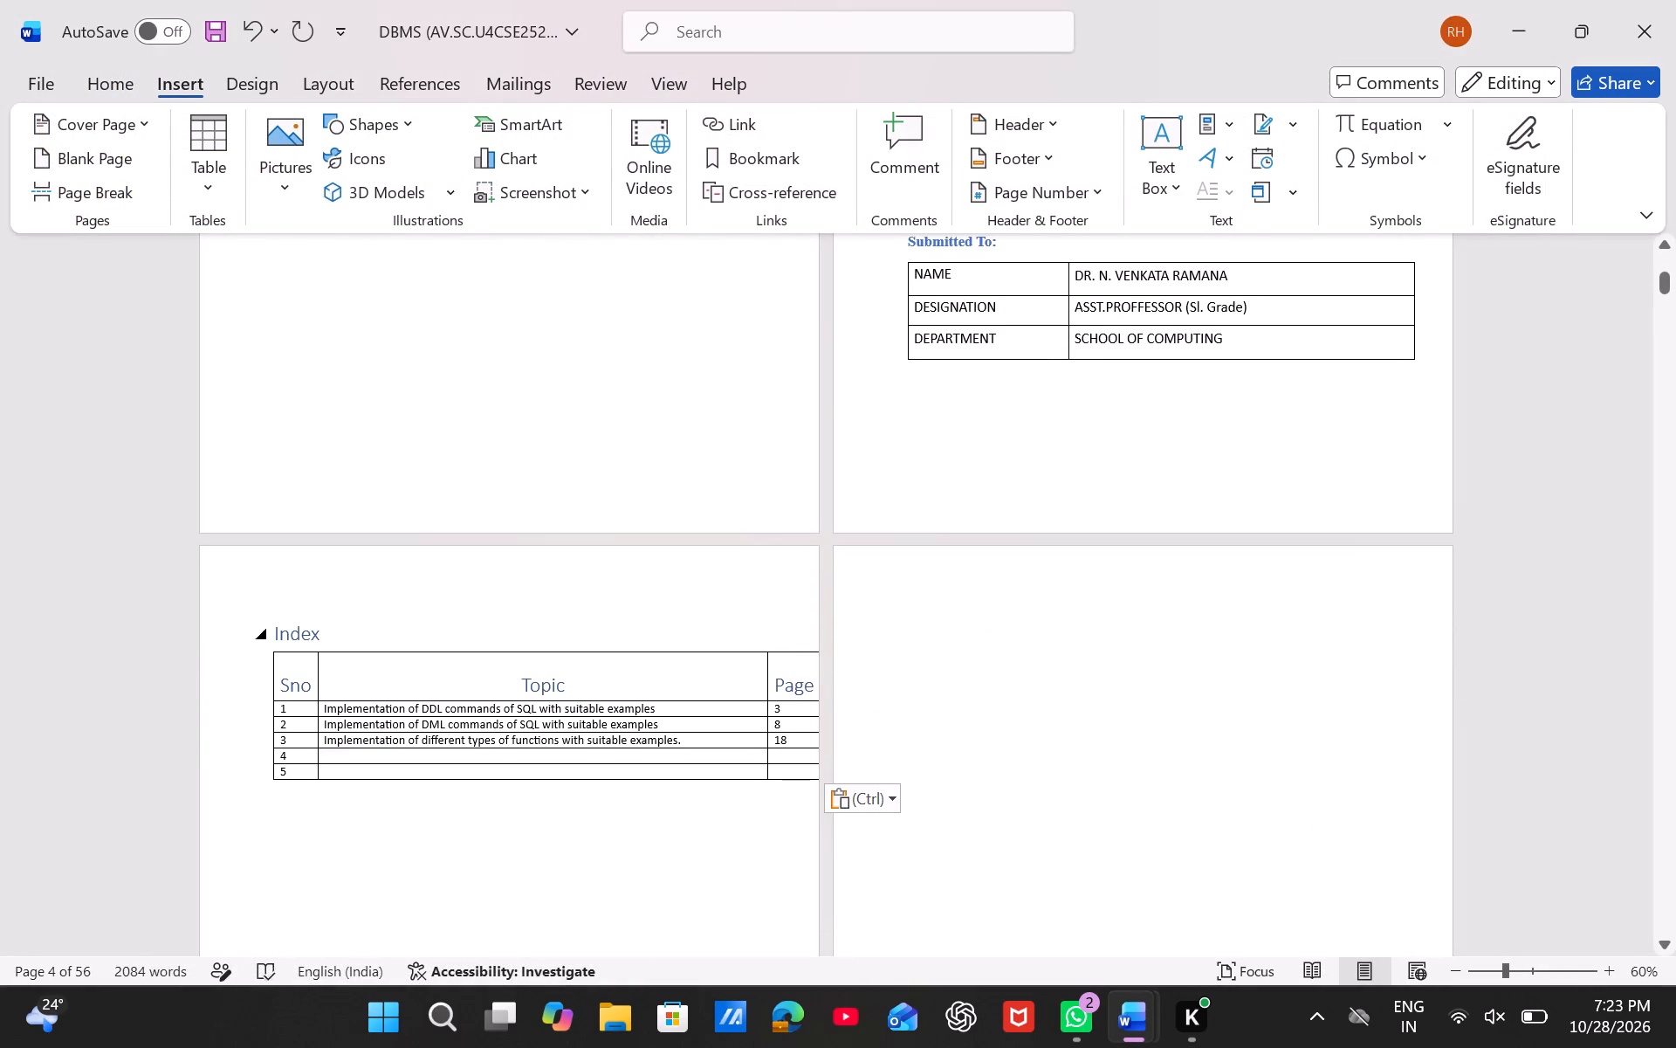
Move the index table up and toward the page's left edge so its Page column fits on the page.
scroll(499, 749, down, 1)
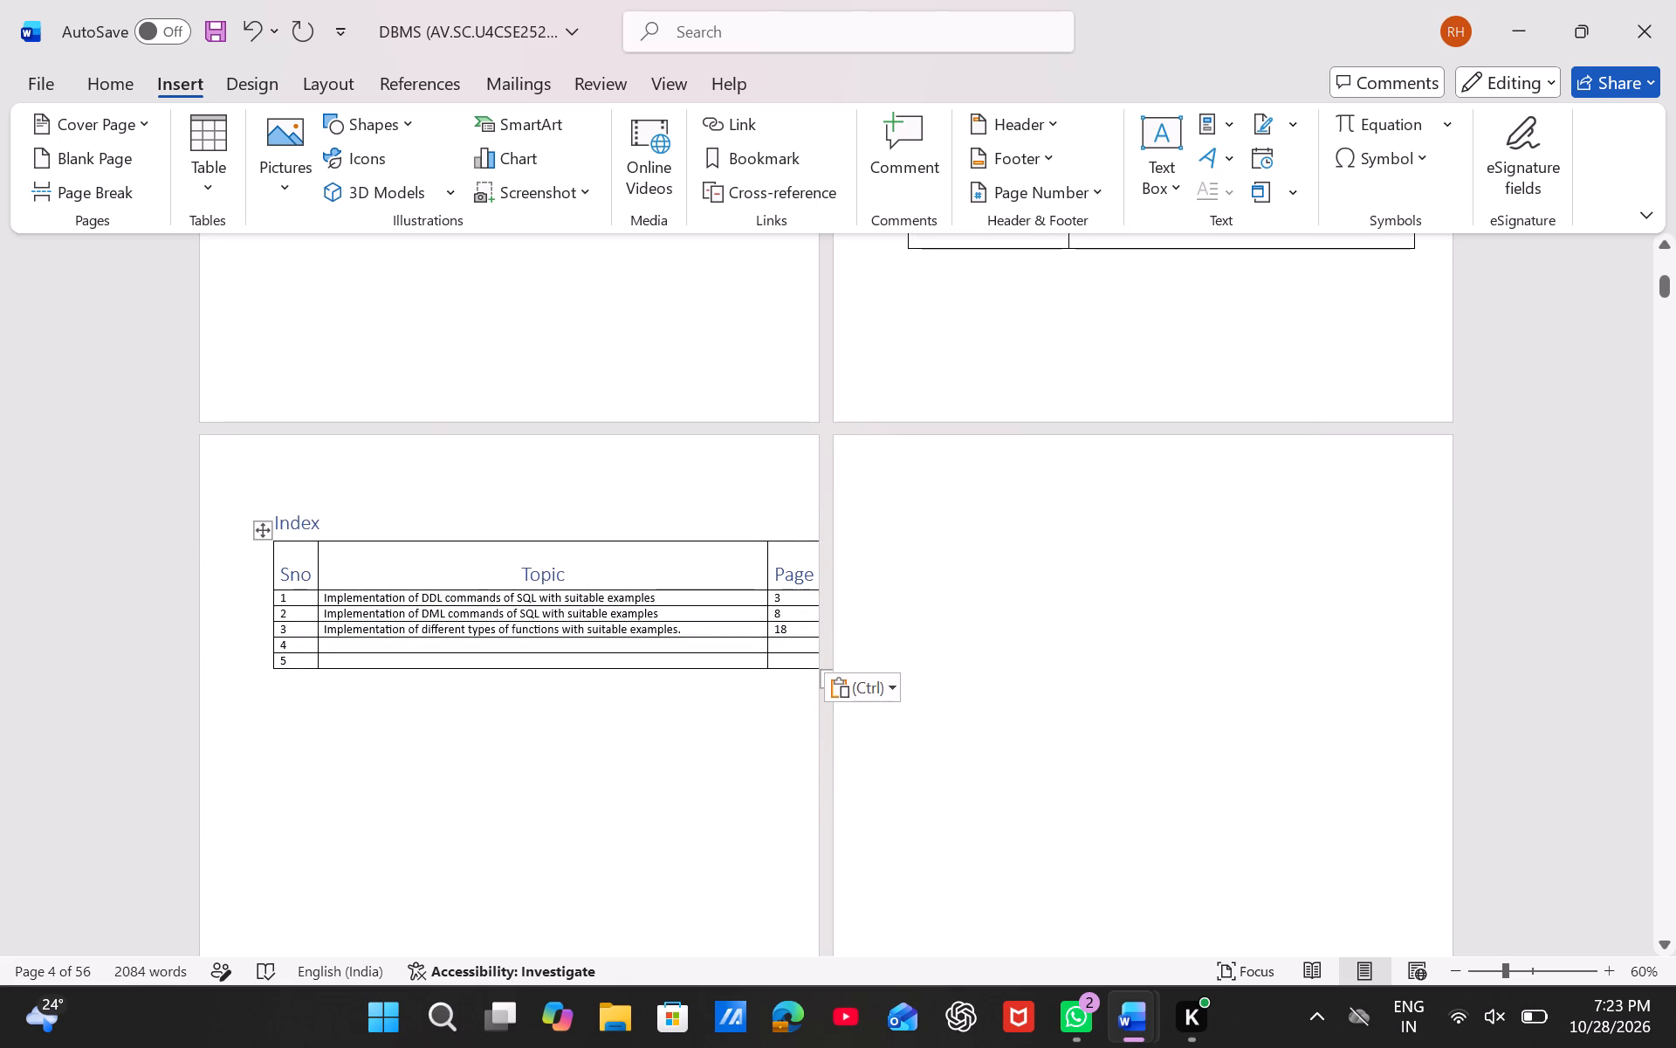
drag(263, 530, 222, 498)
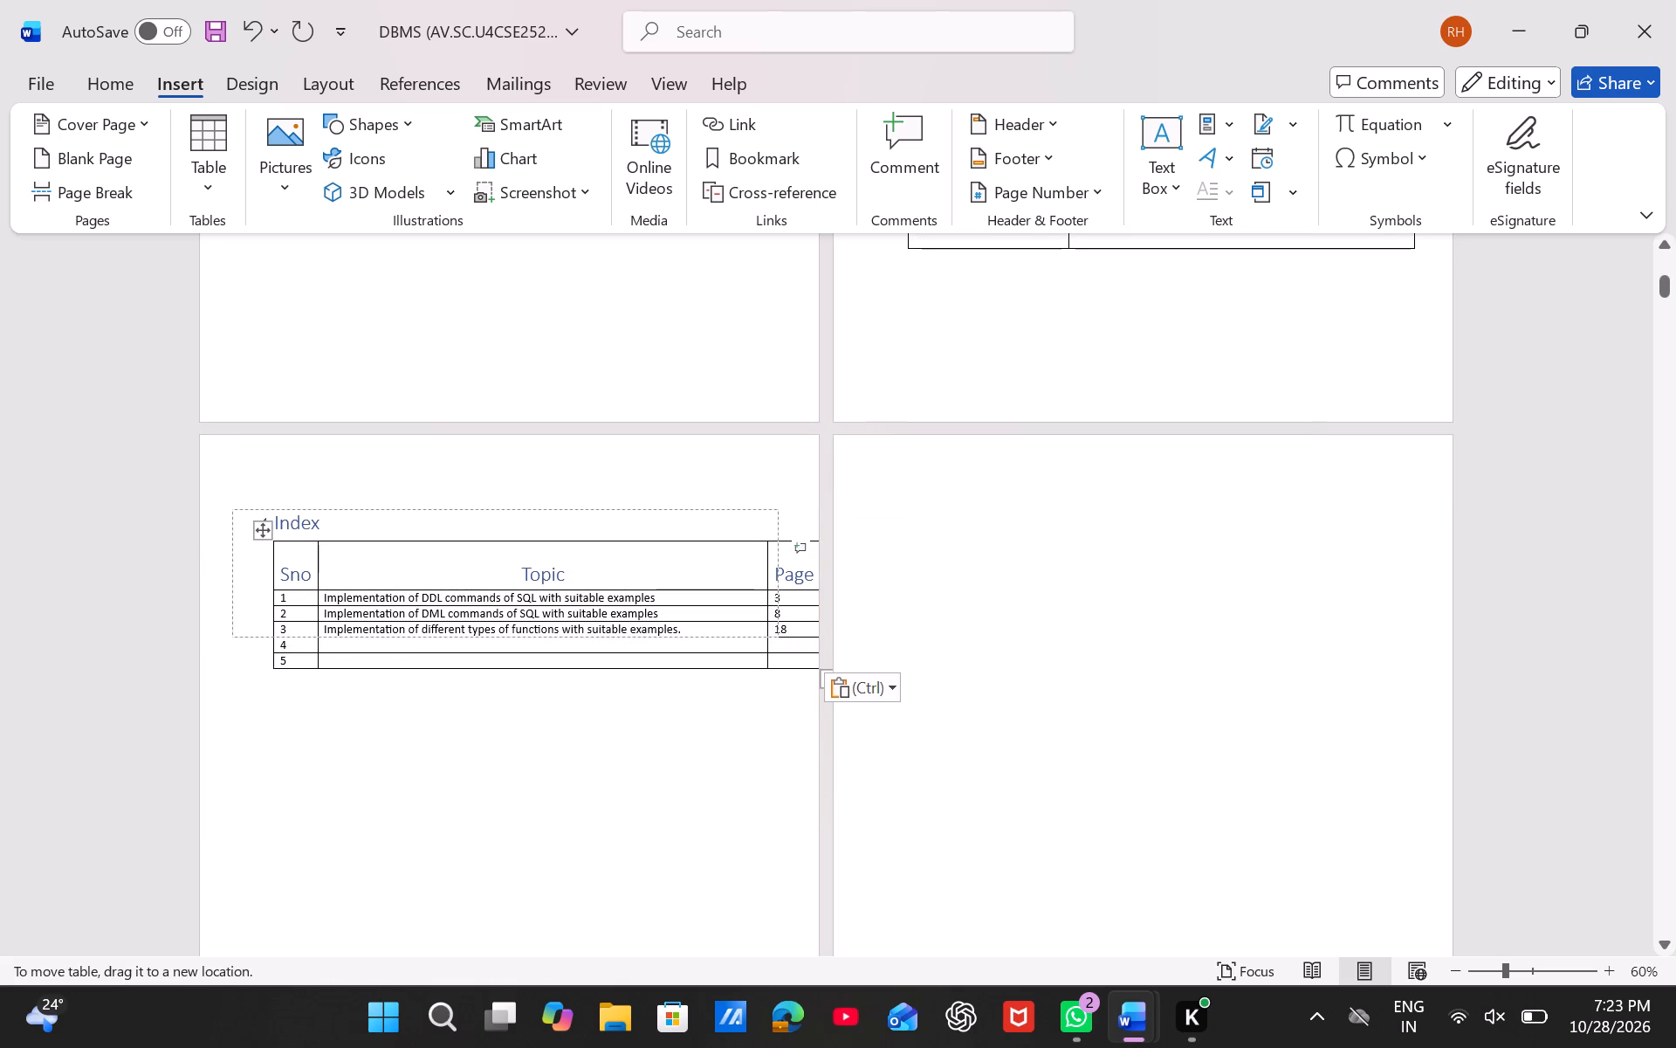
drag(222, 498, 223, 493)
Delete the Index heading that sits below the index table.
drag(348, 676, 246, 679)
key(ctrl+c)
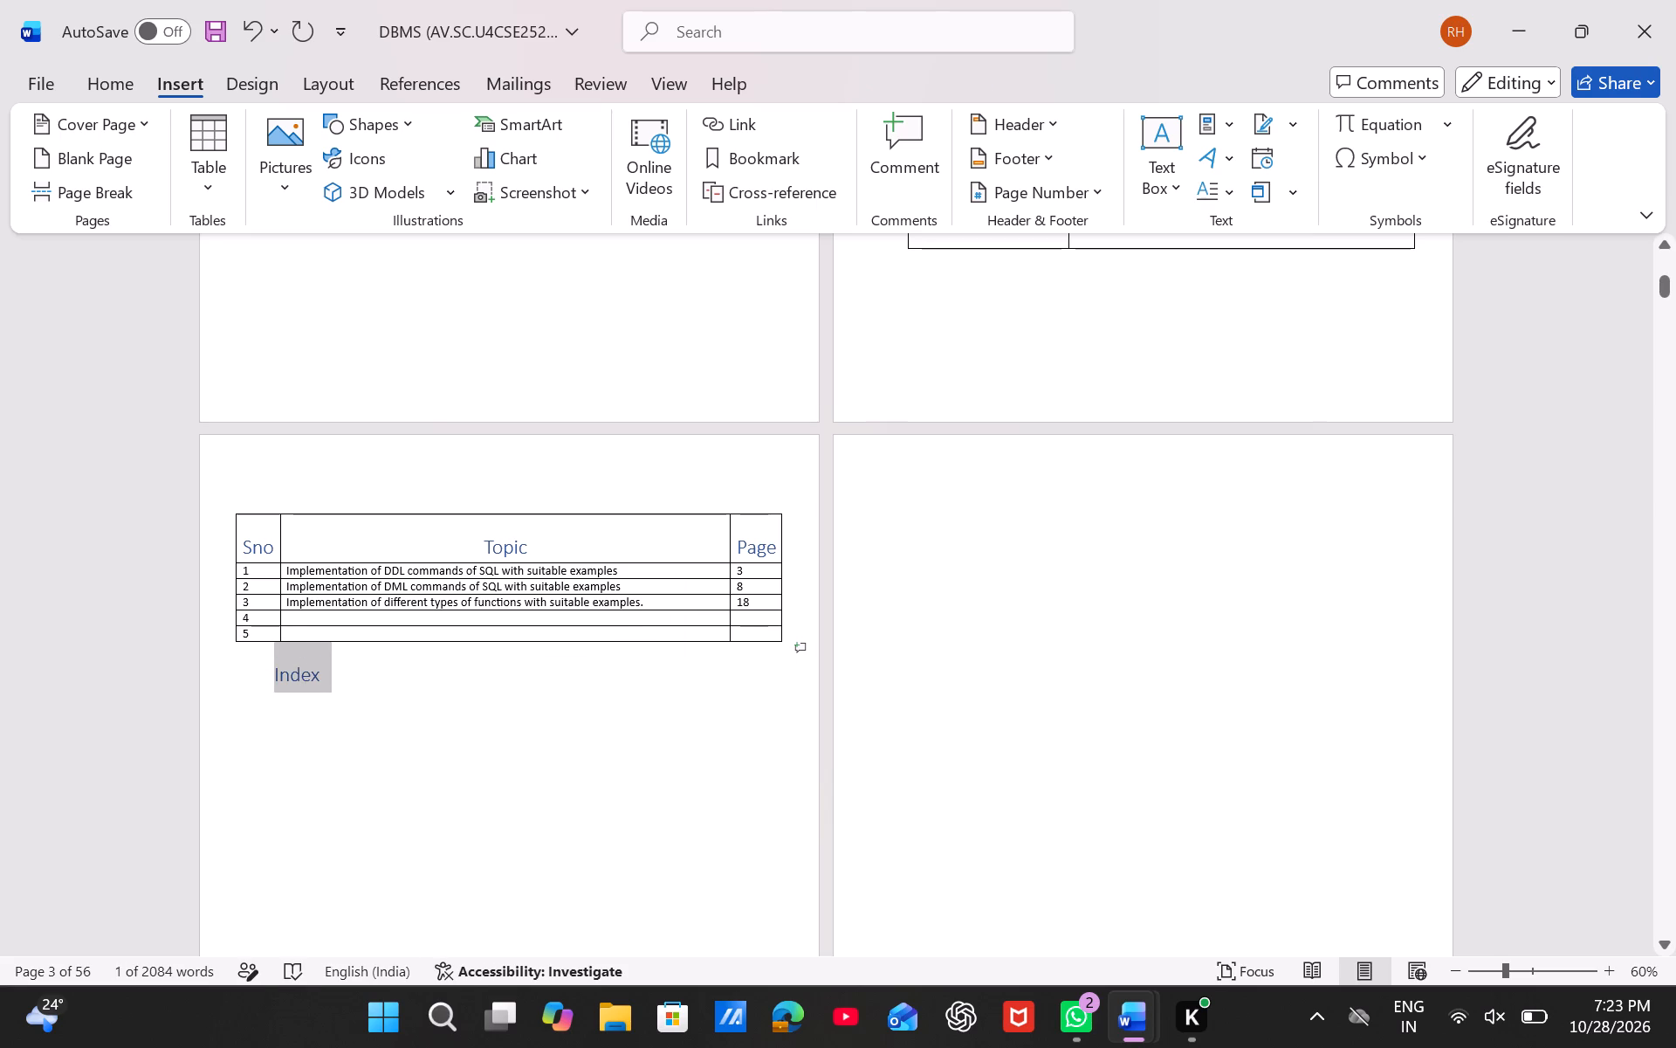
click(293, 479)
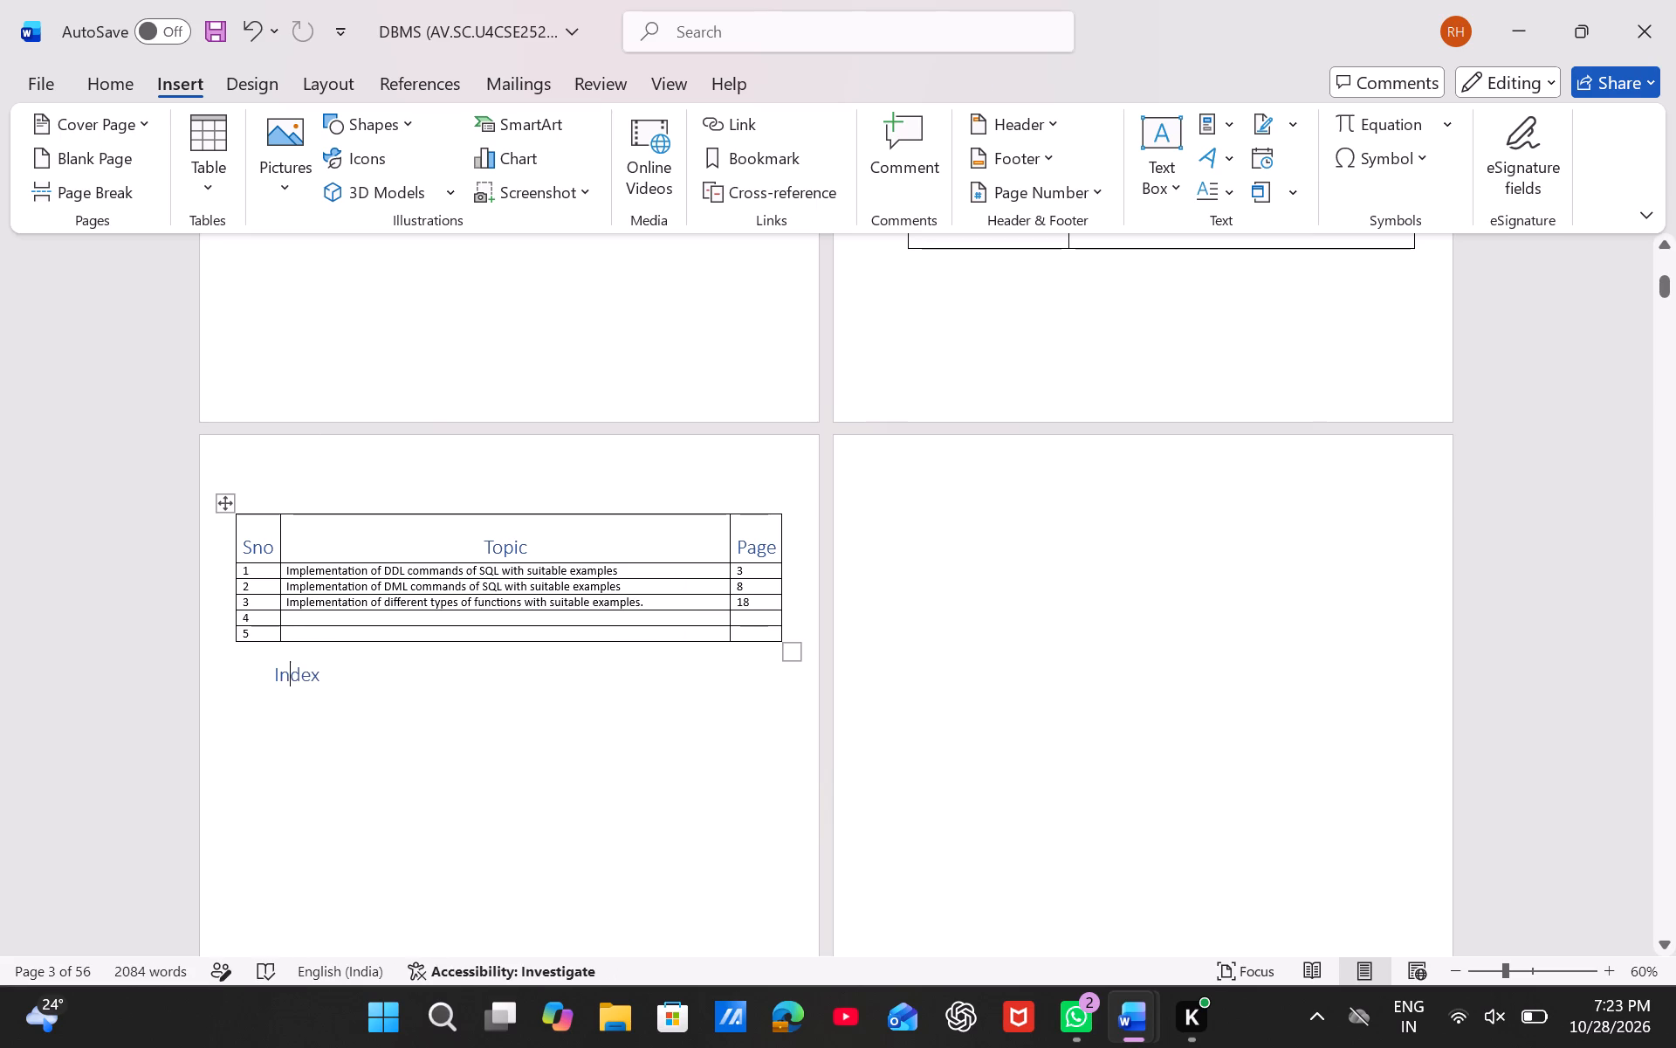
click(279, 490)
click(313, 475)
drag(347, 664, 279, 678)
key(BackSpace)
key(BackSpace)
Add three blank lines after the Submitted To table on the cover page, pushing the index table down to free room above it.
click(442, 468)
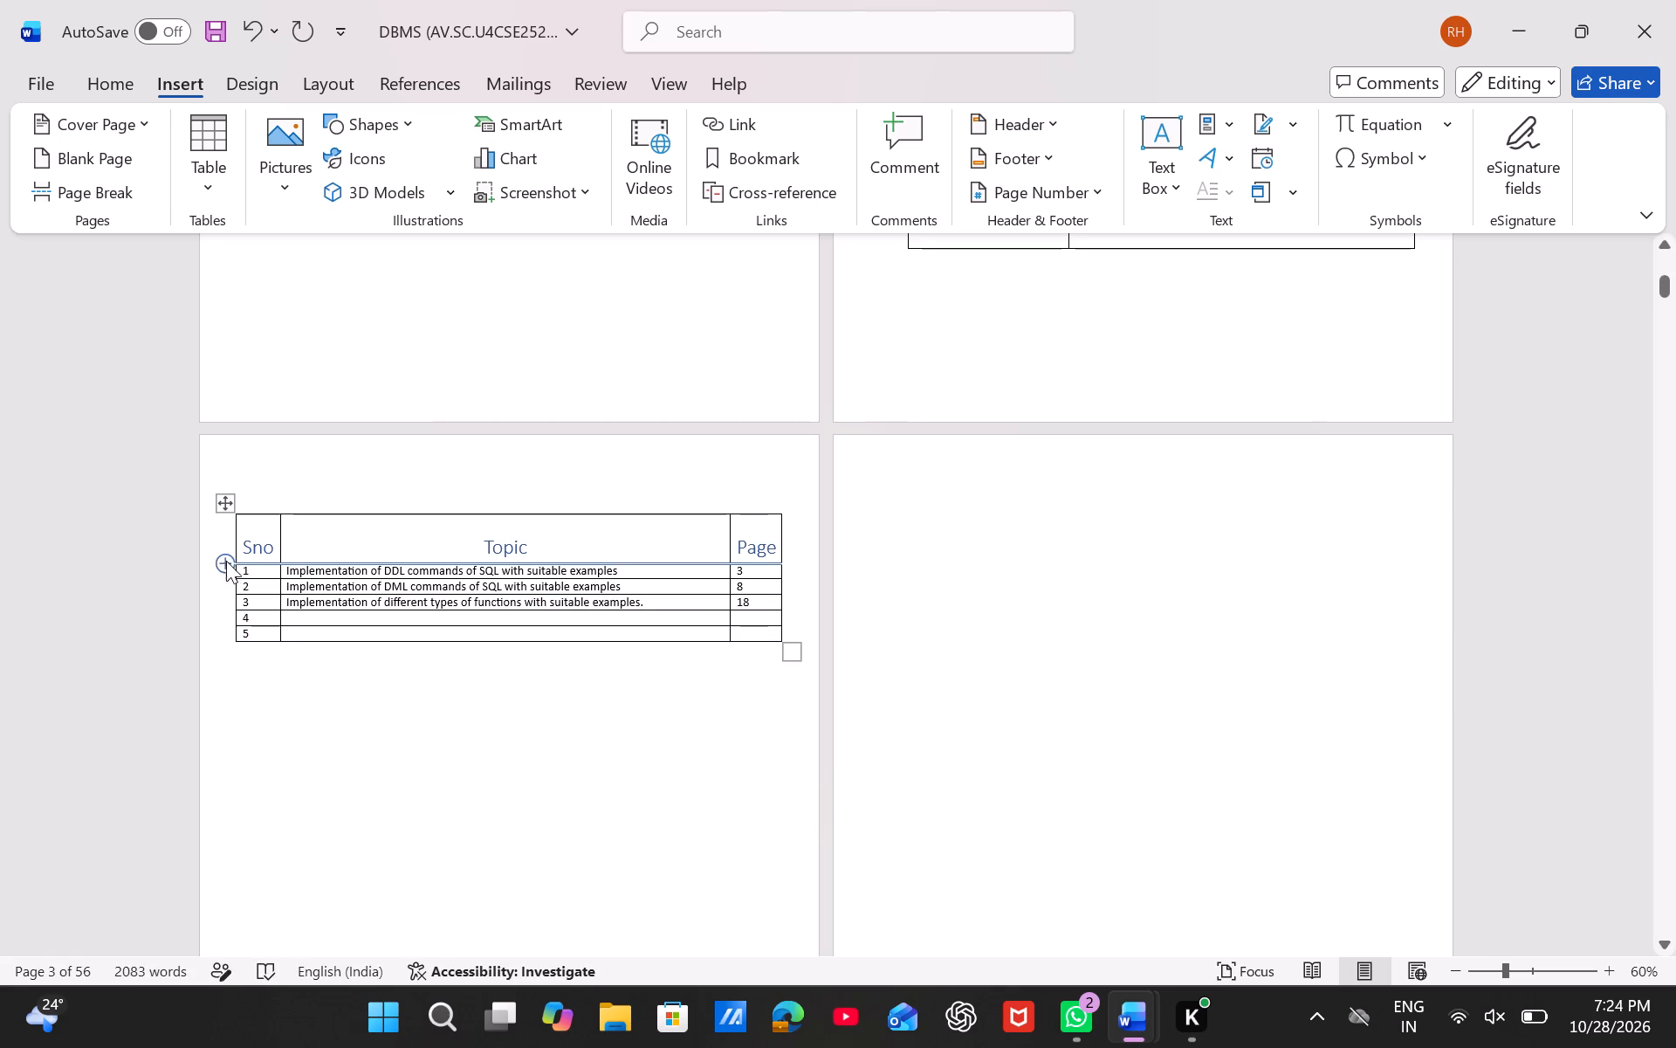
click(263, 465)
click(300, 478)
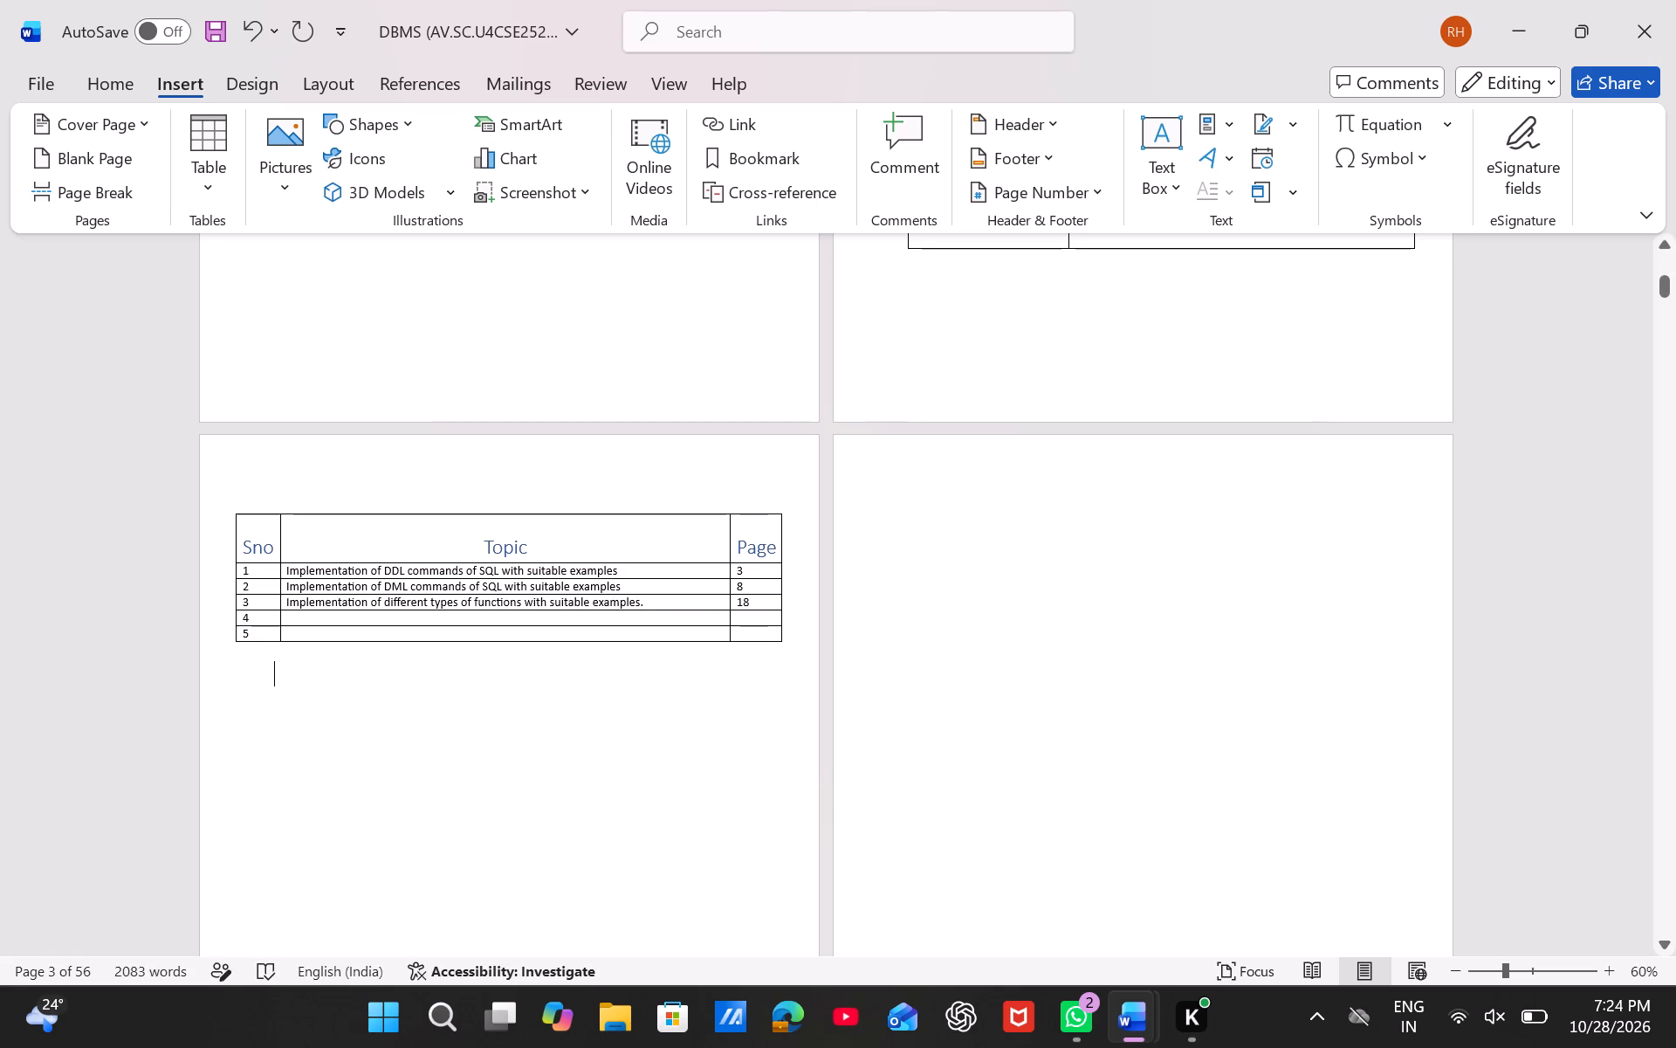
click(726, 474)
scroll(726, 474, up, 2)
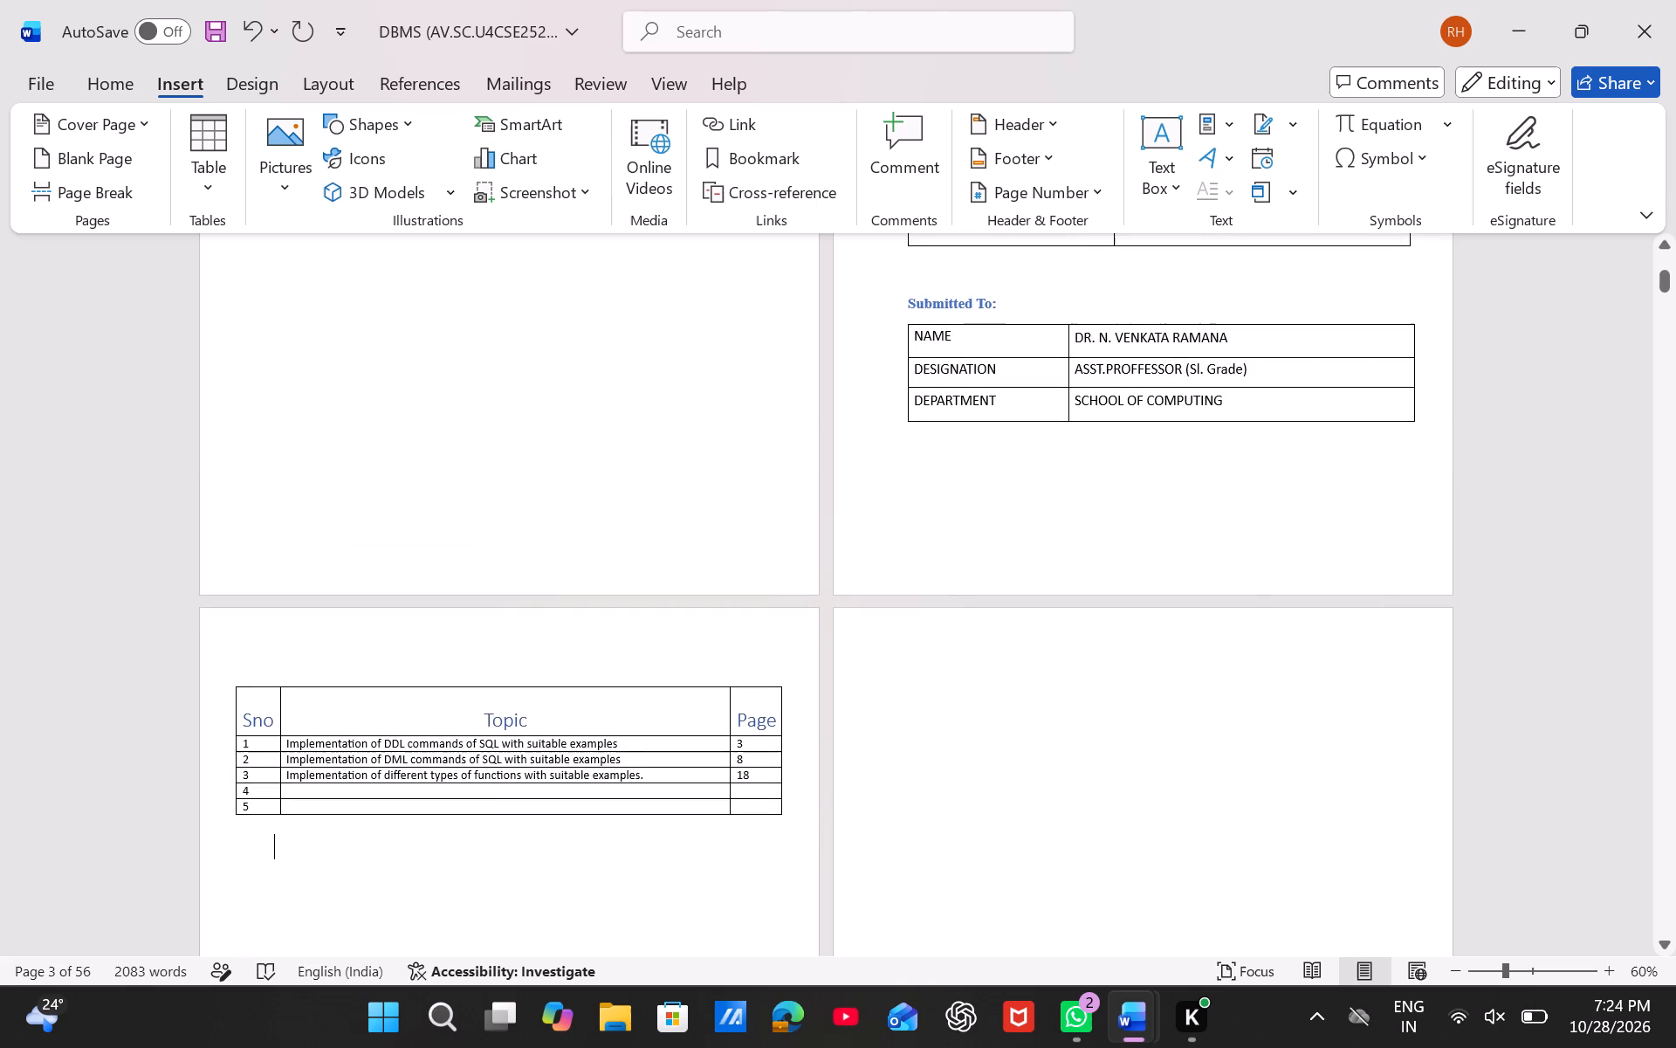
click(1431, 410)
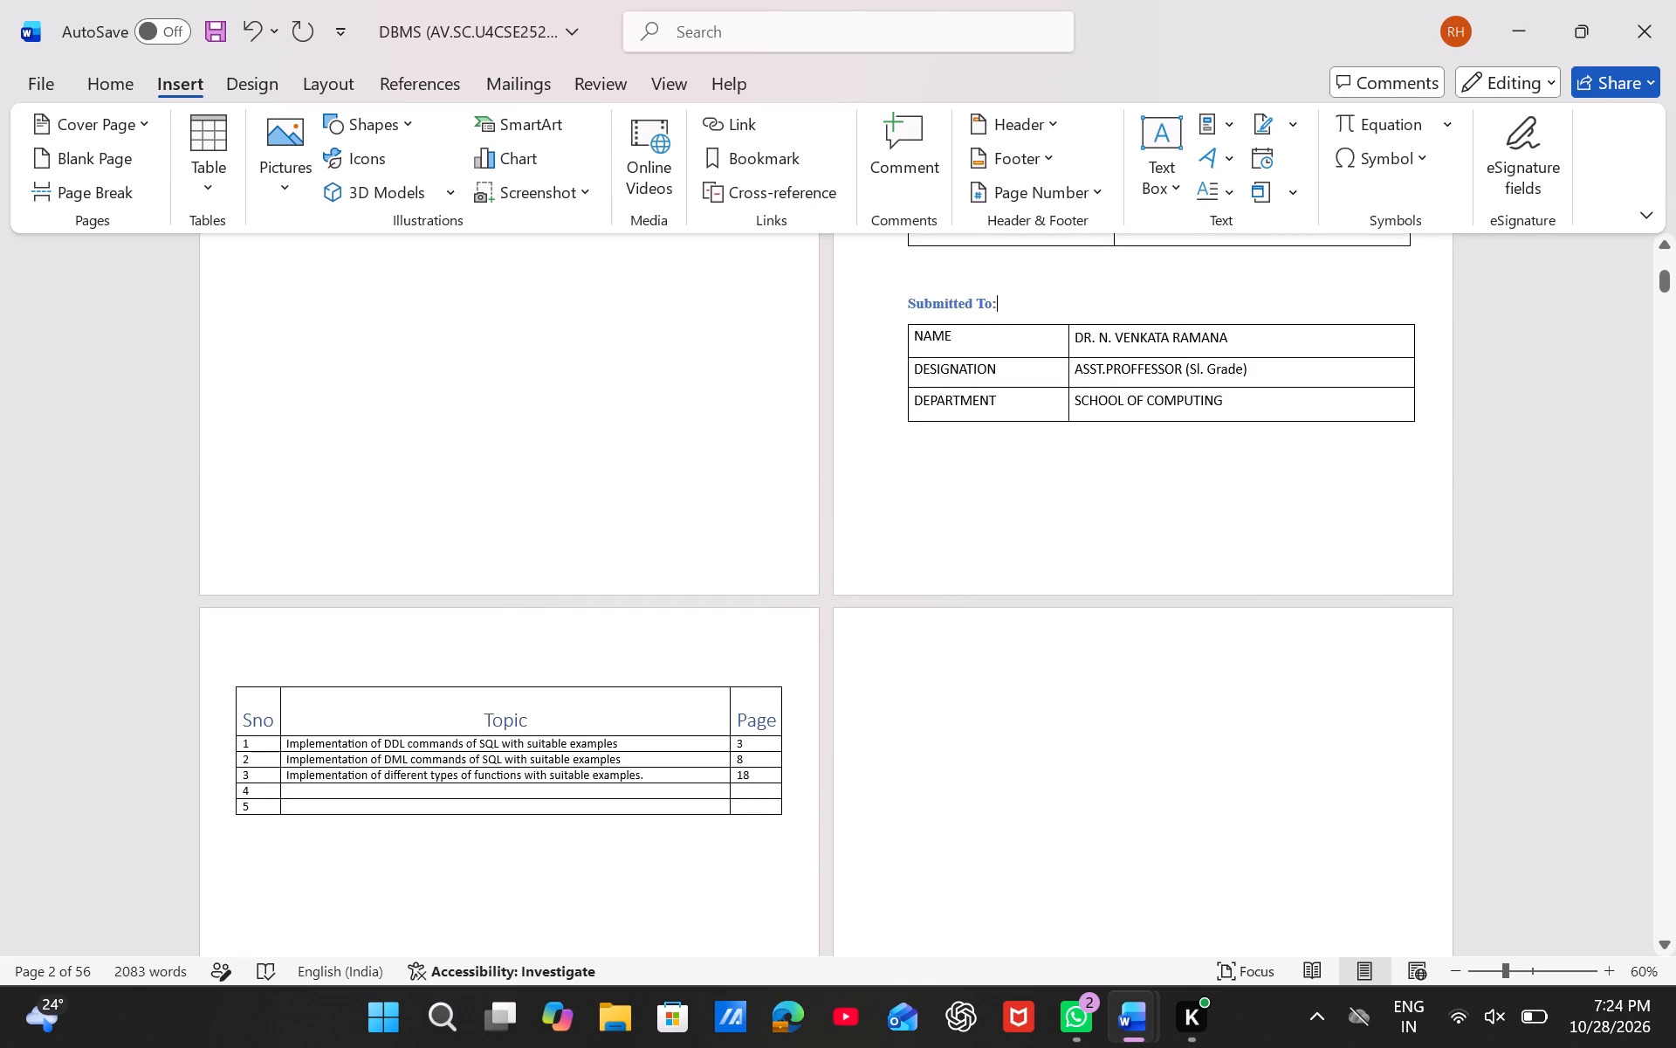
double_click(1393, 462)
key(Return)
key(Return)
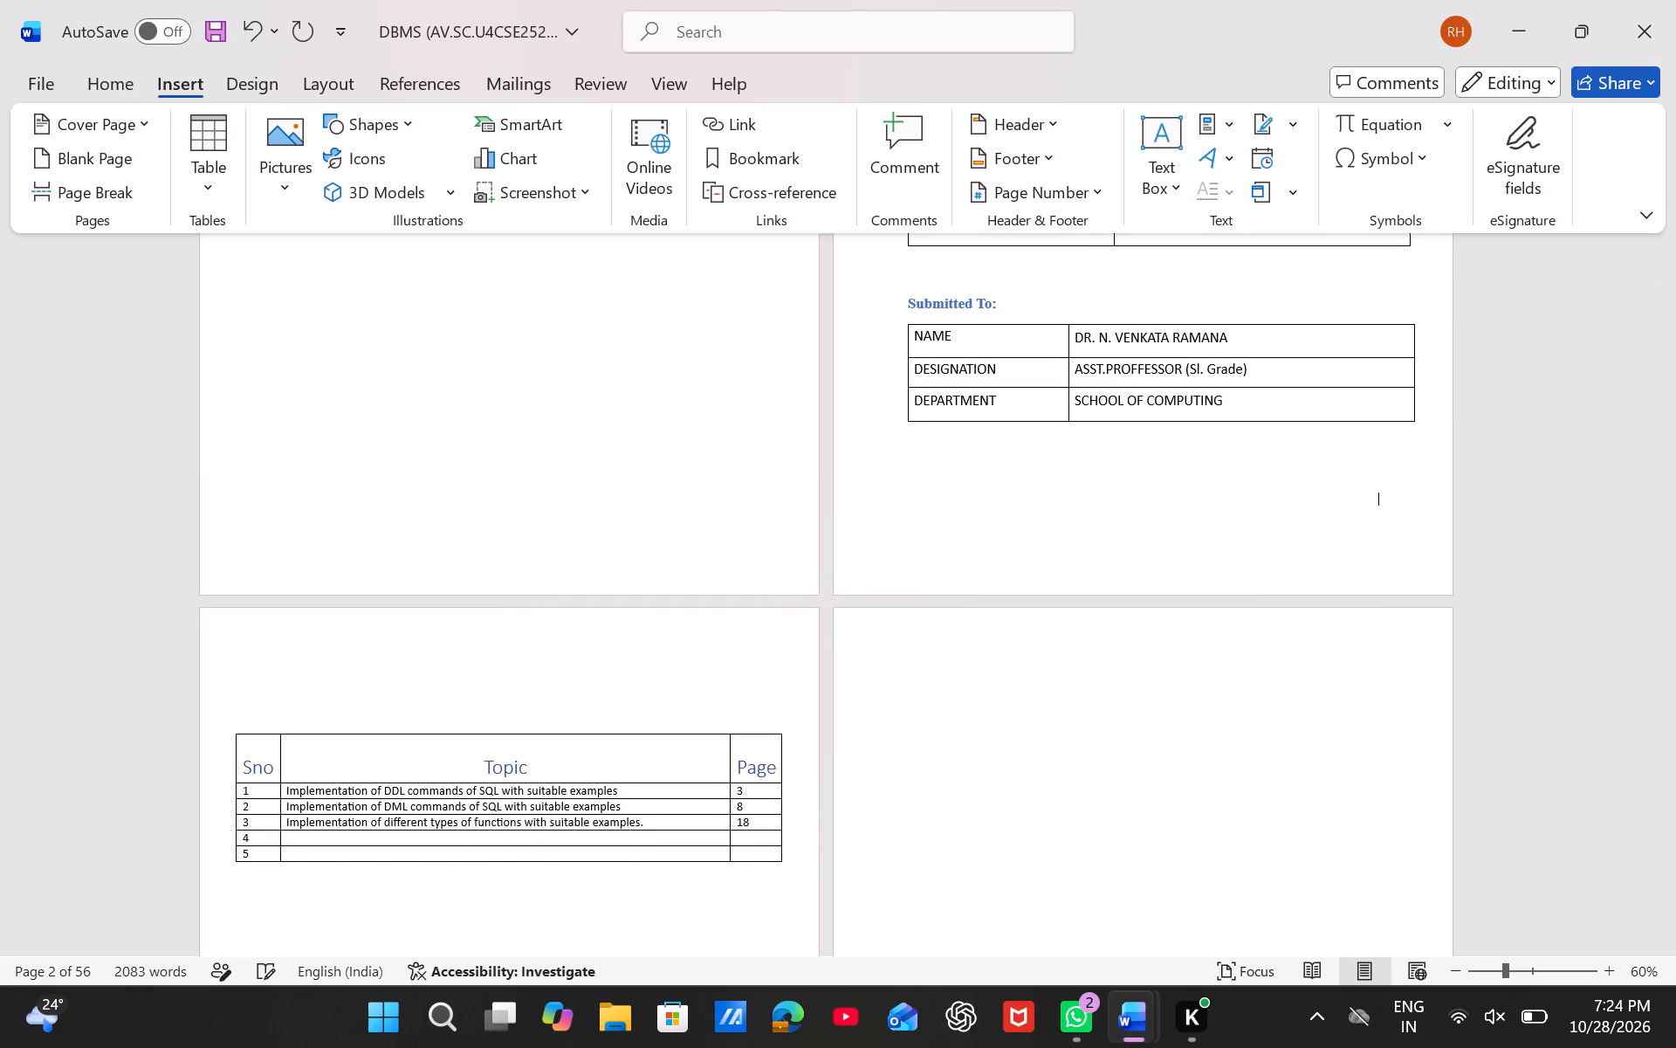
key(Return)
key(Return)
key(BackSpace)
key(BackSpace)
key(Return)
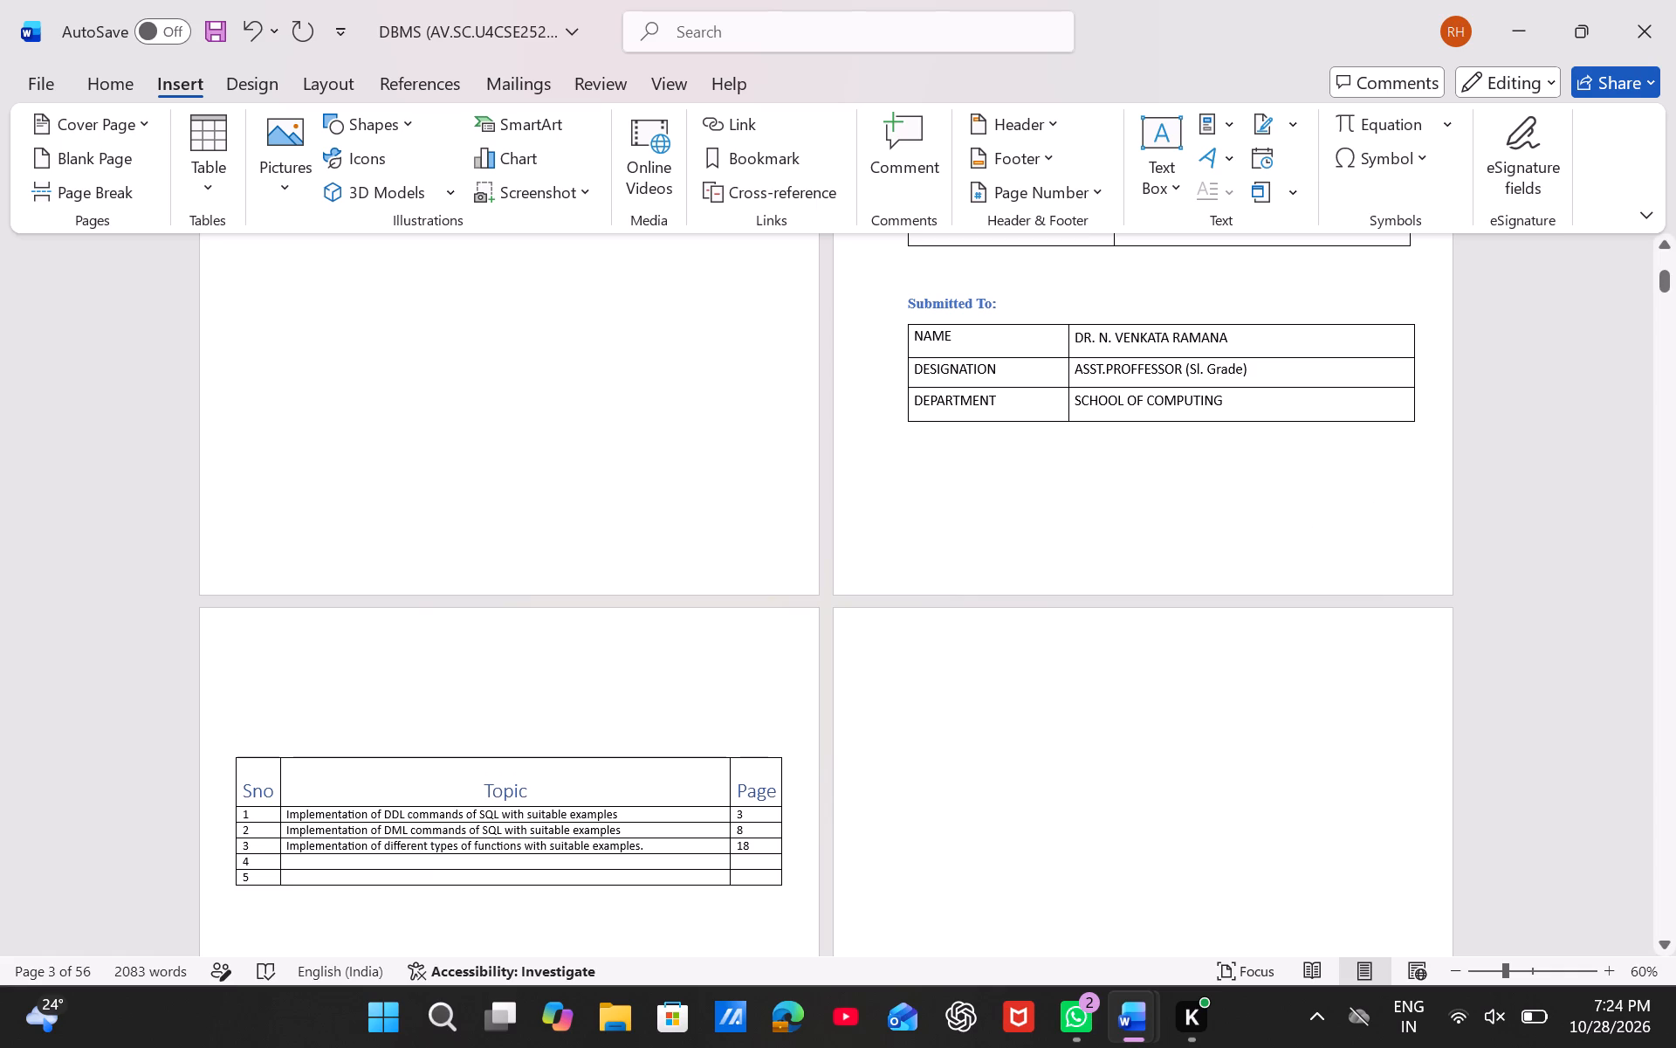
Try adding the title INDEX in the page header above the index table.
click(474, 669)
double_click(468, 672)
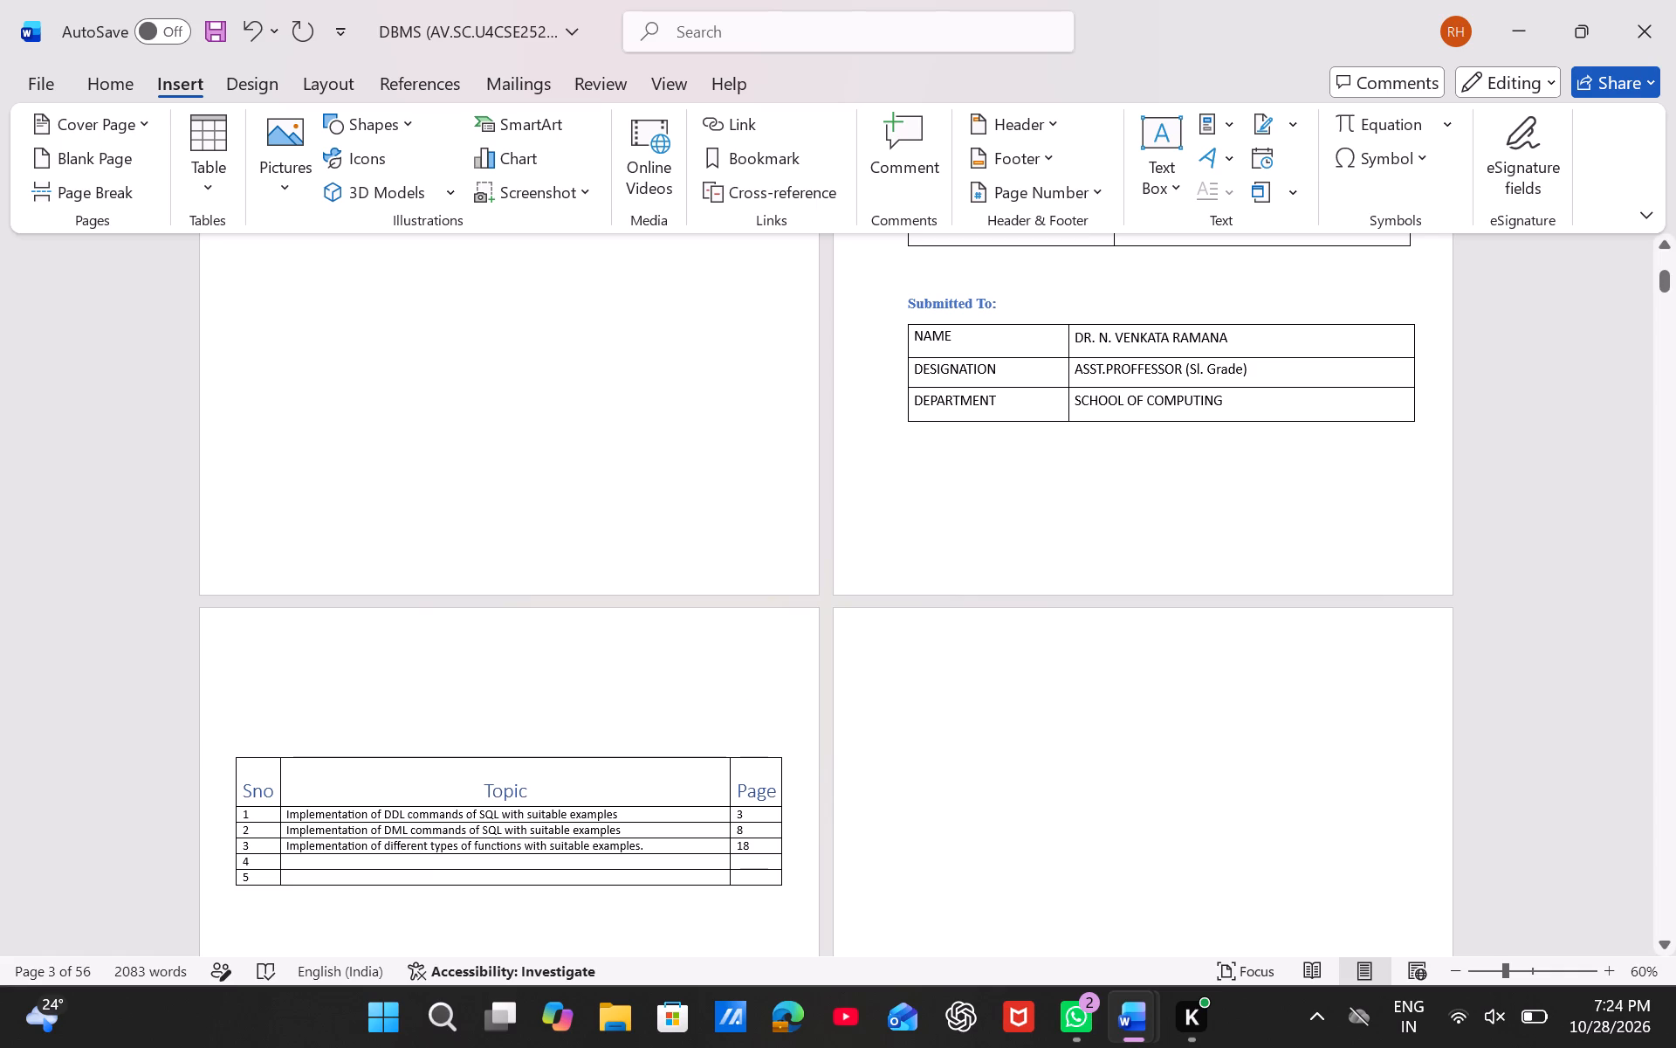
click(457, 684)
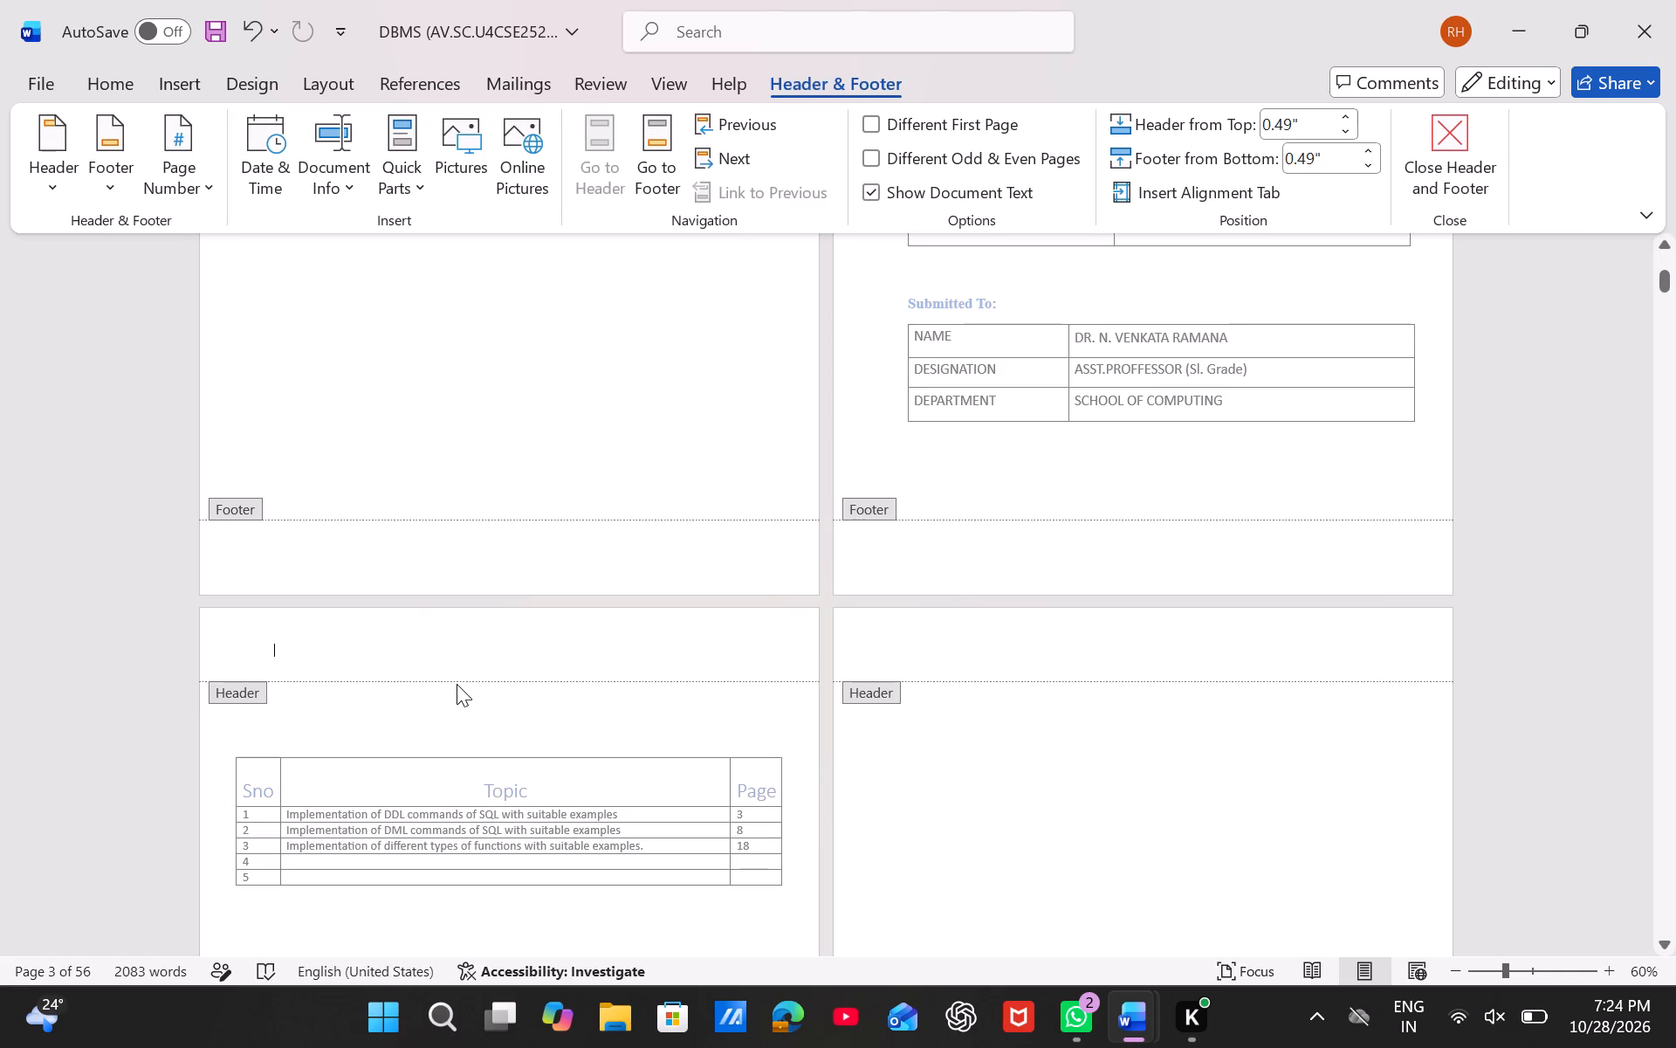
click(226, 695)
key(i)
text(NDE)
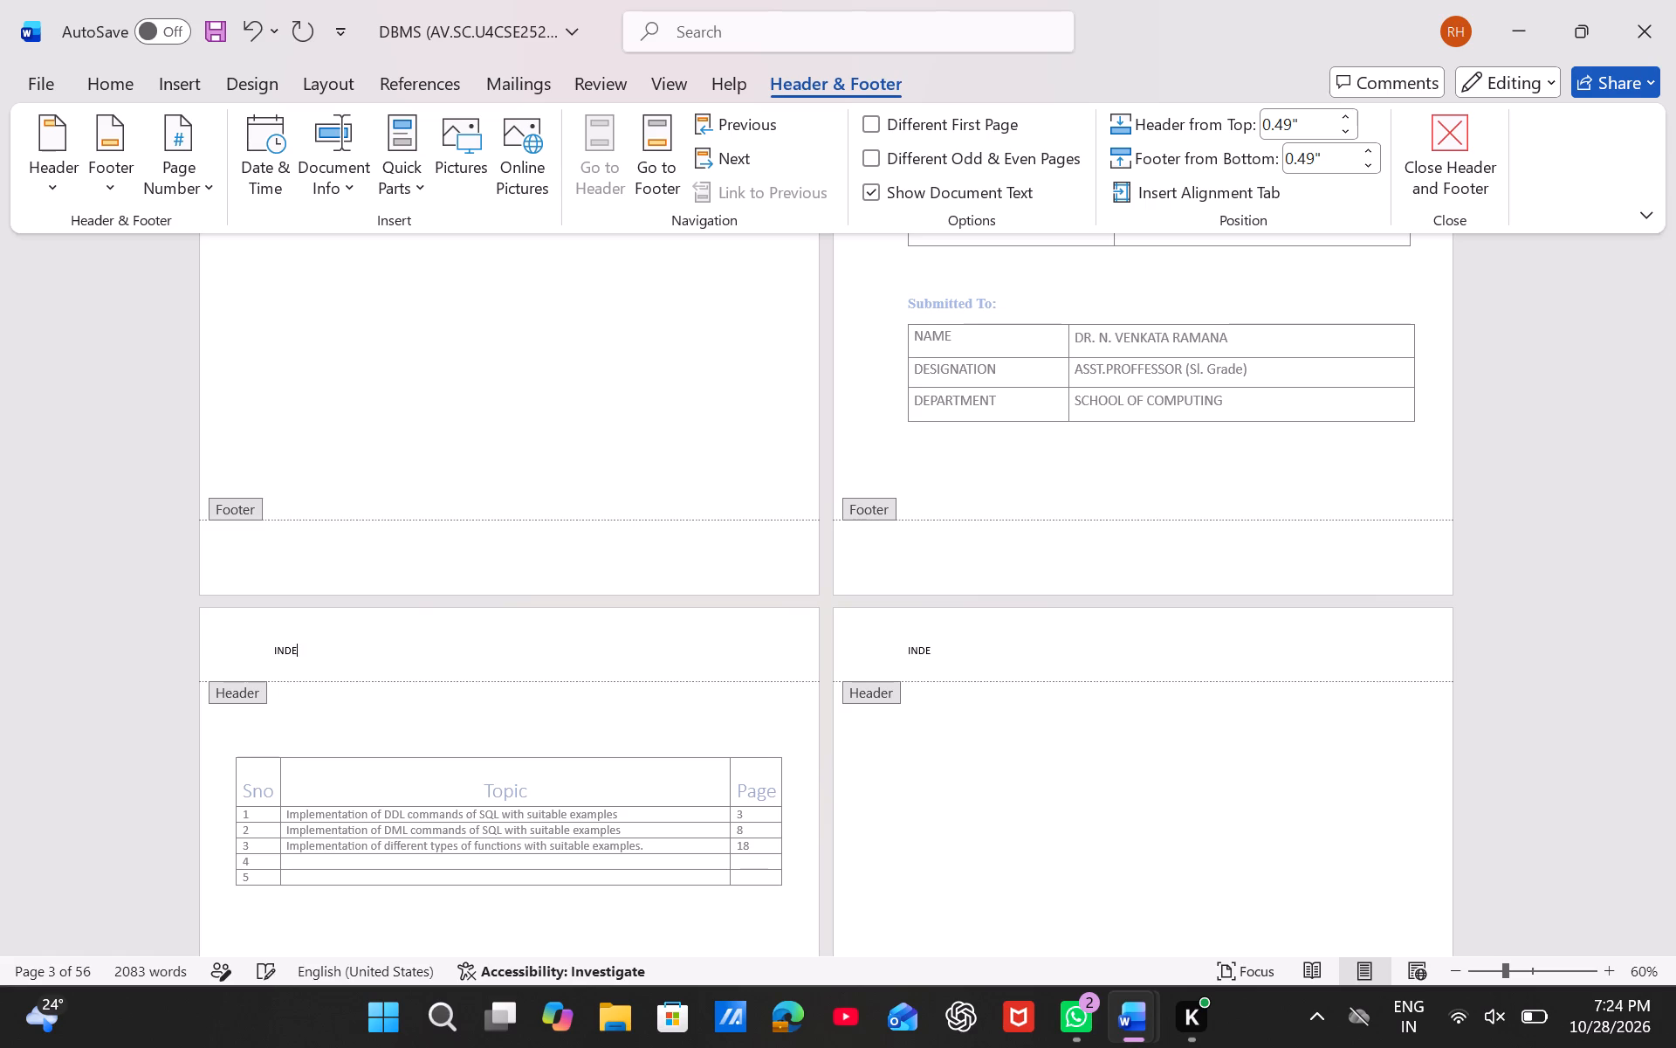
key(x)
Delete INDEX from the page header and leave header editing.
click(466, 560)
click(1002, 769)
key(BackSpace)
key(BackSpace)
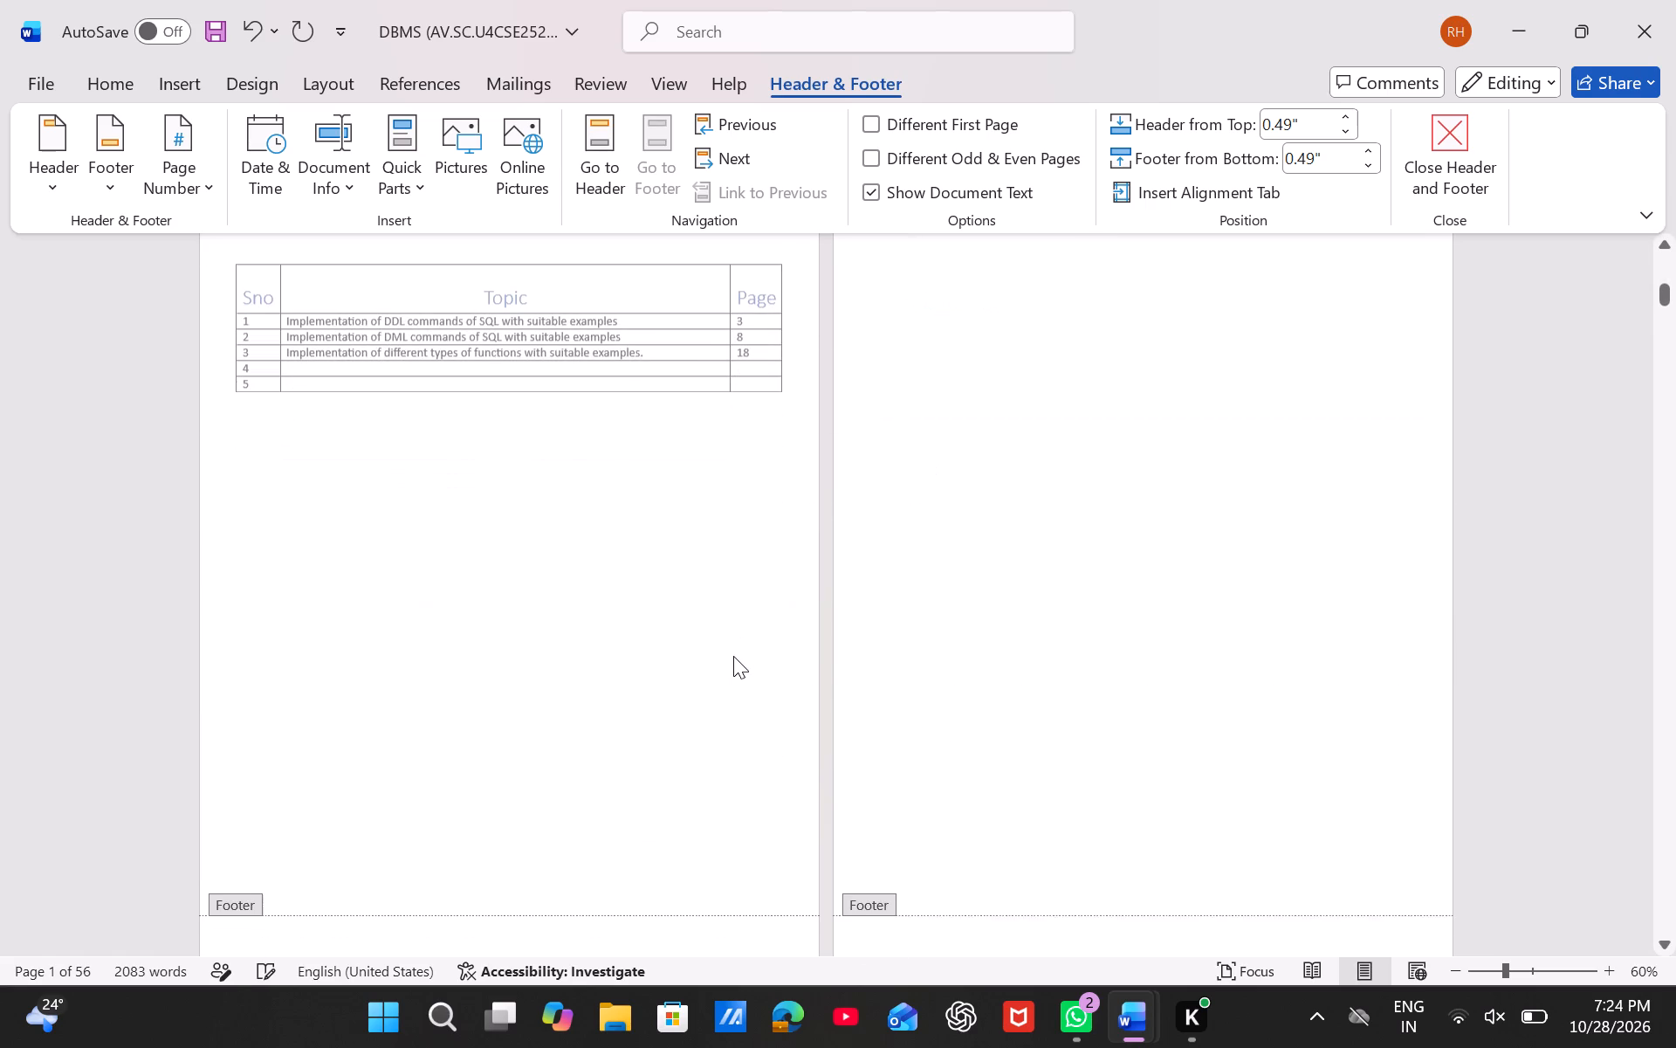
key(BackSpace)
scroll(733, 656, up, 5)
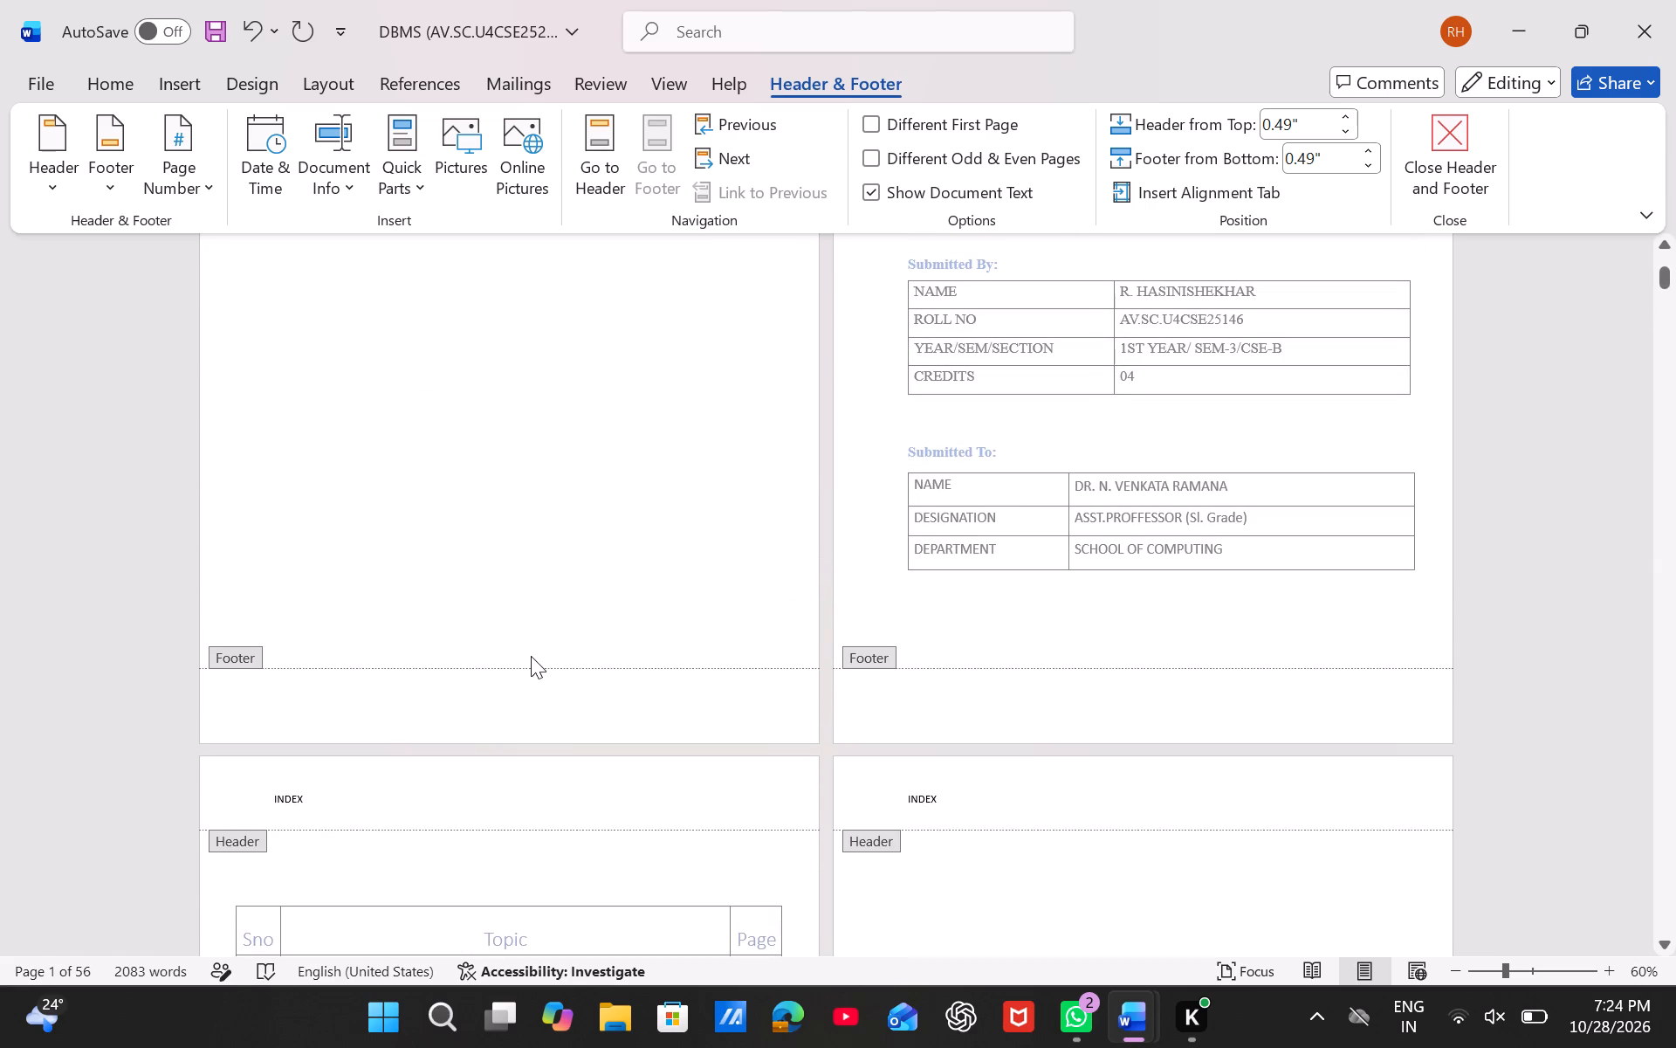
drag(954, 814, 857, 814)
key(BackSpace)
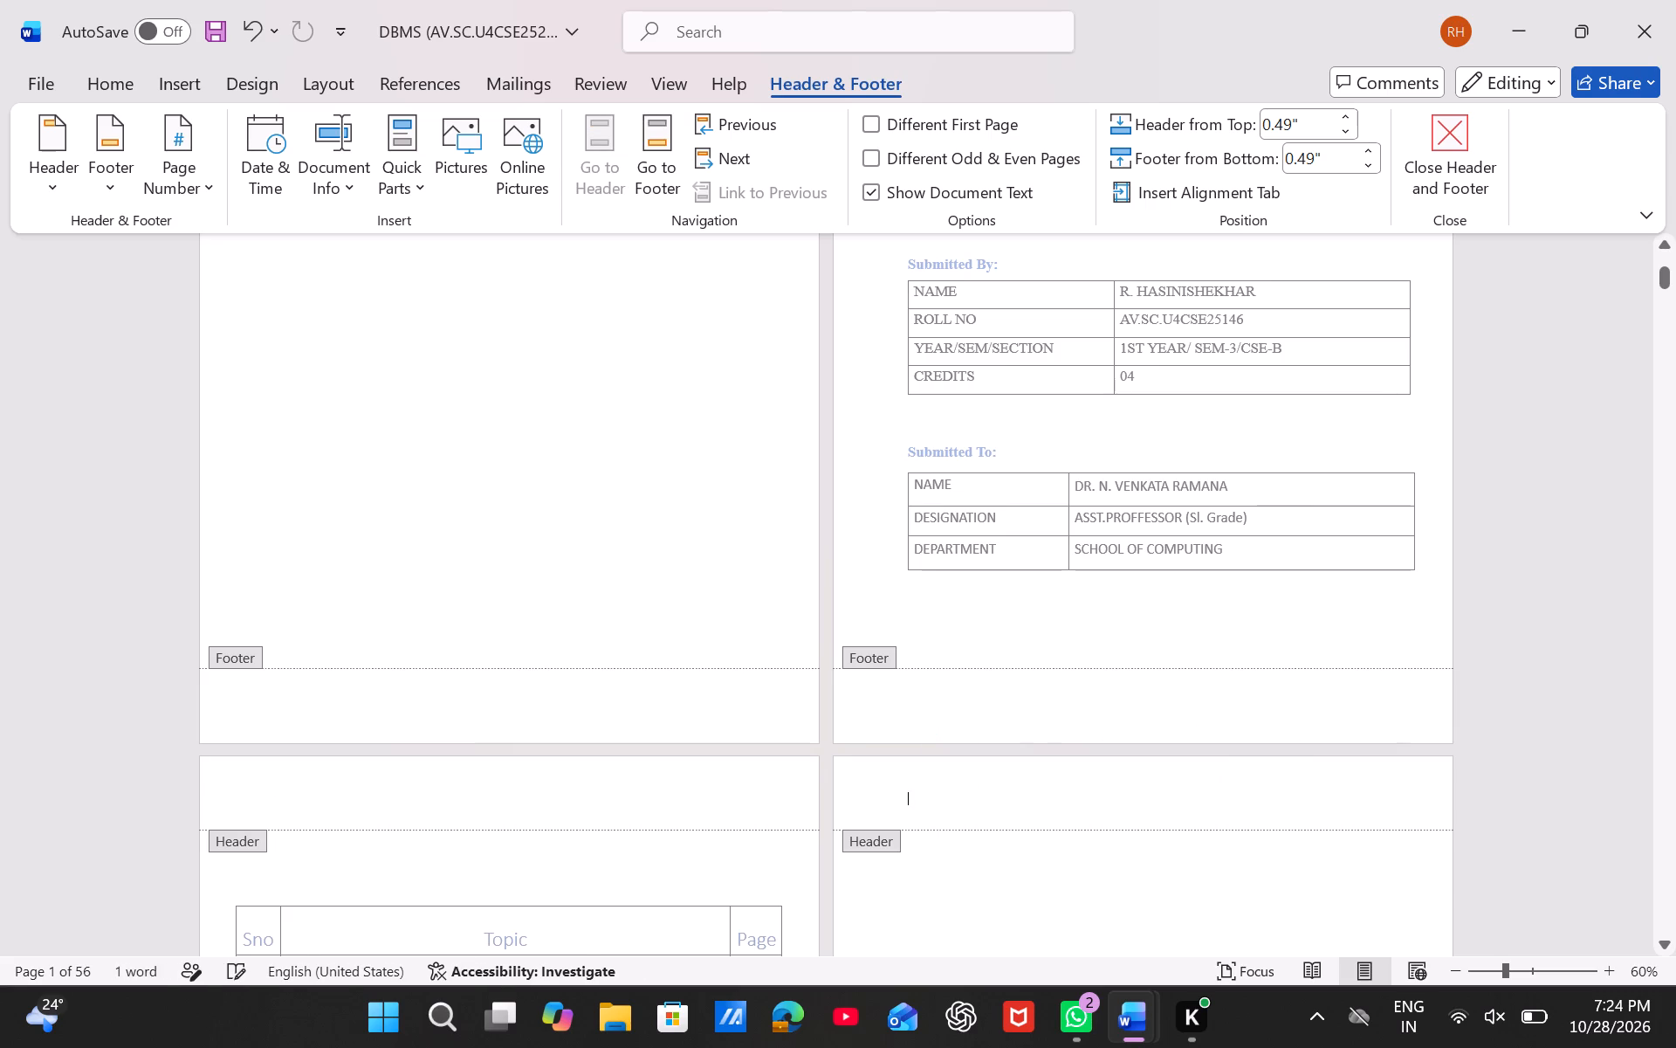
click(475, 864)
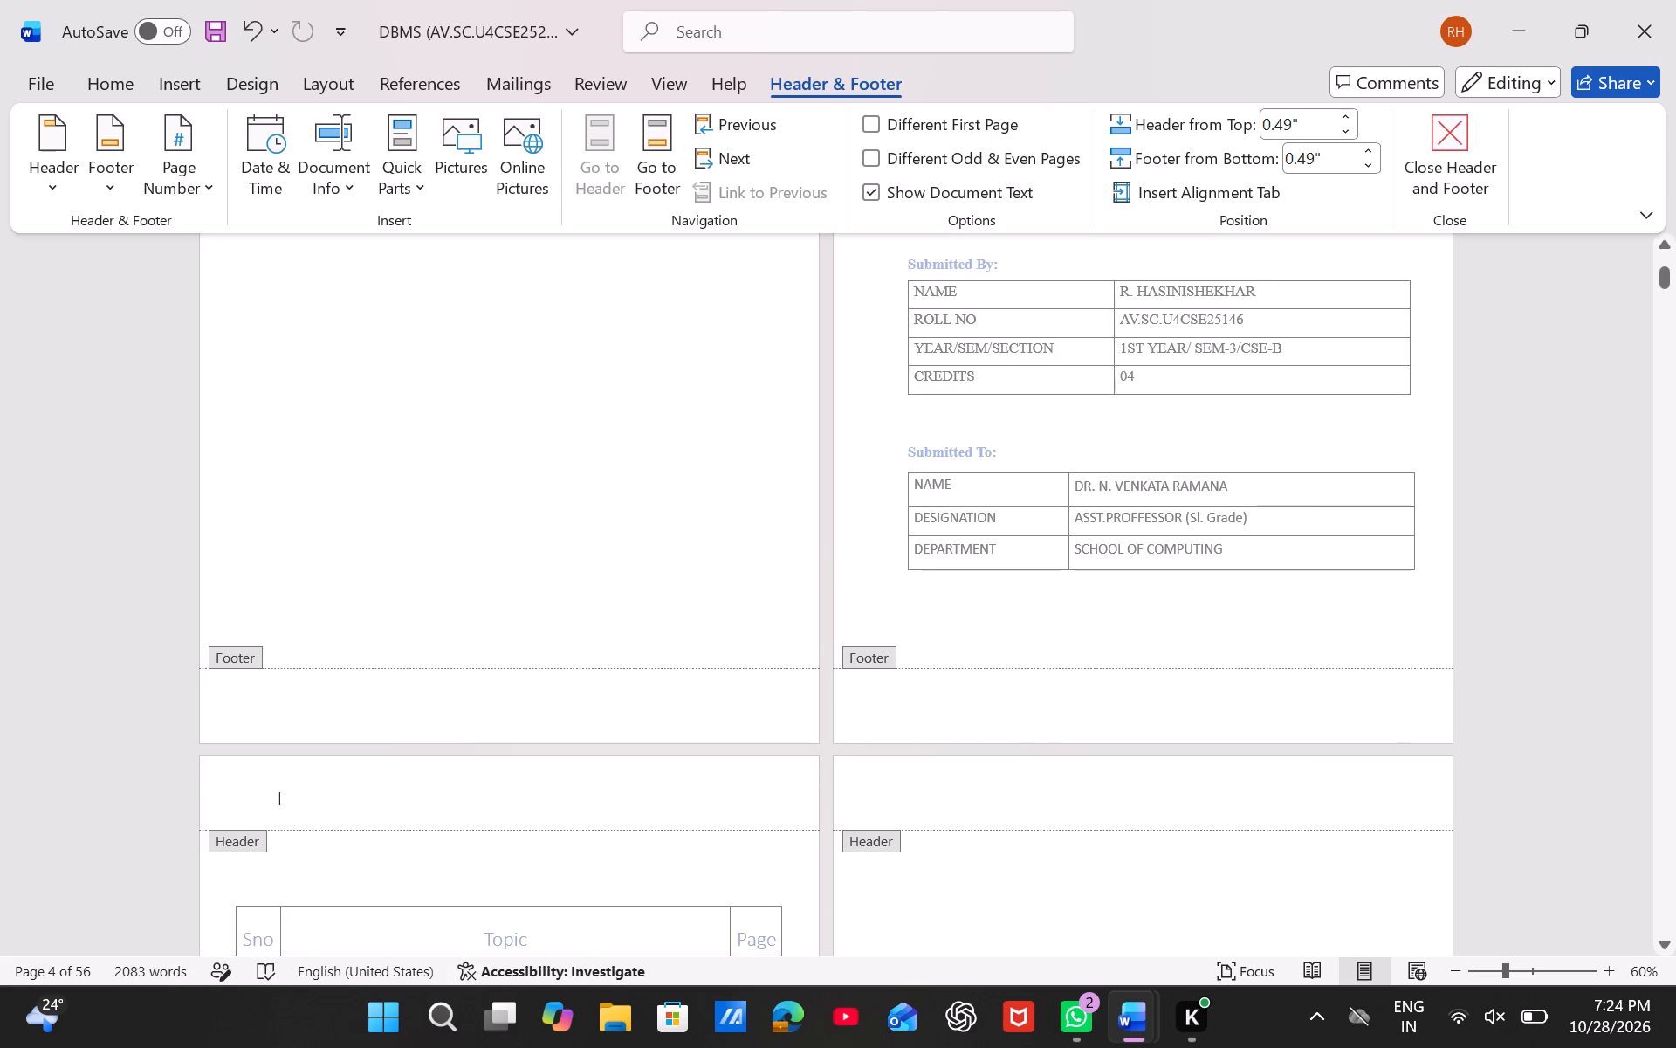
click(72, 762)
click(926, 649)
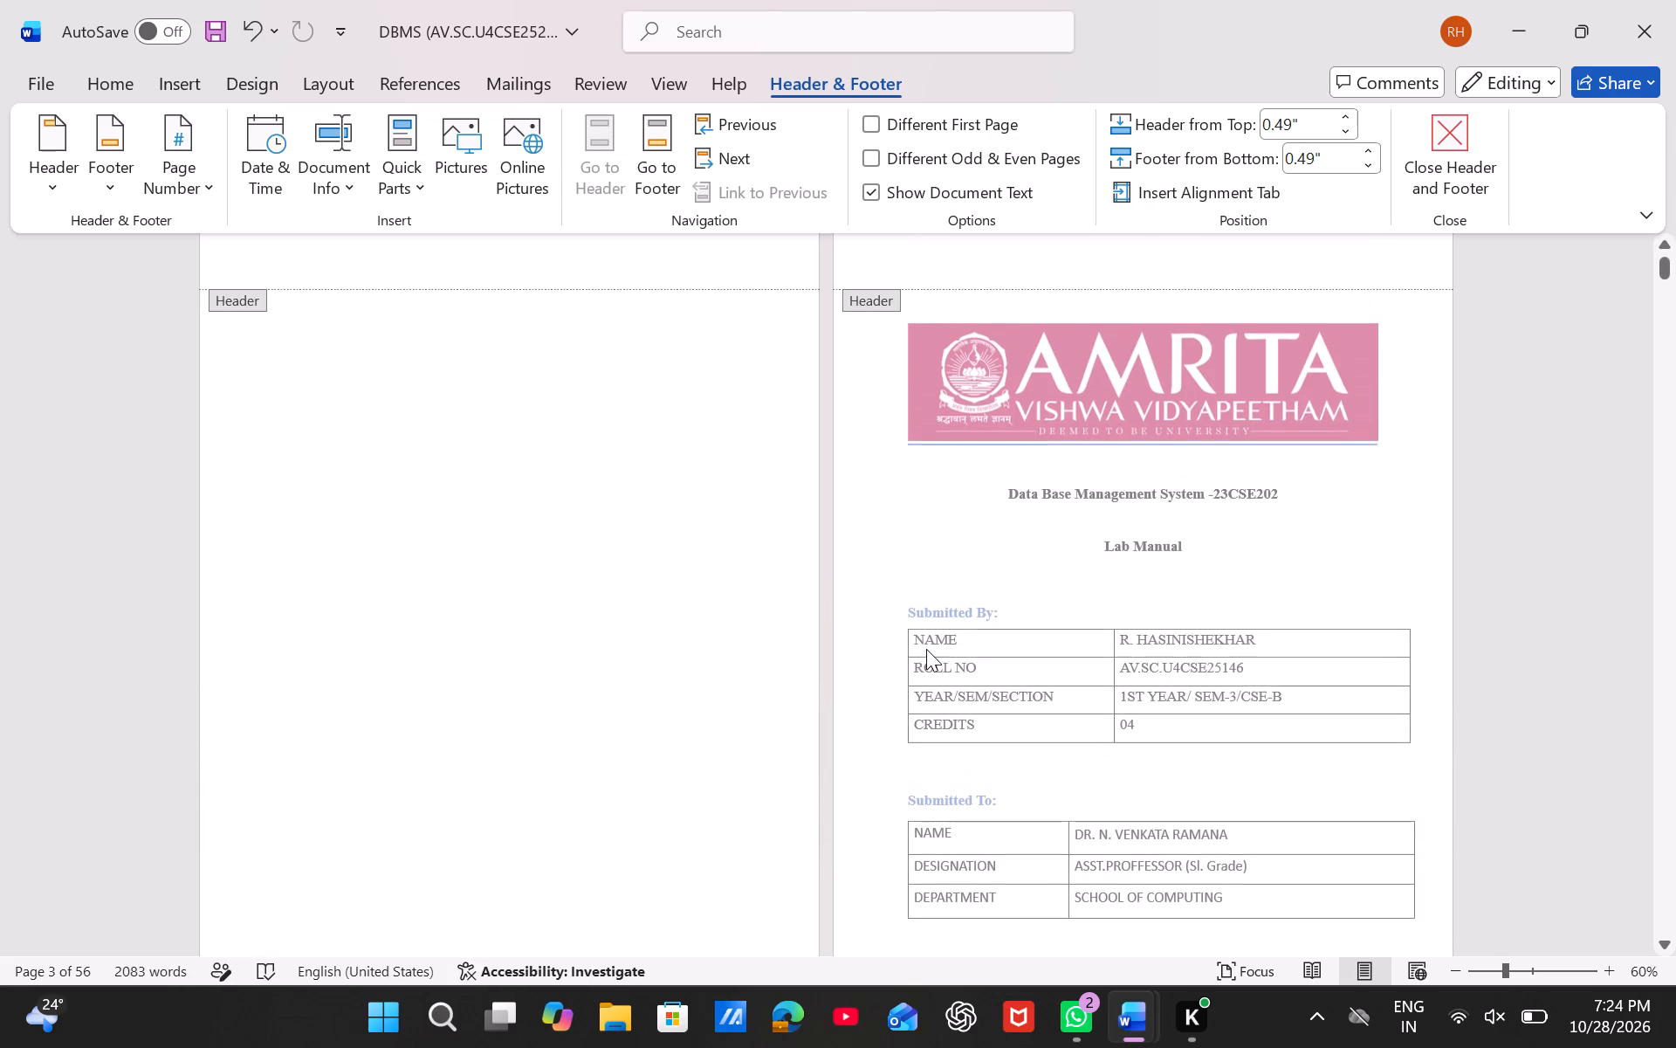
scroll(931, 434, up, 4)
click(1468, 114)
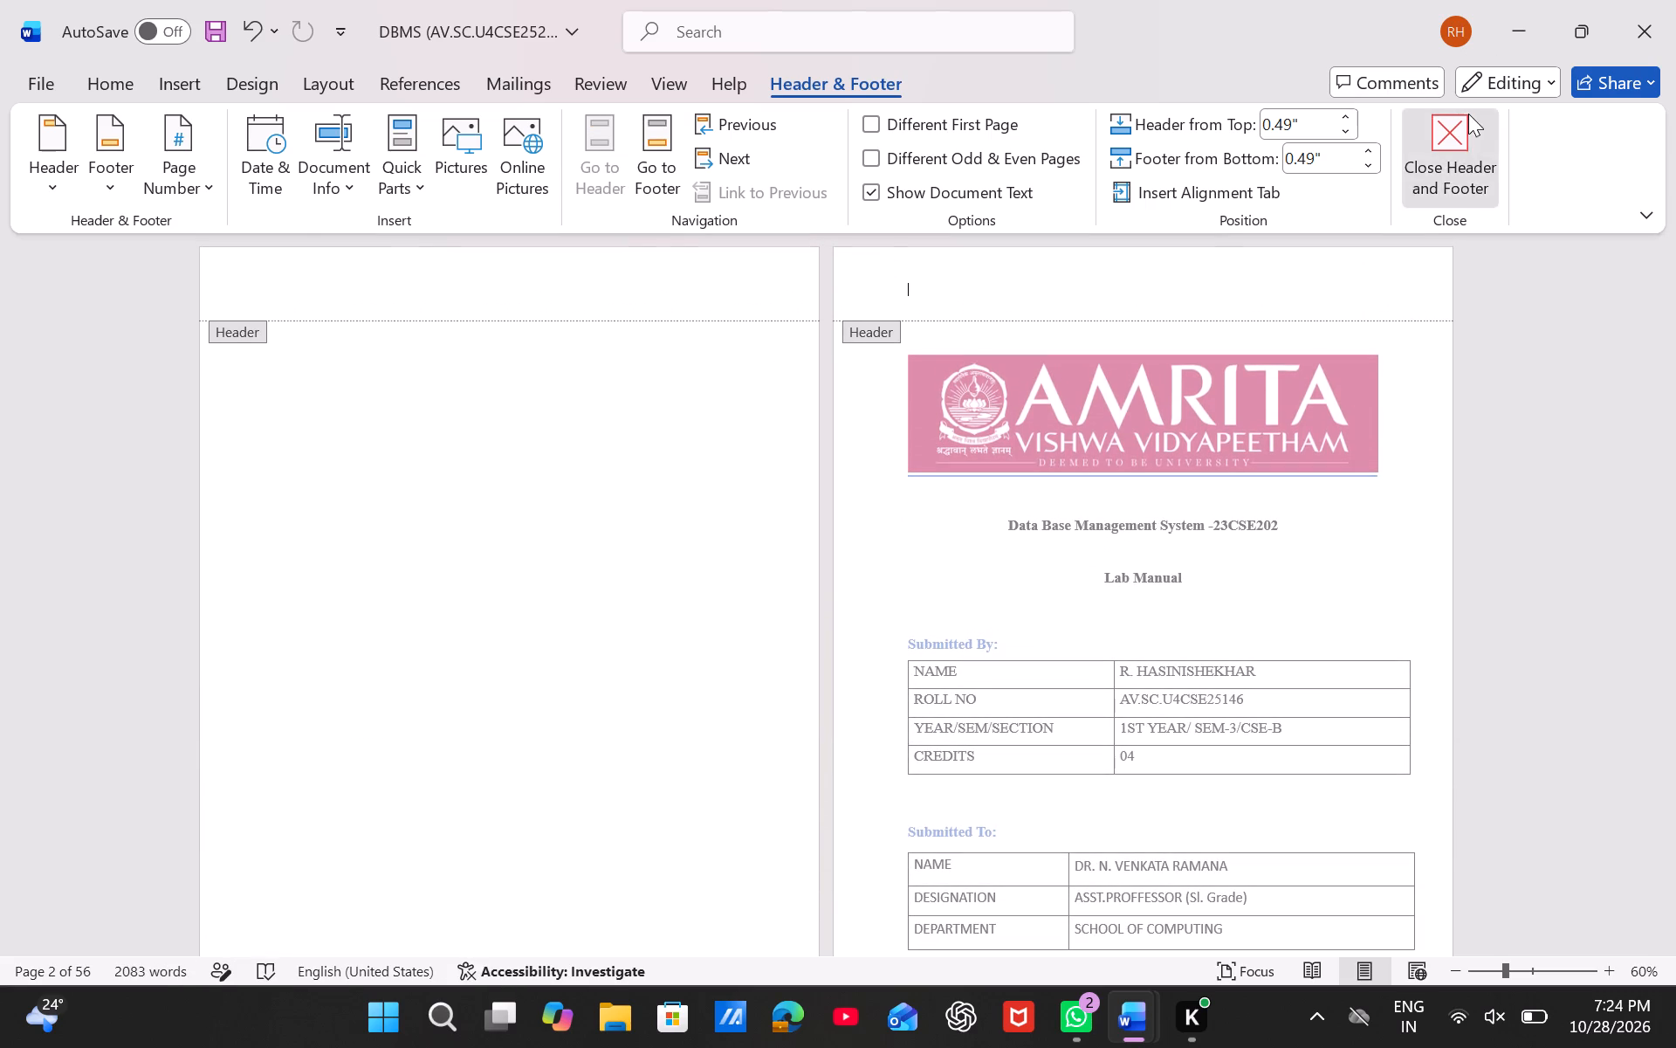
Enter INDEX as a heading on the blank body line directly above the index table.
scroll(833, 515, down, 2)
click(423, 701)
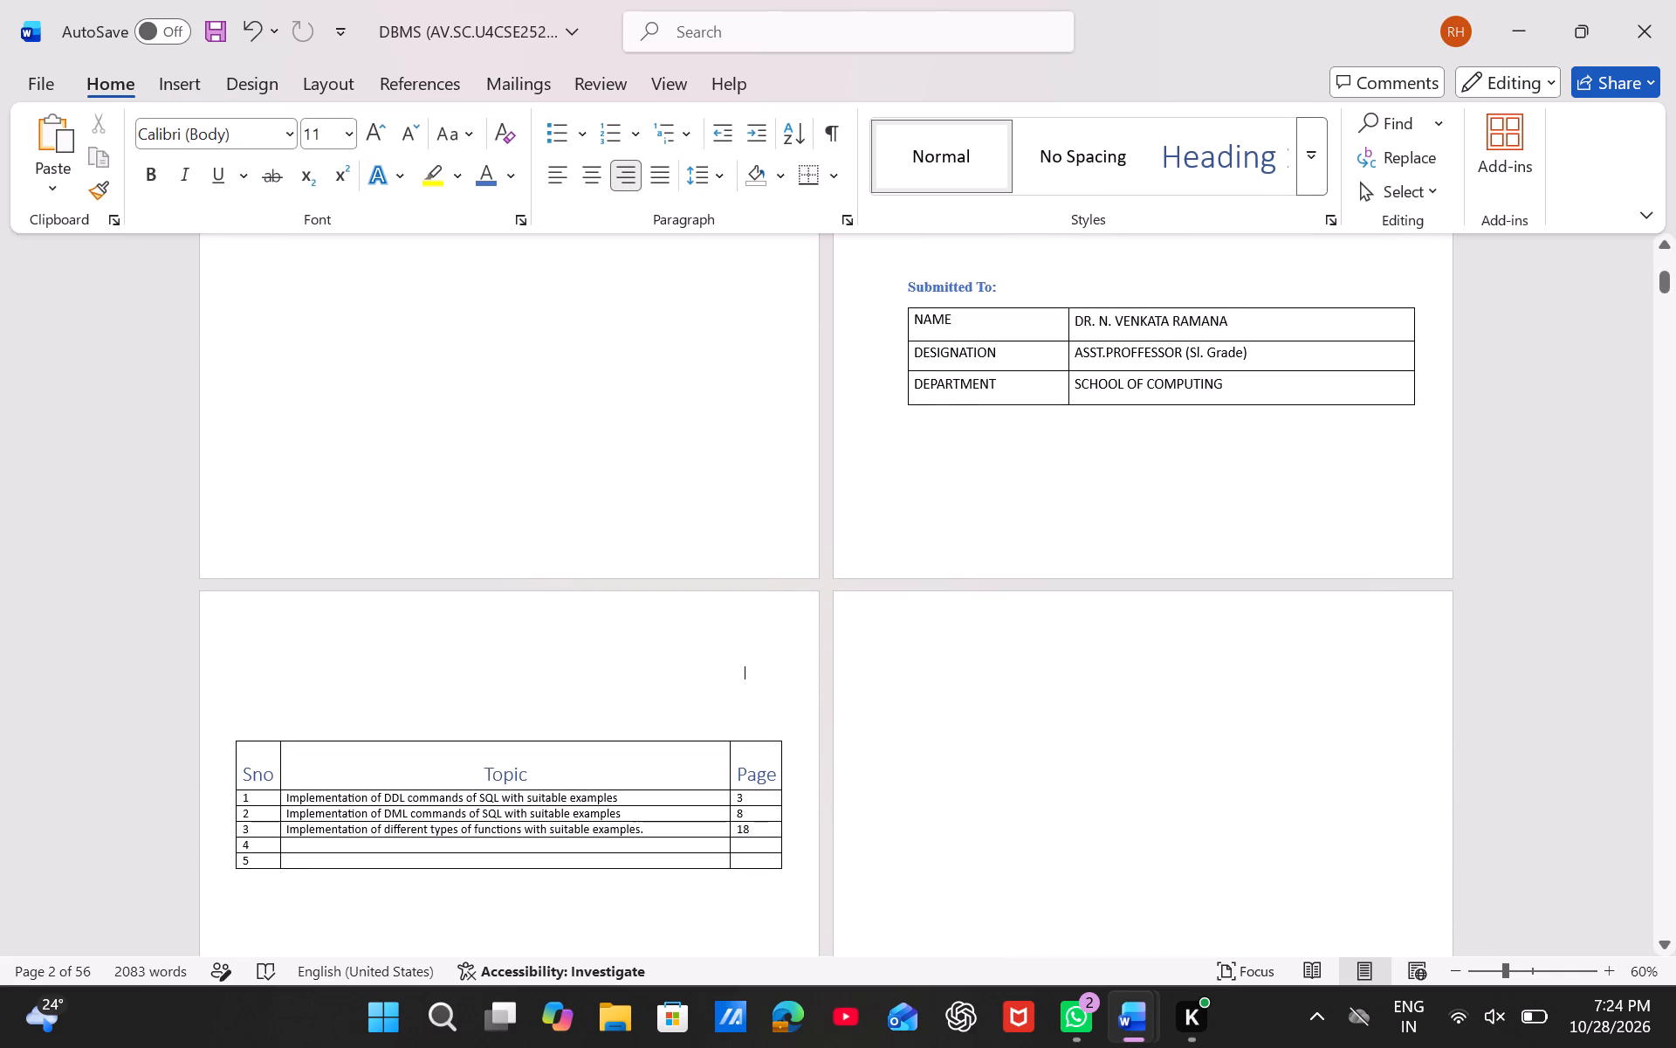
click(409, 669)
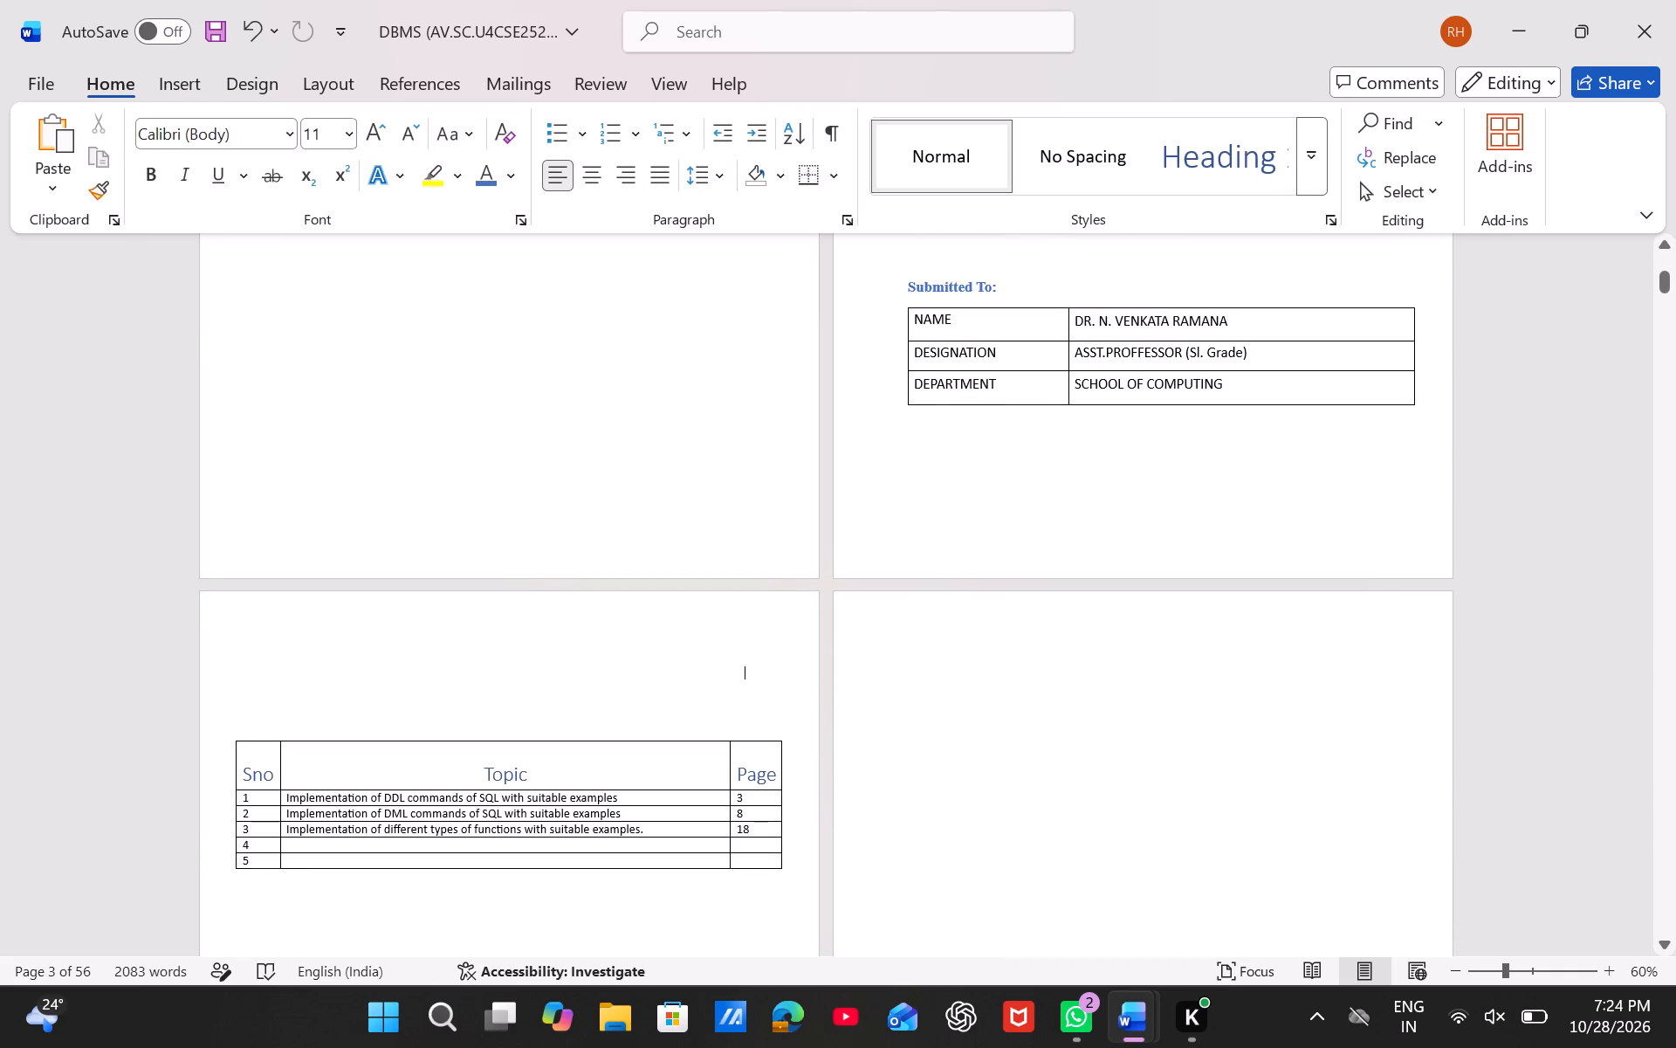
click(427, 693)
key(i)
text(NDEX)
Make the INDEX heading bold and set its font size to 16.
drag(330, 694, 277, 698)
drag(277, 698, 271, 698)
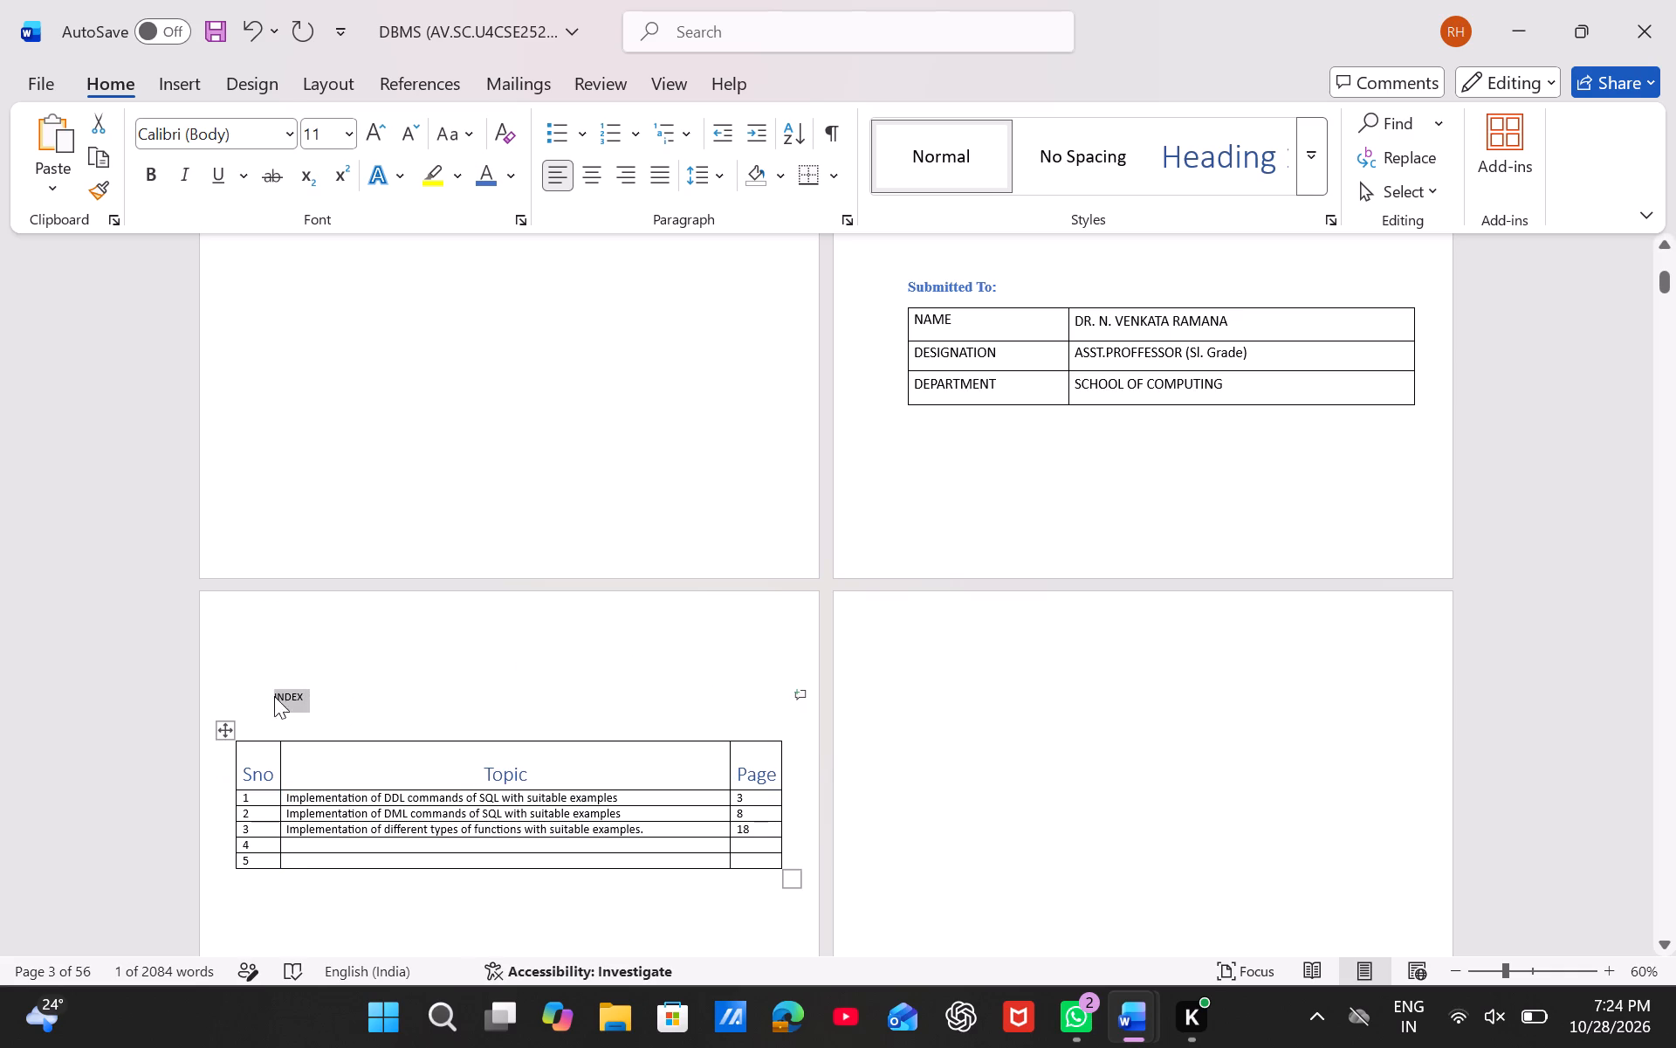
click(144, 183)
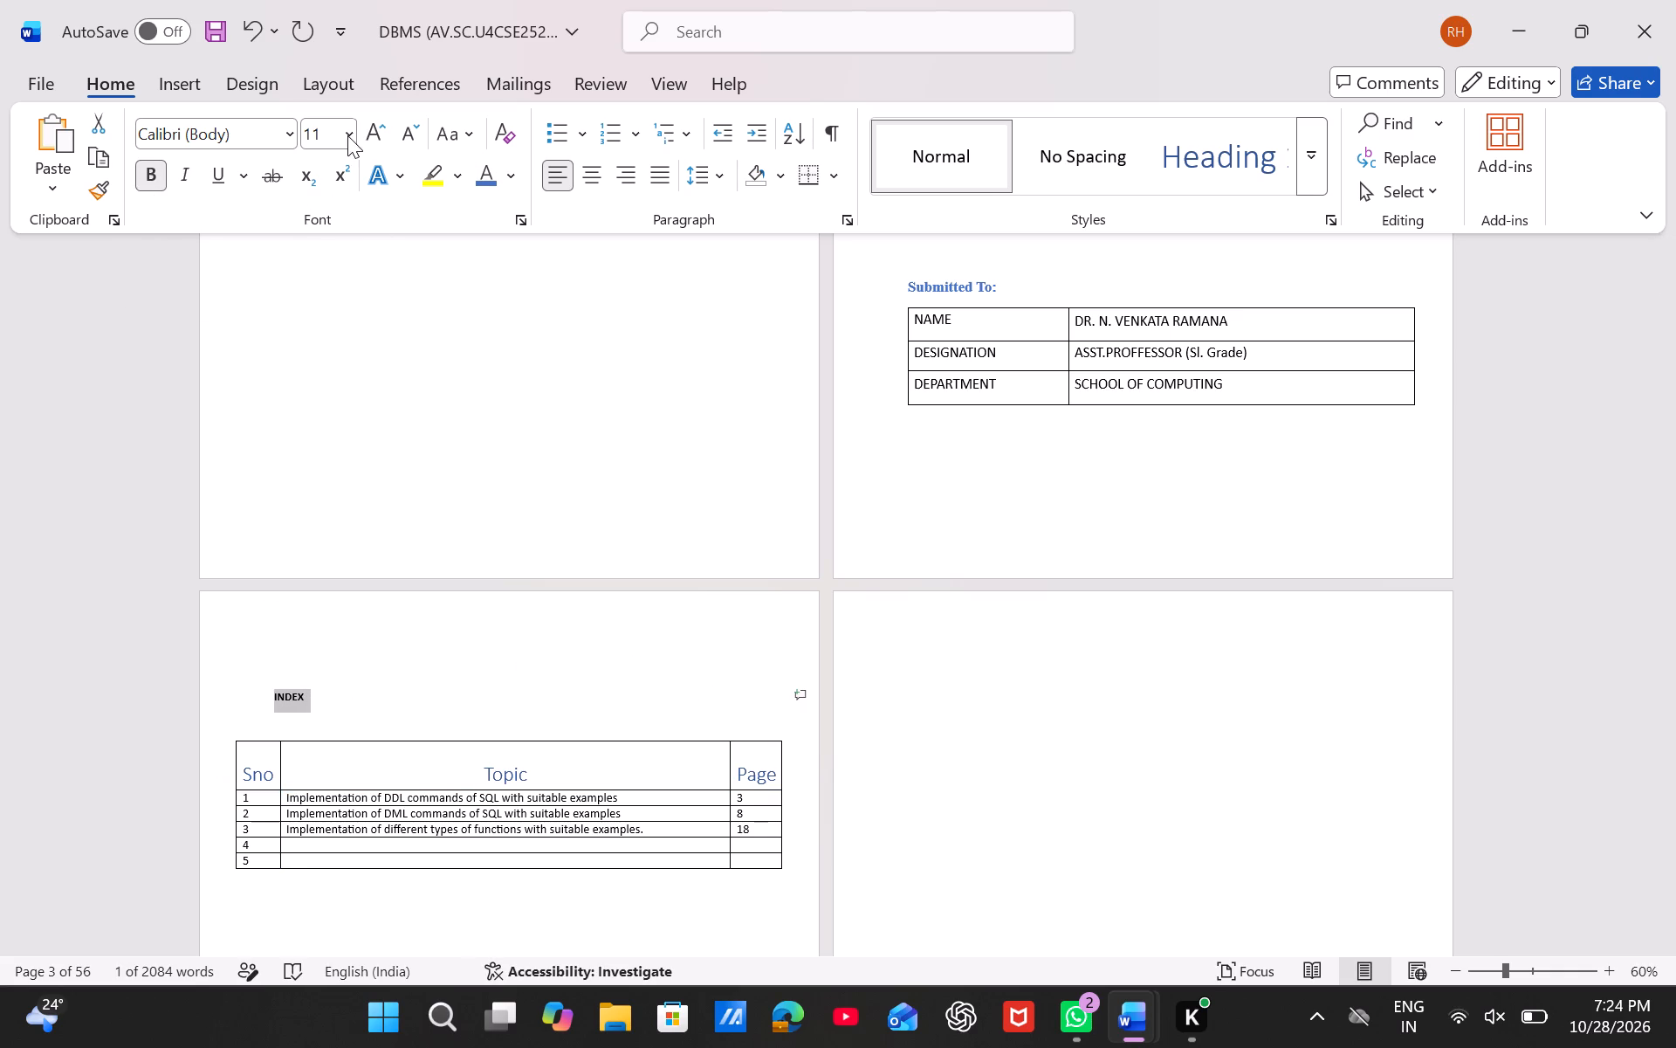
click(347, 135)
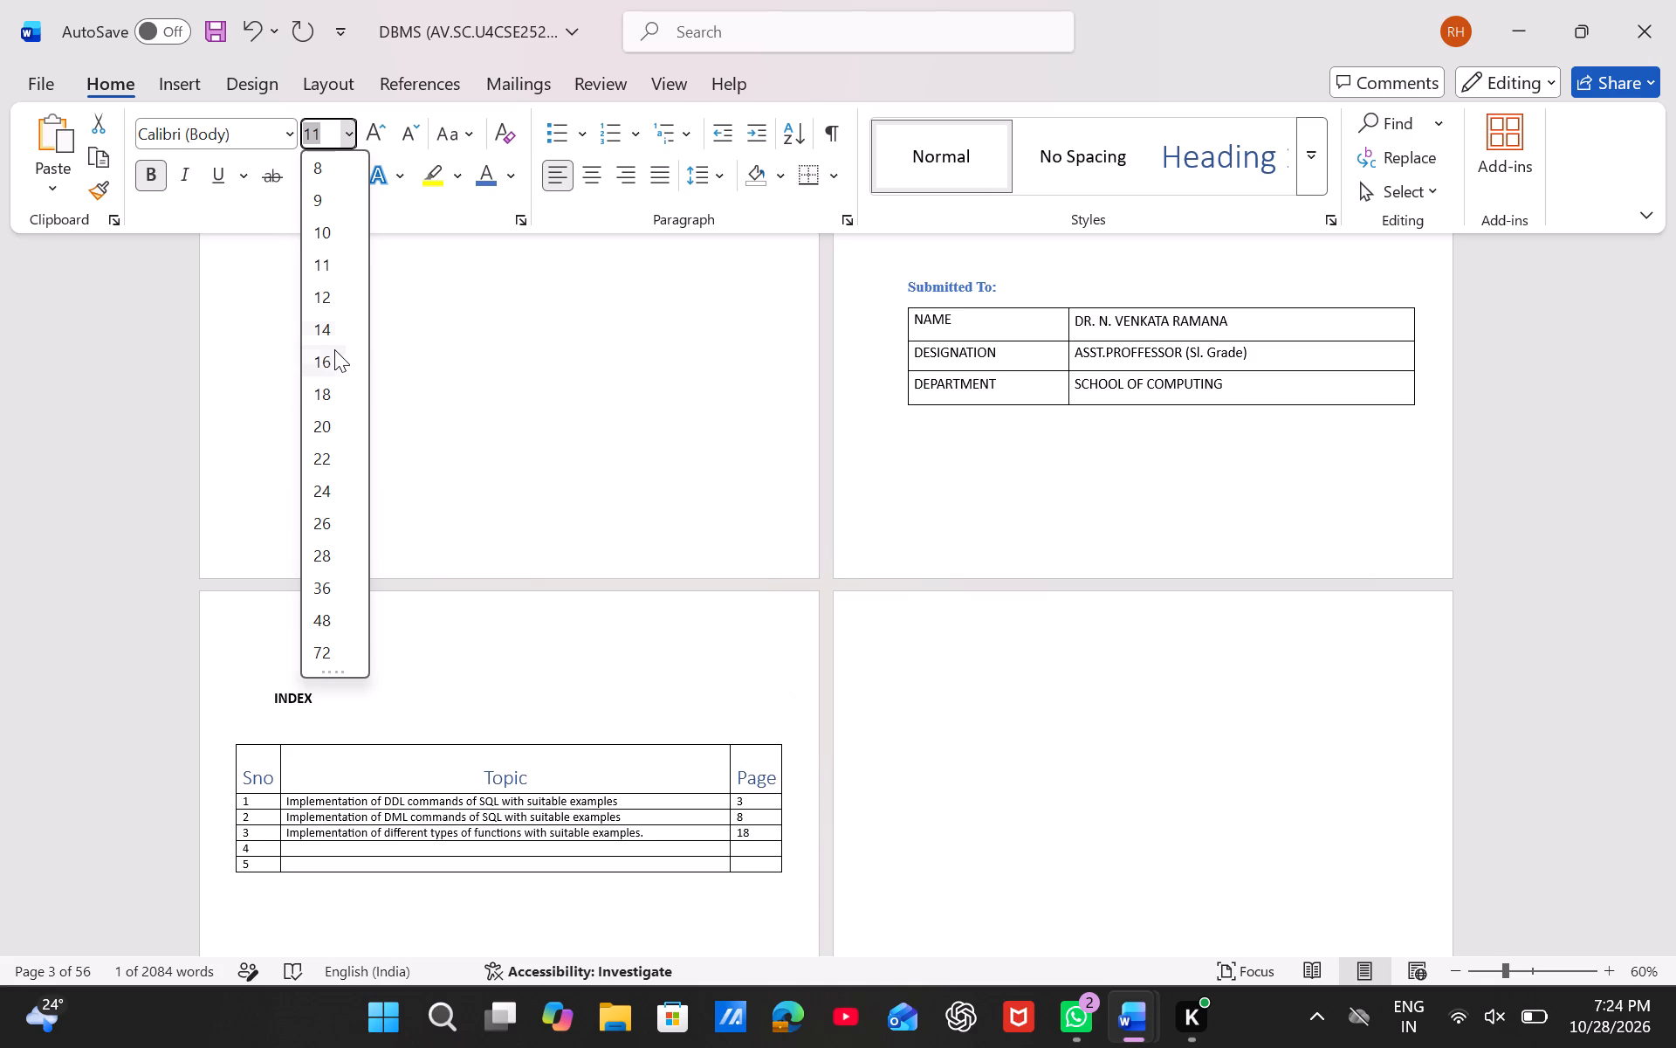
click(330, 367)
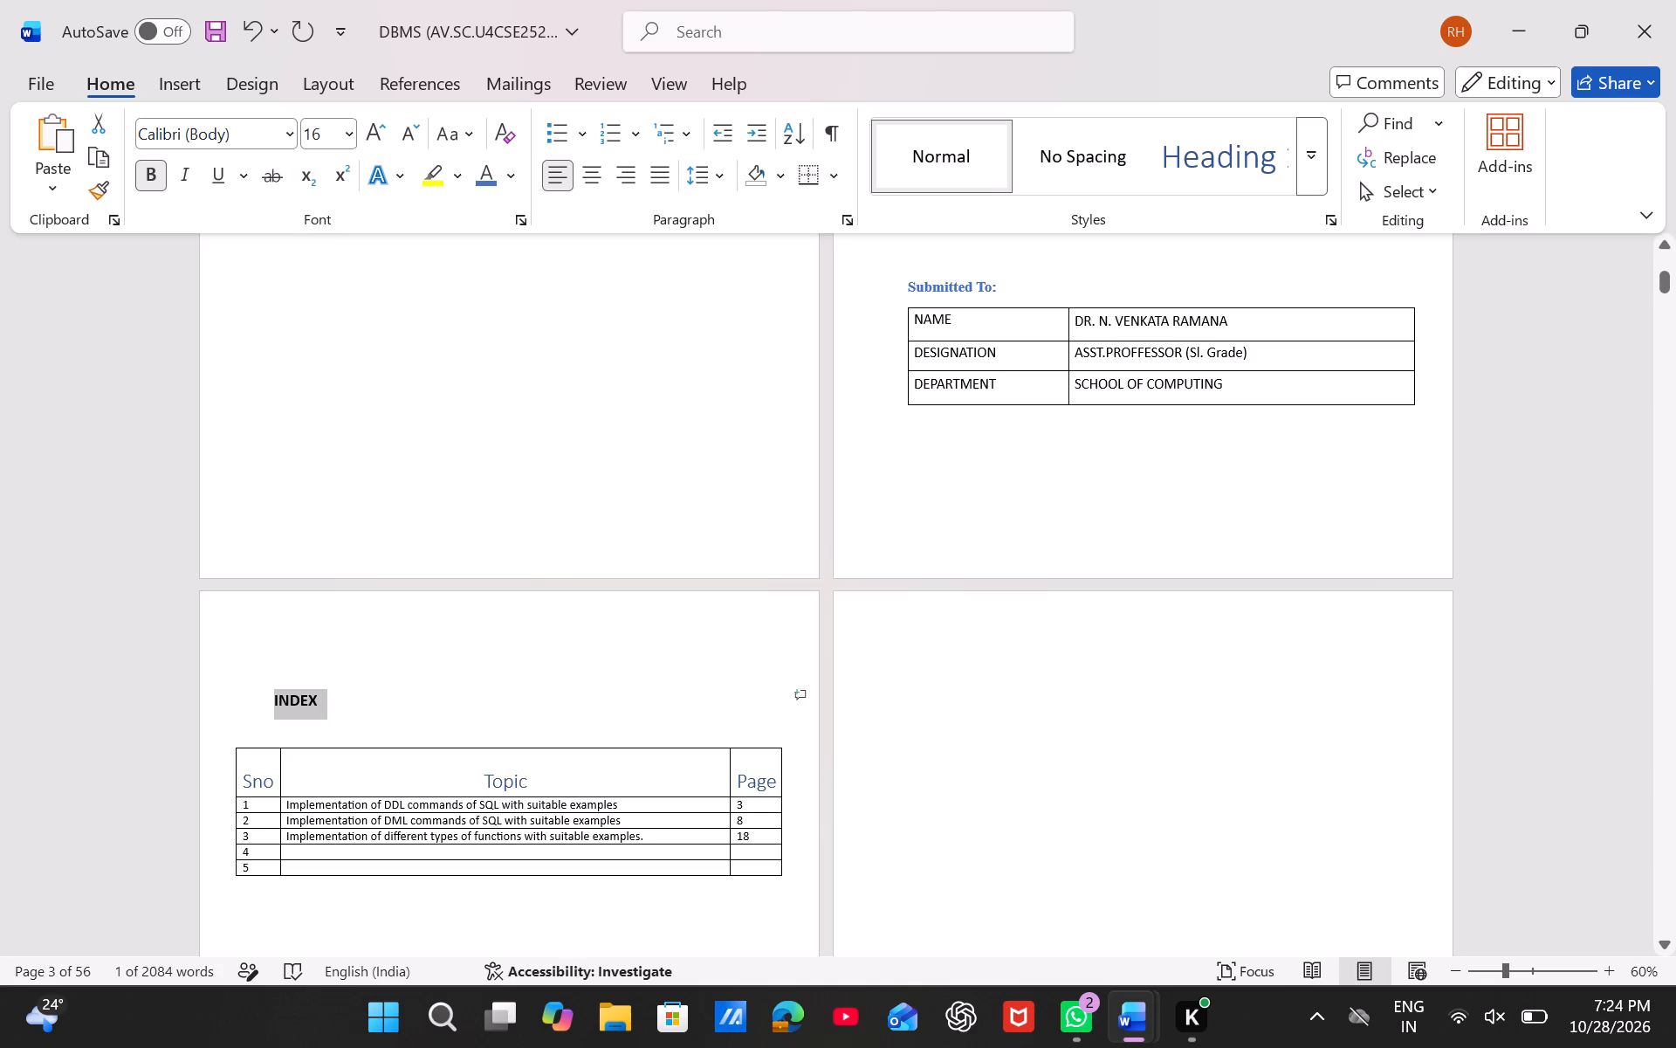
Pad the INDEX heading with leading spaces so it sits roughly centred above the table.
click(282, 686)
click(266, 689)
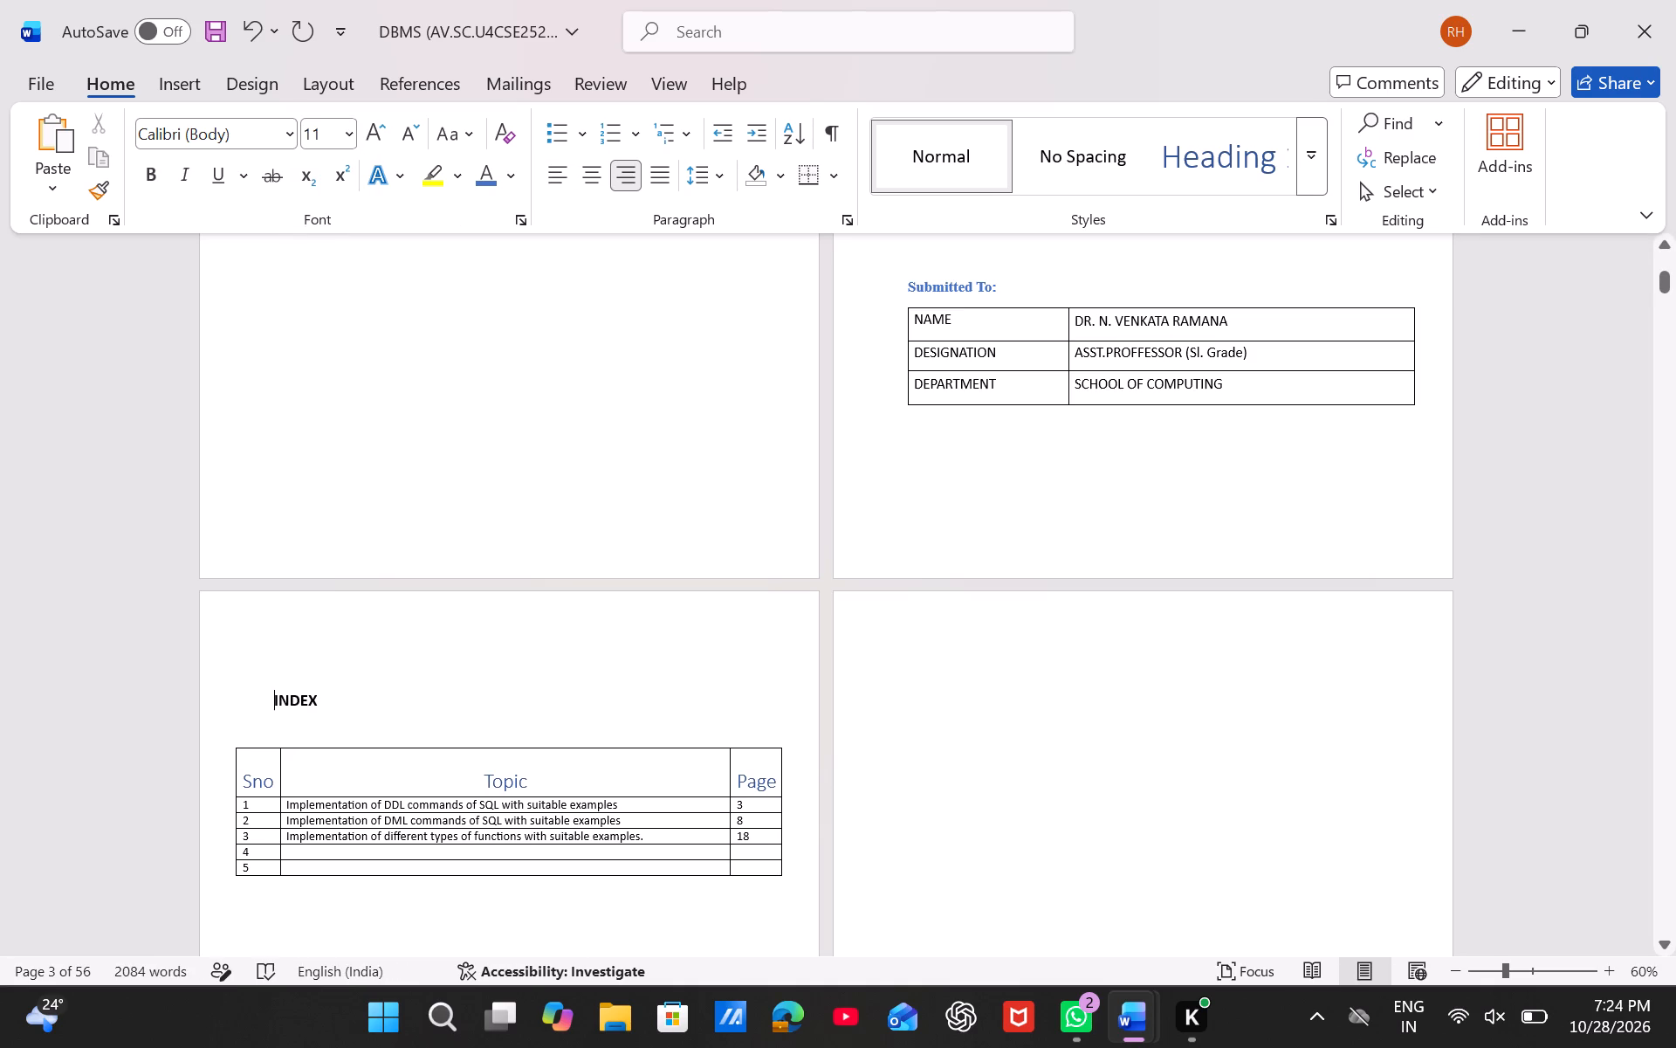
key(space)
key(space)
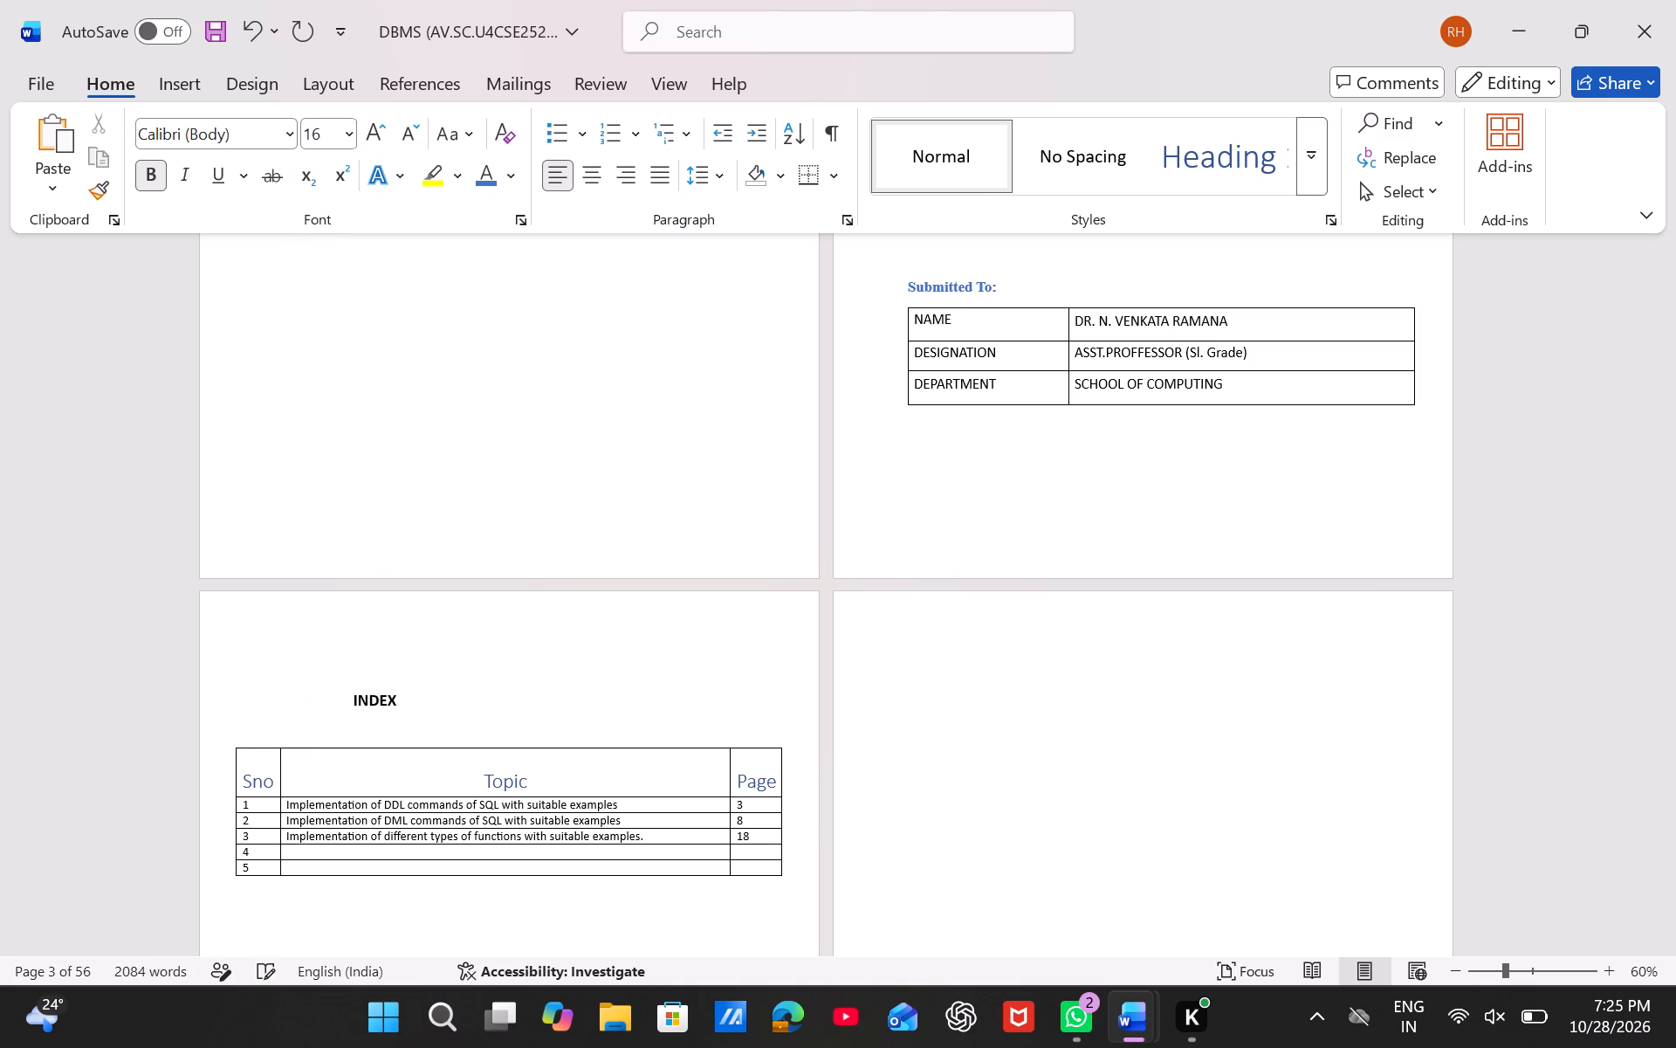
key(space)
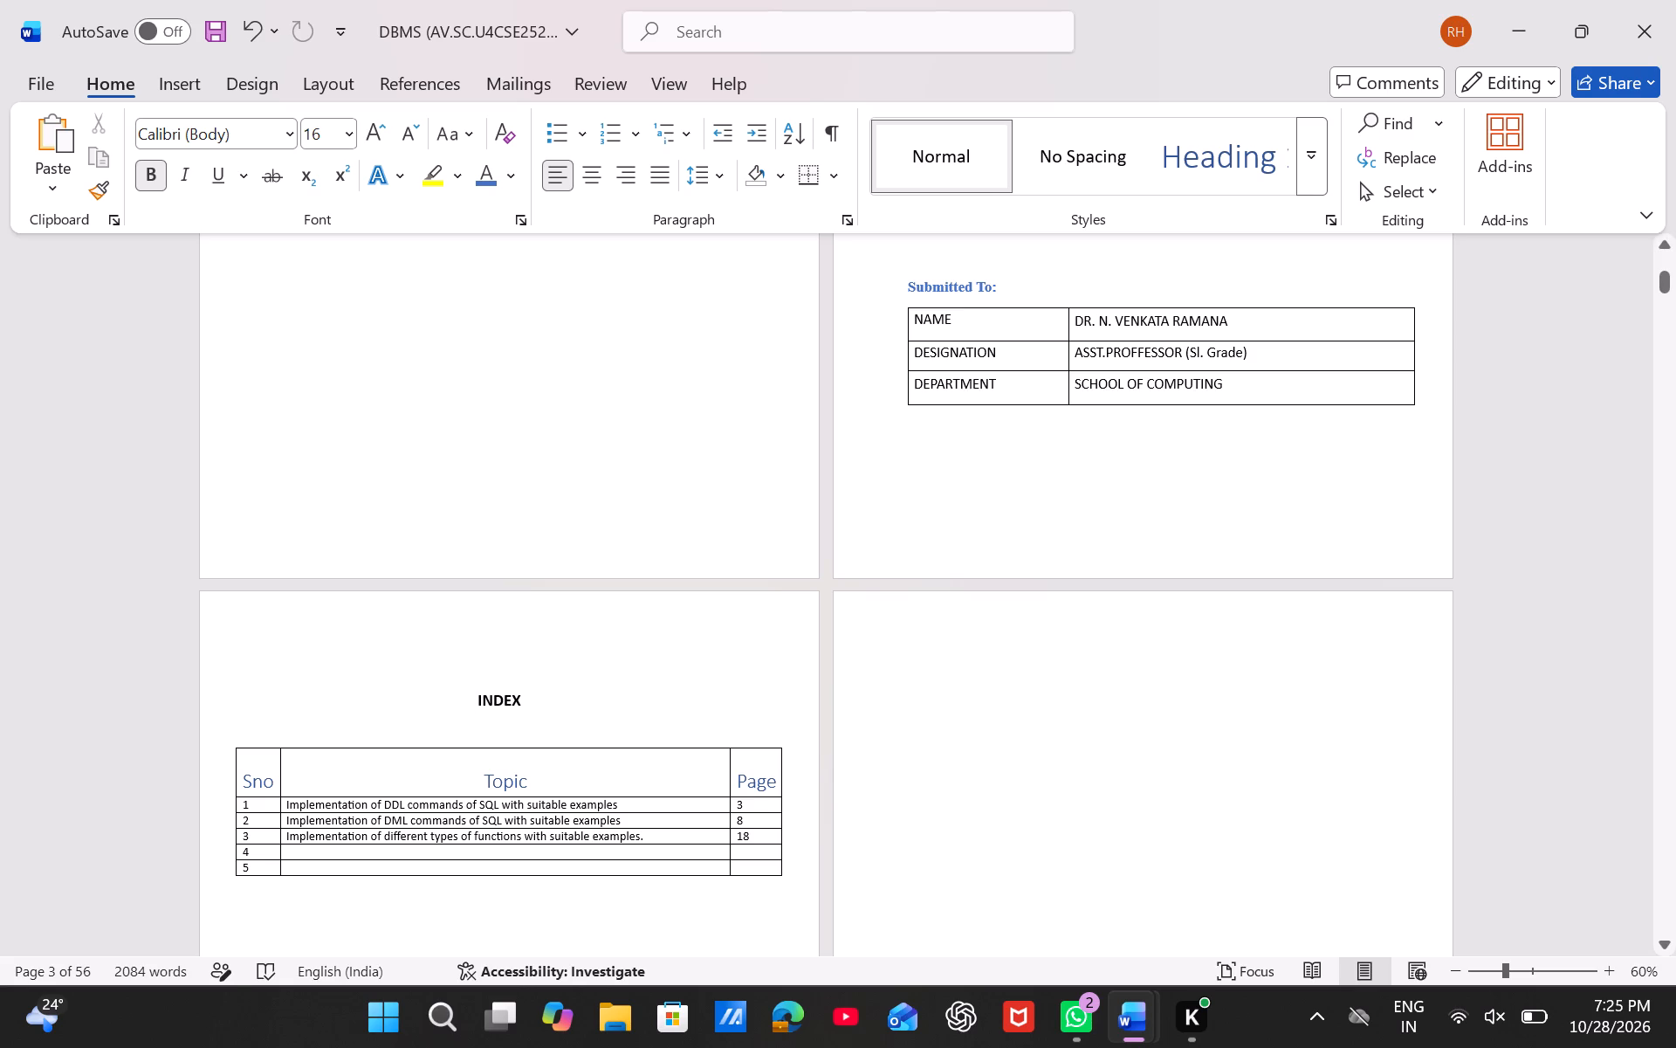
key(BackSpace)
key(BackSpace)
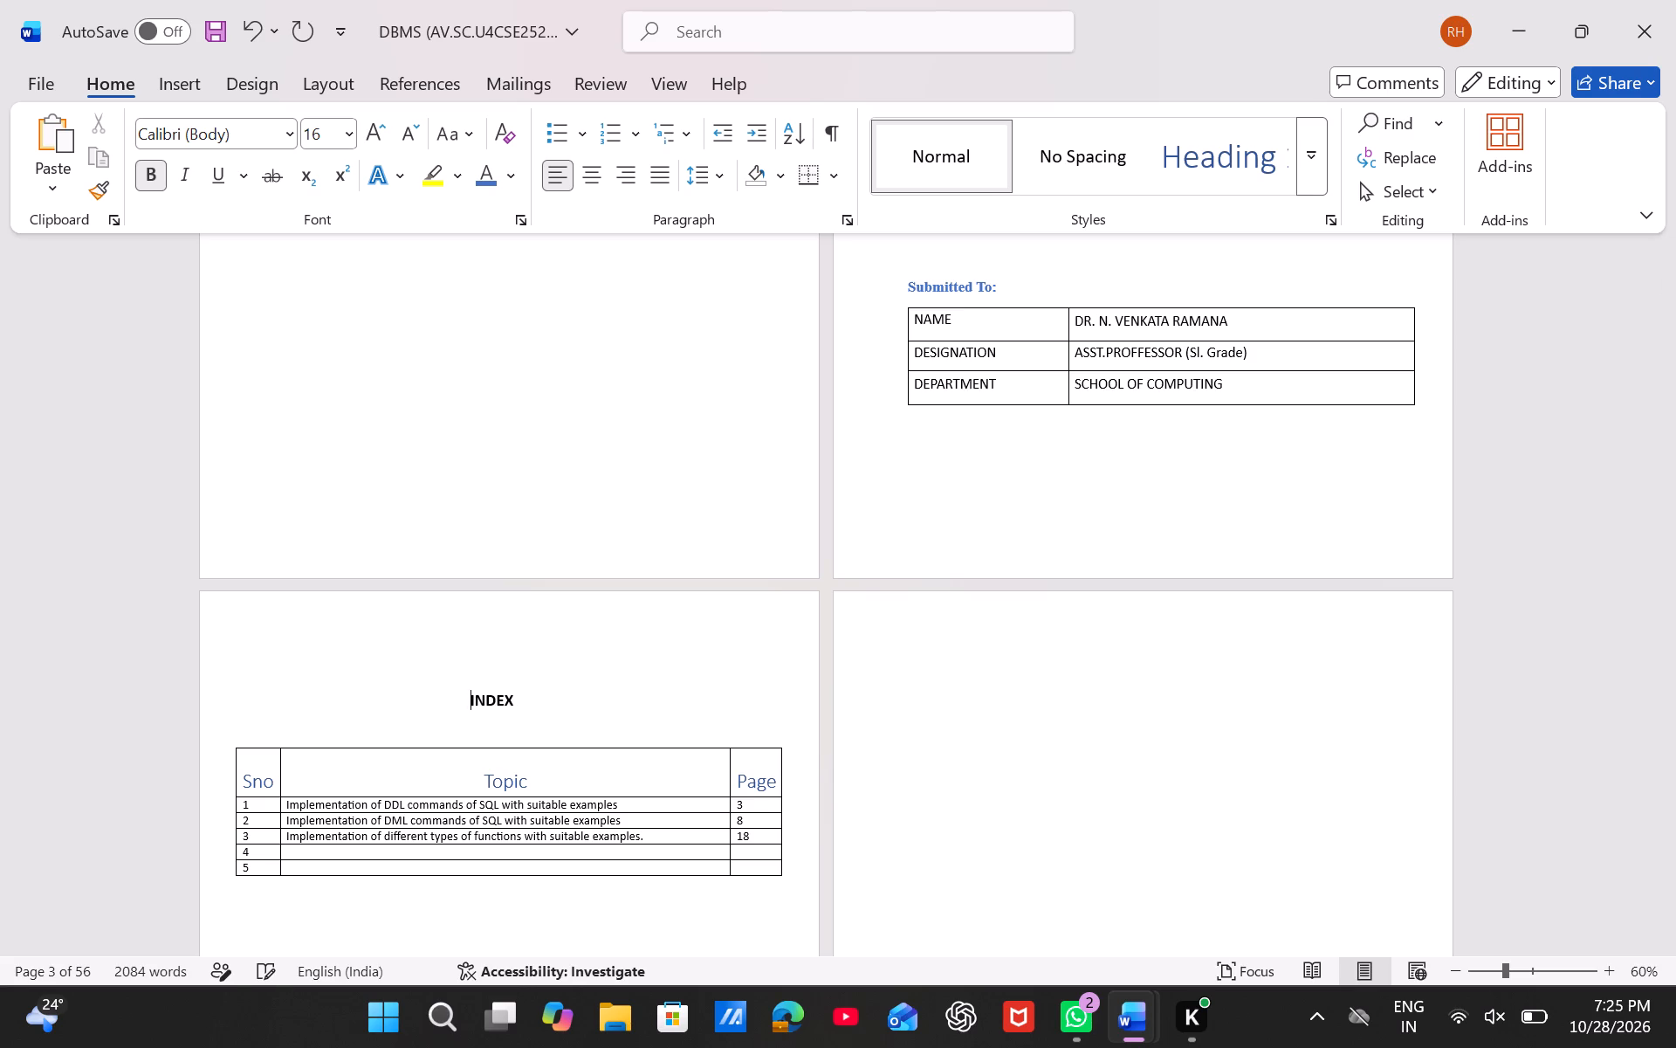
Remove the leading spaces and blank lines before INDEX, and insert four line breaks to place the heading at the index page's top.
key(BackSpace)
key(BackSpace)
key(BackSpace)
key(BackSpace)
key(BackSpace)
key(BackSpace)
key(BackSpace)
key(BackSpace)
key(BackSpace)
key(BackSpace)
key(BackSpace)
key(BackSpace)
key(BackSpace)
key(BackSpace)
key(BackSpace)
key(BackSpace)
key(BackSpace)
key(BackSpace)
key(BackSpace)
key(BackSpace)
key(BackSpace)
key(BackSpace)
key(BackSpace)
key(BackSpace)
key(BackSpace)
key(BackSpace)
key(BackSpace)
key(BackSpace)
key(BackSpace)
key(BackSpace)
key(BackSpace)
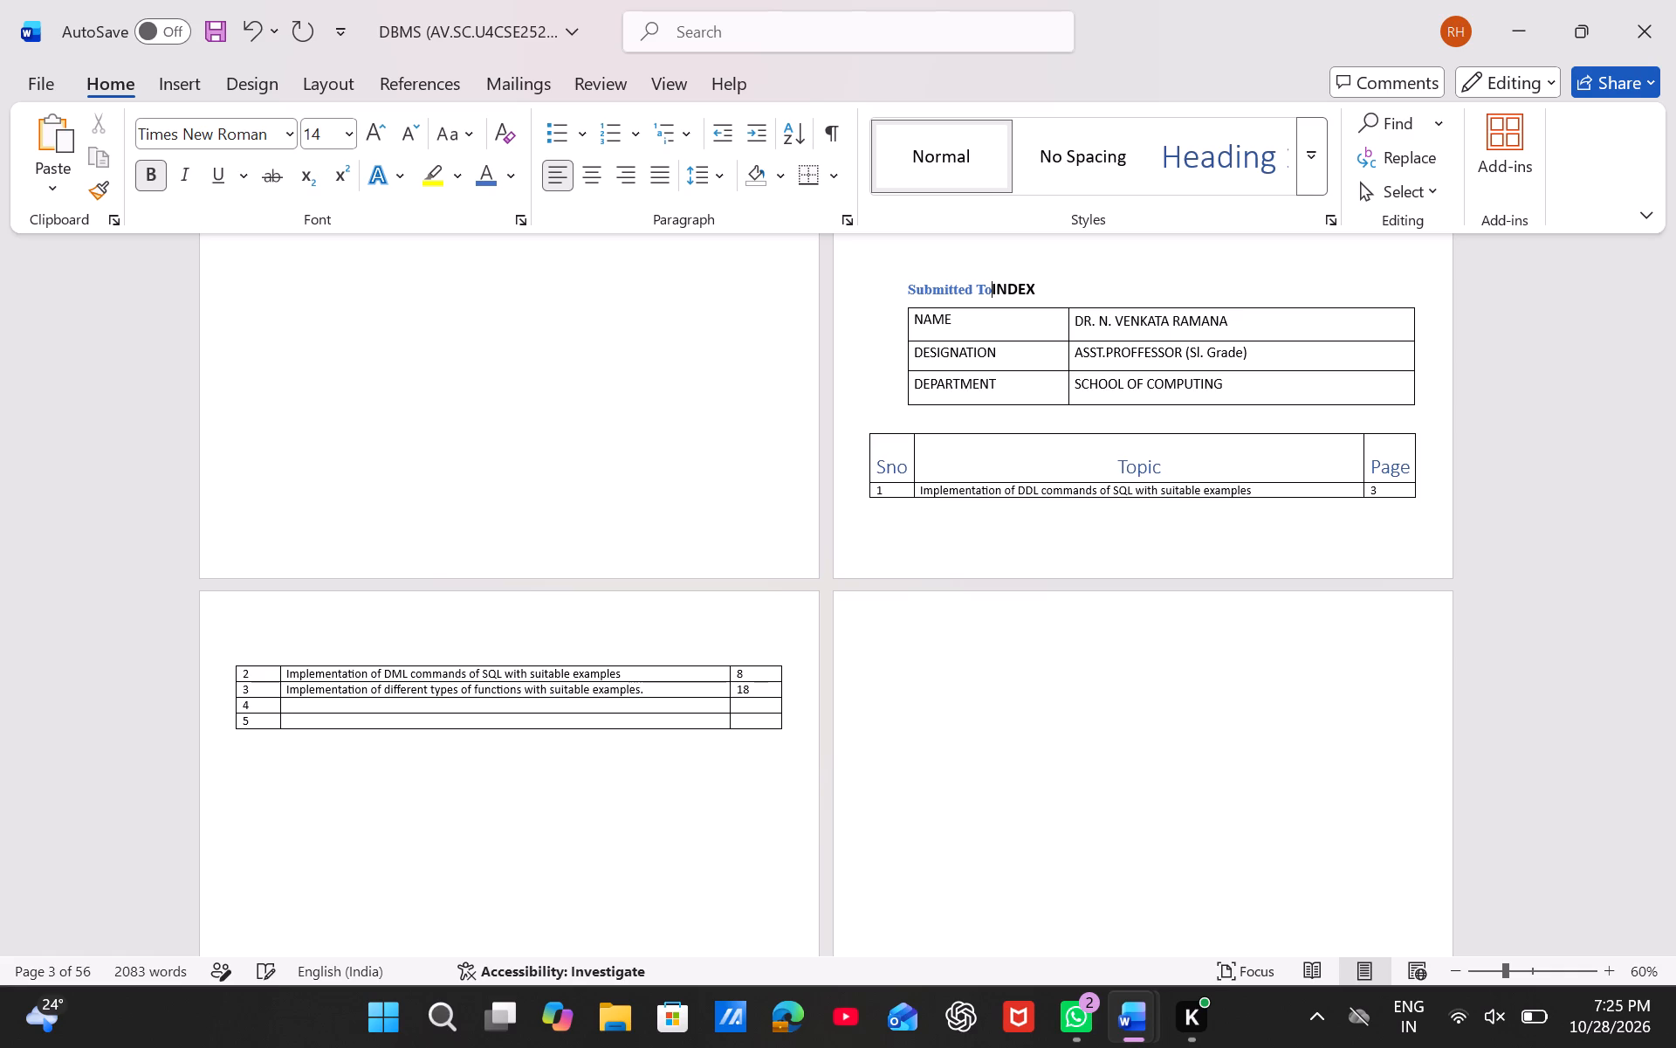
key(Return)
key(Return)
key(Return)
key(Return)
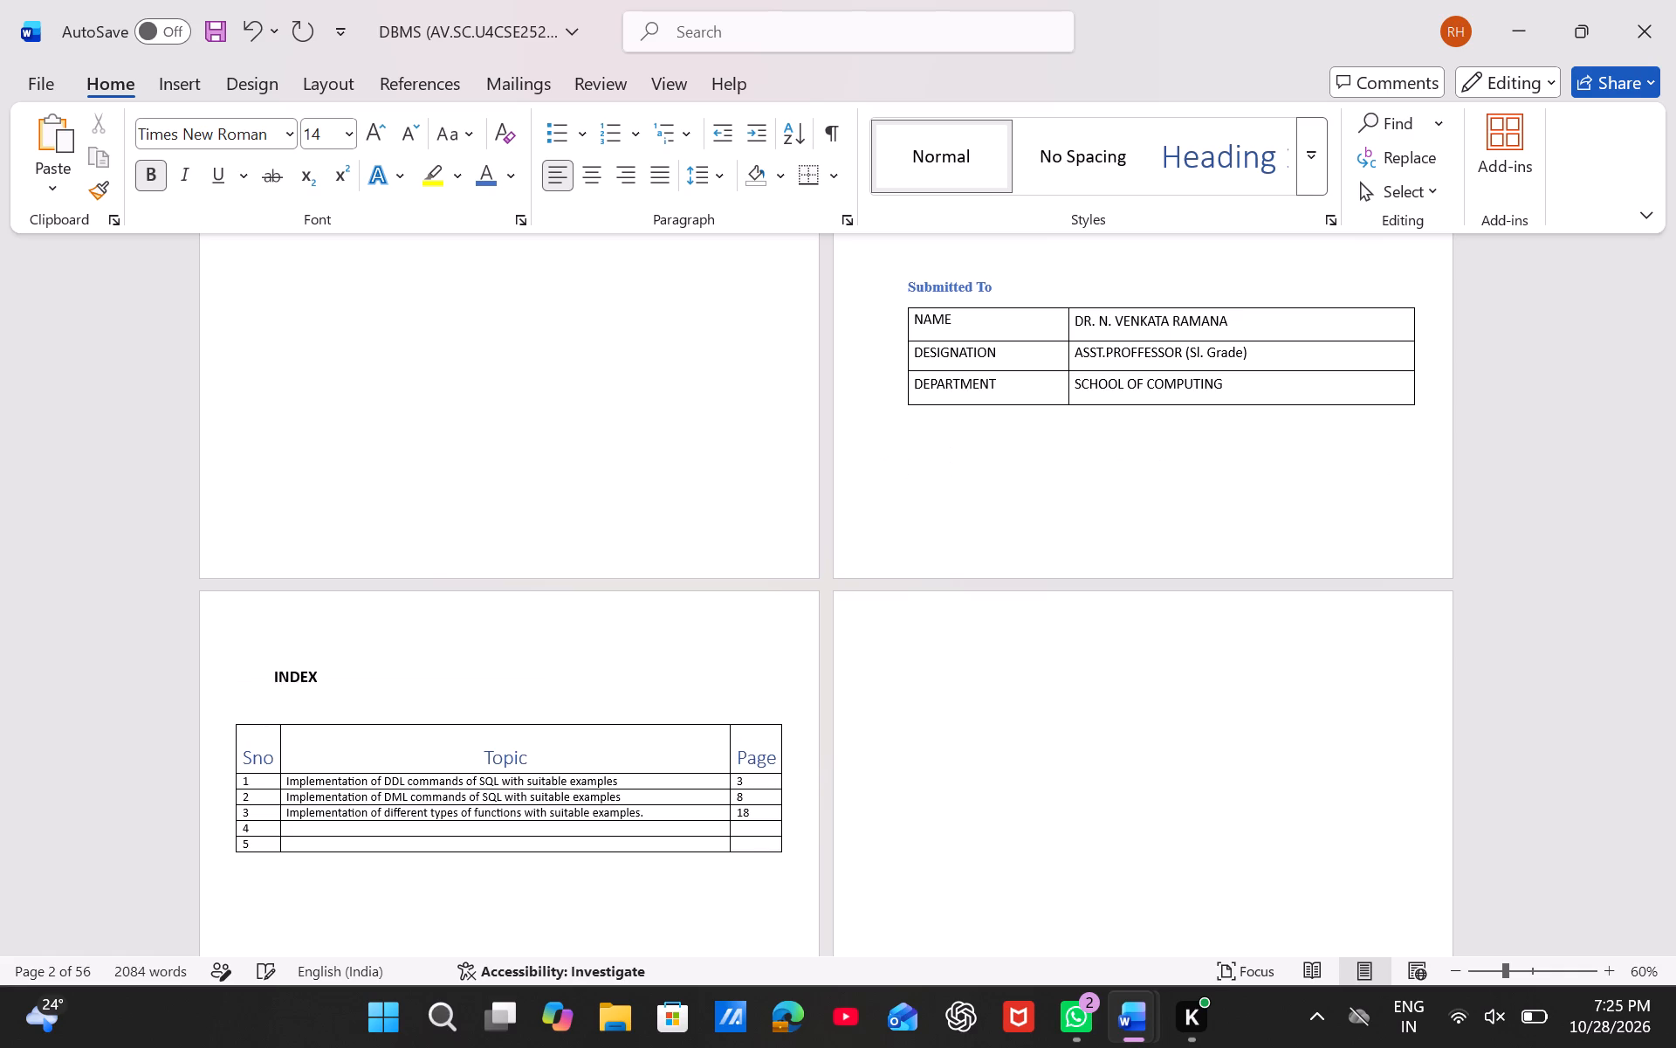
Pad the INDEX heading with leading spaces until it sits roughly centred above the index table.
key(space)
key(space)
key(space)
key(space)
key(space)
key(space)
key(space)
key(space)
key(space)
key(space)
key(space)
key(space)
key(space)
key(space)
key(space)
key(space)
key(space)
key(space)
key(space)
key(space)
key(space)
key(space)
key(space)
key(space)
key(space)
key(space)
key(space)
key(space)
key(space)
key(space)
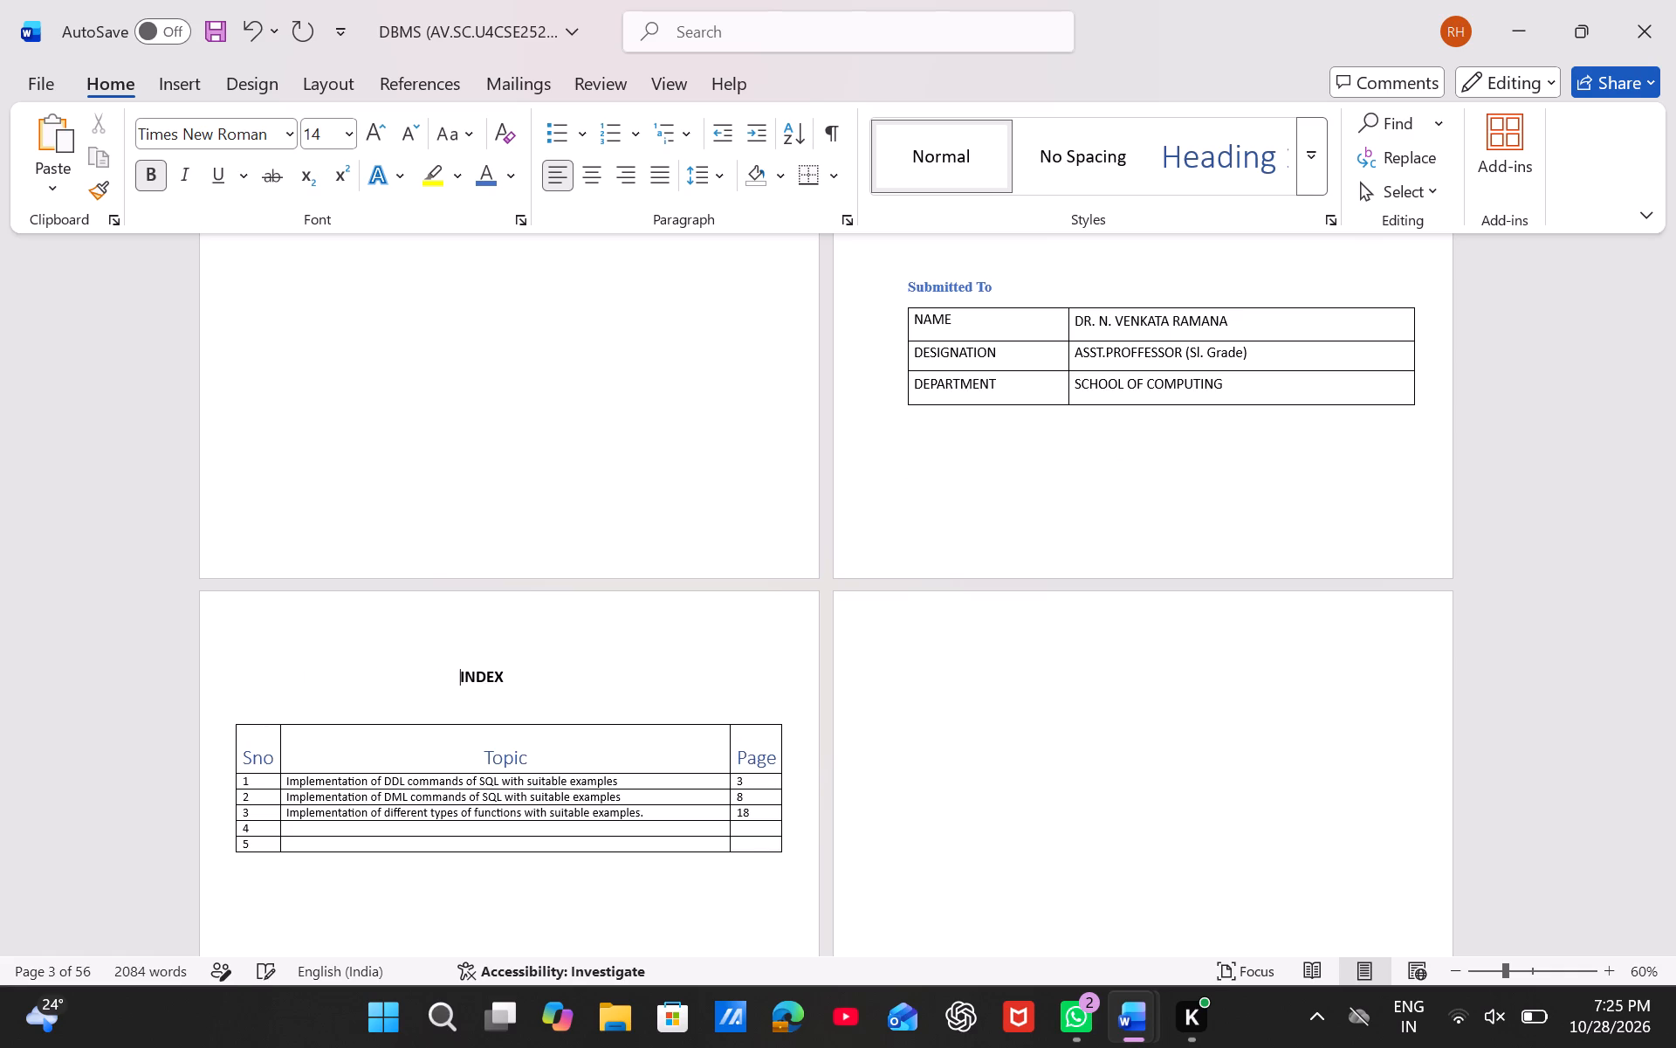
key(space)
key(space)
key(space)
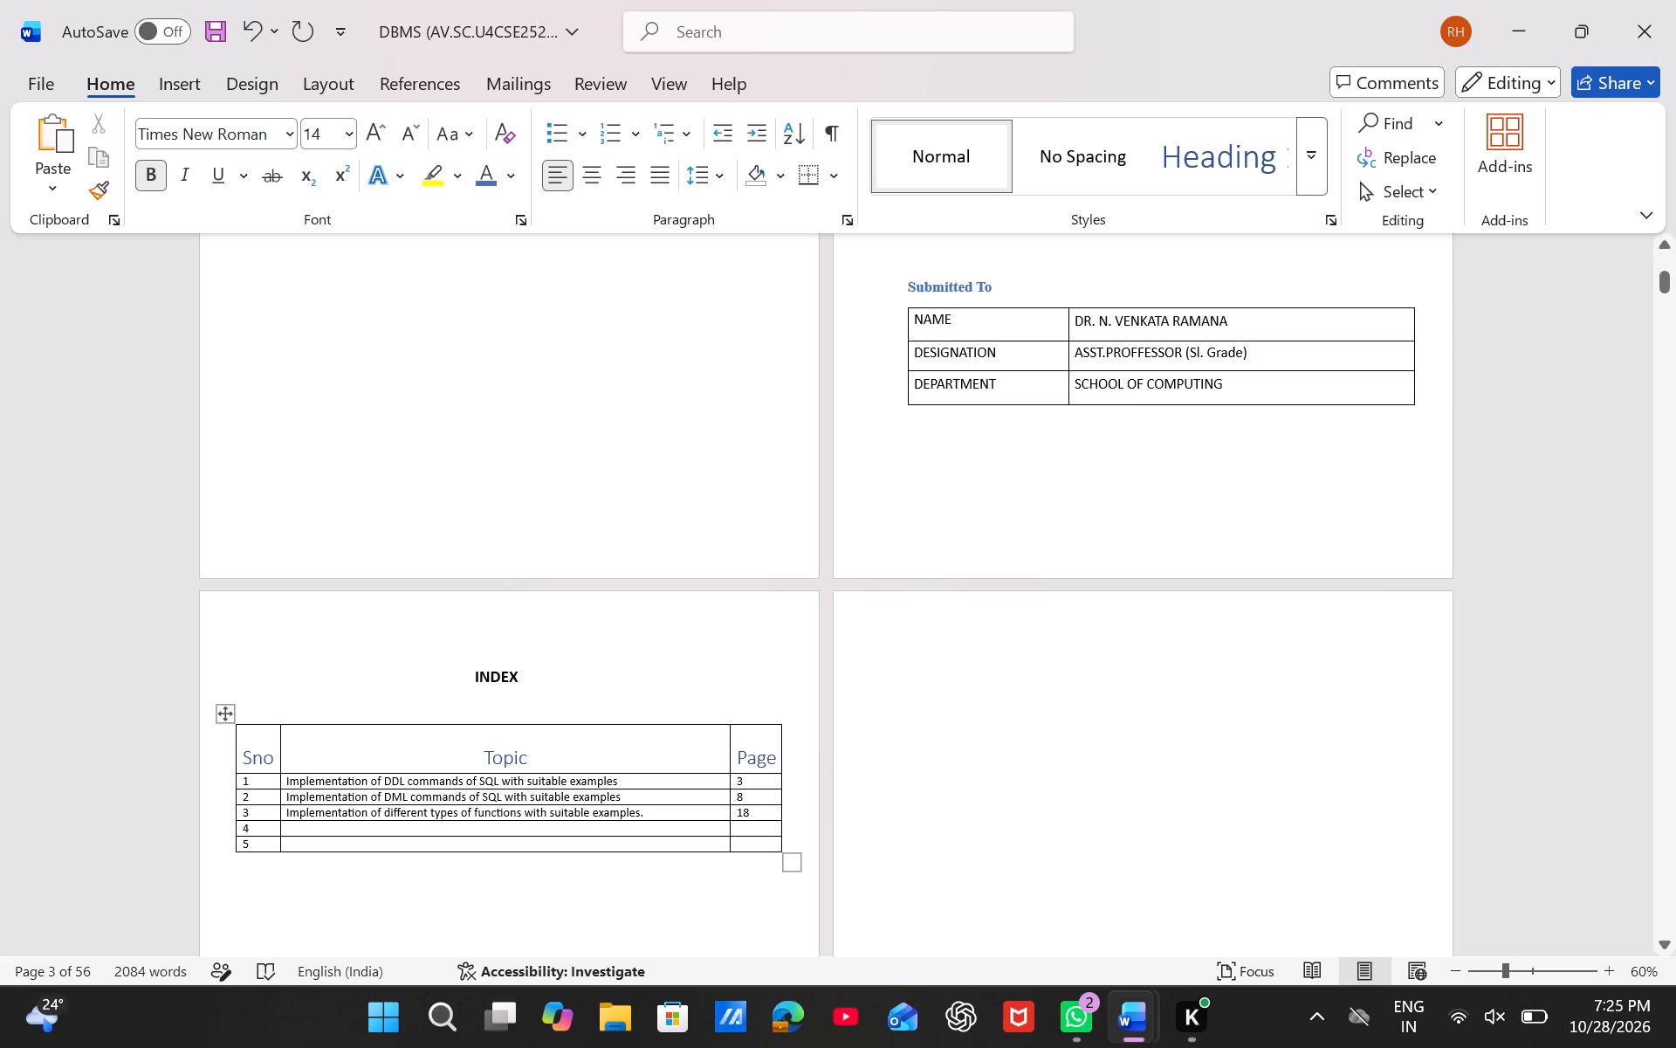
Change the text colour of the index table's Topic, Sno and Page column headings to black.
drag(532, 757, 477, 755)
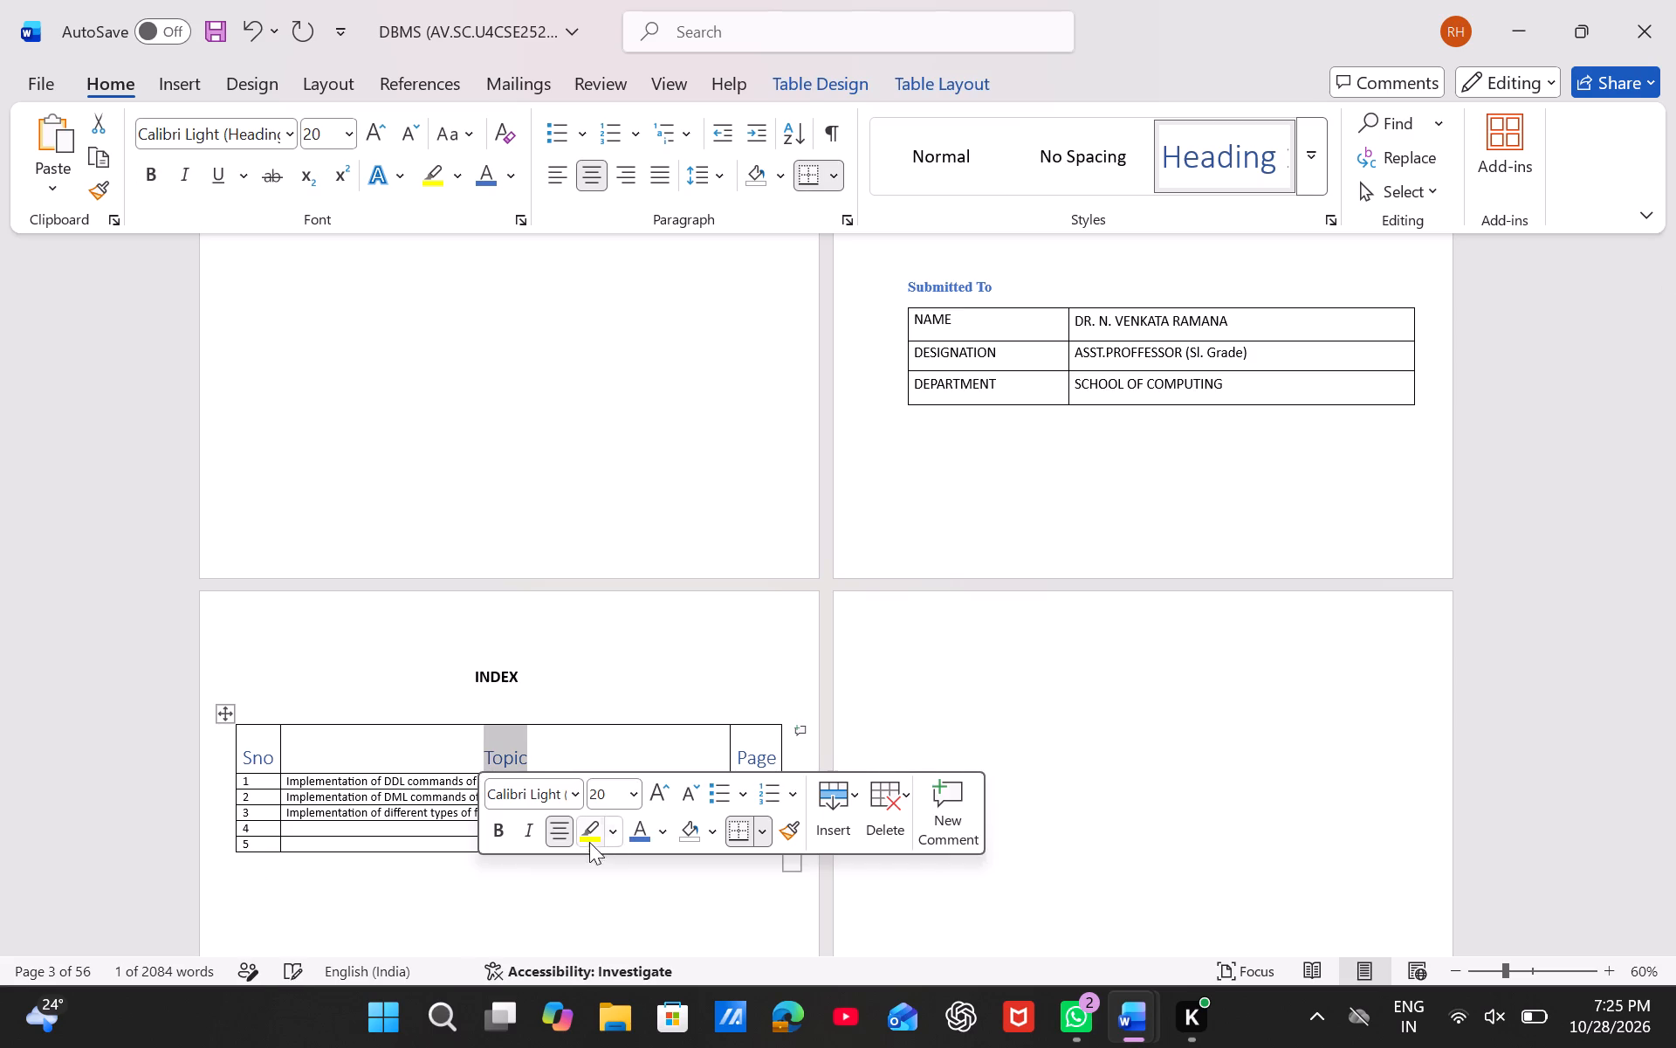
click(661, 829)
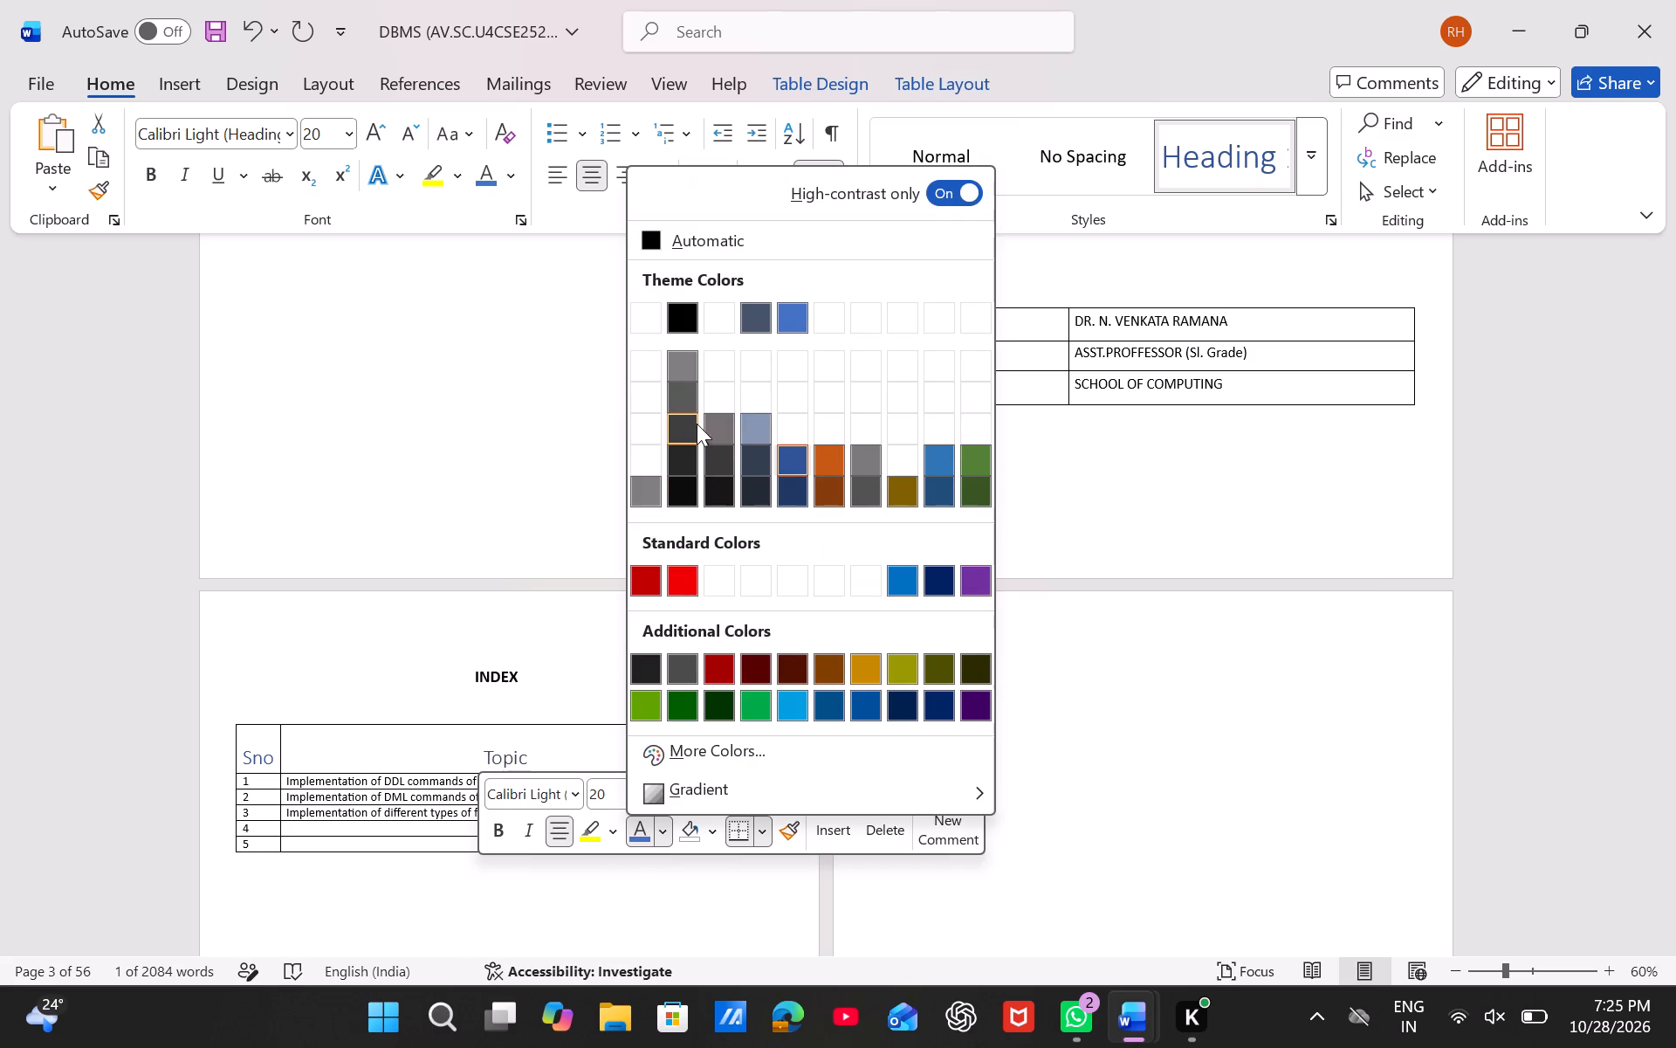
click(677, 315)
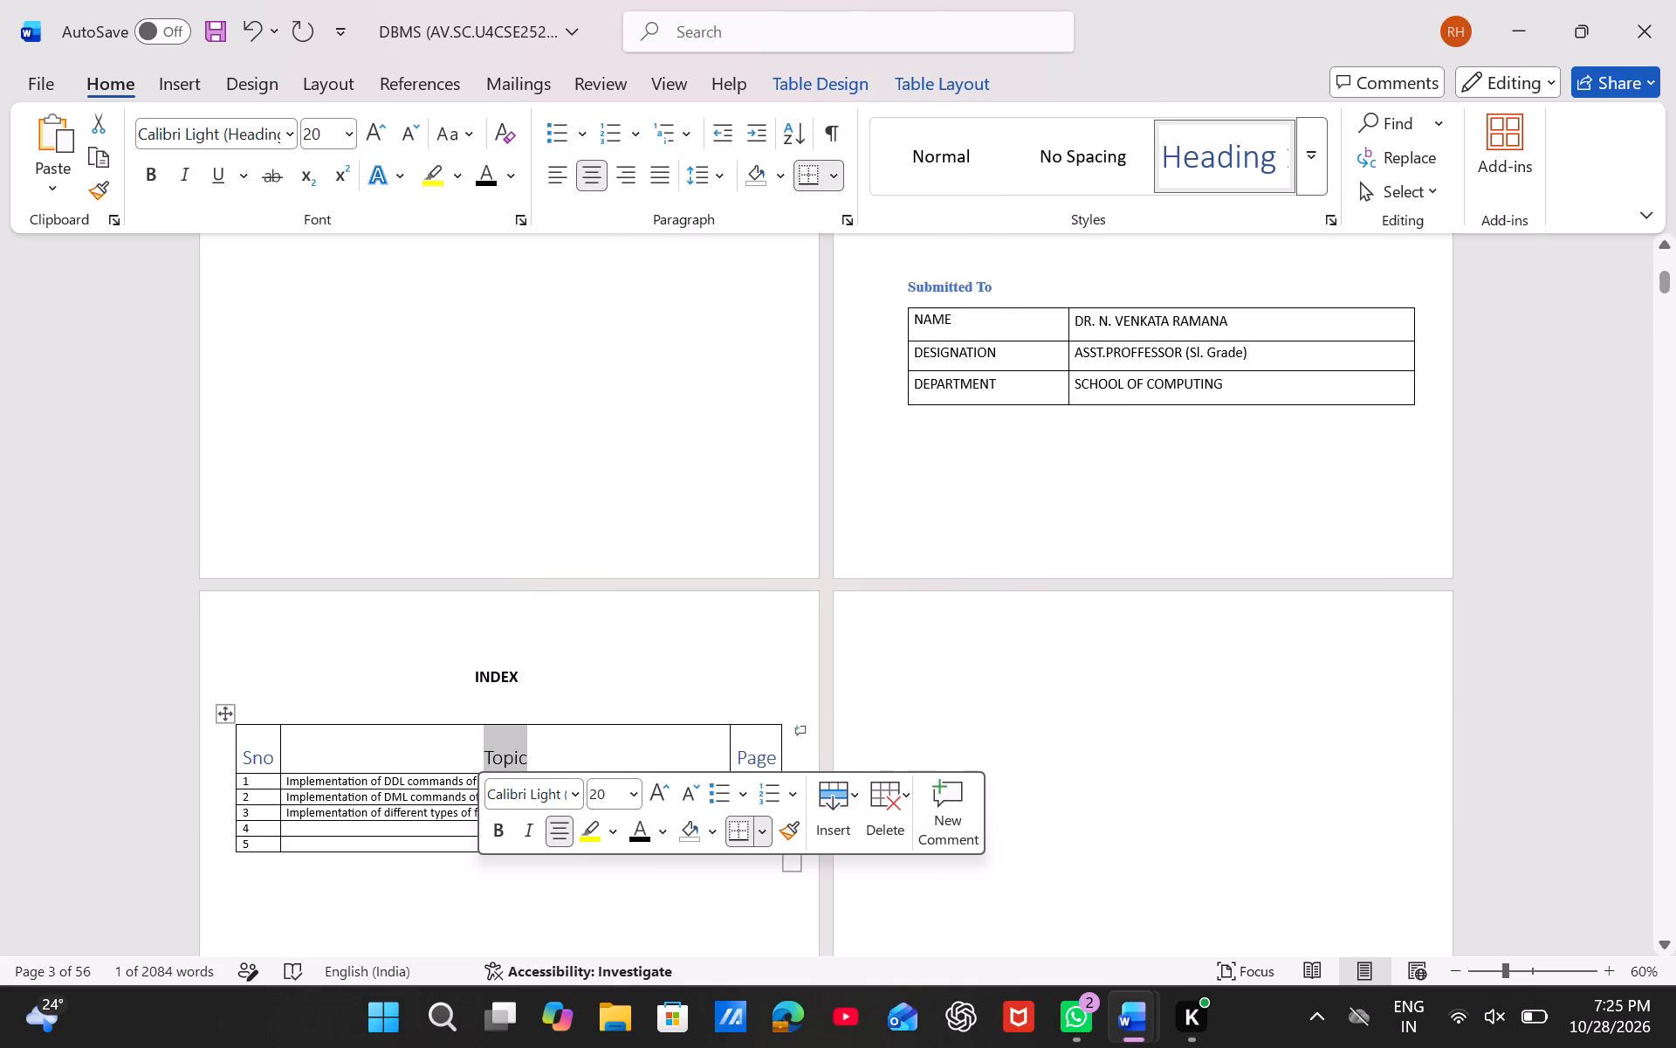
drag(277, 755, 254, 756)
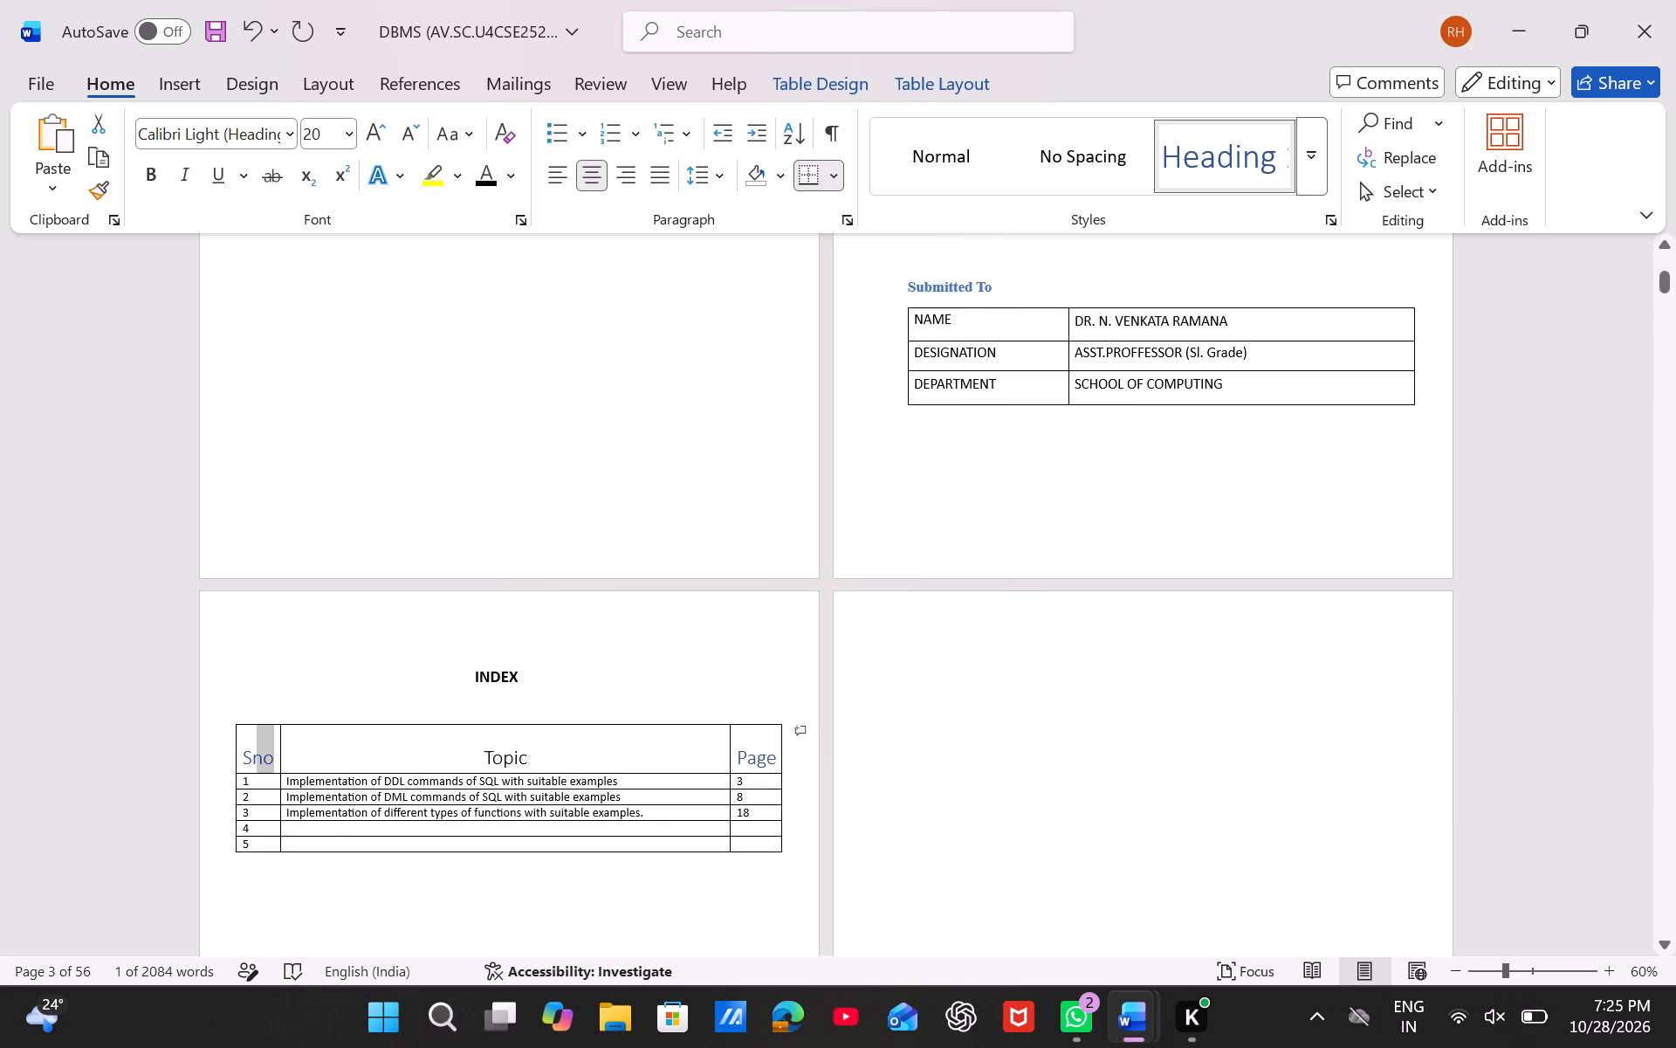
drag(254, 756, 244, 755)
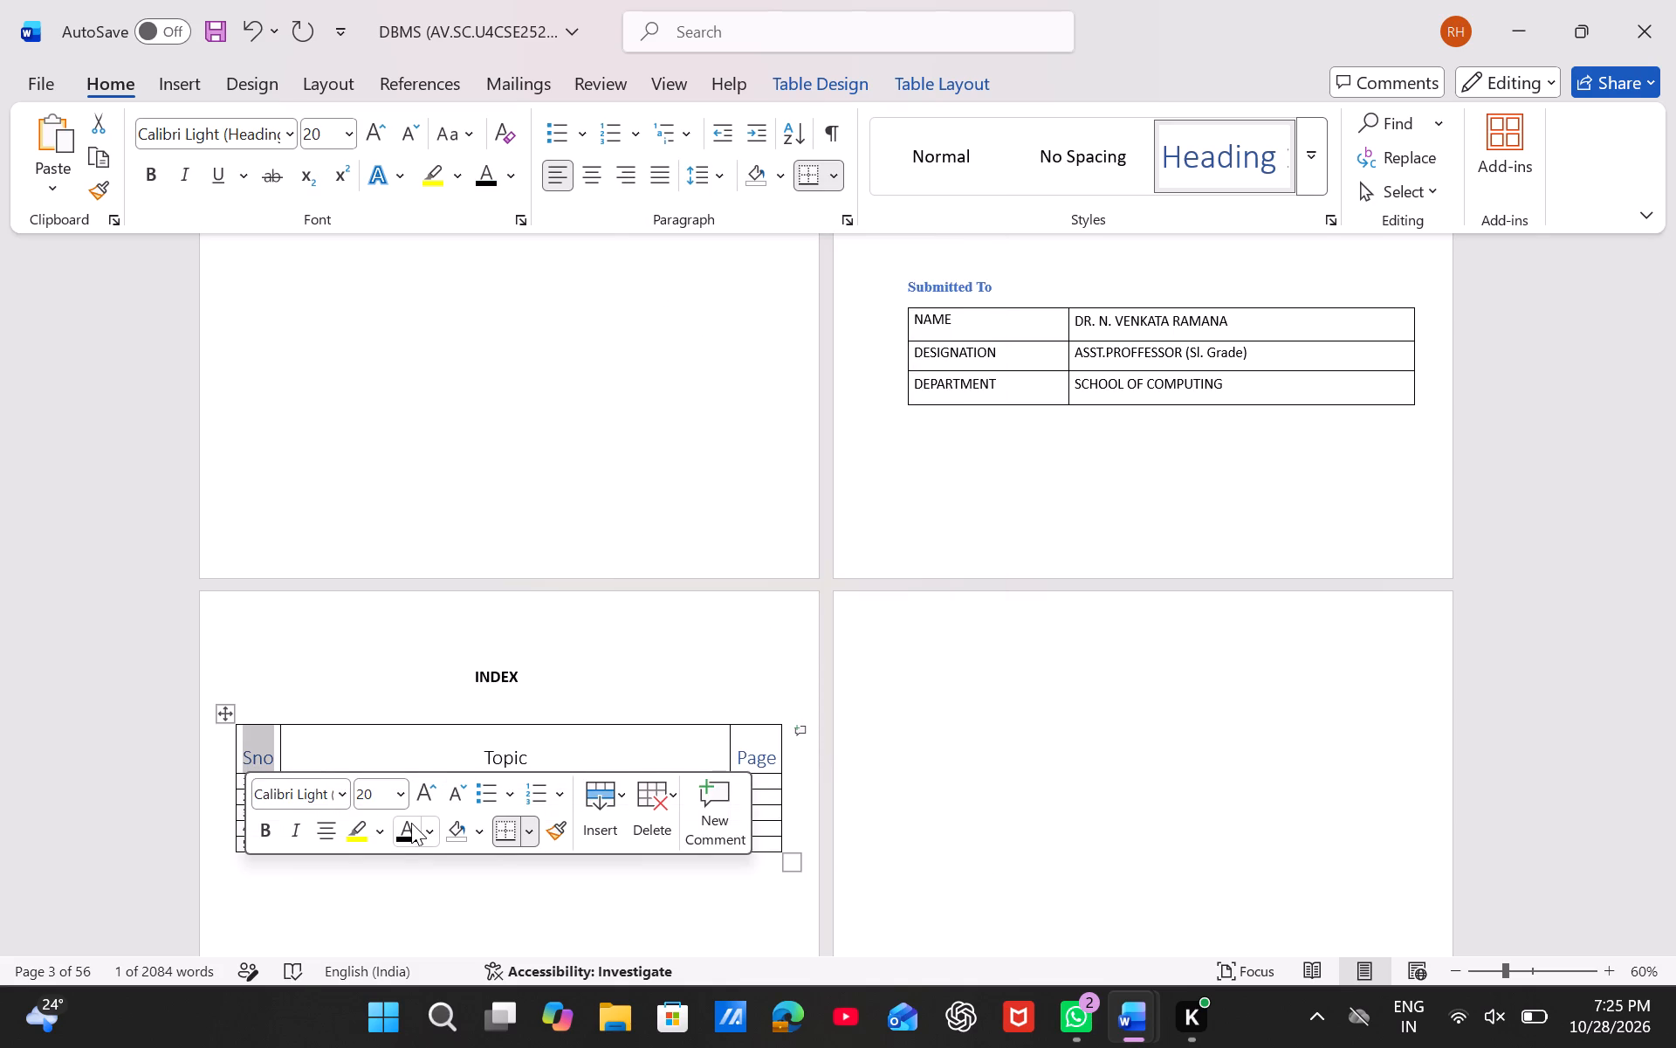
click(408, 825)
drag(773, 752, 741, 764)
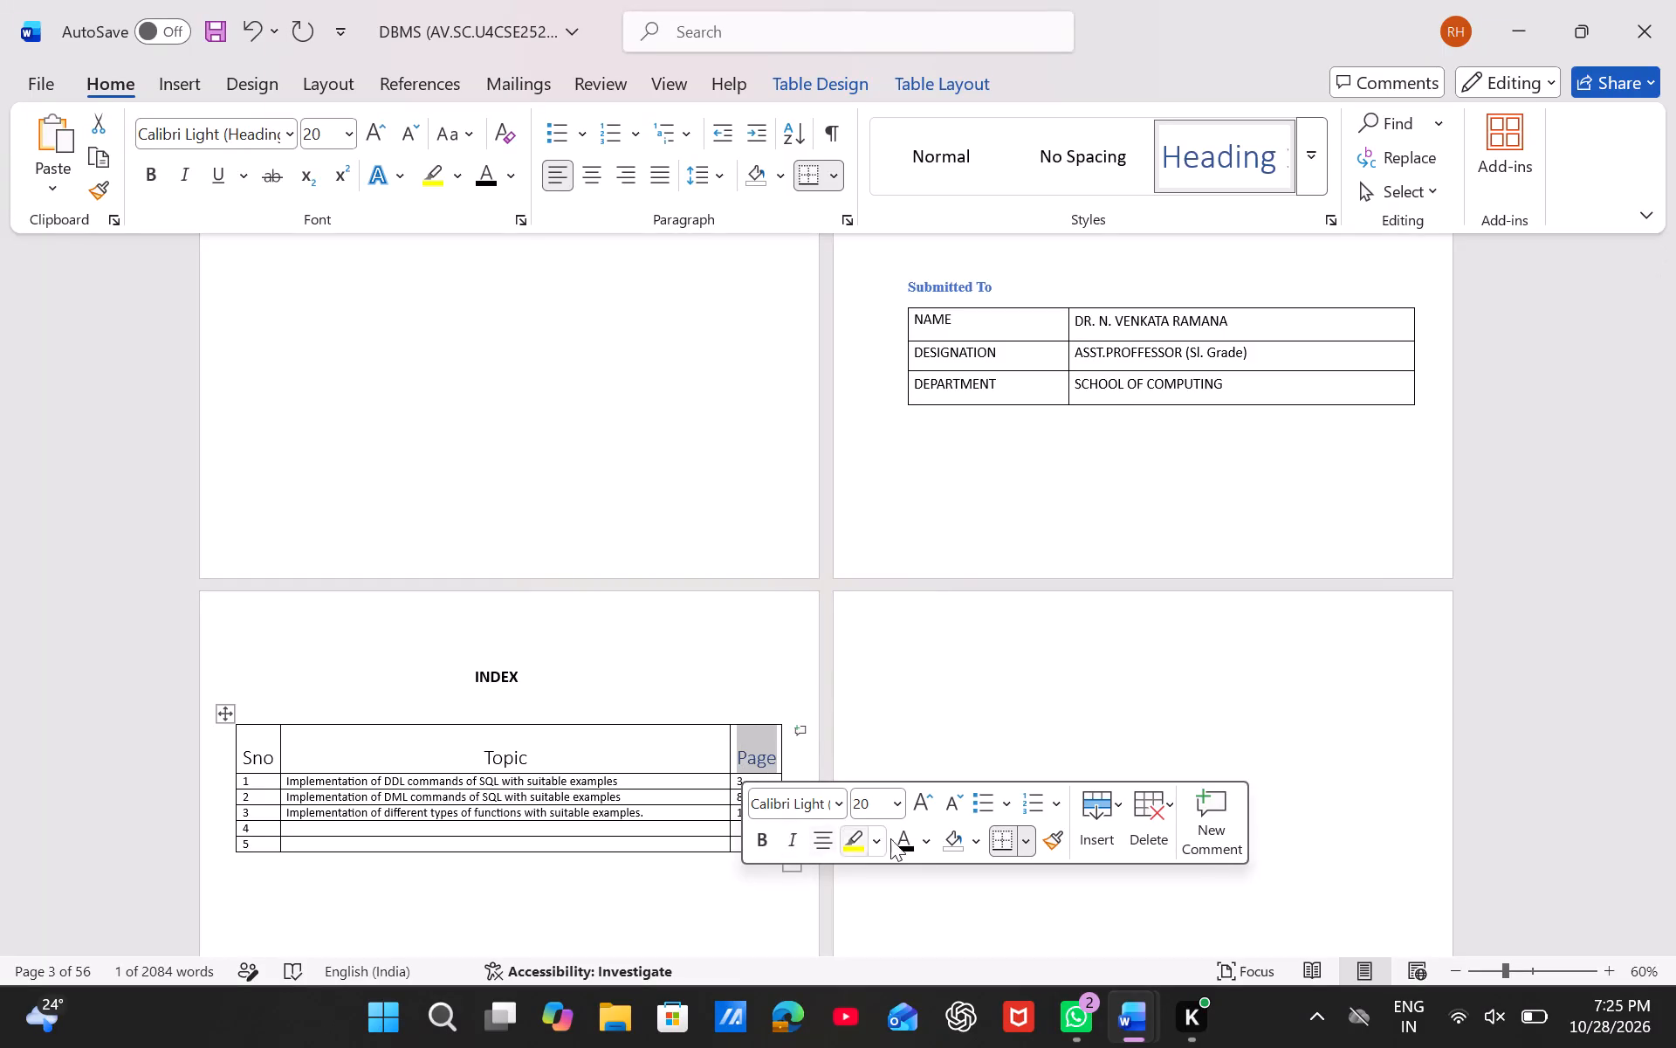
click(905, 839)
click(750, 664)
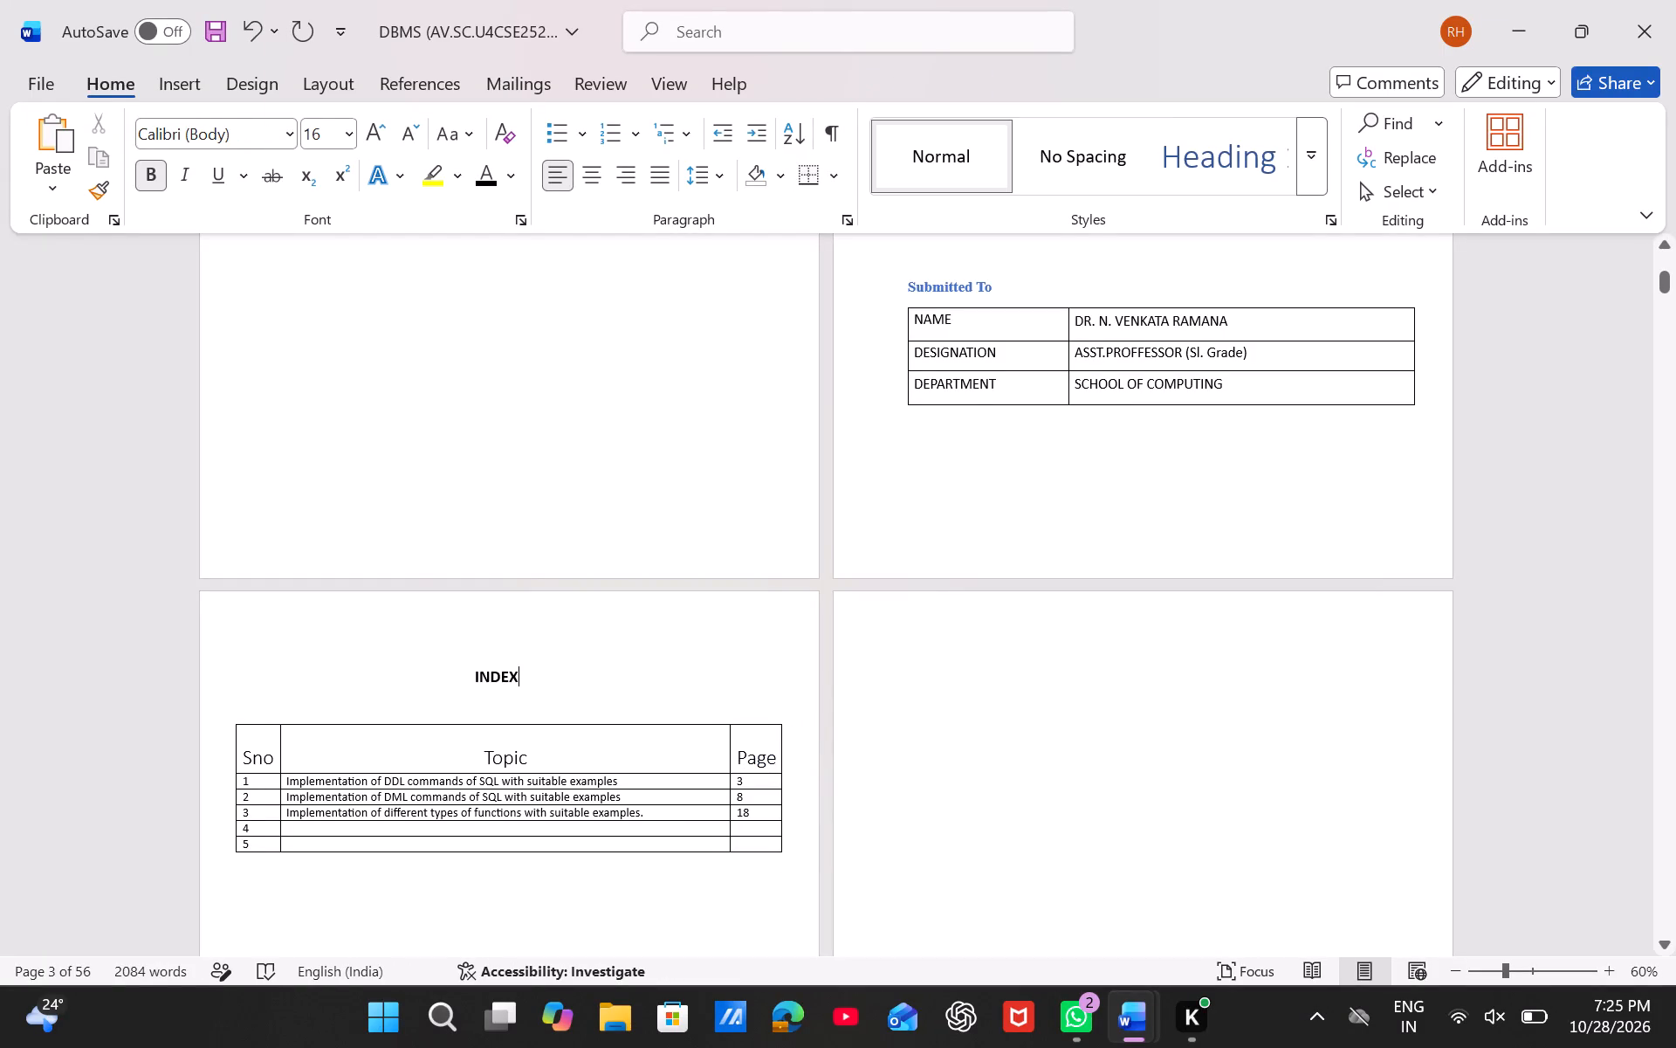
Set the font of the whole index table to Times New Roman, like the index in dbms-lab-report.
scroll(793, 788, down, 8)
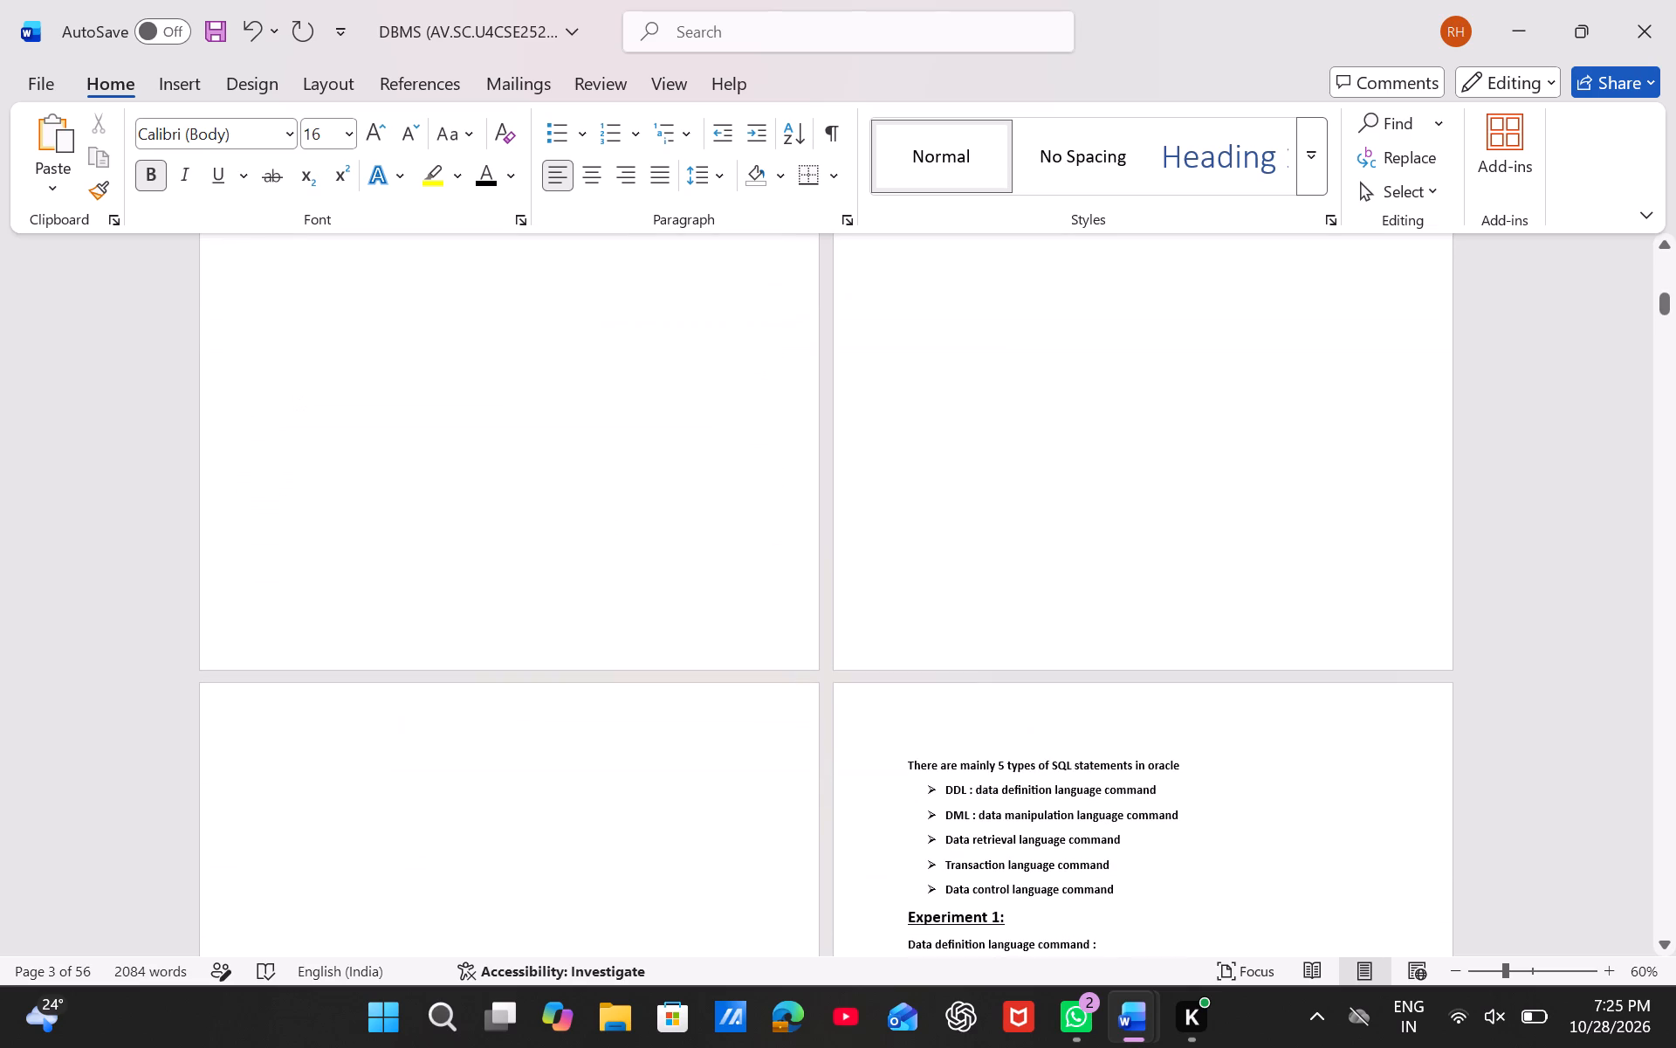
click(1288, 915)
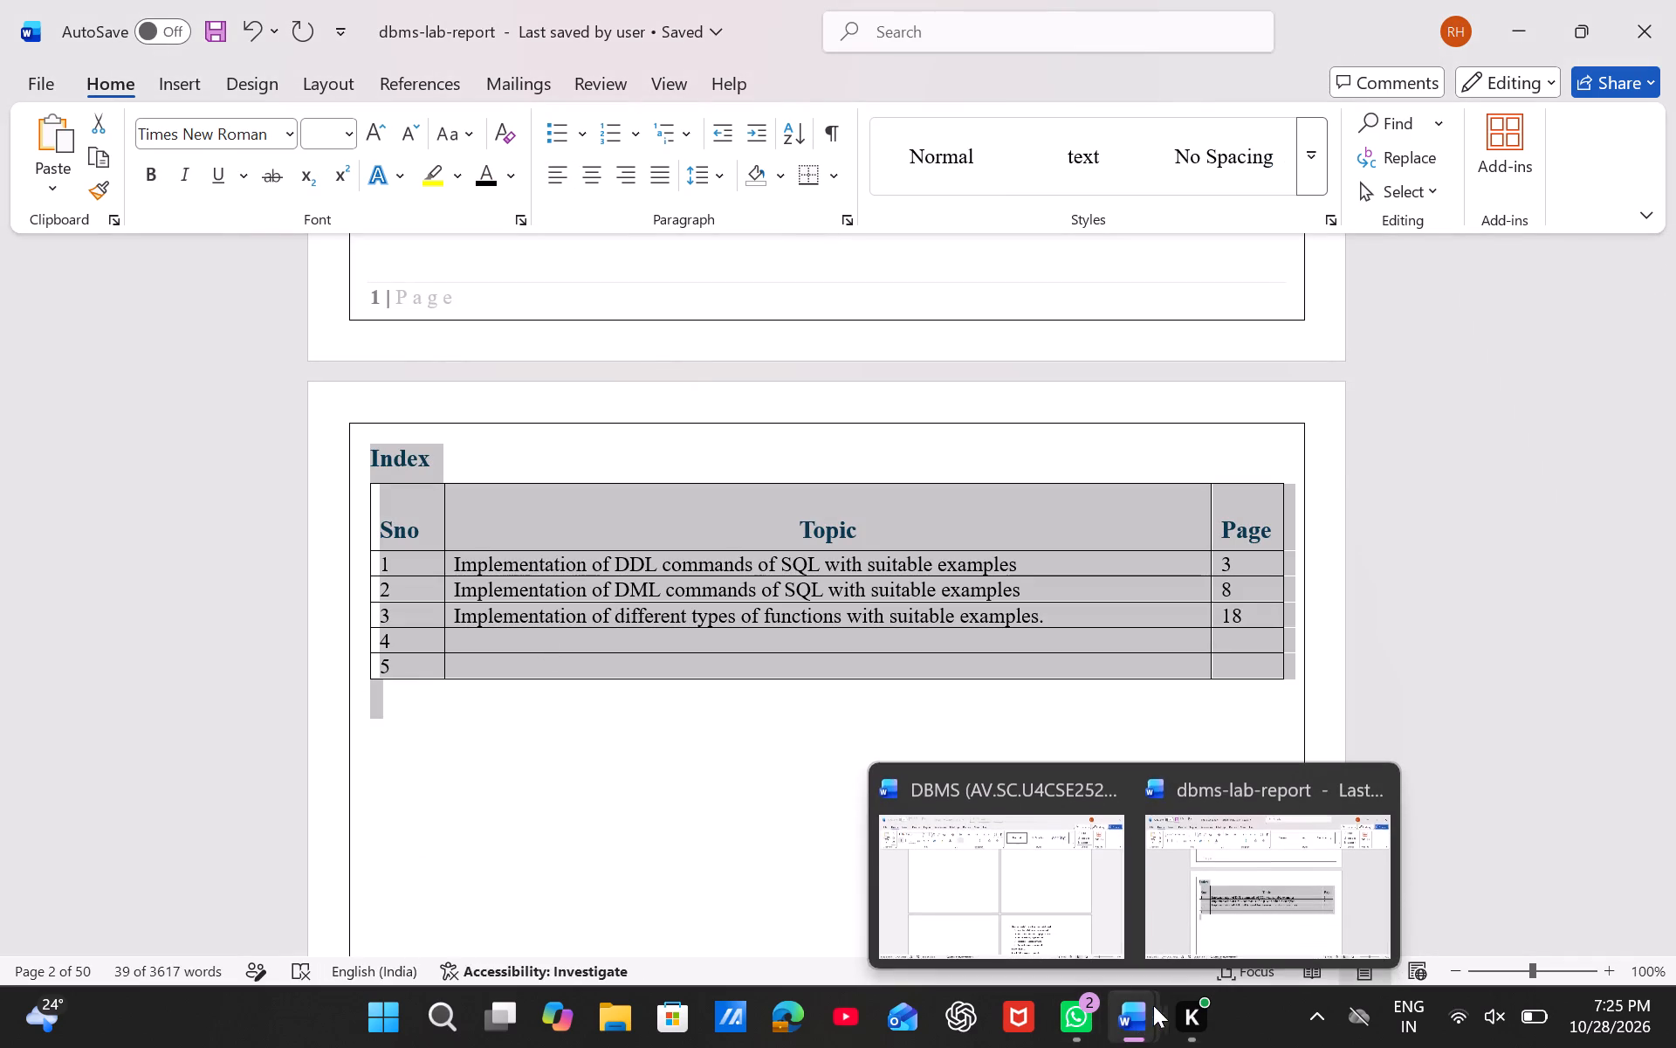
click(1248, 918)
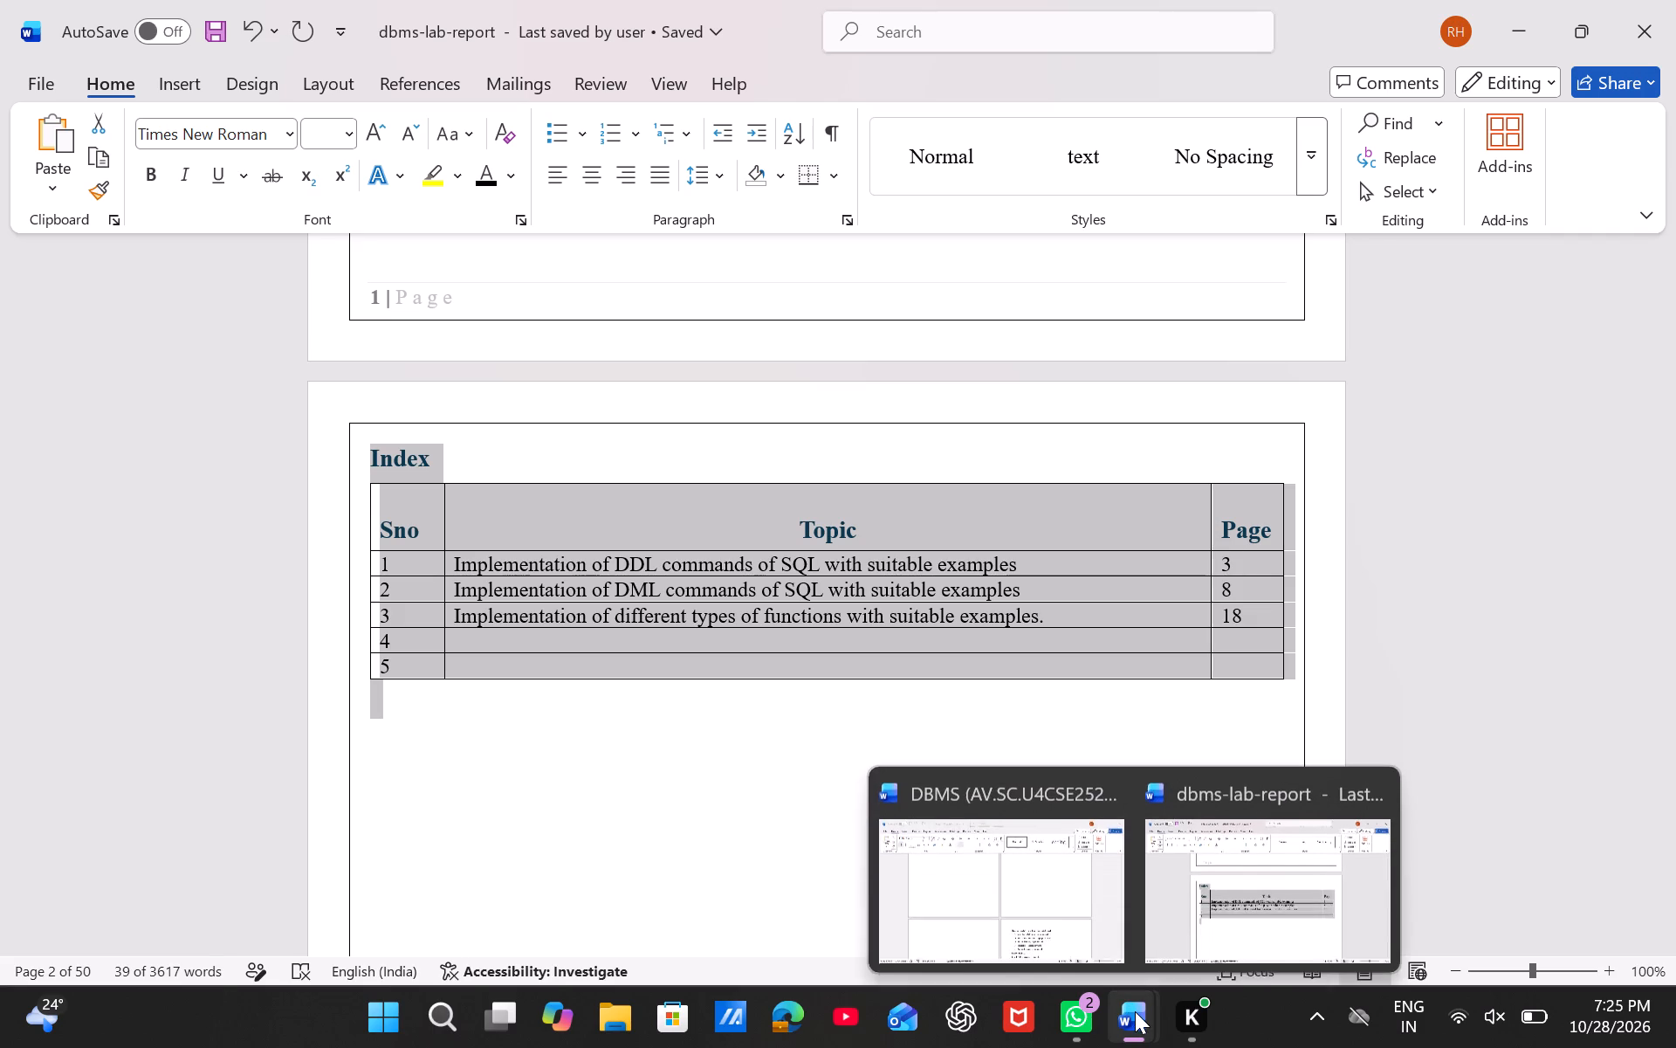
click(1043, 891)
scroll(743, 598, up, 3)
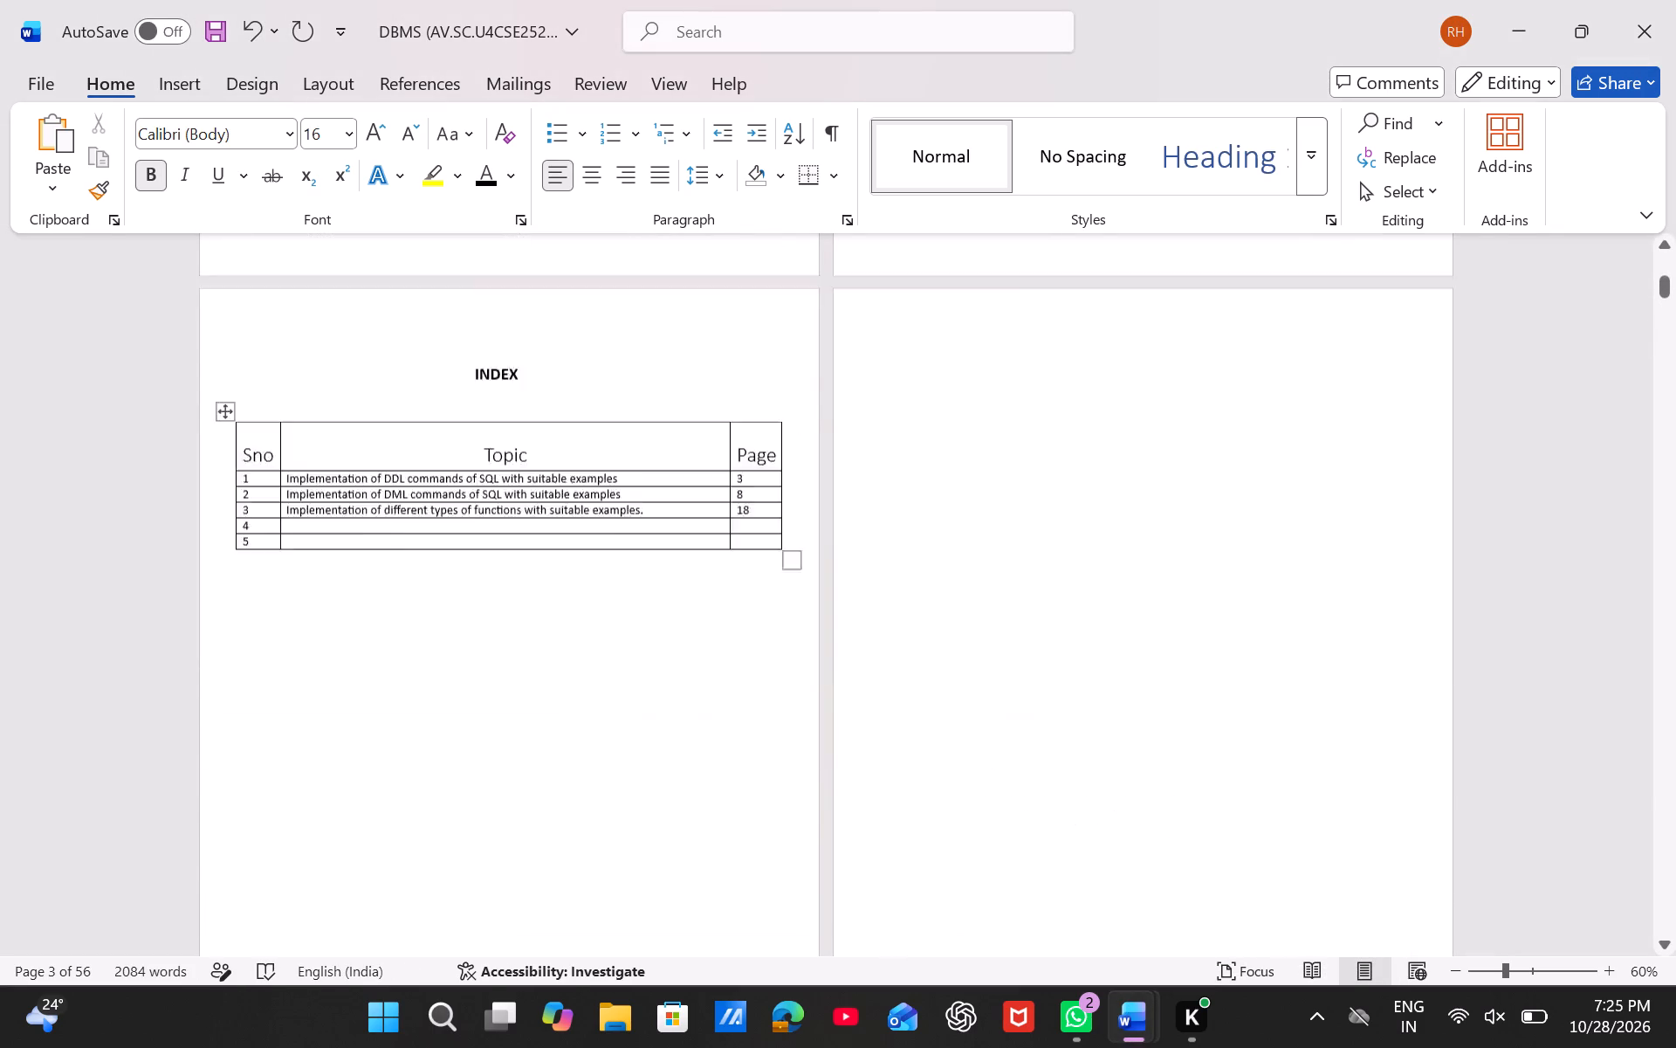
scroll(743, 598, up, 1)
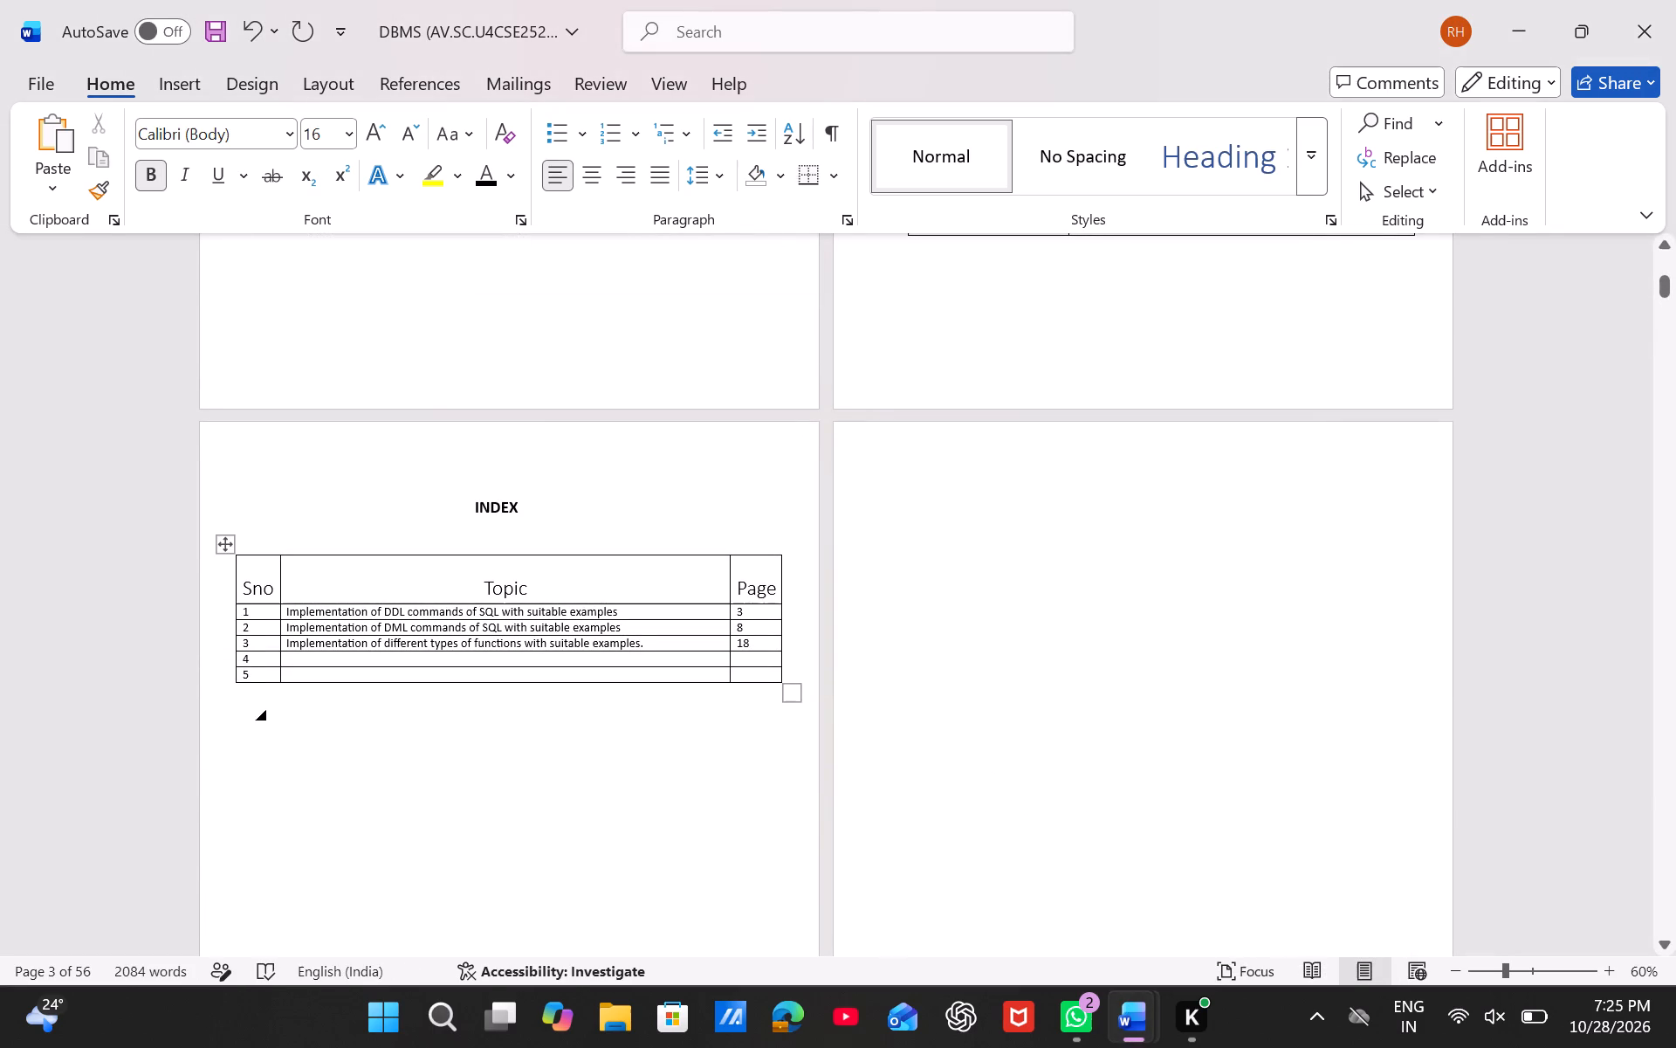
drag(663, 724, 256, 589)
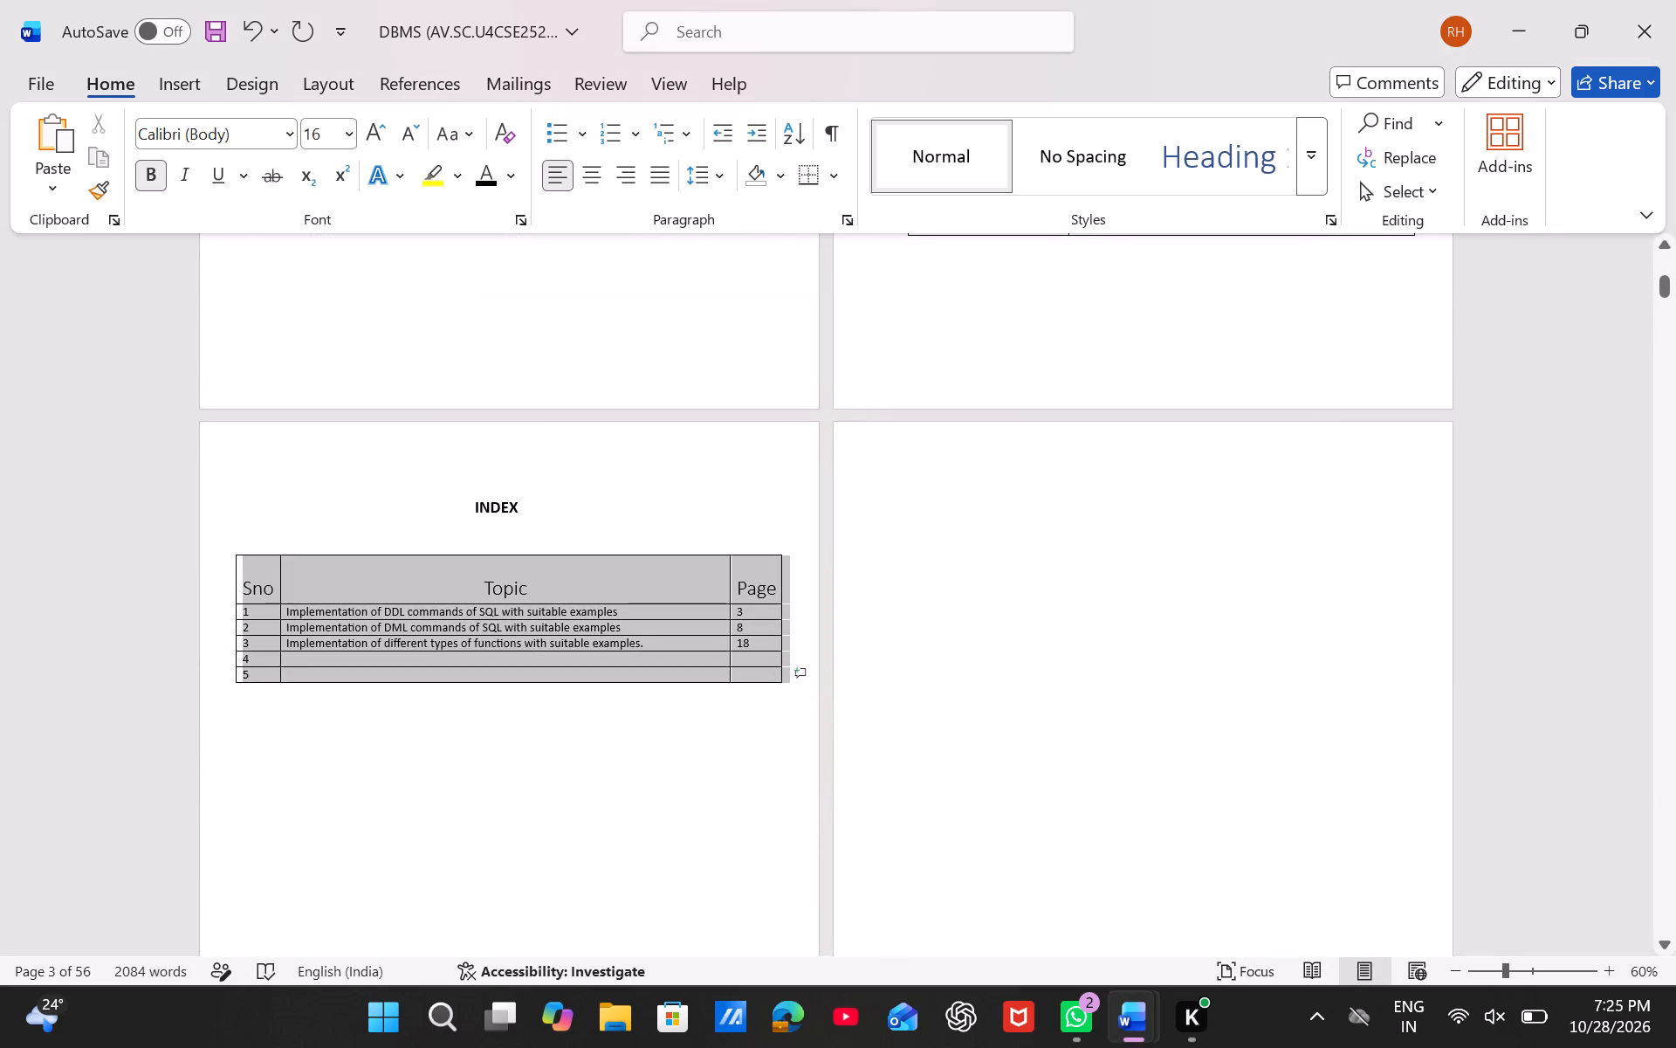
drag(256, 589, 244, 589)
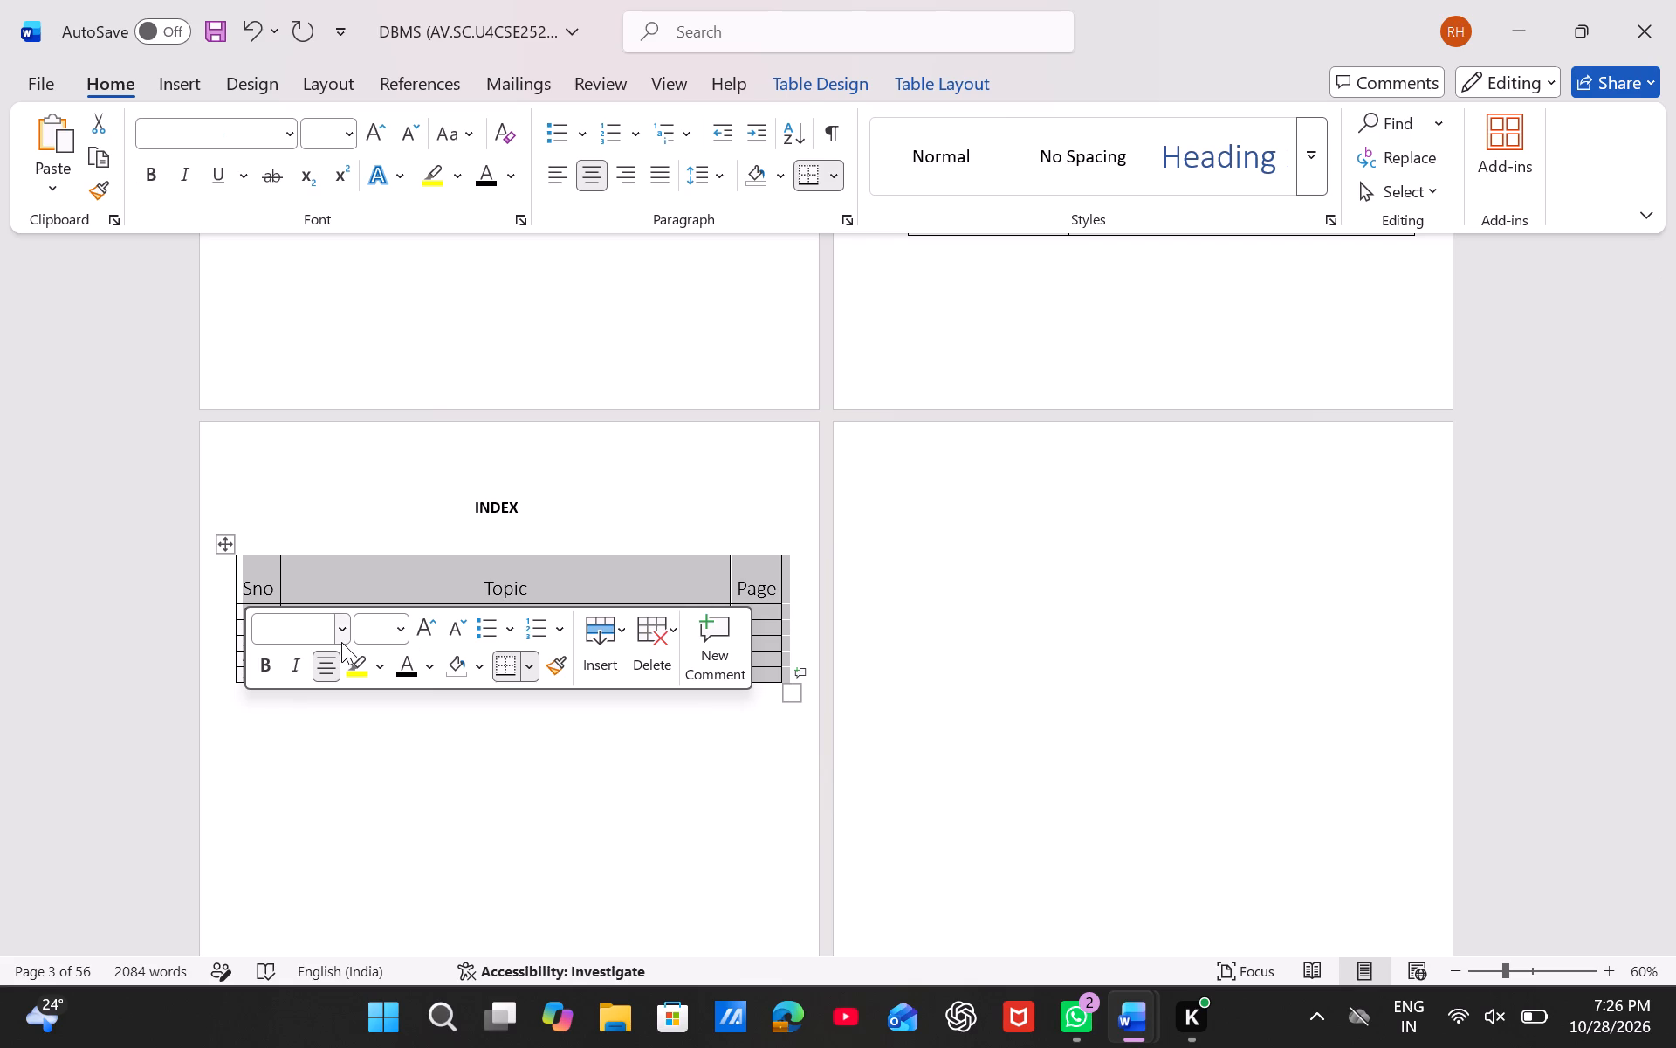
click(343, 630)
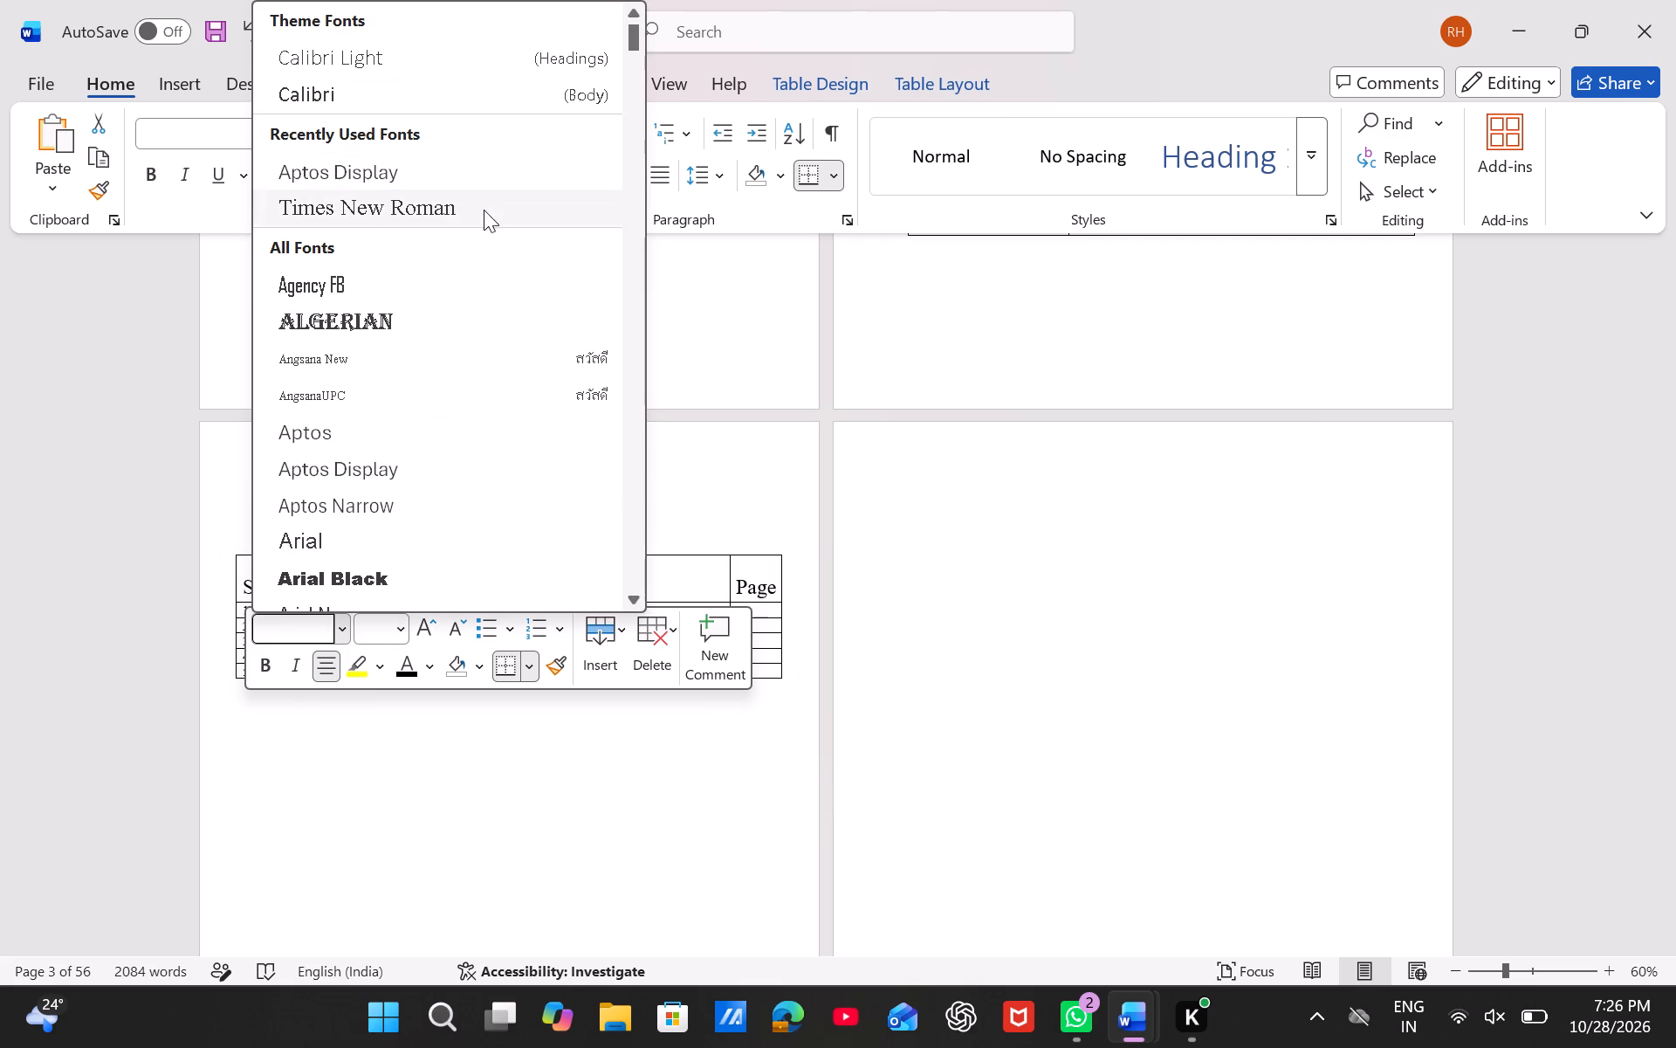
click(469, 226)
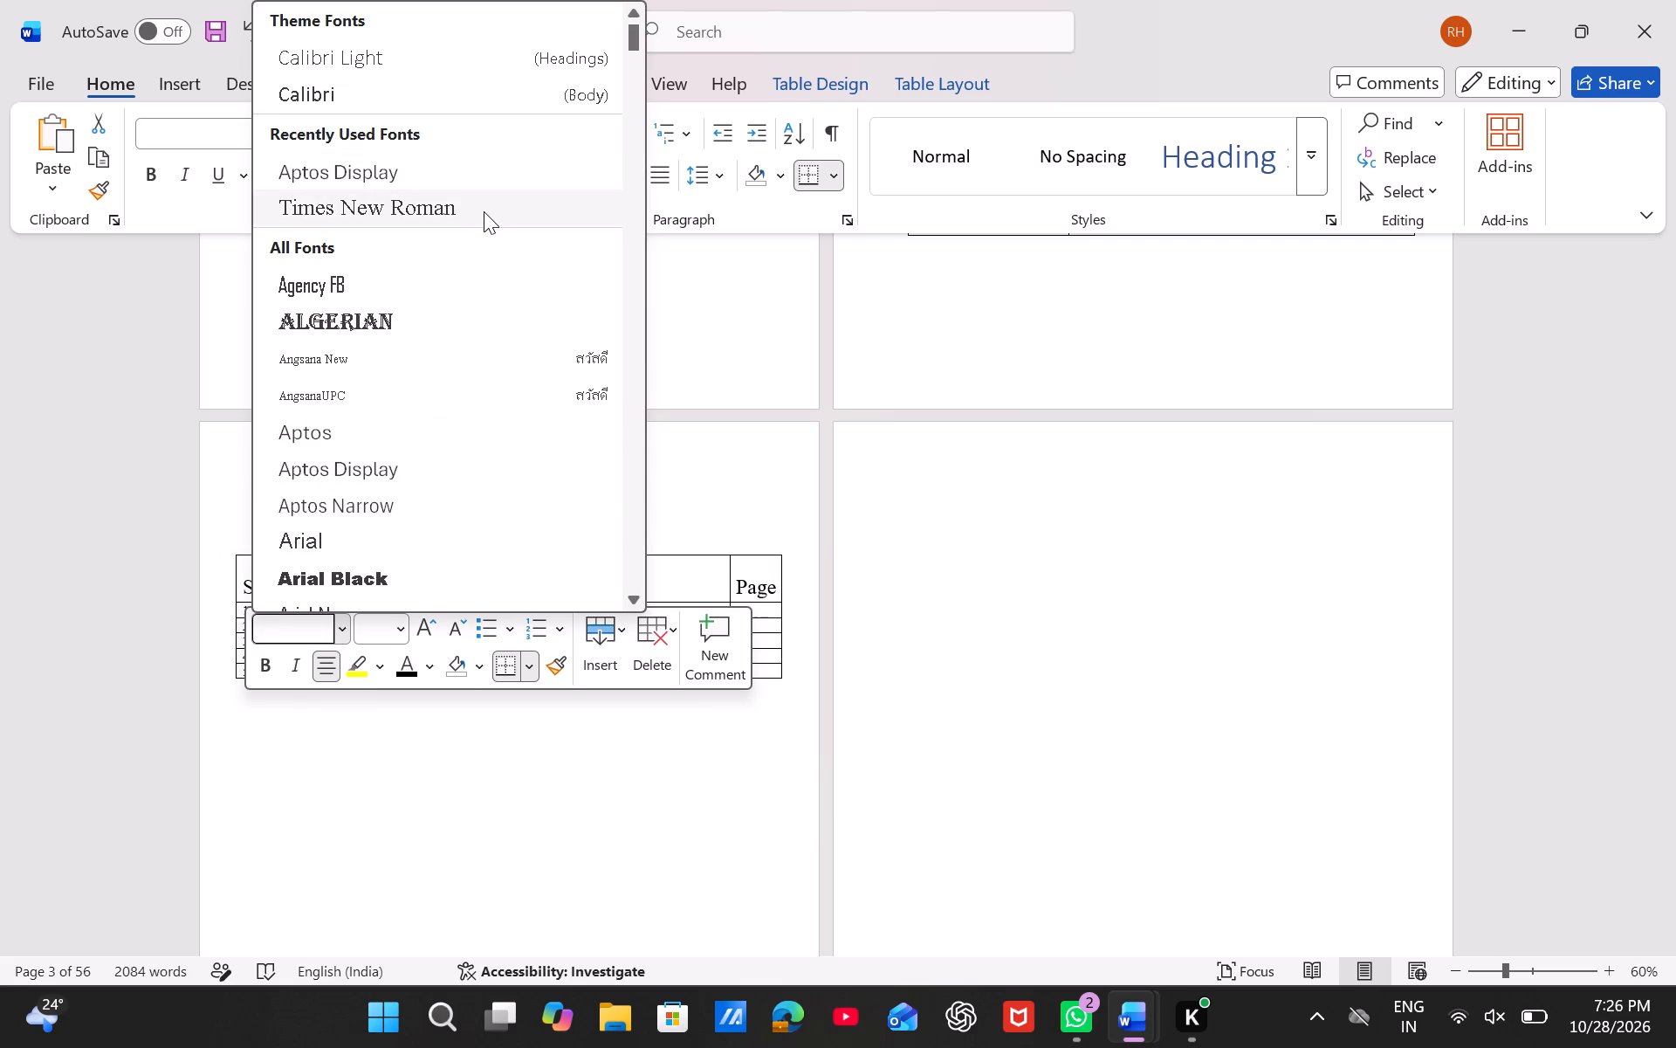
click(486, 207)
click(436, 821)
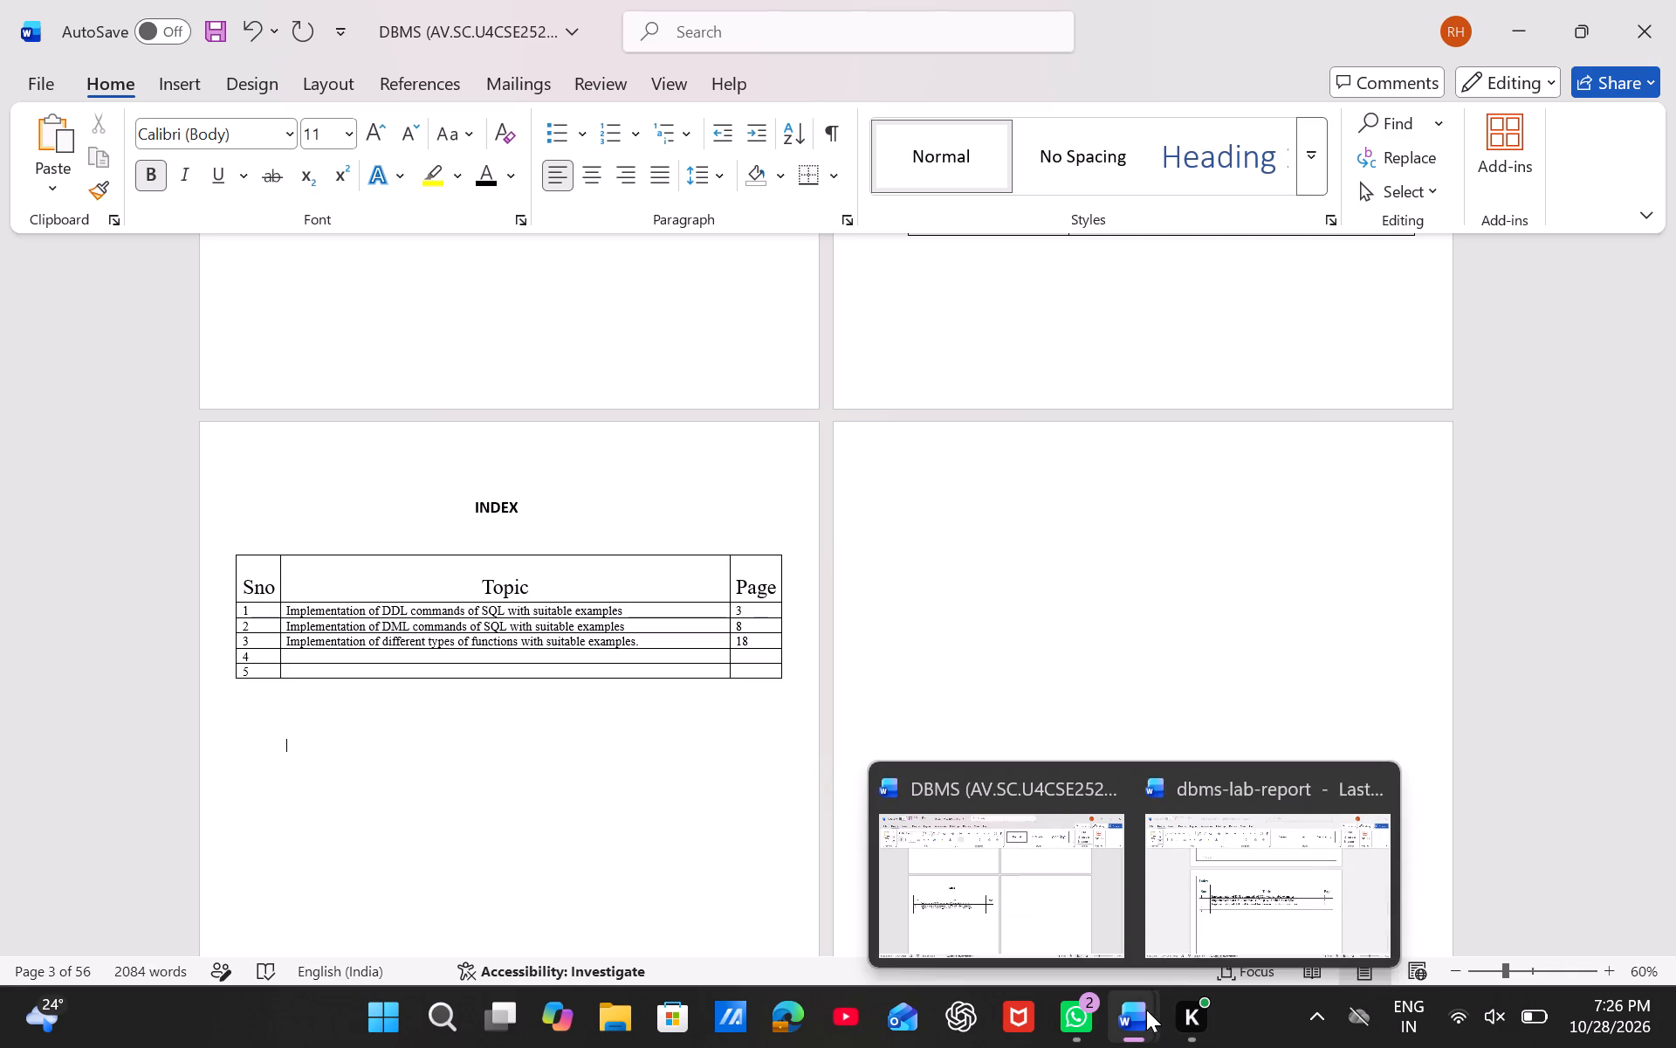
Switch to dbms-lab-report and examine the font formatting of the topic entries in its index table.
click(1218, 931)
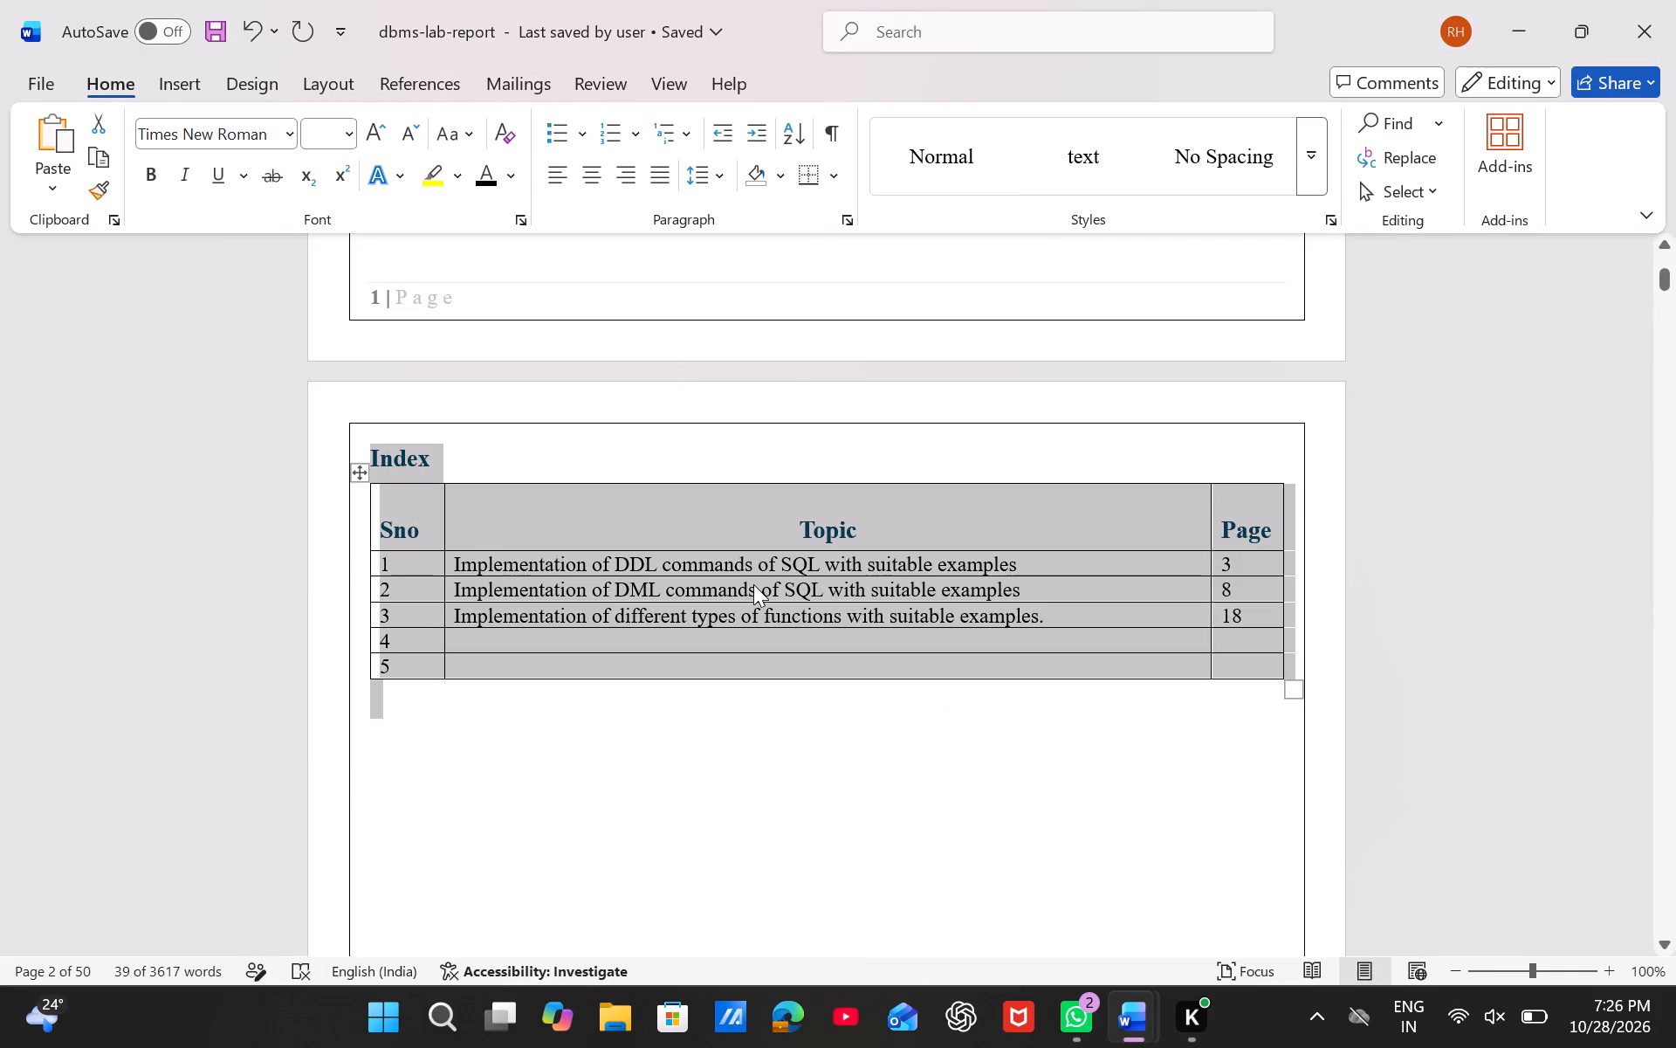
right_click(753, 584)
click(611, 703)
click(594, 802)
drag(1059, 617, 1013, 616)
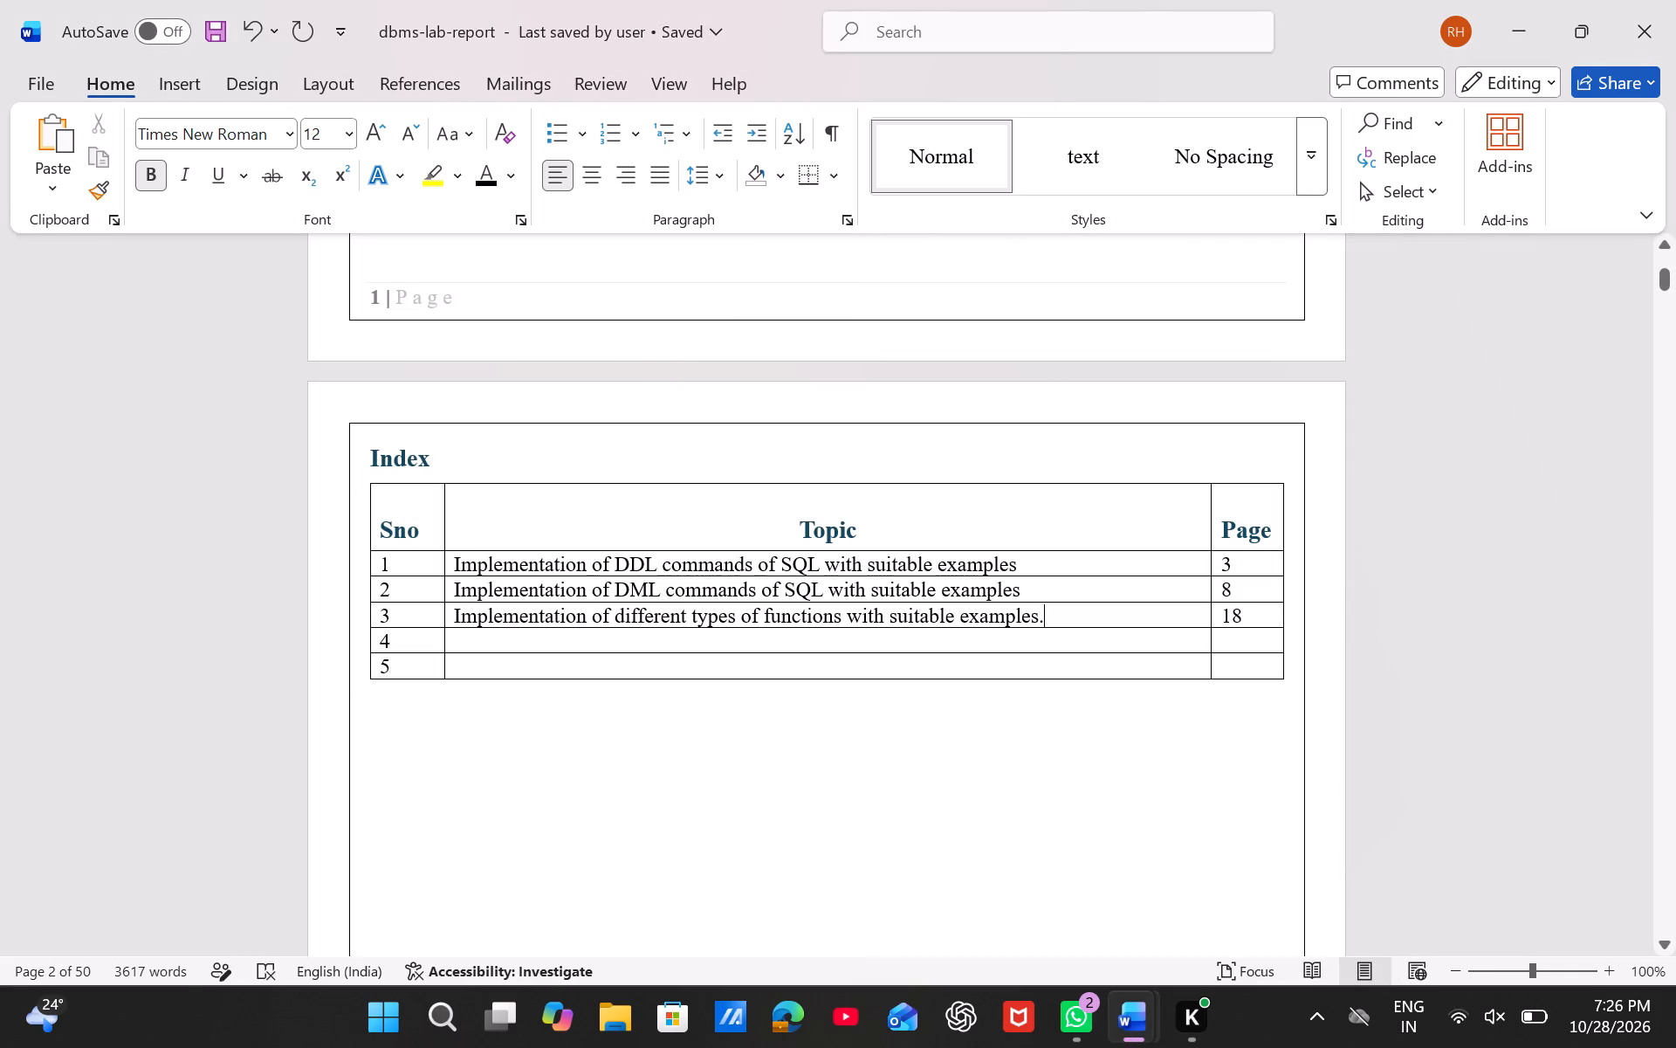
drag(1013, 616, 529, 603)
click(768, 810)
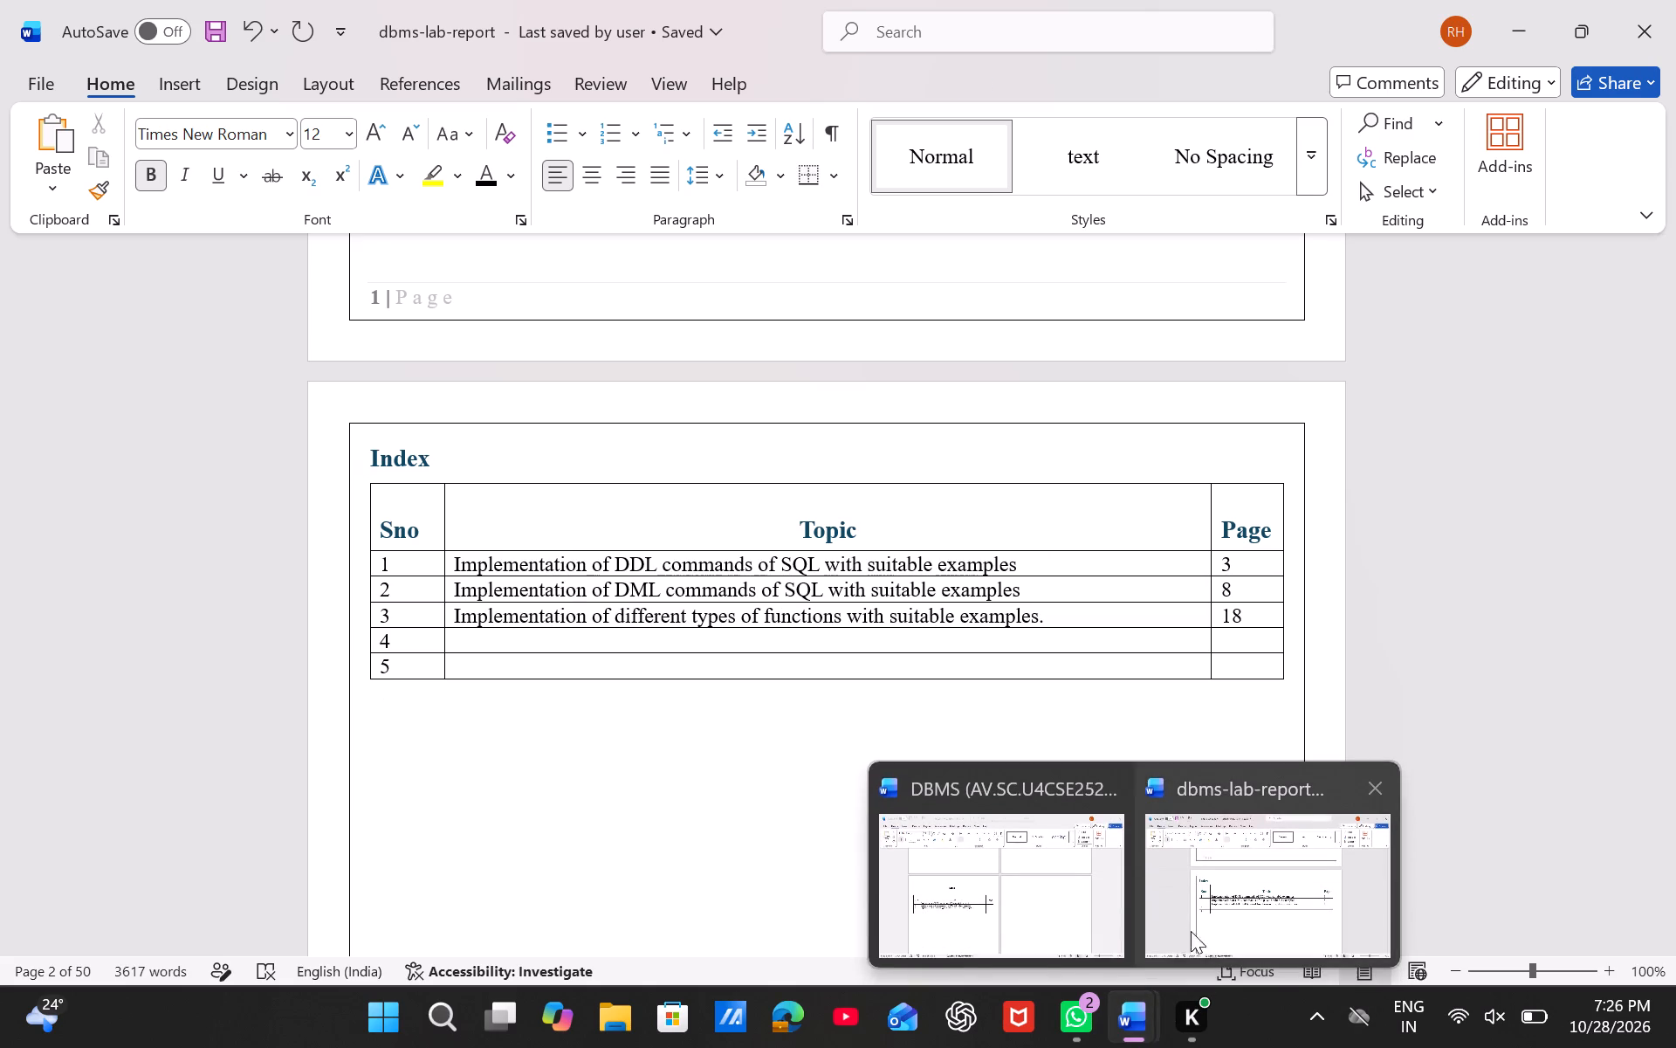
click(1199, 922)
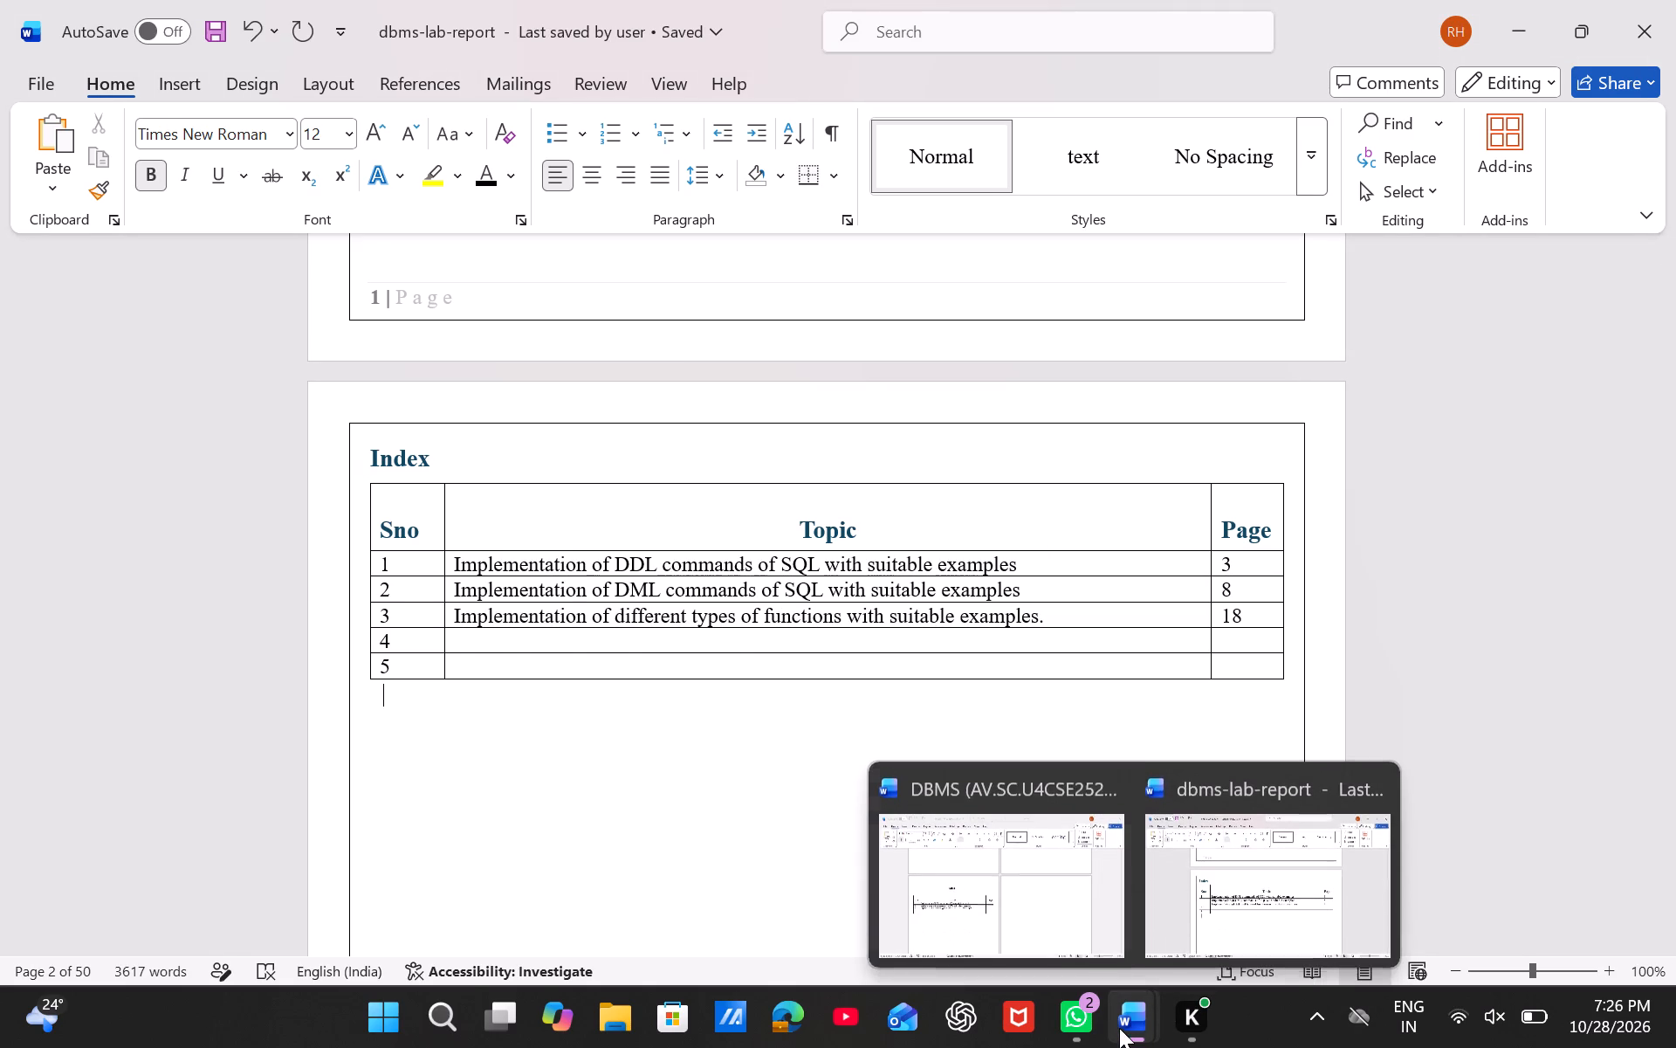
Return to the DBMS manual and set the font size of the three filled topic entries in the index table to 16.
click(1007, 850)
drag(645, 645, 299, 612)
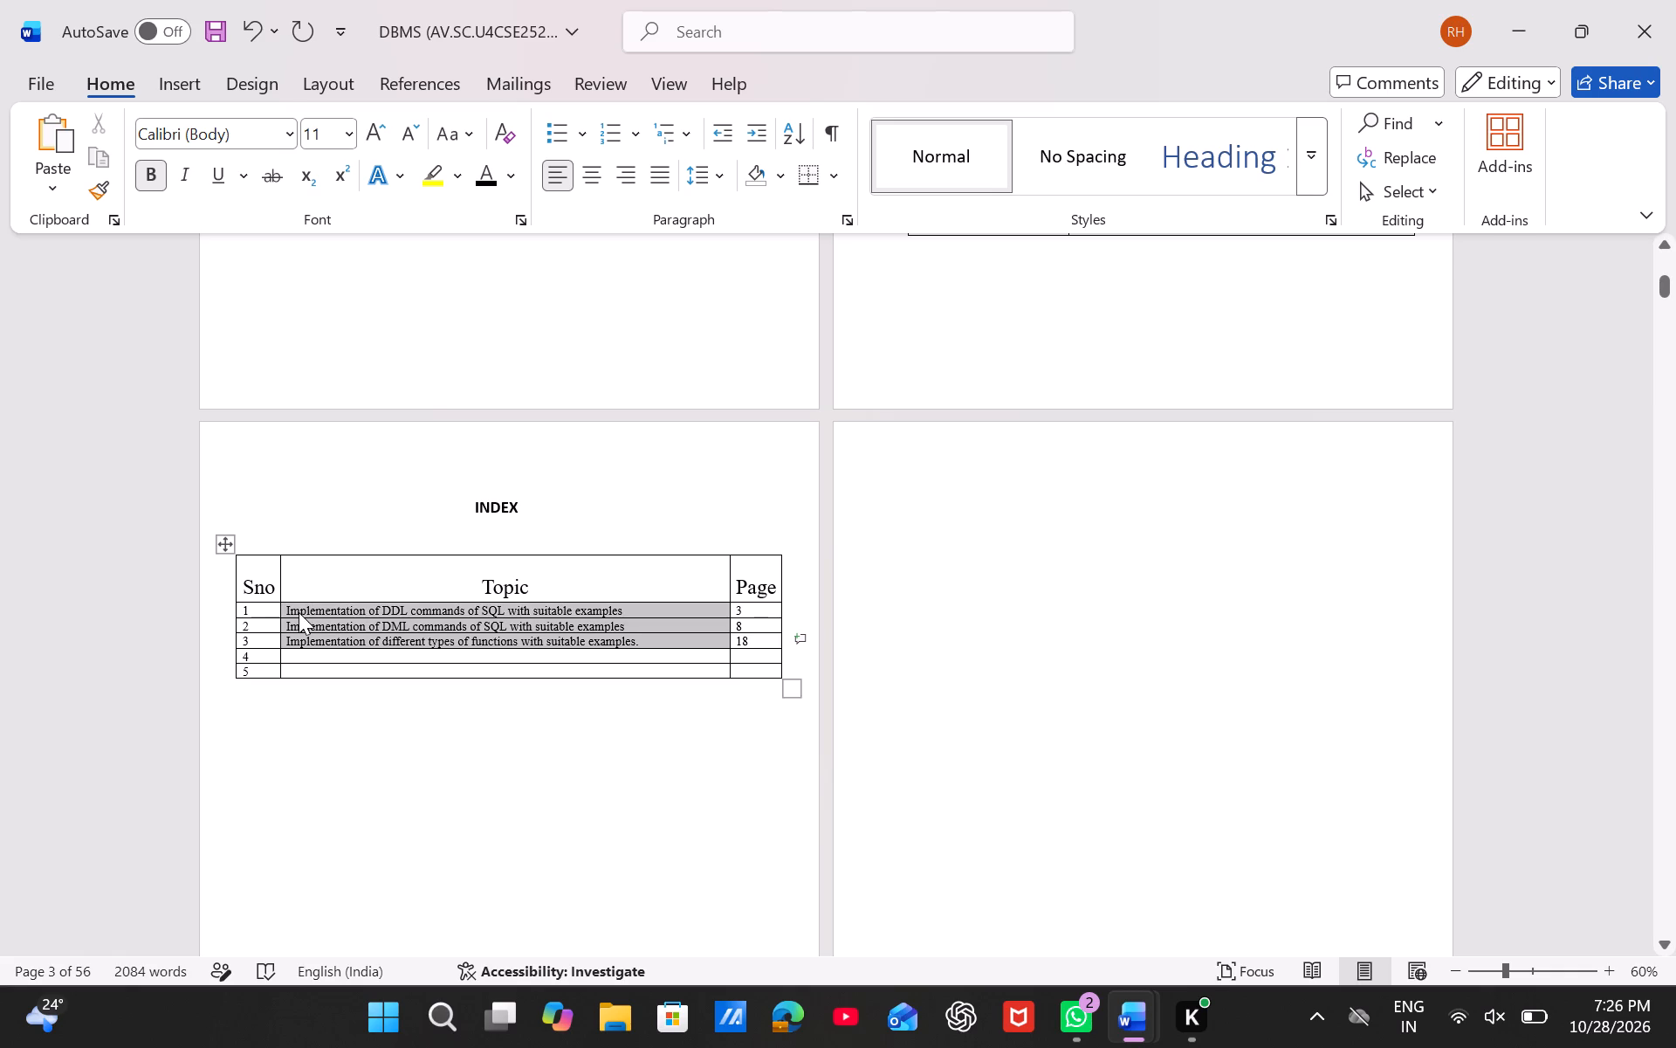
click(457, 650)
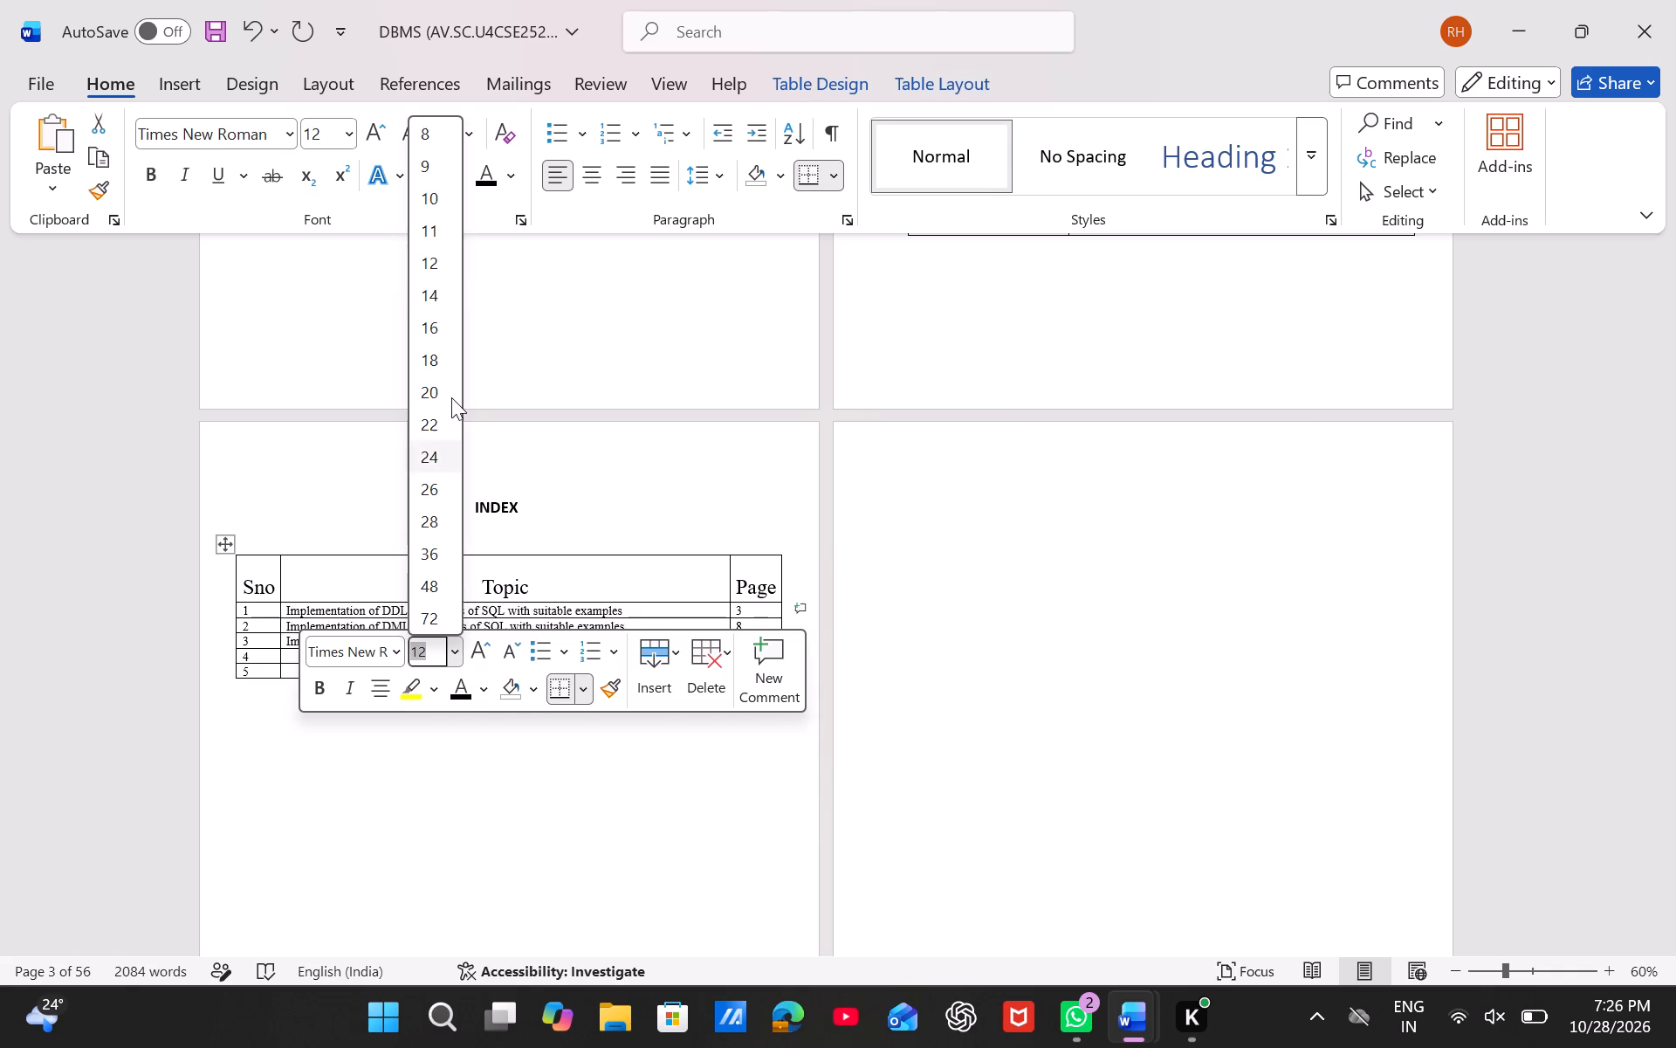
click(431, 335)
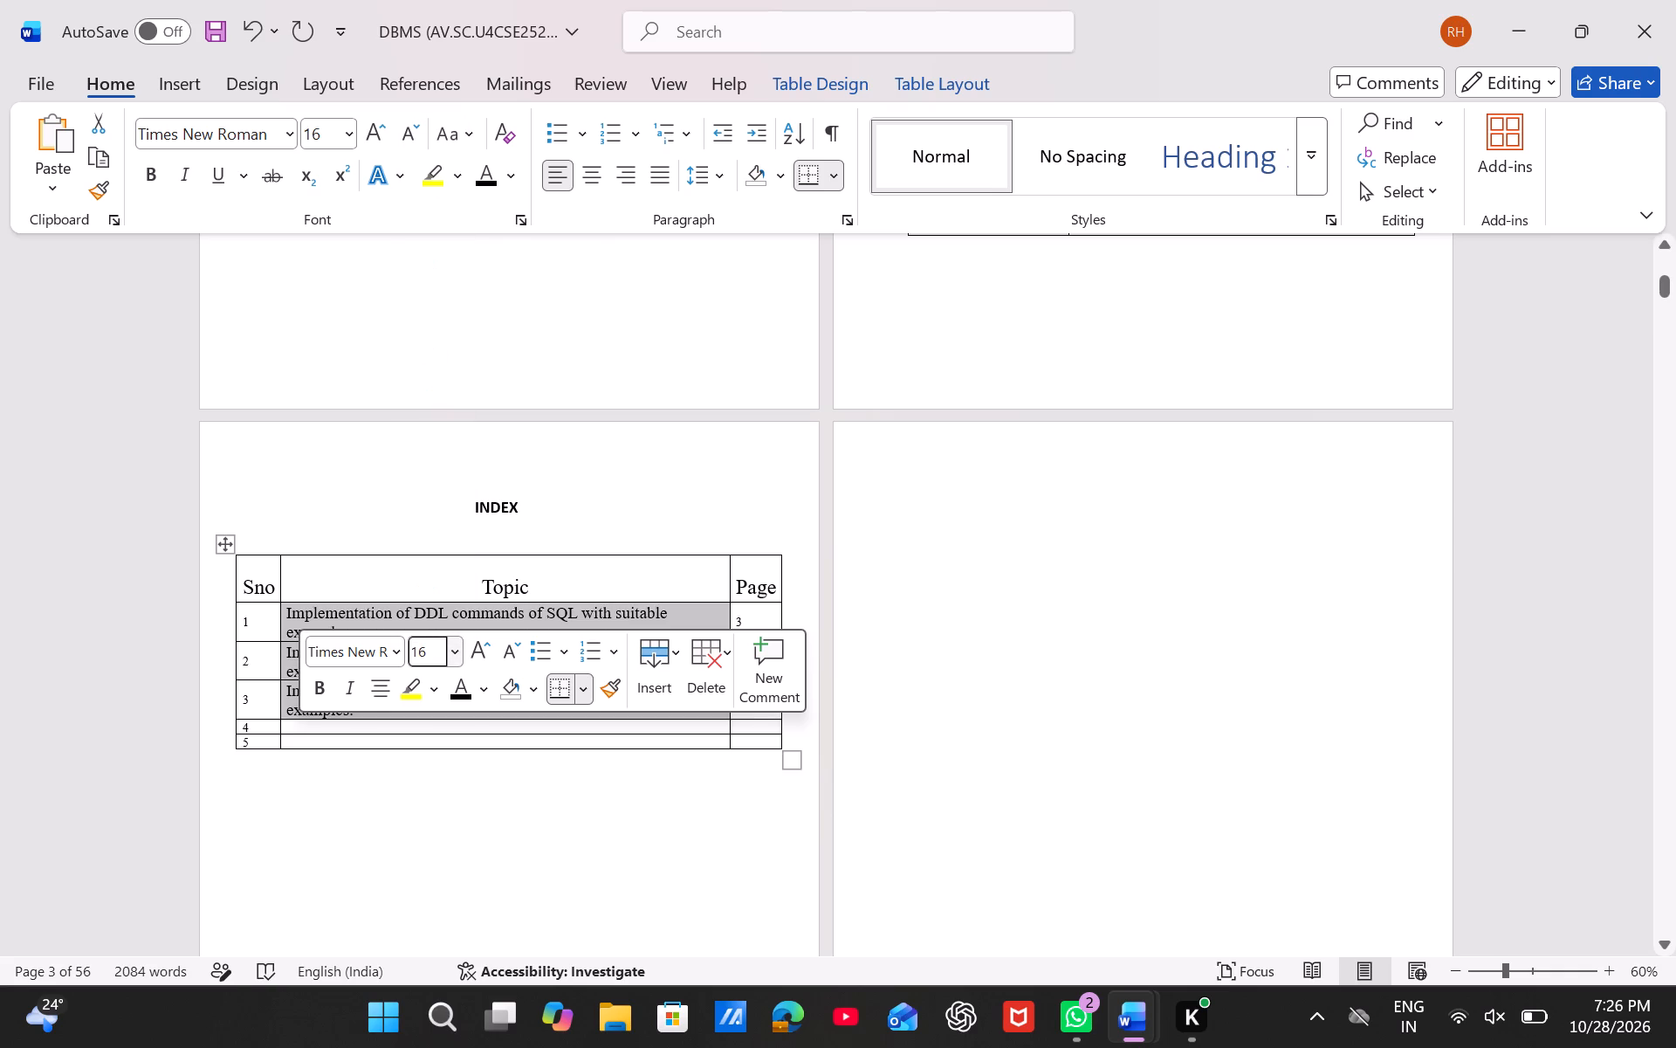
click(457, 435)
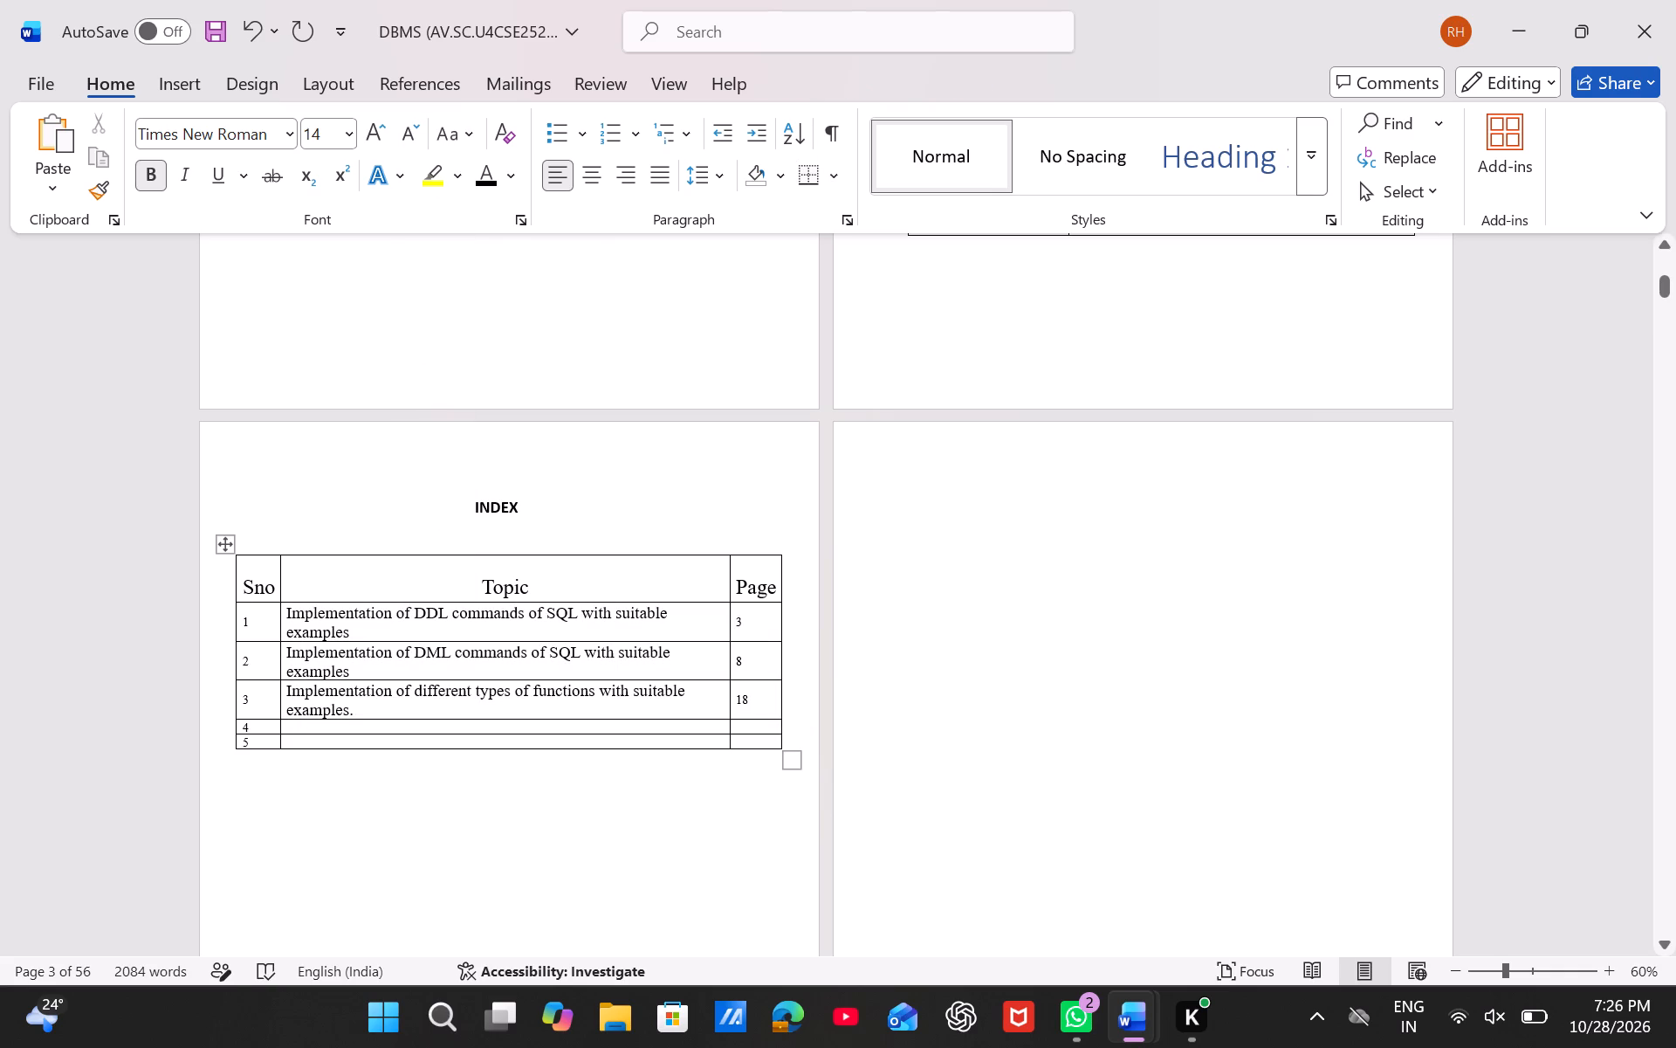
Set the font size of the three filled page-number cells in the index table to 16.
drag(756, 704, 749, 620)
click(904, 662)
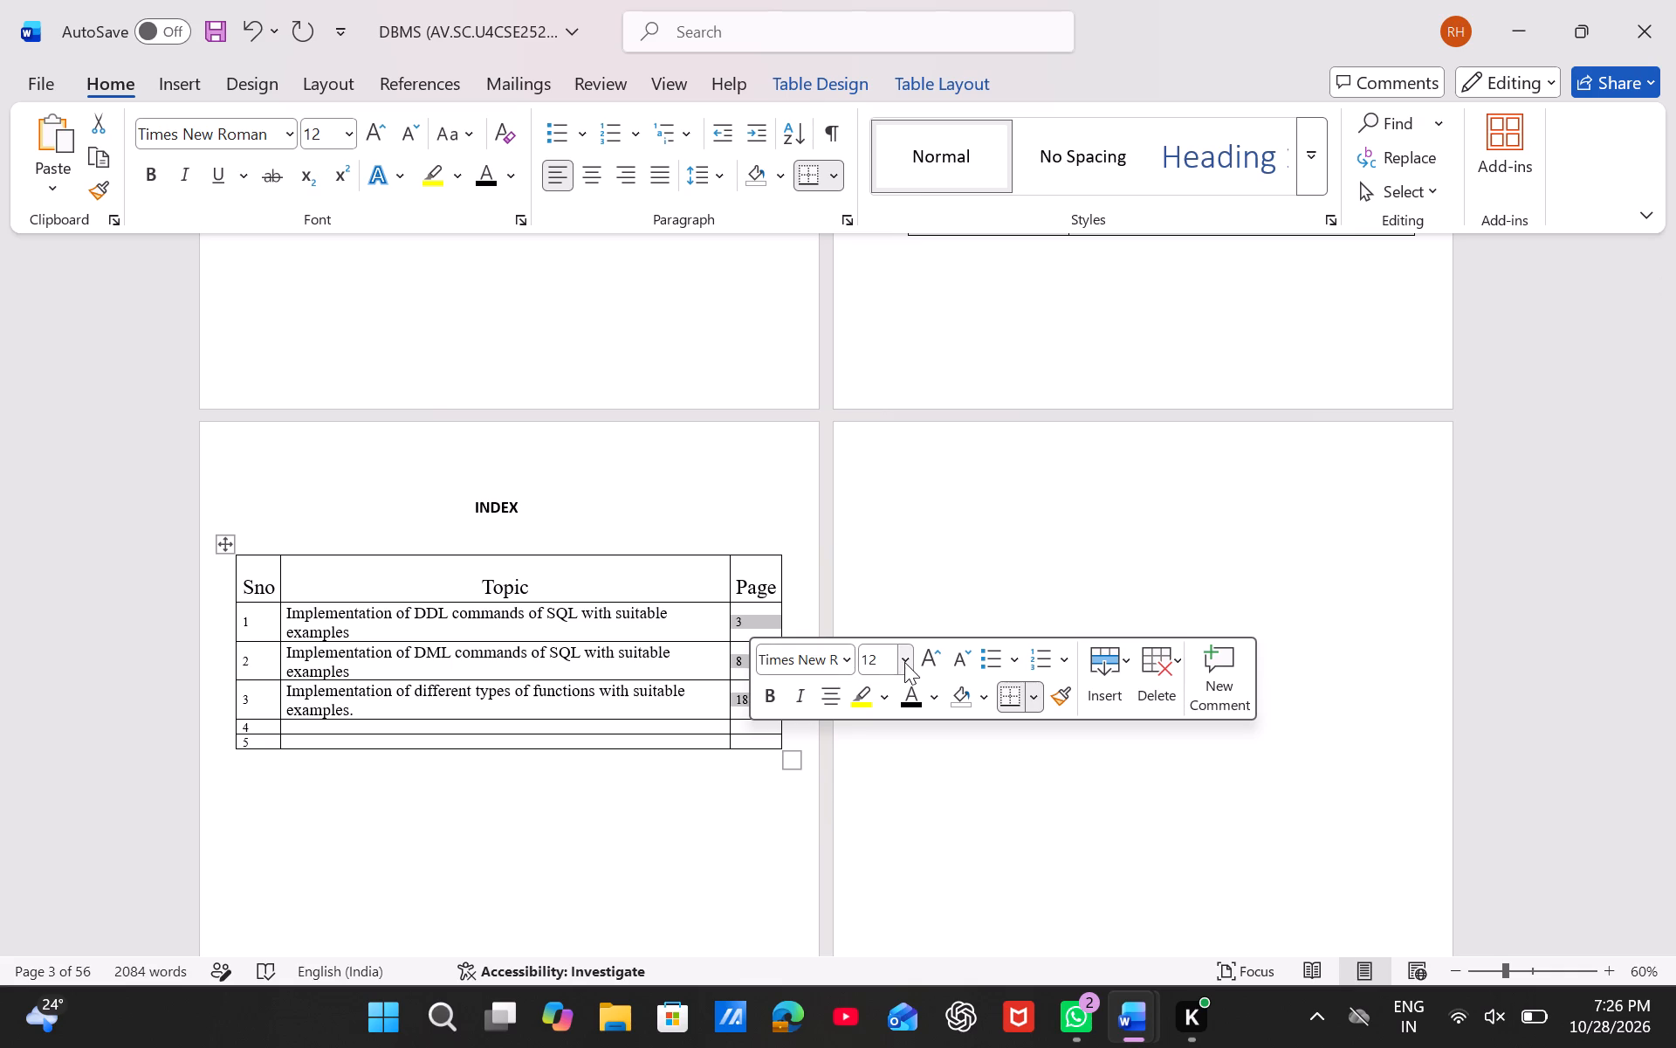
click(877, 340)
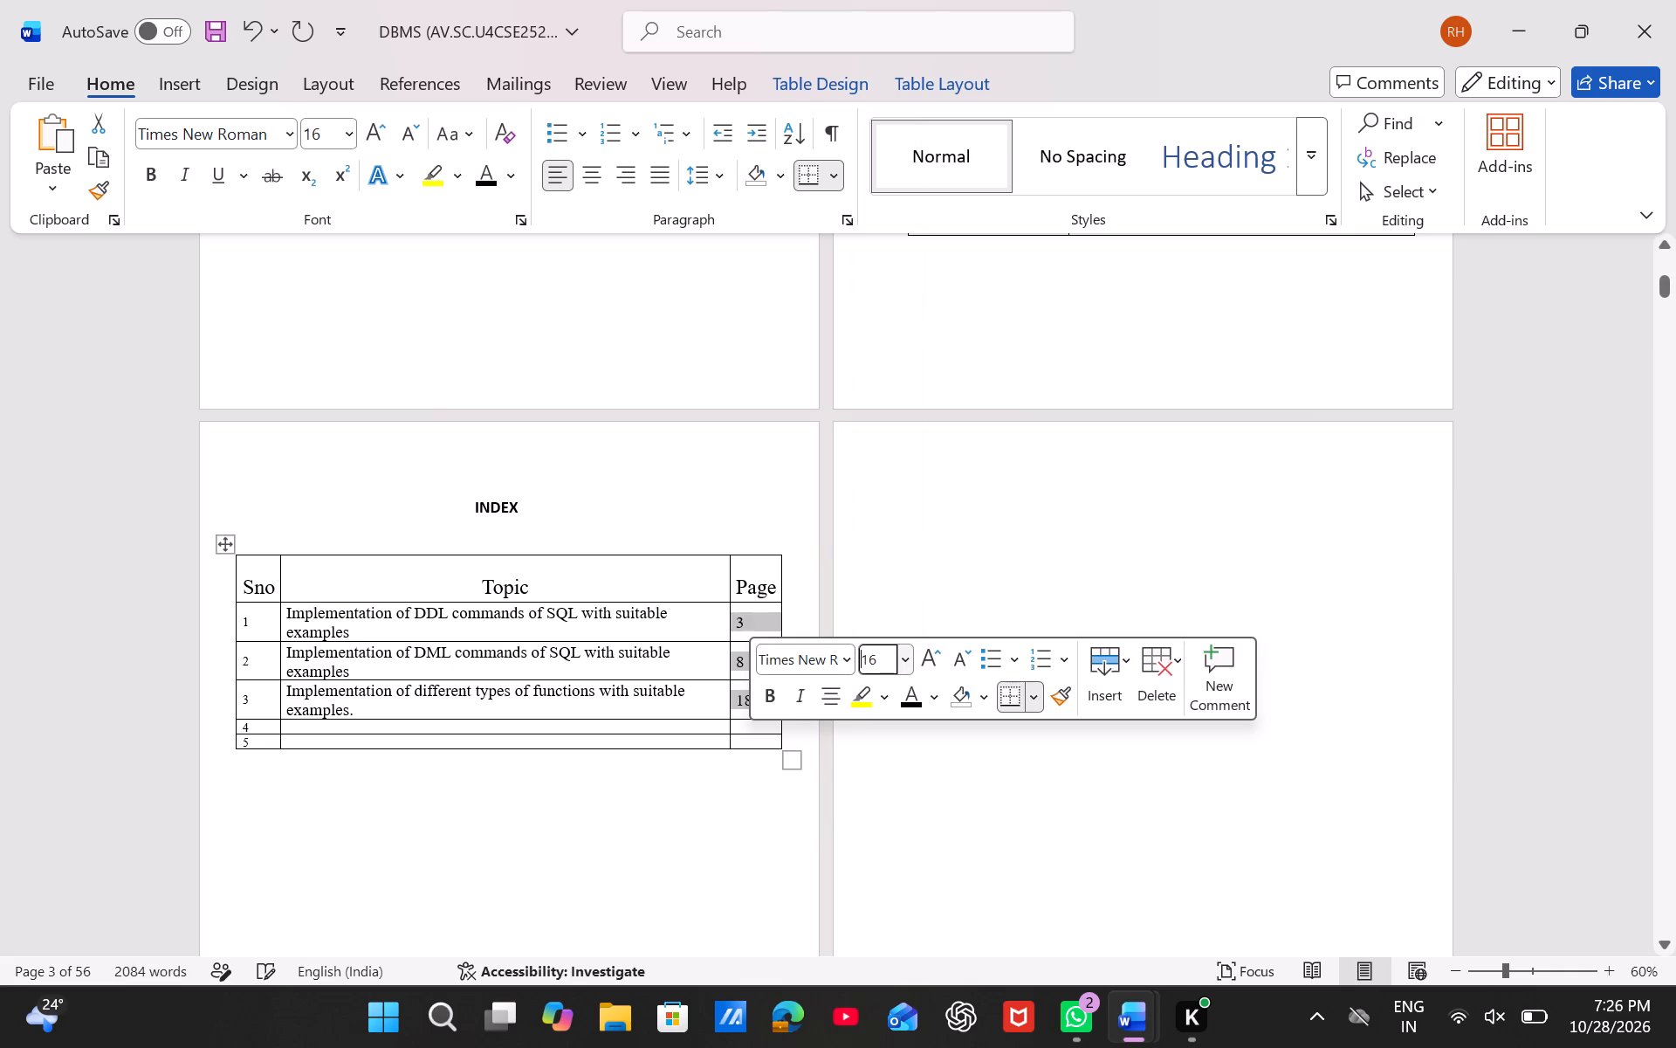
click(556, 886)
Set the font size of serial numbers 1 to 4 in the index table's Sno column to 16.
drag(260, 724, 252, 611)
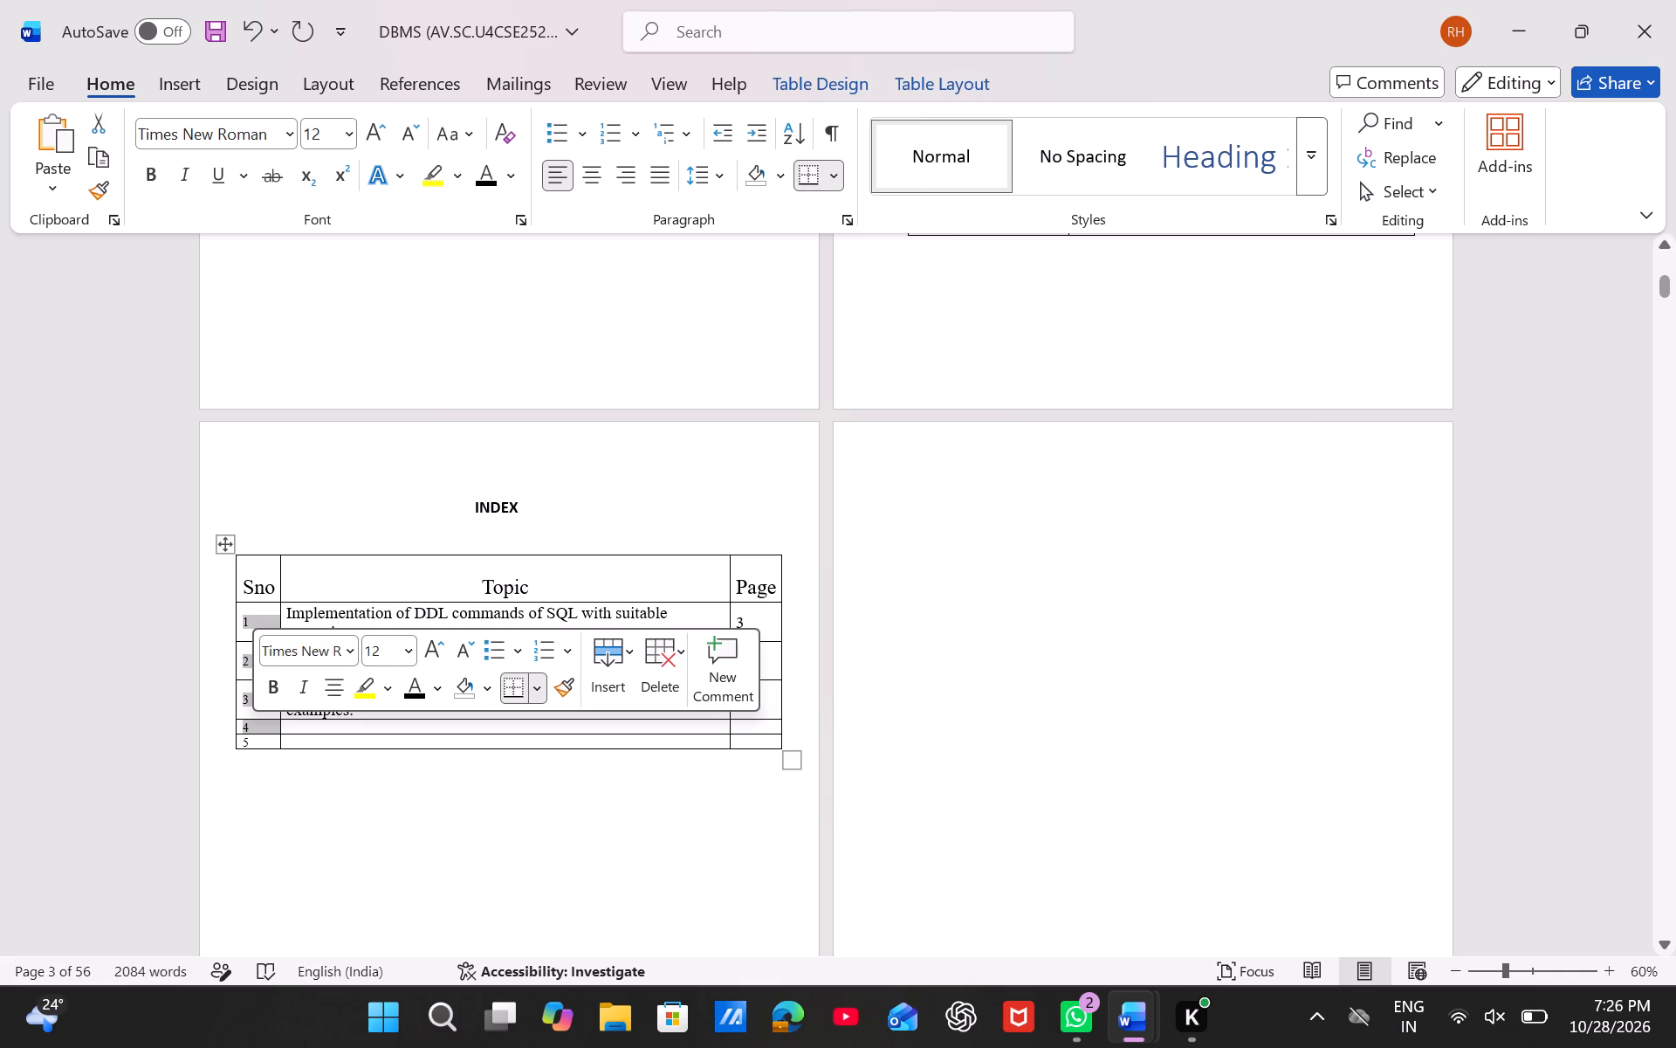
click(413, 652)
click(393, 326)
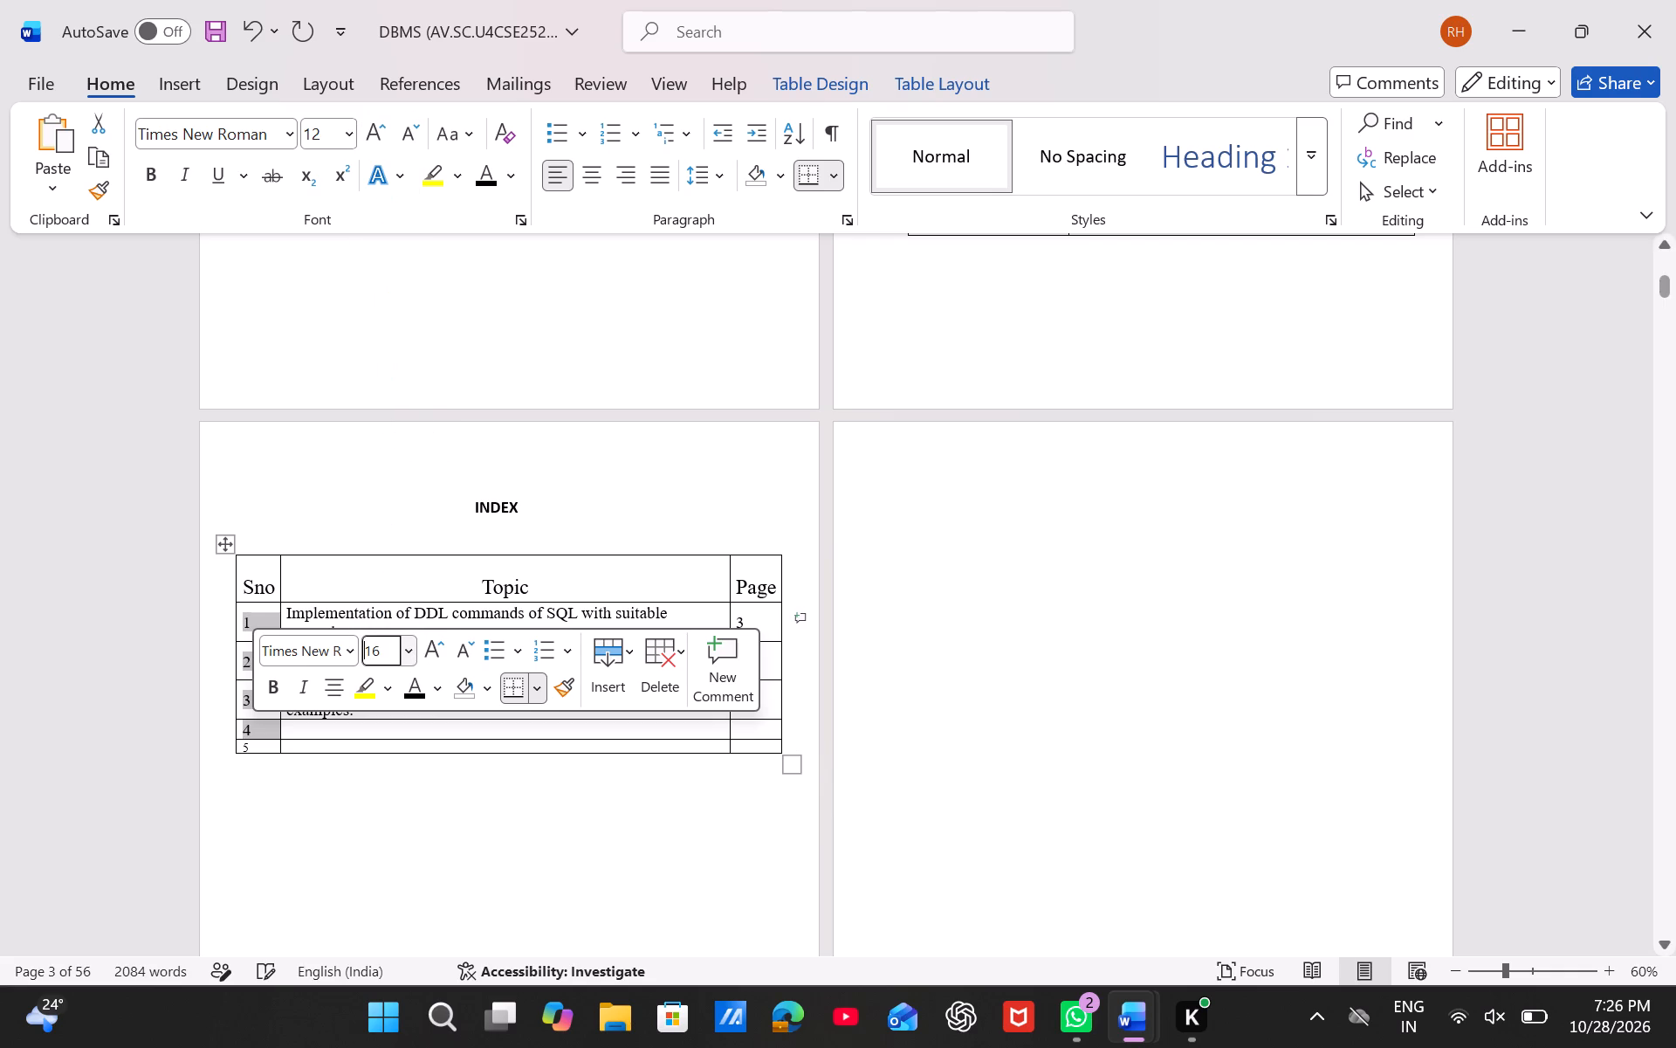
click(573, 451)
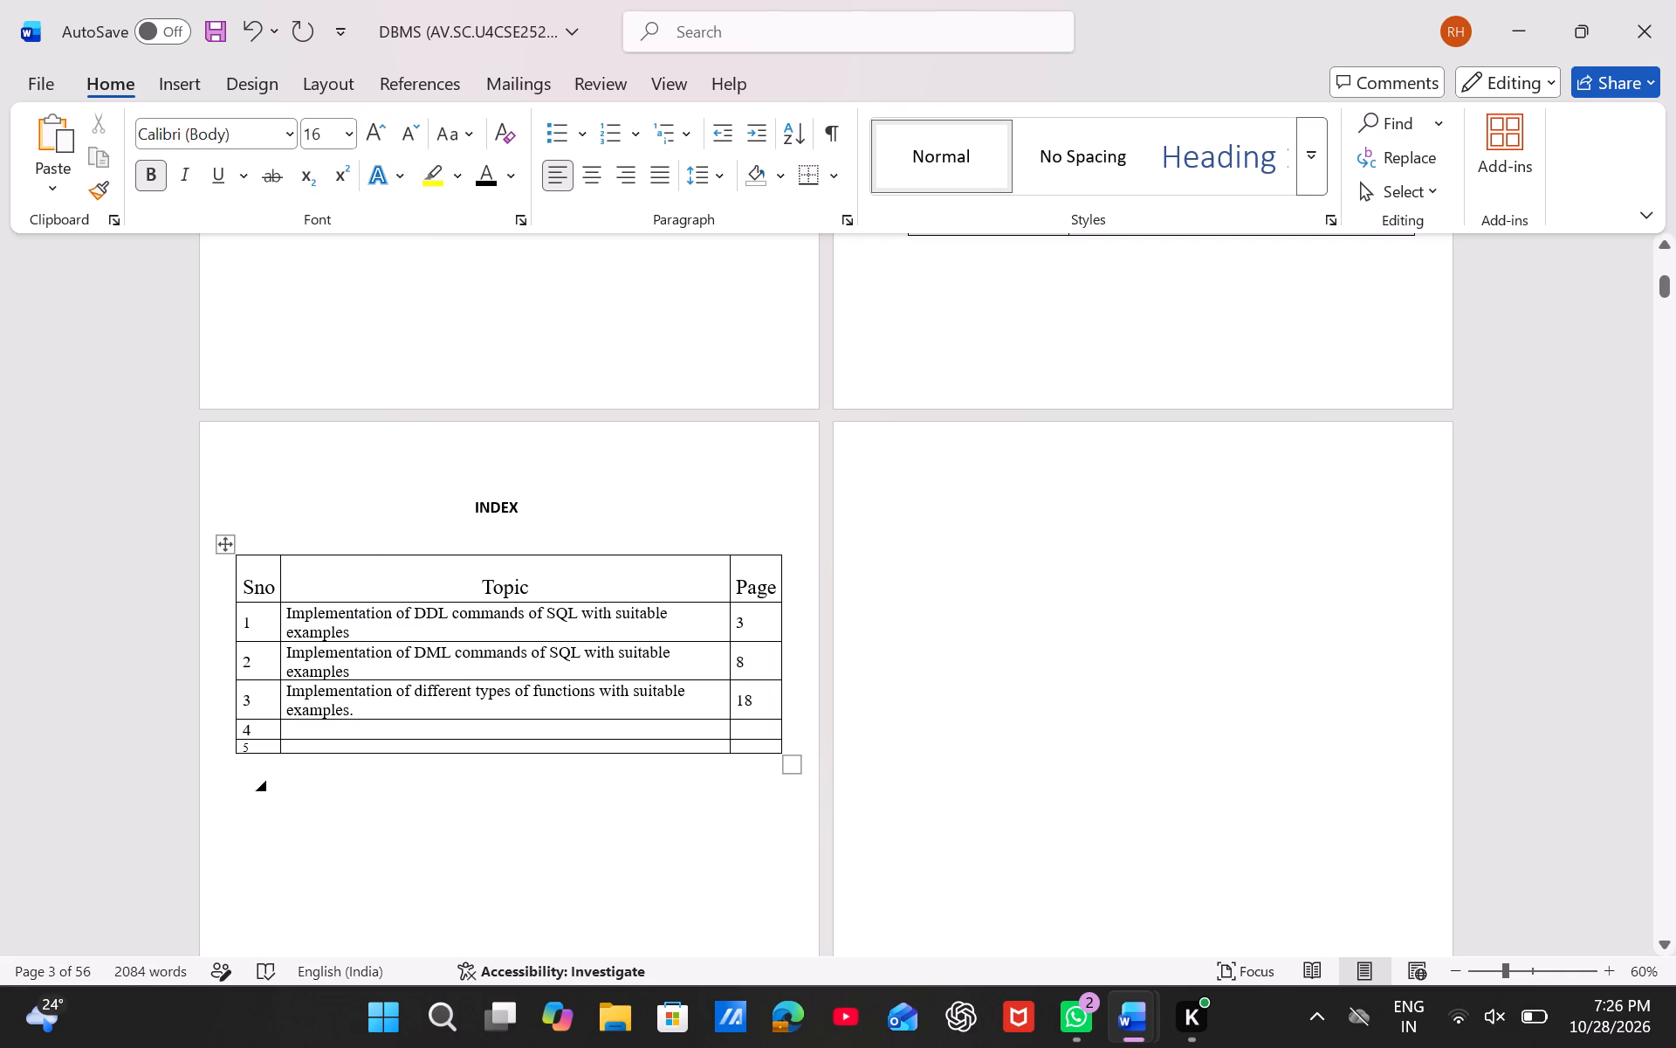
Set the font size of the whole rows 4 and 5 of the index table, including their empty cells, to 16.
click(443, 736)
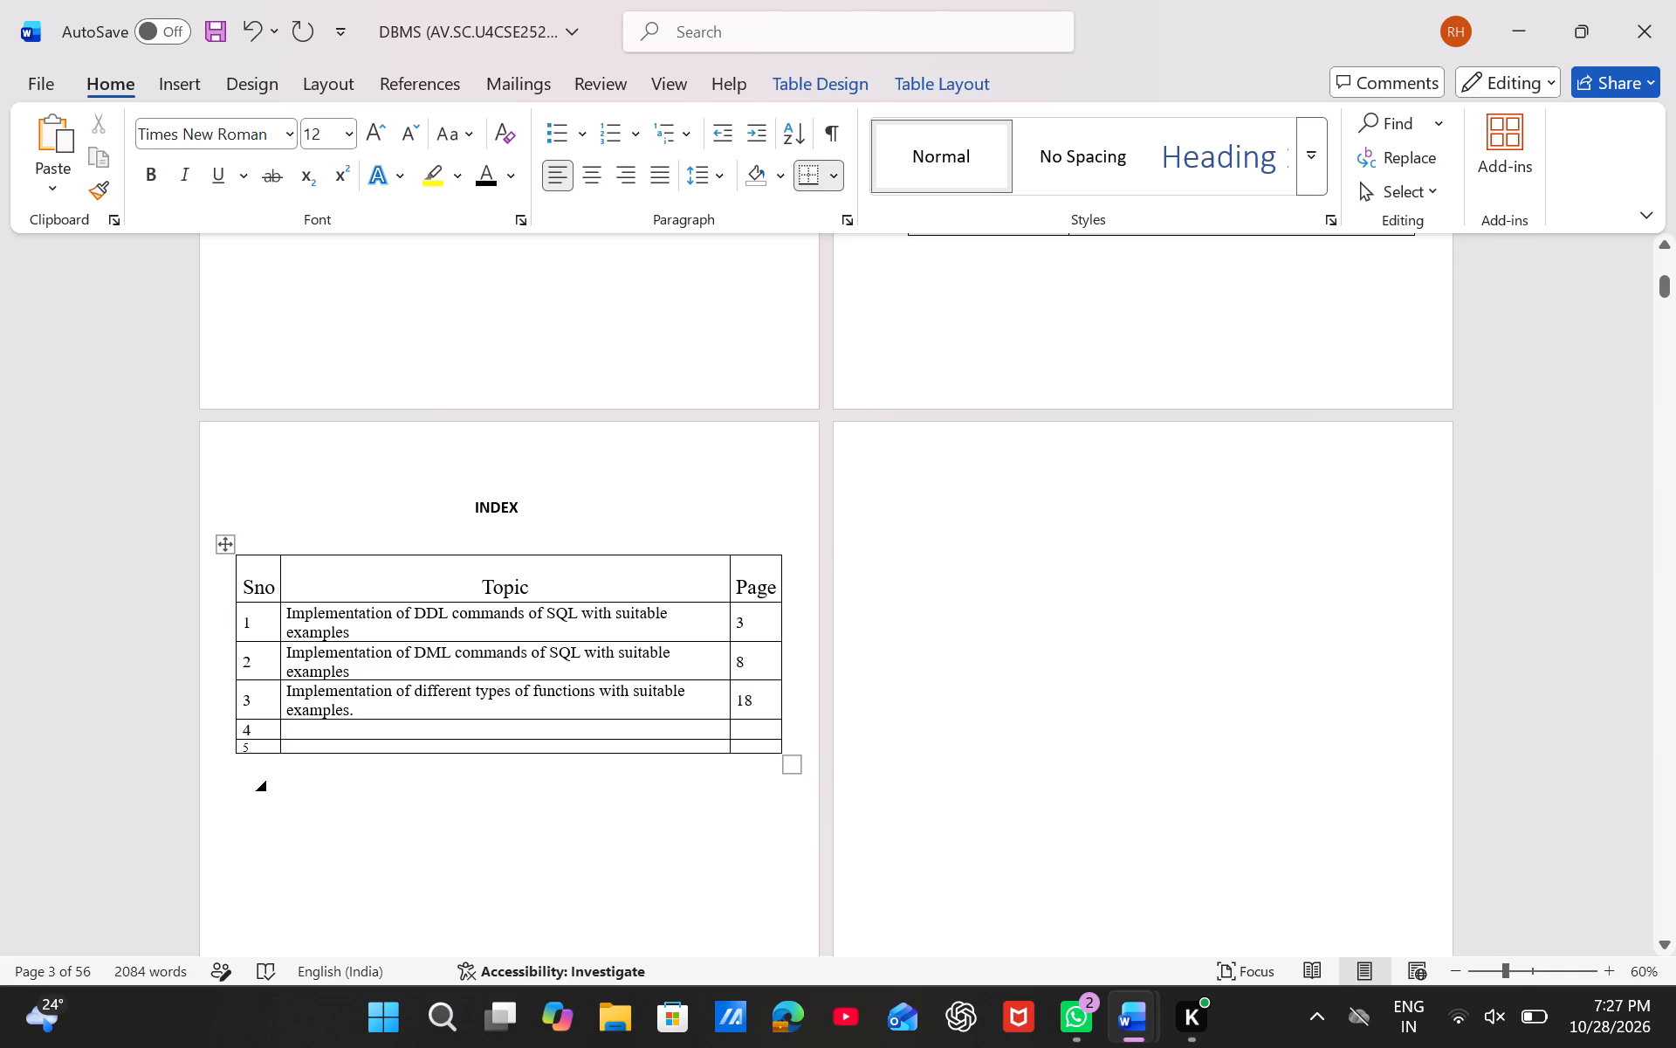
drag(787, 748, 658, 727)
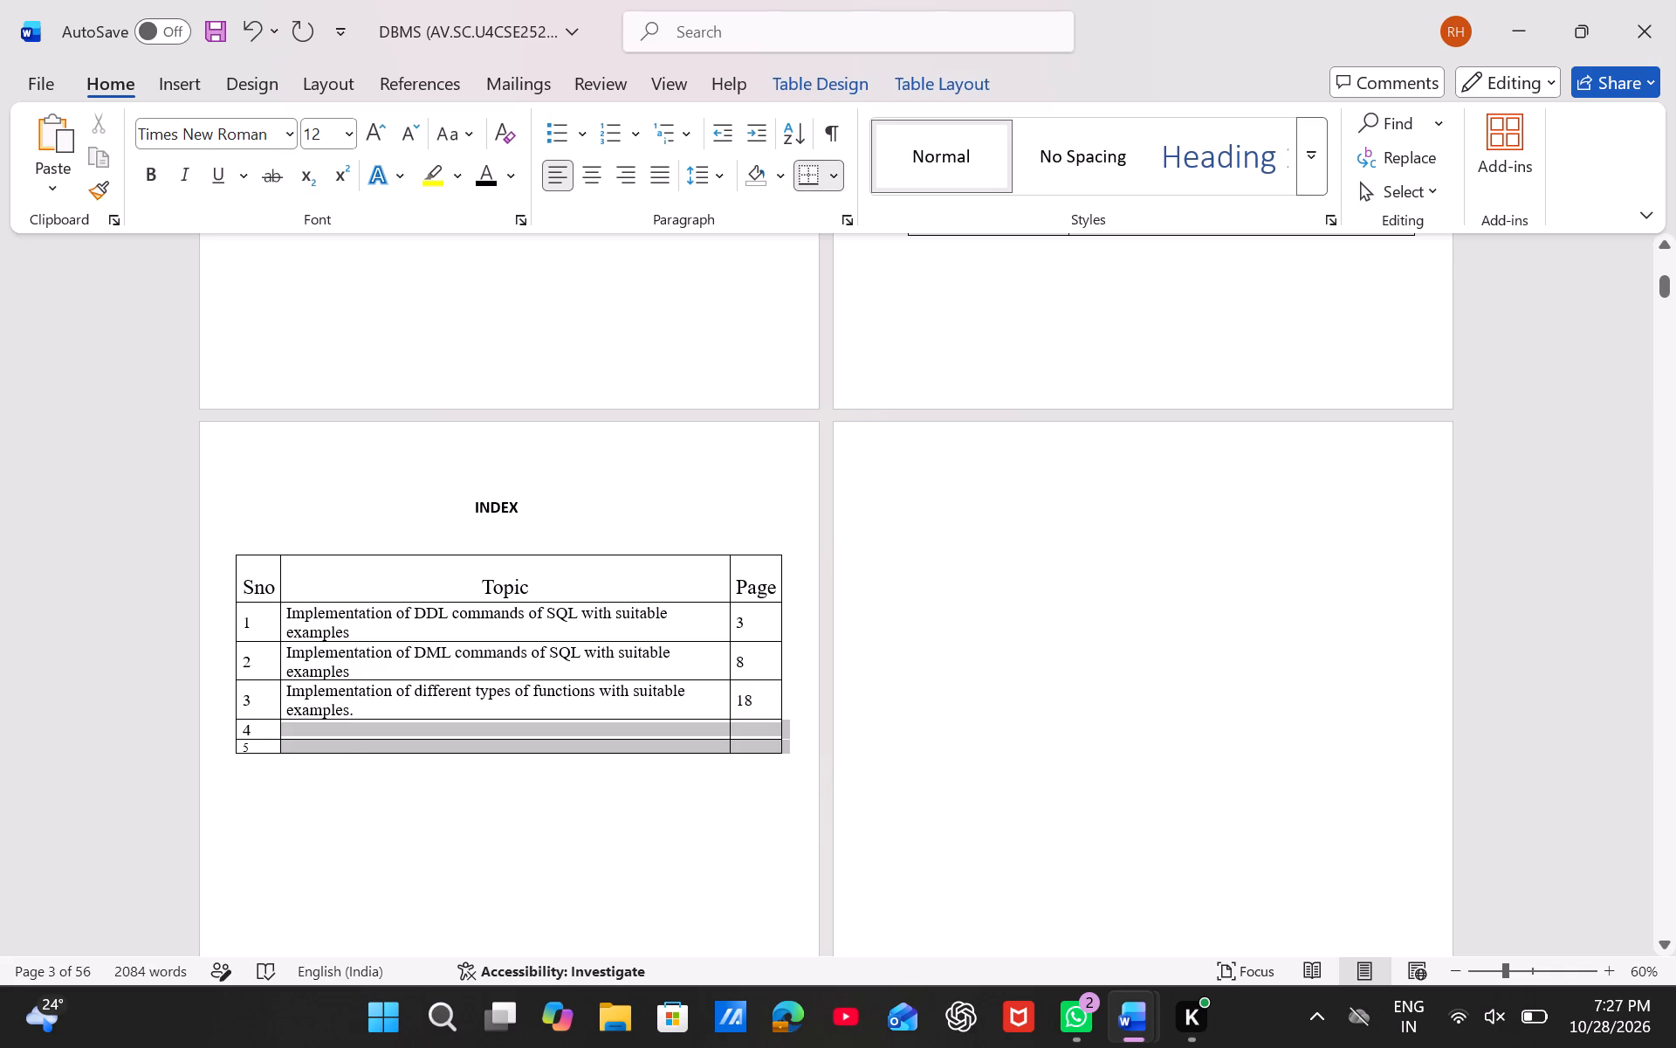
drag(658, 727, 235, 736)
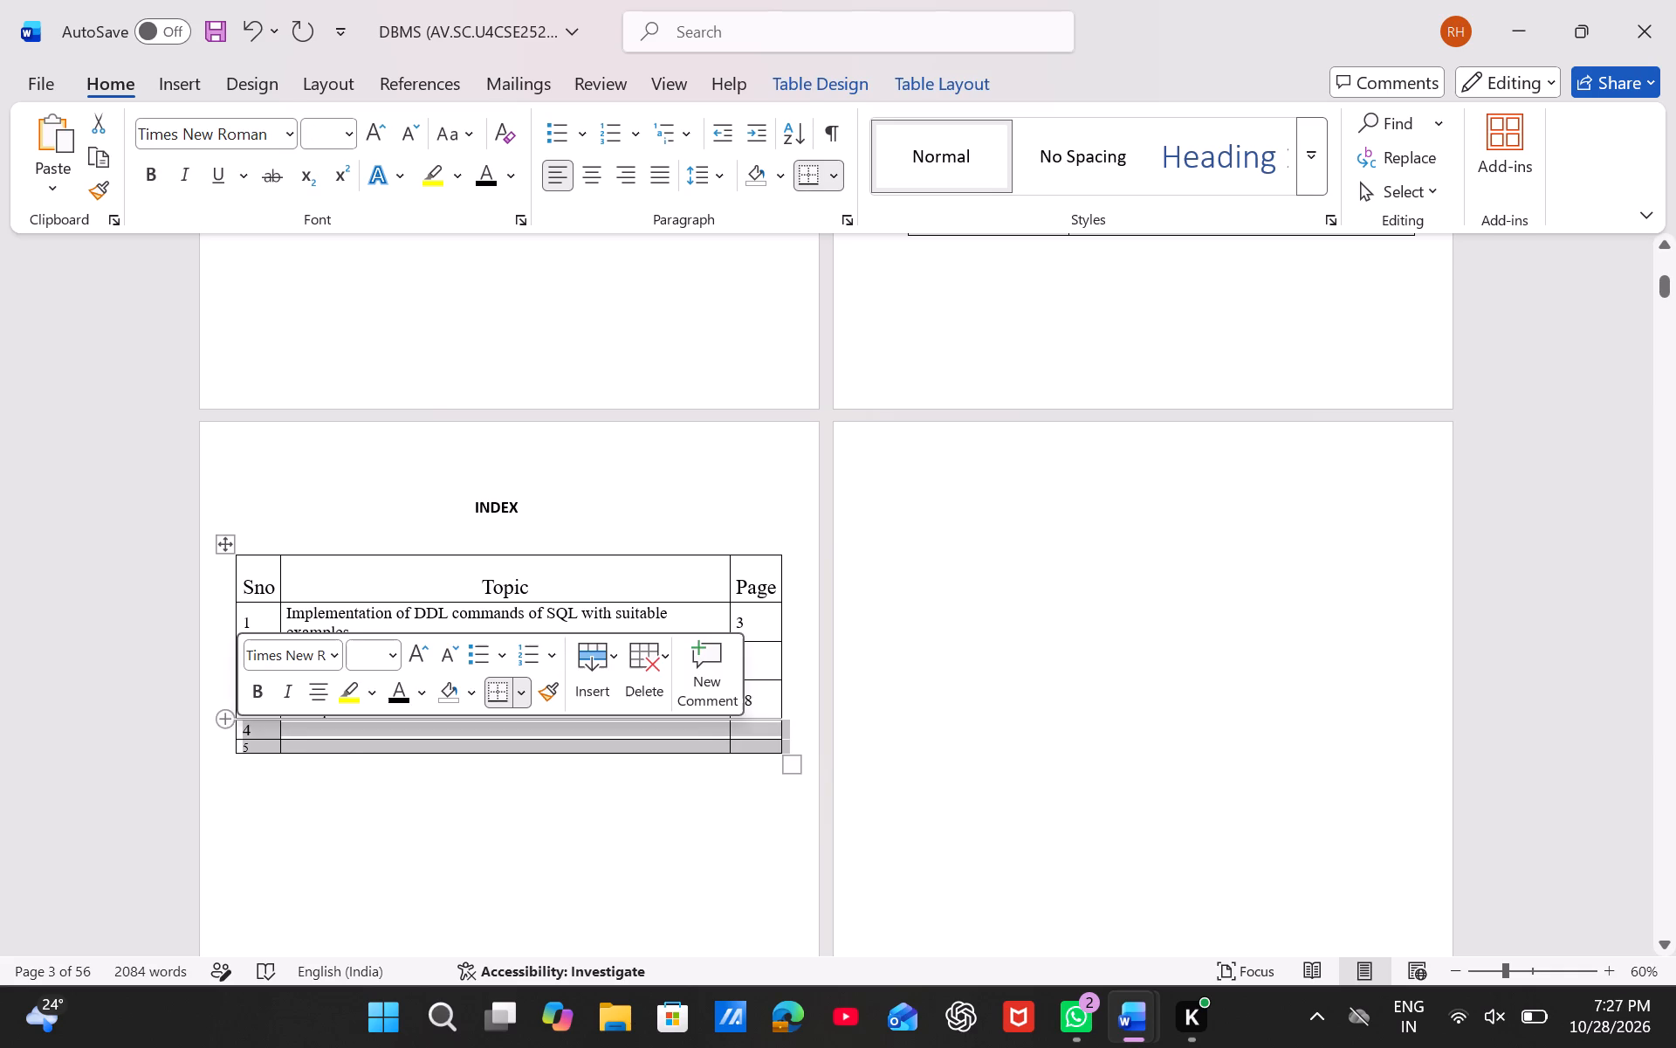
click(395, 652)
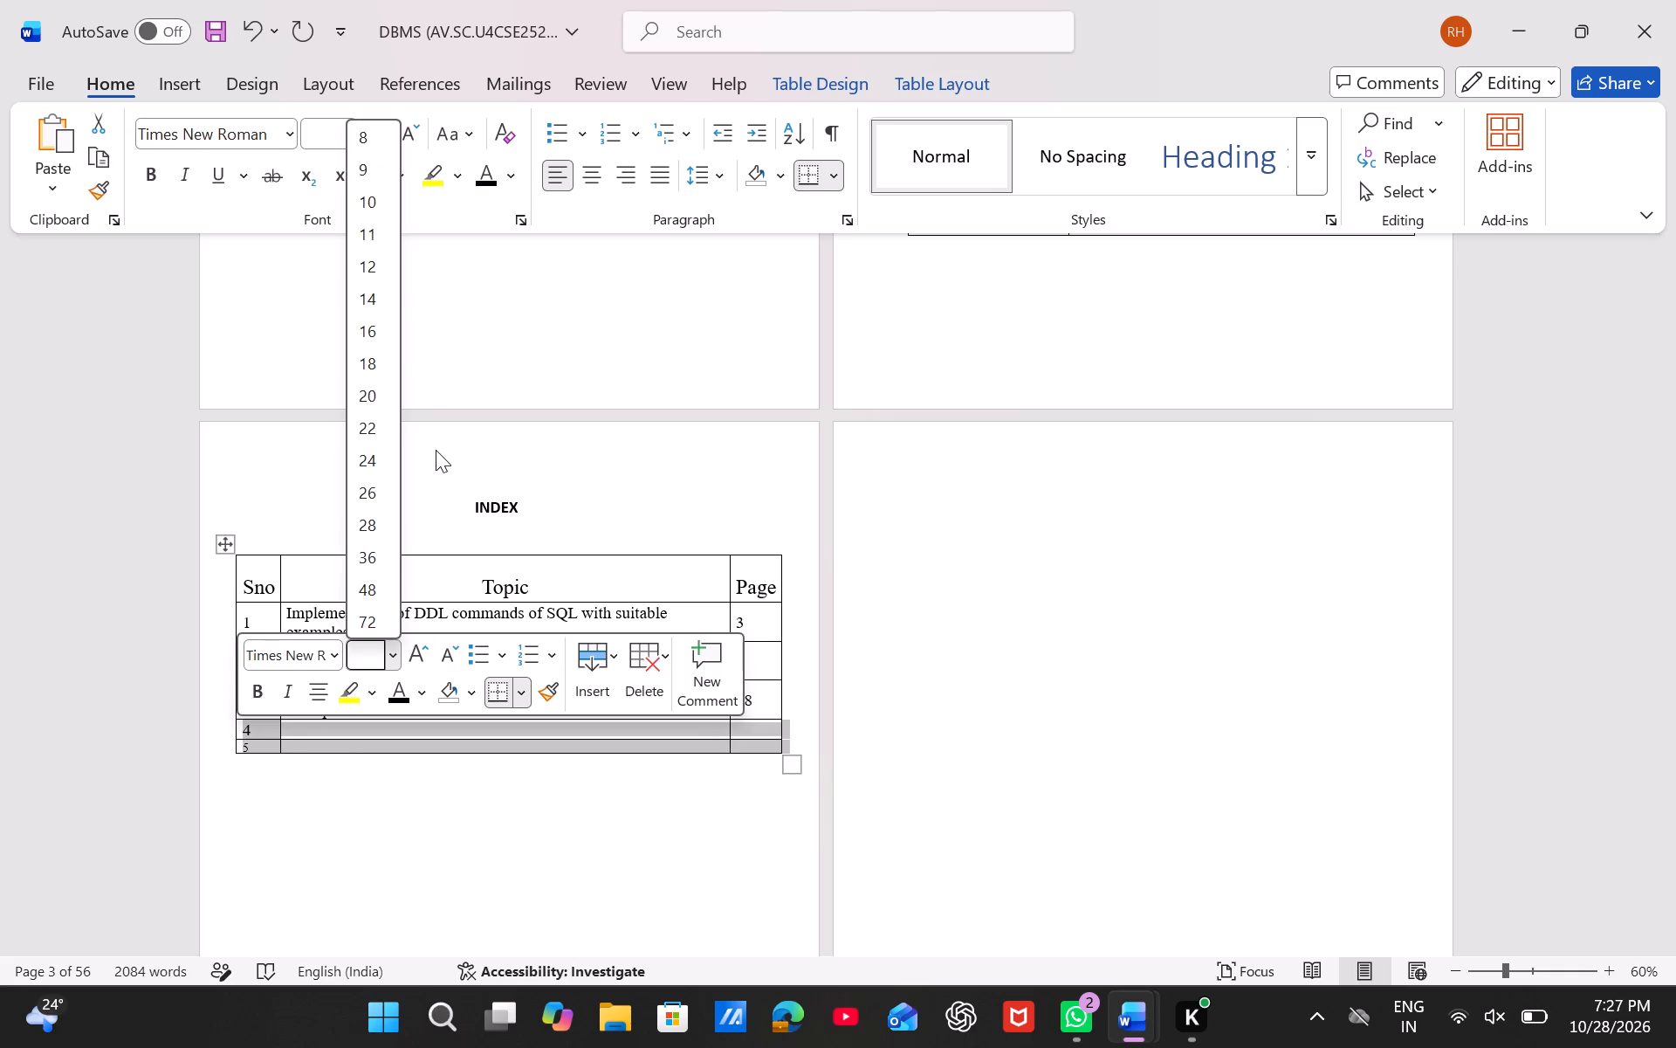
click(376, 332)
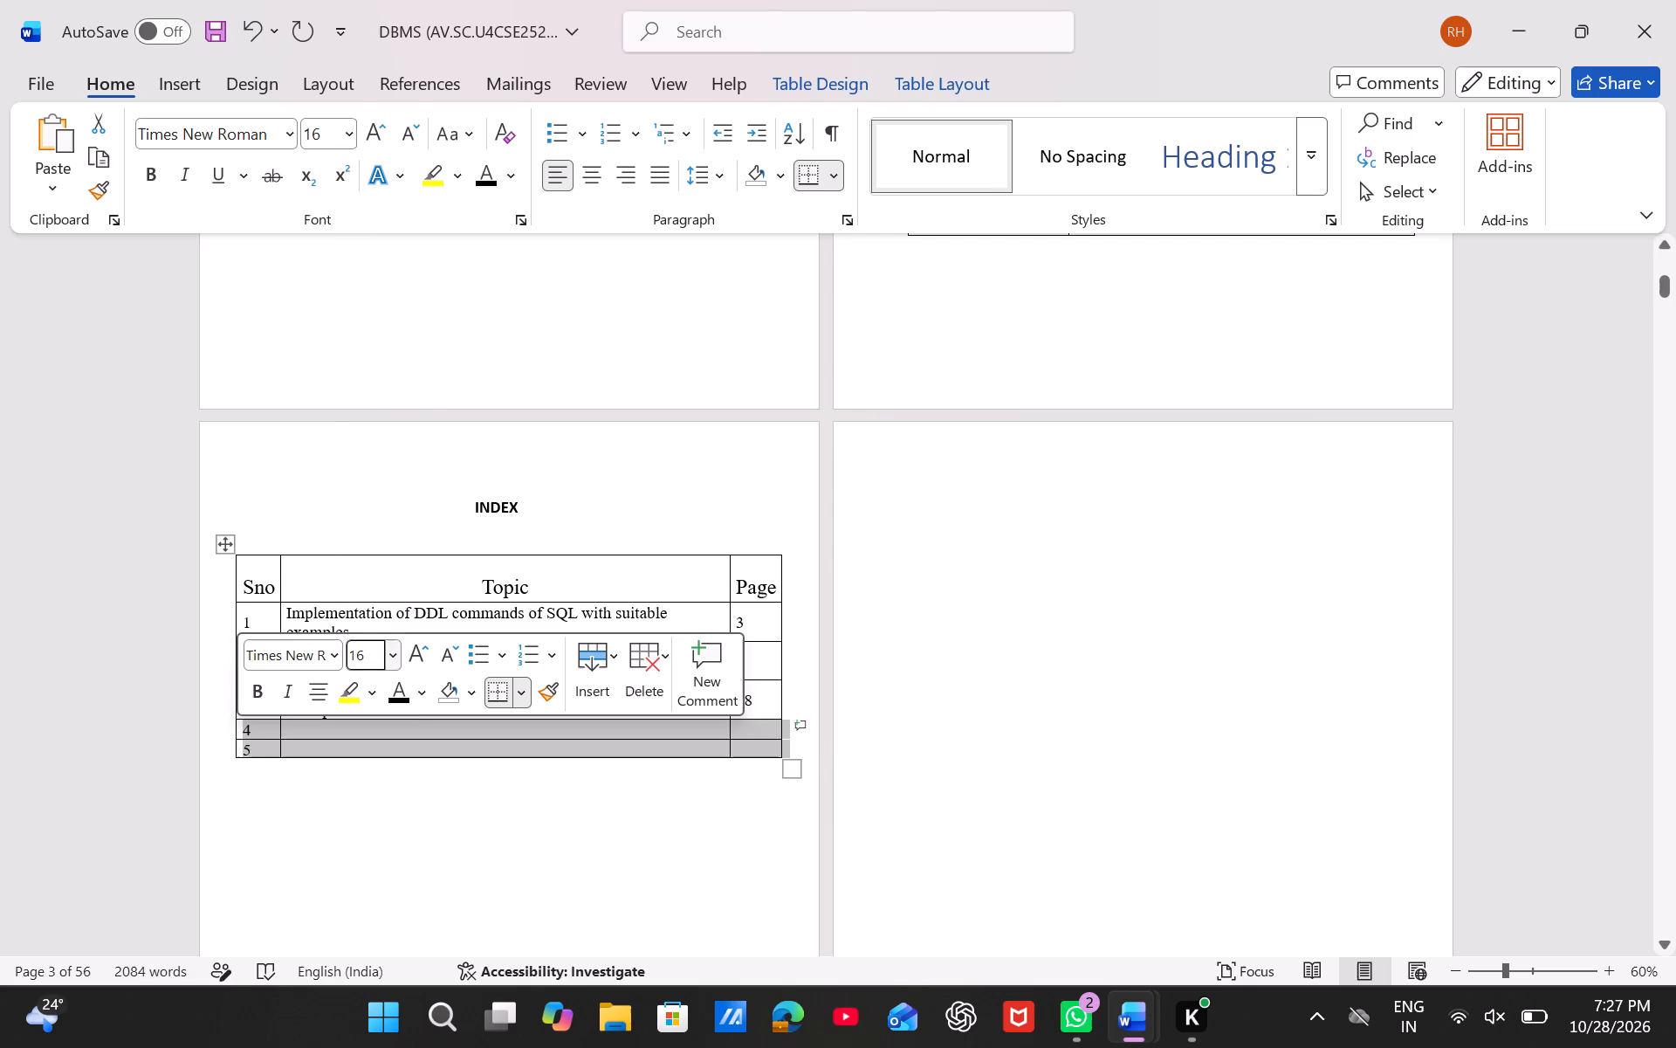
click(629, 472)
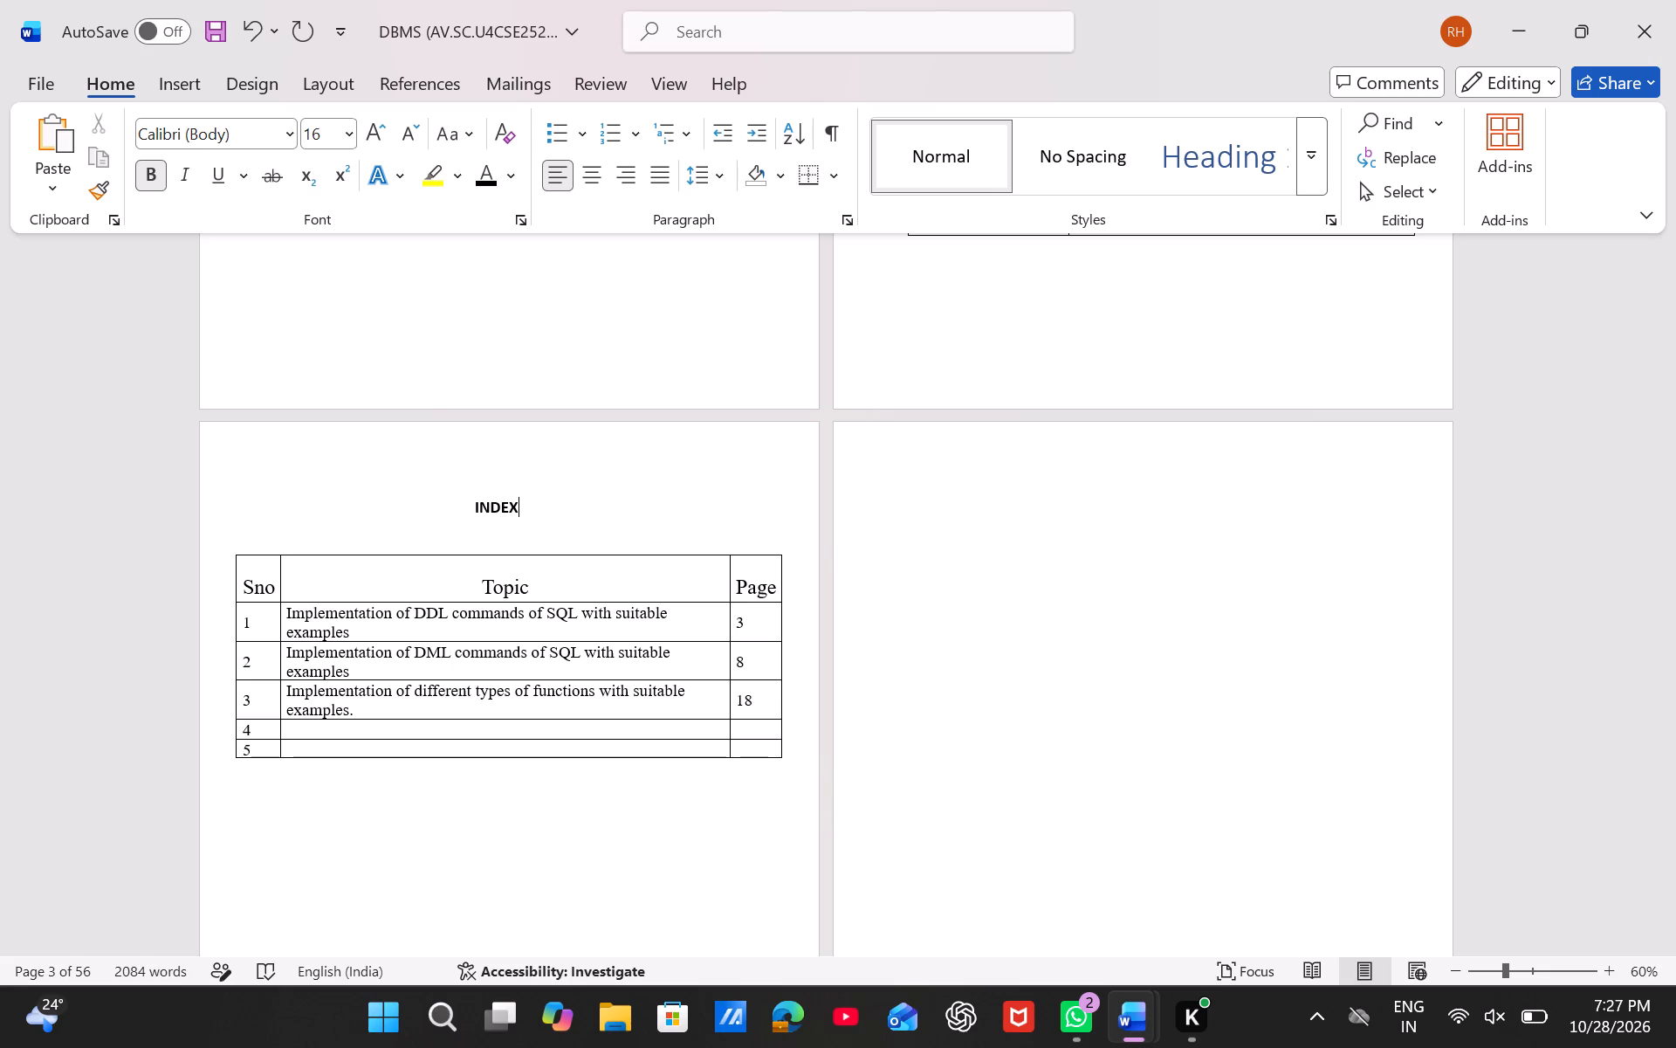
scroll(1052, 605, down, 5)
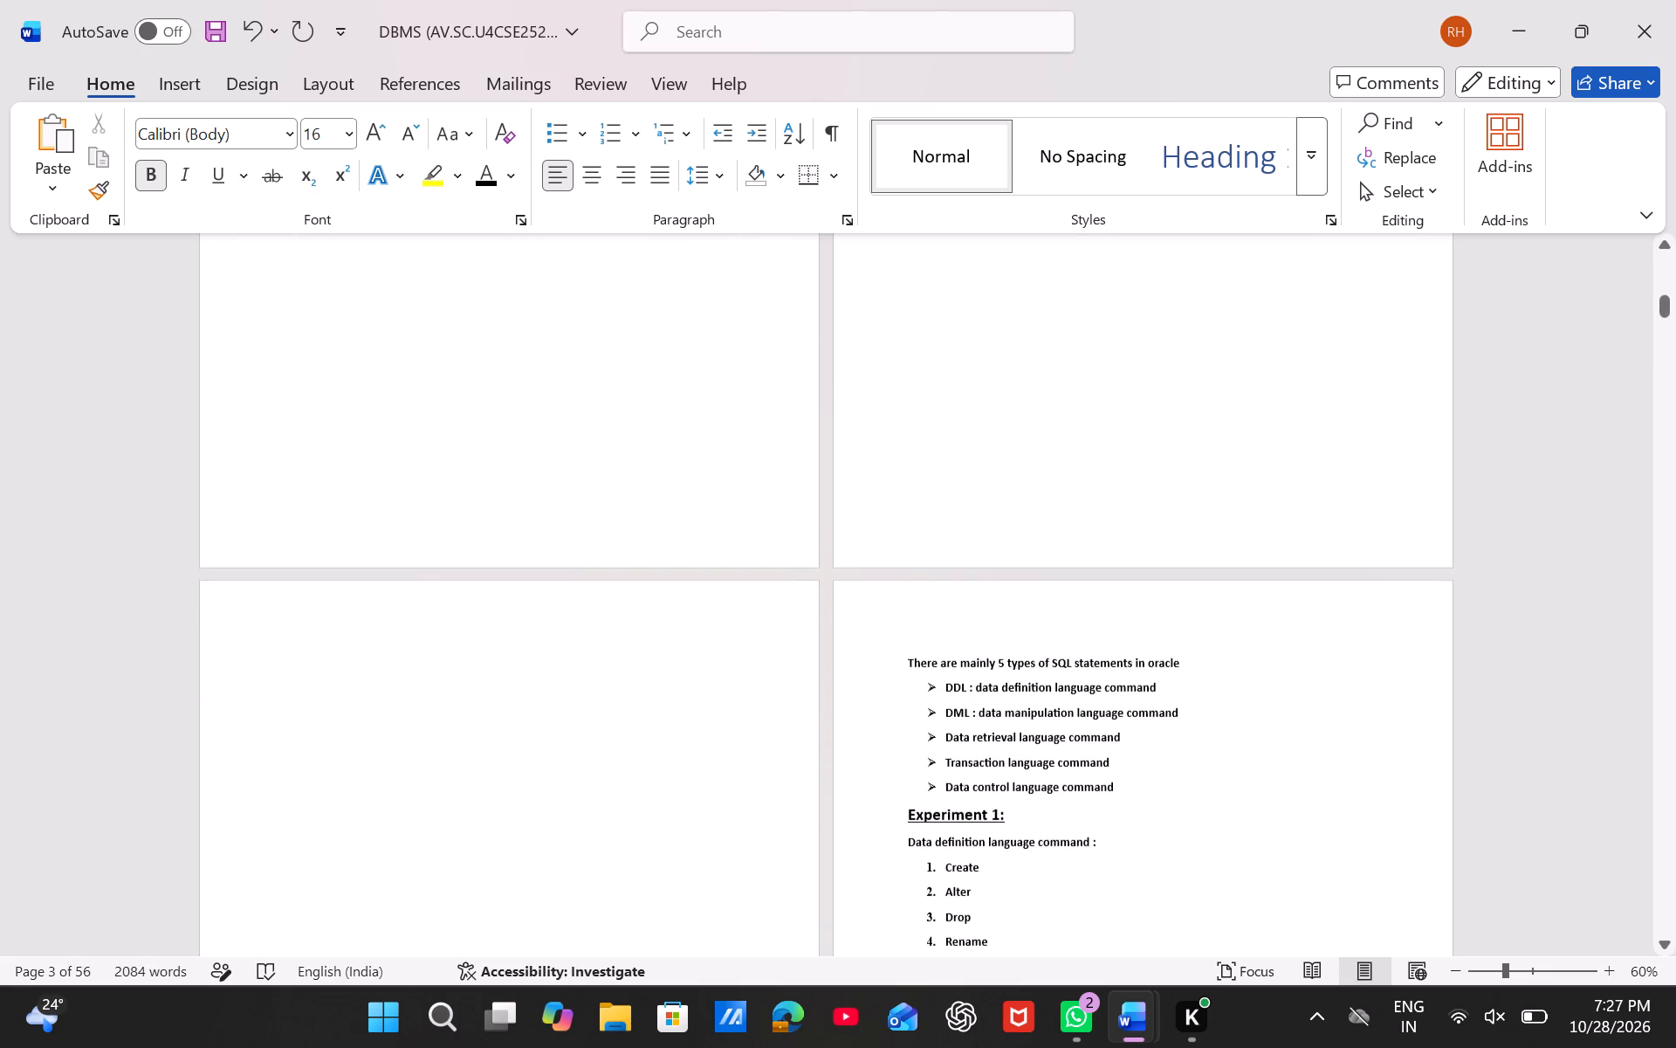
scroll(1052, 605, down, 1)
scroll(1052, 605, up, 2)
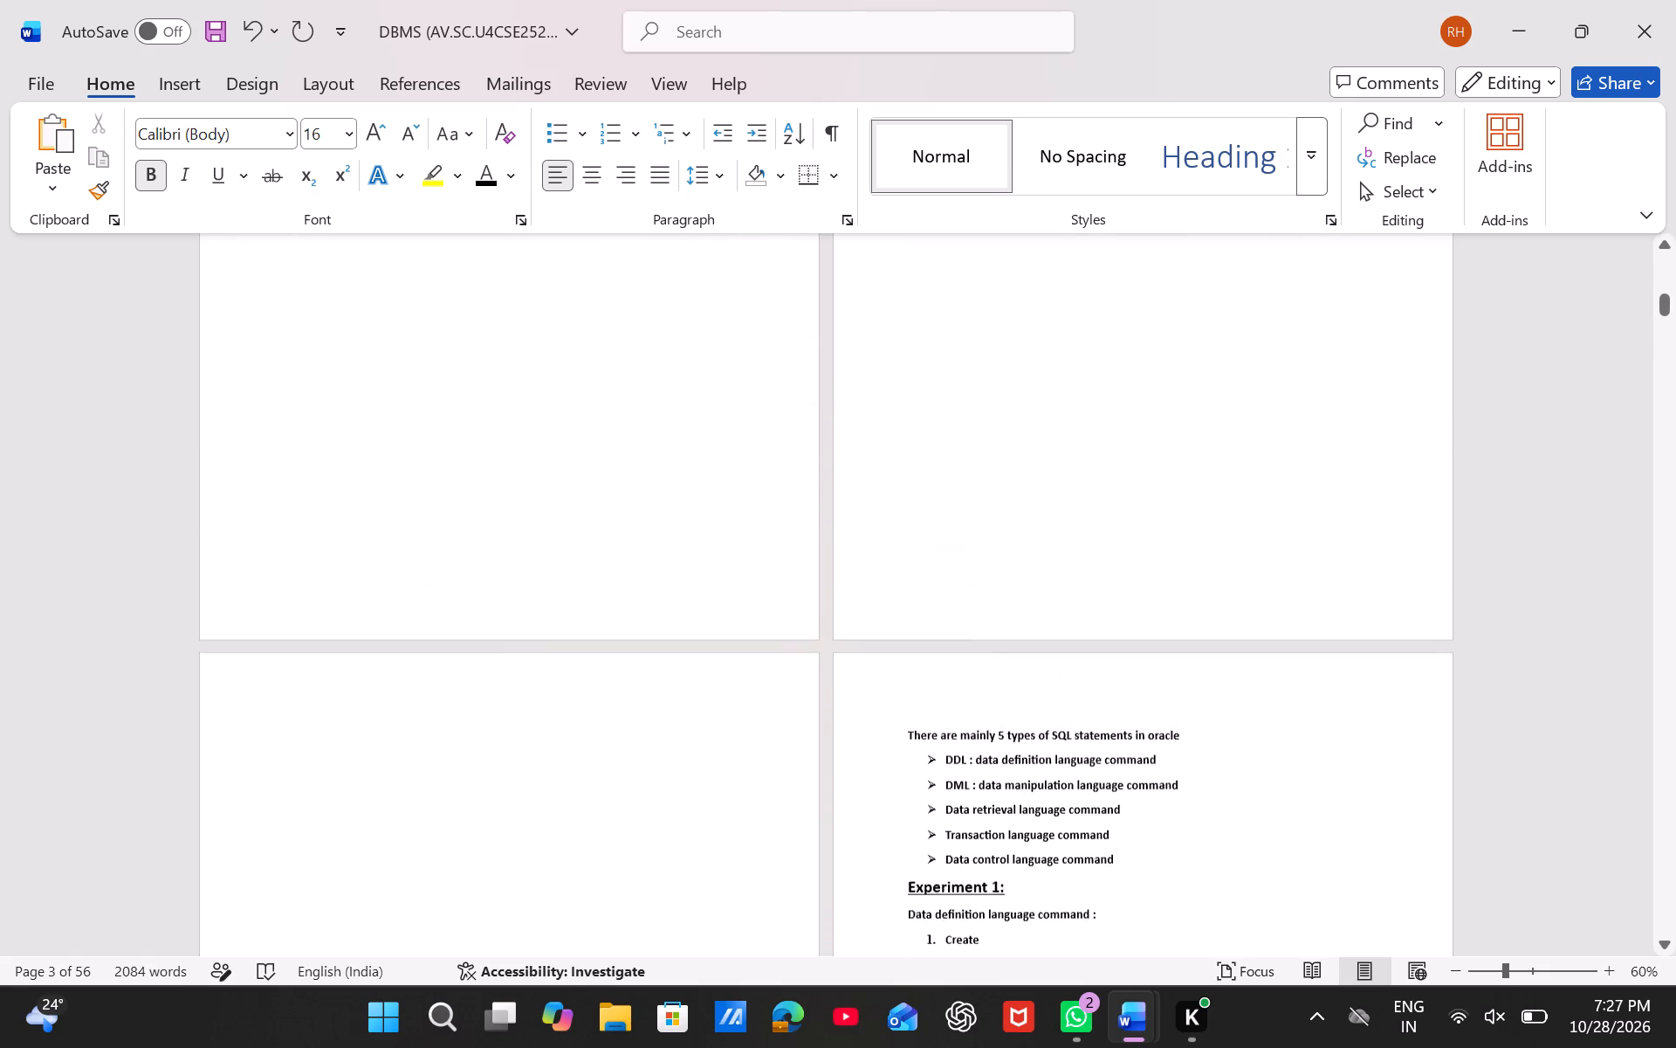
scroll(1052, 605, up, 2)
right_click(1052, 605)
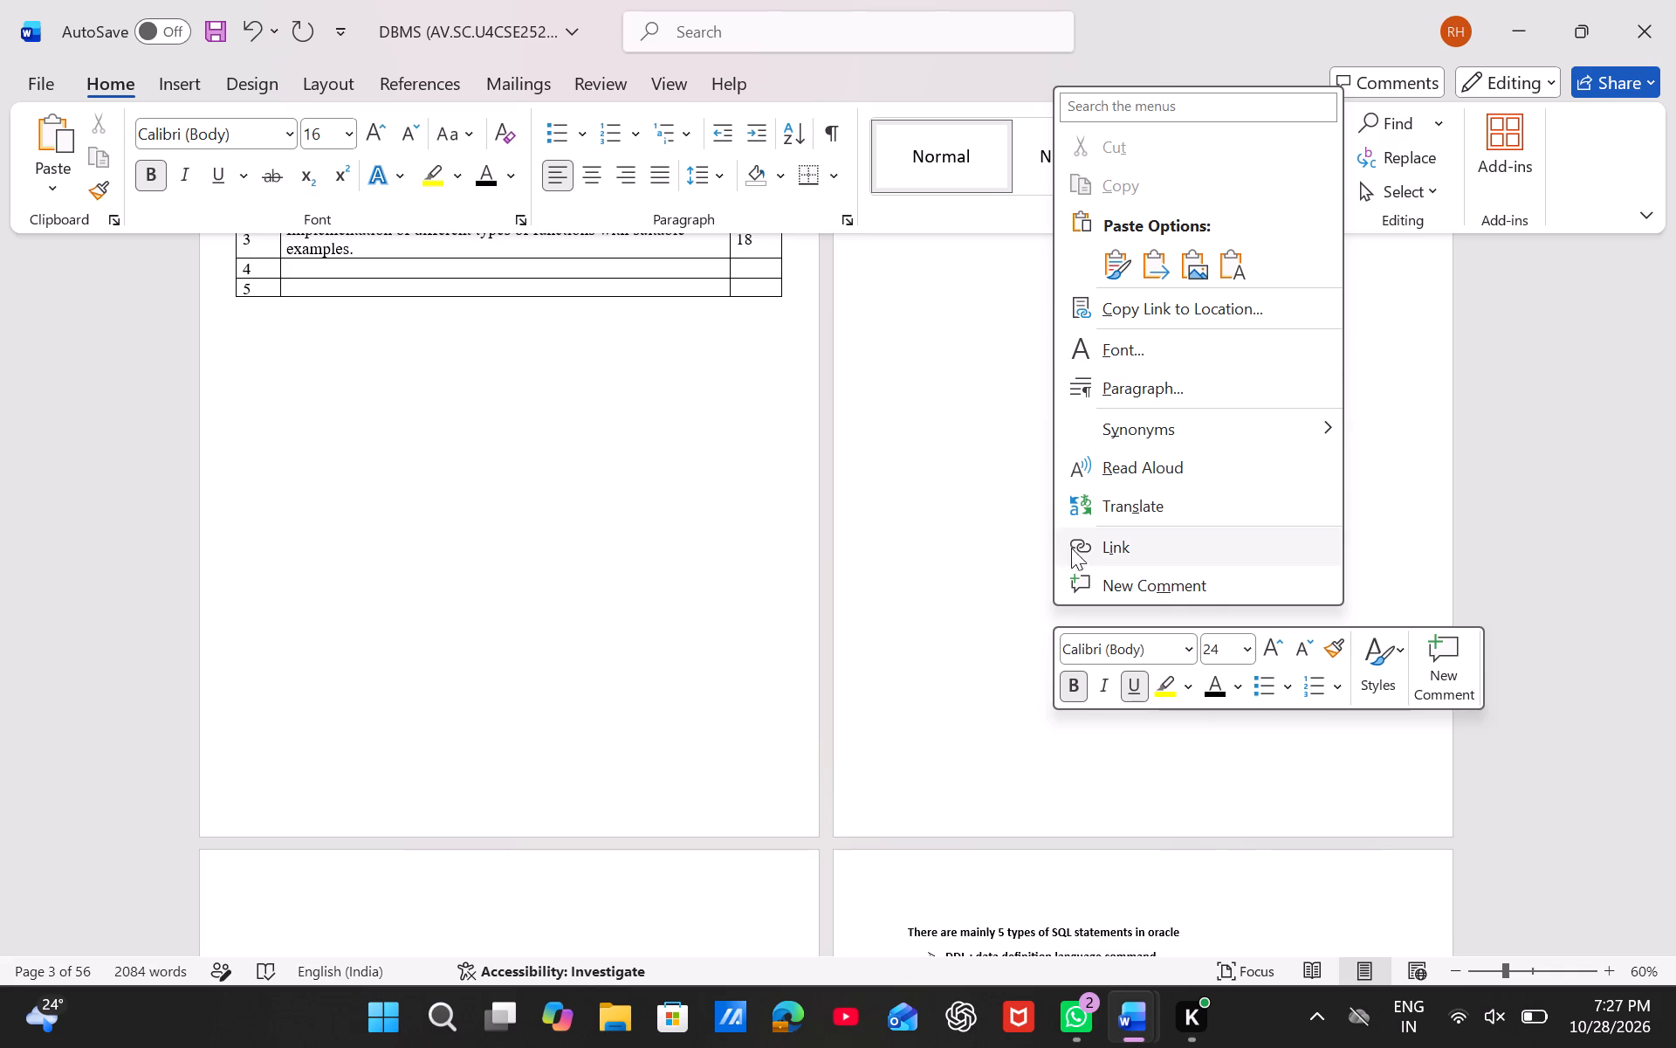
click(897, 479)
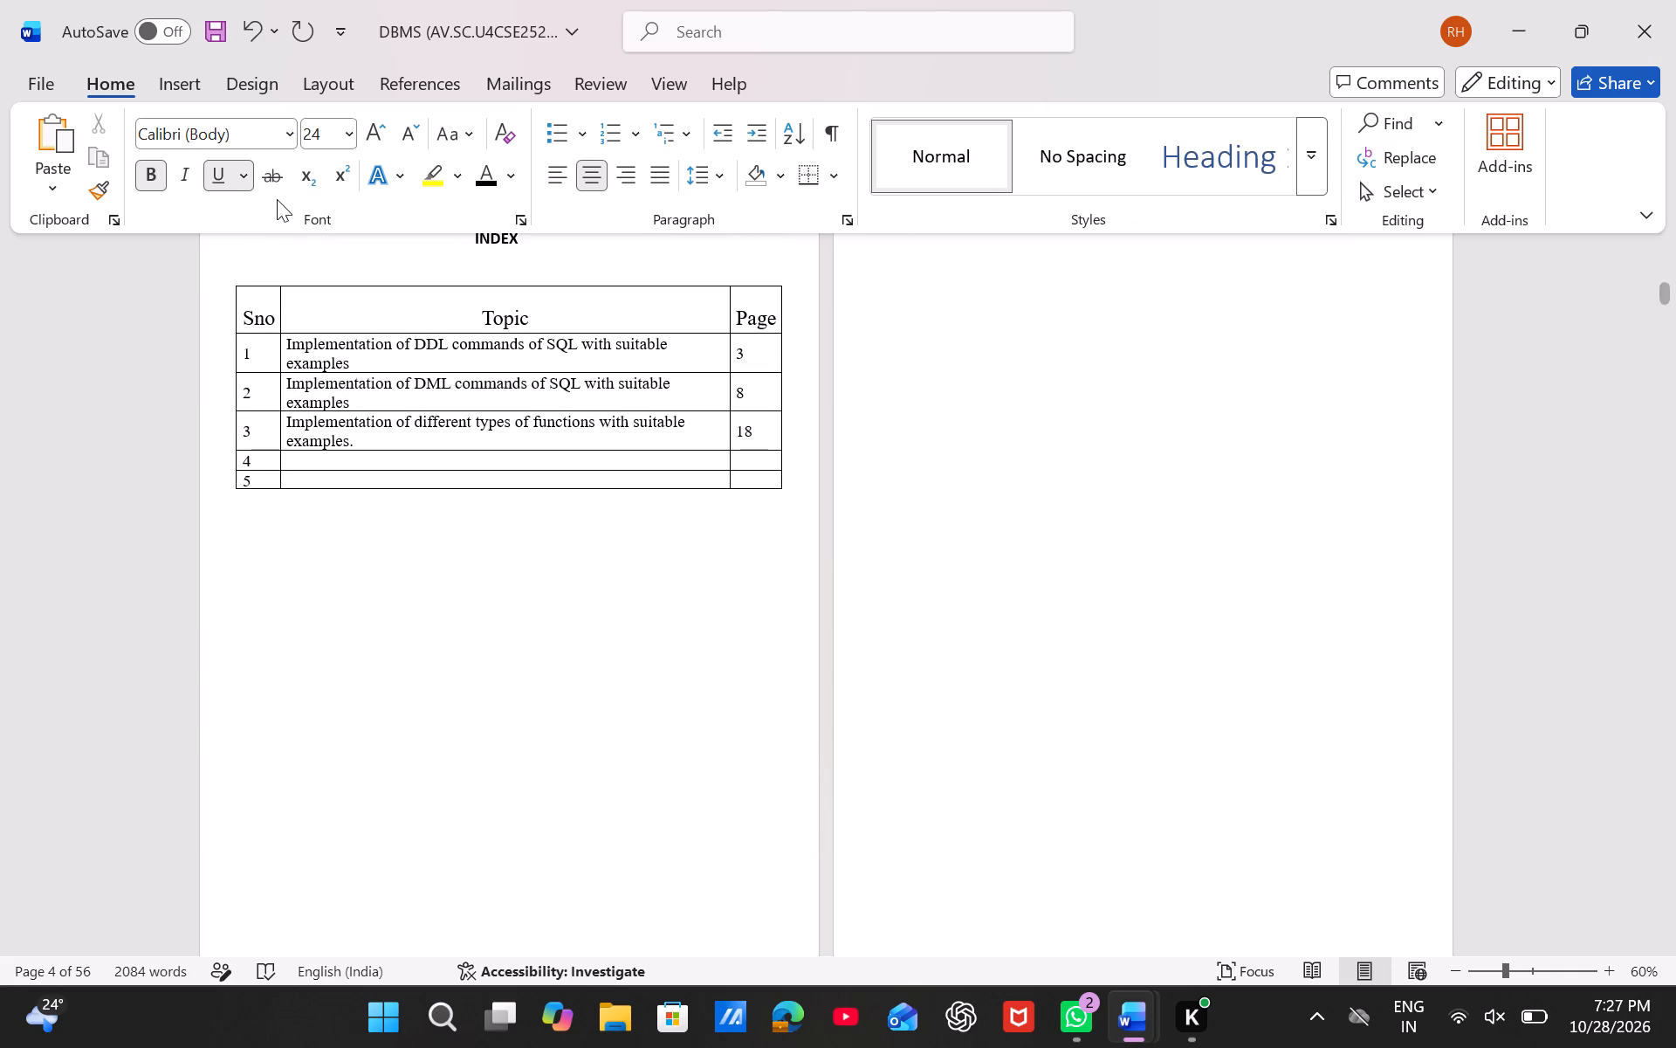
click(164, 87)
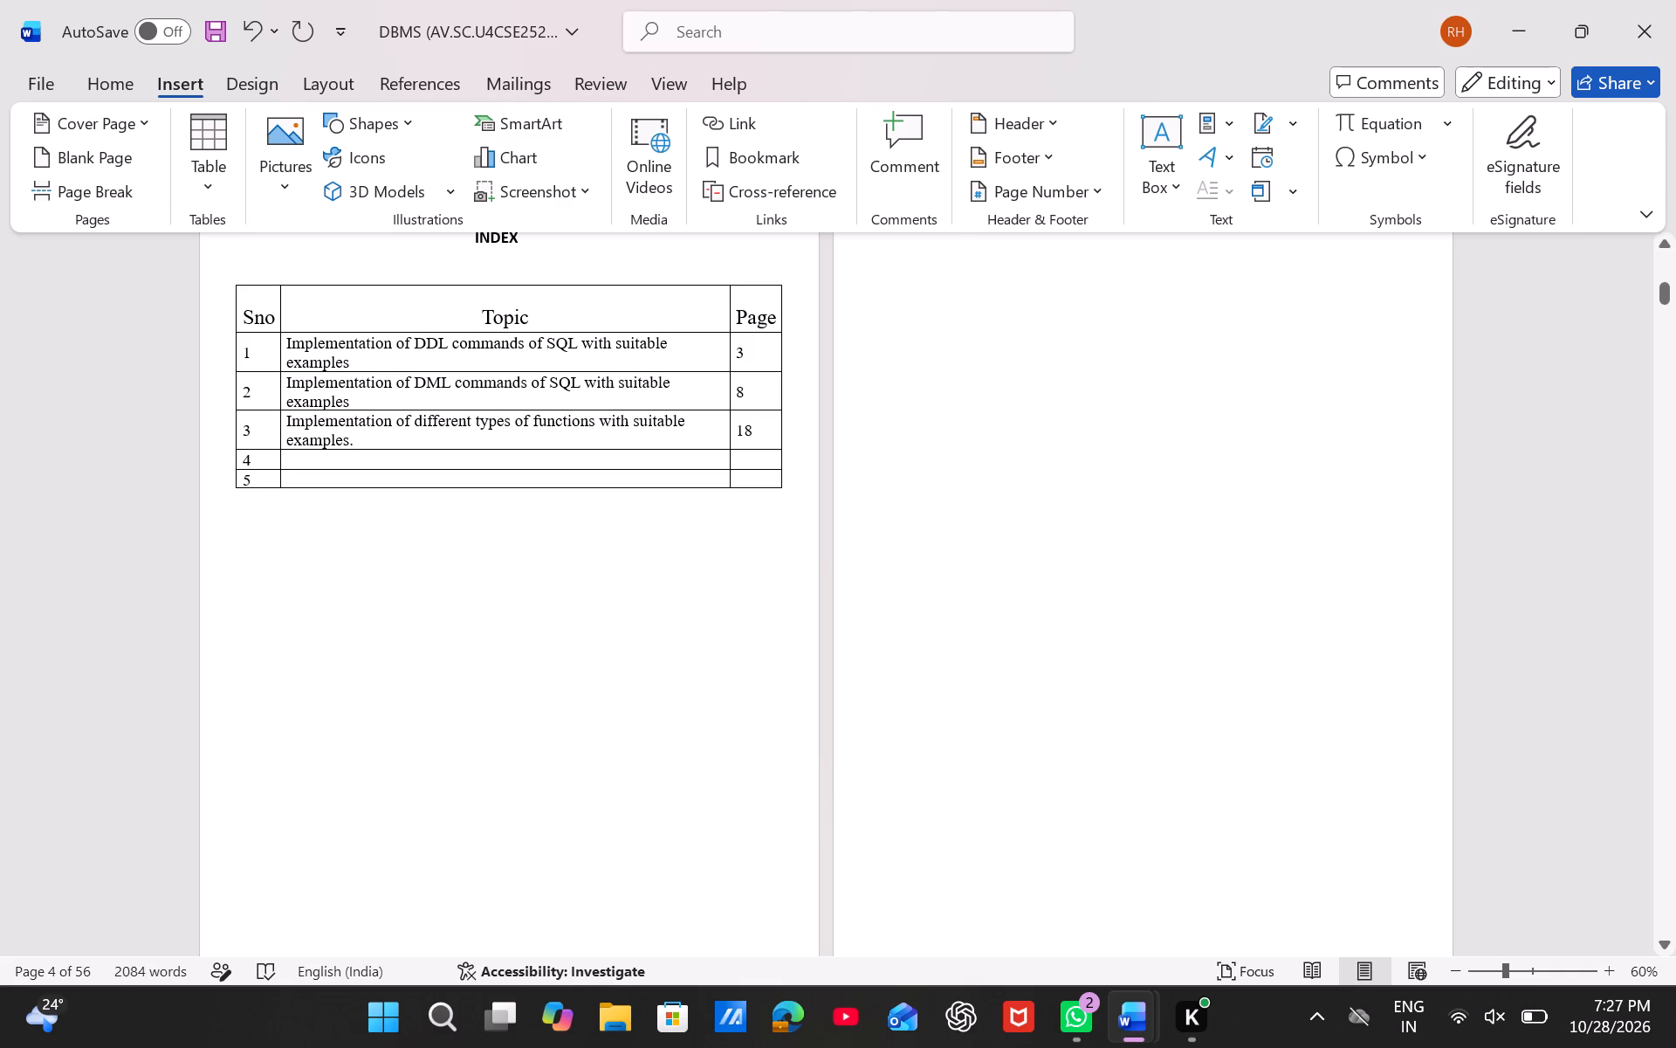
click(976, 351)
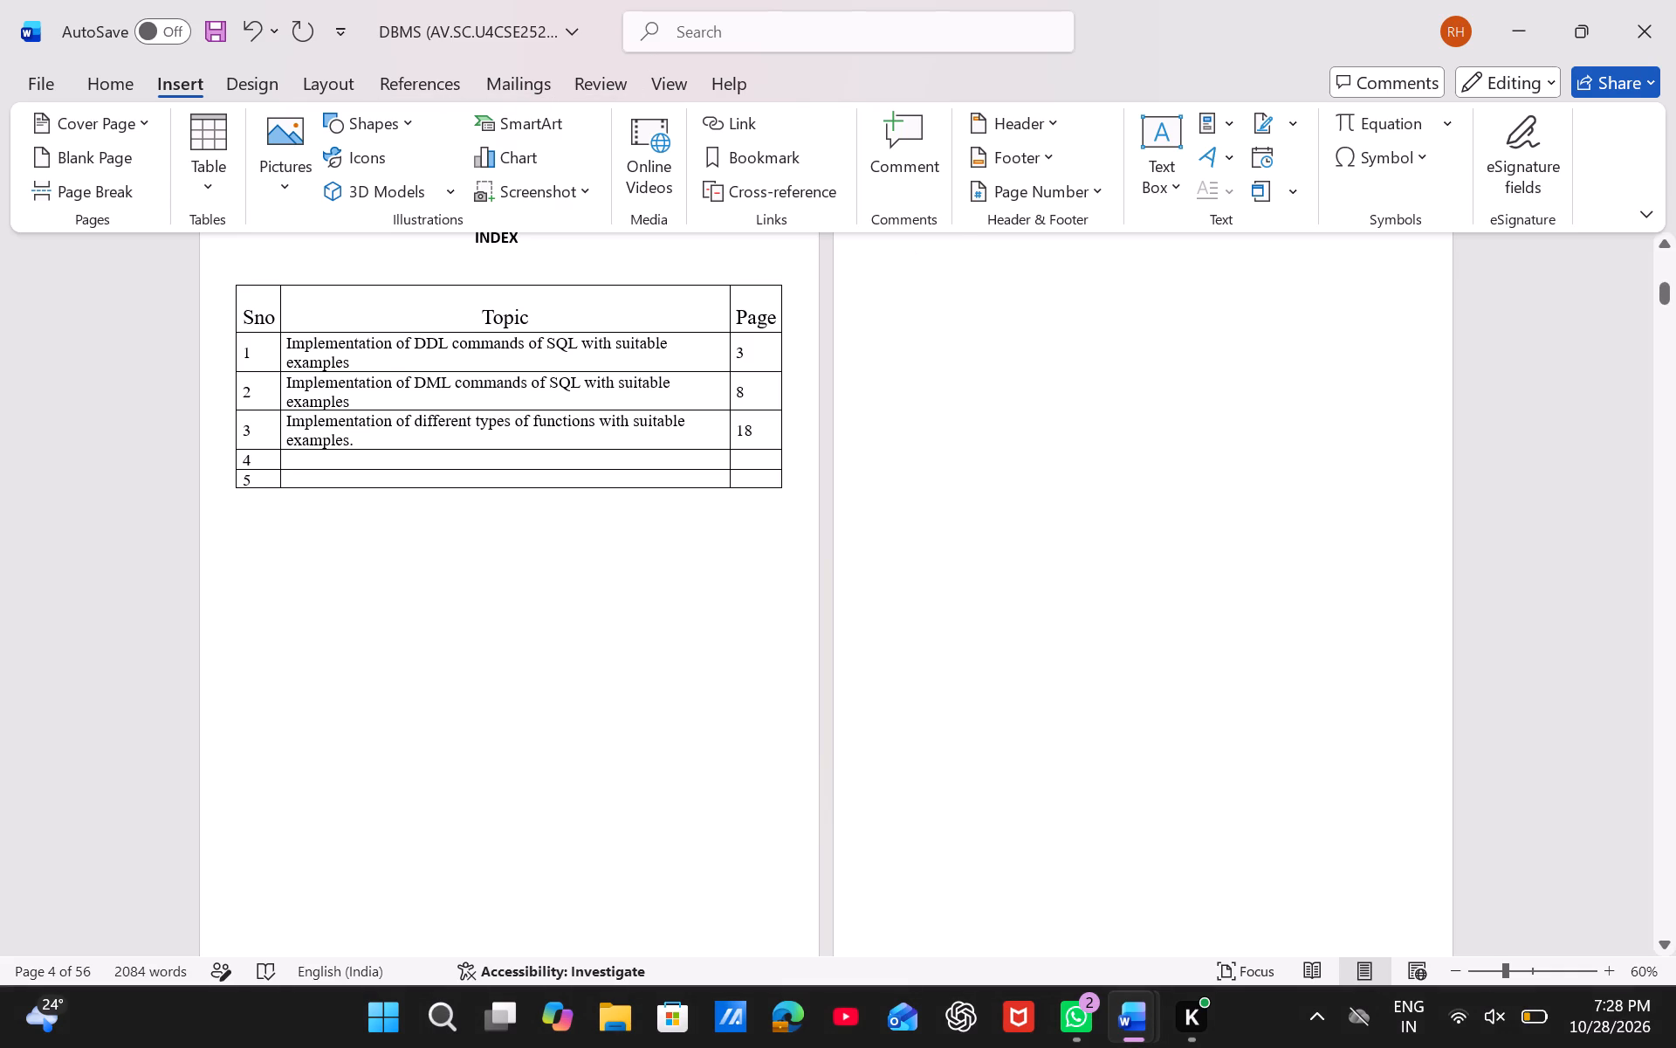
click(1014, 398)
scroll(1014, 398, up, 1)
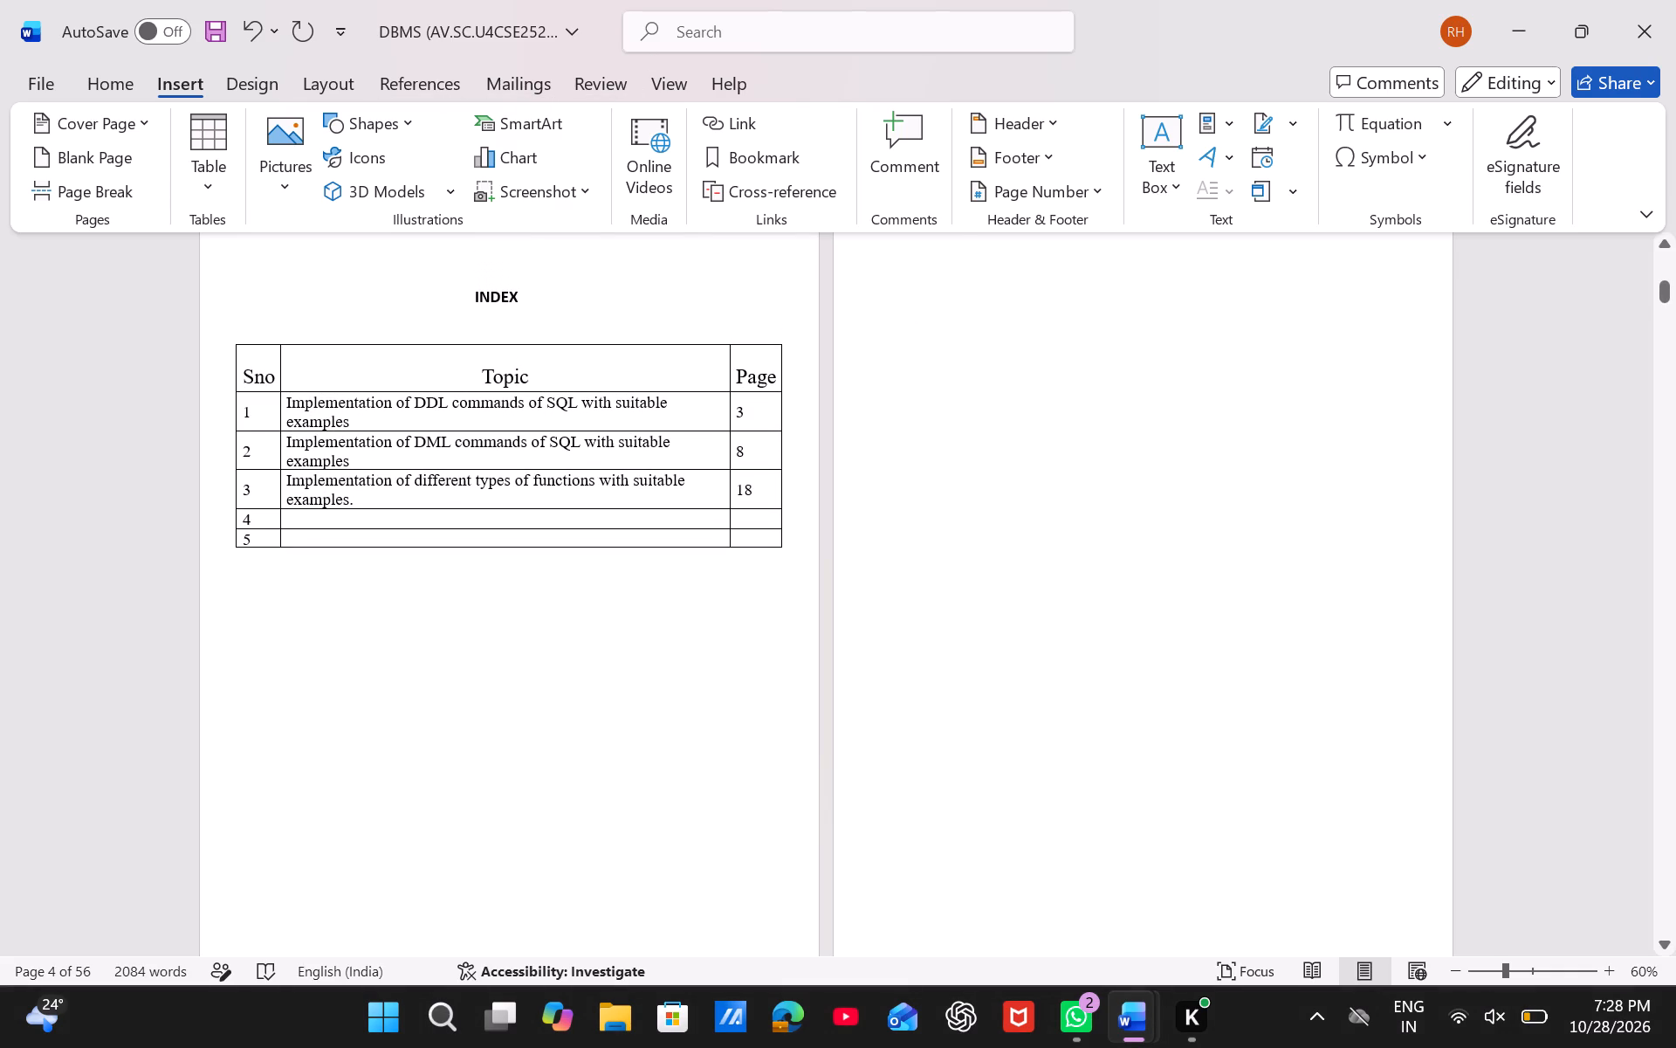
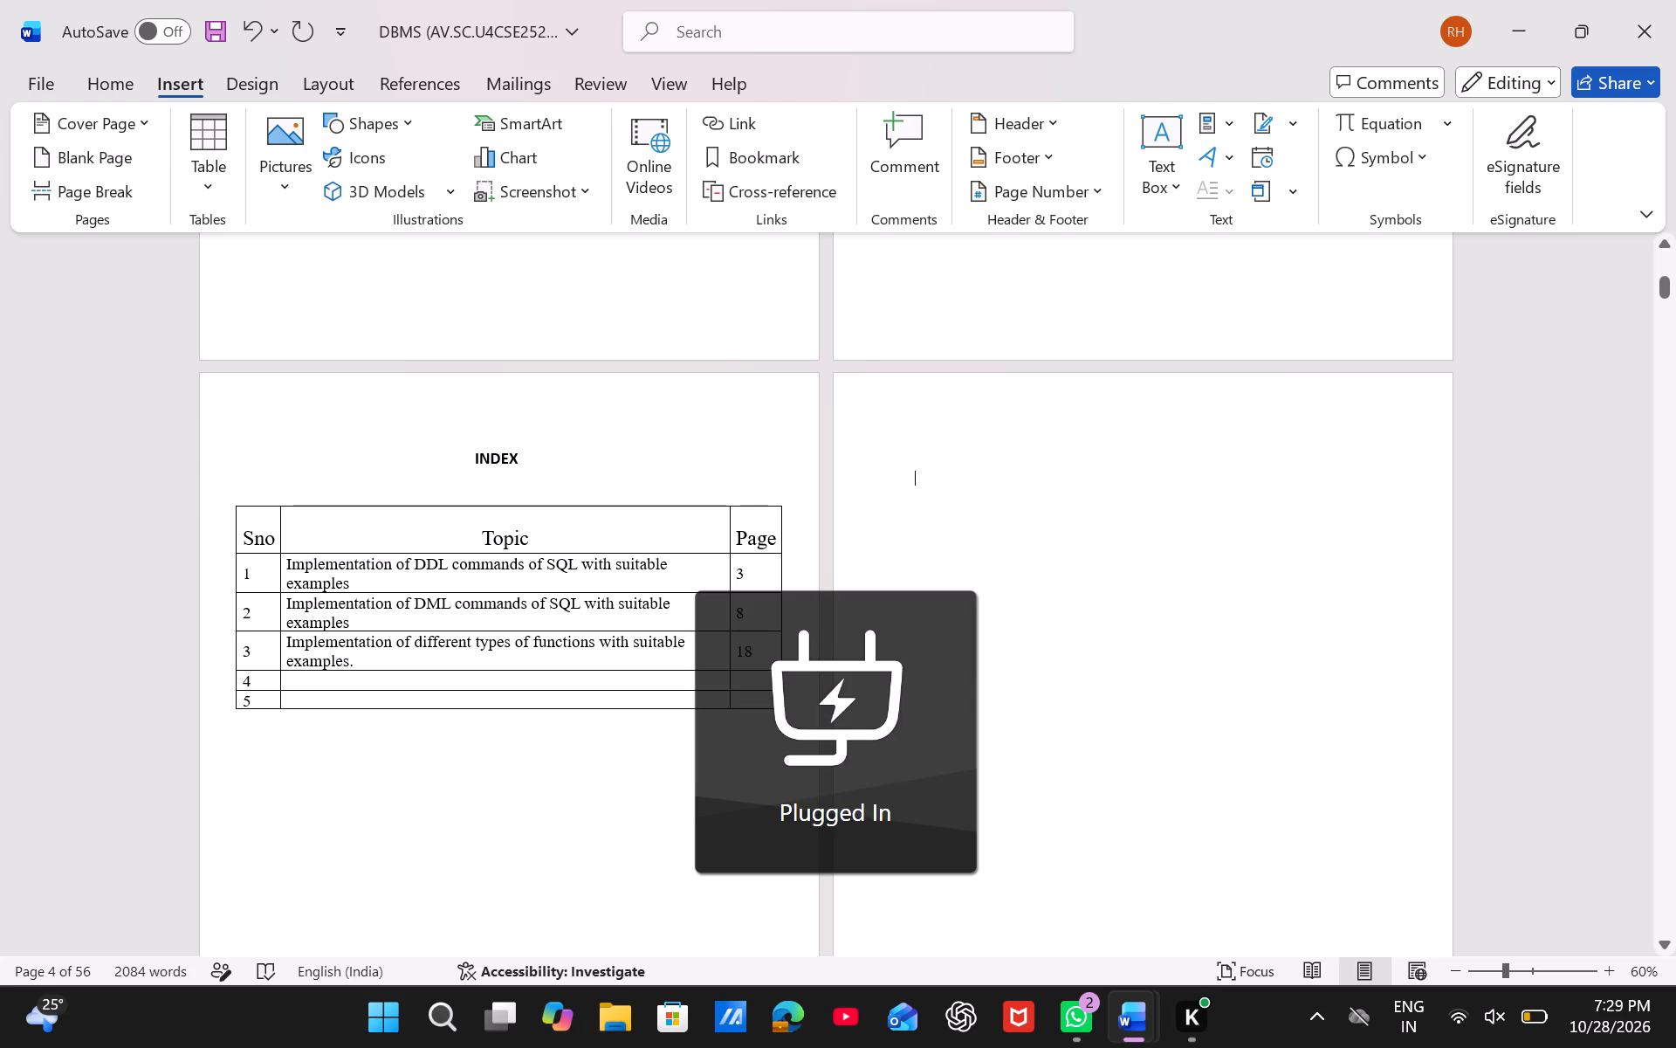
Look through the pages following the index, from the blank pages to Experiment 1's Create and Alter sections with their SQL screenshots.
right_click(1116, 561)
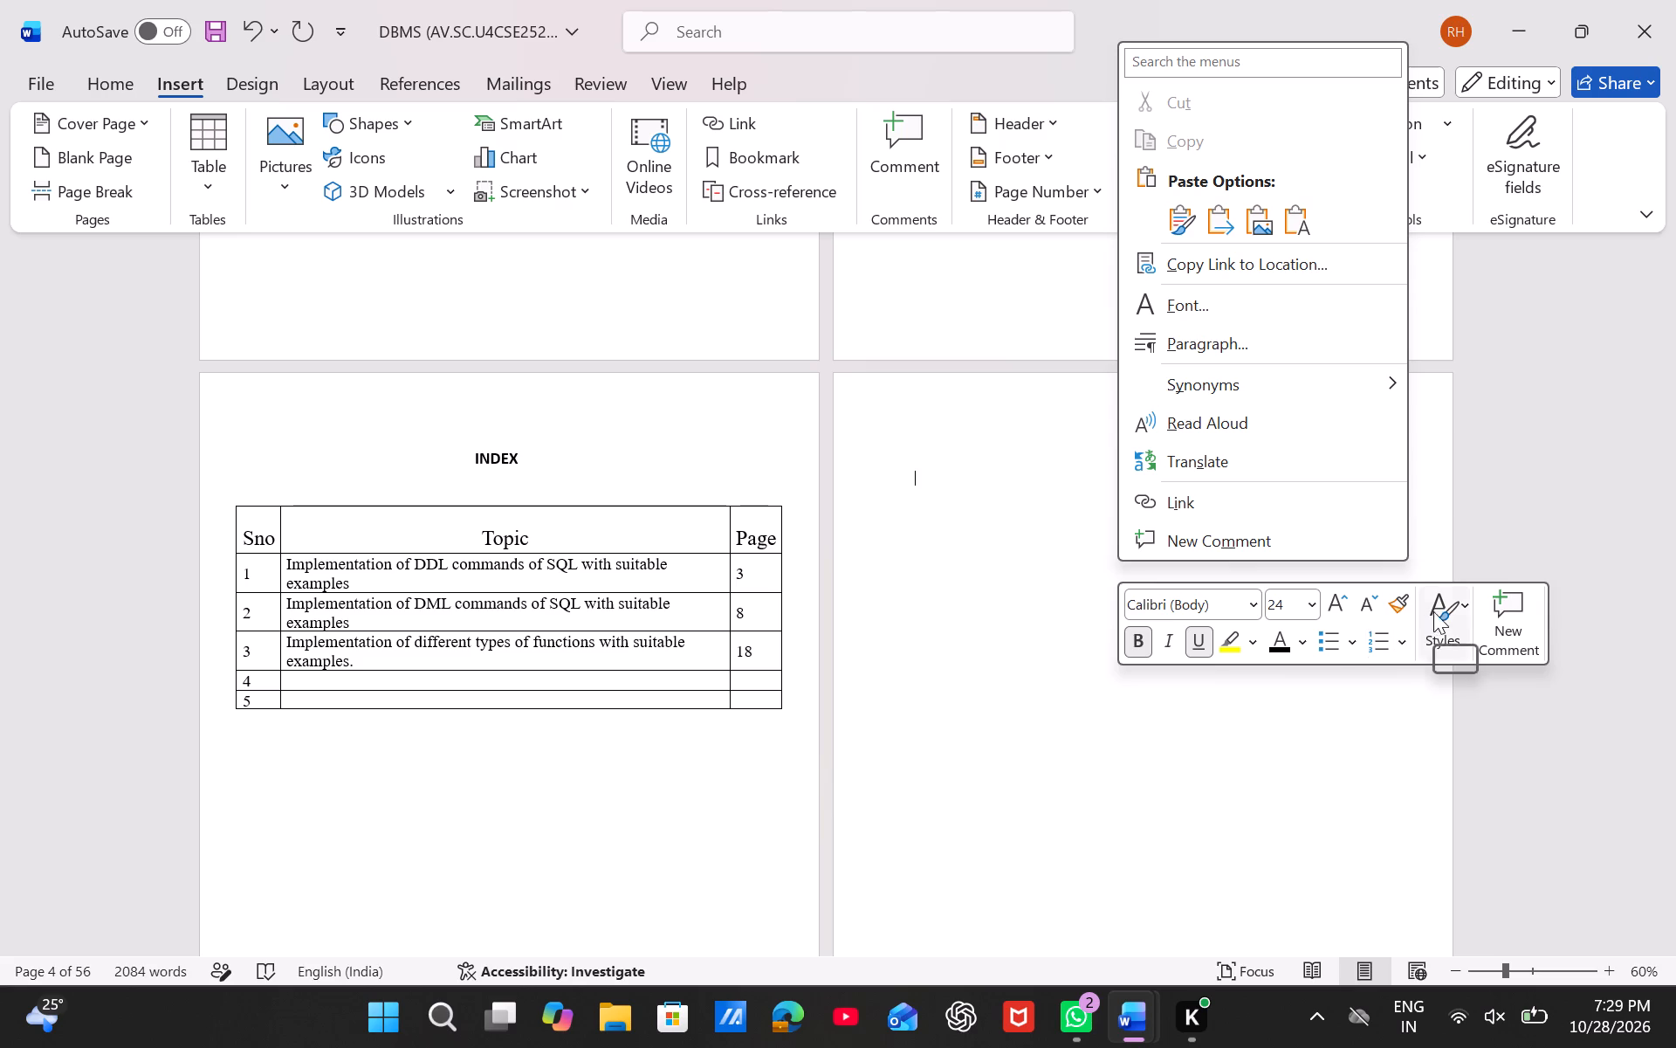
click(1534, 393)
scroll(951, 713, down, 2)
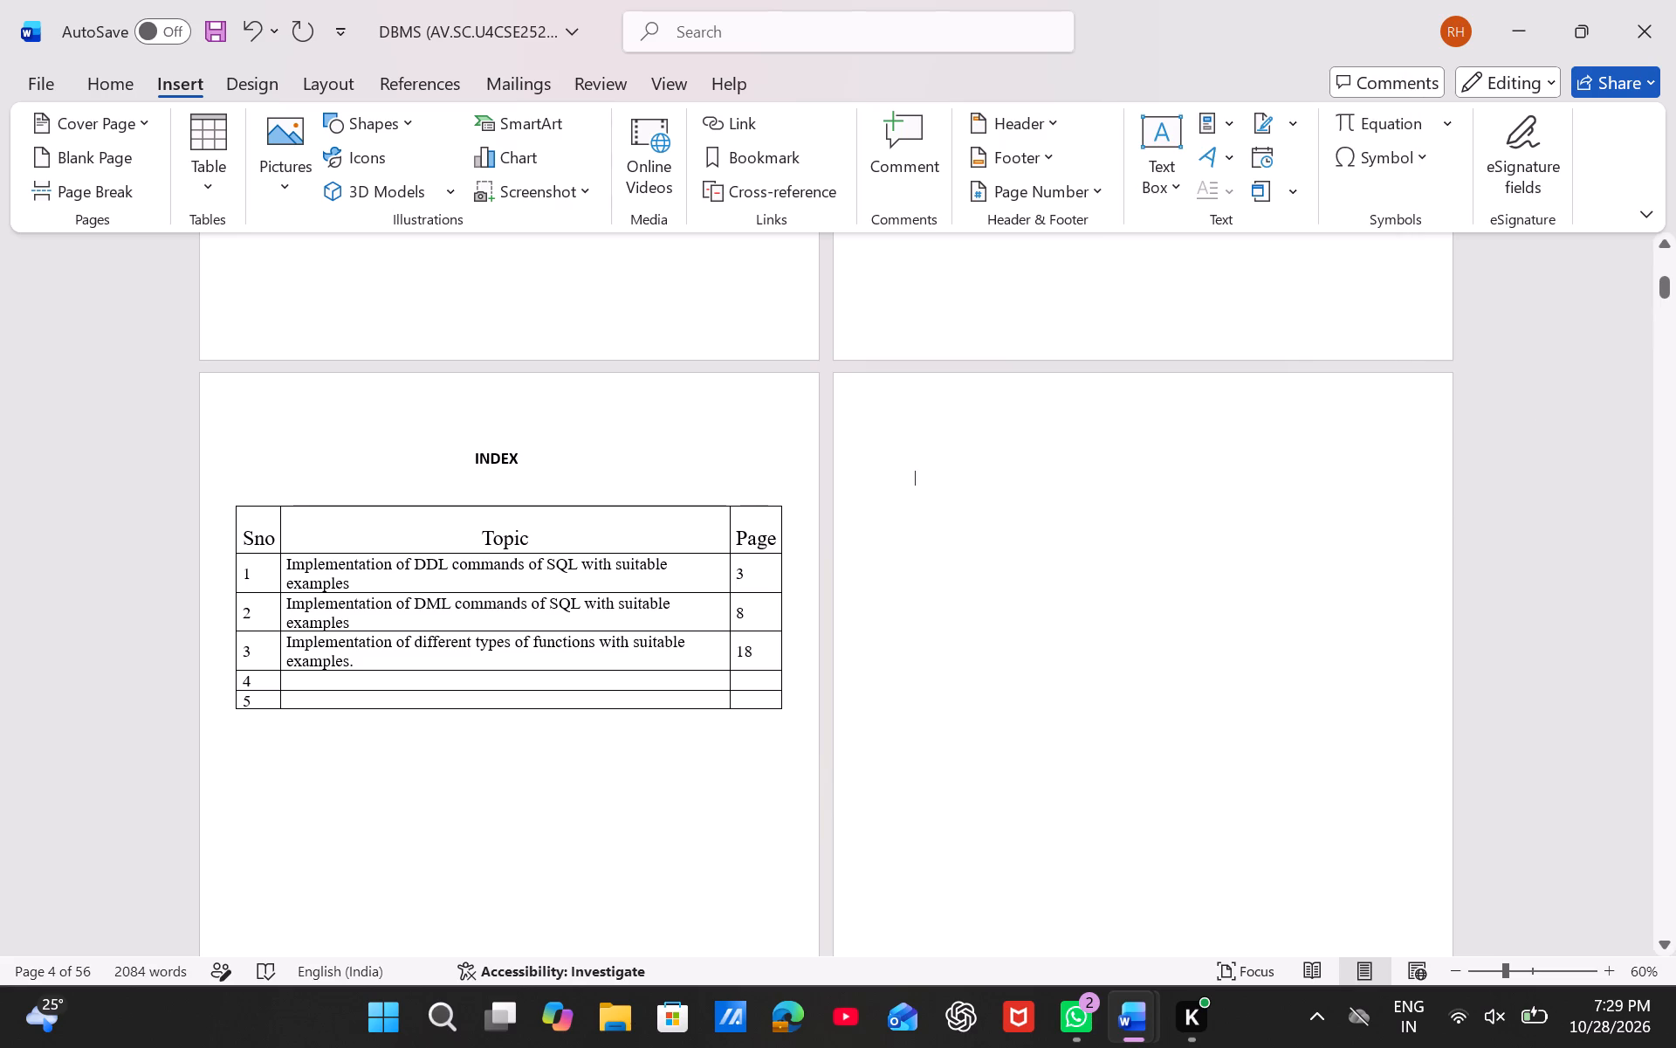
scroll(951, 713, down, 5)
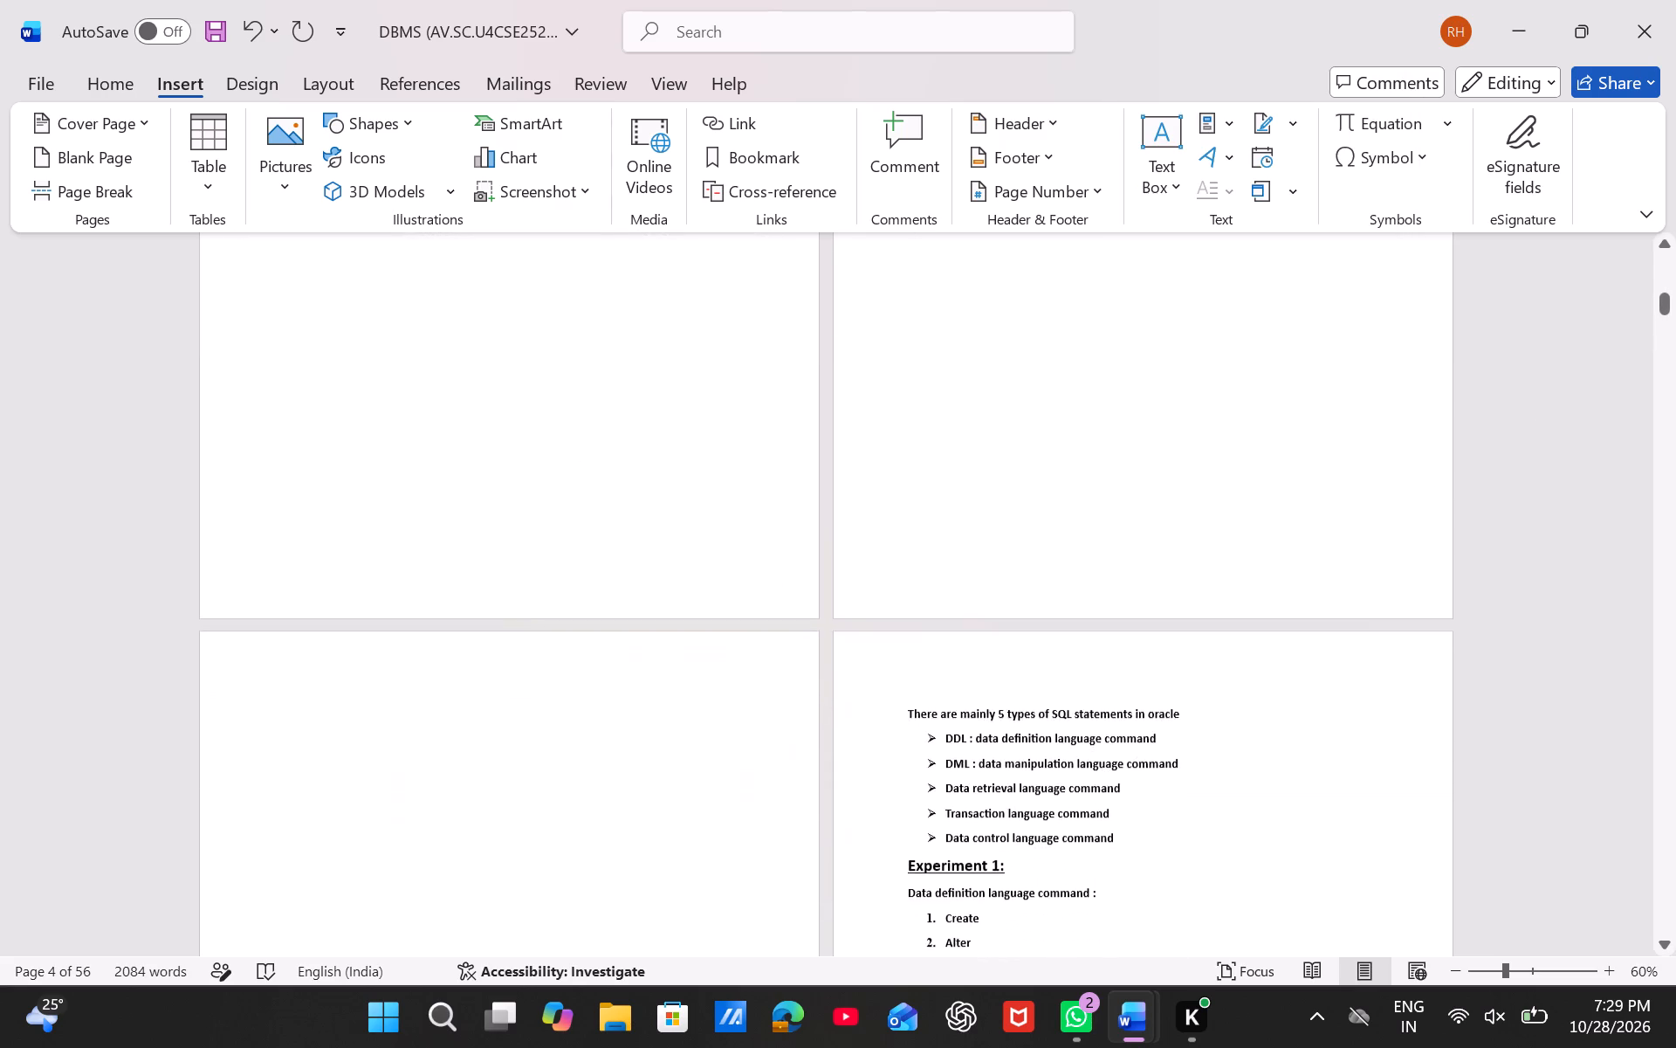
scroll(951, 713, down, 6)
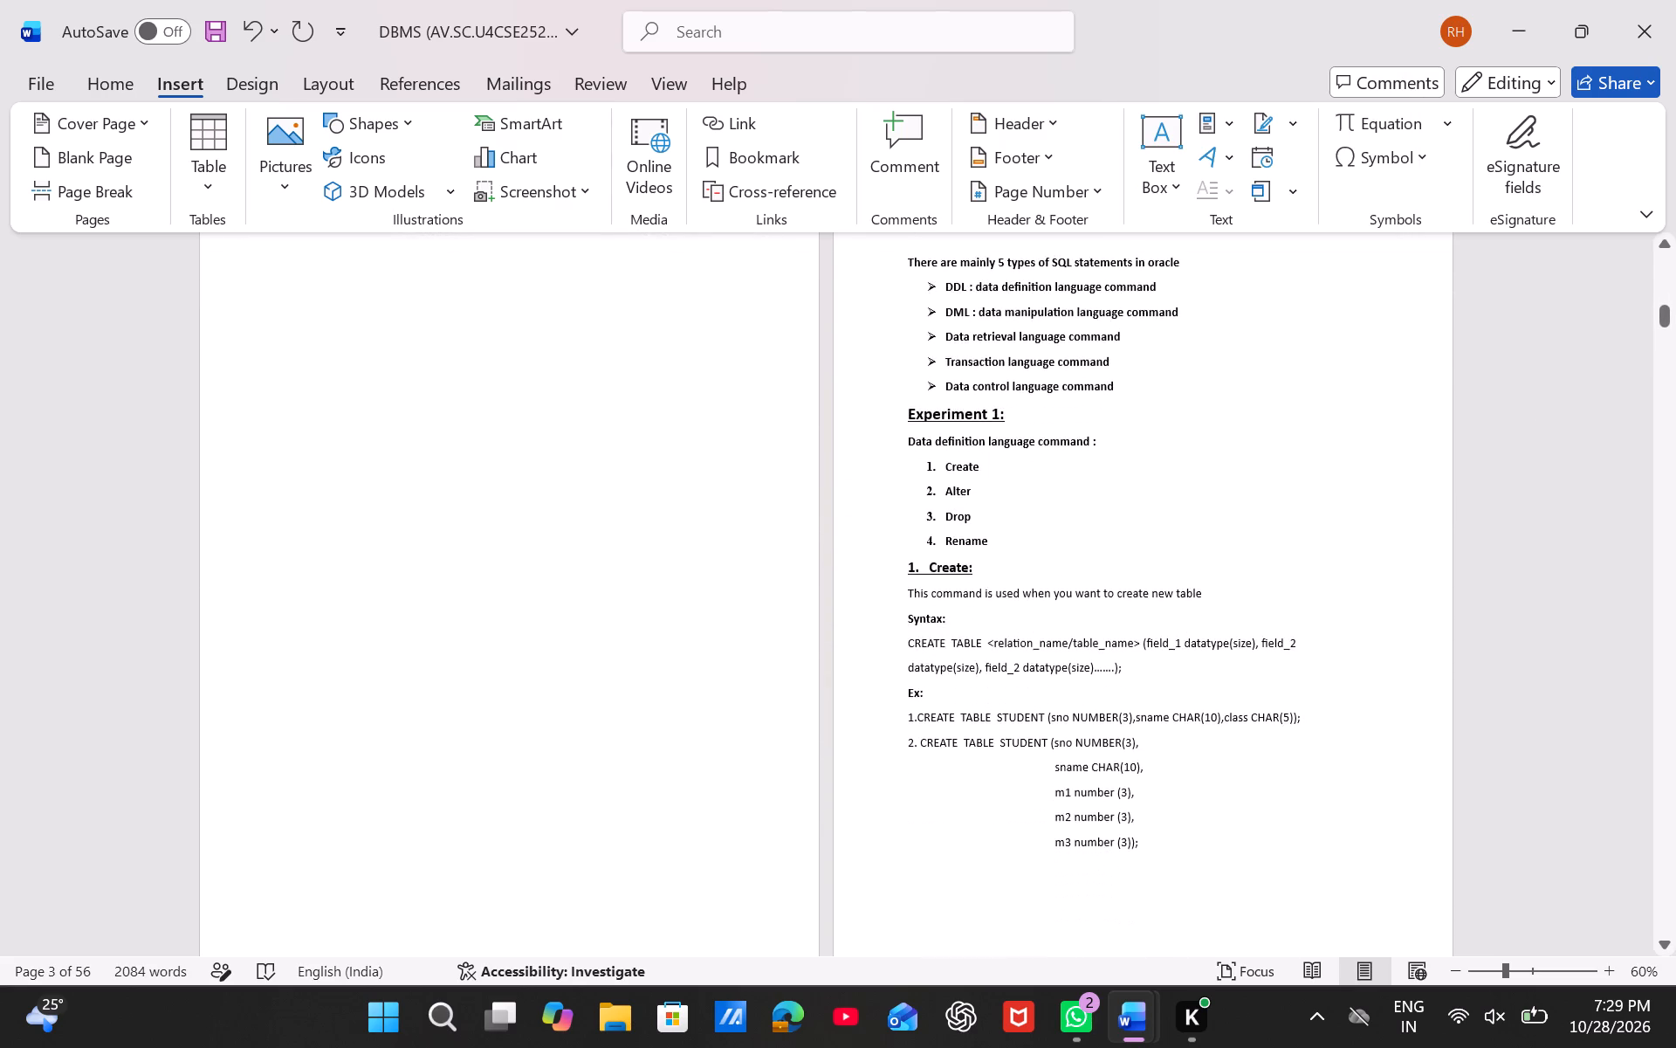
scroll(951, 713, down, 4)
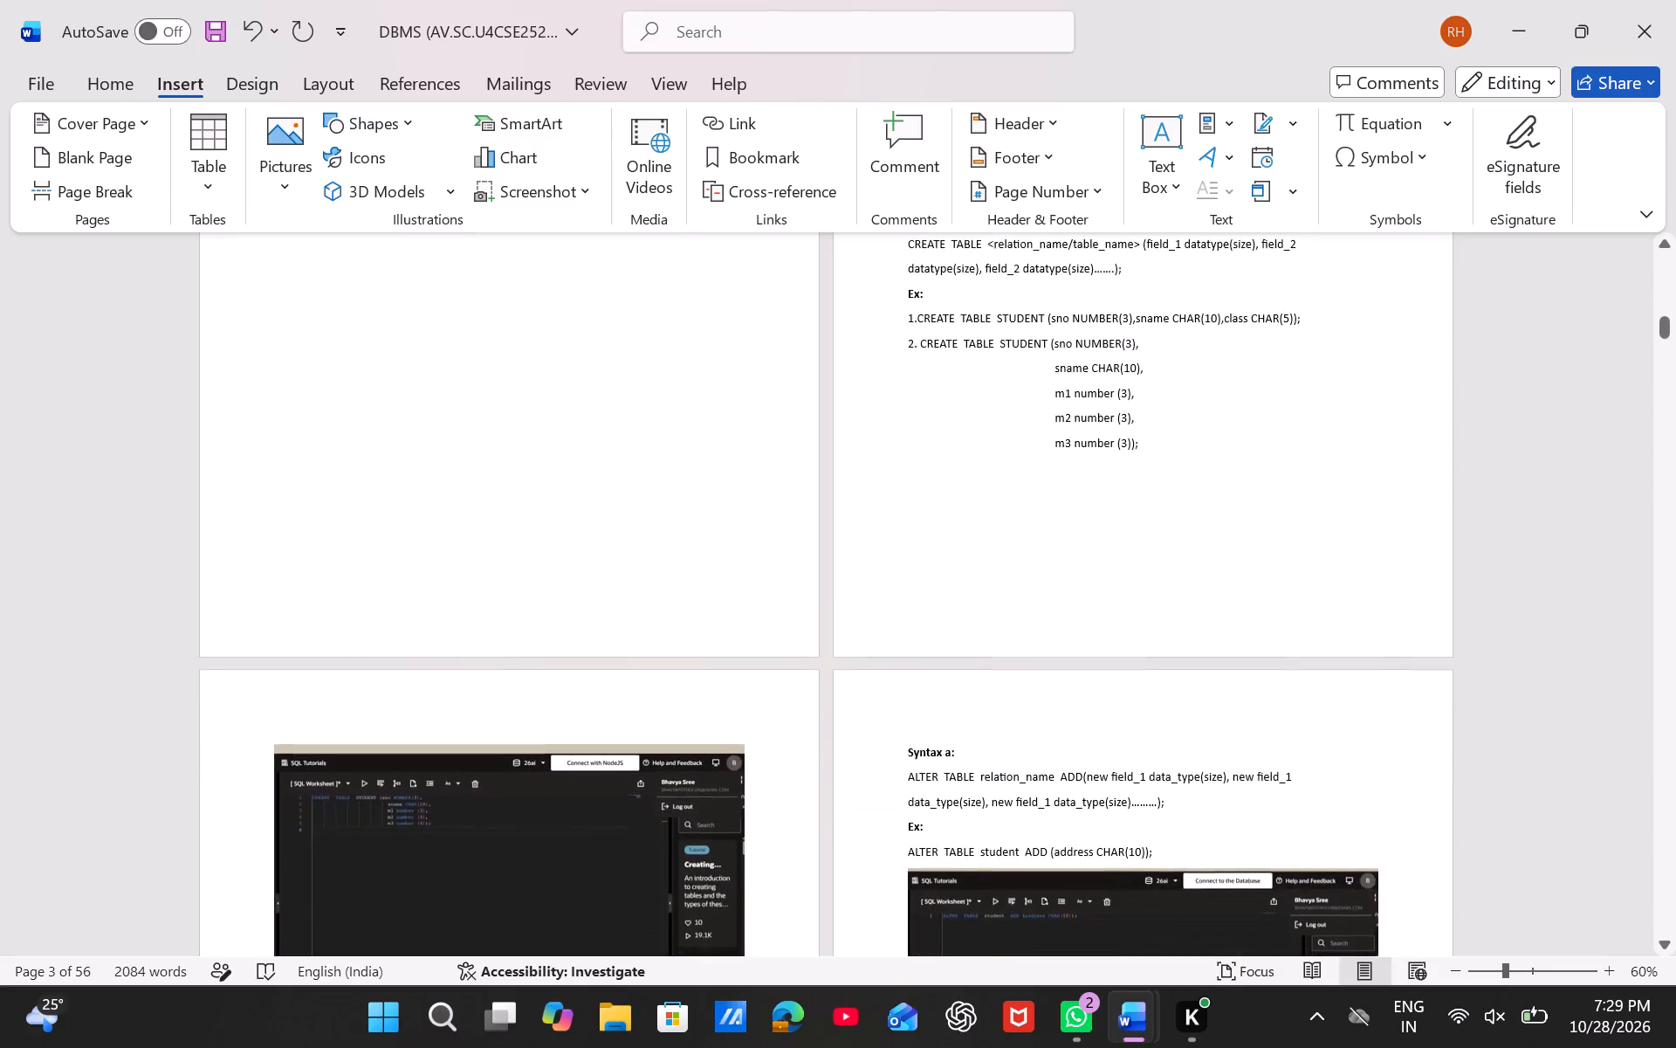
scroll(951, 713, down, 2)
ctrl+scroll(552, 608, up, 4)
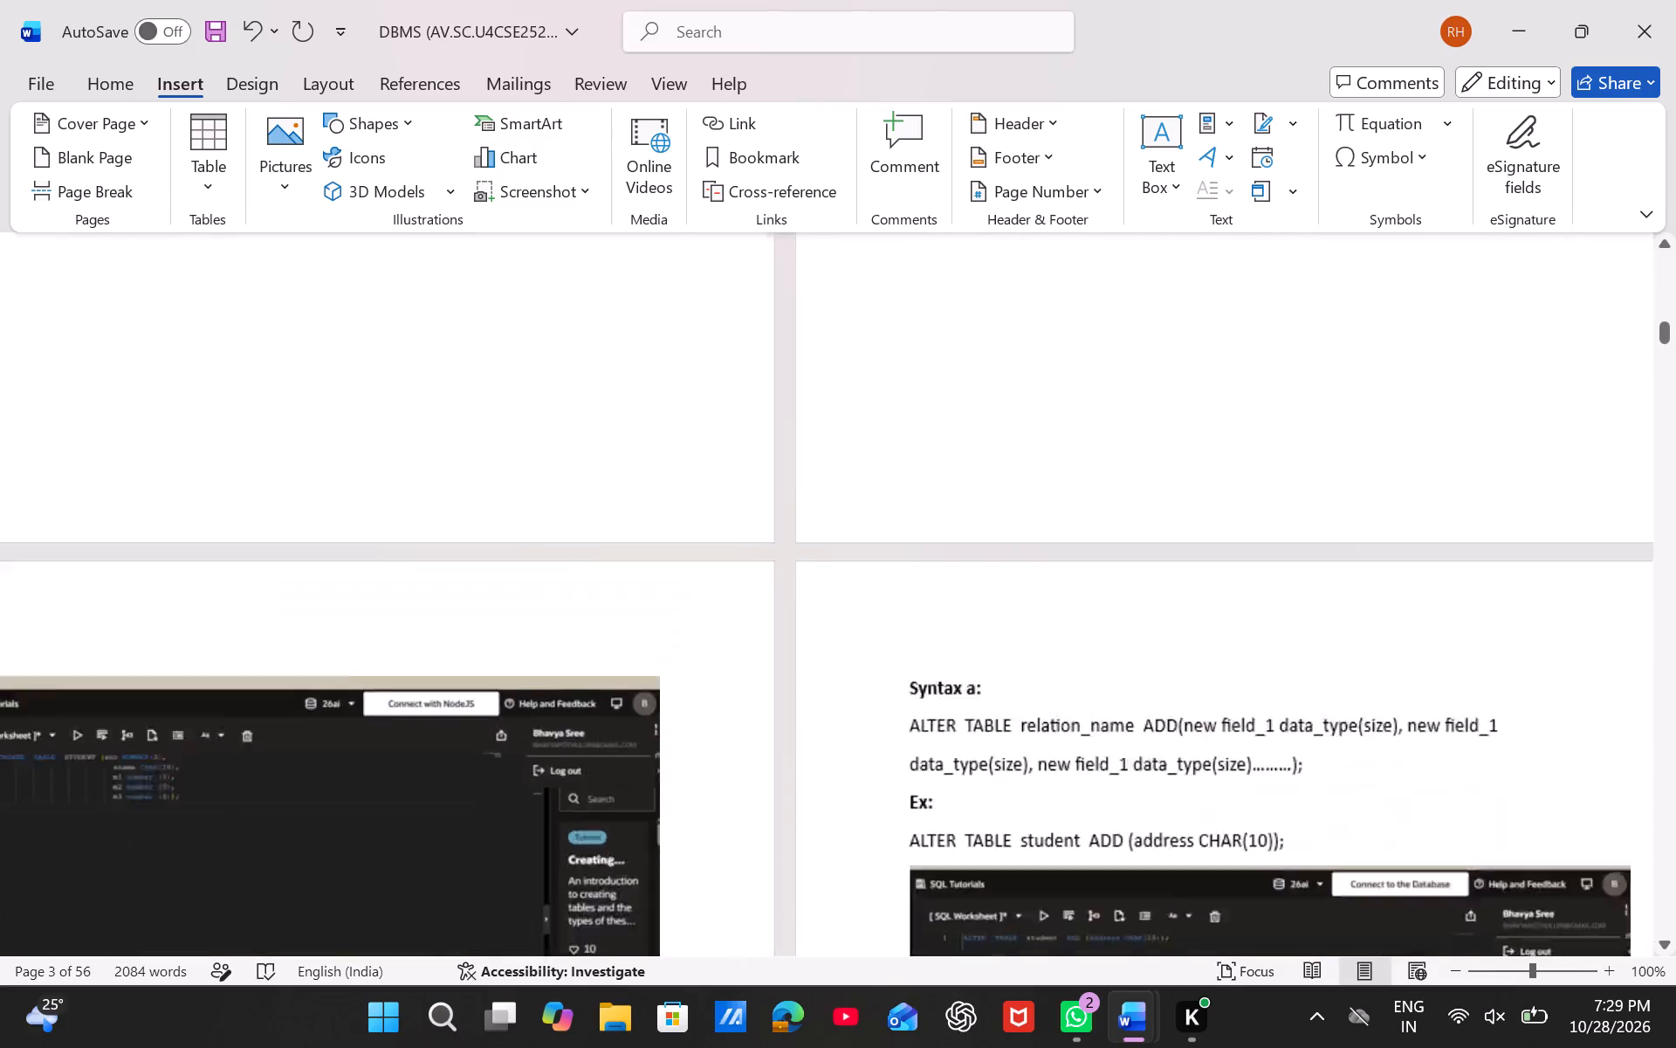
scroll(552, 608, down, 3)
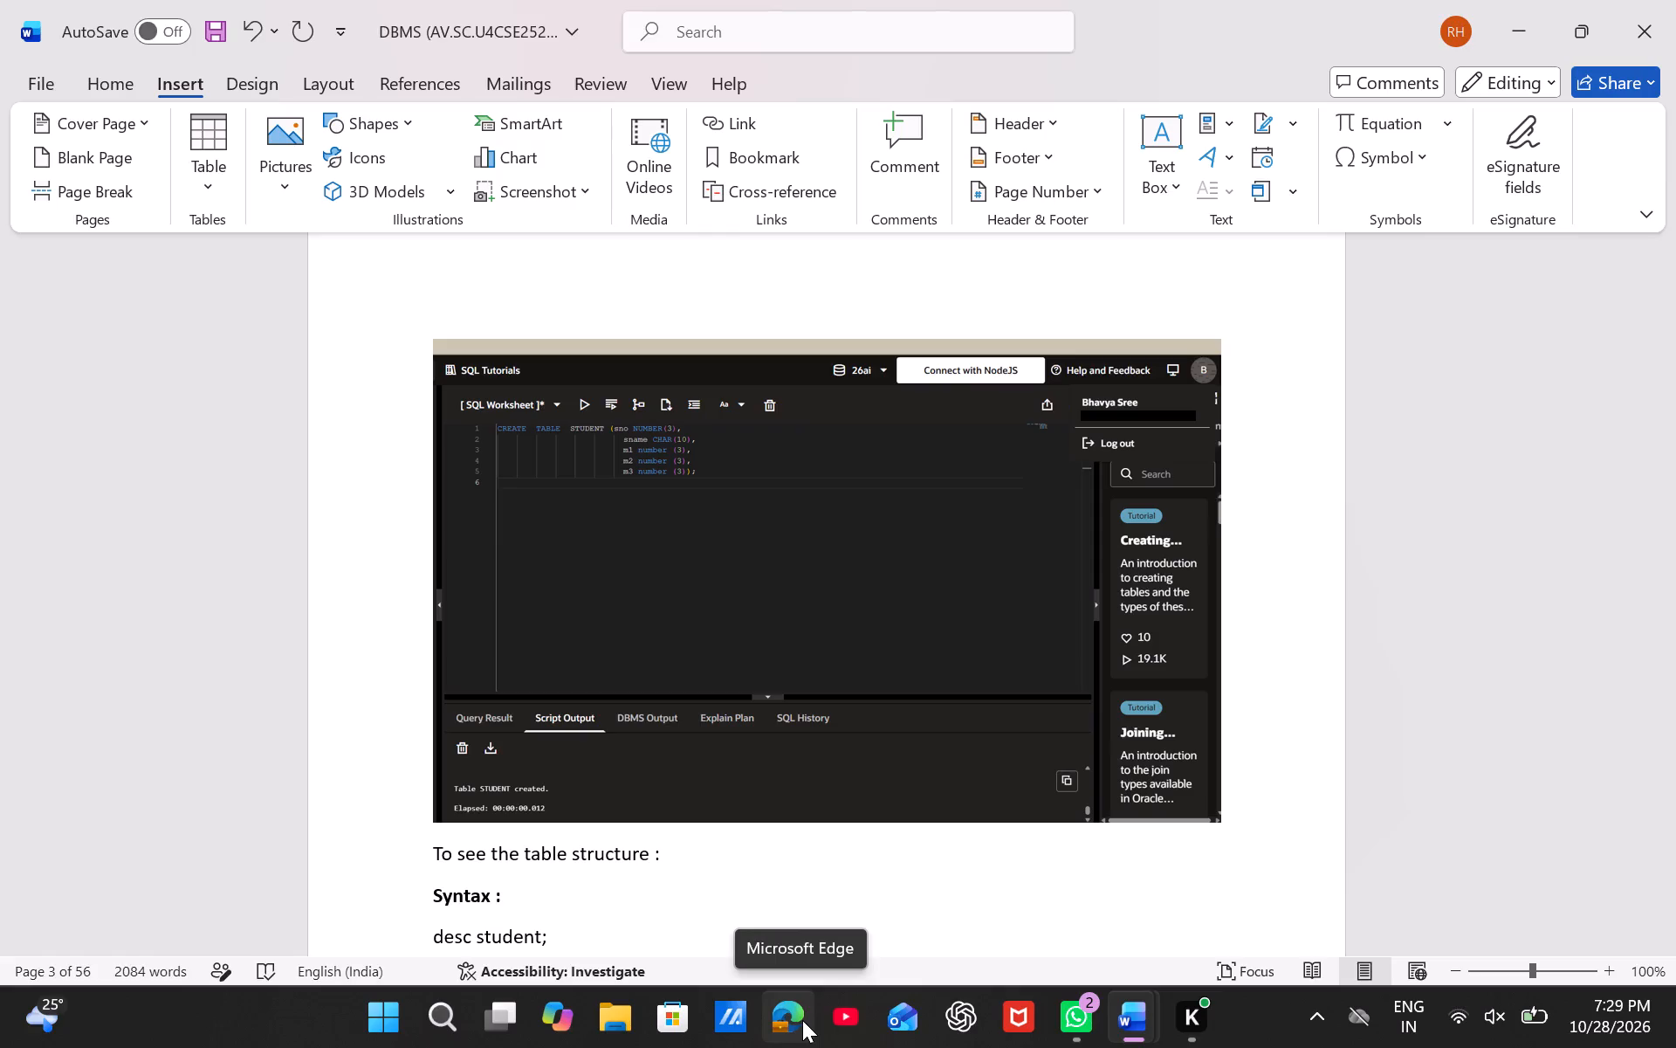
Switch to Microsoft Edge with a new tab open.
click(802, 1020)
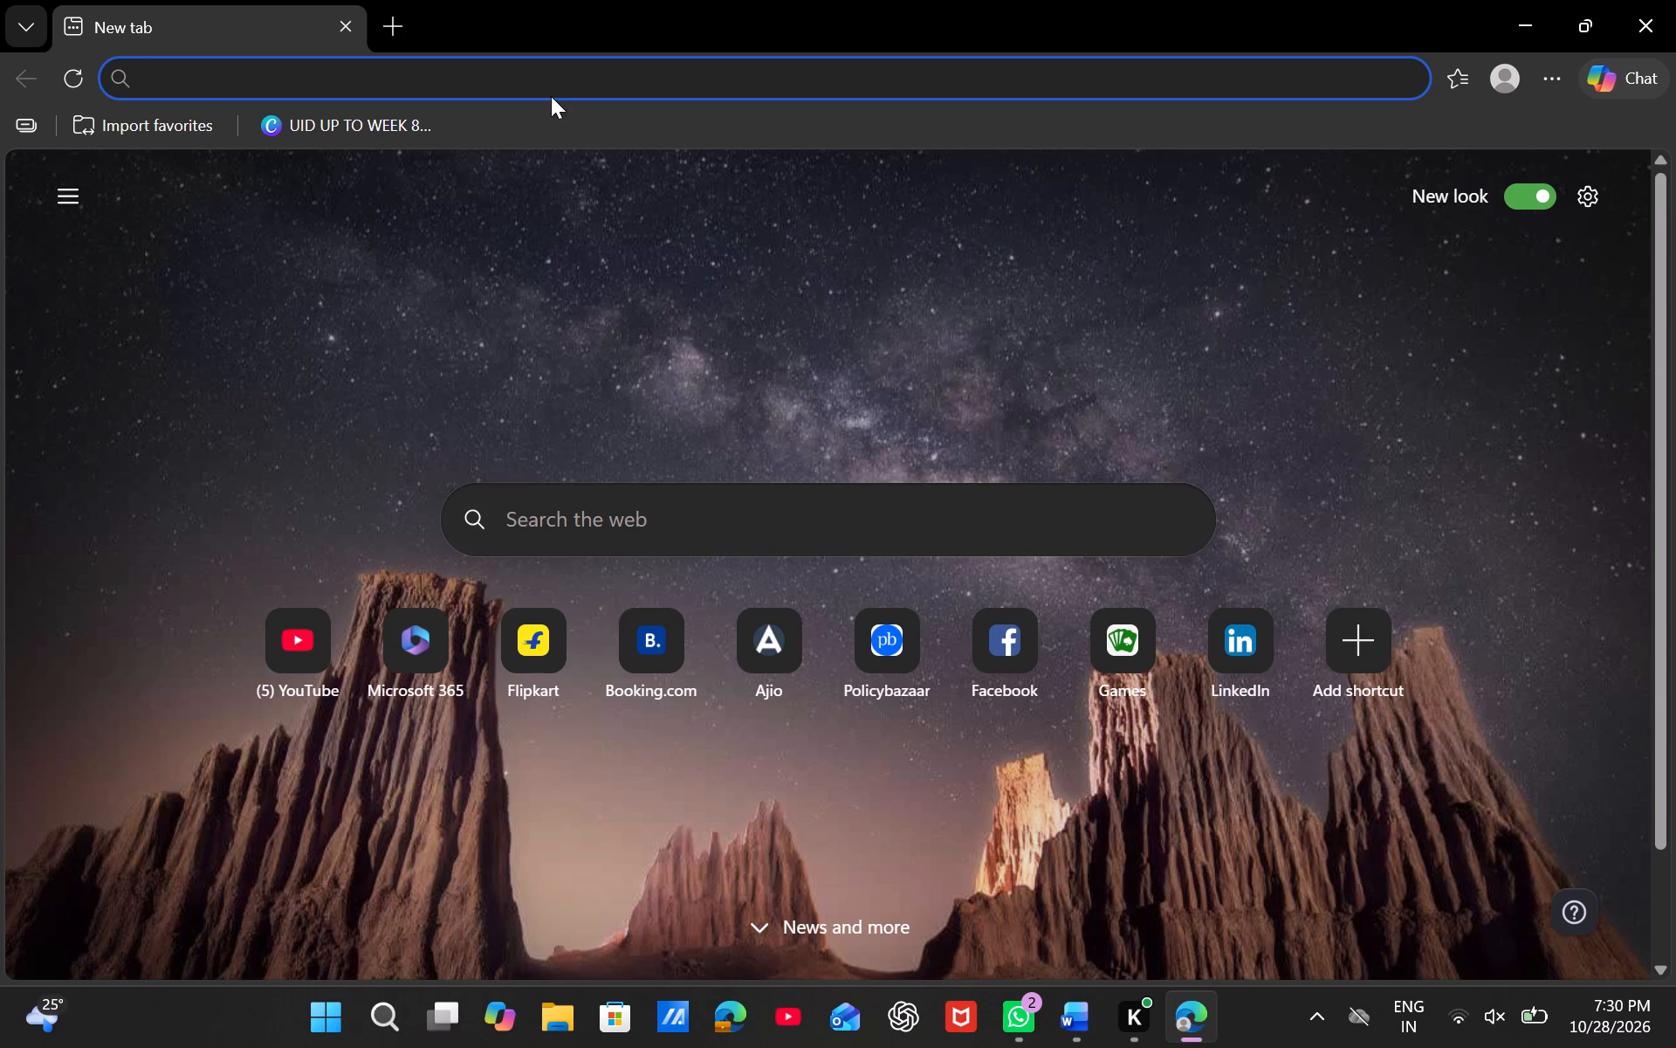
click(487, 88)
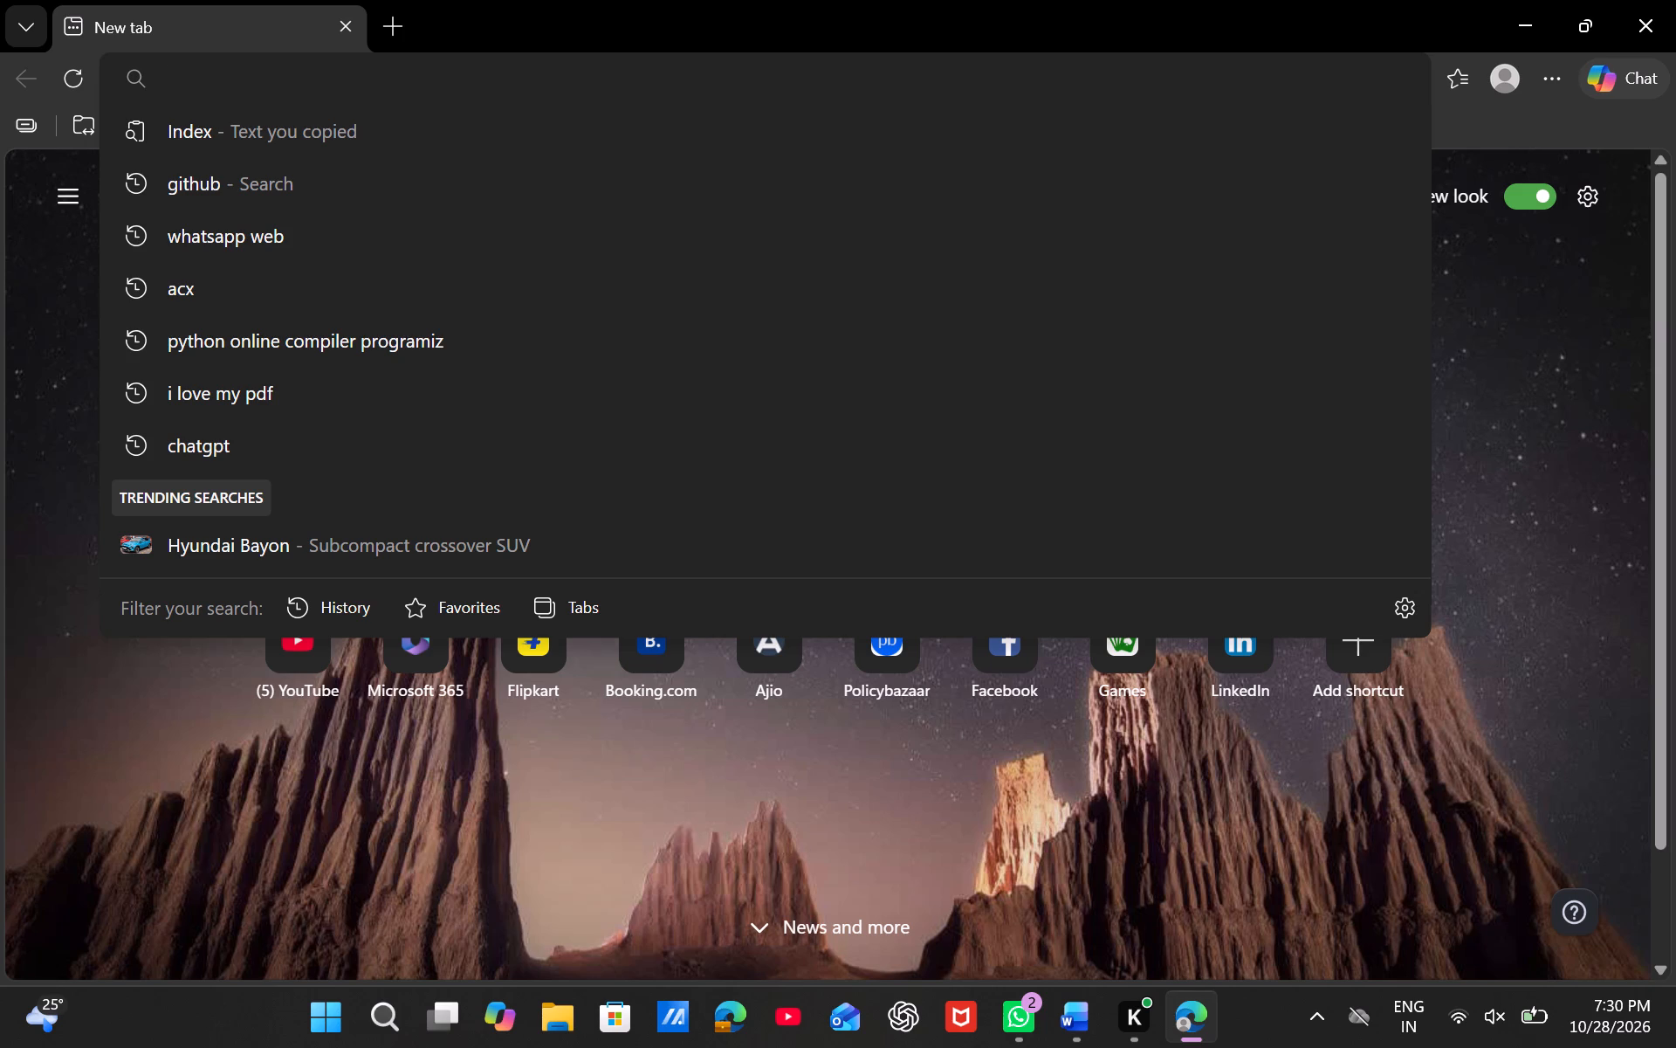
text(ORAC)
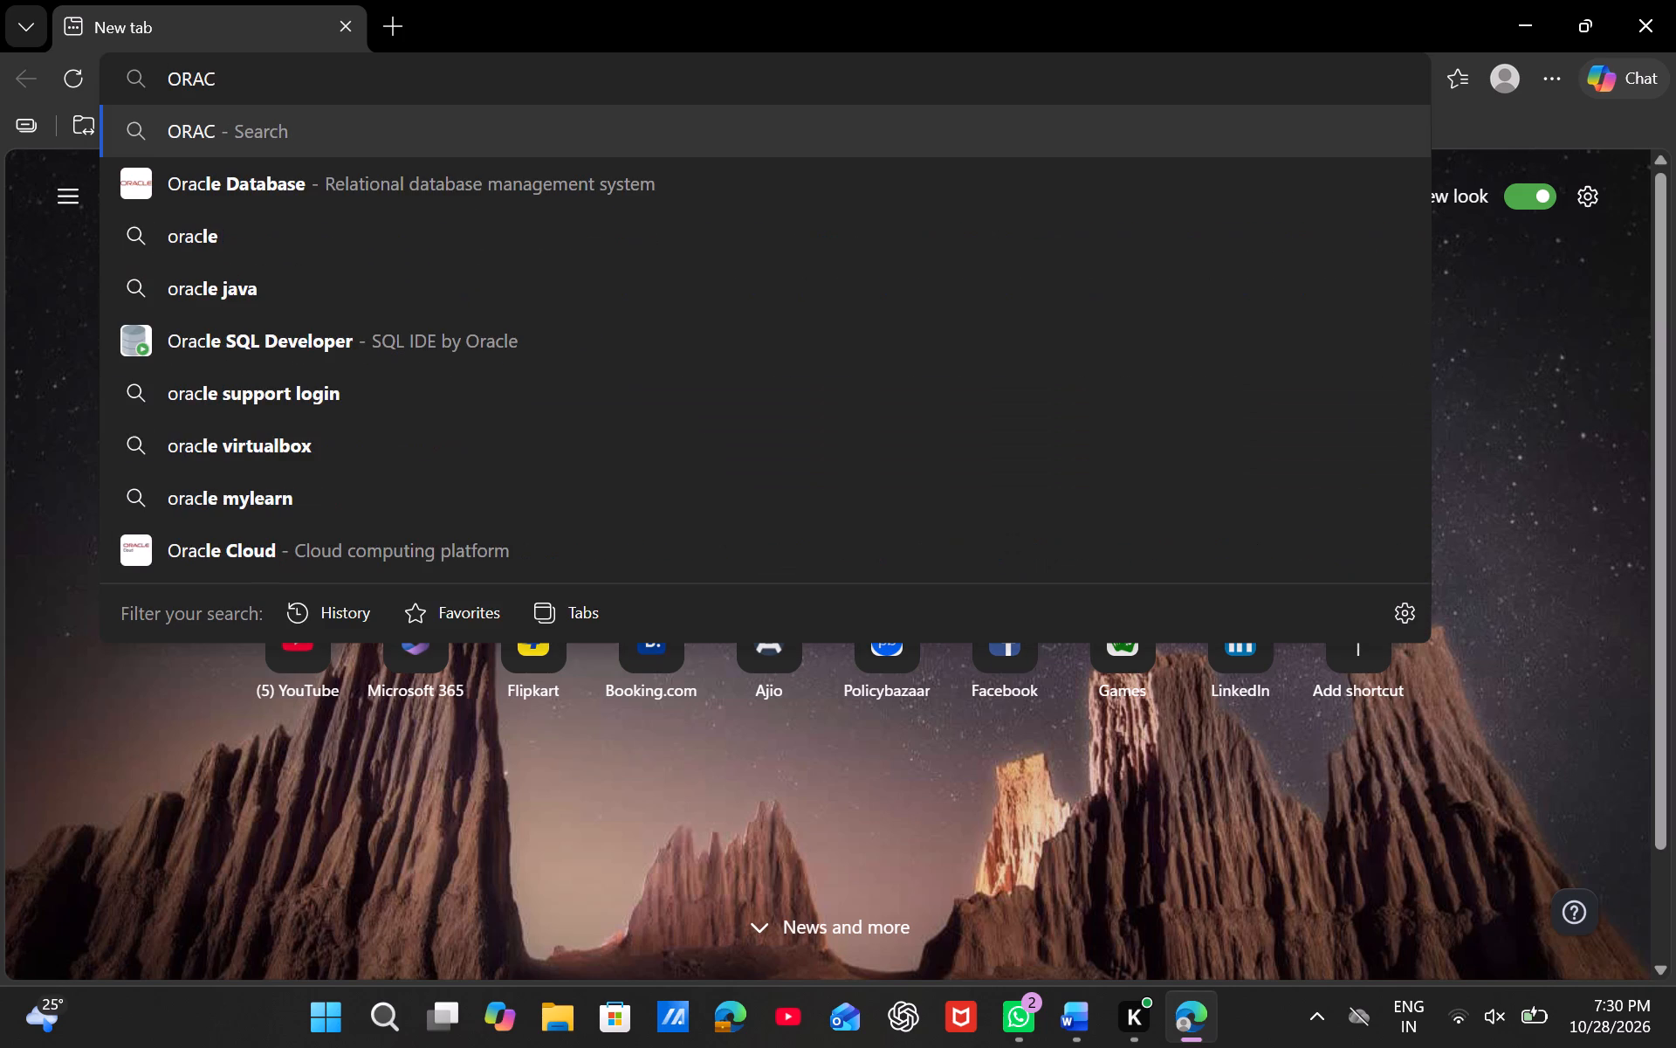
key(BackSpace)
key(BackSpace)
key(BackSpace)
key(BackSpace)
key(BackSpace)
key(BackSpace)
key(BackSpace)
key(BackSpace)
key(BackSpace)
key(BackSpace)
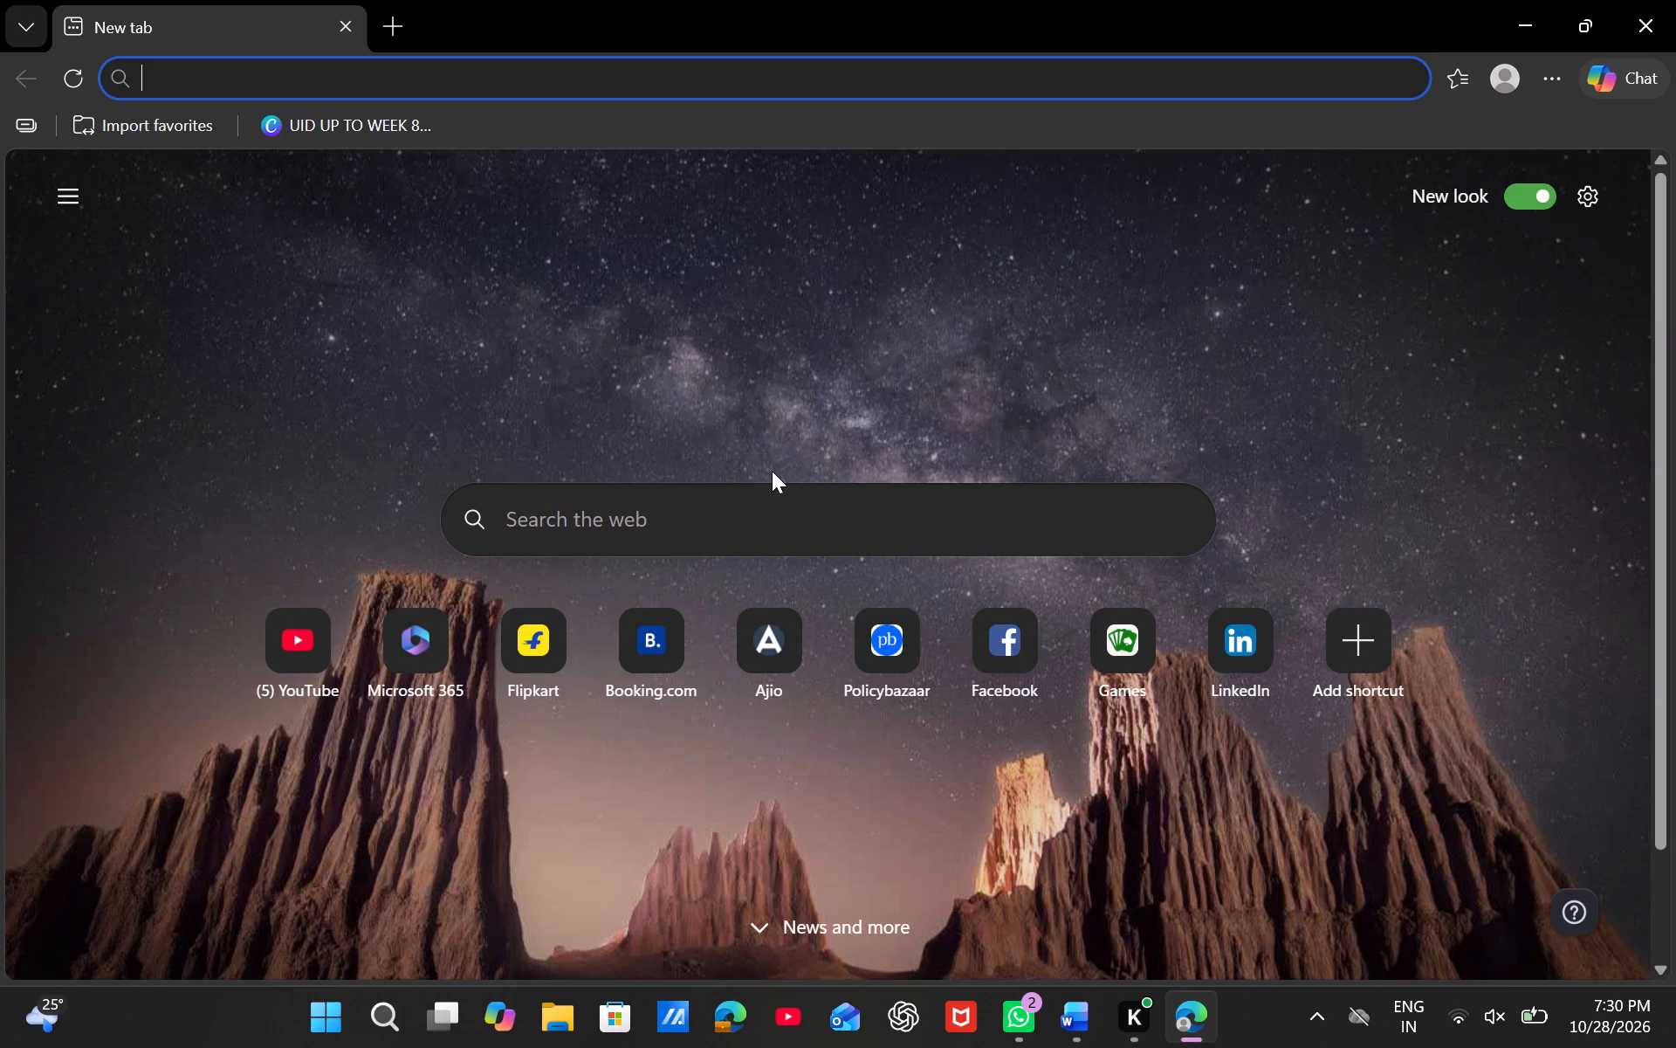
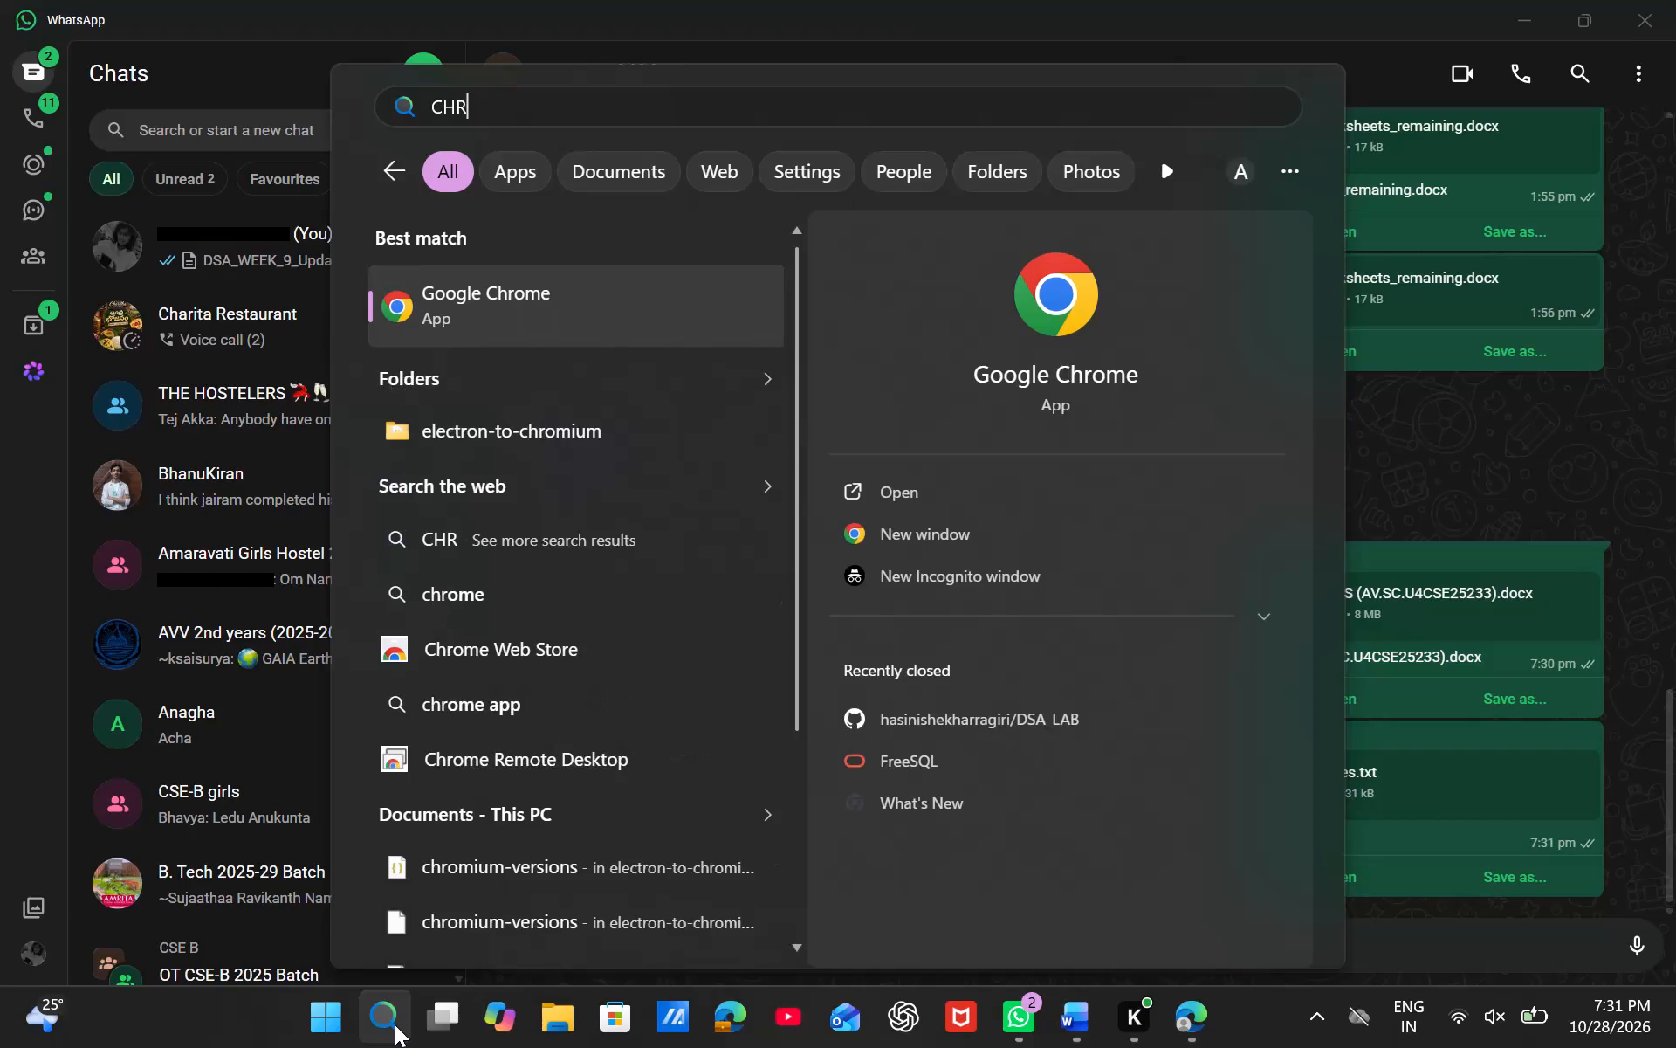
Switch to Google Chrome under the first listed profile and open the Oracle FreeSQL site.
key(Return)
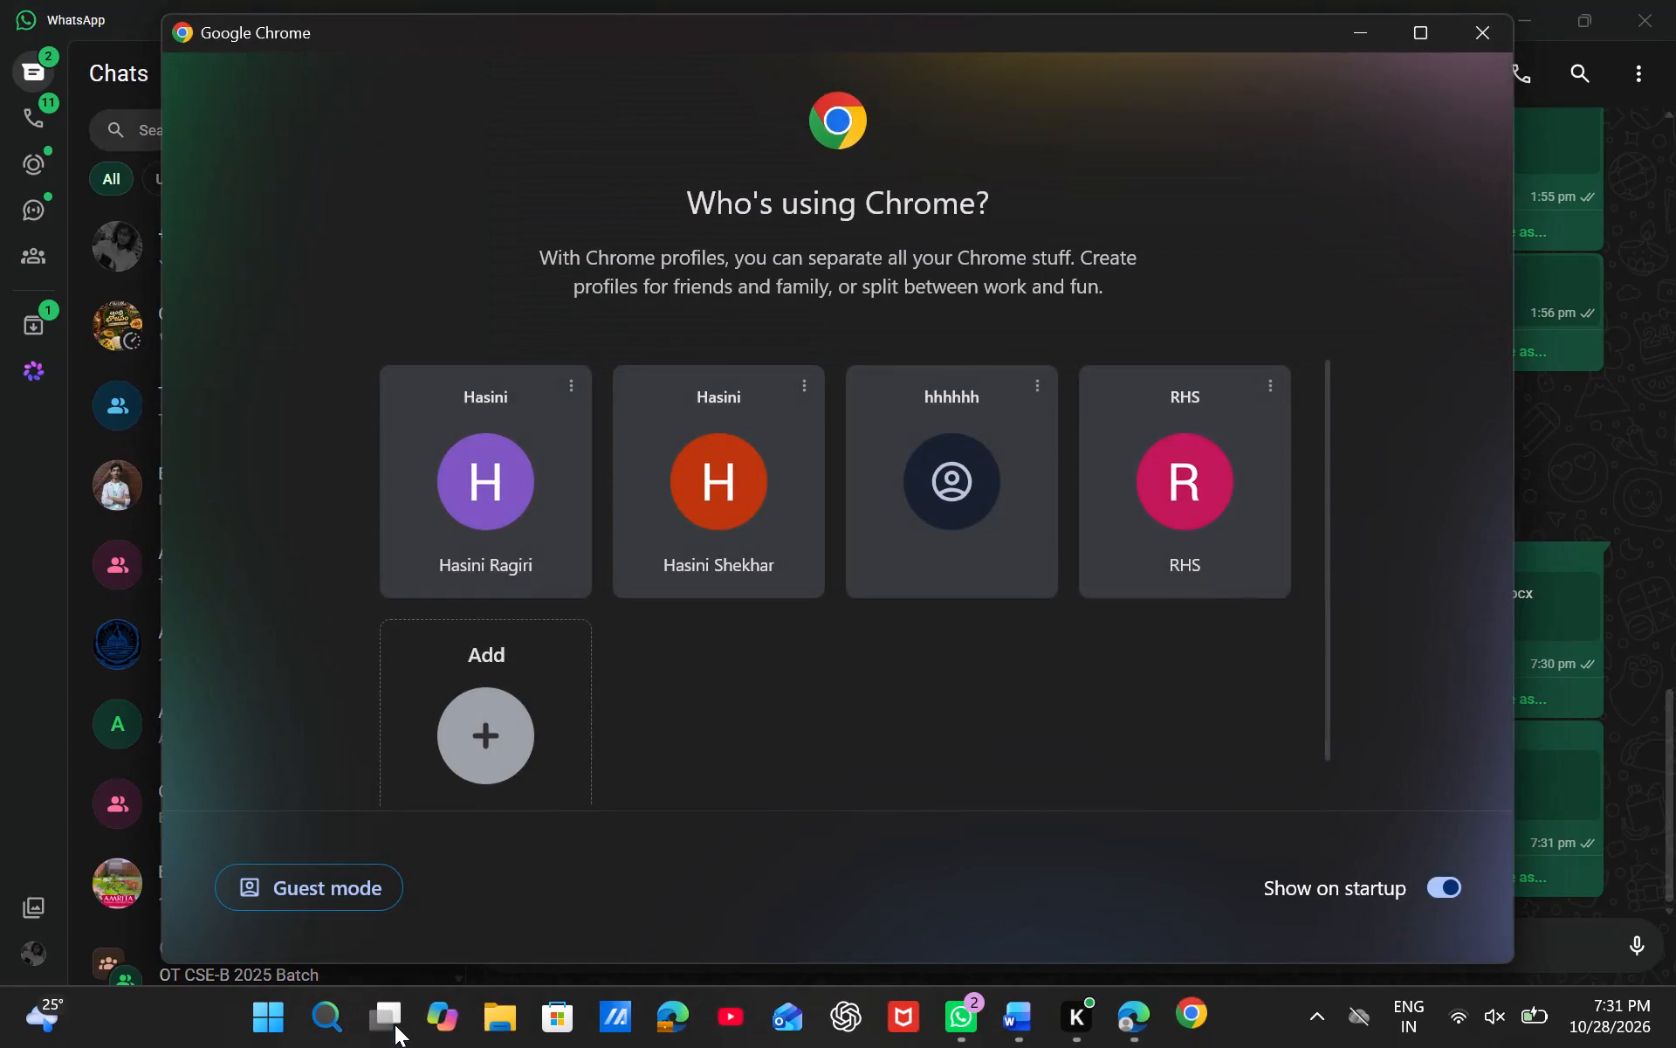
click(464, 530)
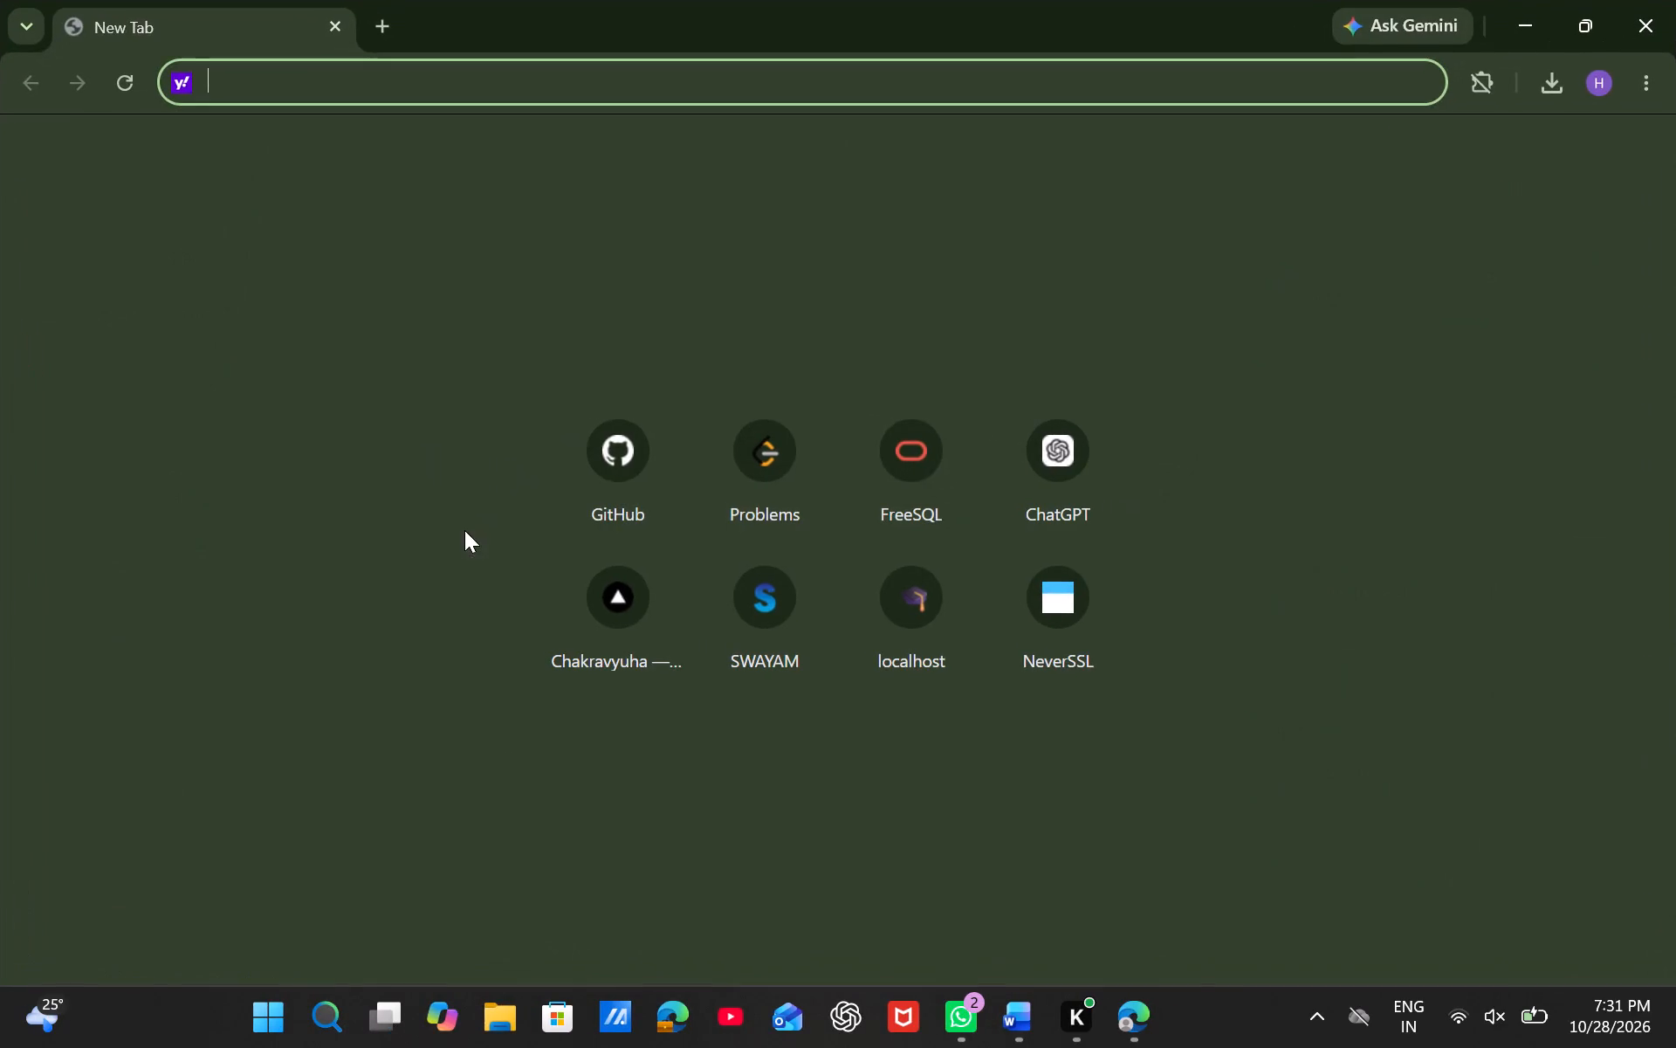
click(893, 472)
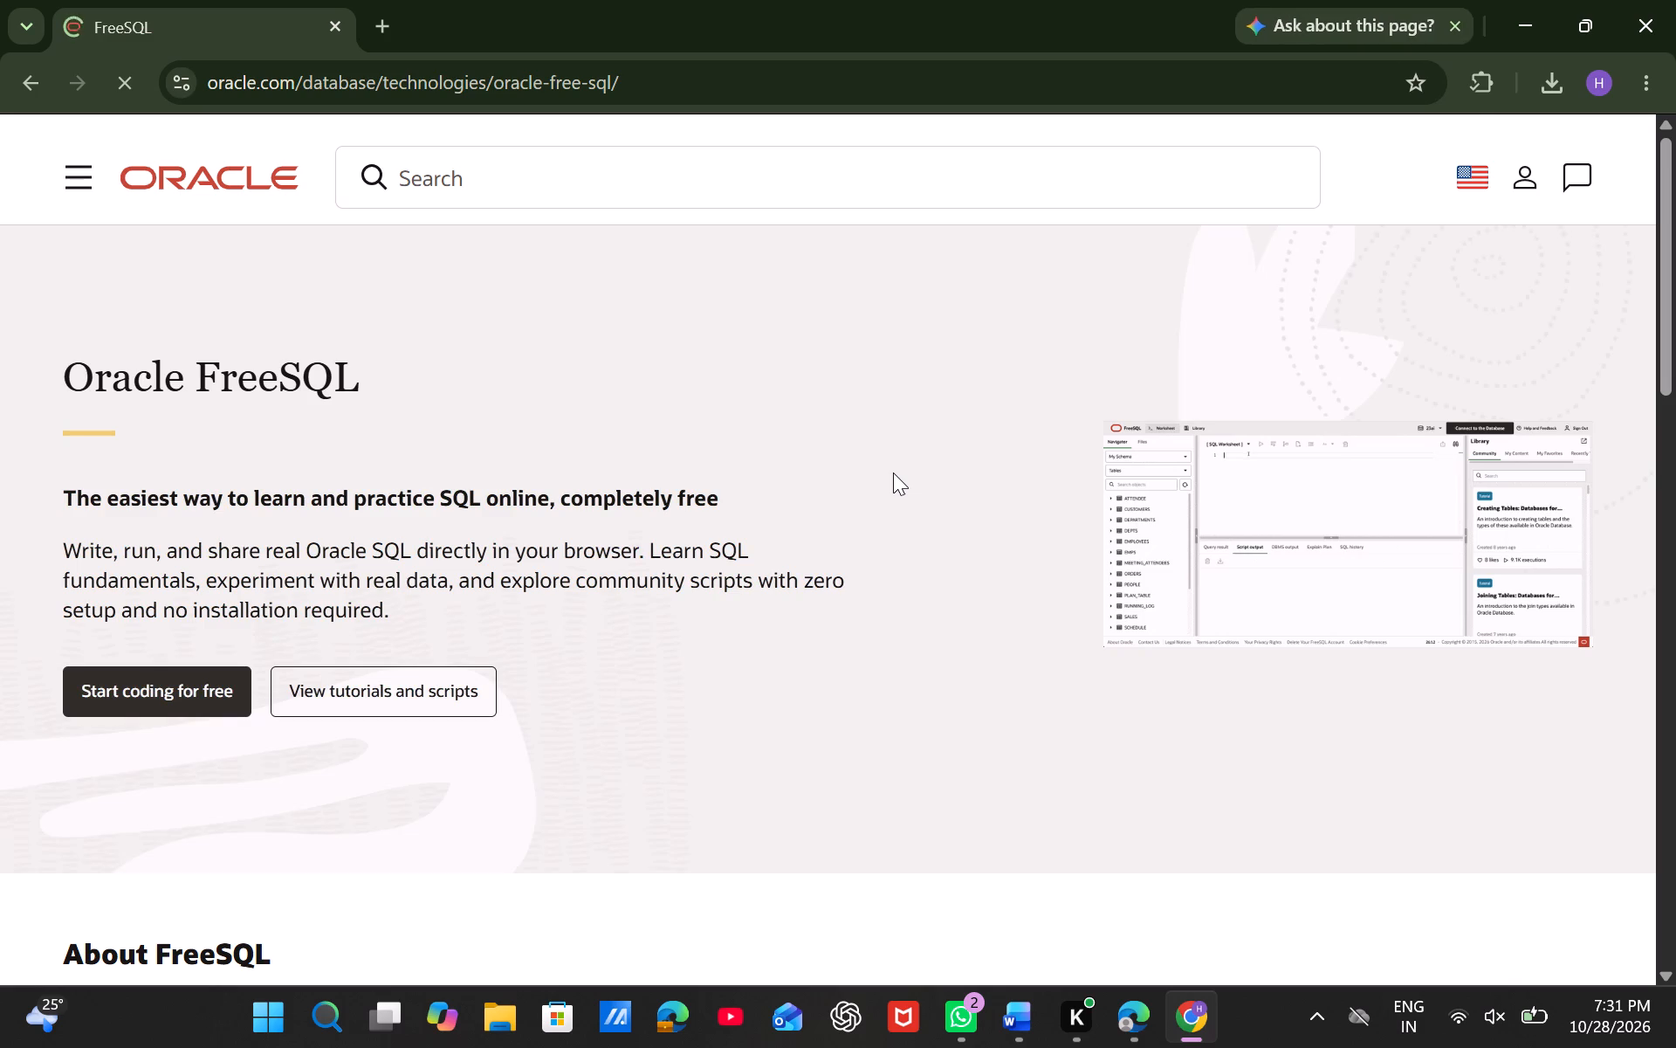
Open the Oracle account options on the FreeSQL page.
click(1526, 173)
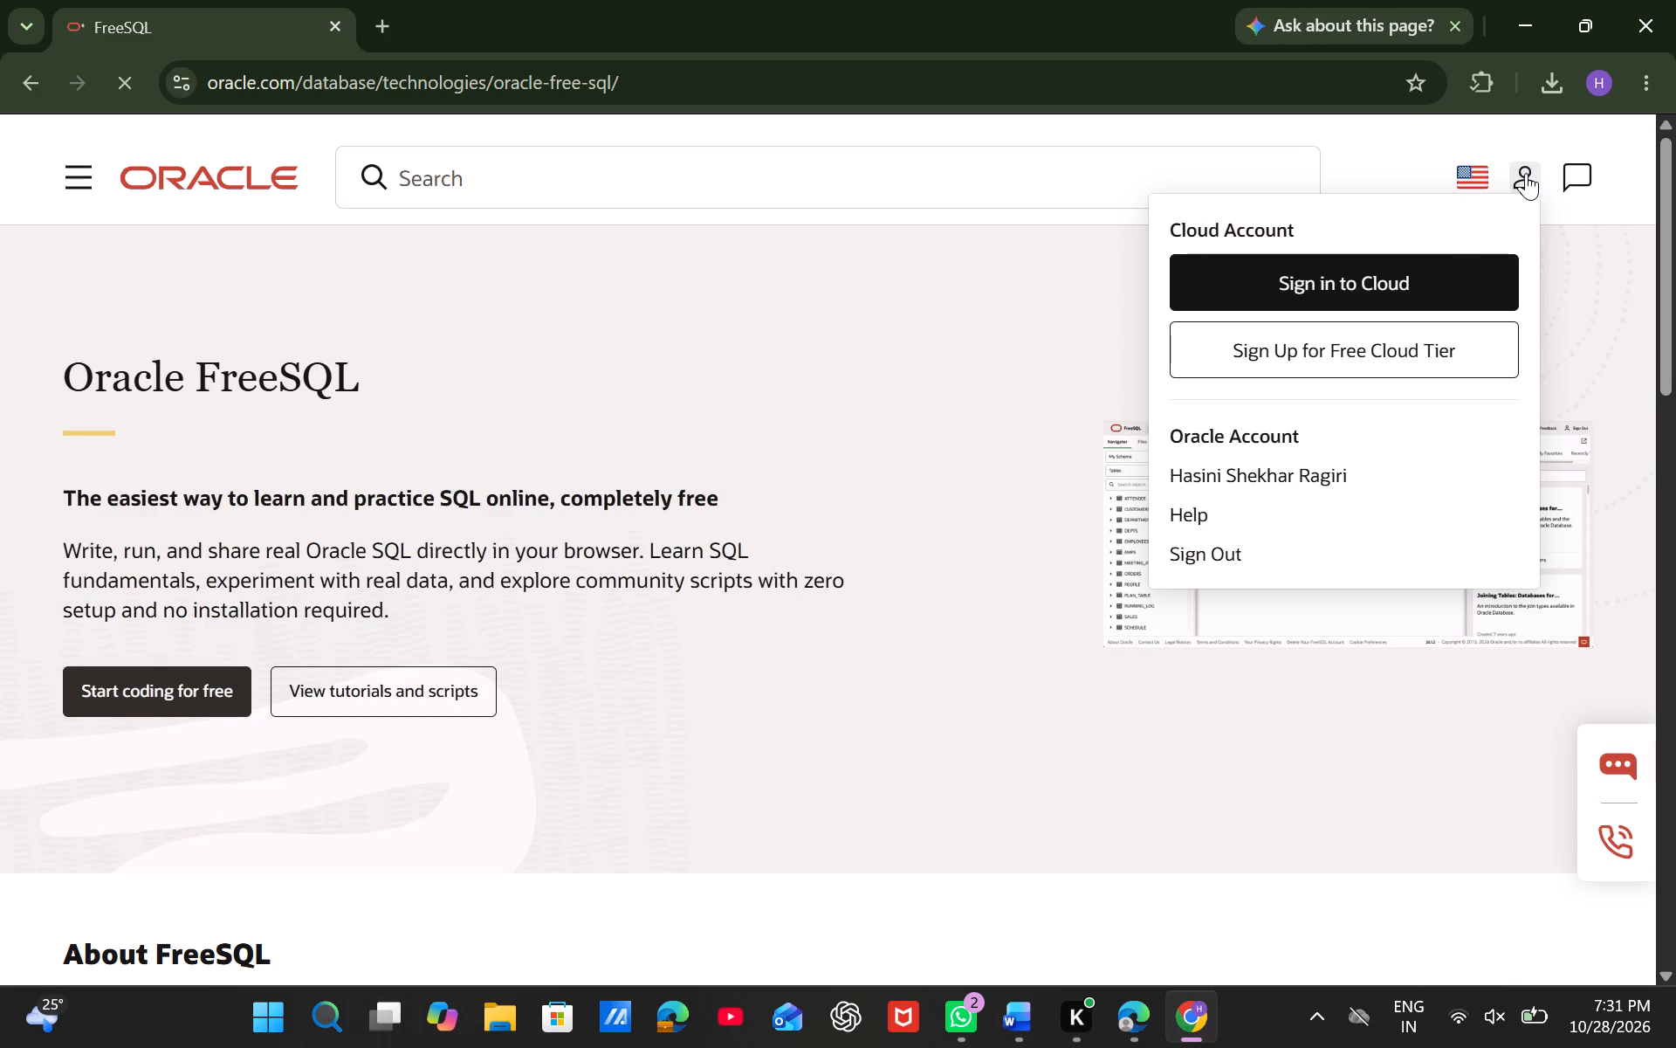
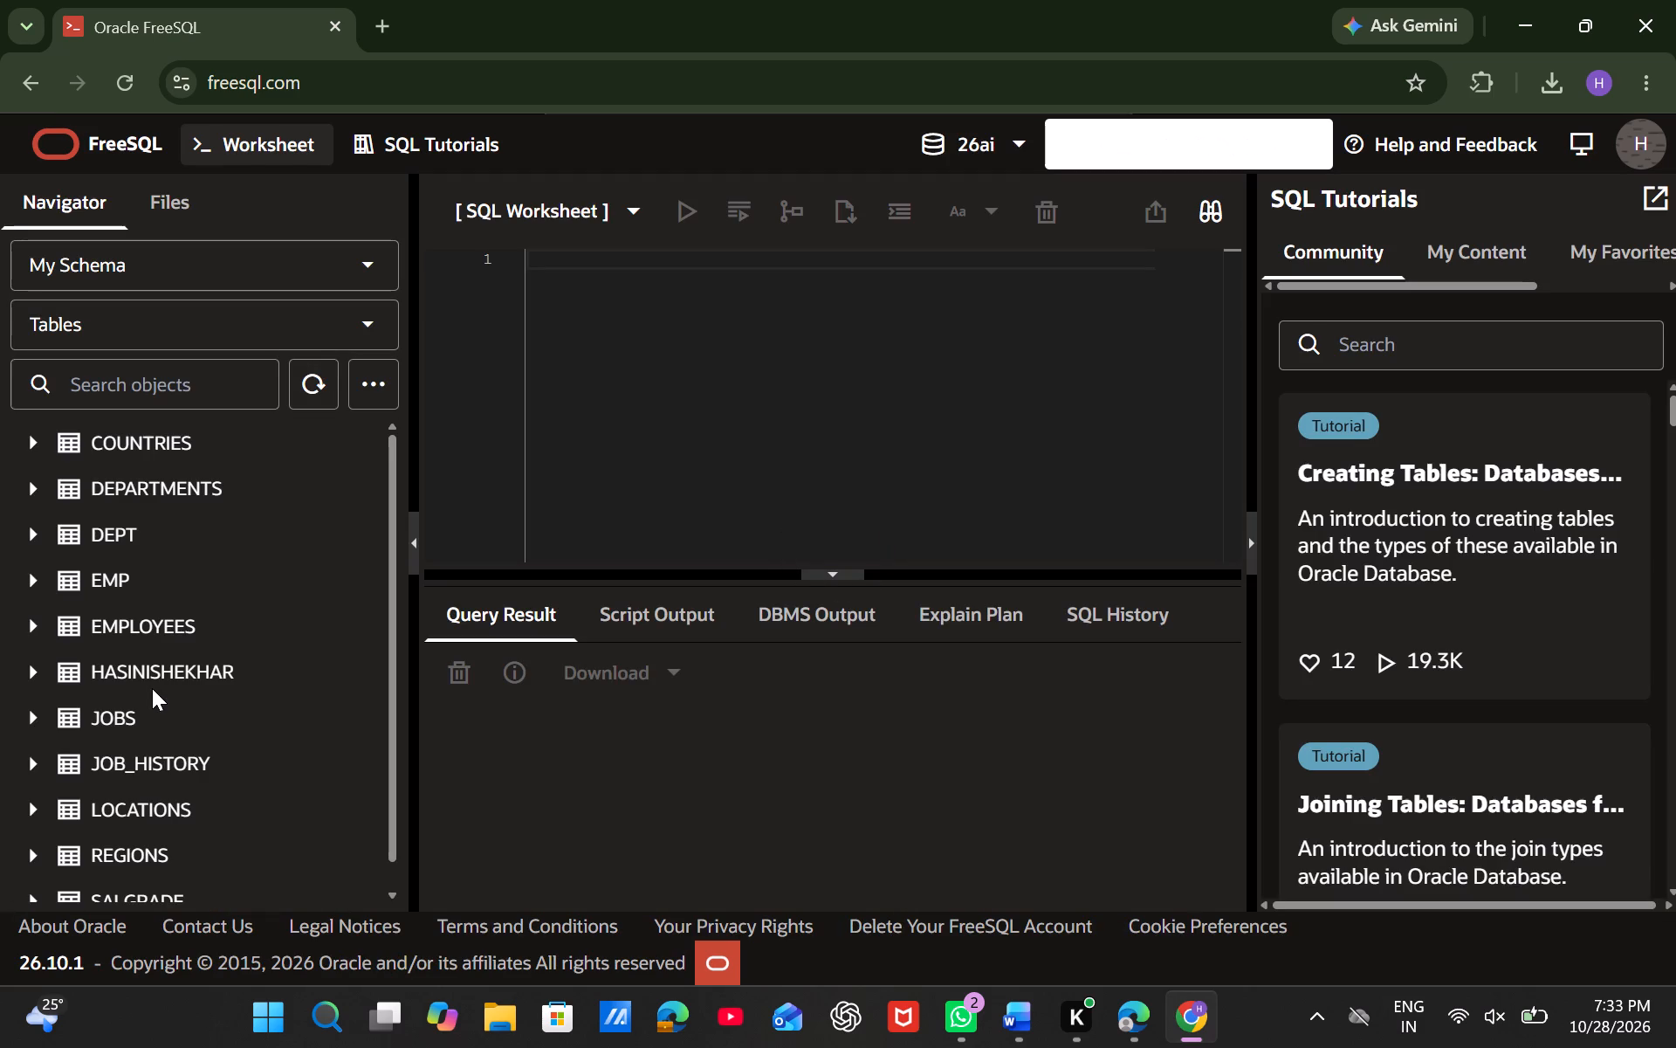
Look through the tables in My Schema in Oracle FreeSQL, selecting the table listed between EMPLOYEES and JOBS.
click(164, 675)
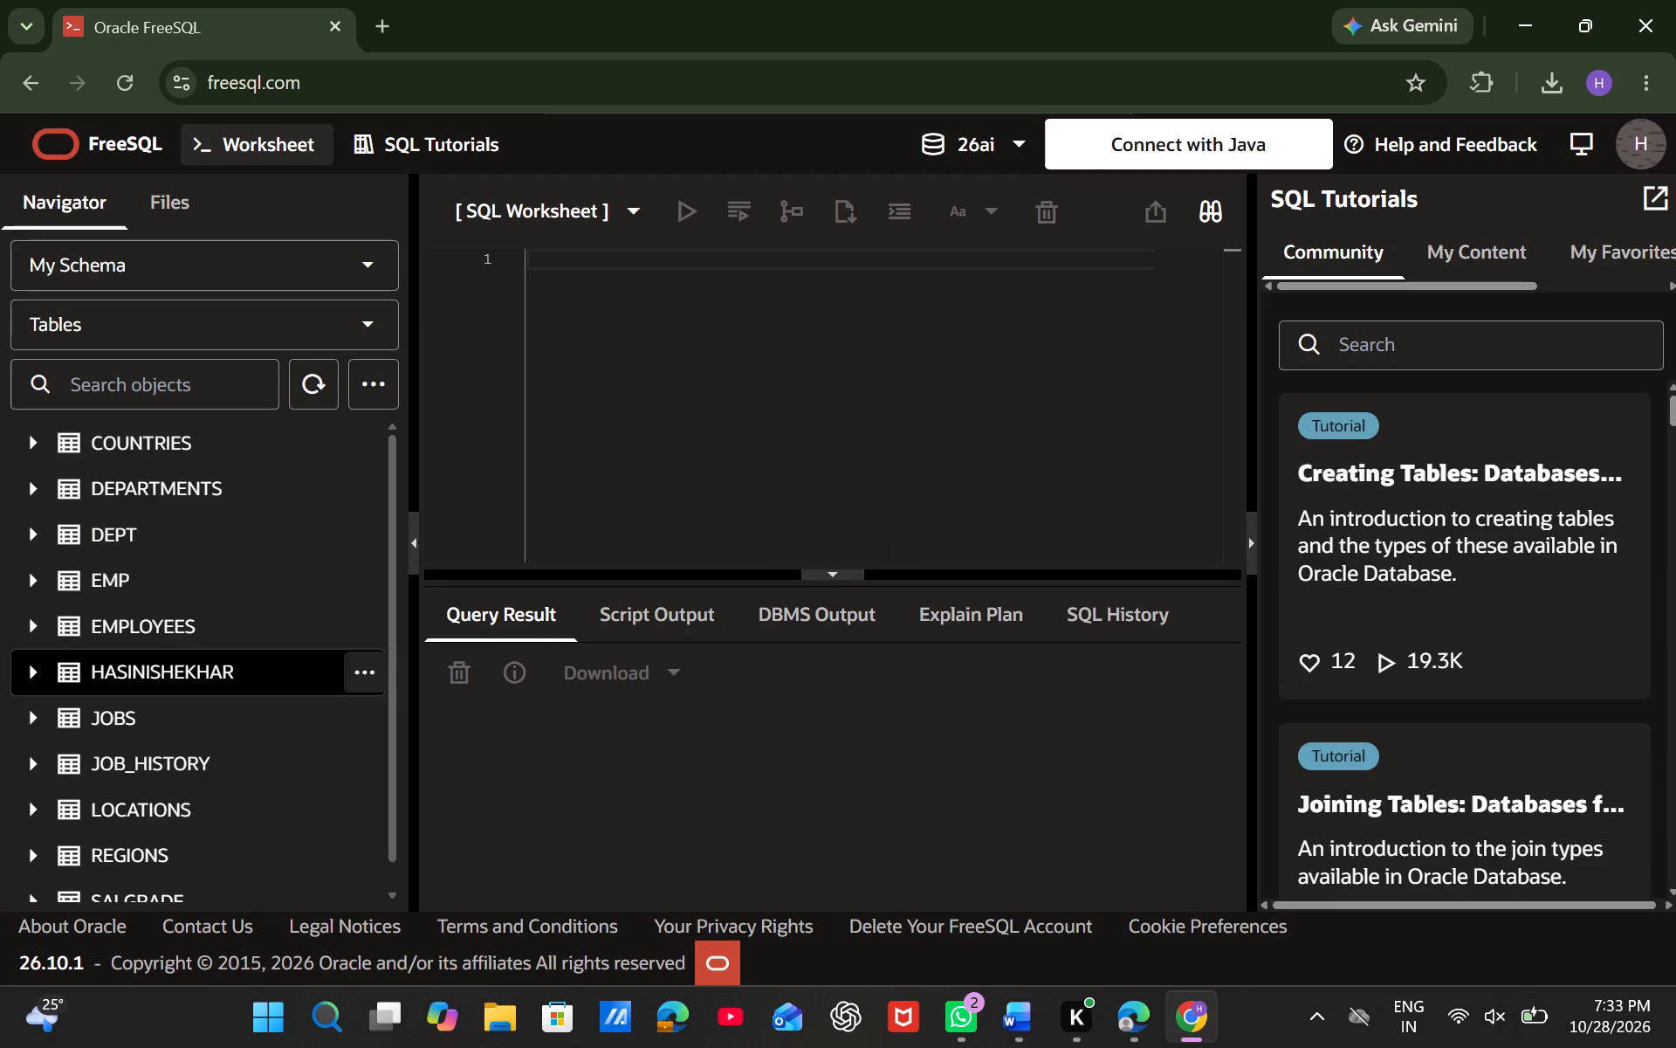
click(219, 682)
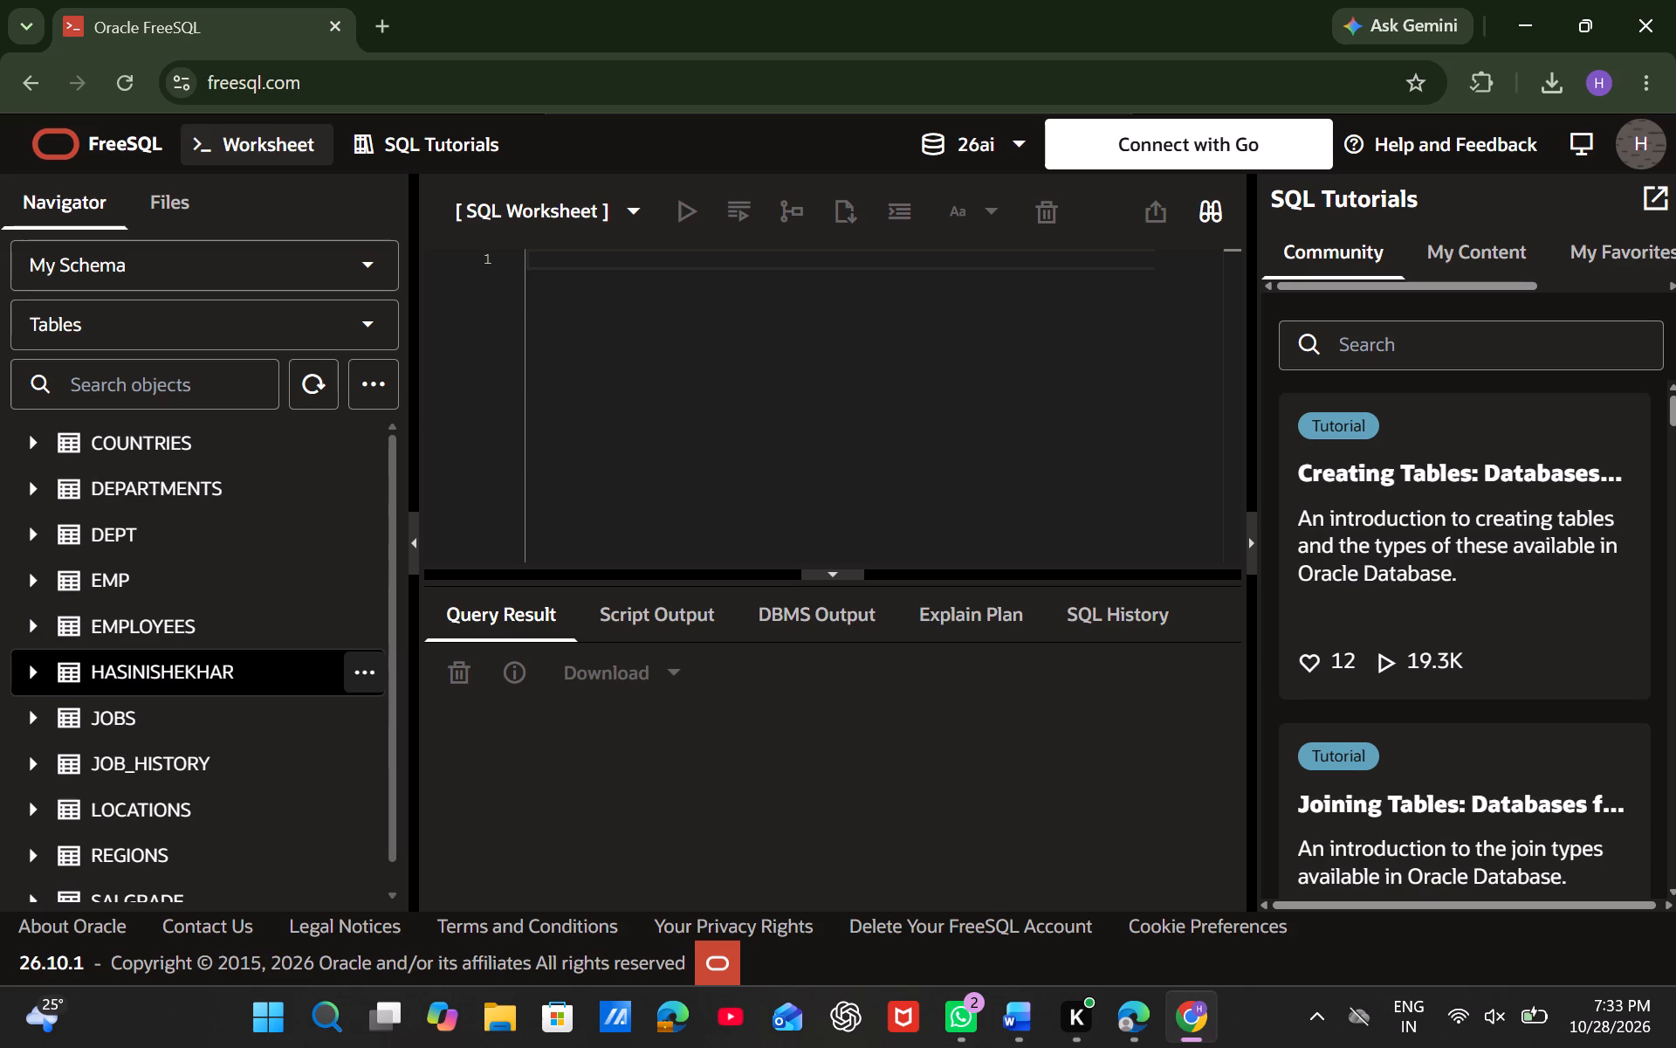
double_click(262, 670)
scroll(258, 638, down, 5)
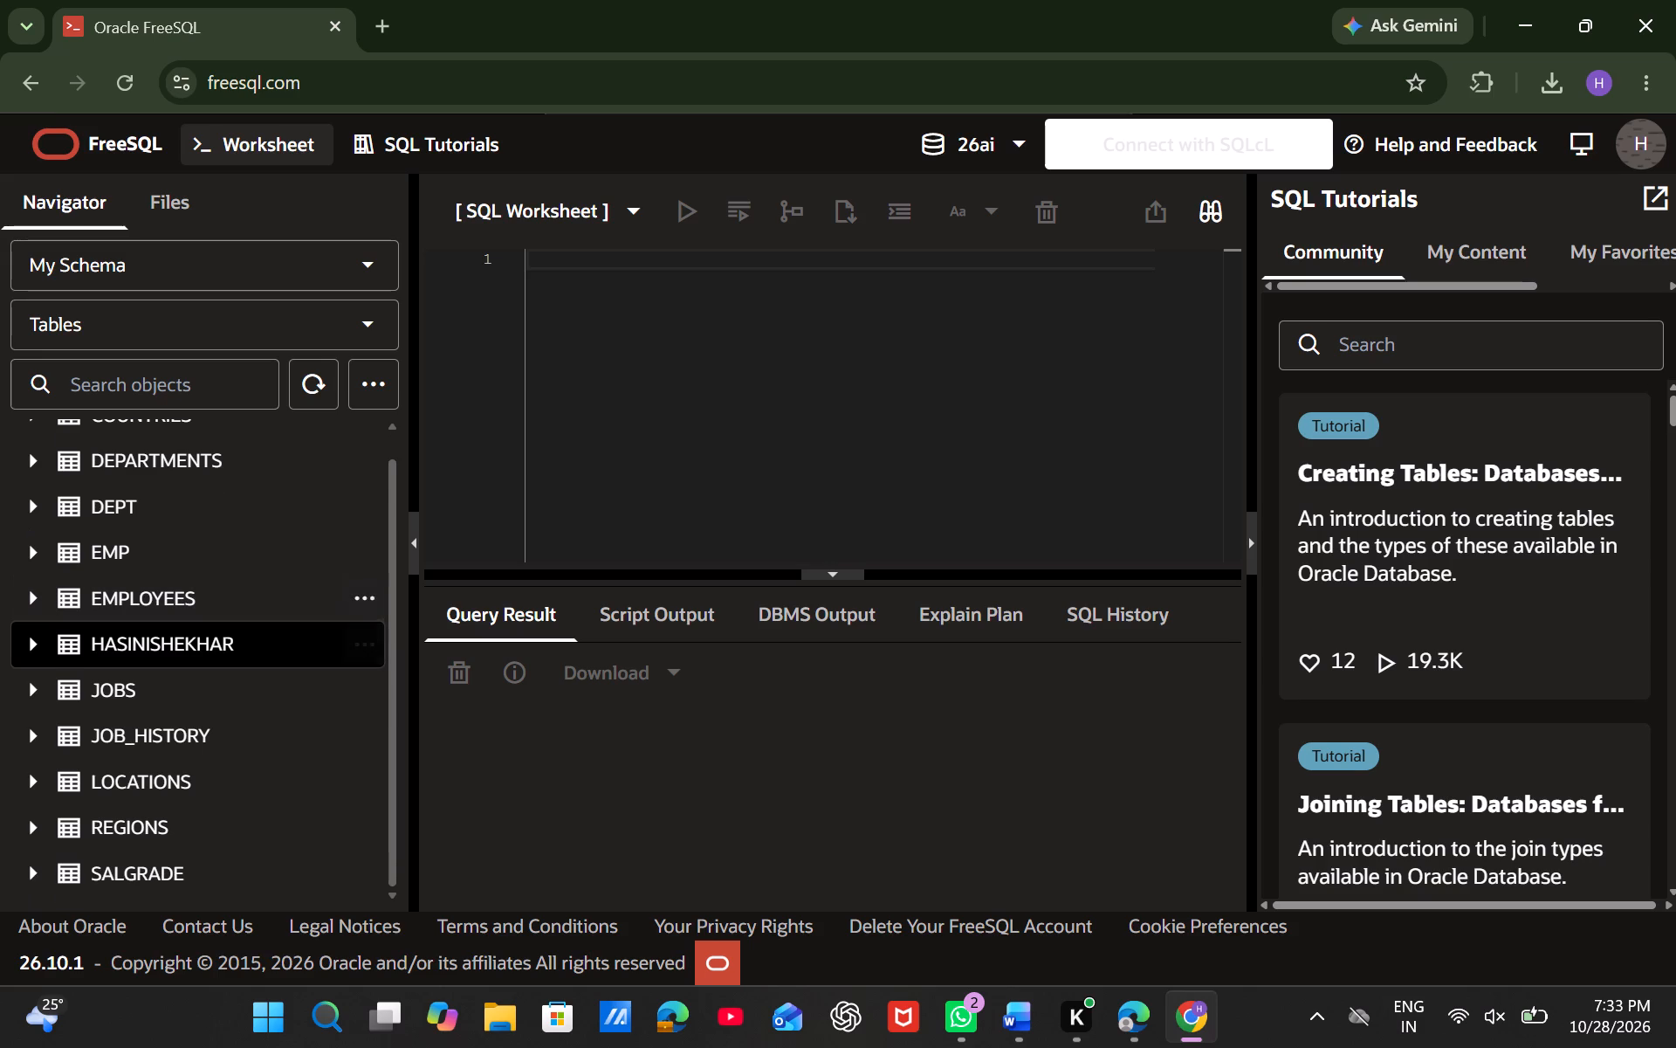
scroll(258, 638, down, 2)
scroll(258, 638, up, 6)
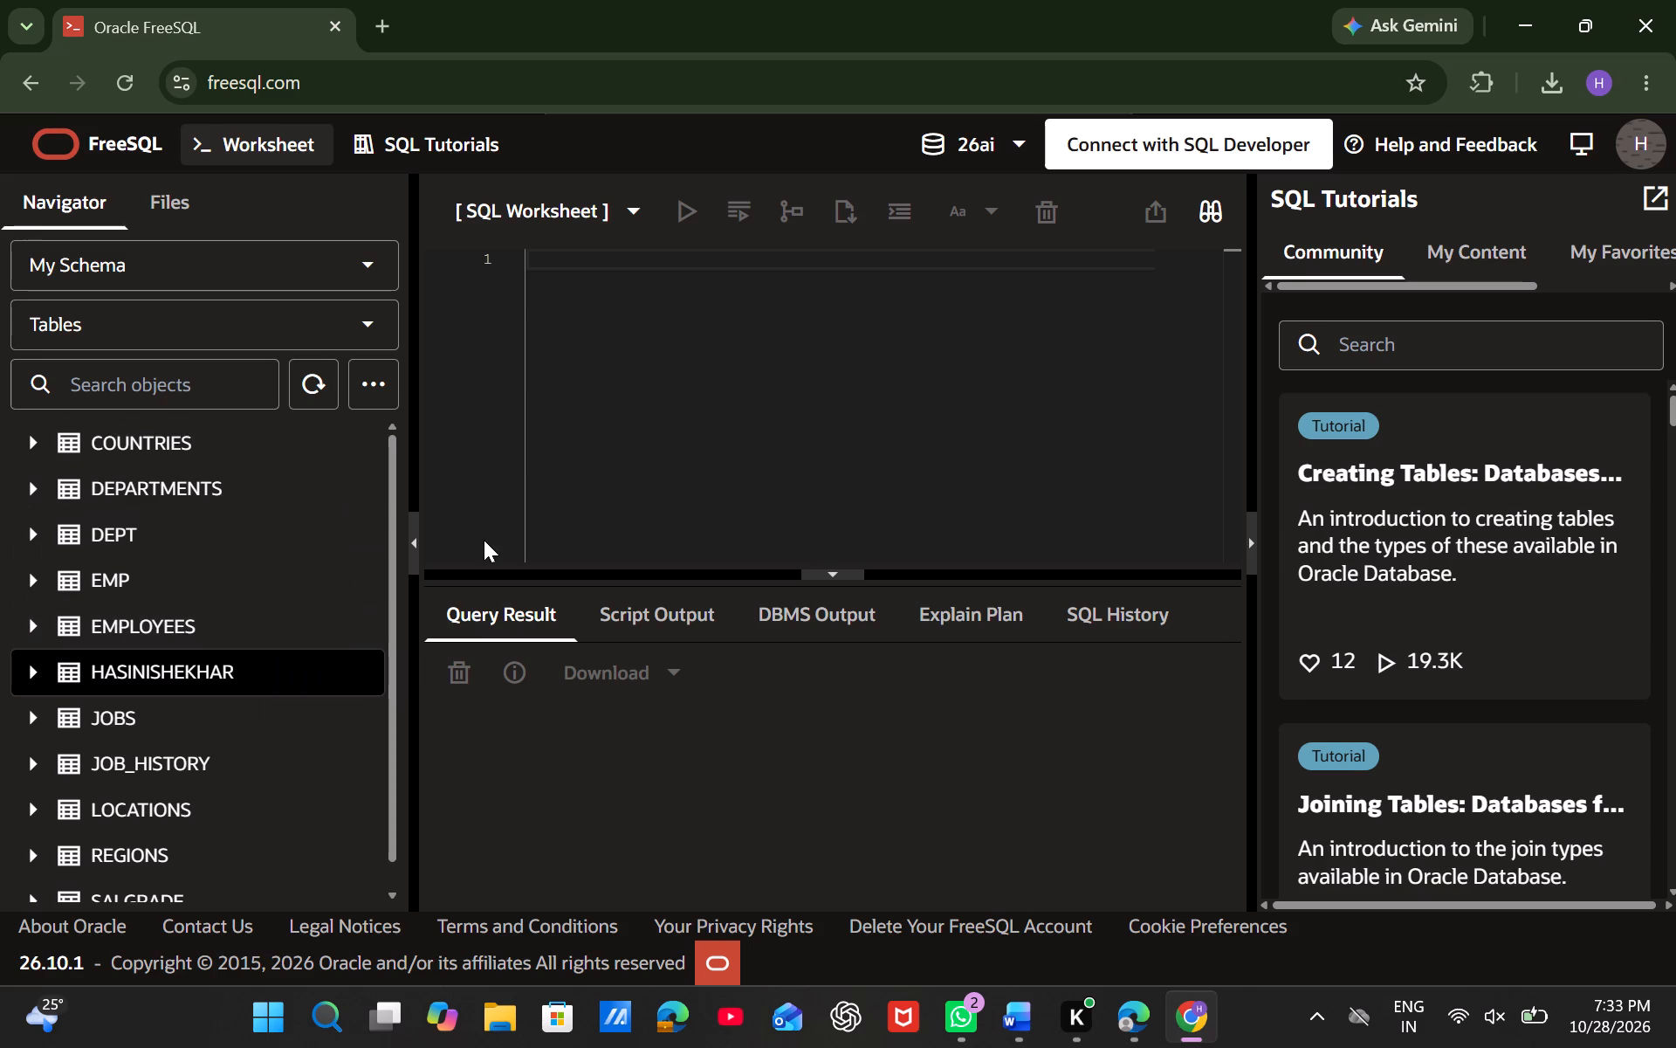
scroll(648, 397, up, 2)
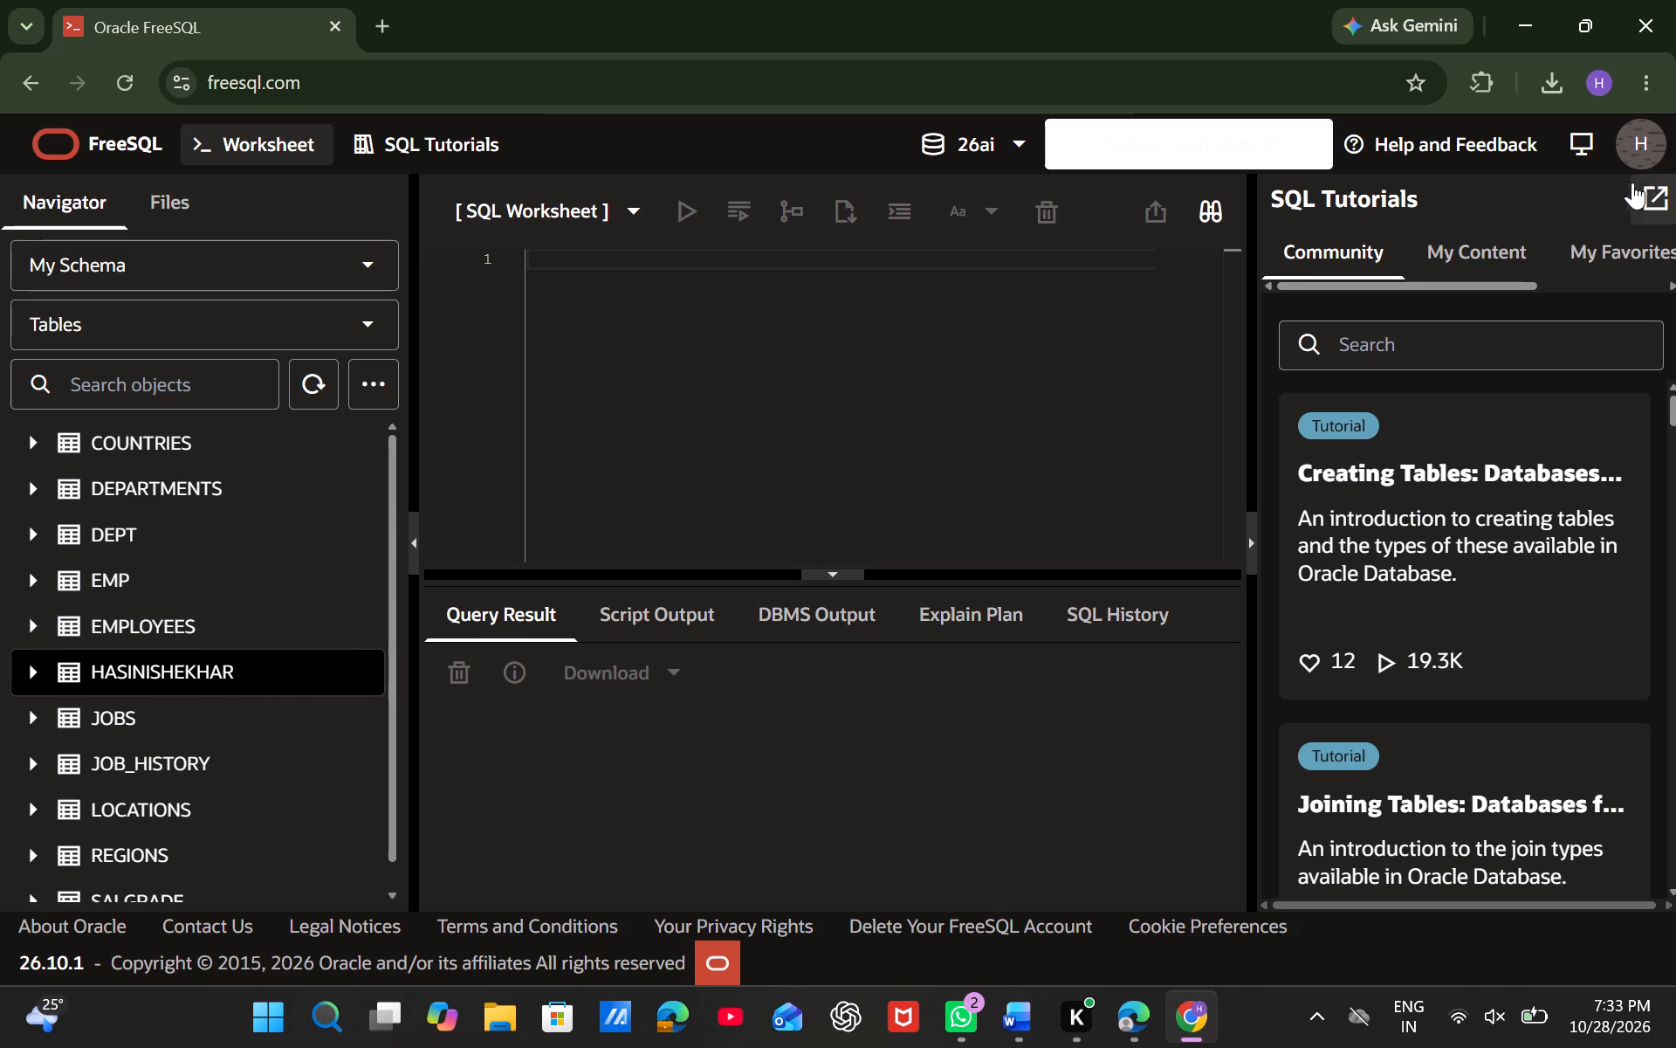
Check the signed-in account's details and view the 26ai schema connection details.
click(1651, 147)
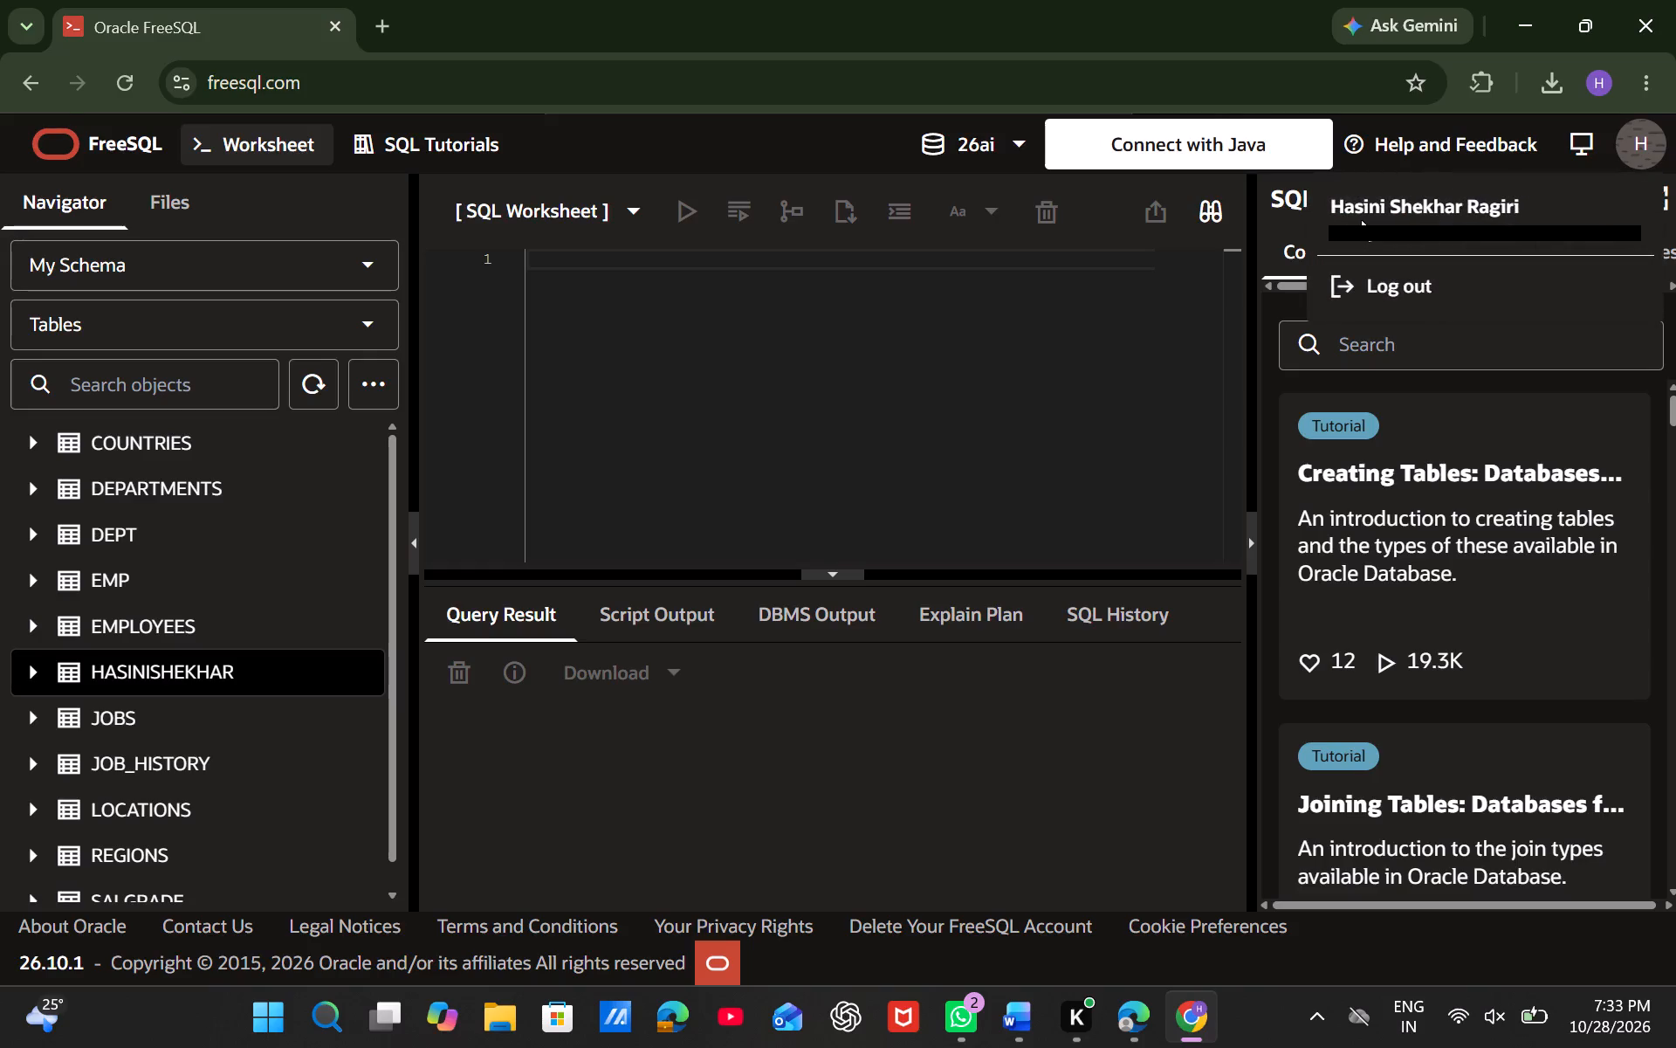
click(1238, 140)
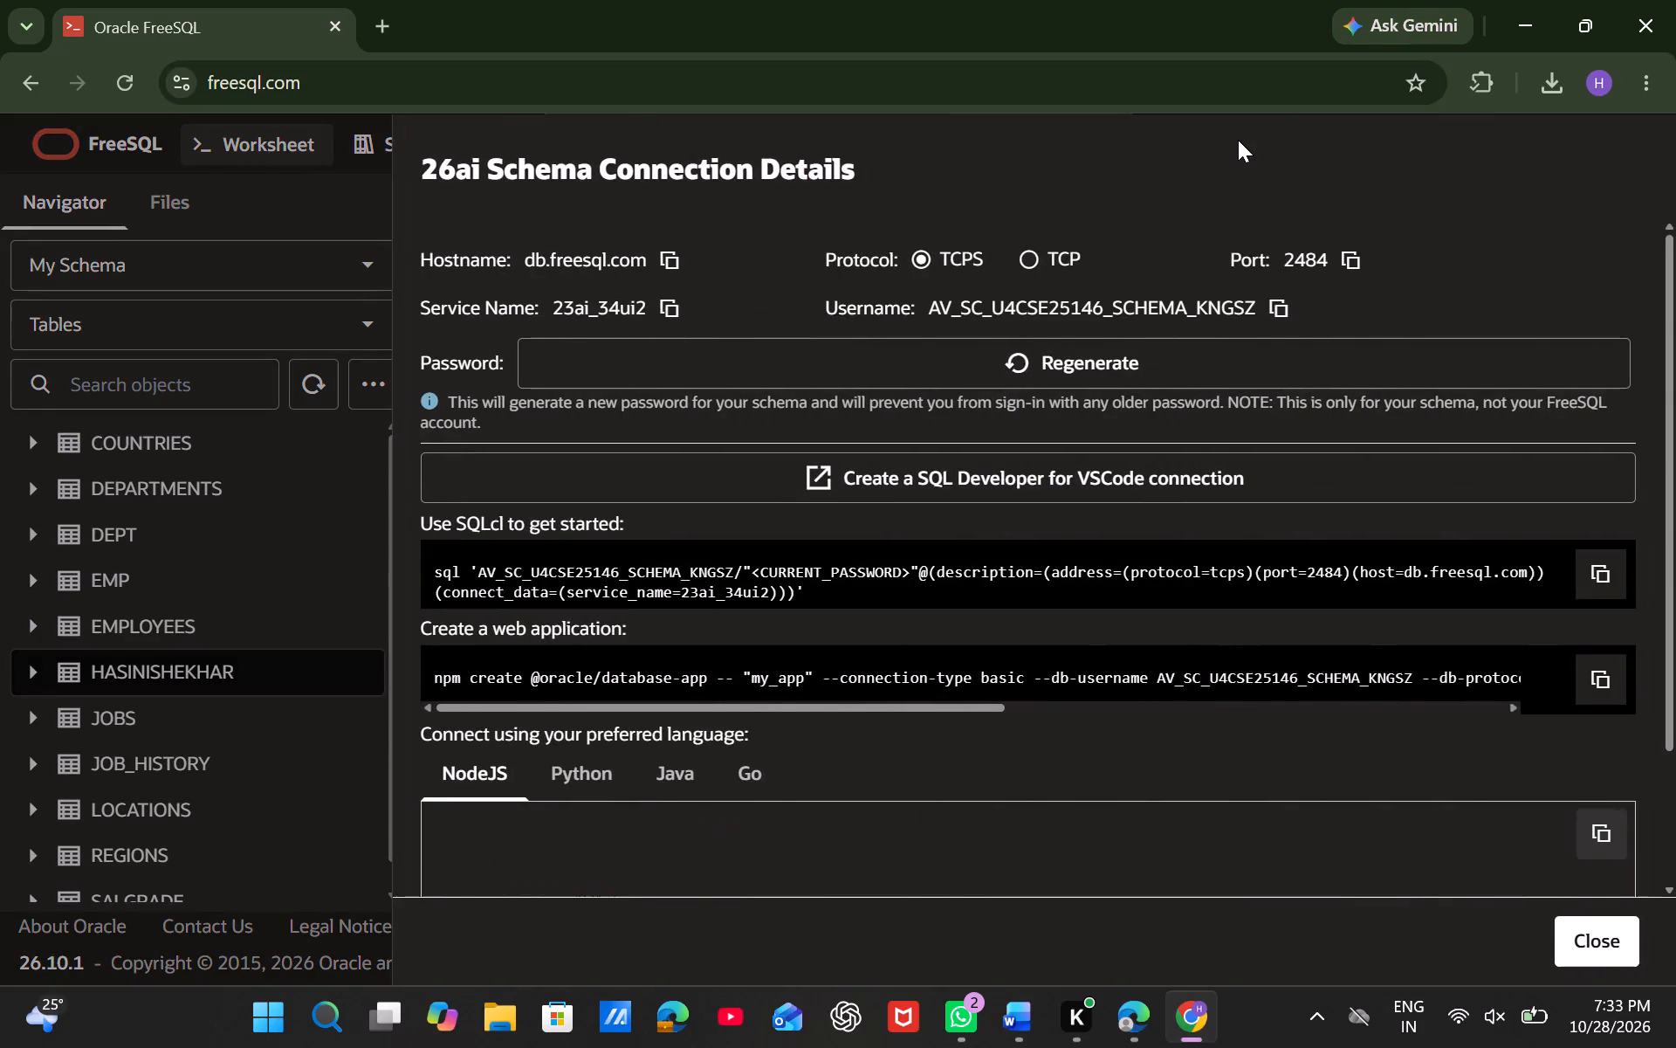
click(1594, 936)
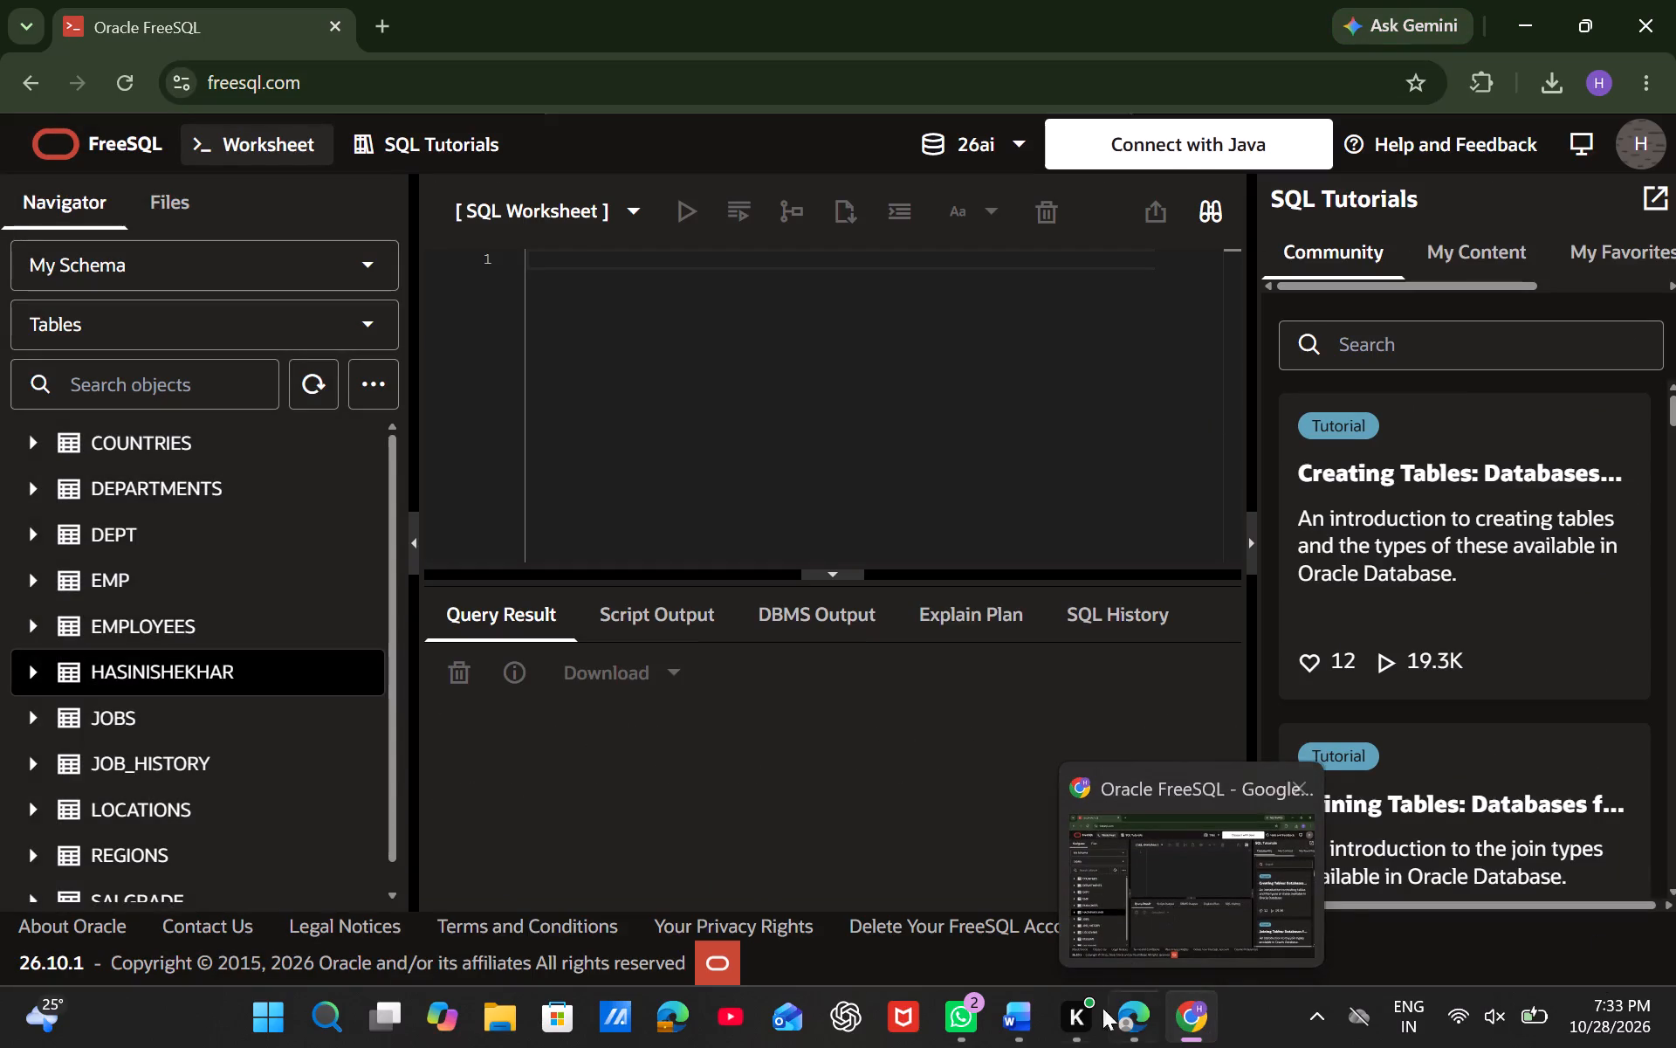
Glance at the STUDENT table screenshot in the DBMS manual in Word and return to the FreeSQL worksheet editor in Chrome.
click(924, 914)
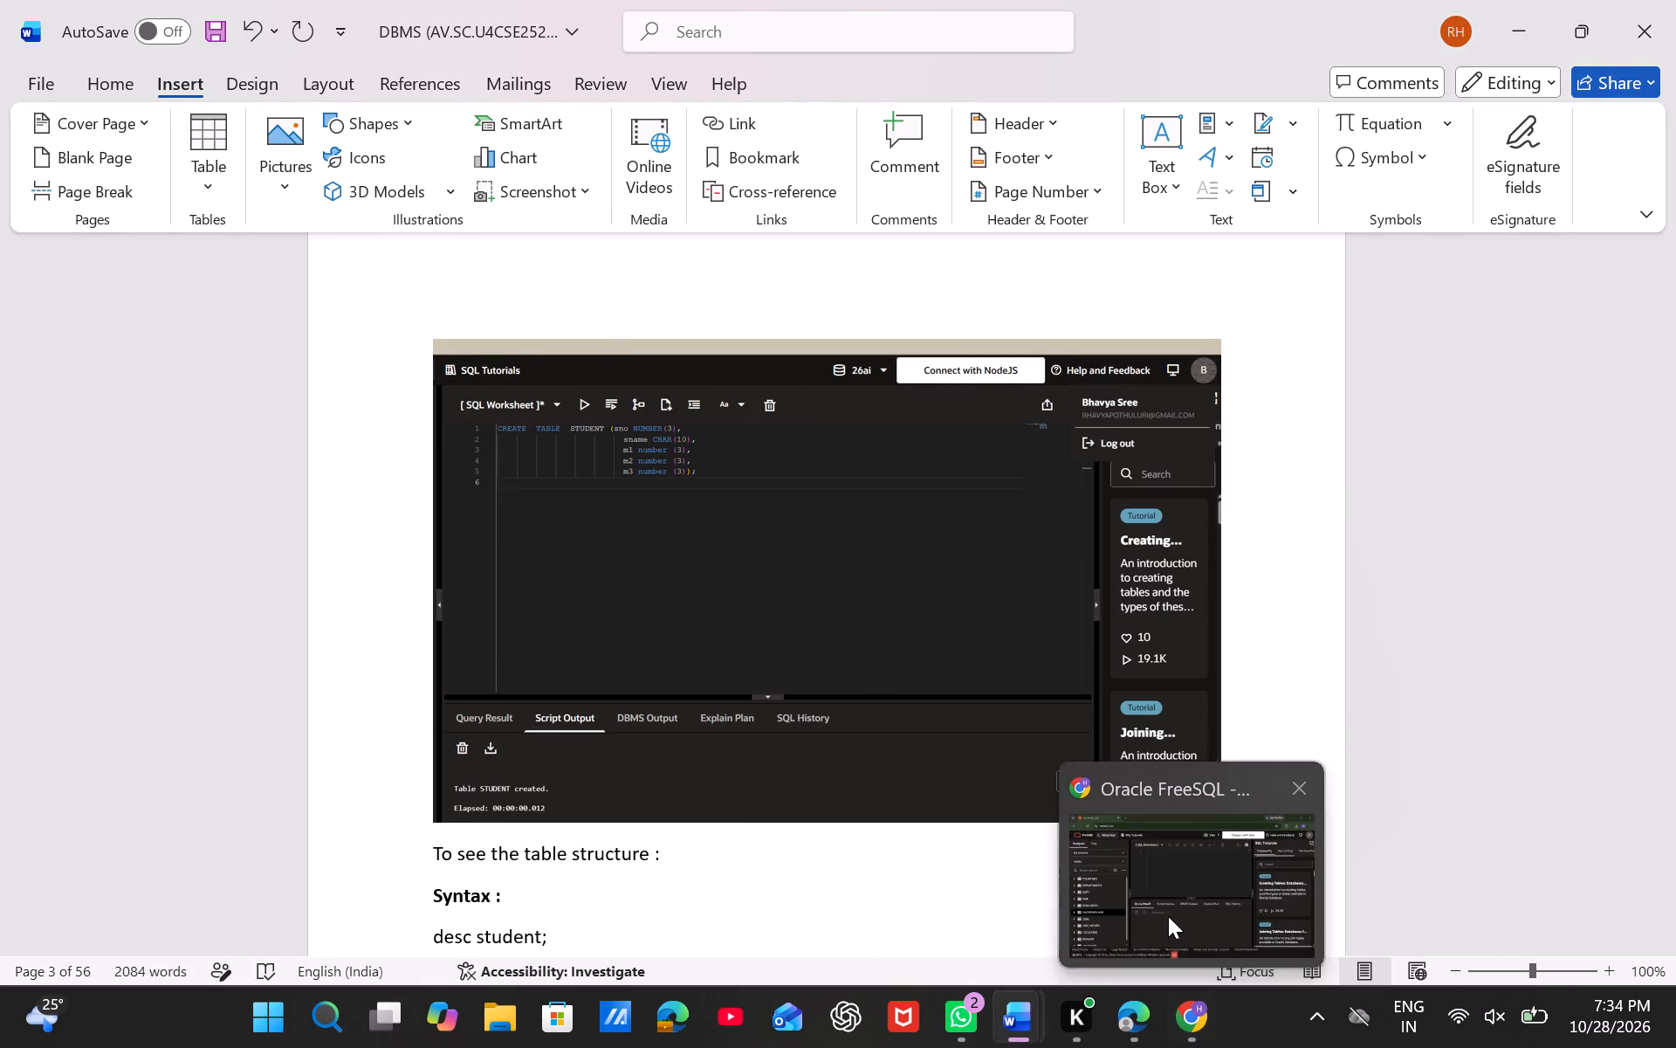
click(1168, 916)
click(847, 403)
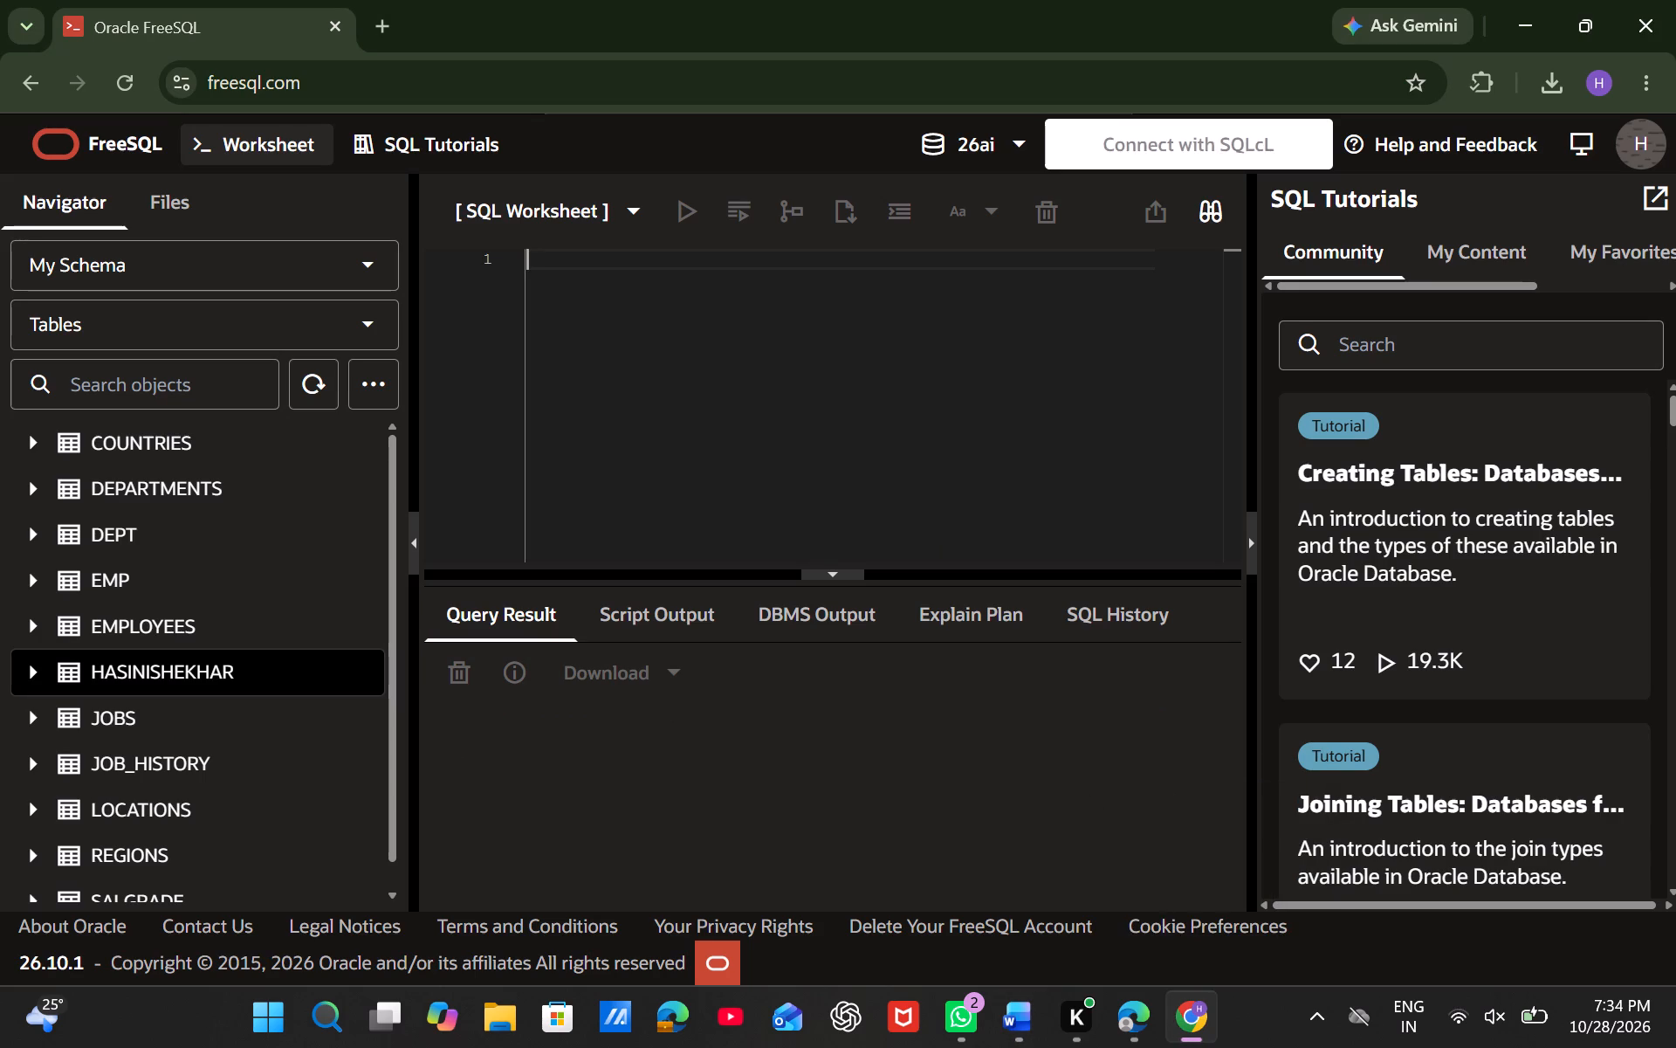
scroll(579, 417, up, 3)
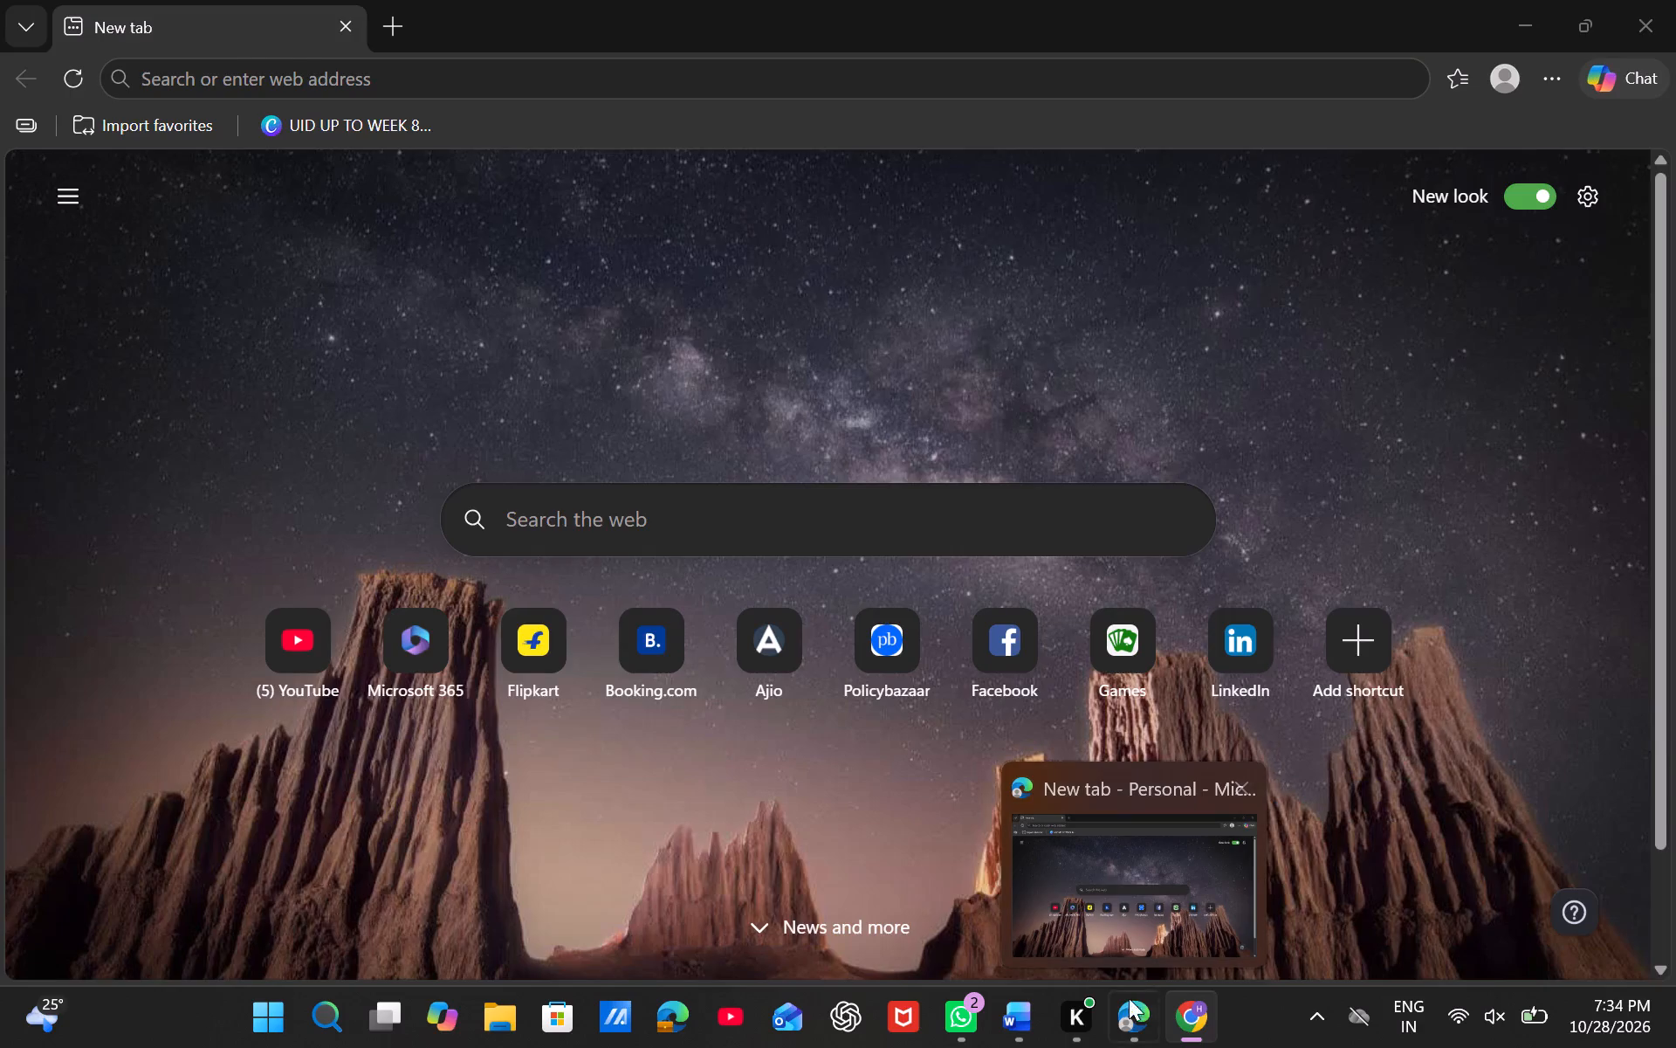
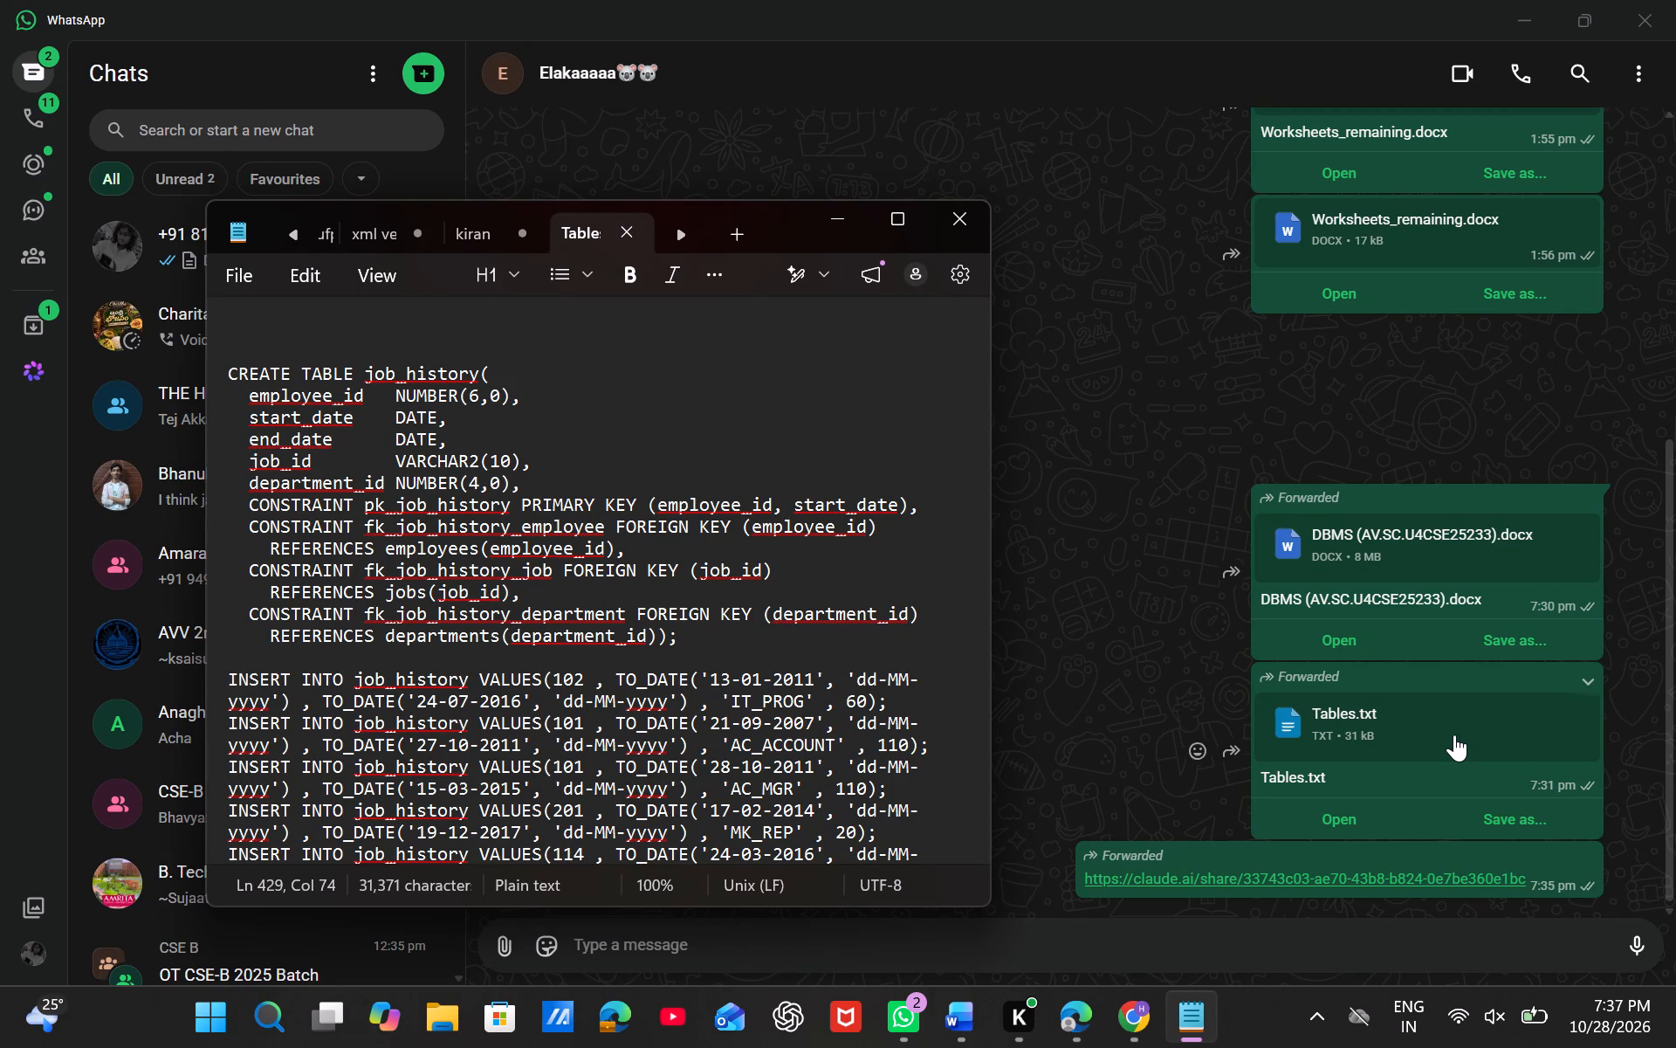
Review the Tables.txt SQL script from the job_history section back to the DROP TABLE statements at its beginning.
scroll(552, 488, up, 11)
scroll(552, 488, up, 13)
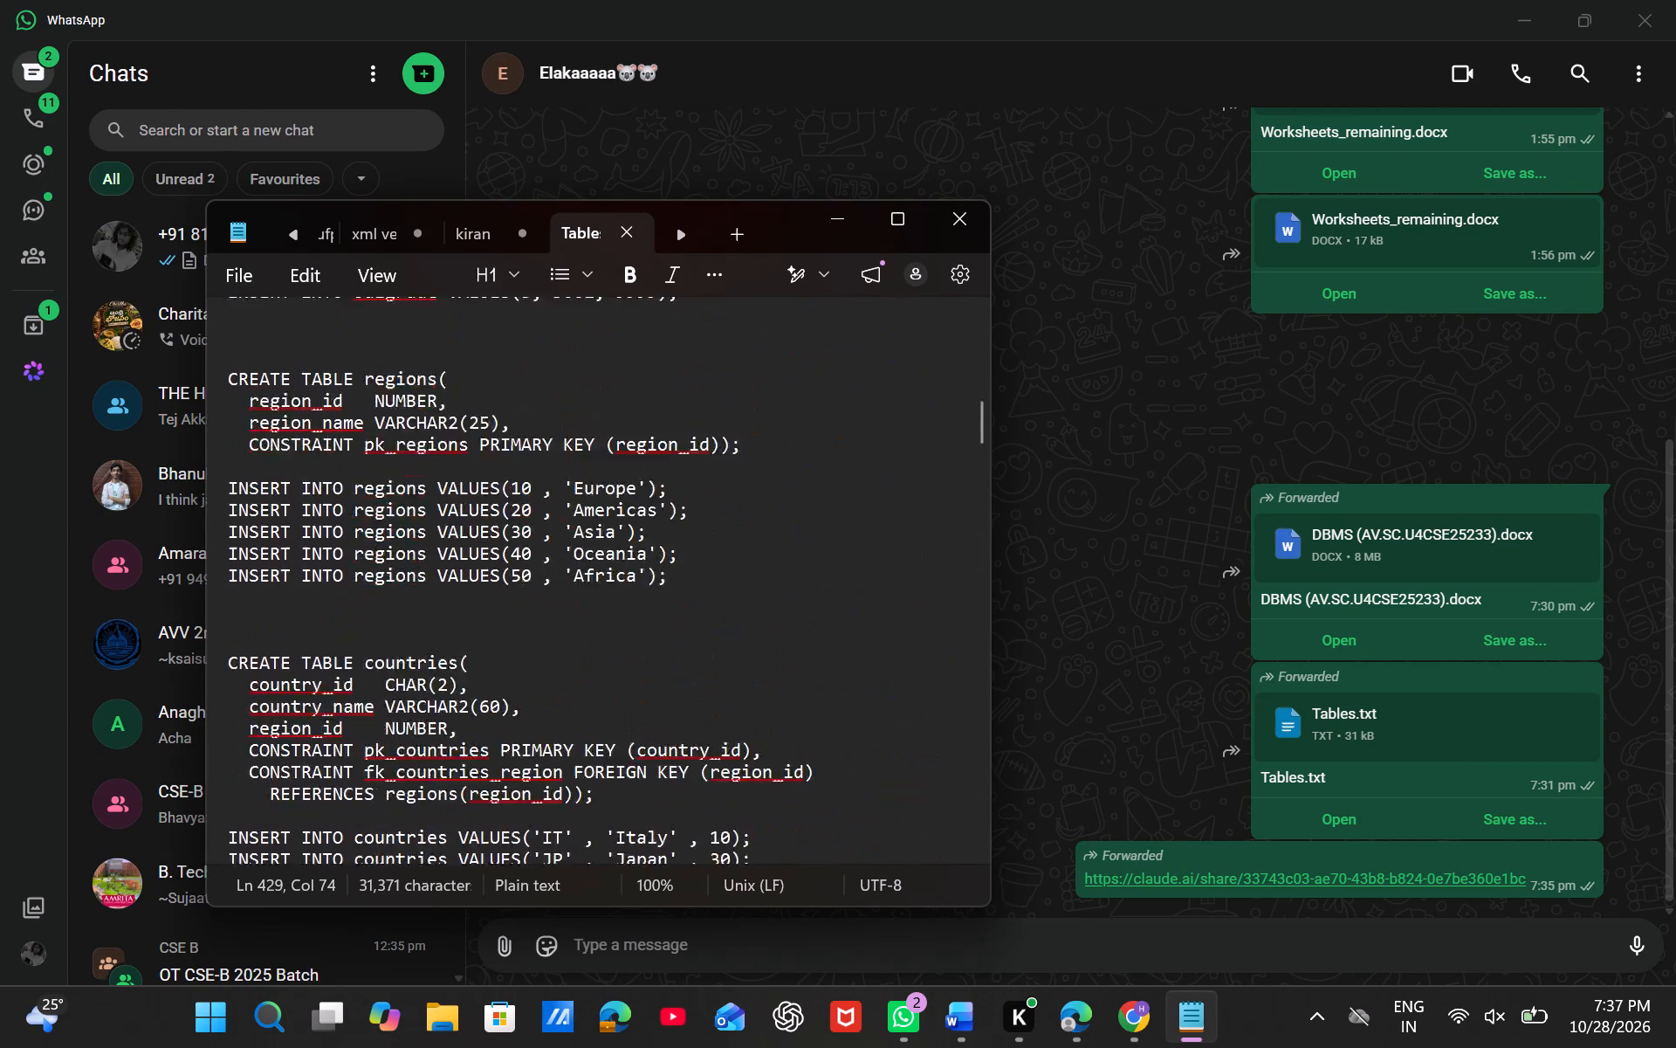
scroll(552, 488, up, 11)
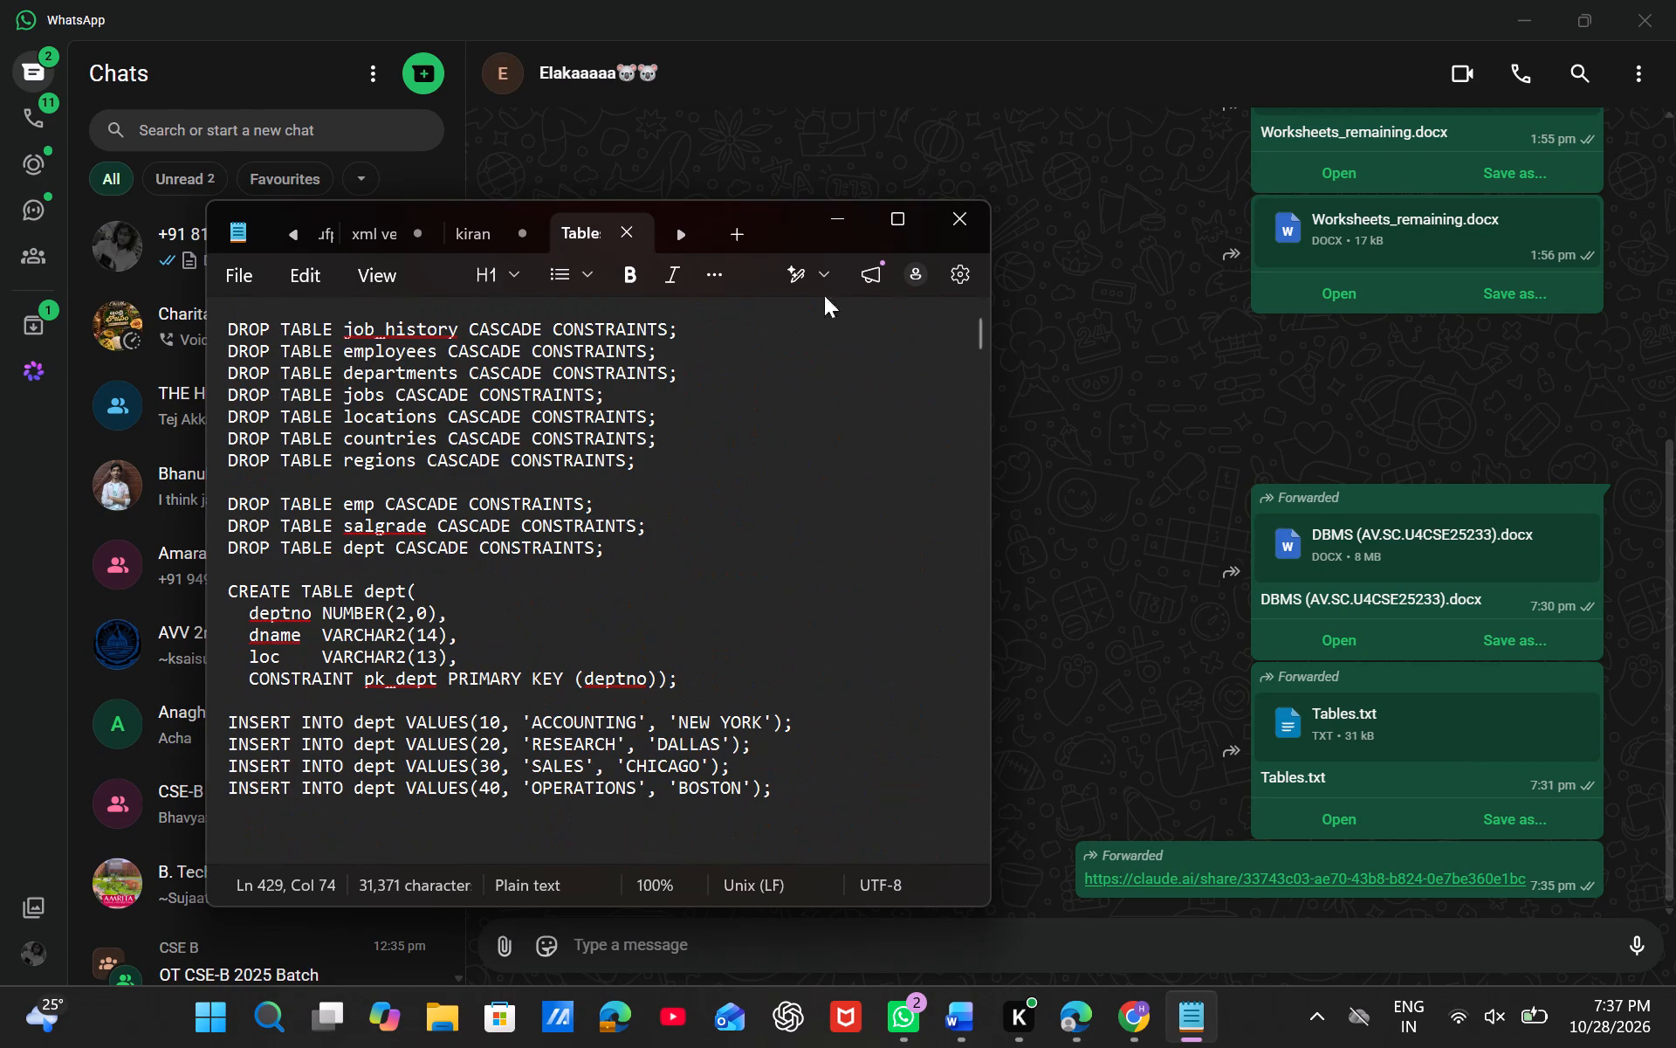
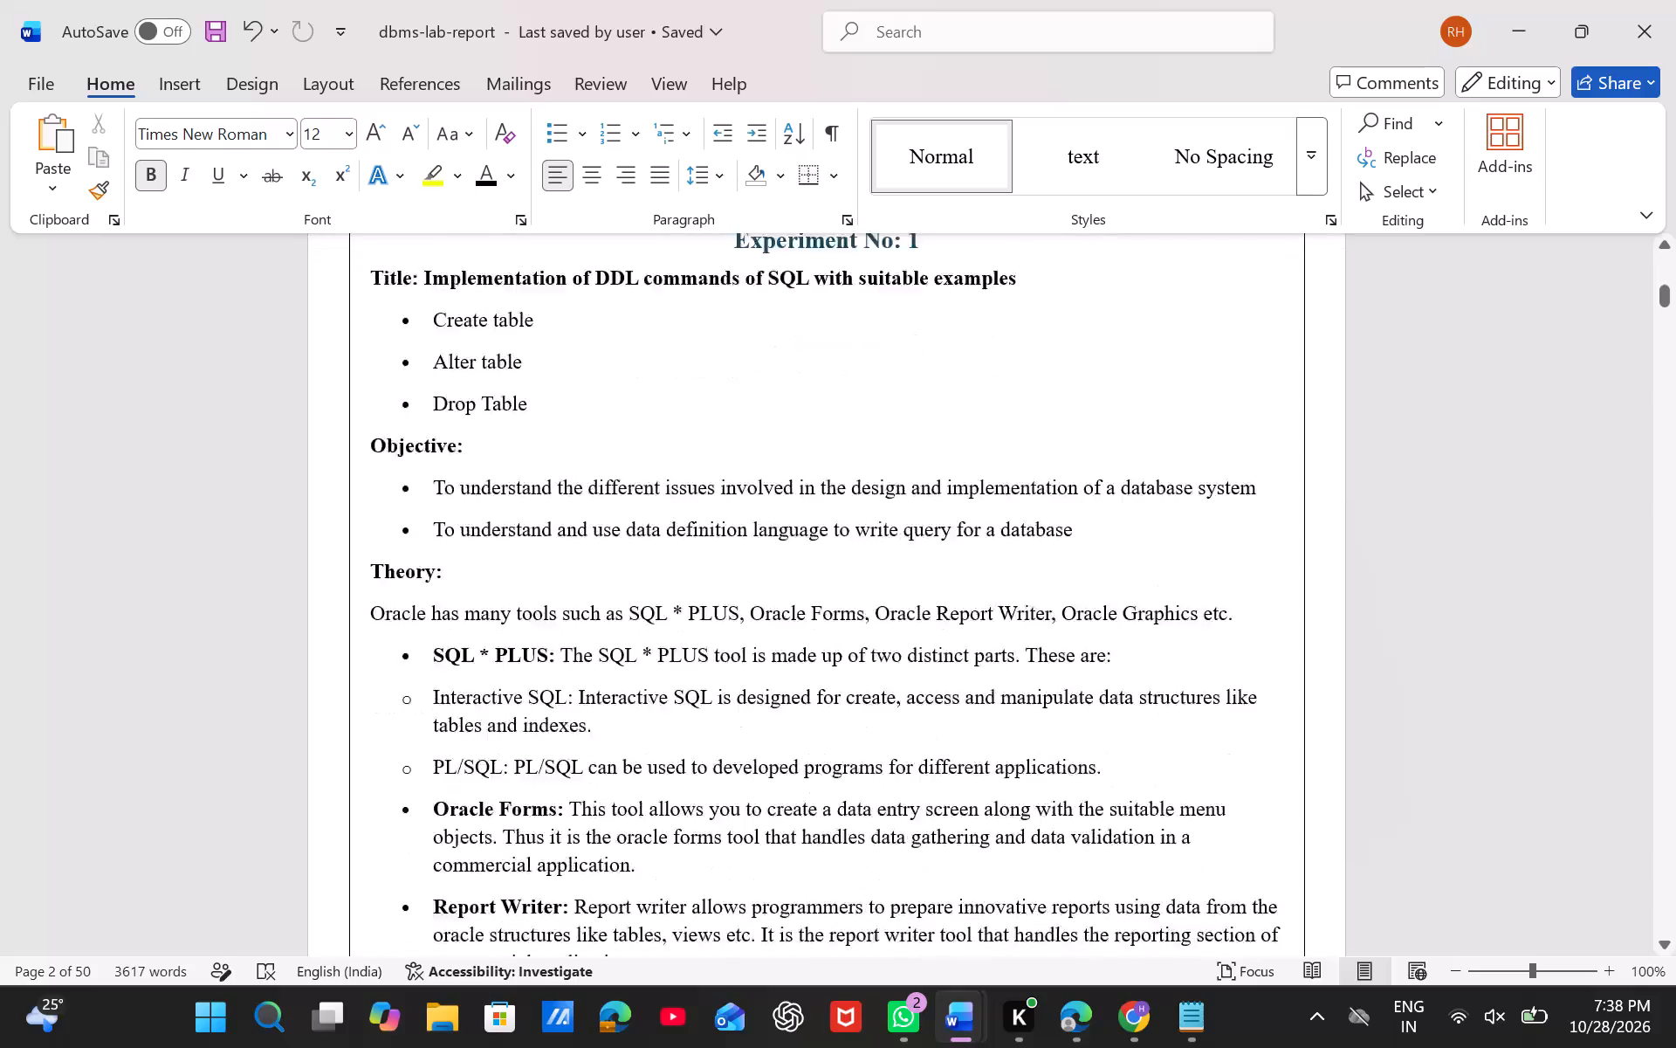
Look through the lab manual's cover page, index and Experiment 1 theory, SQL statement types and DDL command examples.
scroll(896, 704, down, 5)
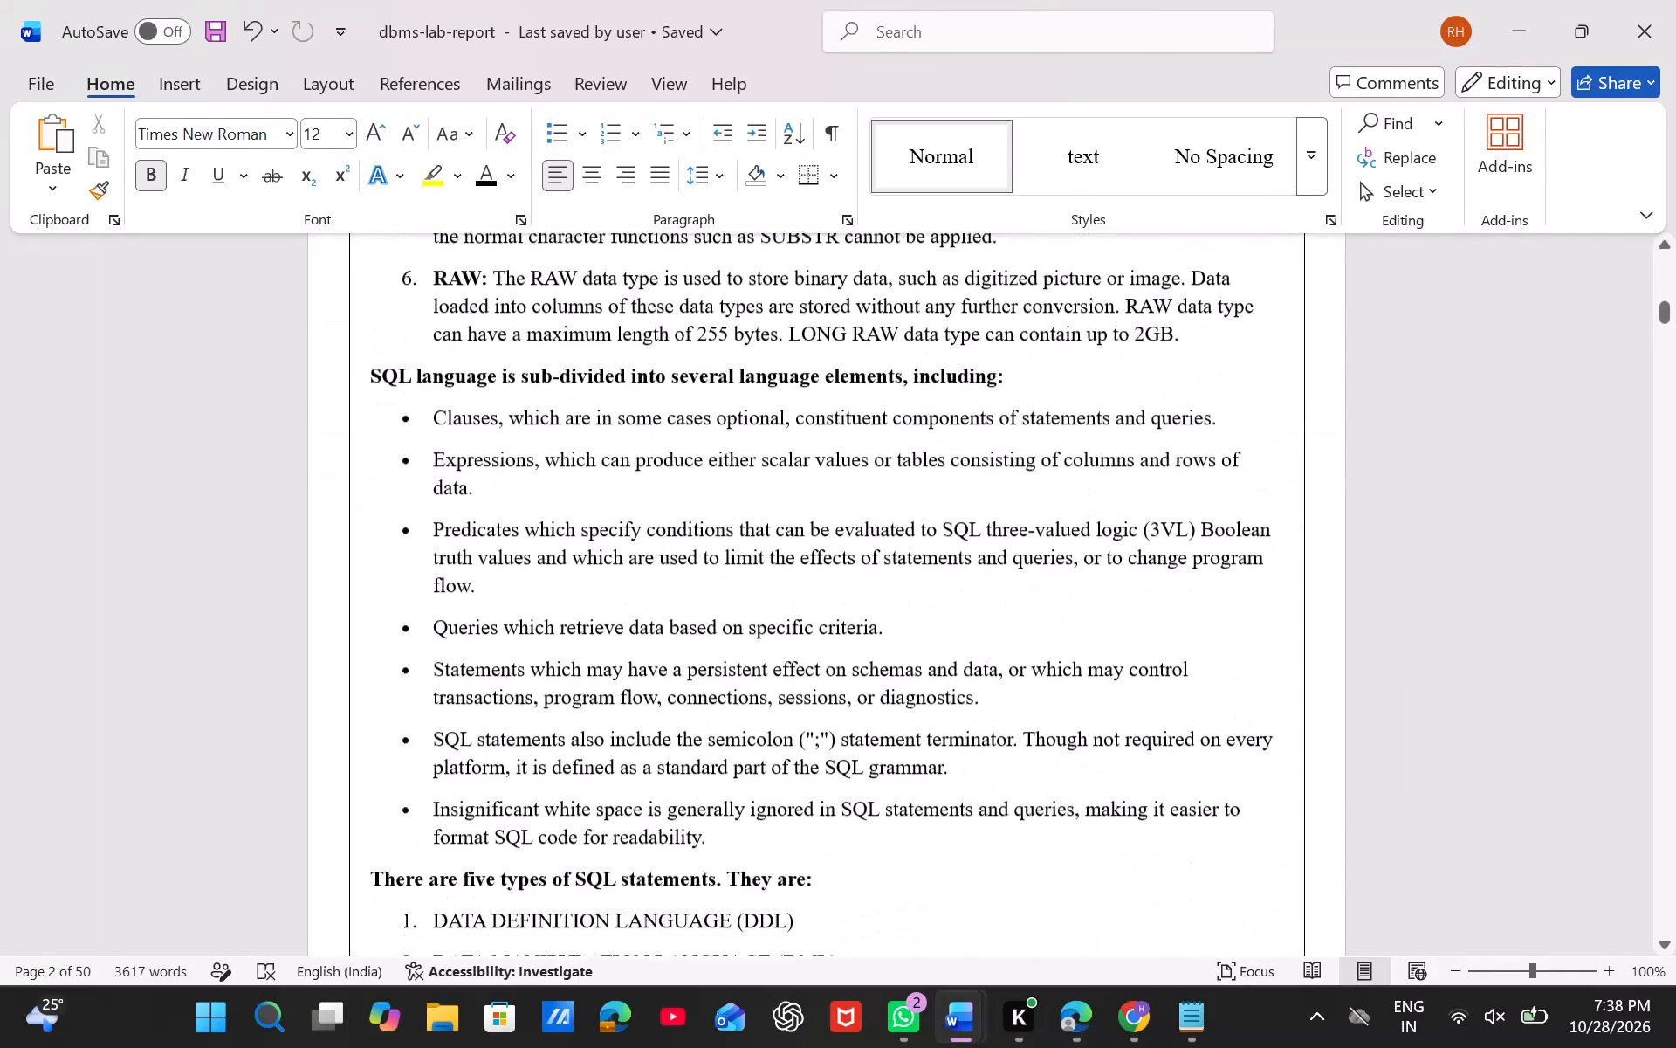
scroll(896, 704, down, 4)
scroll(896, 704, up, 2)
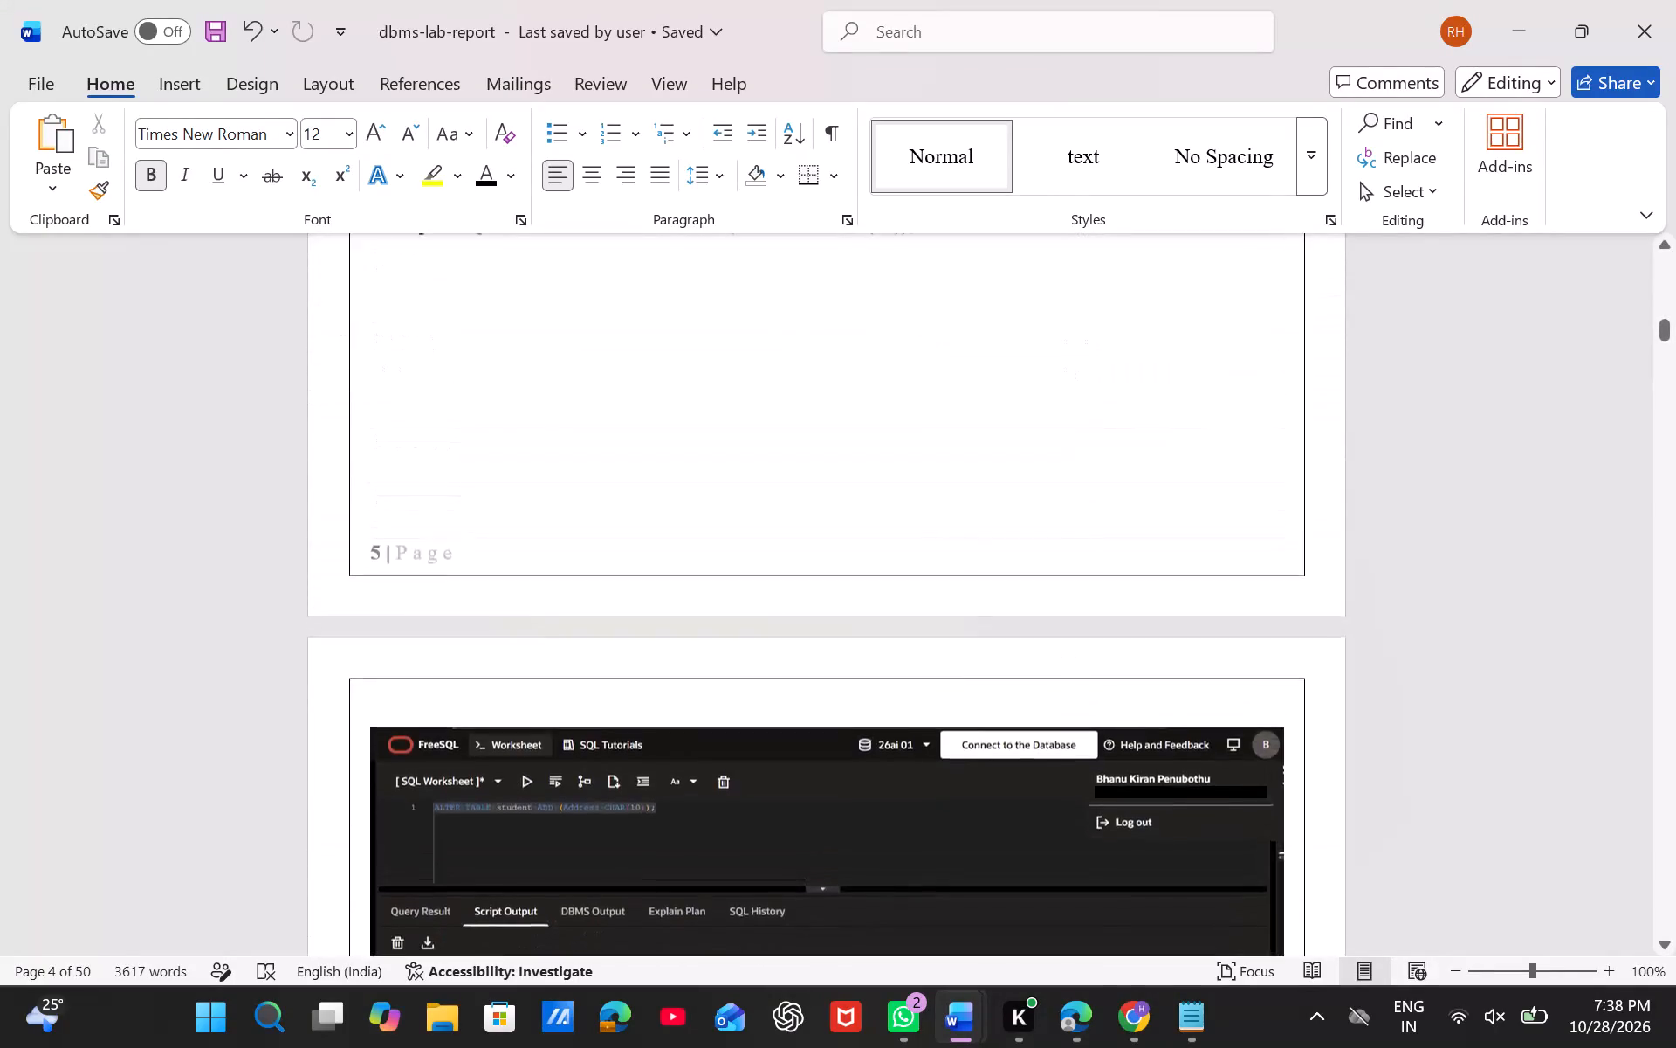
scroll(896, 704, up, 2)
scroll(896, 704, down, 1)
scroll(896, 704, up, 5)
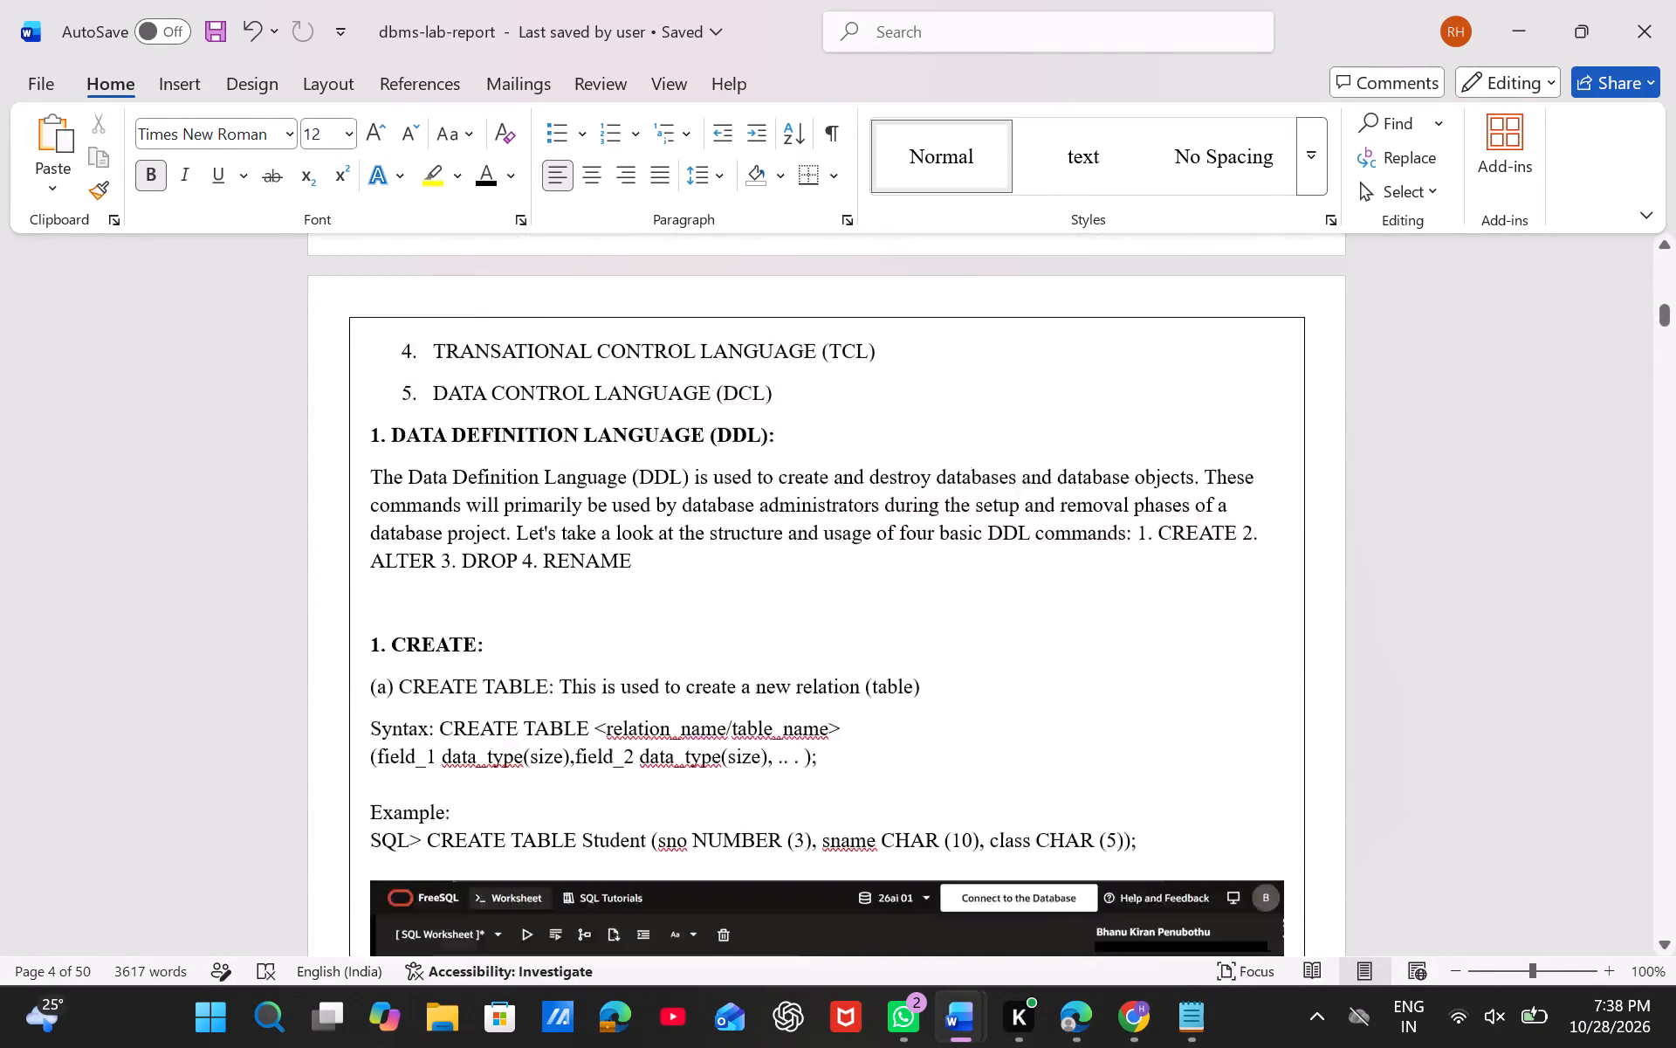
scroll(896, 704, up, 9)
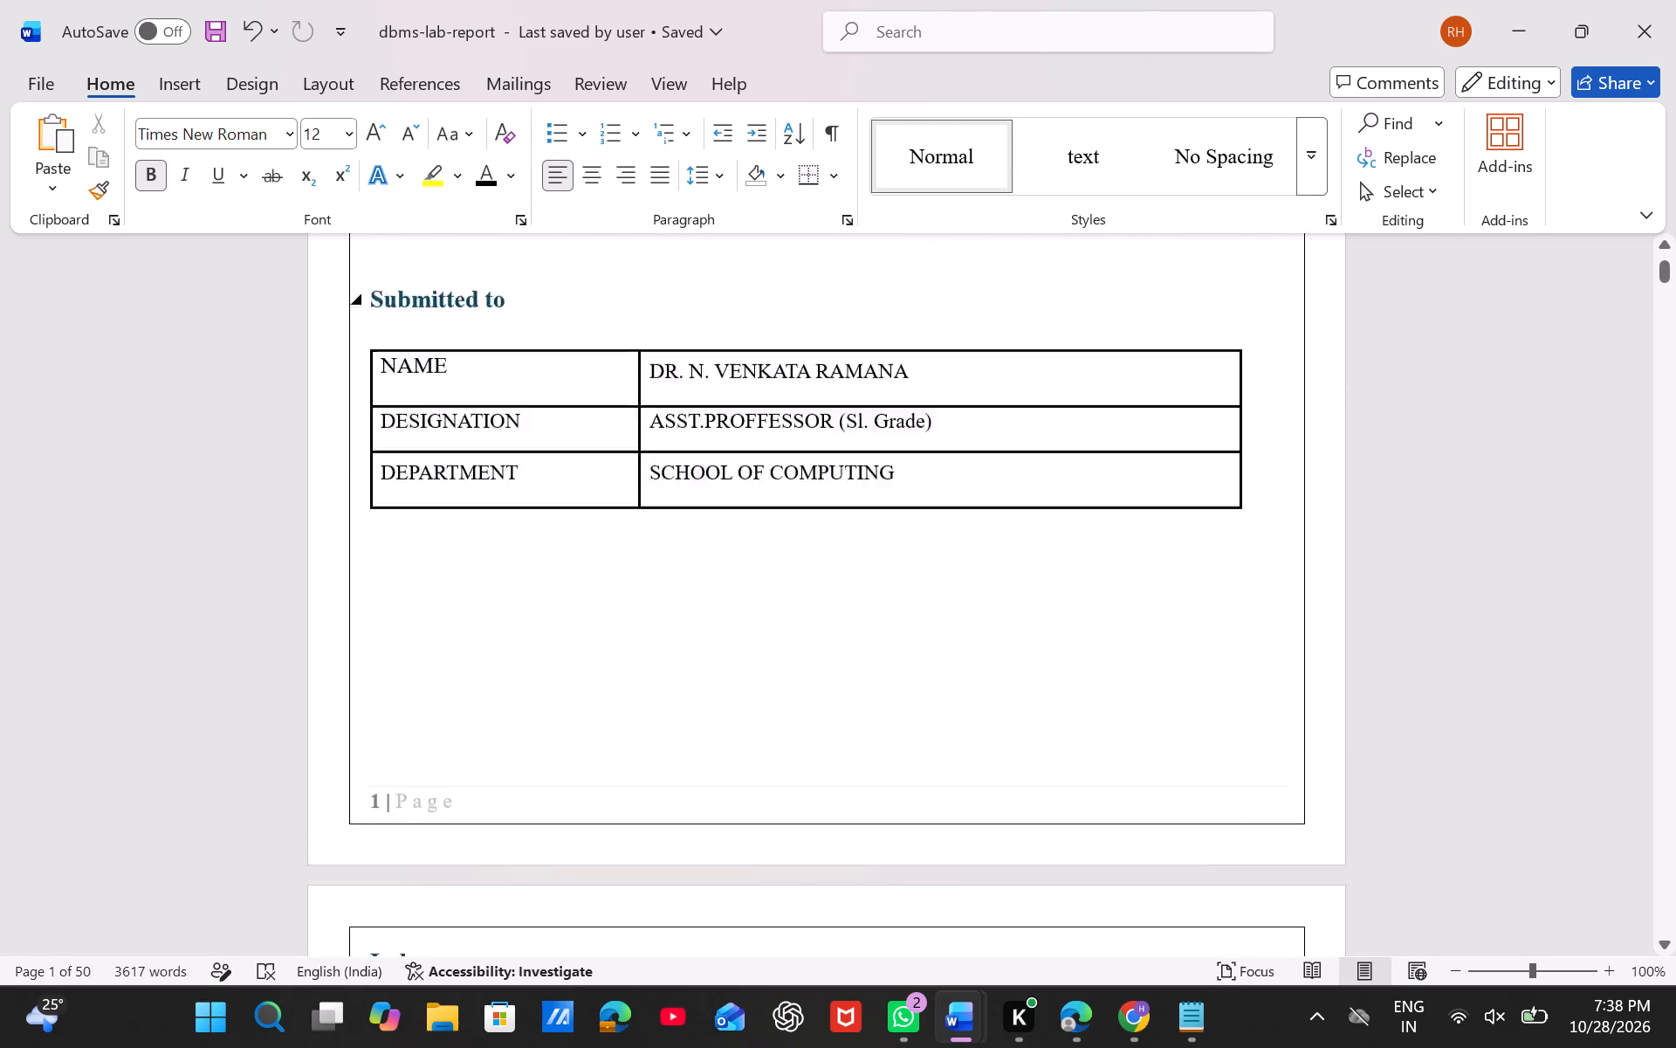
scroll(896, 704, up, 2)
scroll(896, 704, down, 9)
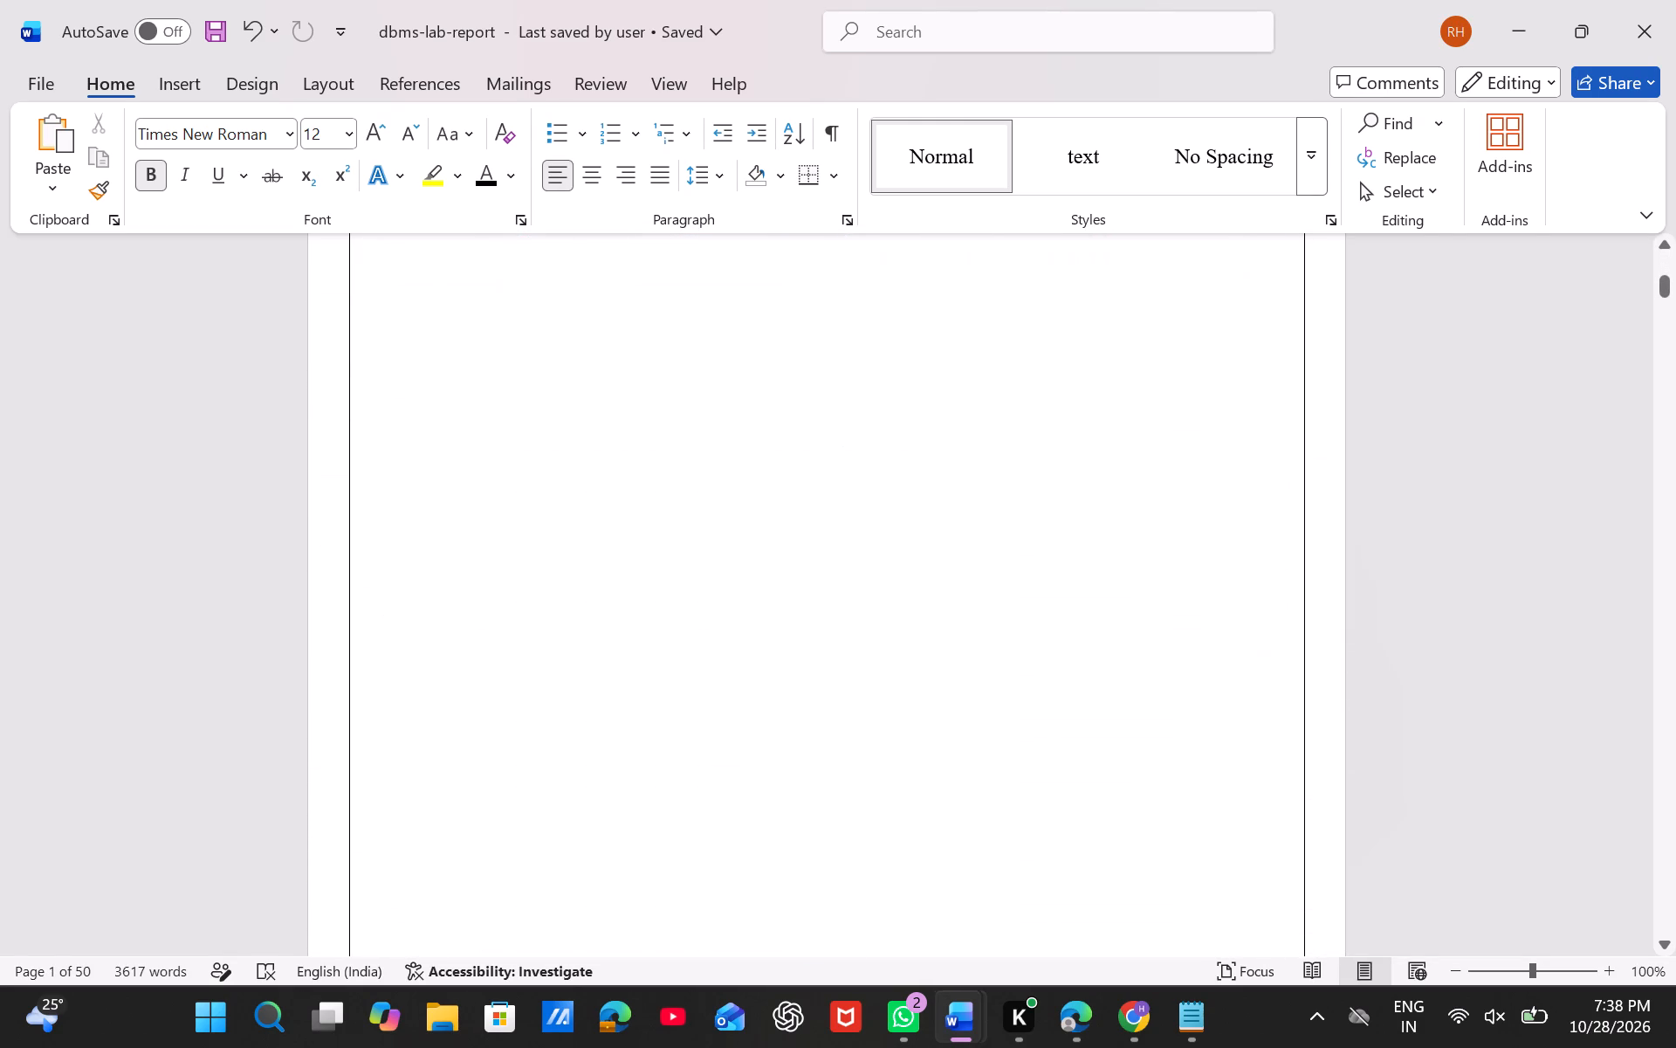
scroll(896, 704, down, 5)
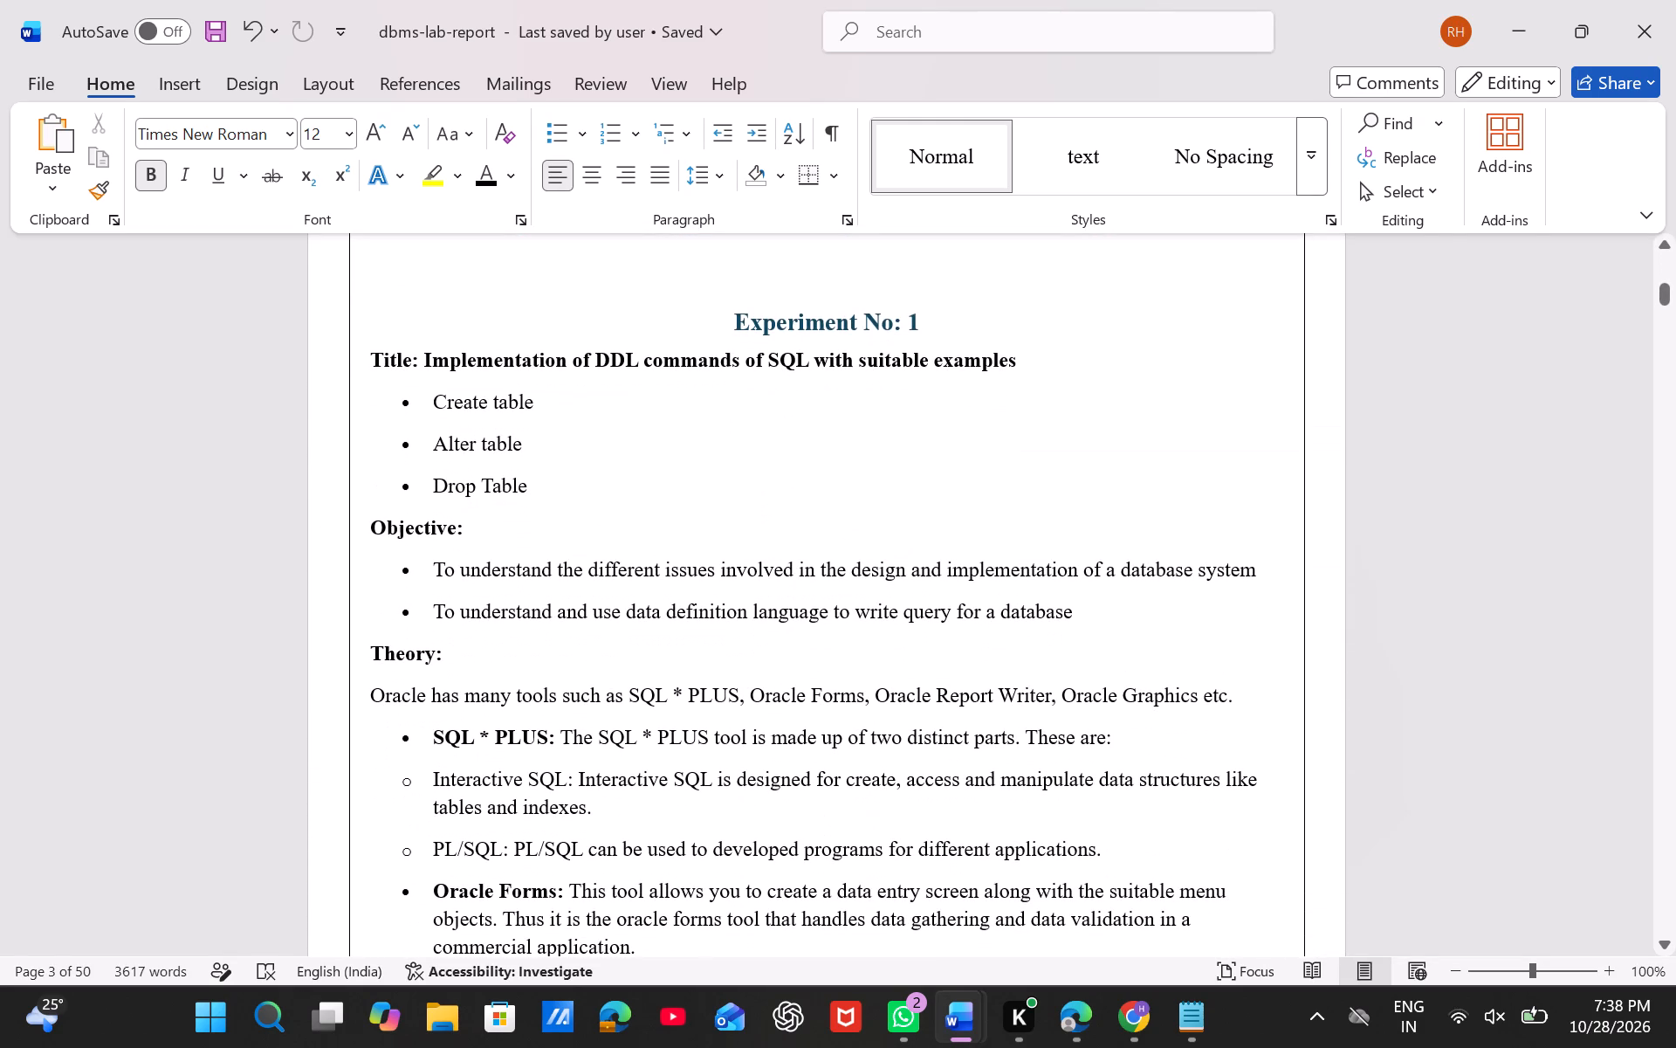
scroll(896, 704, down, 1)
scroll(896, 704, up, 2)
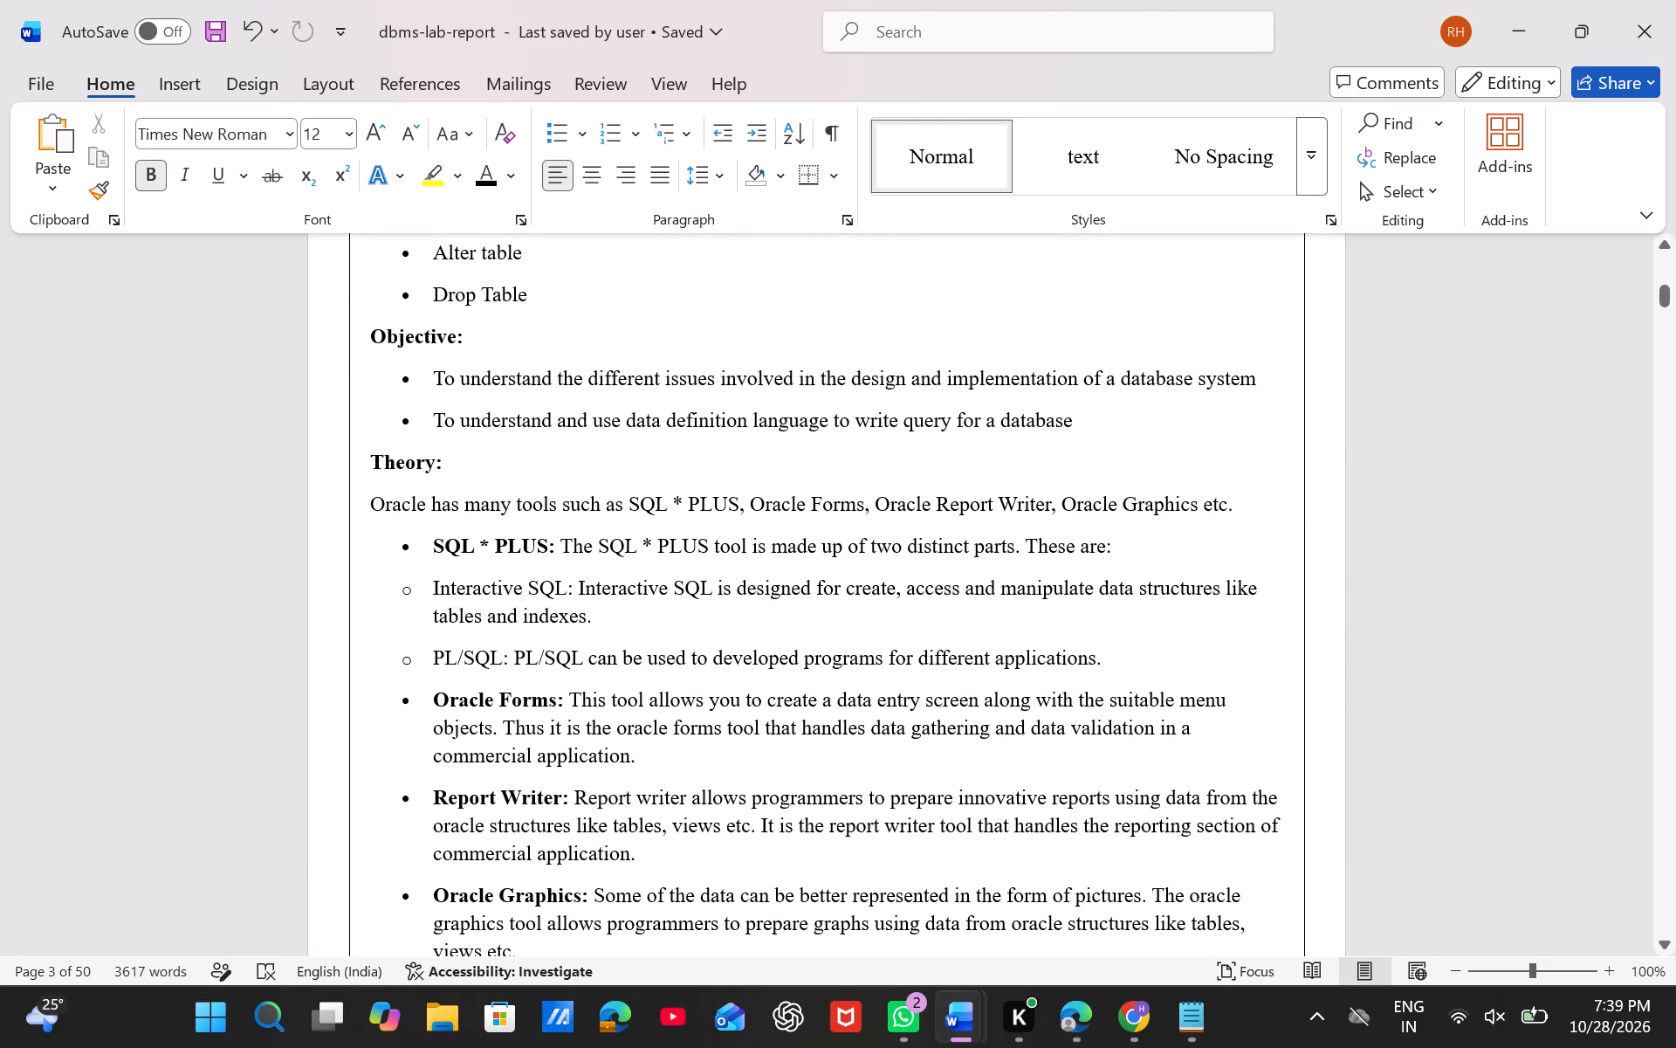
Replace the student's name in the cover page's Submitted By table with the new submitting student's name.
scroll(896, 704, up, 7)
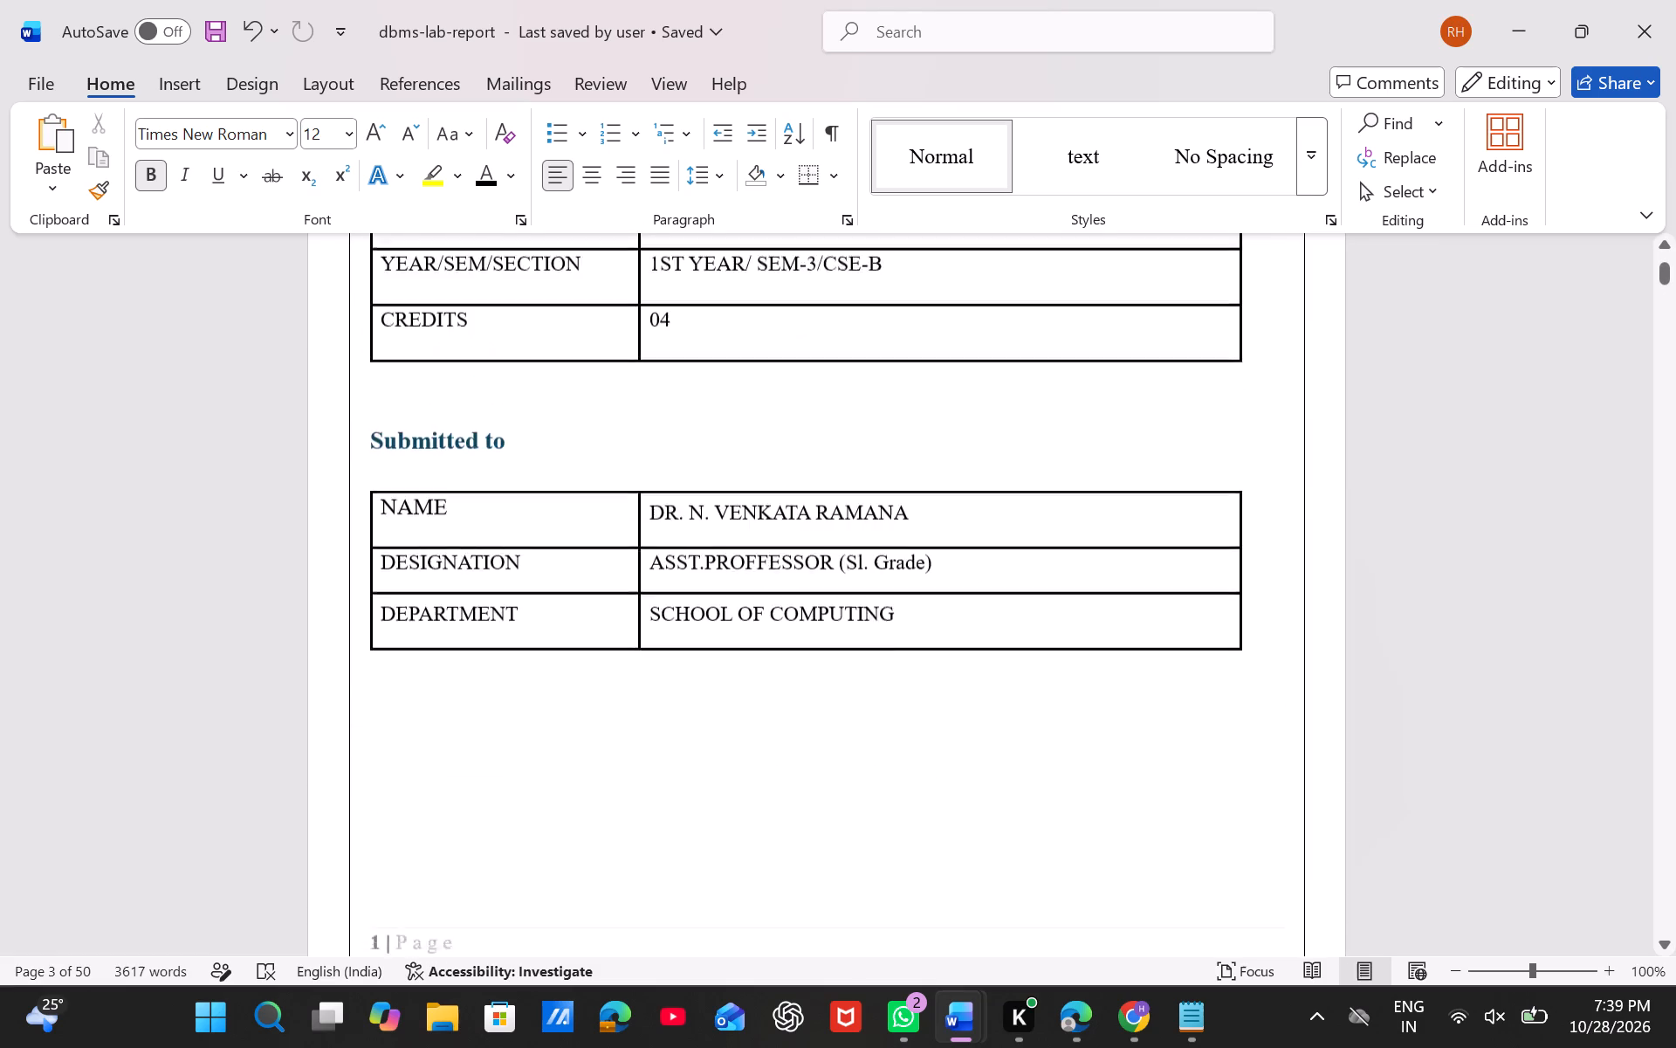
scroll(896, 704, up, 2)
click(858, 425)
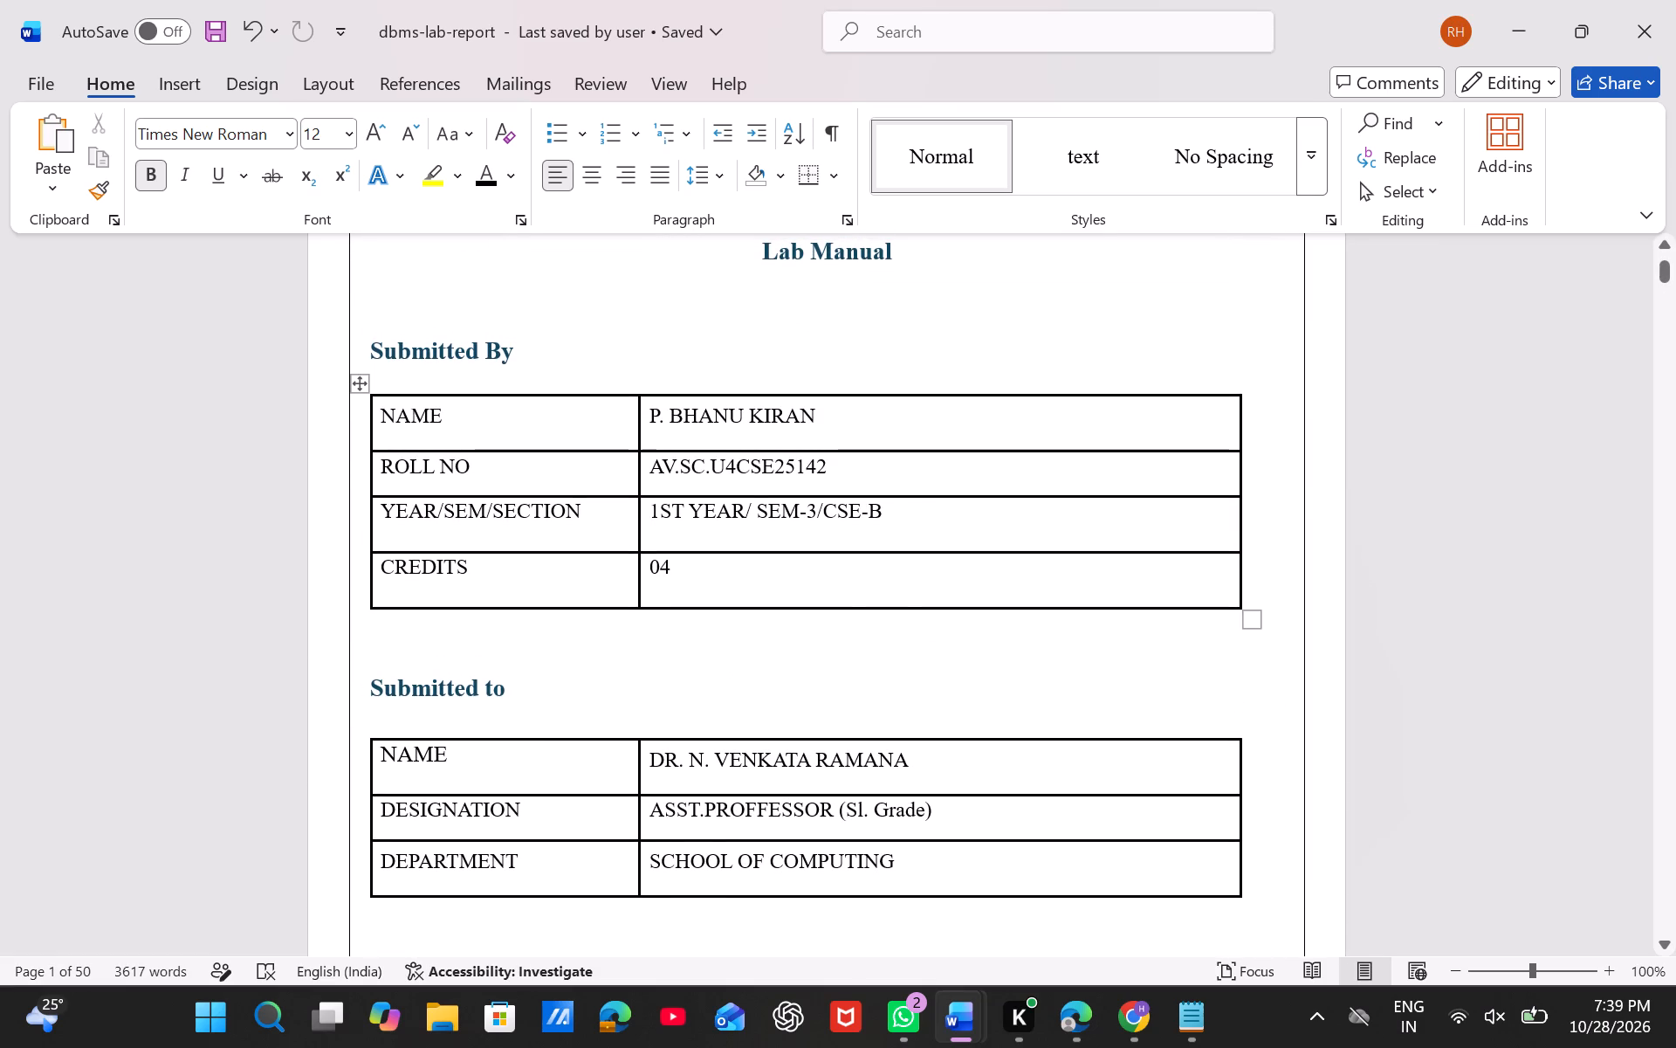
key(BackSpace)
key(BackSpace)
key(BackSpace)
key(BackSpace)
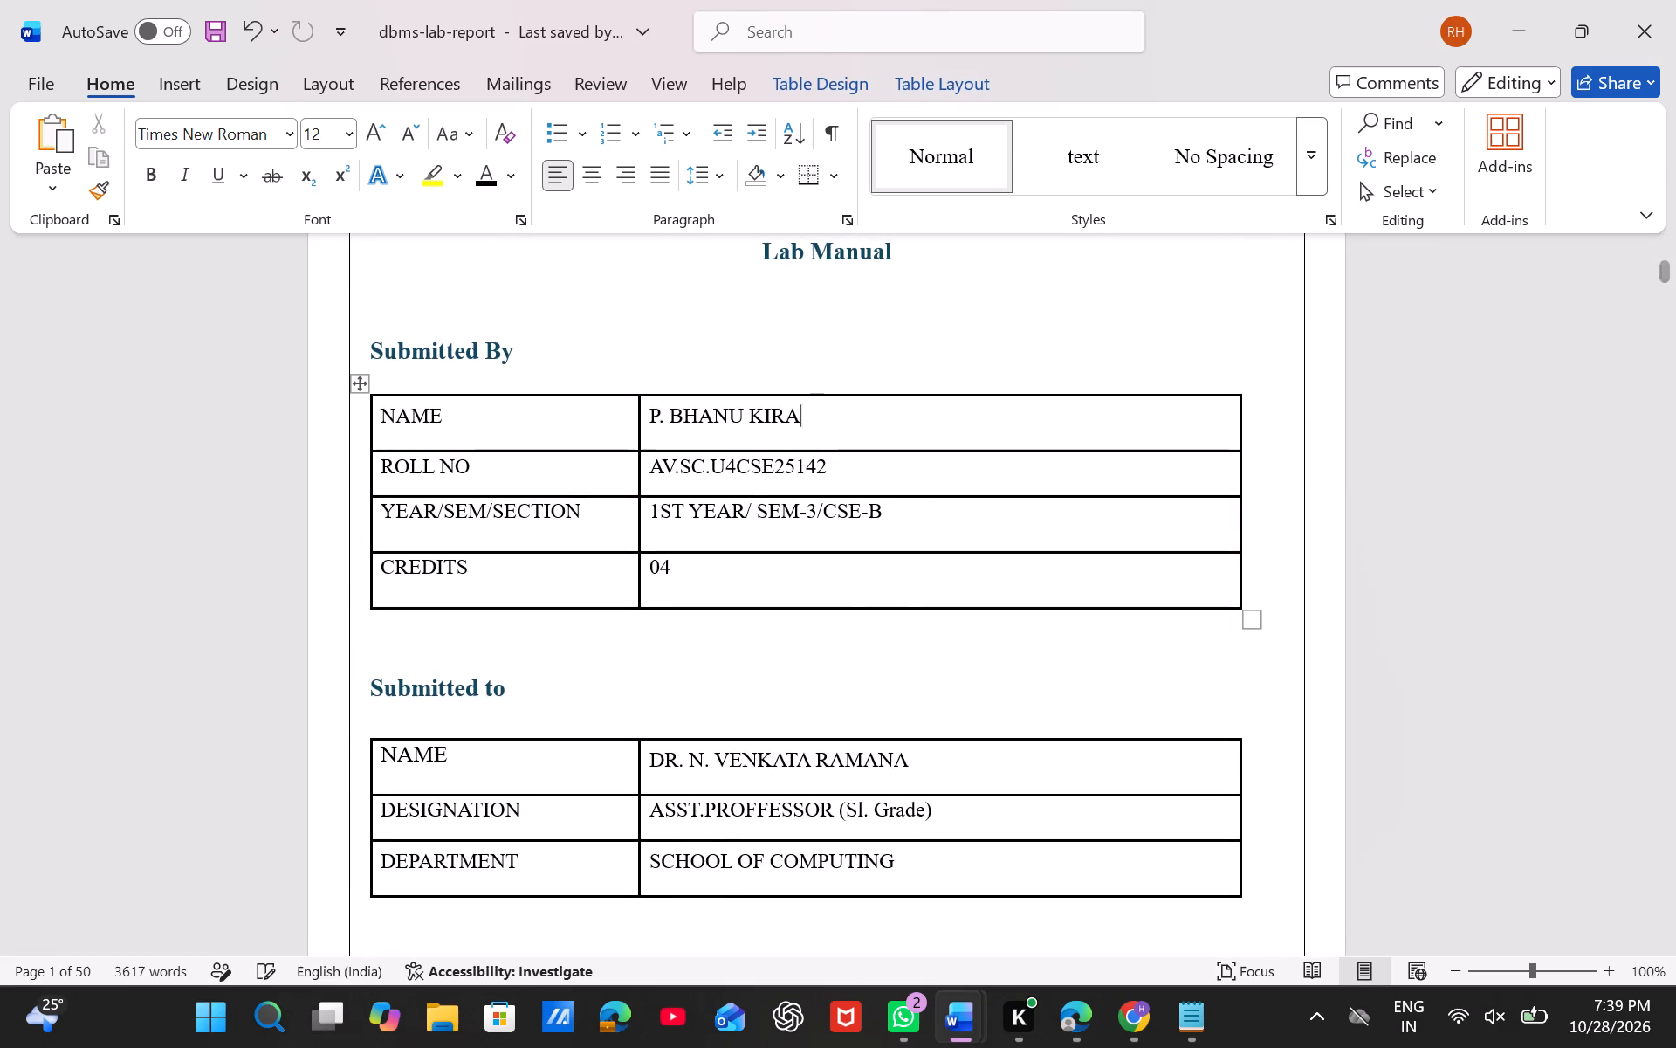
key(BackSpace)
key(BackSpace)
key(BackSpace)
key(BackSpace)
key(BackSpace)
key(BackSpace)
key(BackSpace)
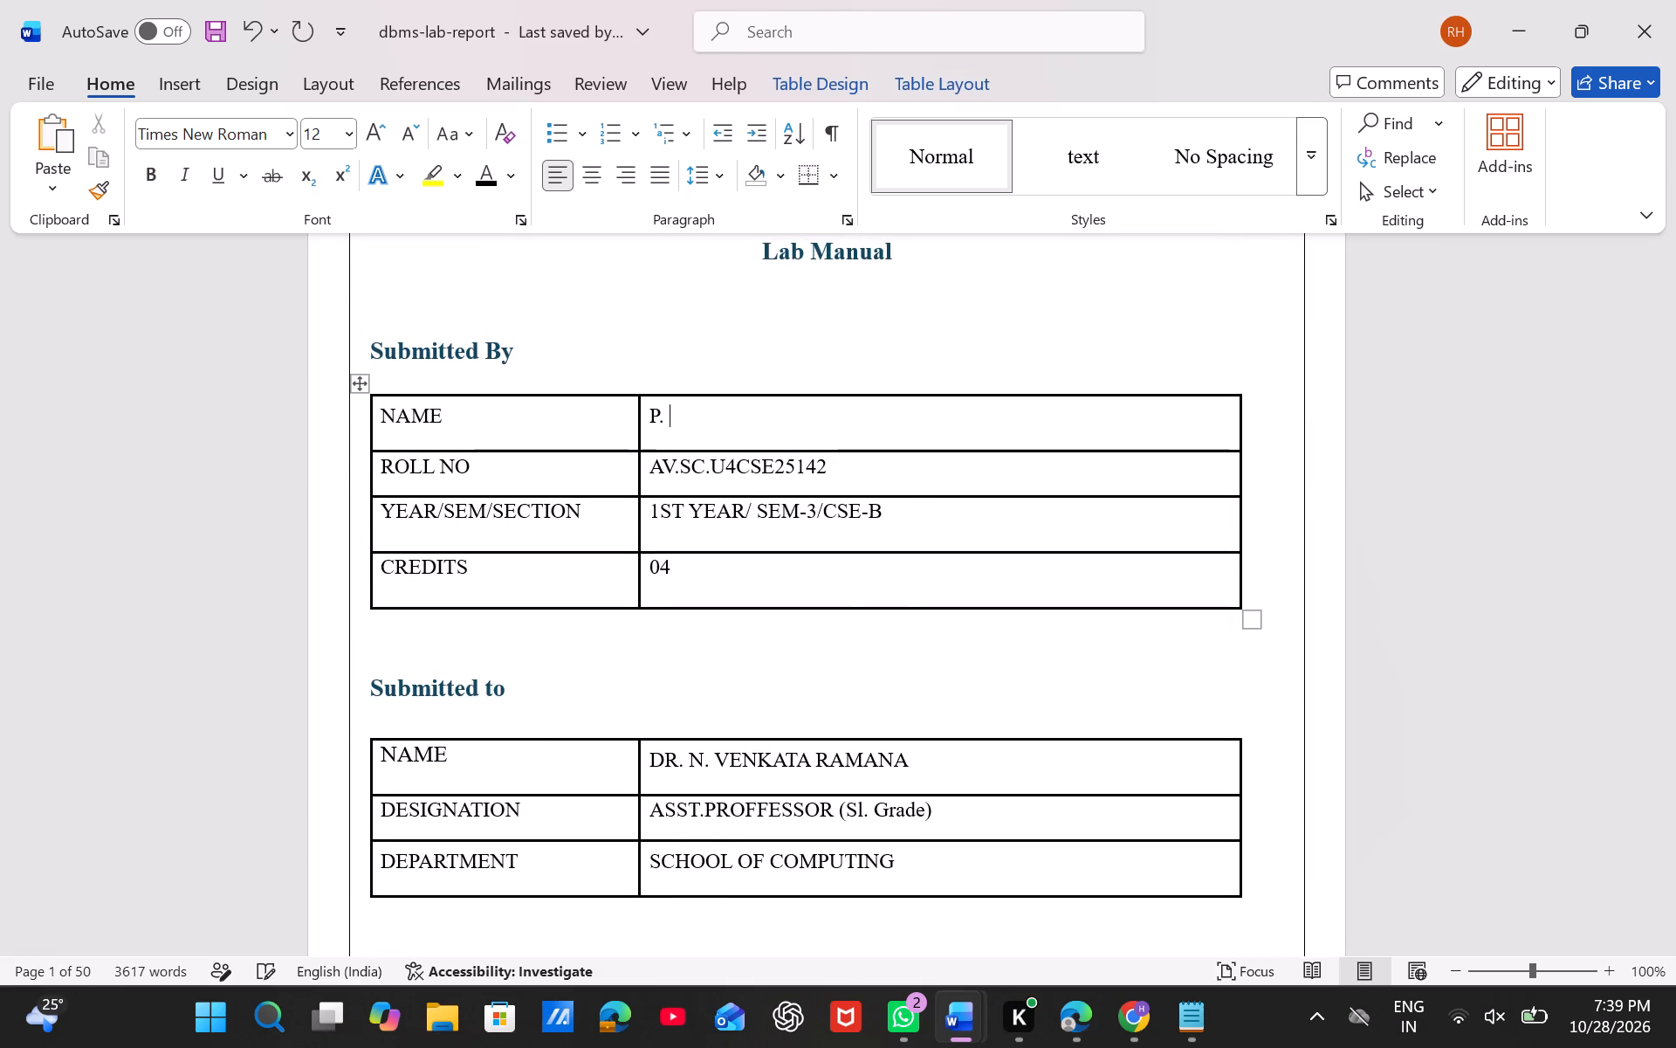
key(BackSpace)
key(BackSpace)
key(BackSpace)
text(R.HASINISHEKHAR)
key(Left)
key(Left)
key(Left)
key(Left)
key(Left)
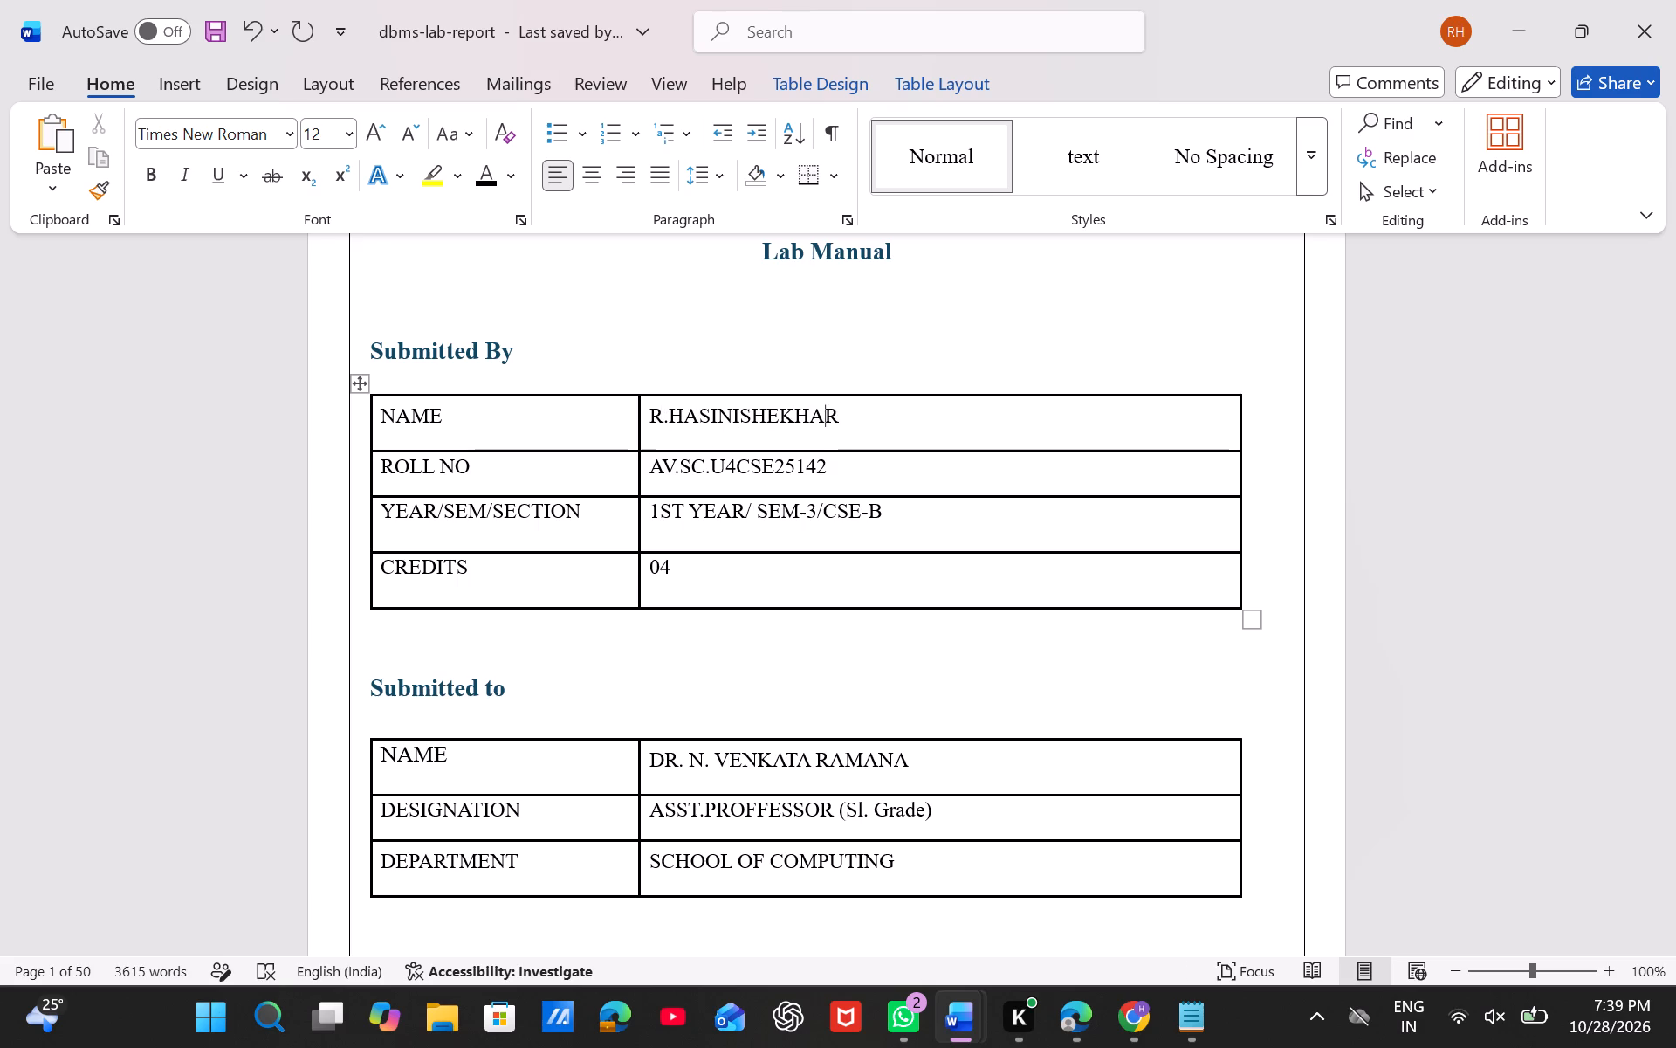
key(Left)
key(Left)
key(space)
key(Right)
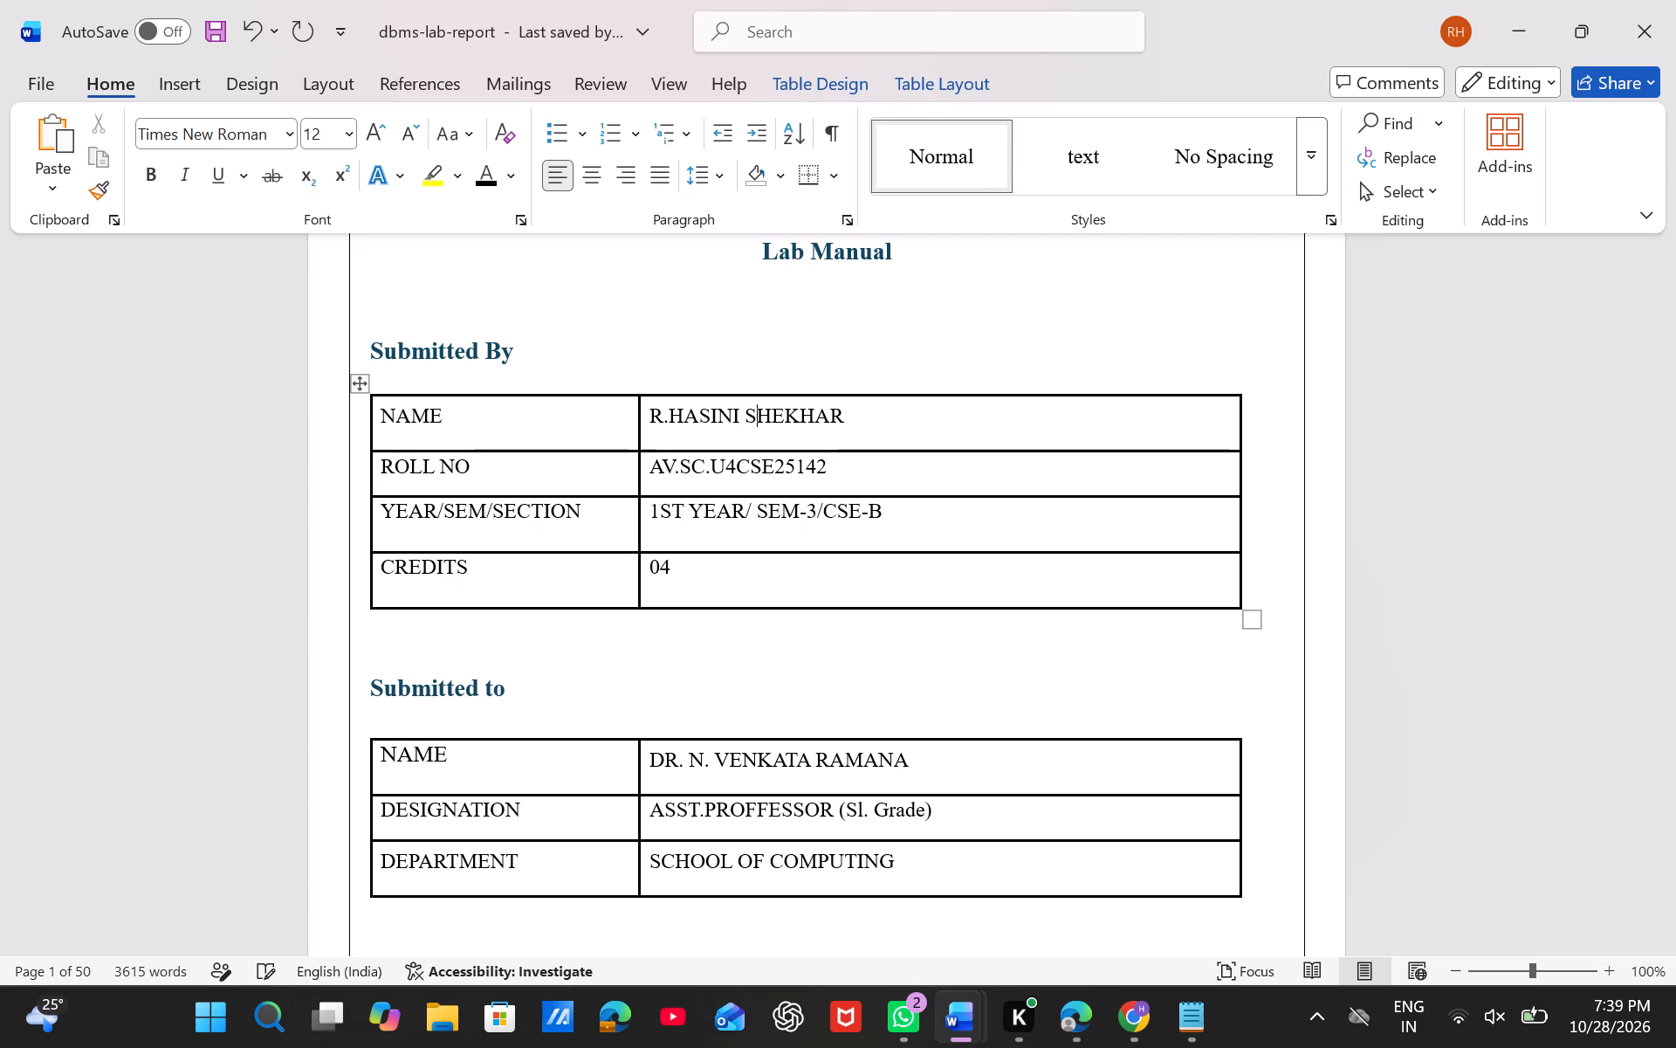
Change the last digit of the roll number in the Submitted By table to 6.
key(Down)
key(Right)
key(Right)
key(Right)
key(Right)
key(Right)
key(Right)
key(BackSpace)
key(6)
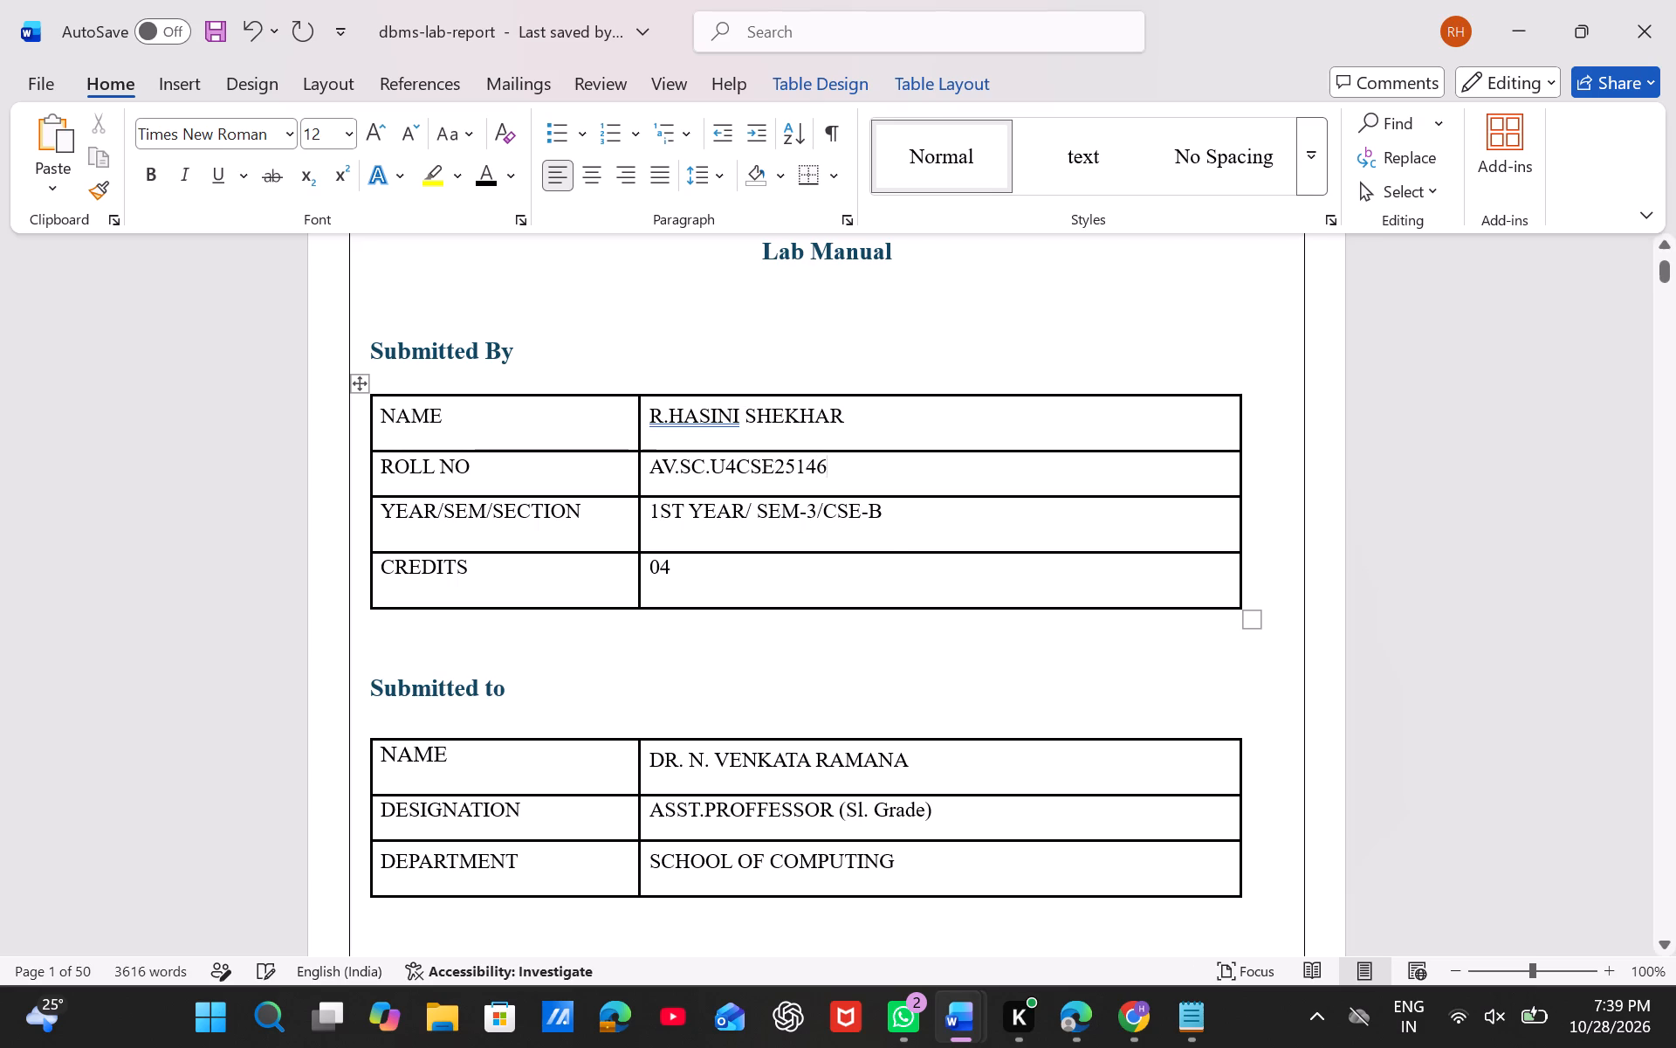
Review the index and Experiment 1 pages down to the CREATE TABLE example and its FreeSQL screenshot.
scroll(906, 558, down, 7)
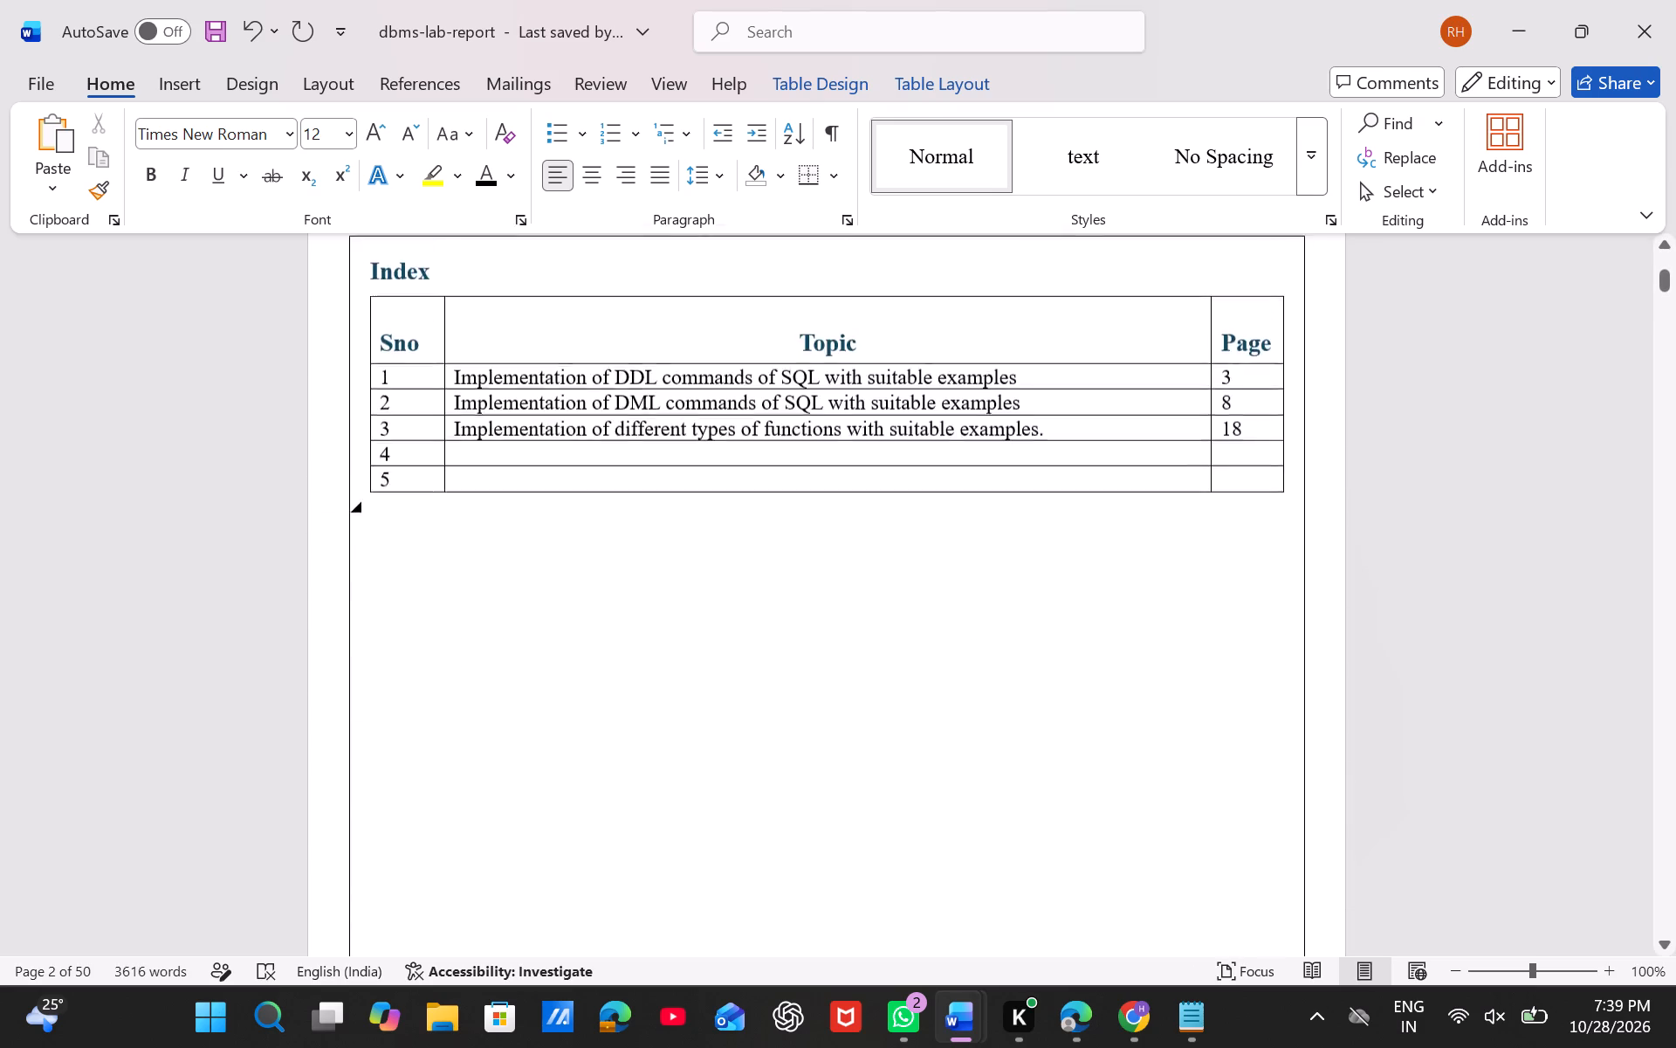
scroll(906, 558, down, 4)
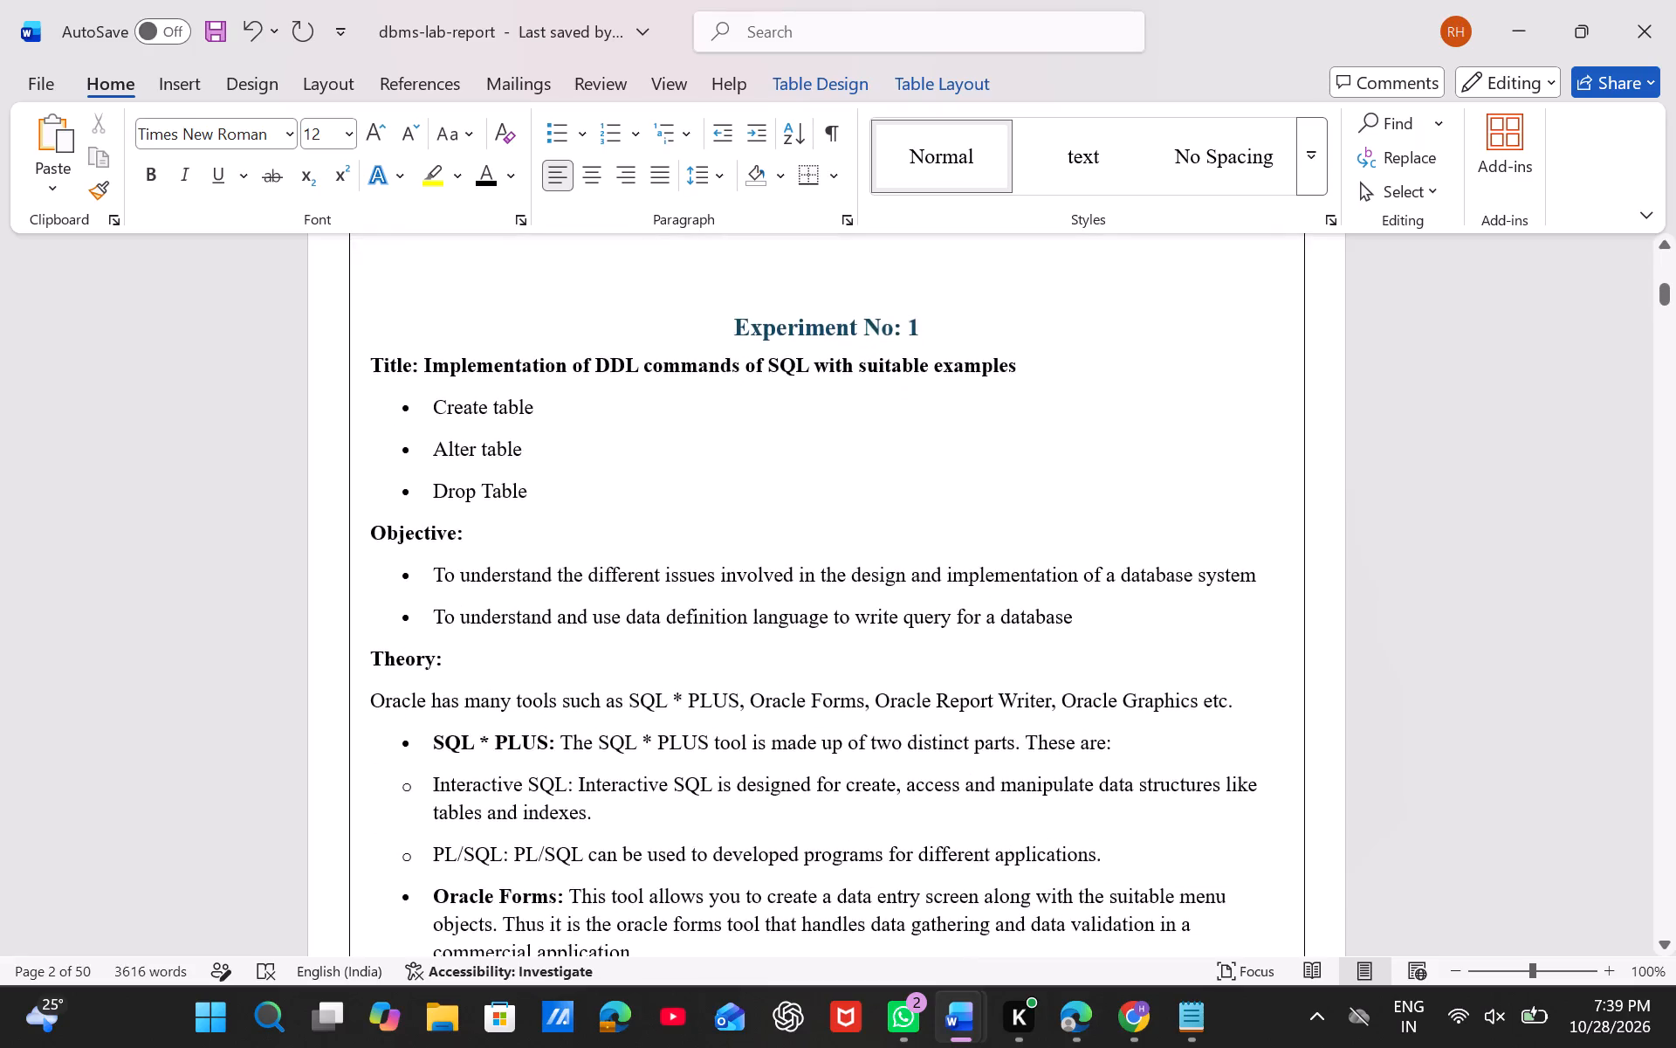
scroll(906, 558, down, 7)
scroll(906, 558, up, 1)
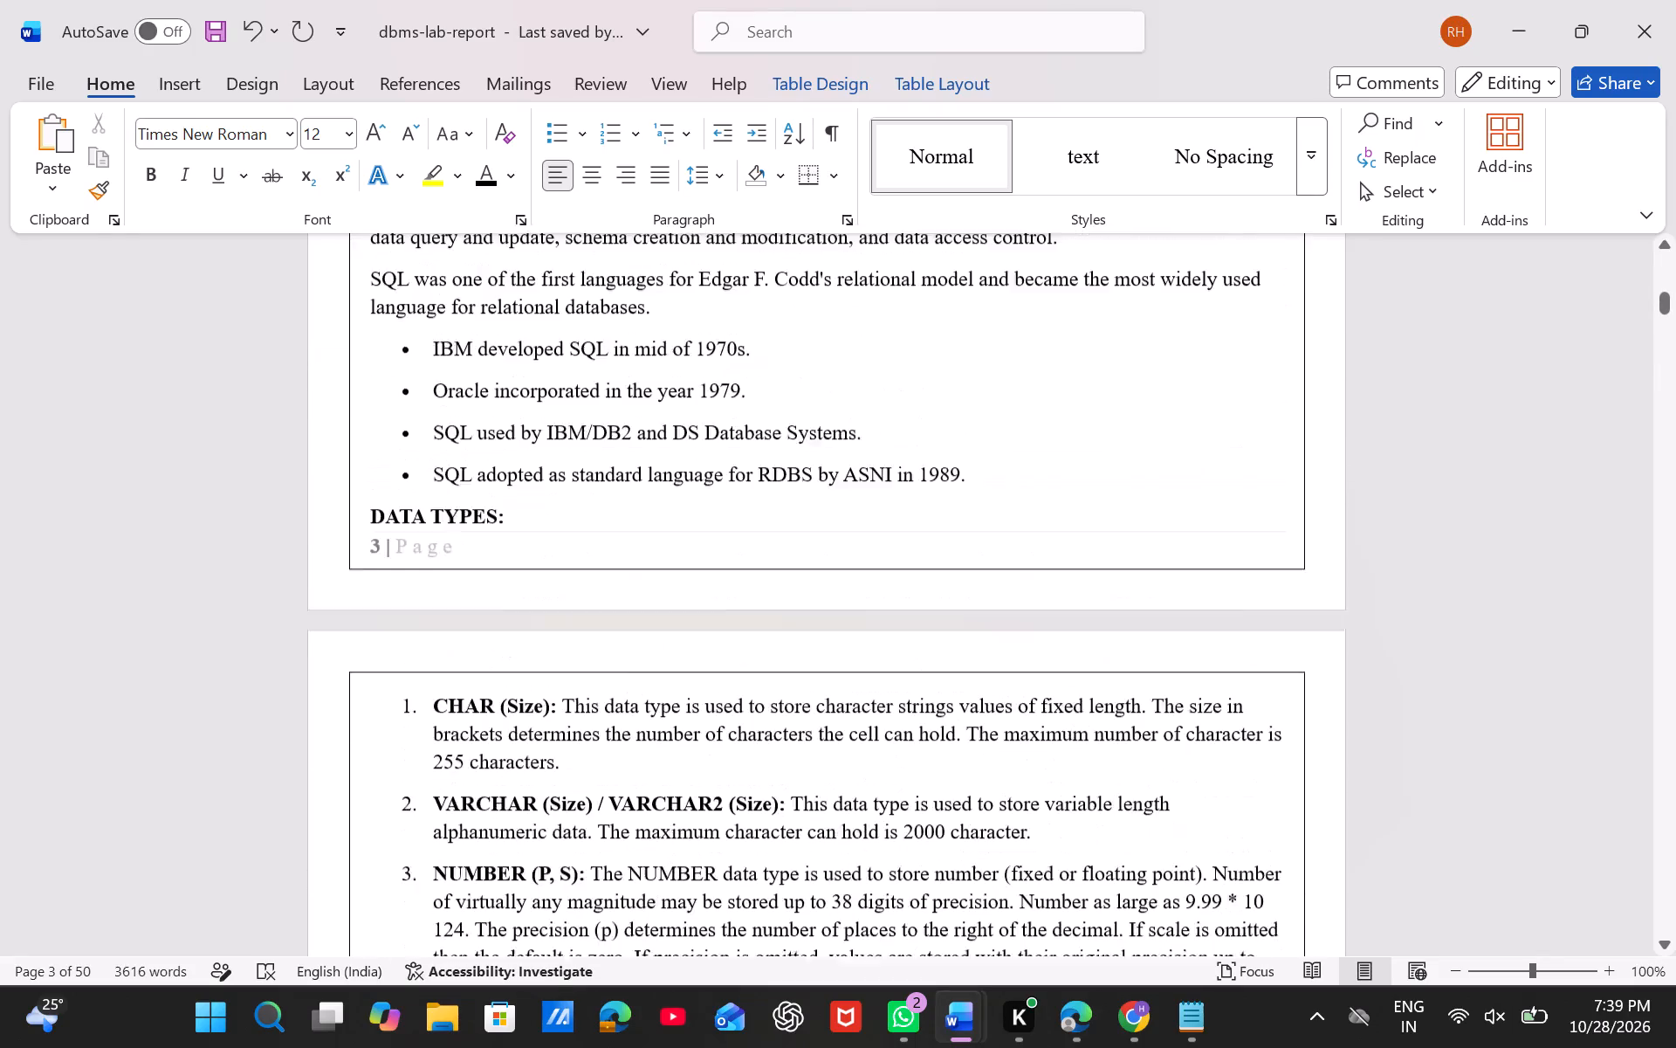
scroll(906, 558, up, 1)
scroll(906, 558, down, 10)
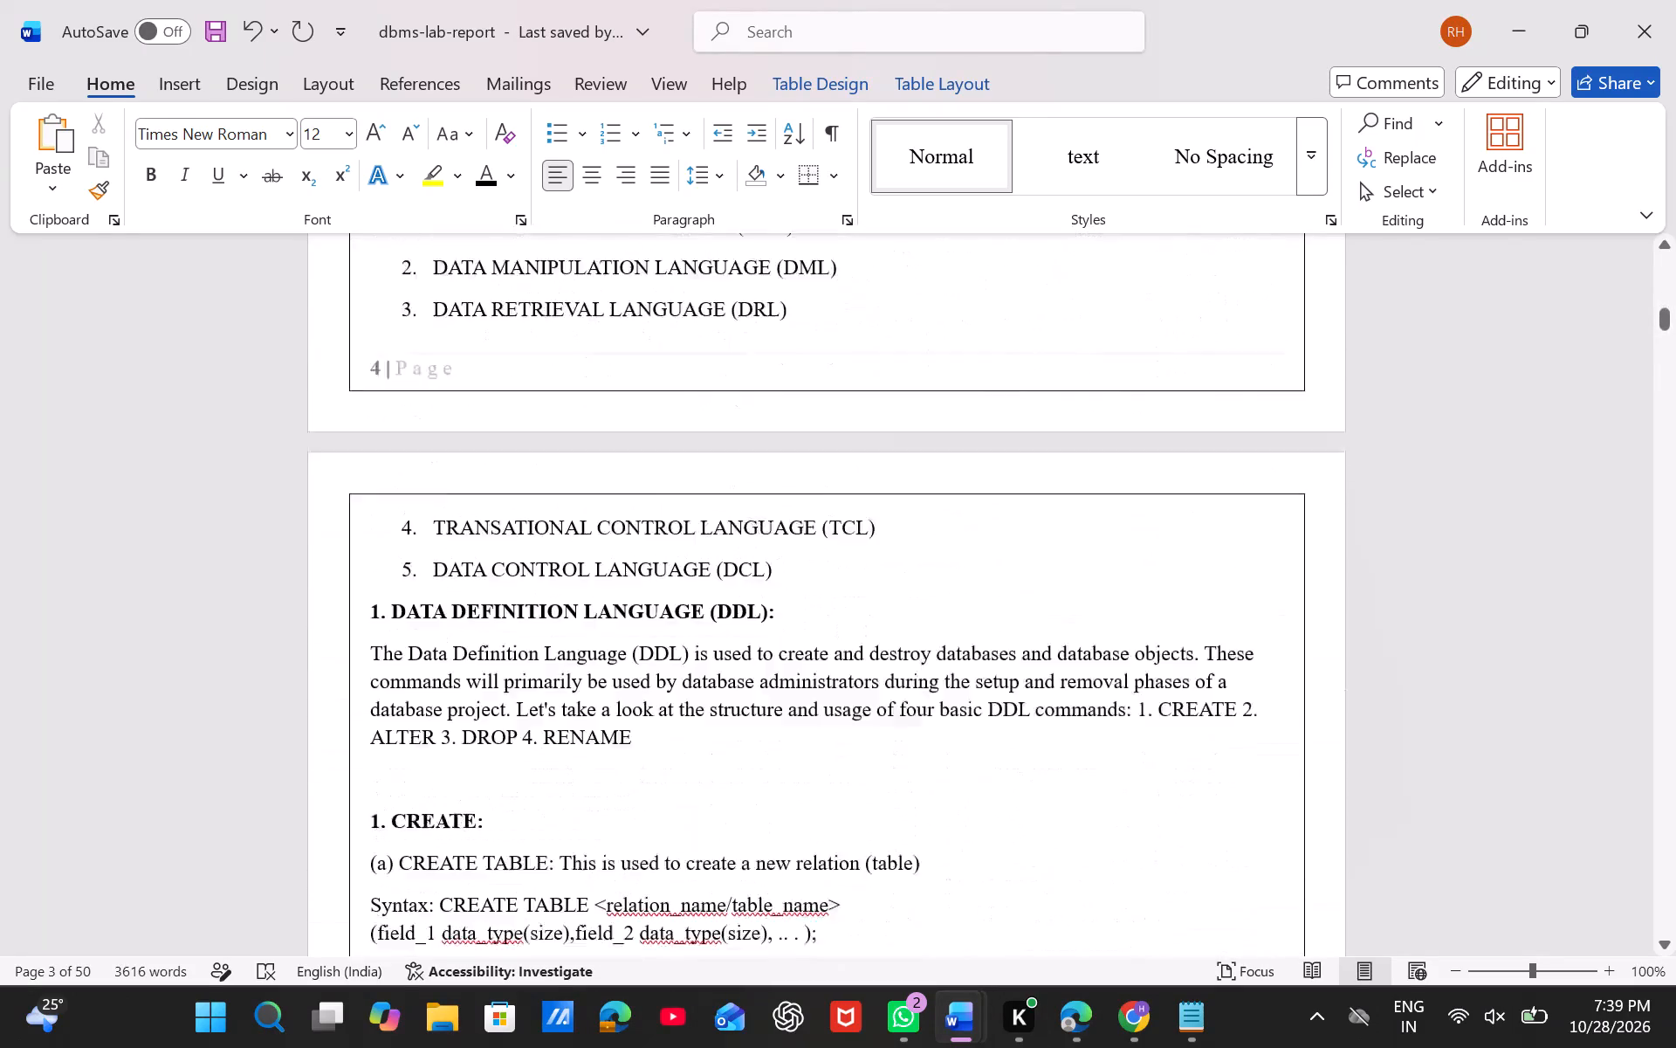
scroll(906, 558, down, 2)
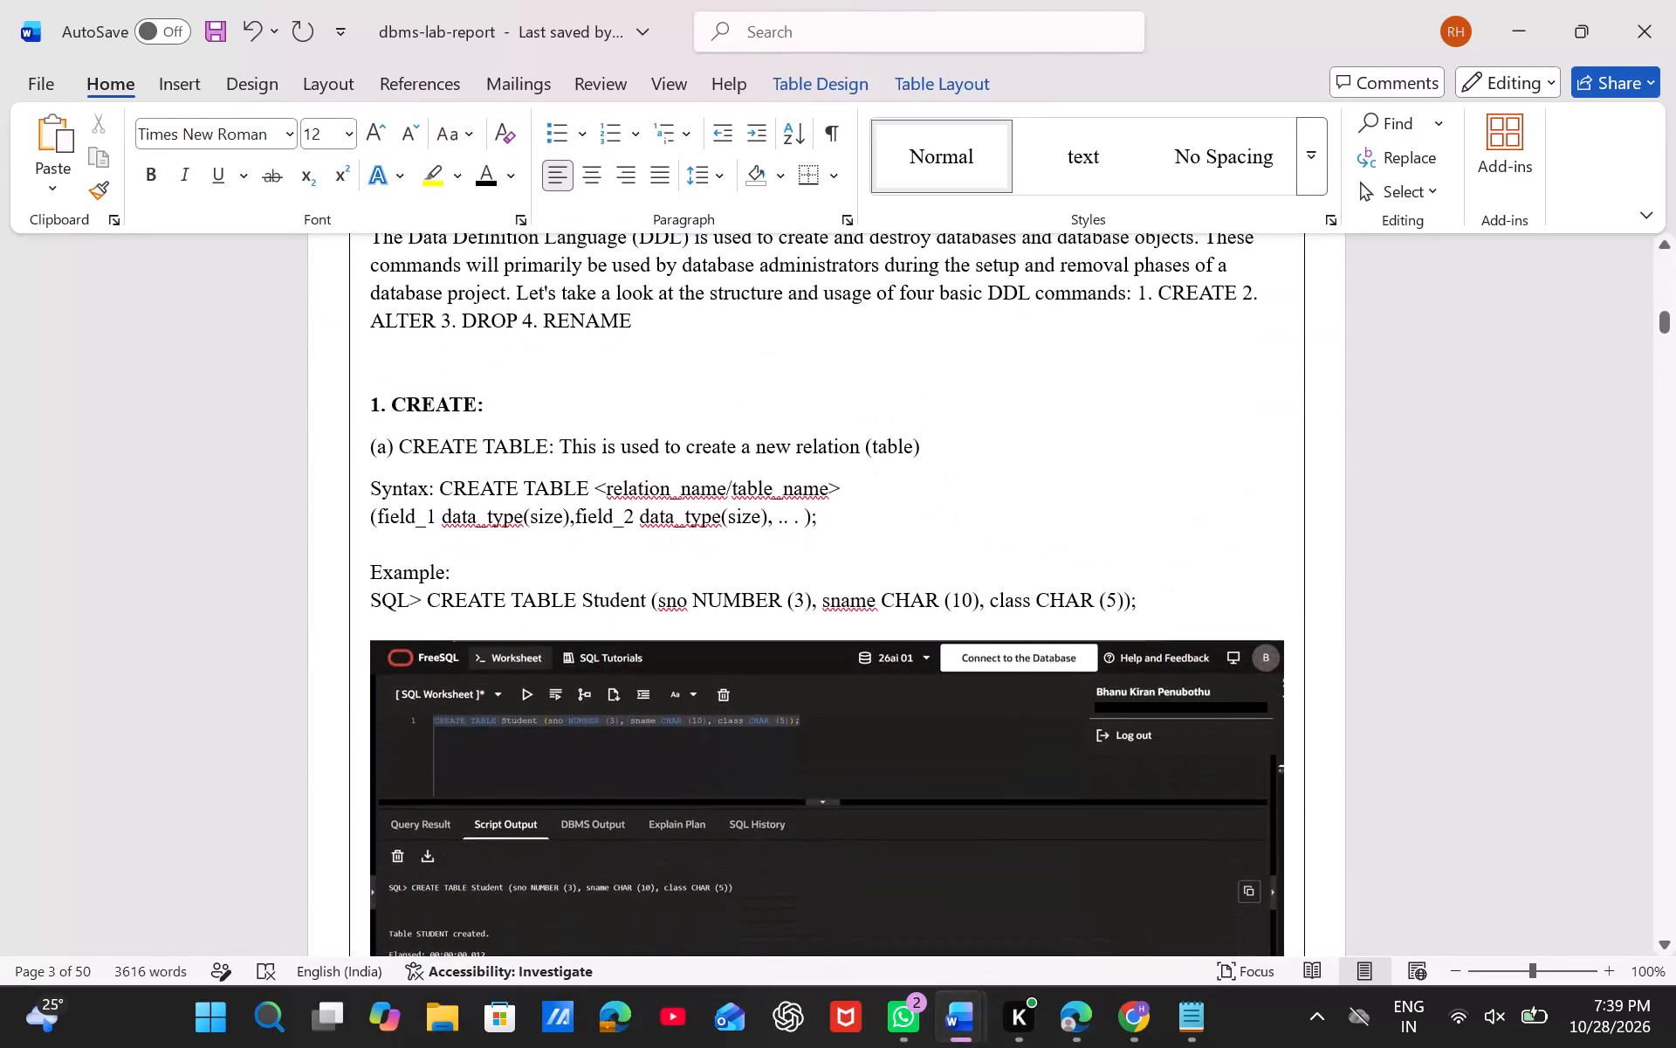
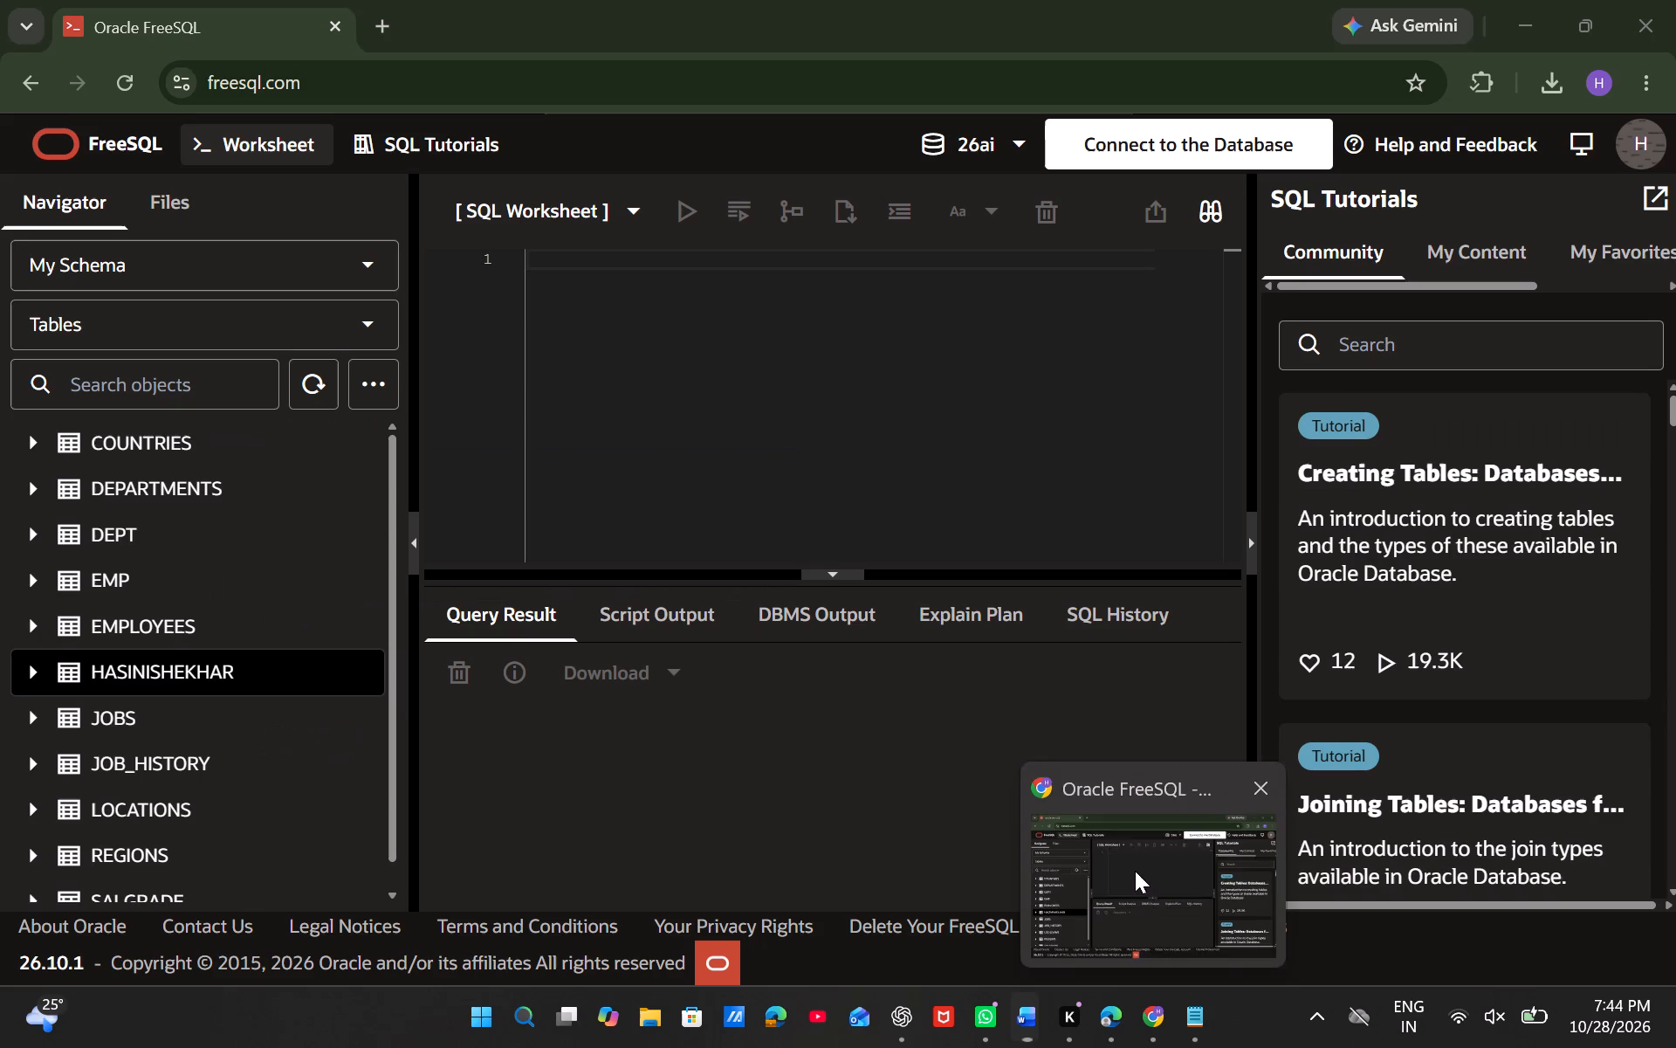
key(ctrl+v)
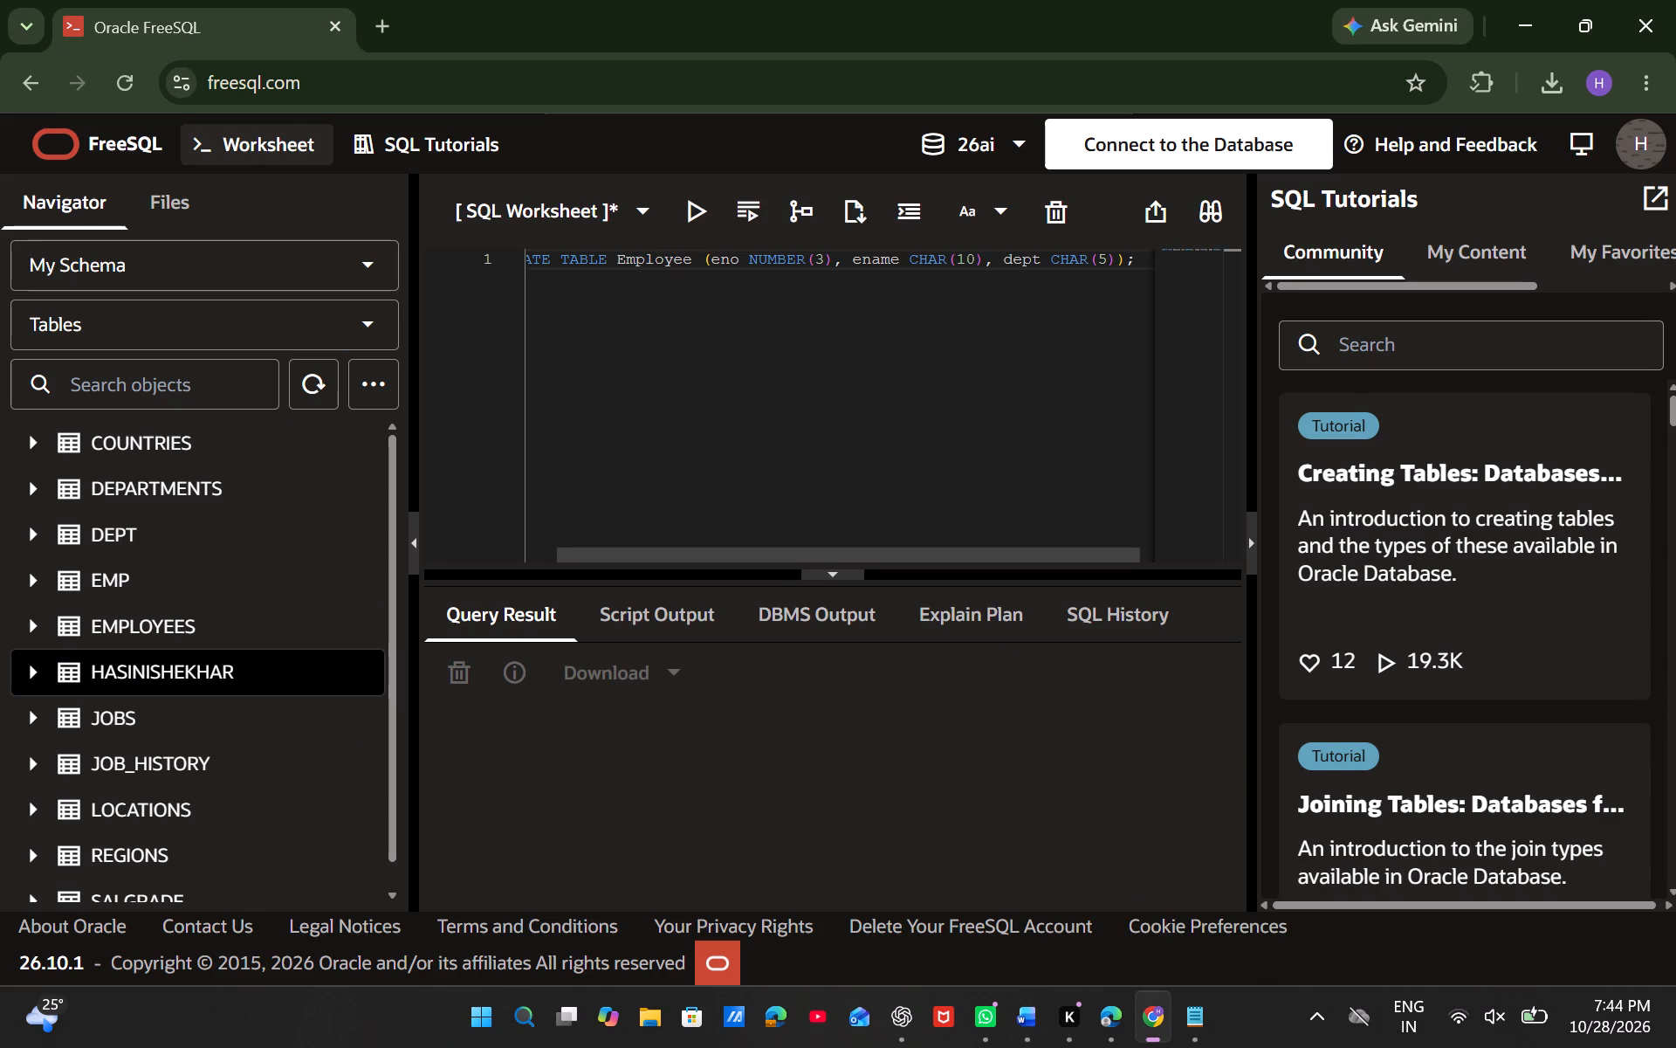
key(ctrl+minus)
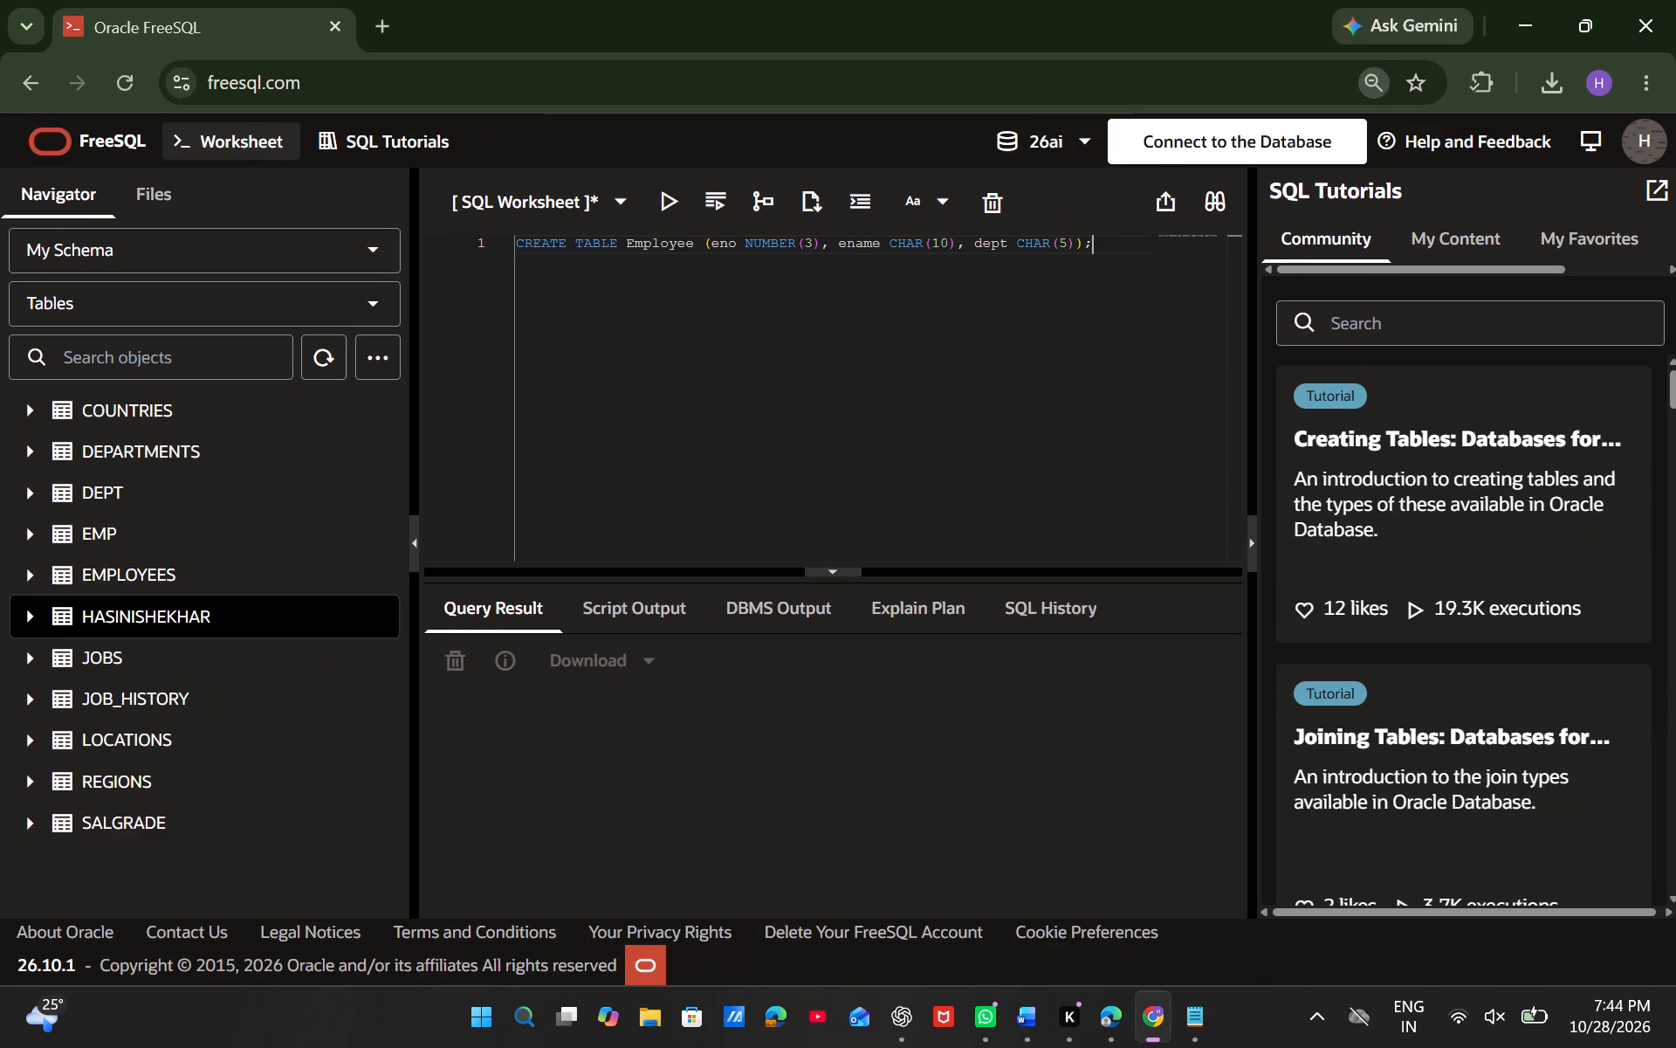
drag(1113, 245, 538, 261)
drag(538, 261, 506, 241)
click(675, 212)
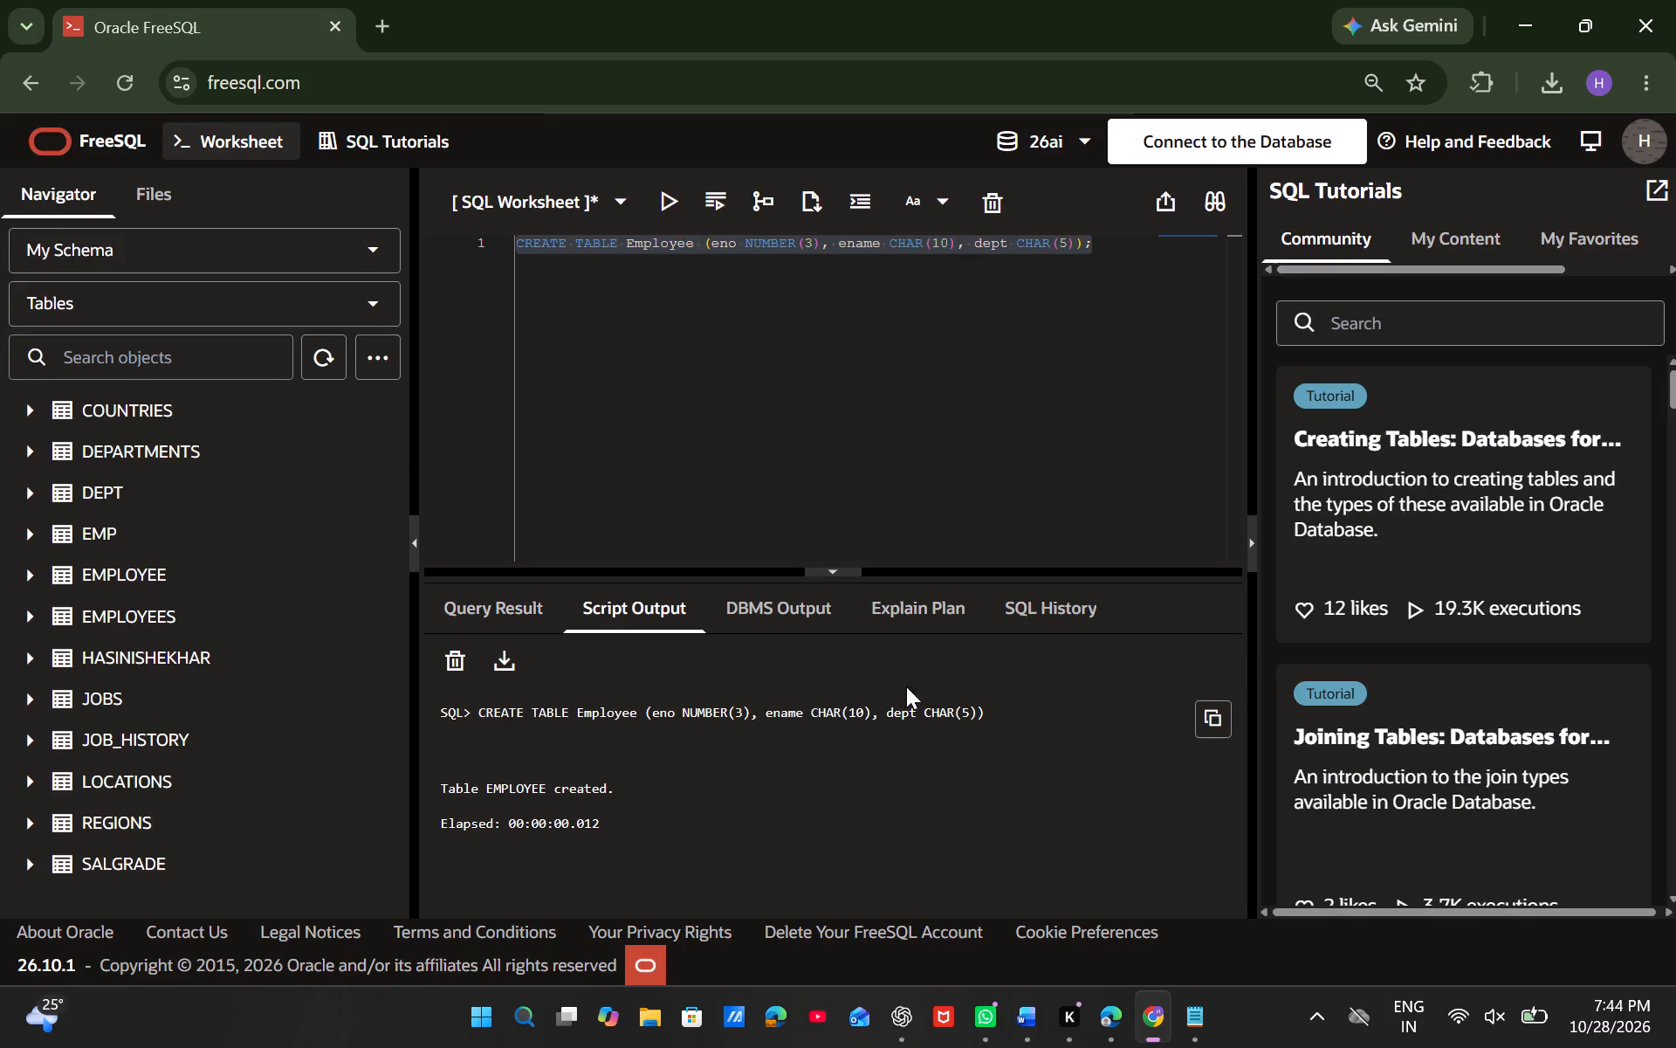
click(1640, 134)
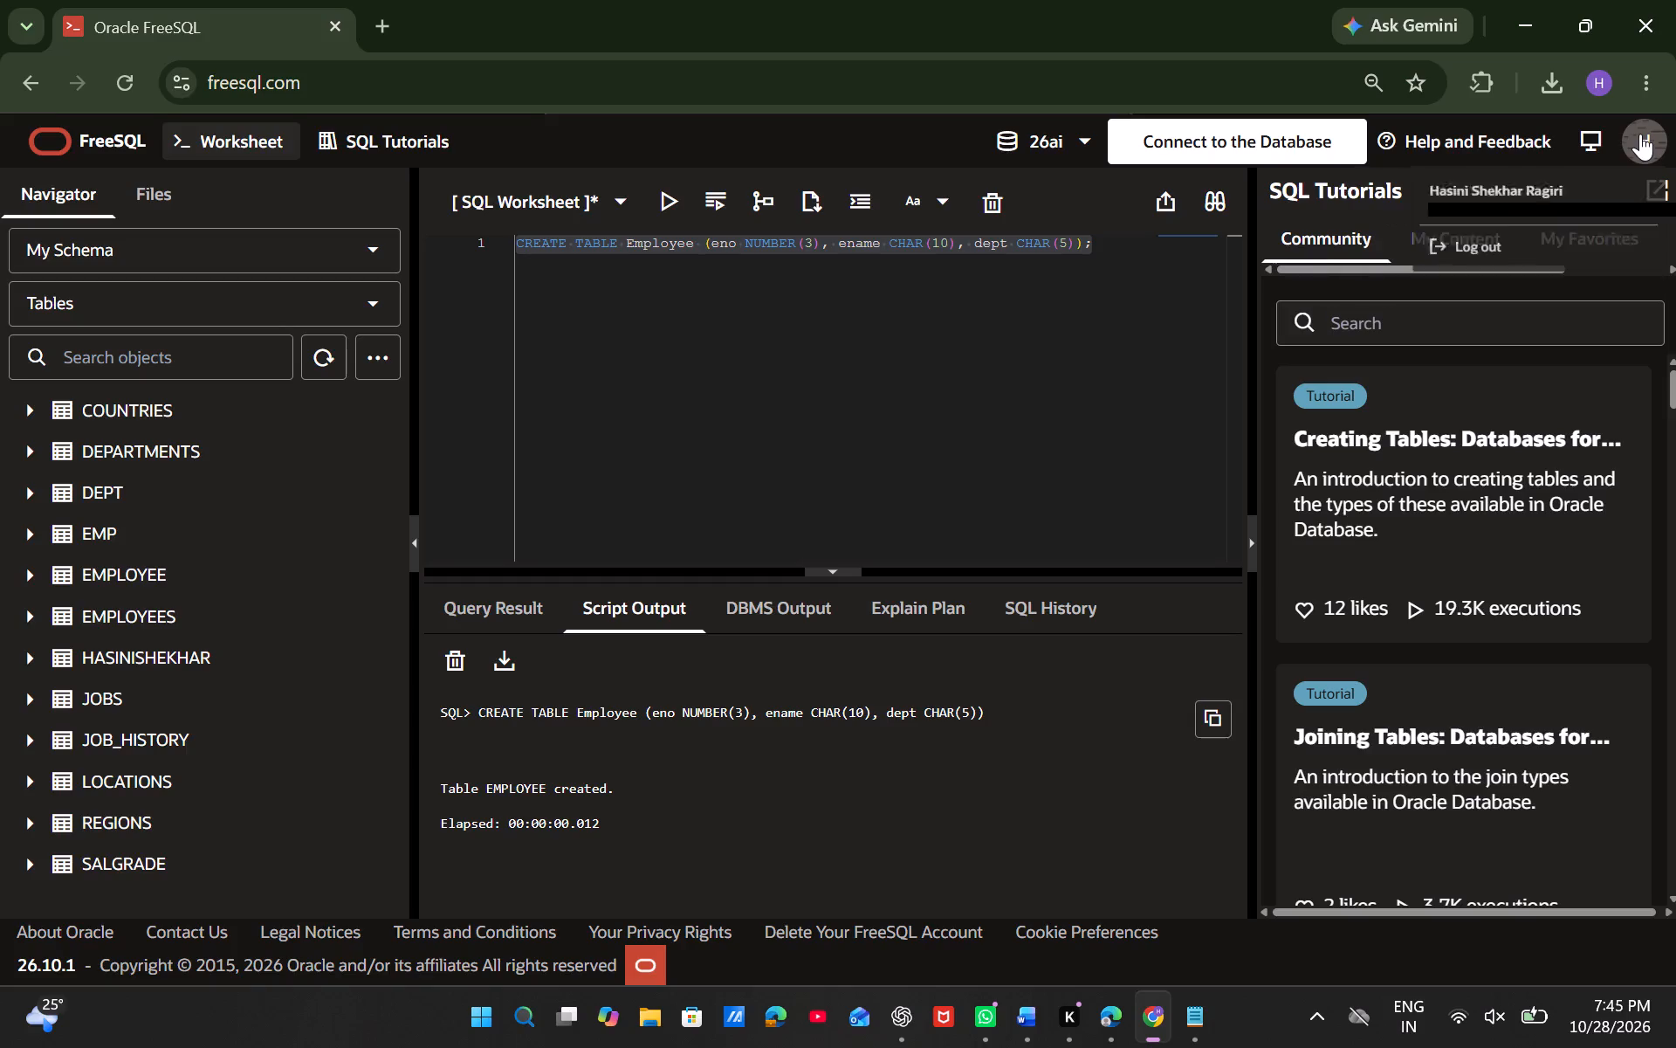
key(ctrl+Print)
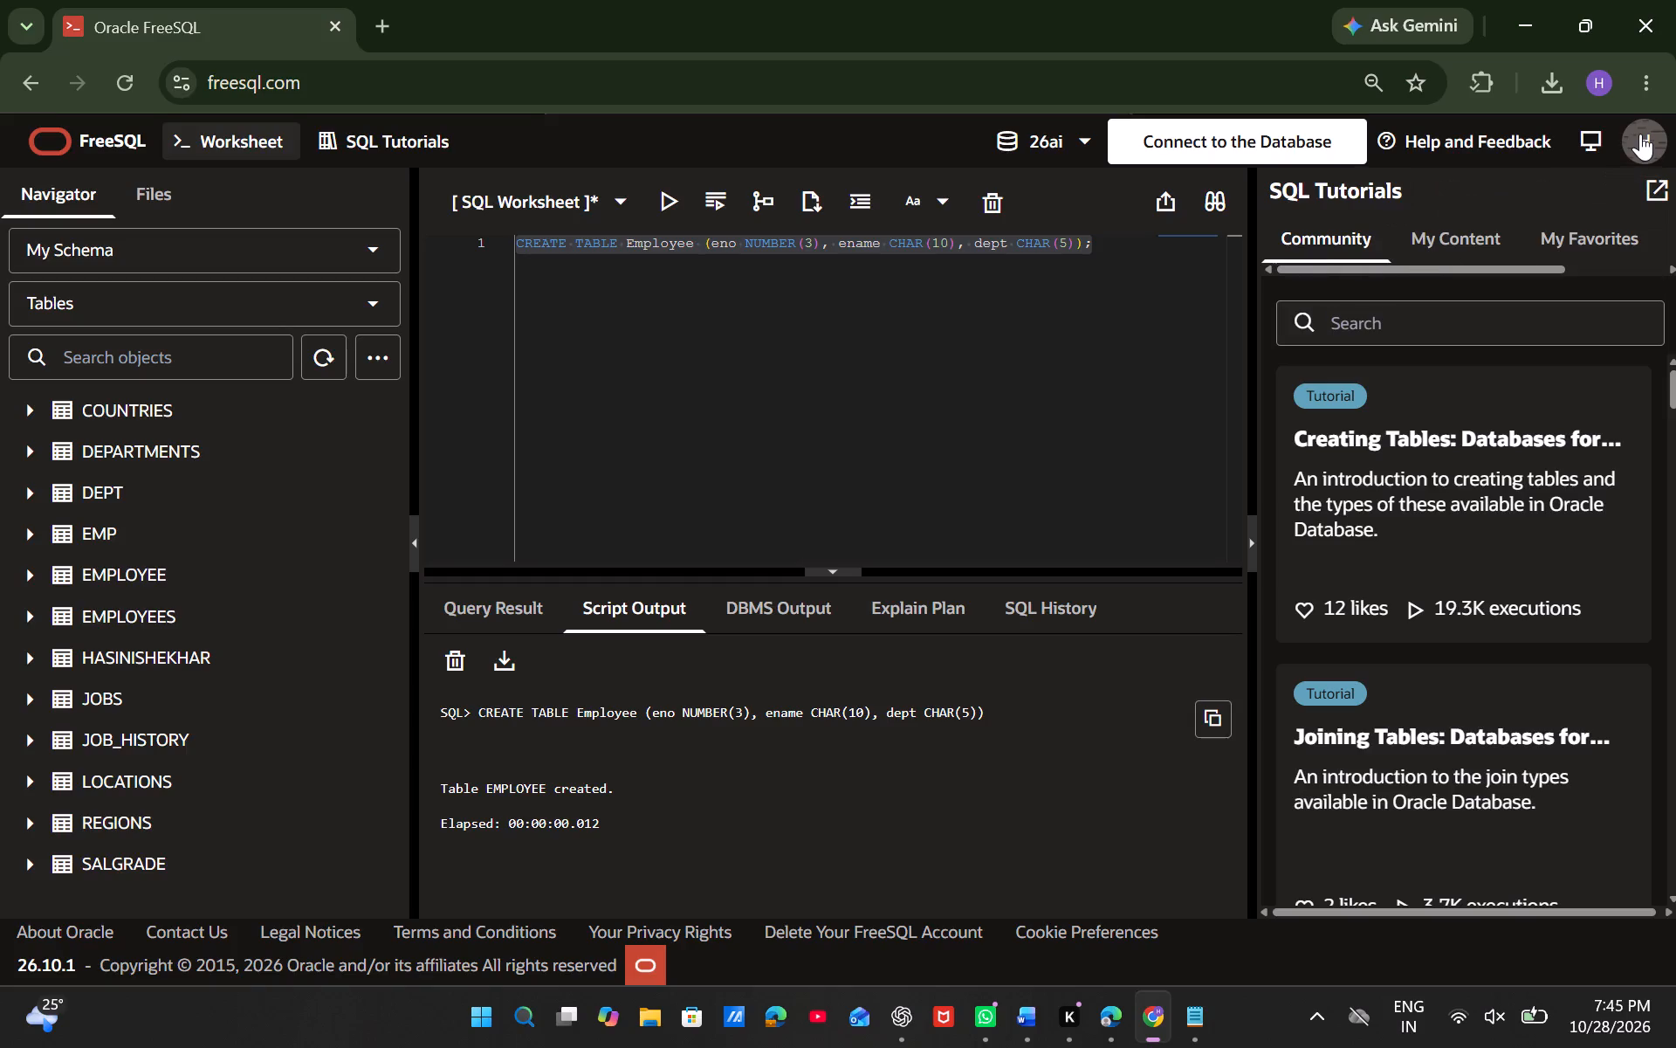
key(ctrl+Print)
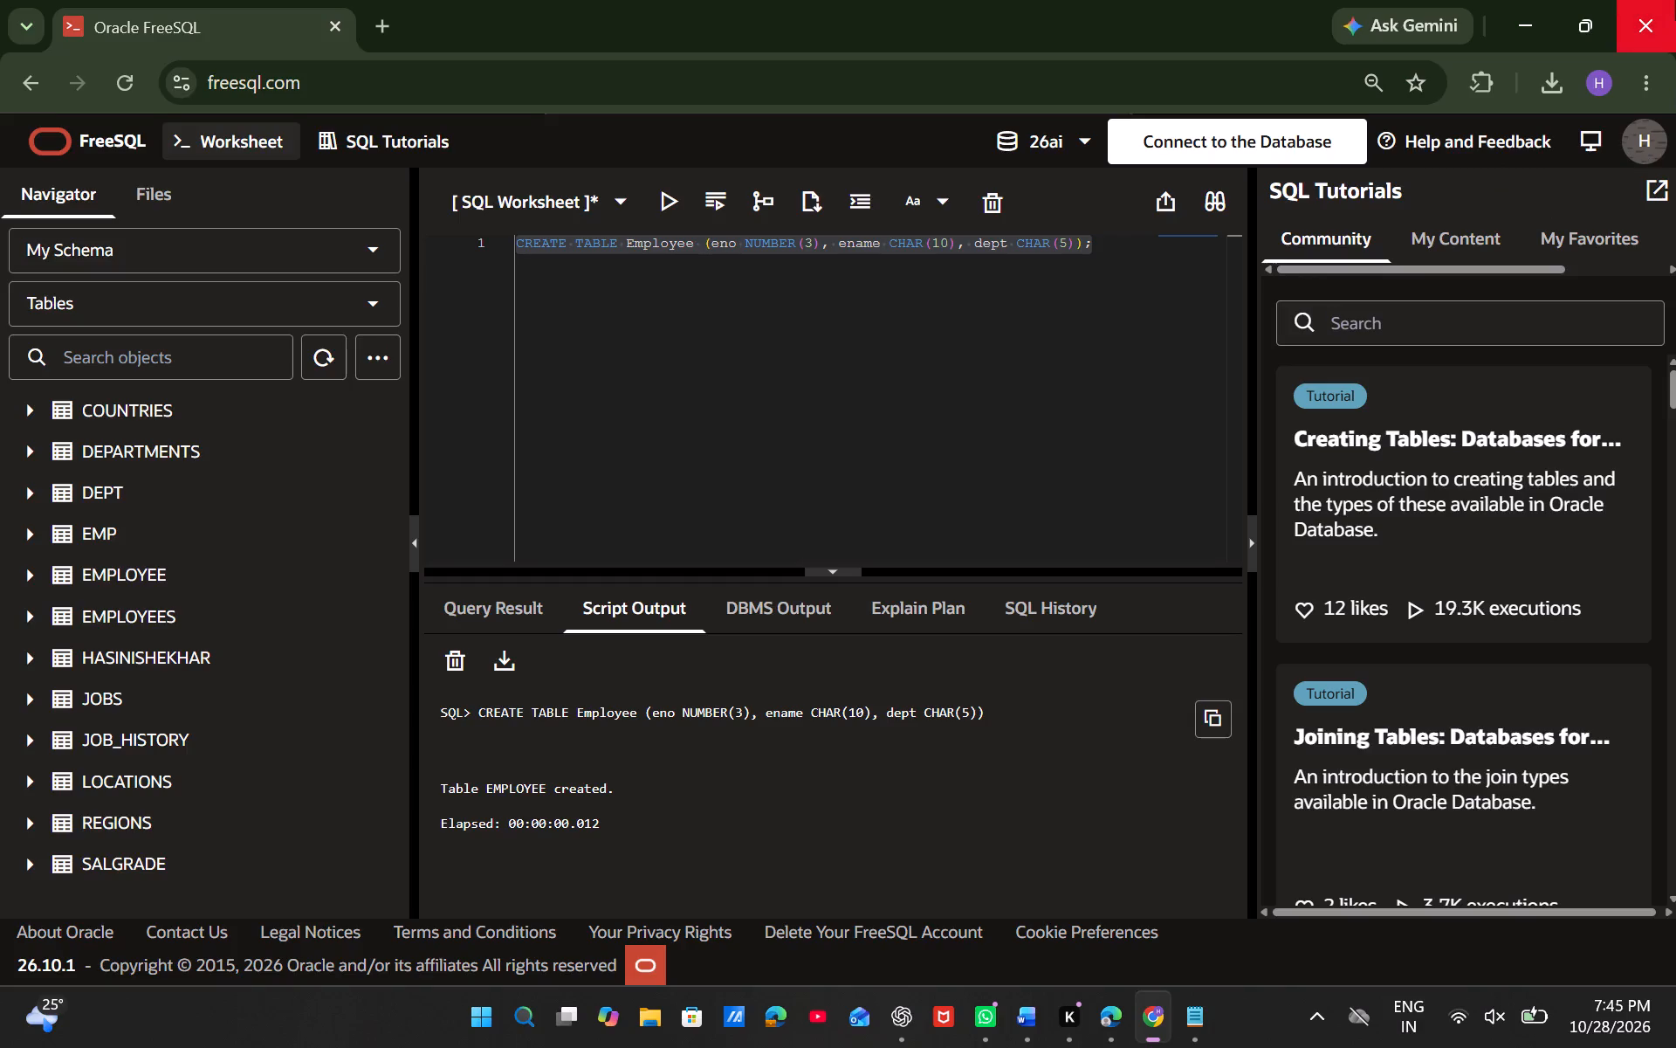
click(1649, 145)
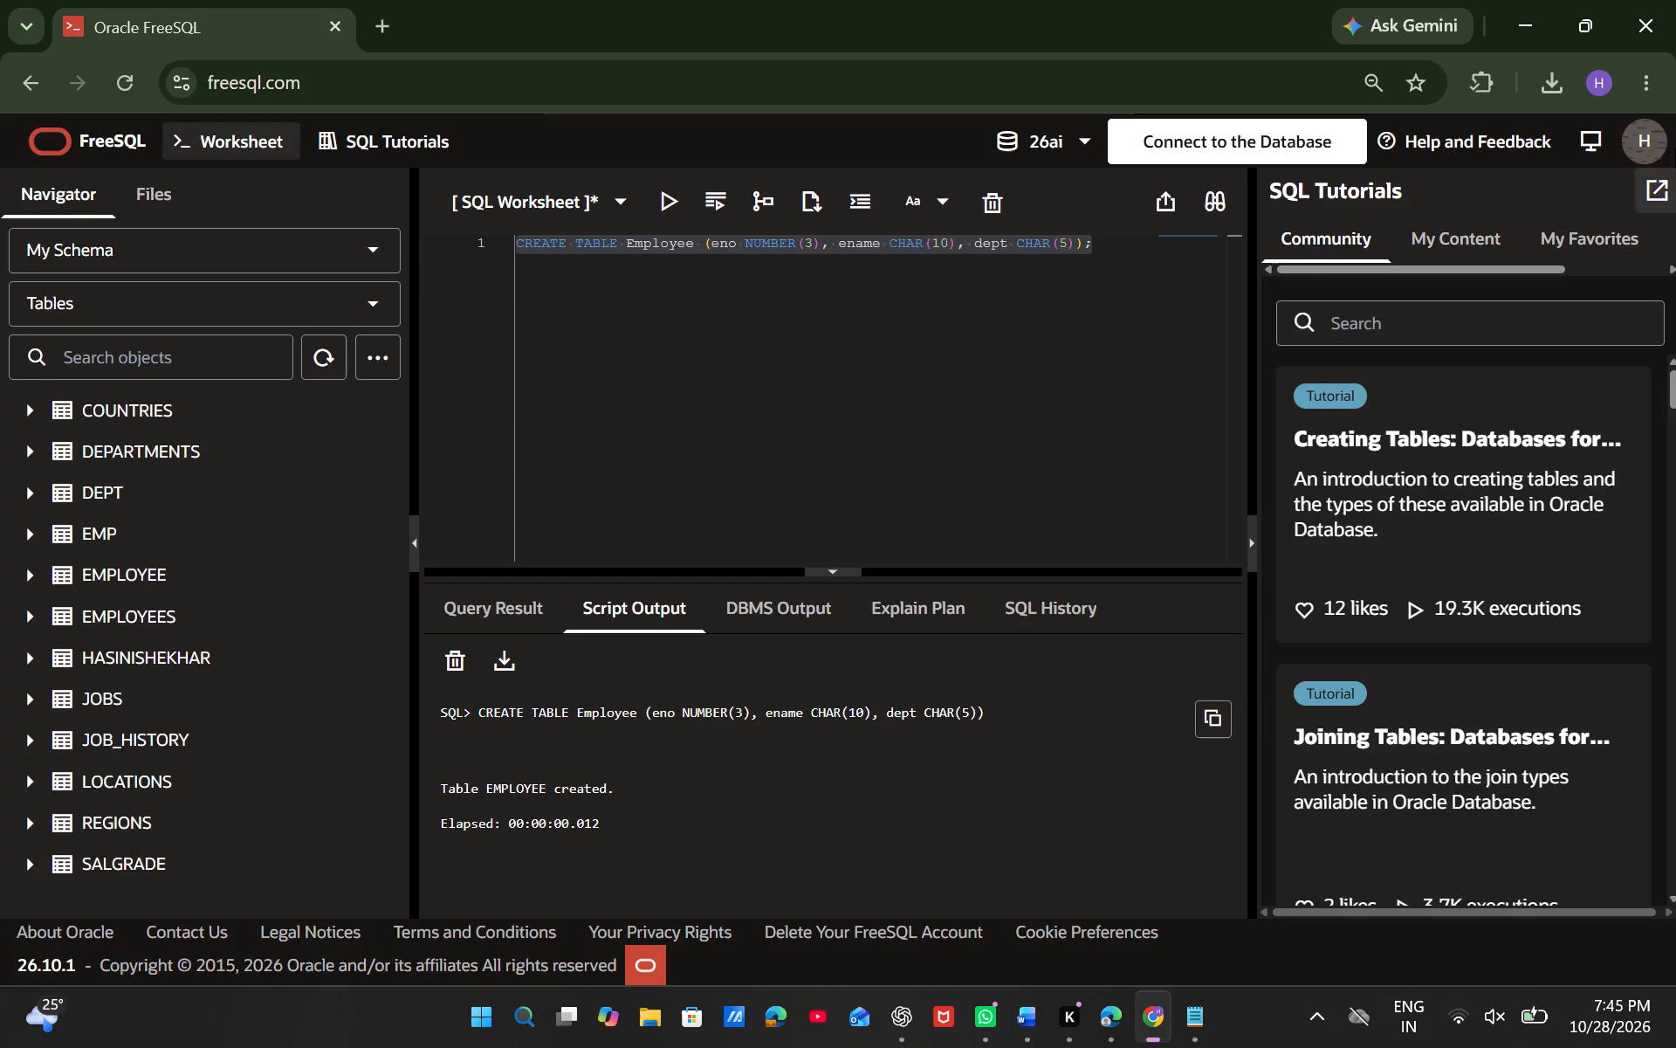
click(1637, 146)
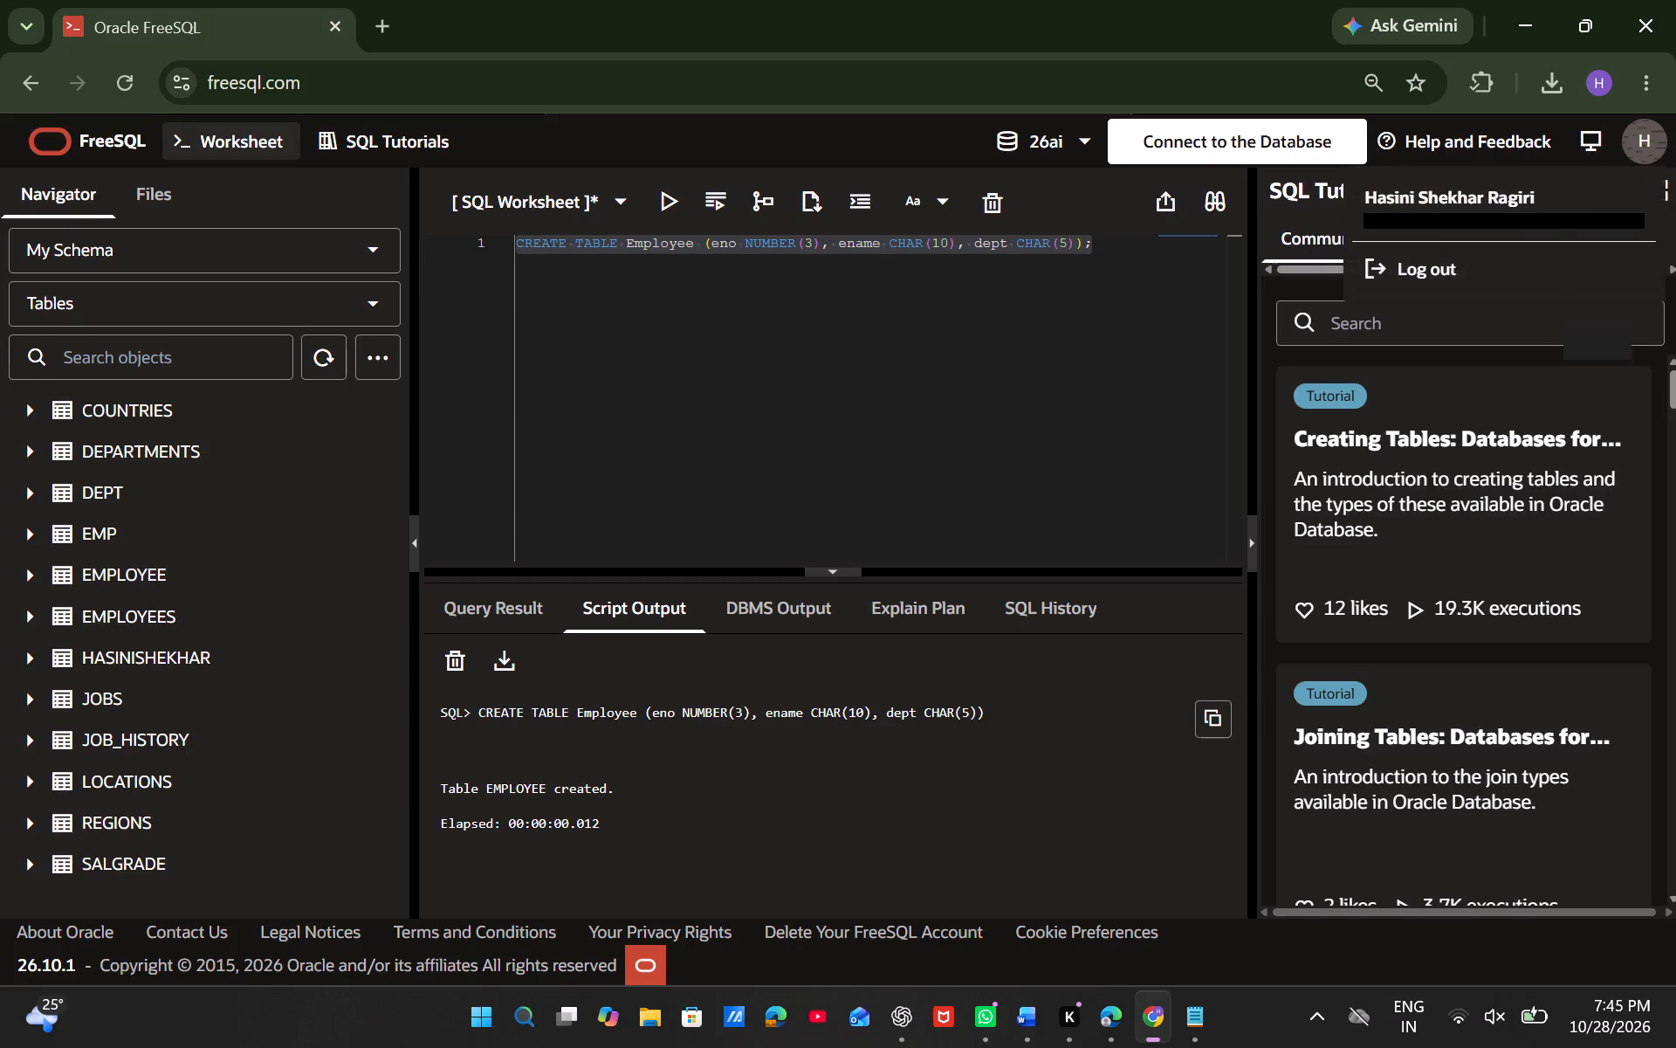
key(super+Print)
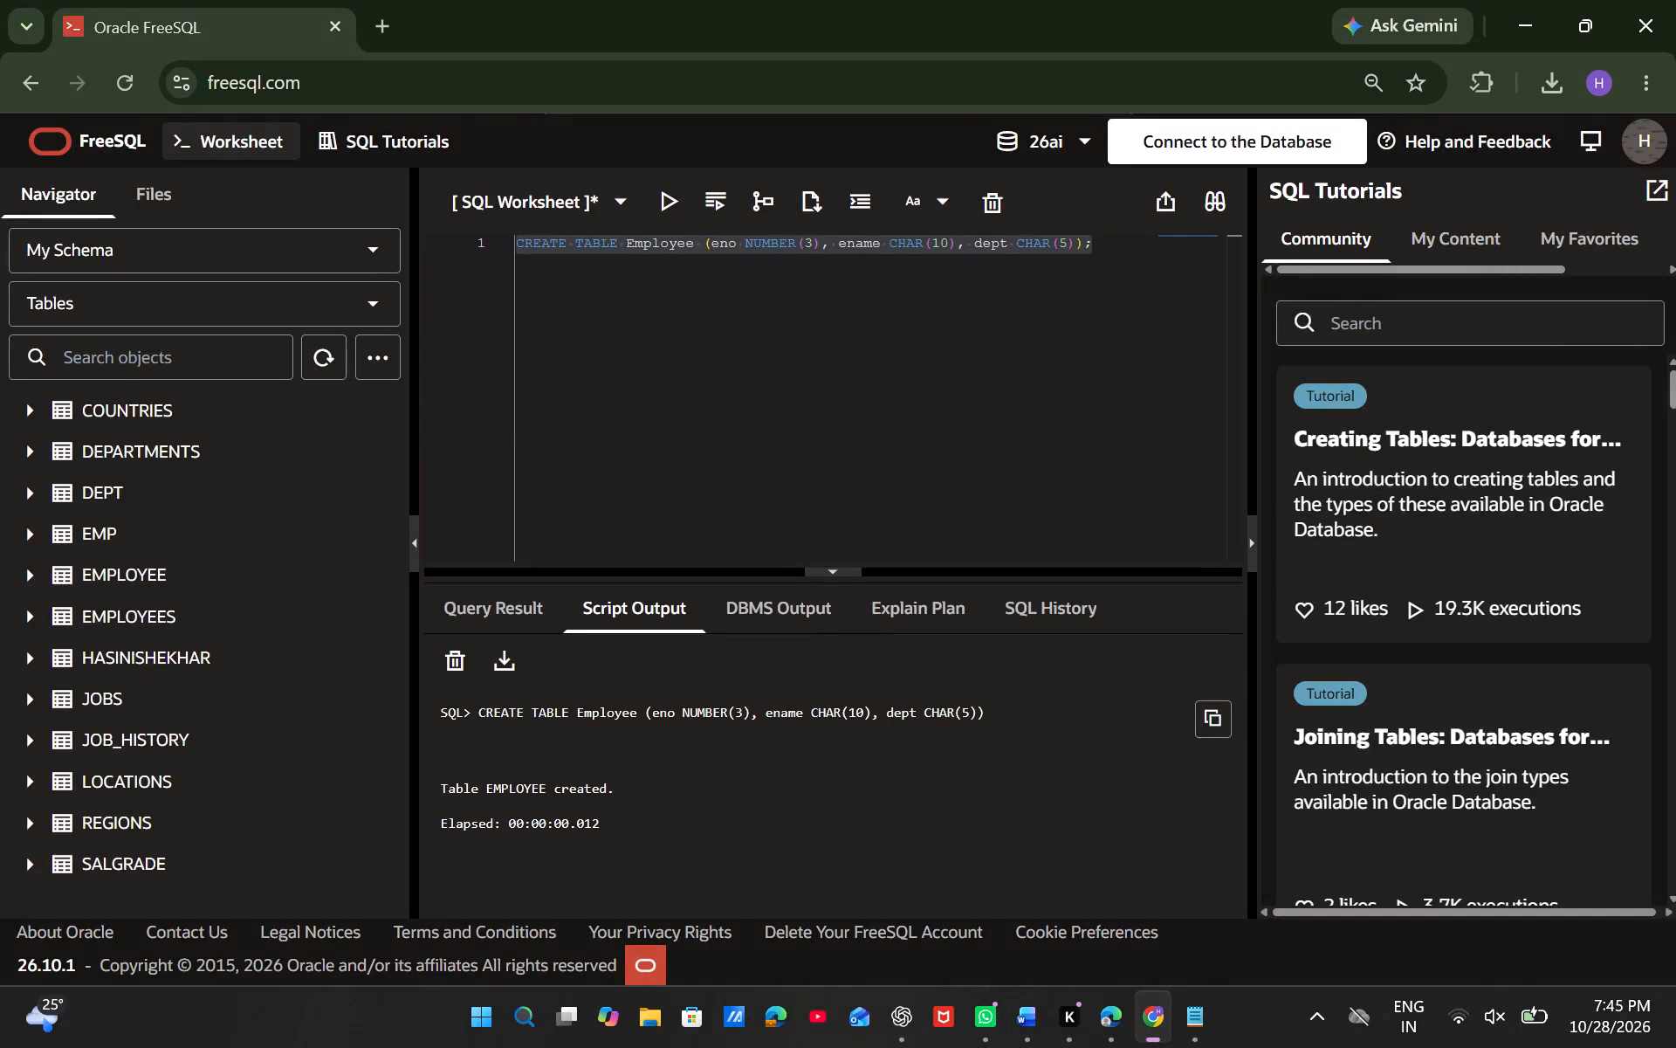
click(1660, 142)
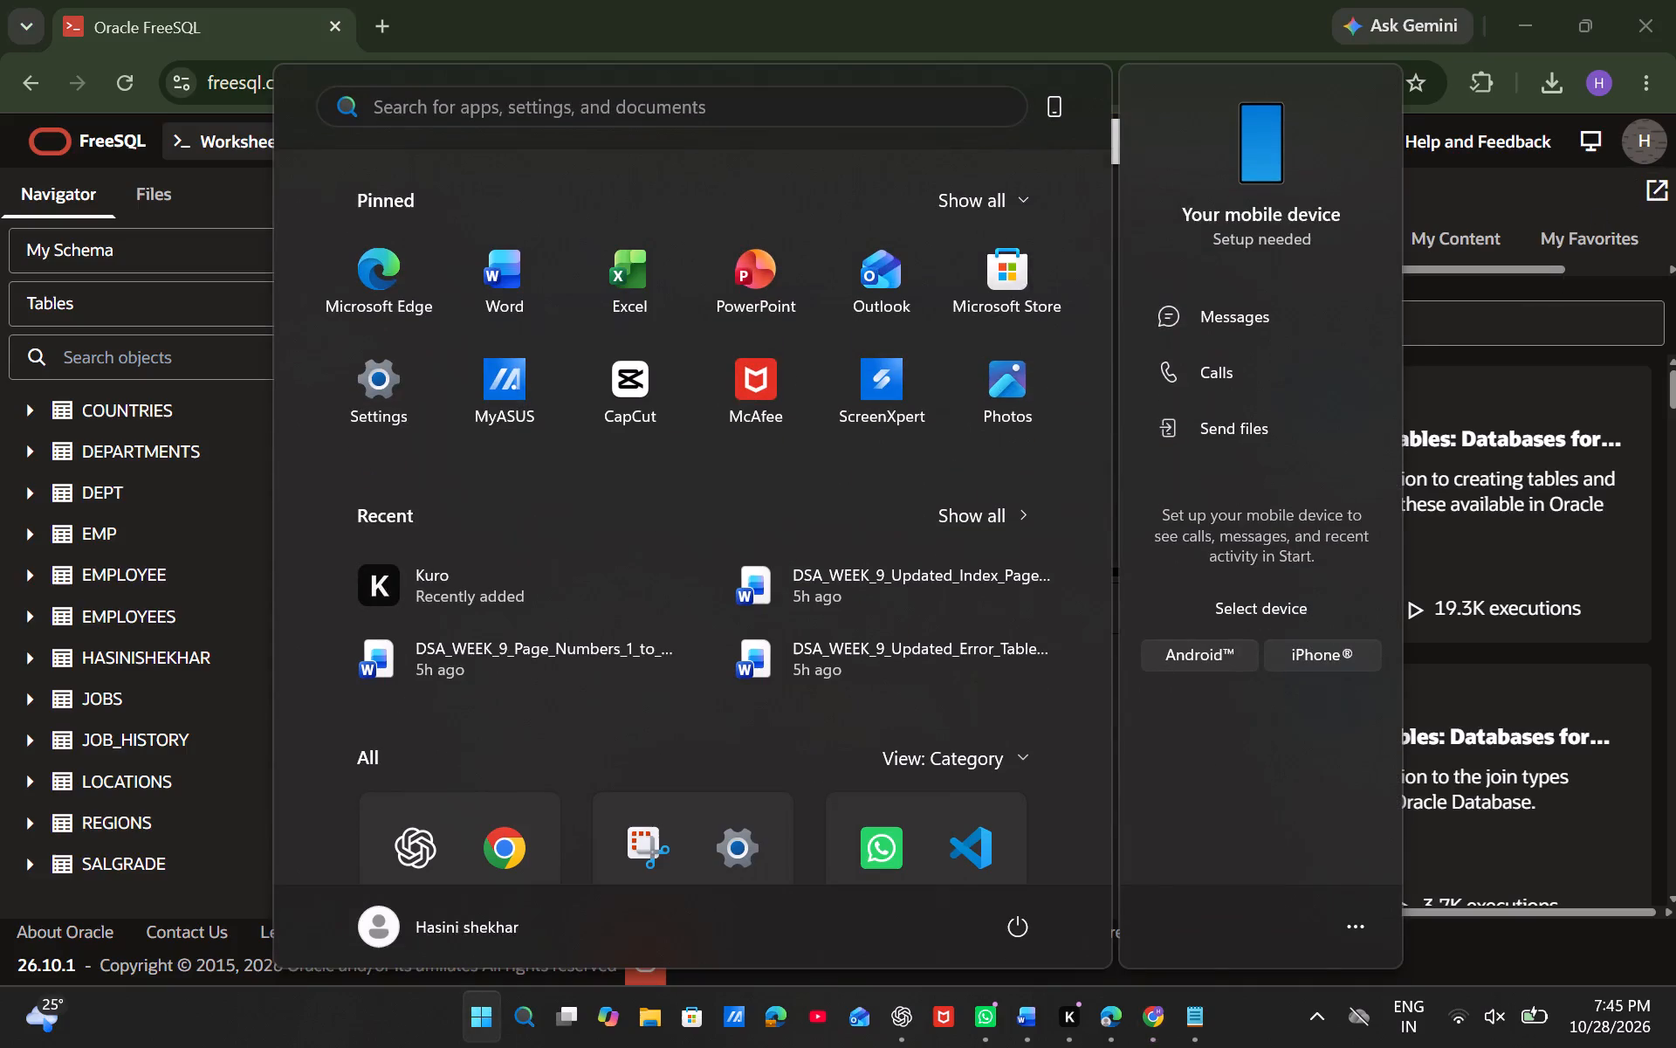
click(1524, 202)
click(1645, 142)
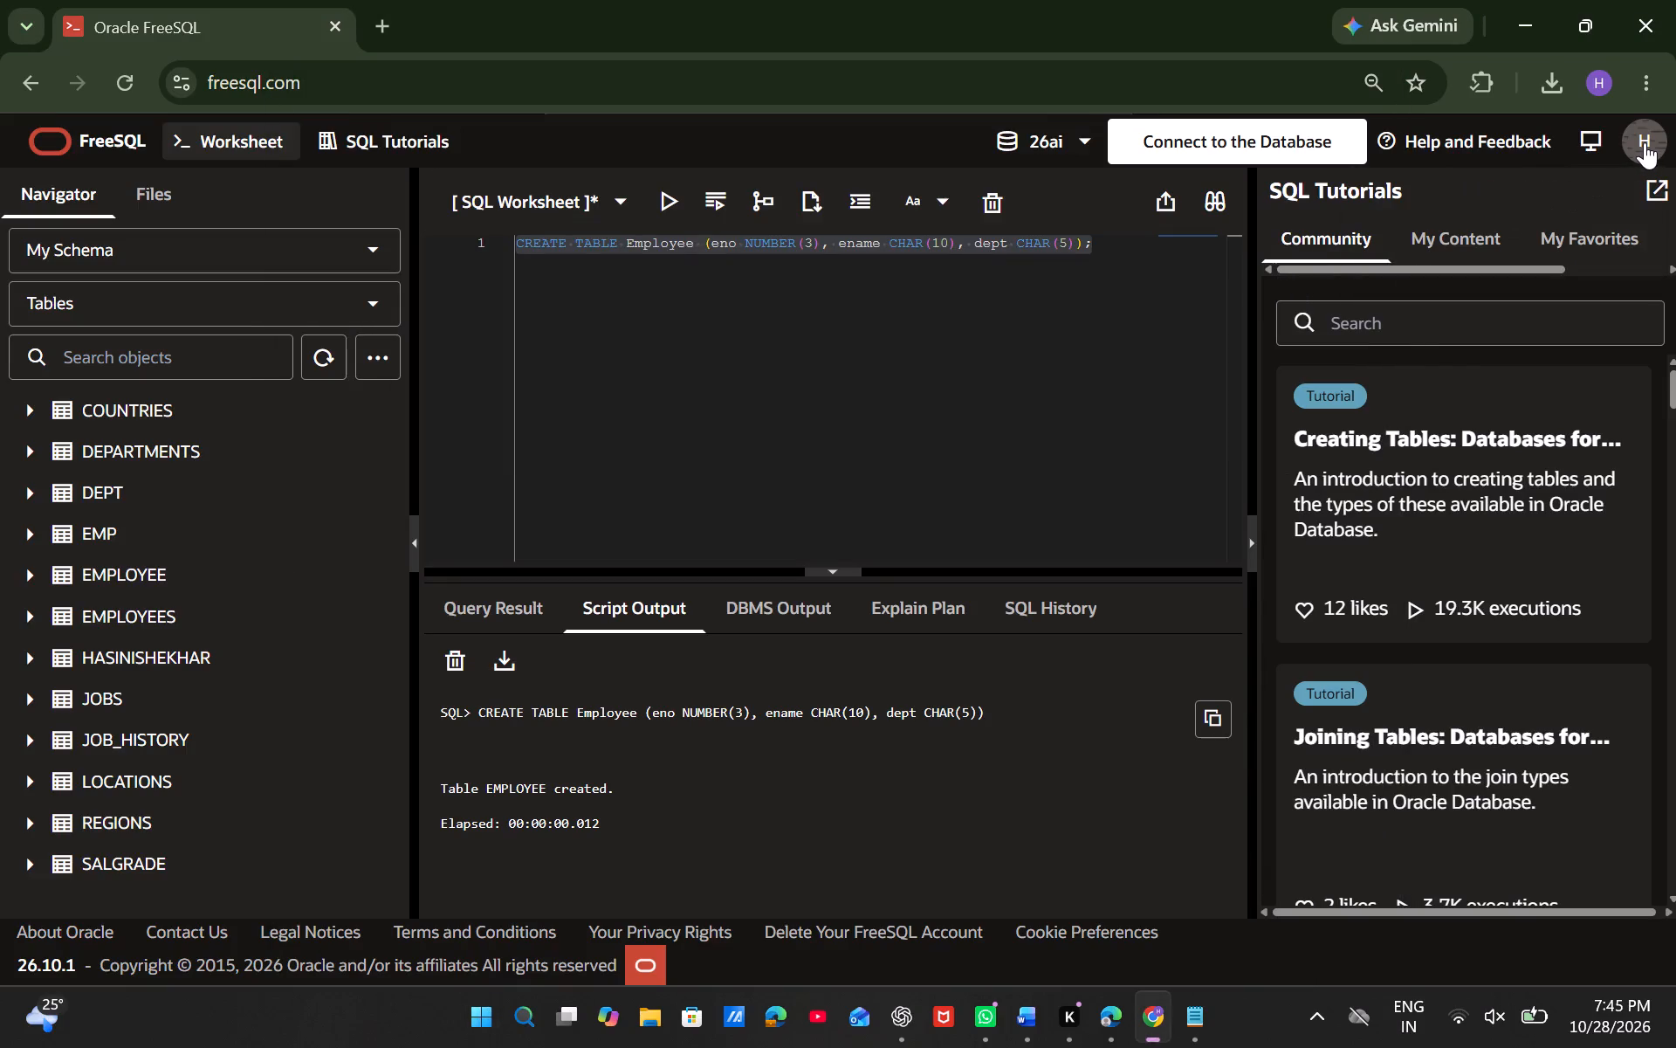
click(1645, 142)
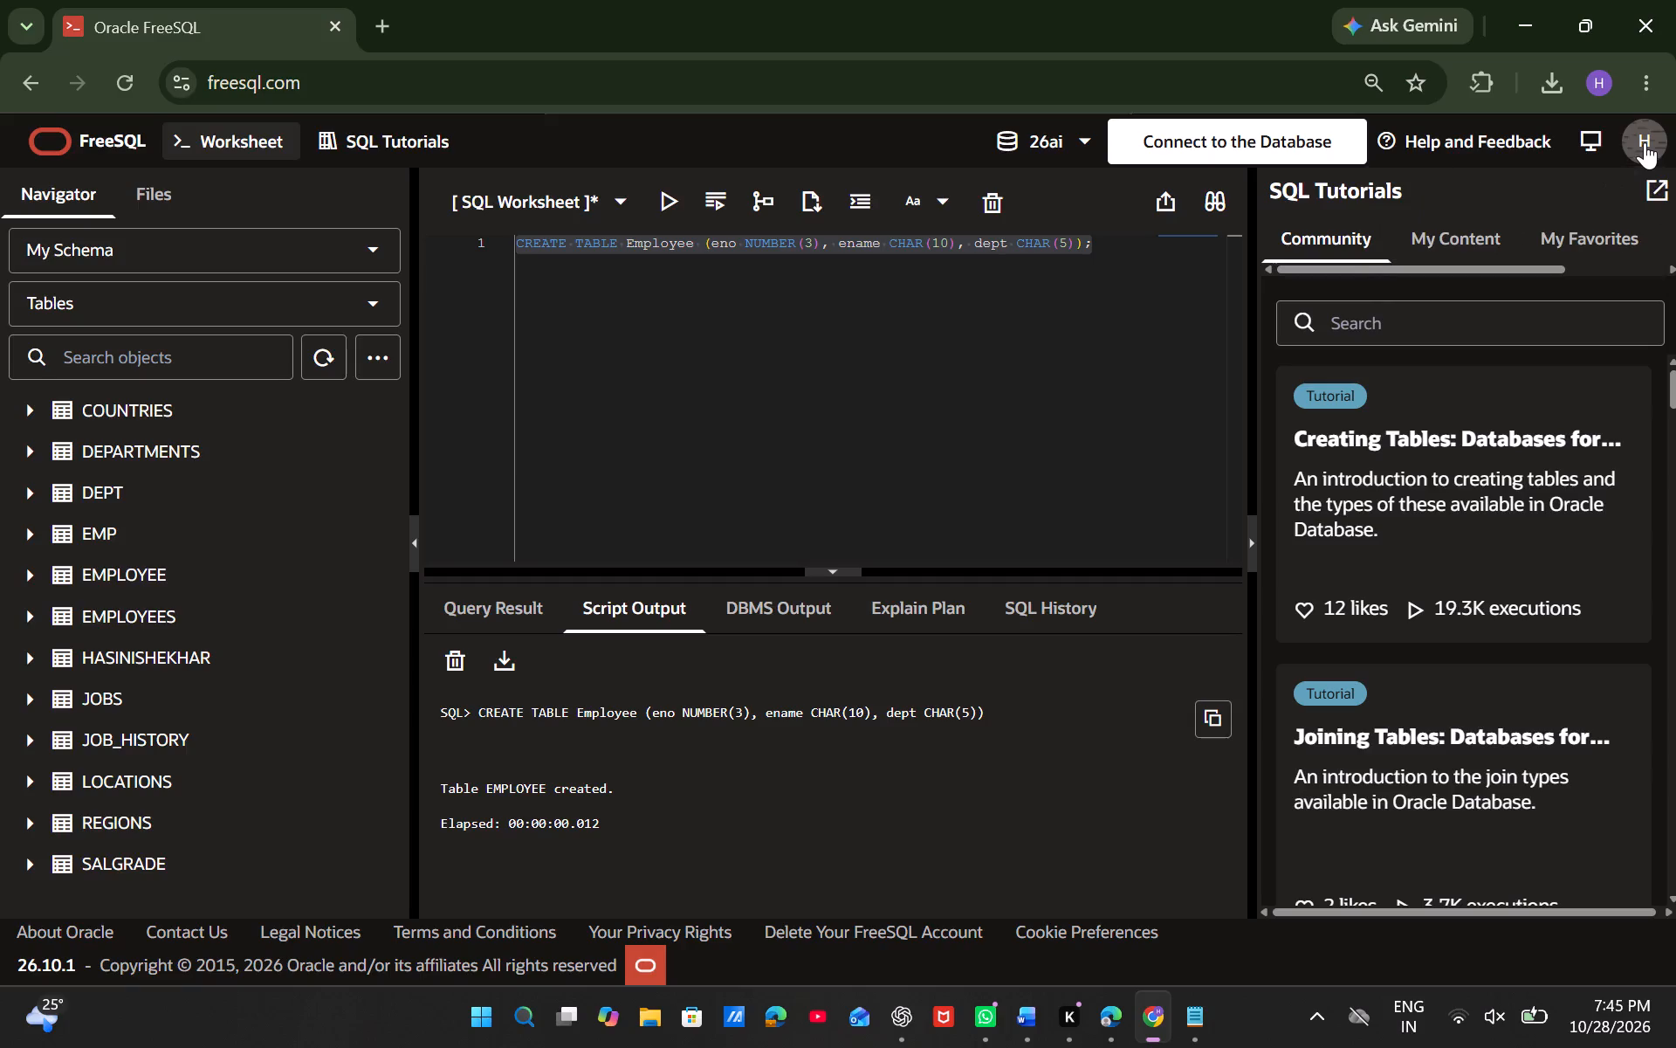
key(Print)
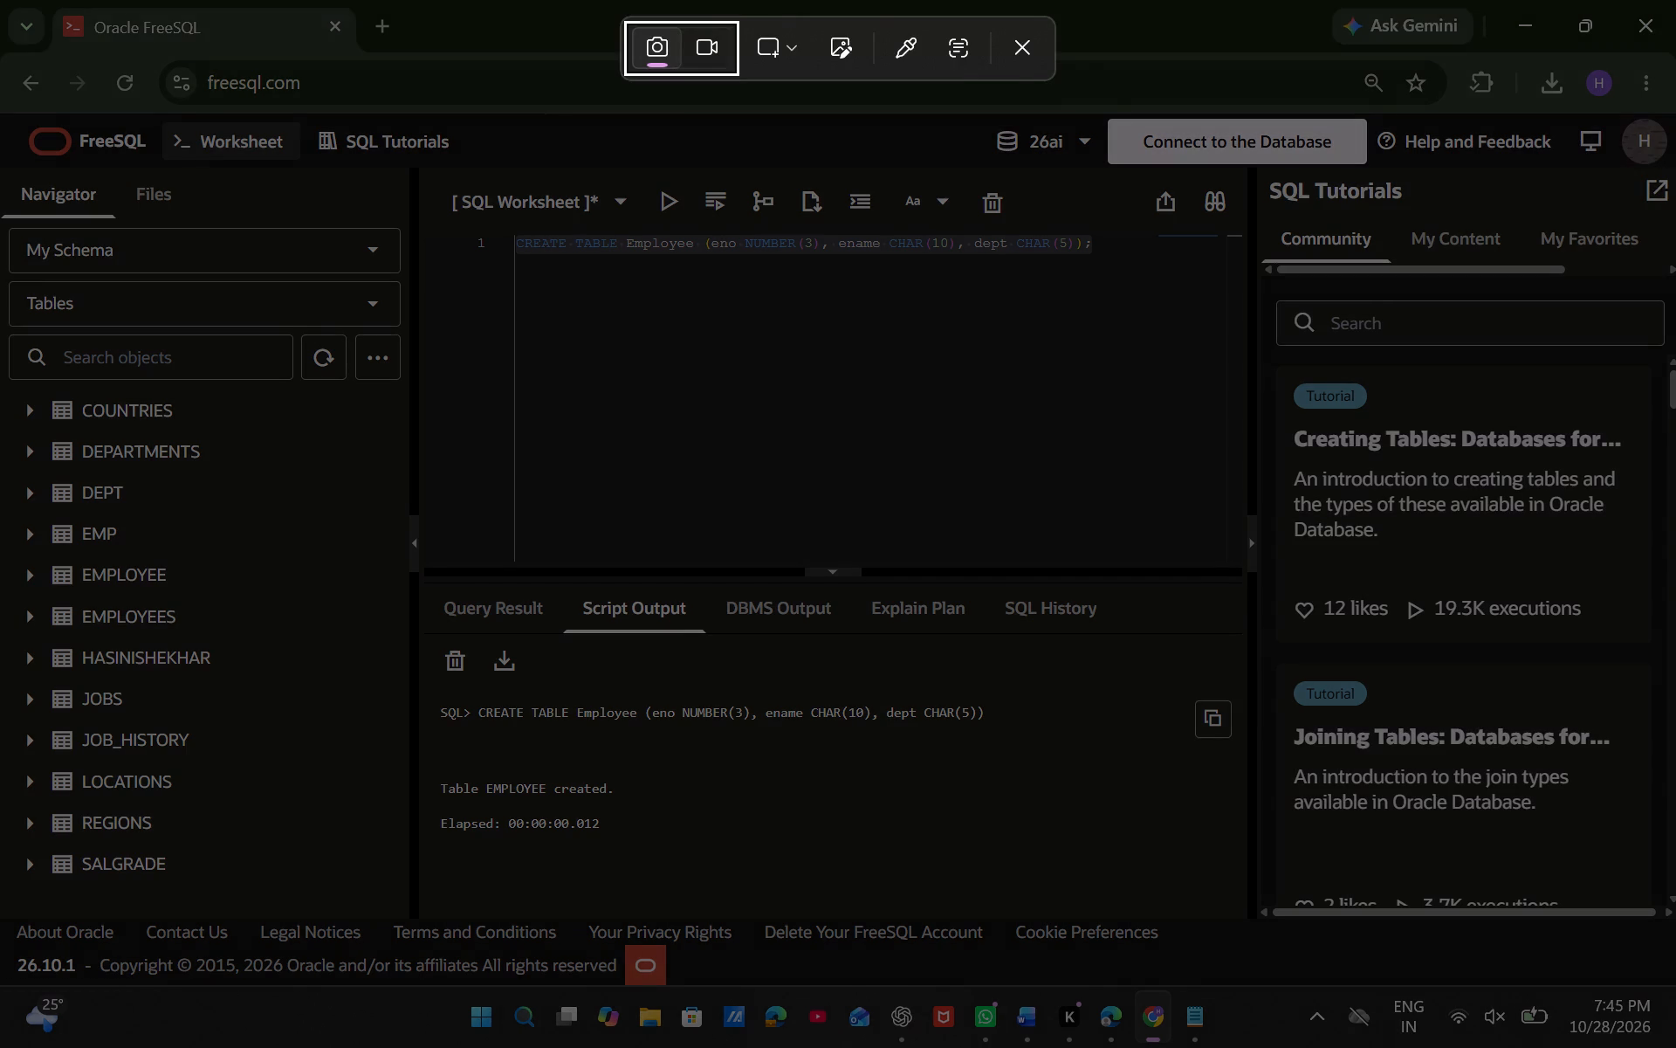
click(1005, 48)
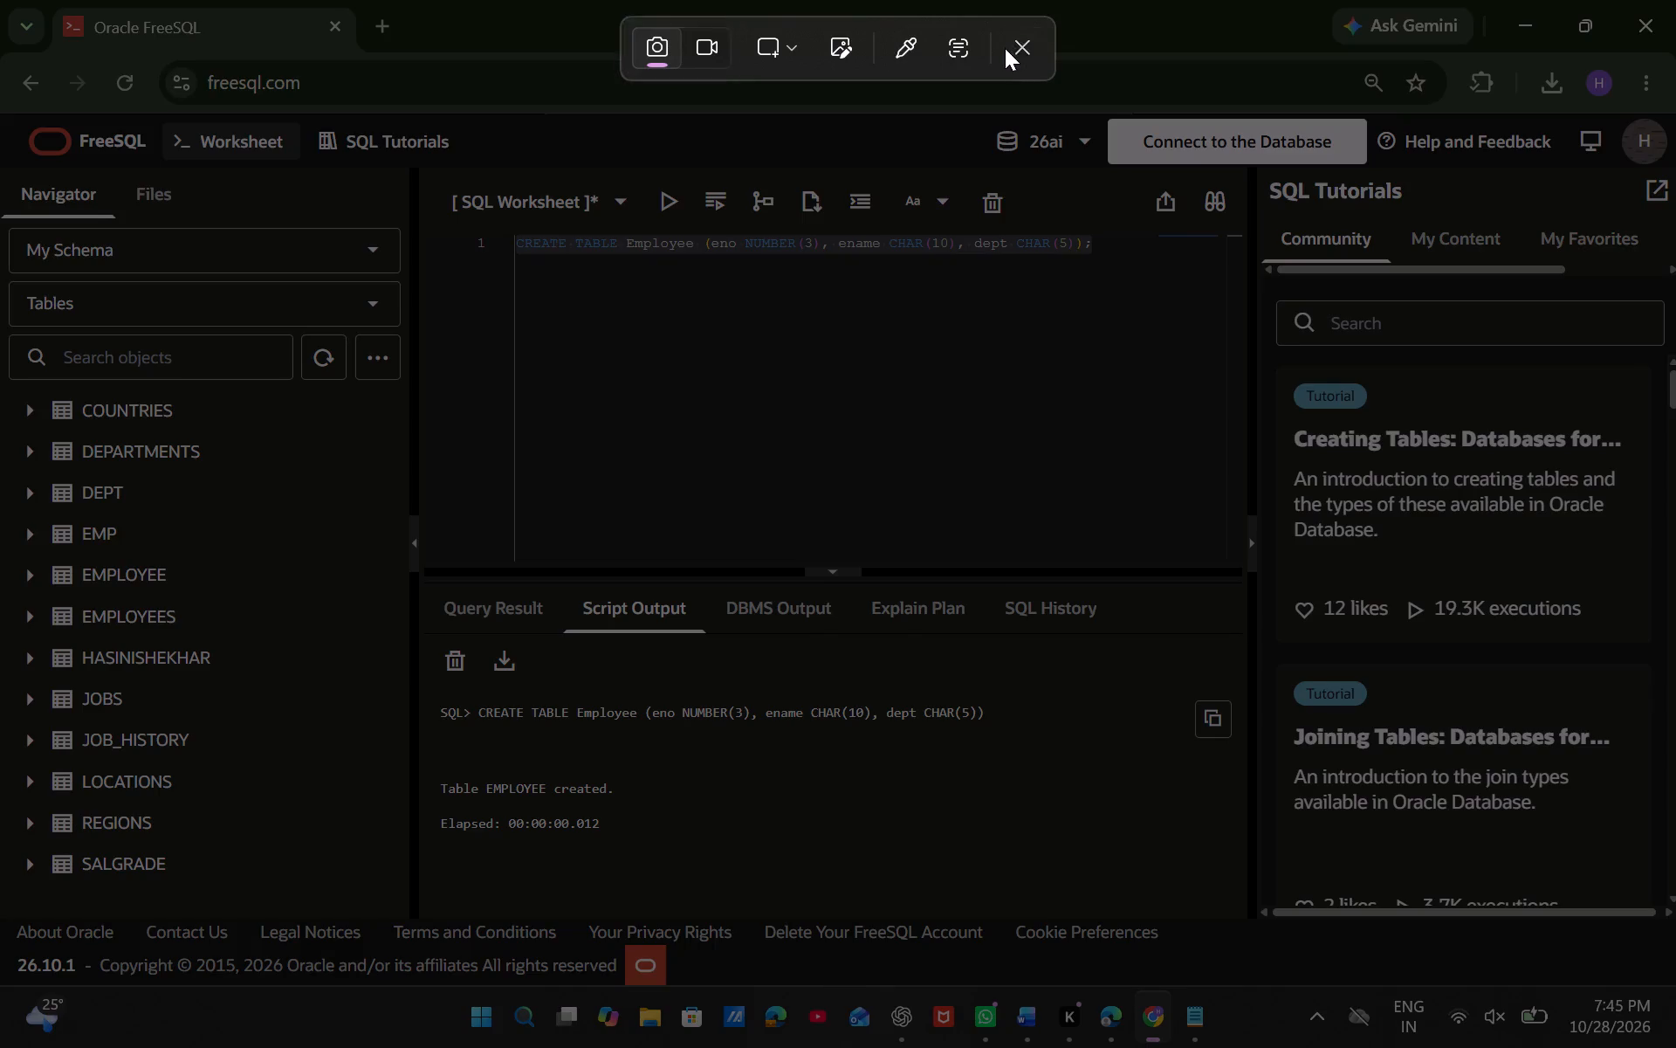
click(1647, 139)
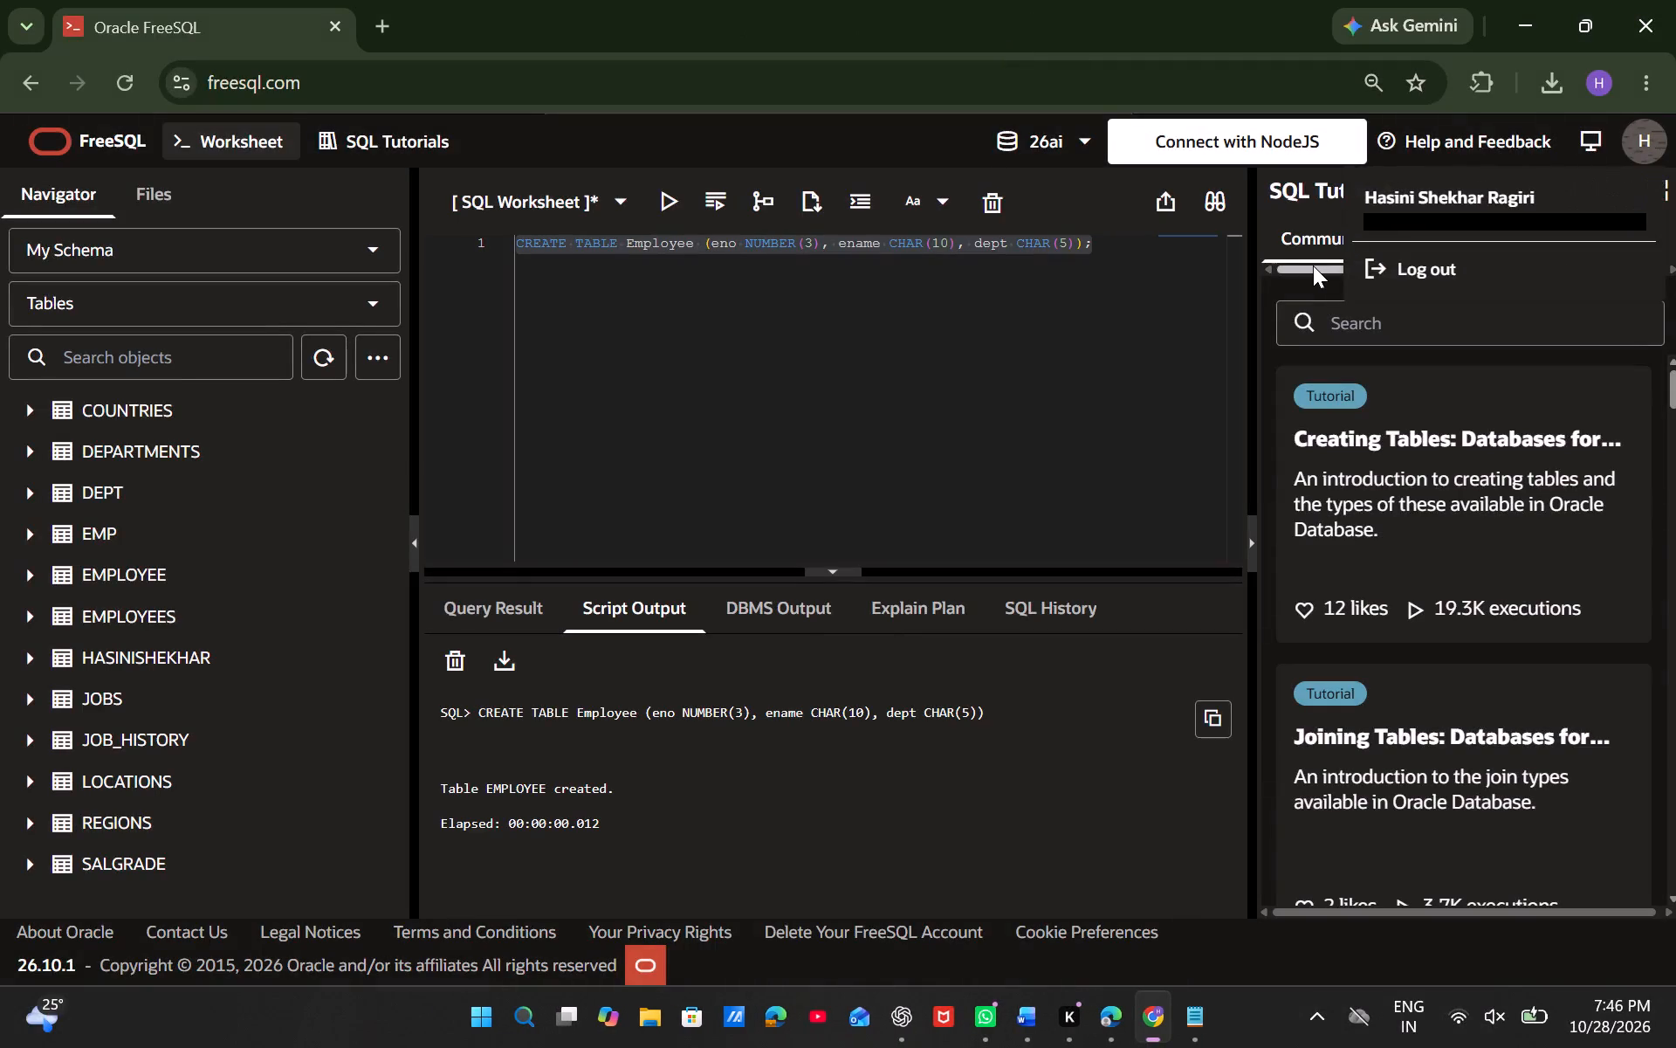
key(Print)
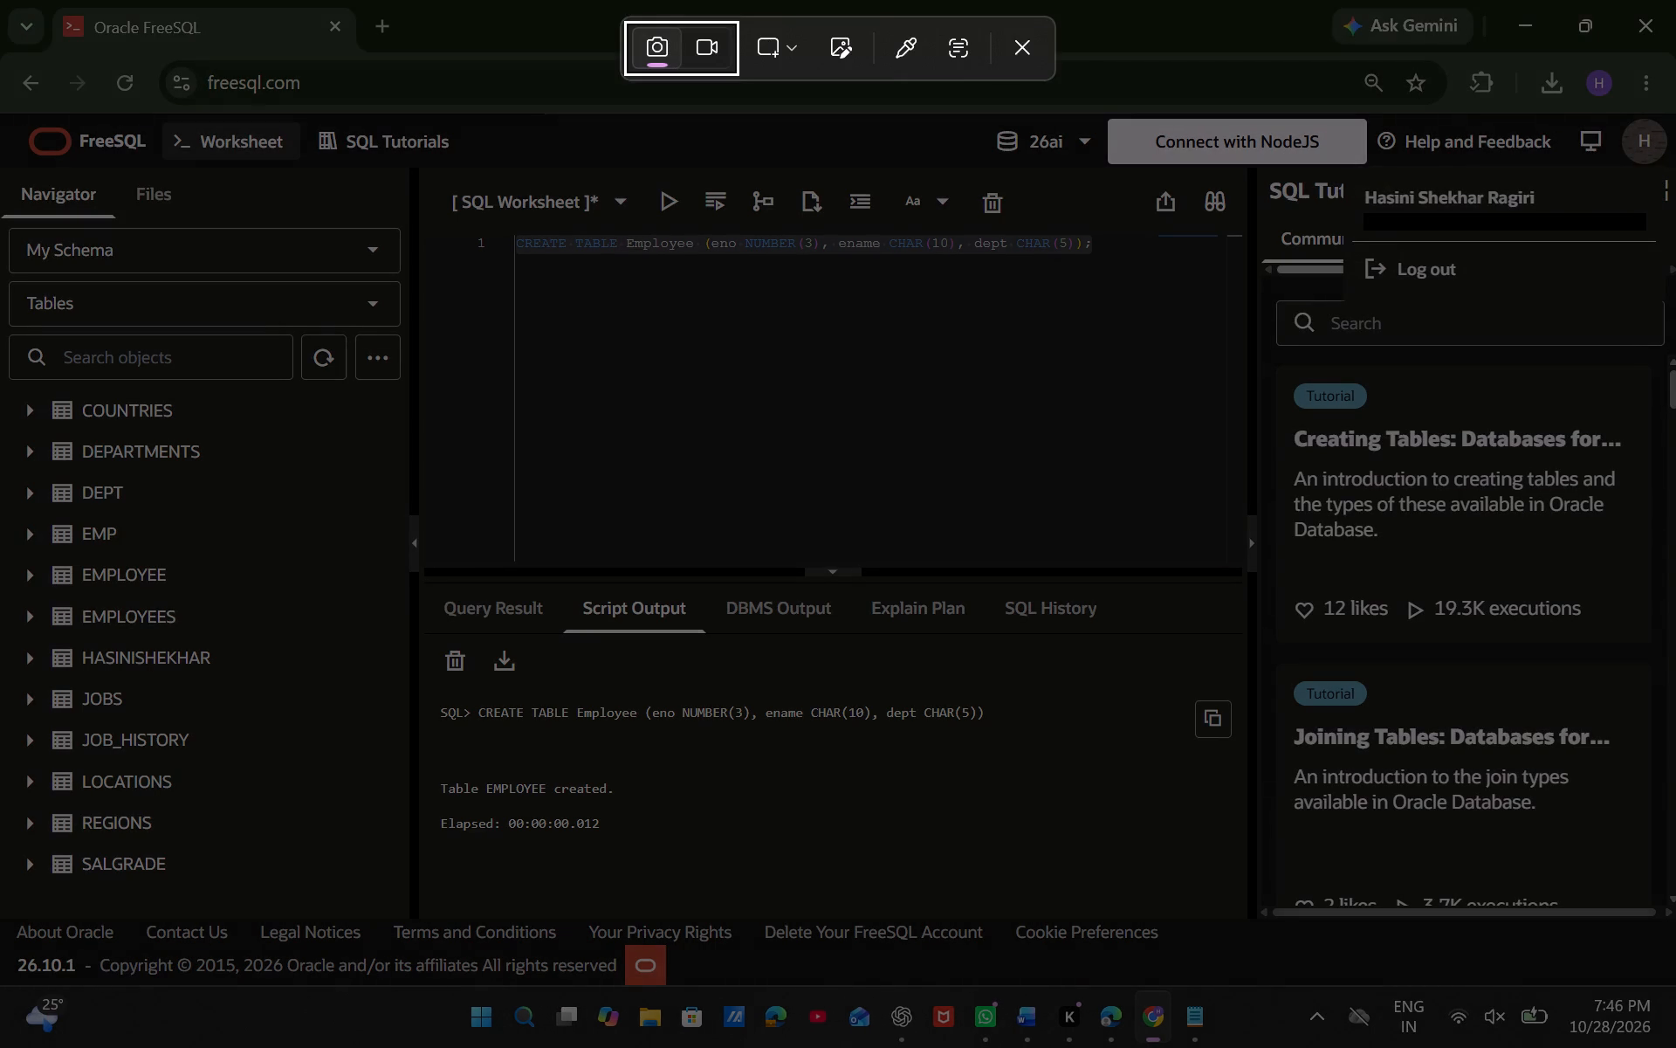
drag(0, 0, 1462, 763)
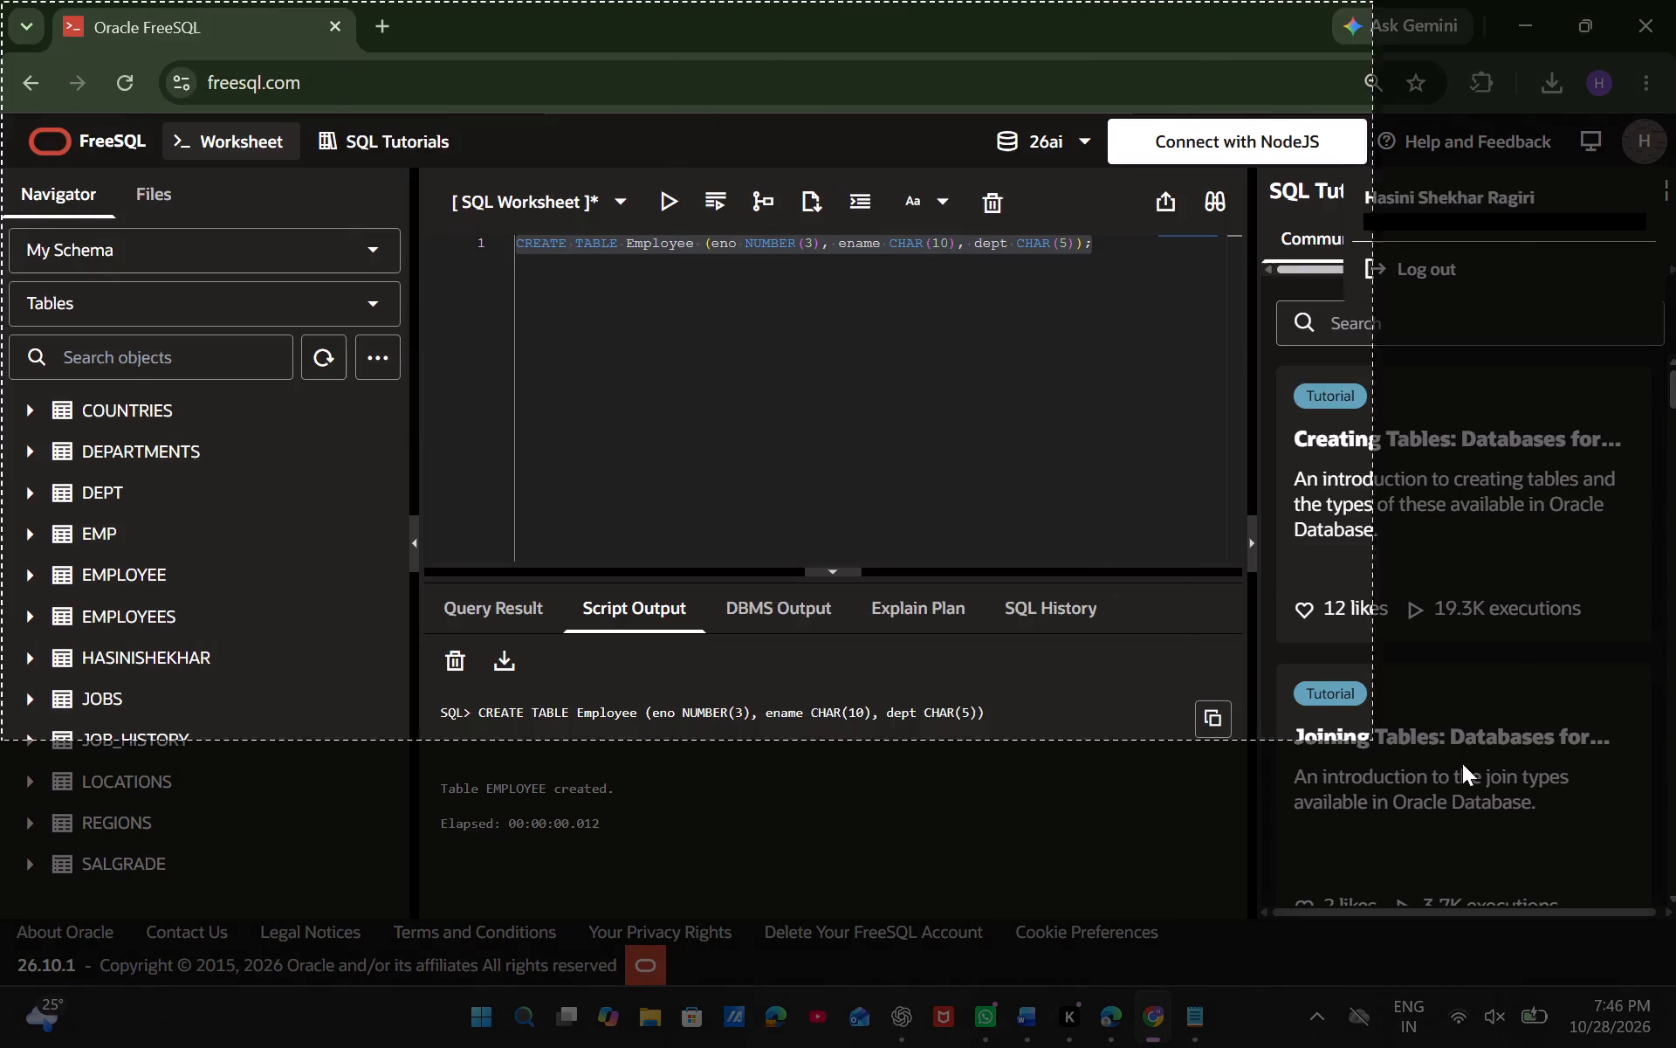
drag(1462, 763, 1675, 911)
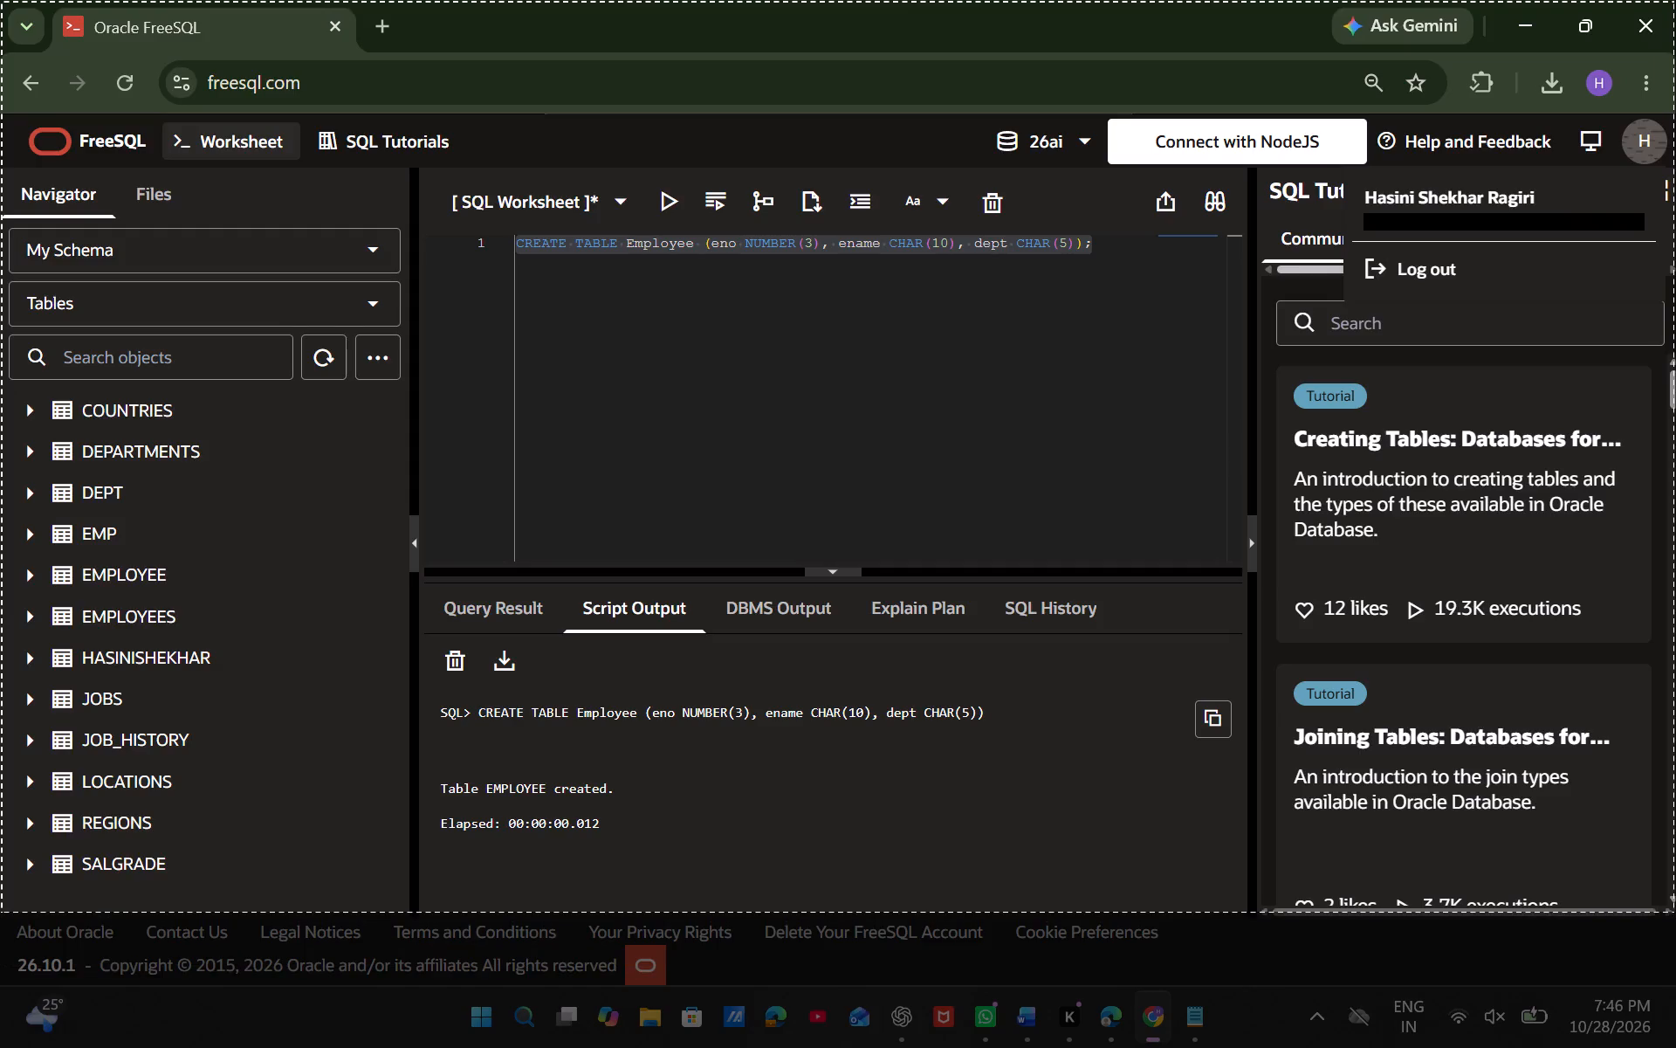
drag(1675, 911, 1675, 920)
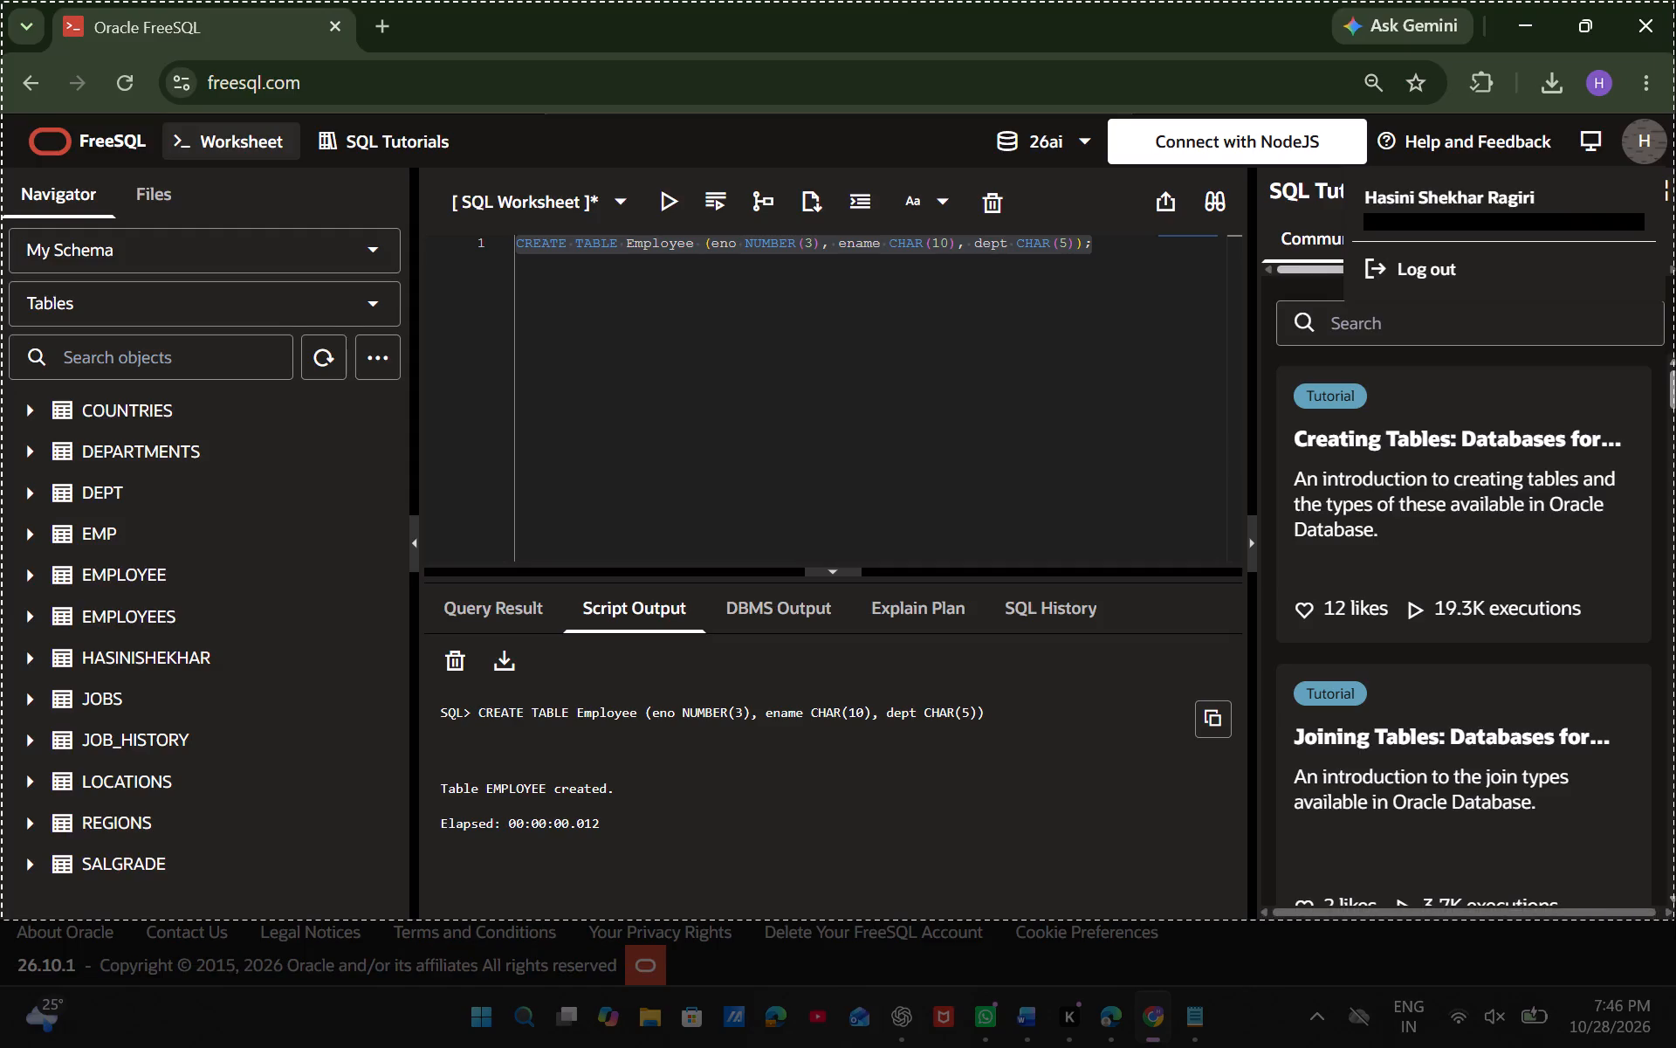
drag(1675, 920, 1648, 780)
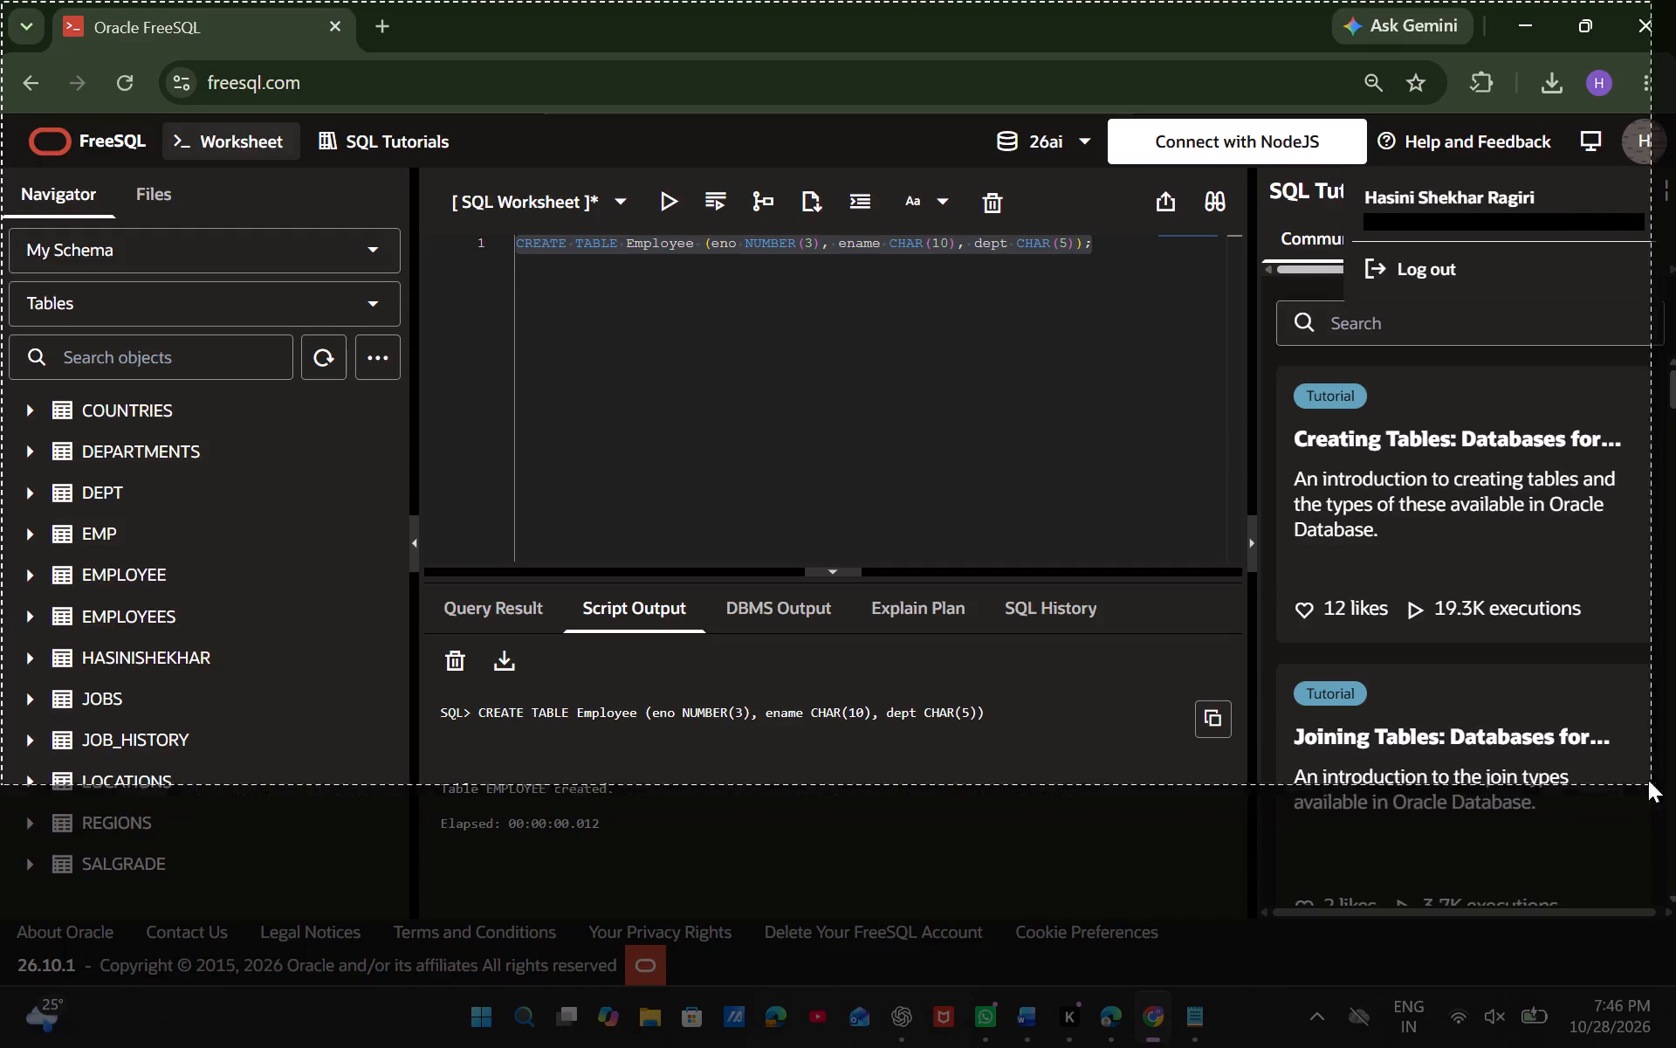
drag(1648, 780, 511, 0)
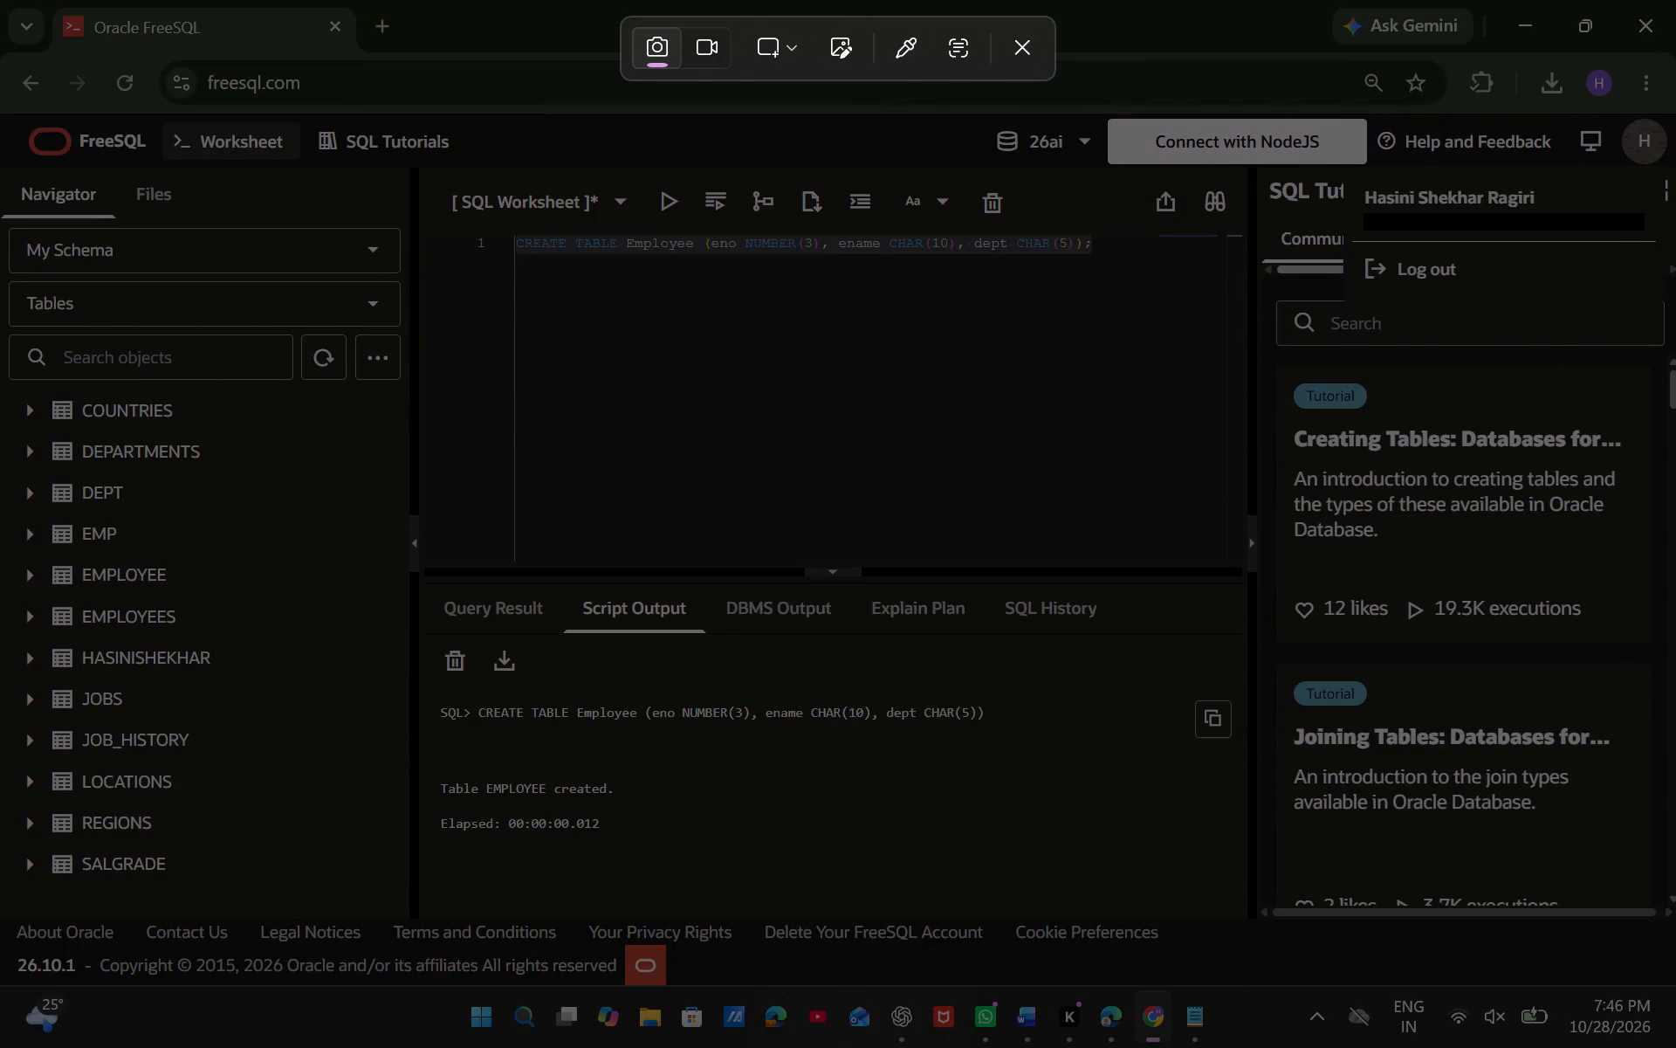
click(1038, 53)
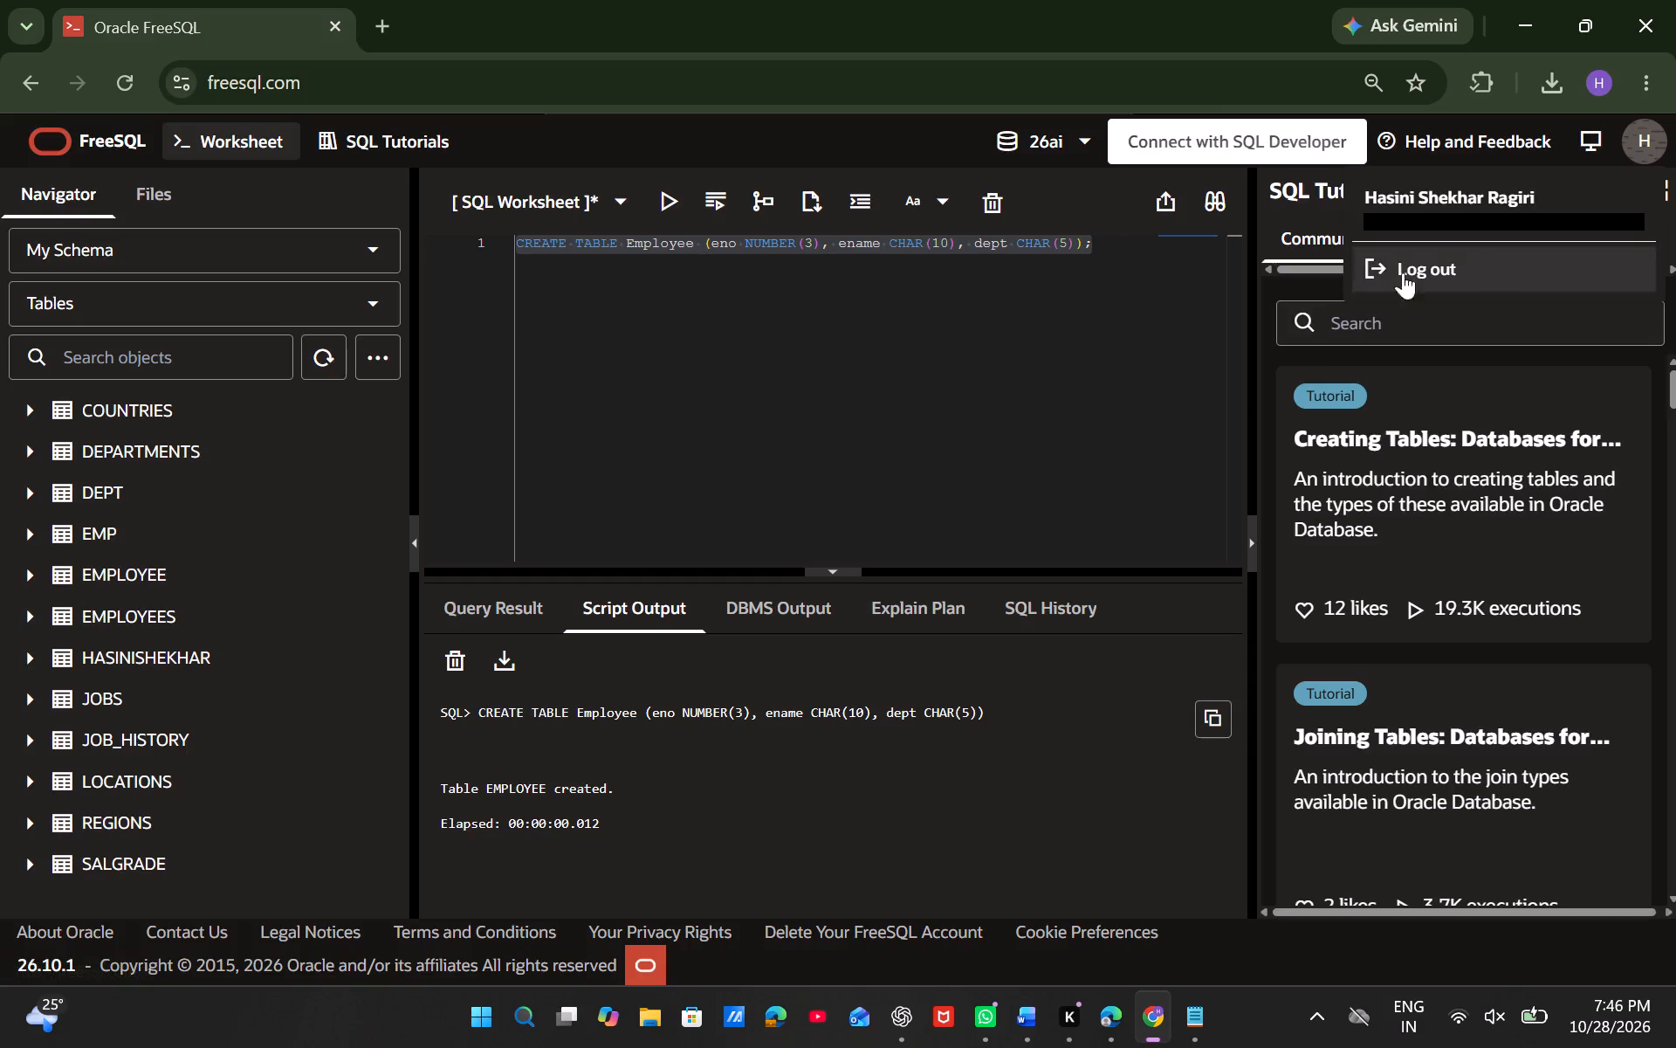
Collapse the SQL Tutorials pane, zoom FreeSQL to 100%, show the account details and snip the page with the CREATE TABLE Employee output.
click(1256, 530)
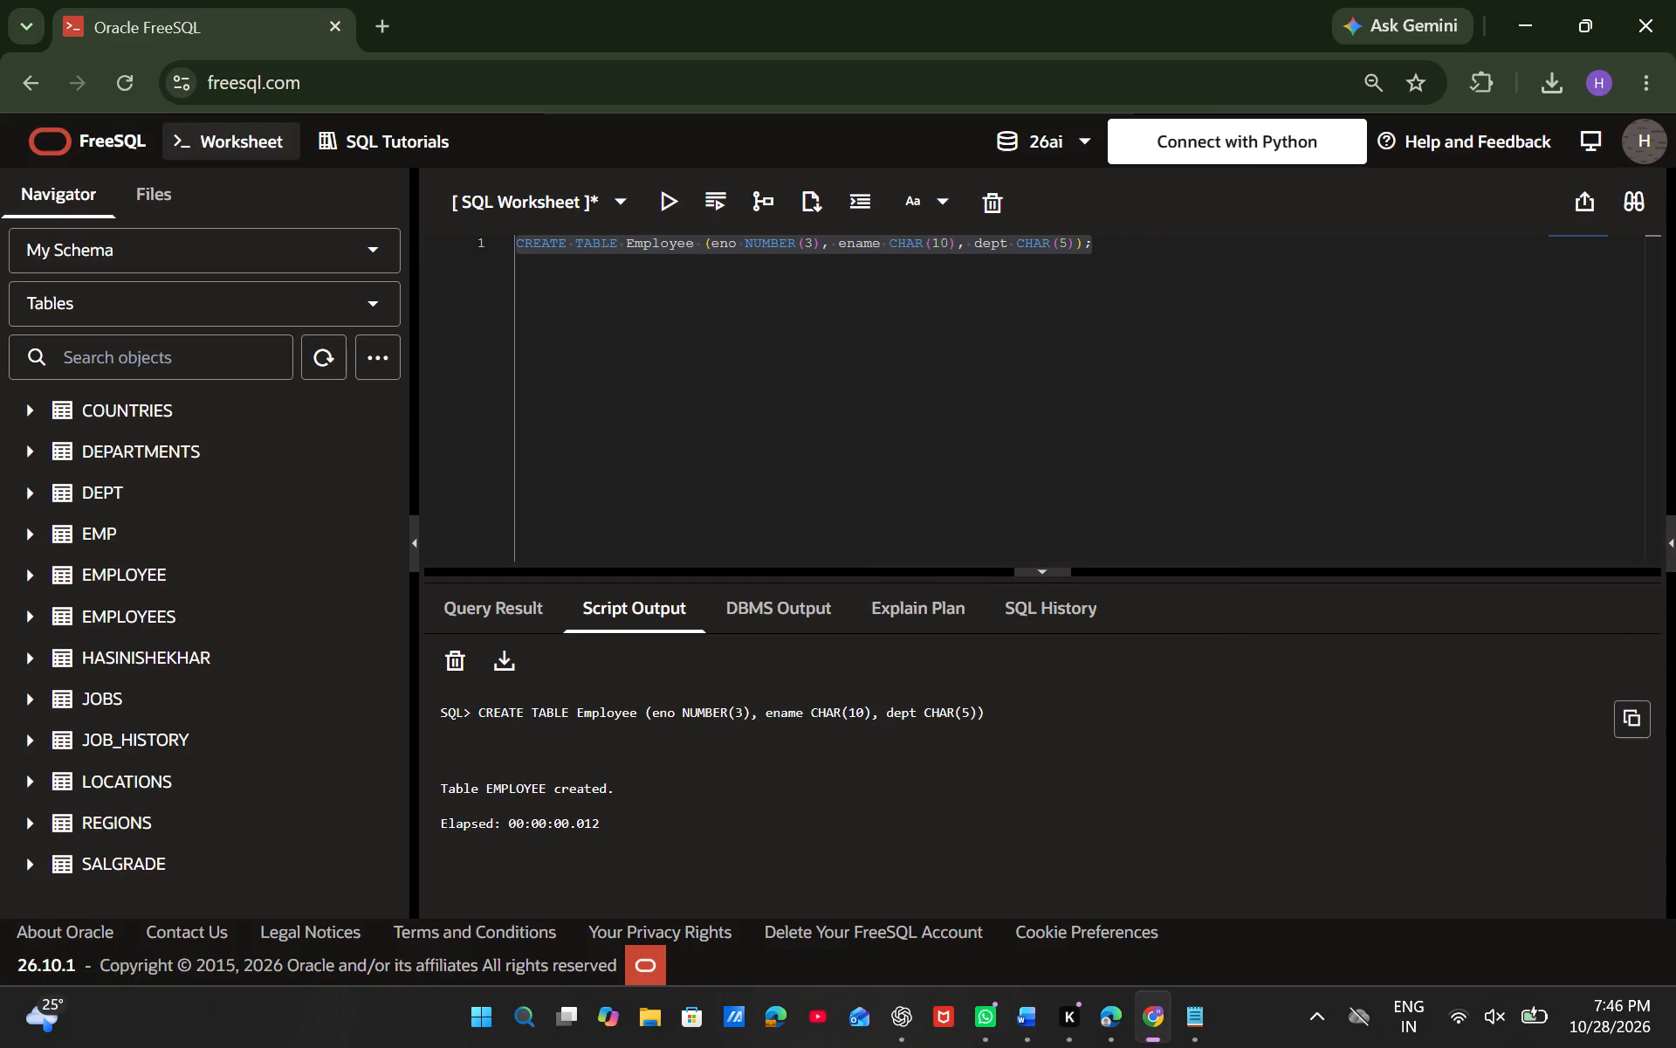
key(ctrl+equal)
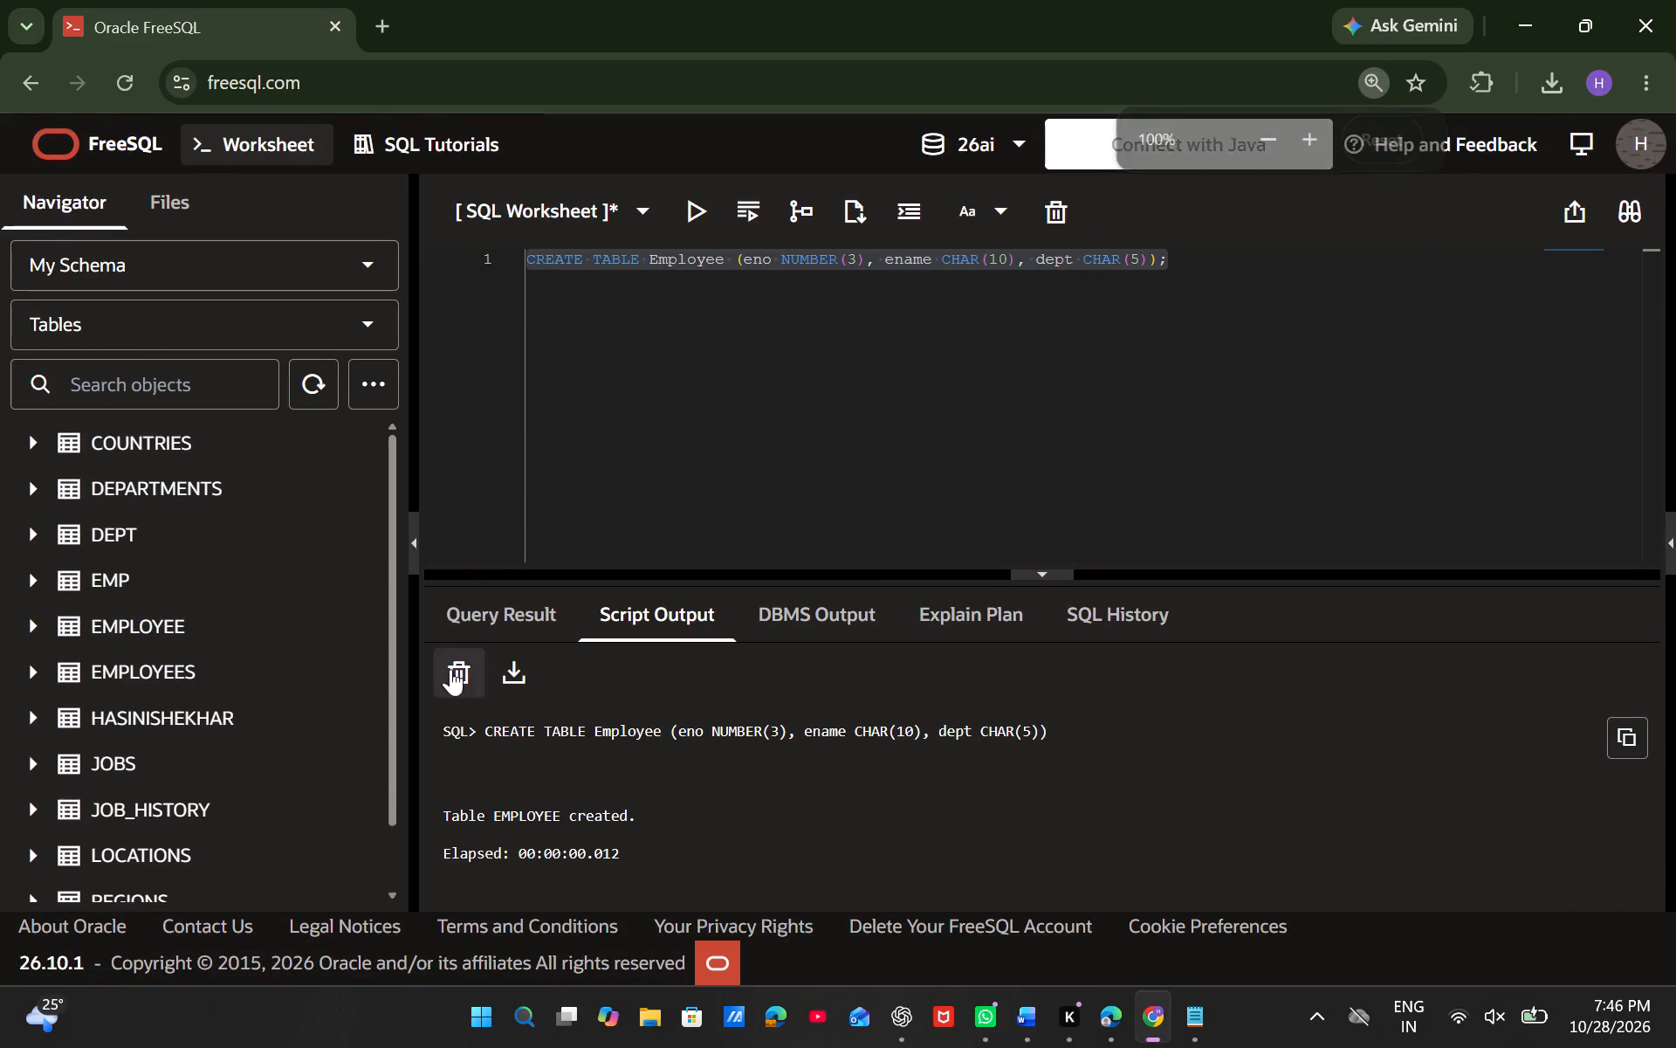
scroll(84, 648, down, 1)
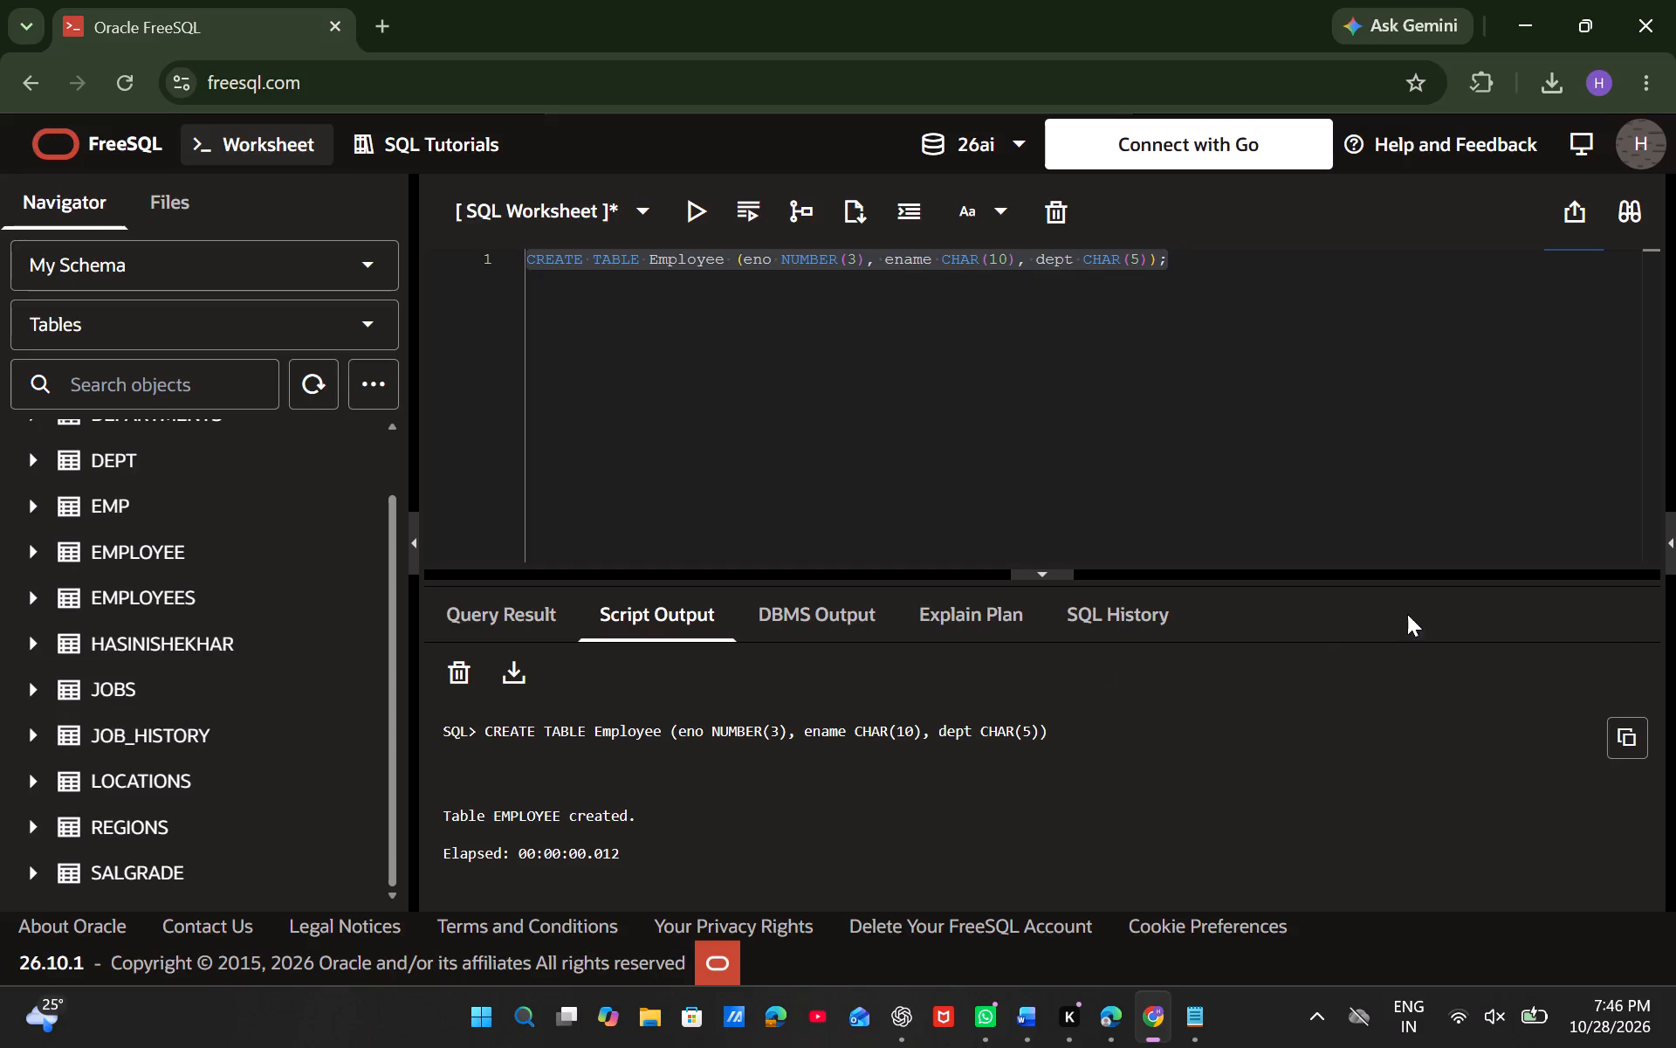
click(1646, 134)
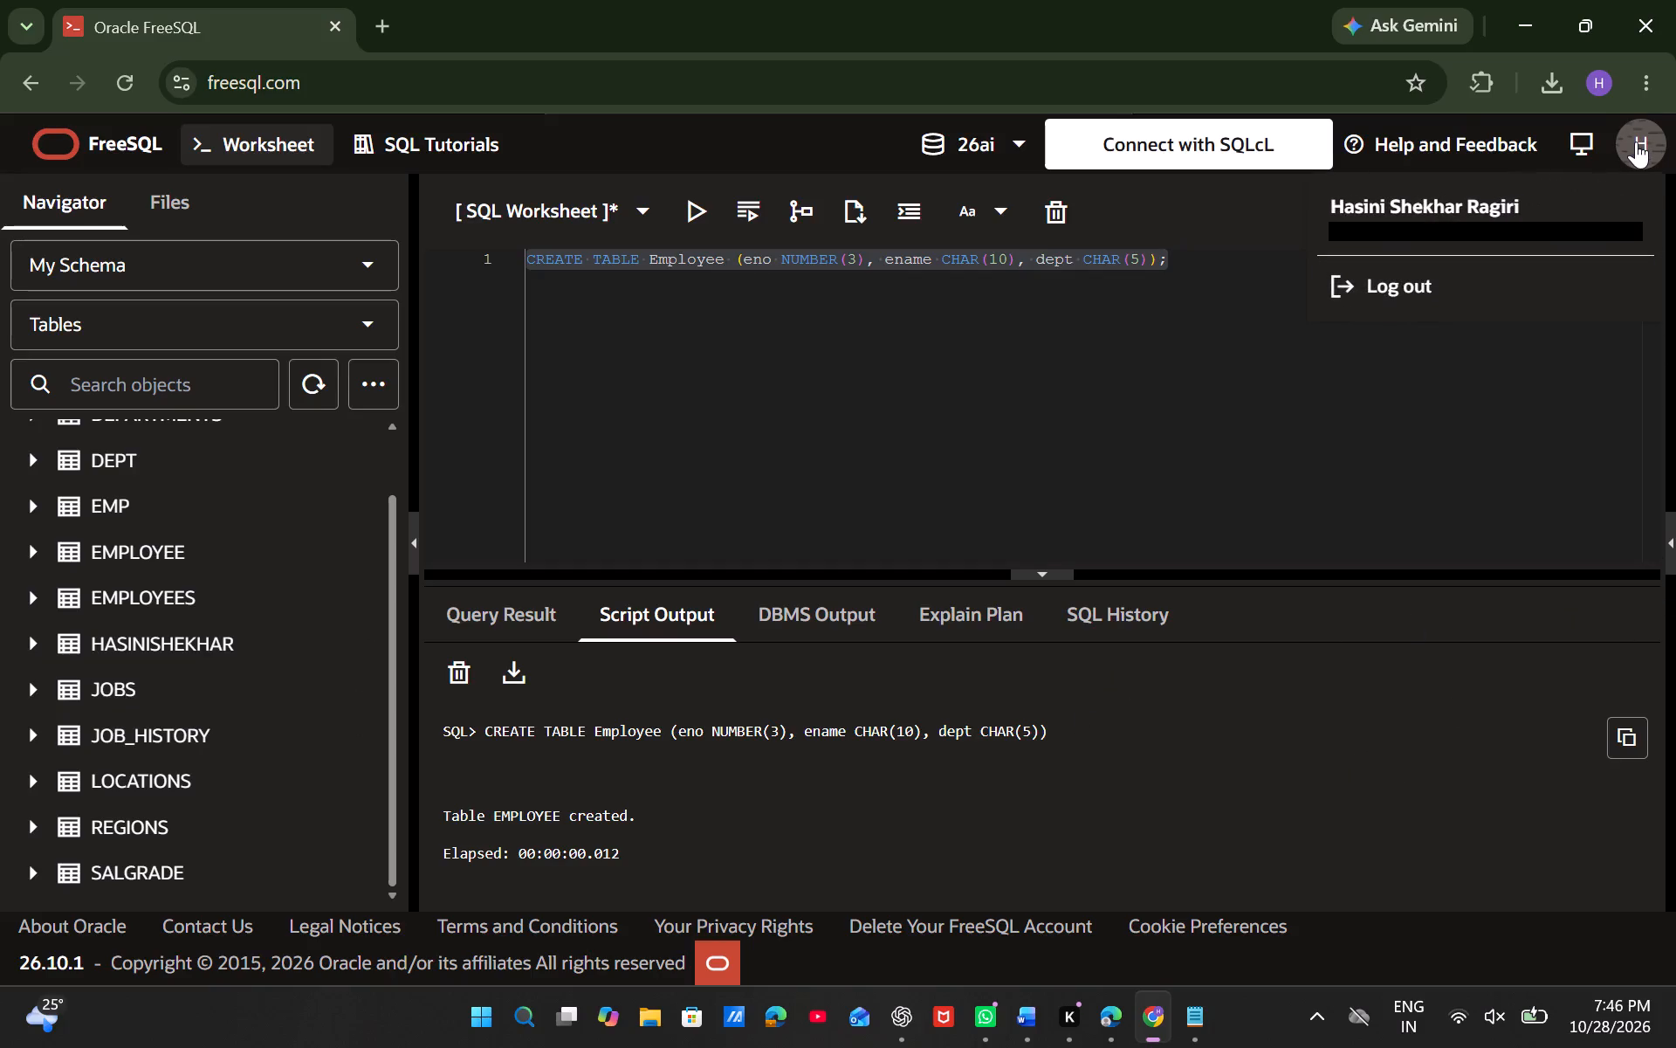
key(Print)
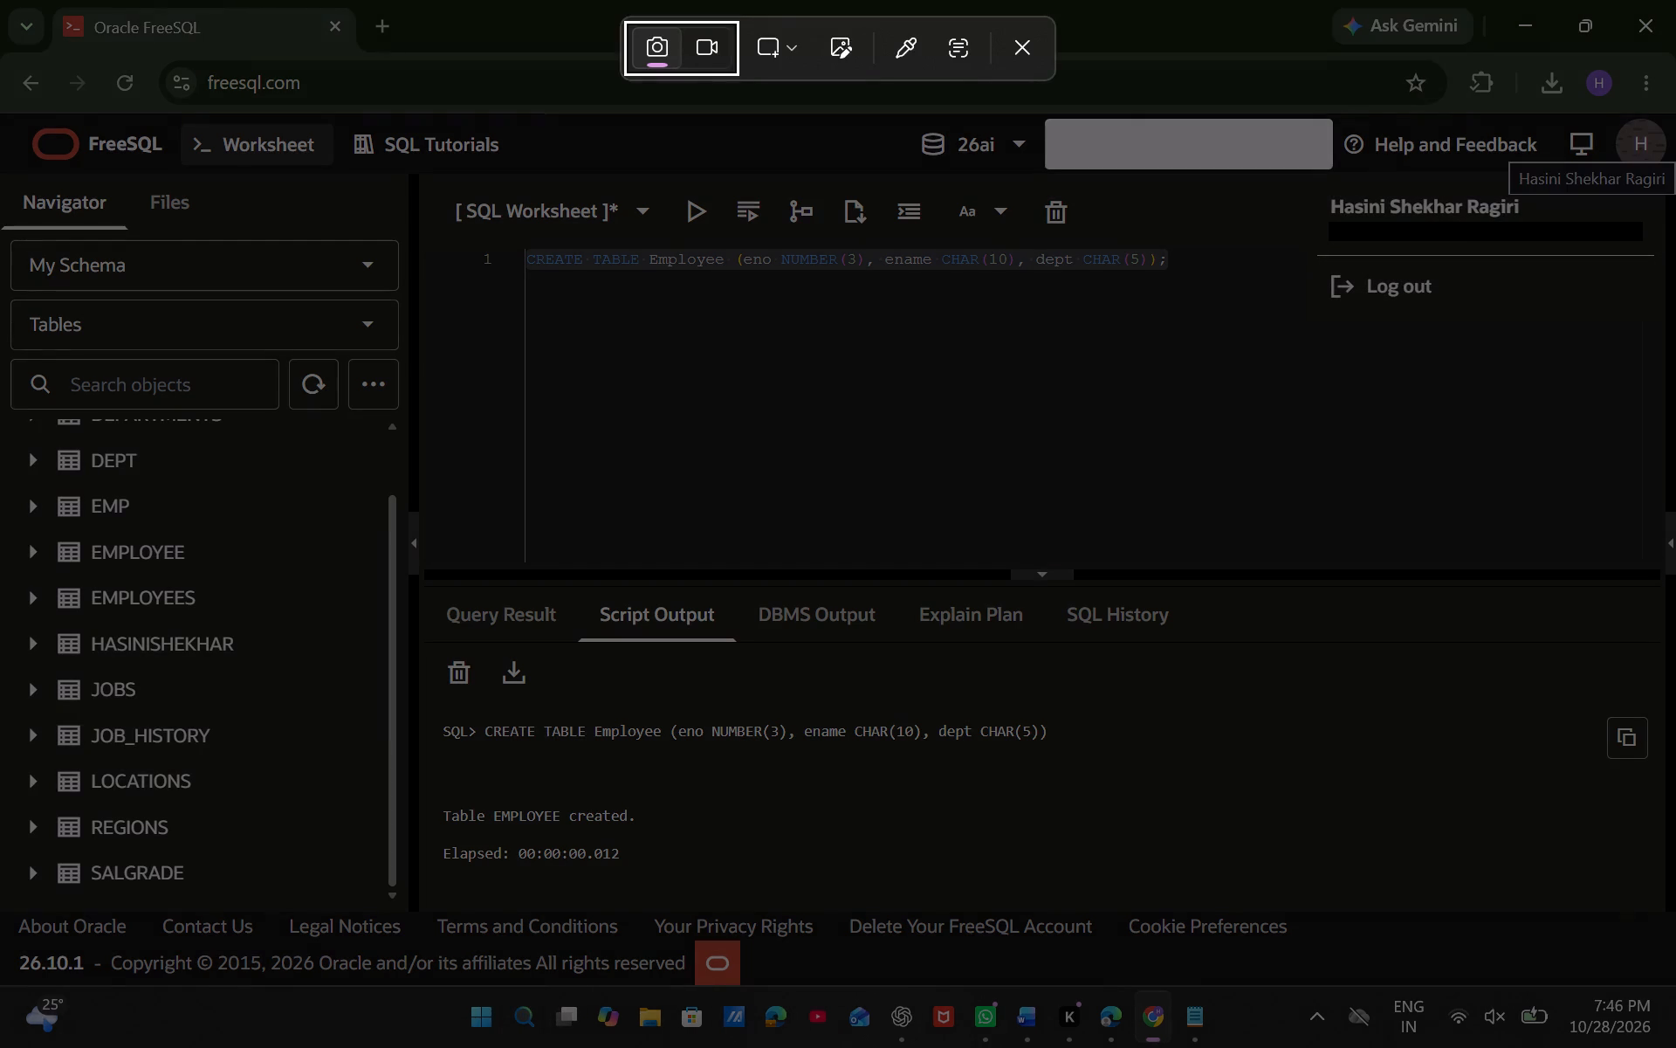
drag(0, 0, 826, 374)
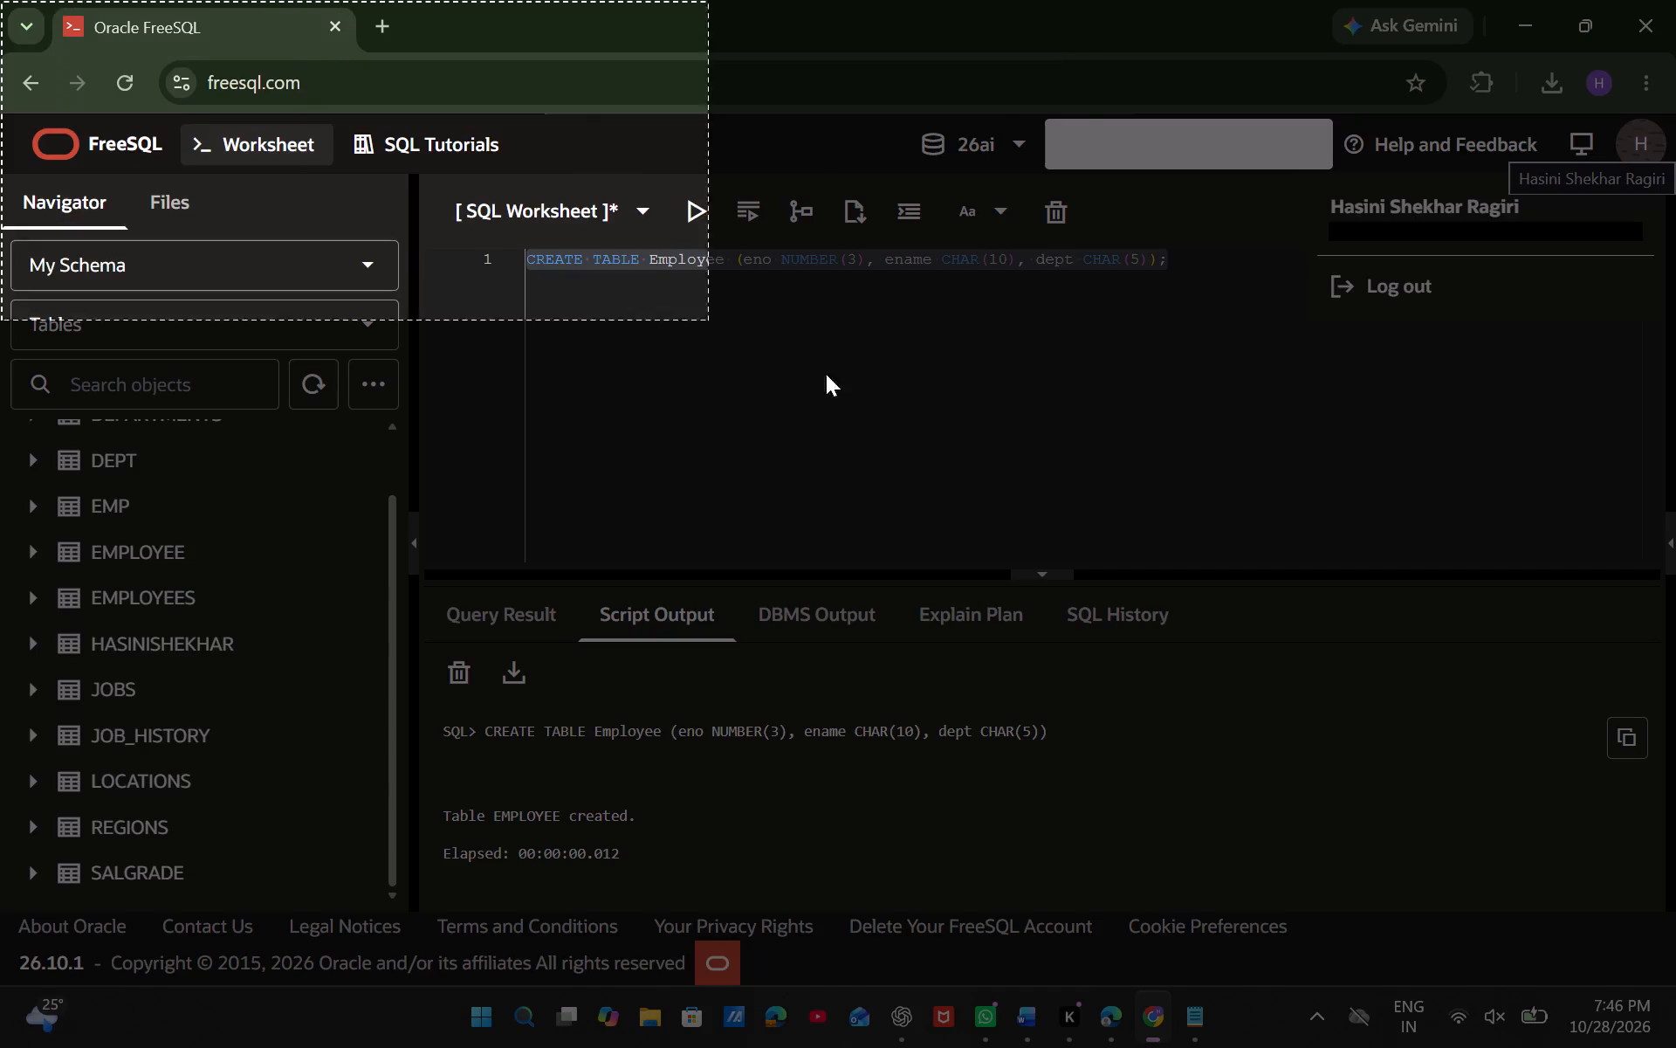
drag(826, 374, 1669, 998)
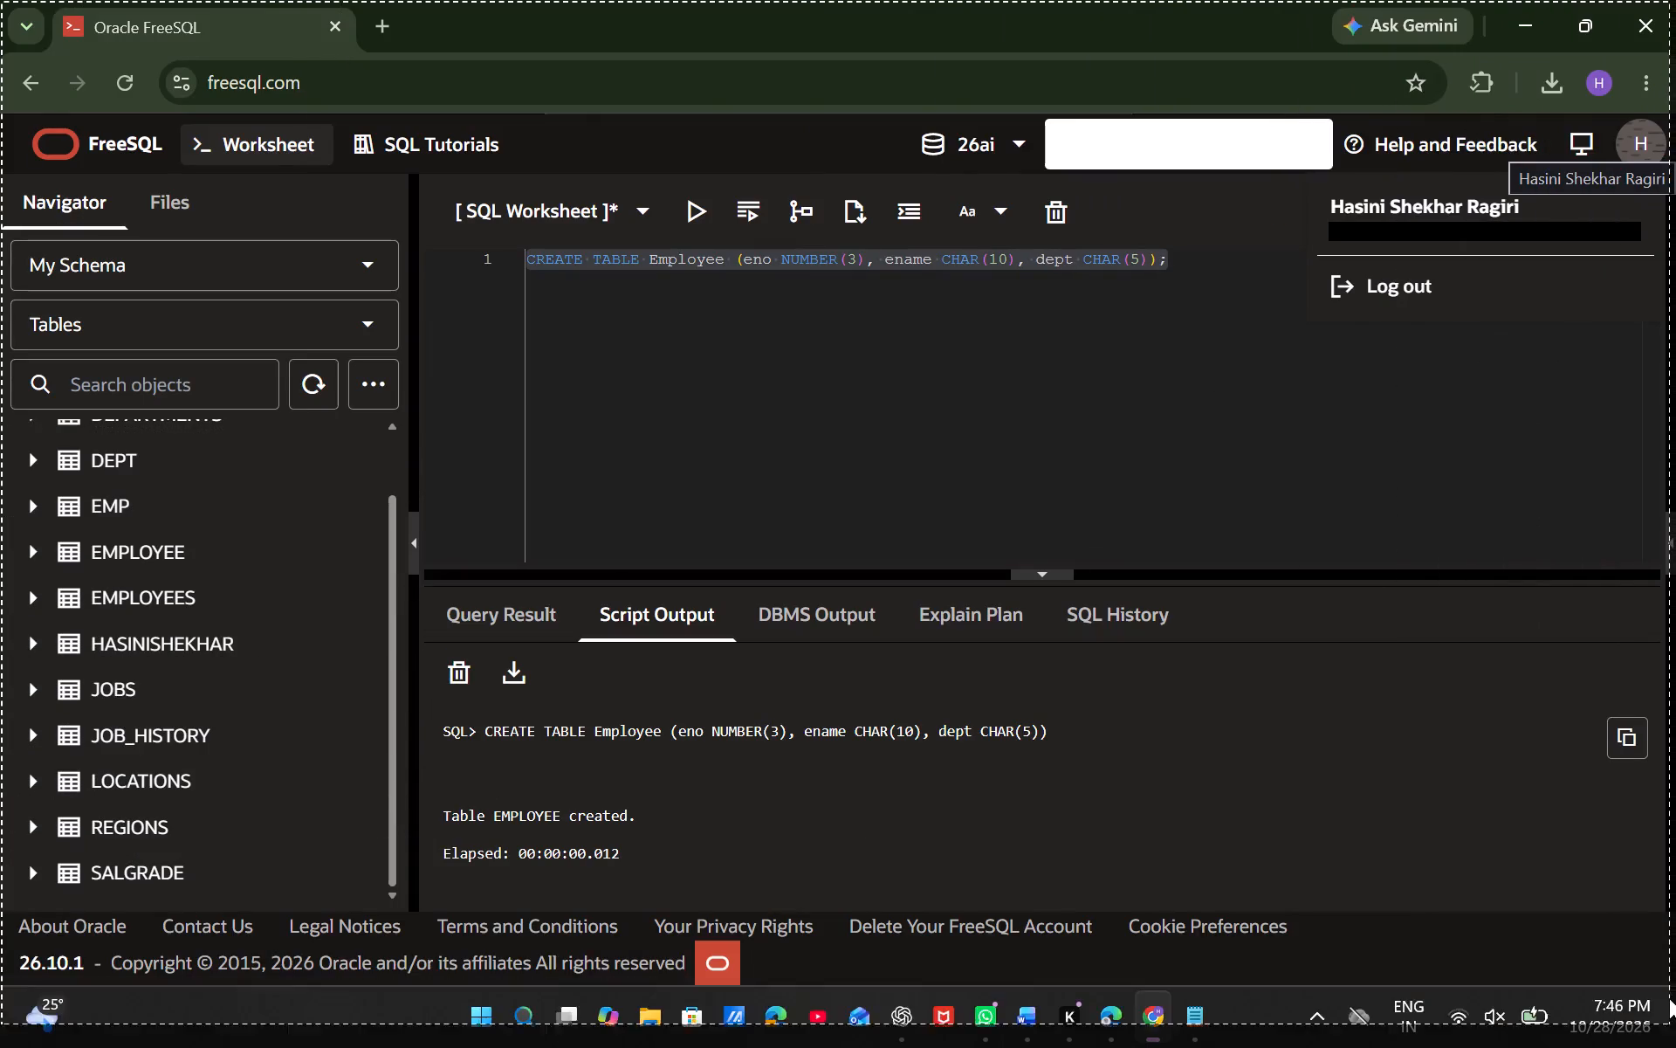
drag(1669, 998, 1675, 906)
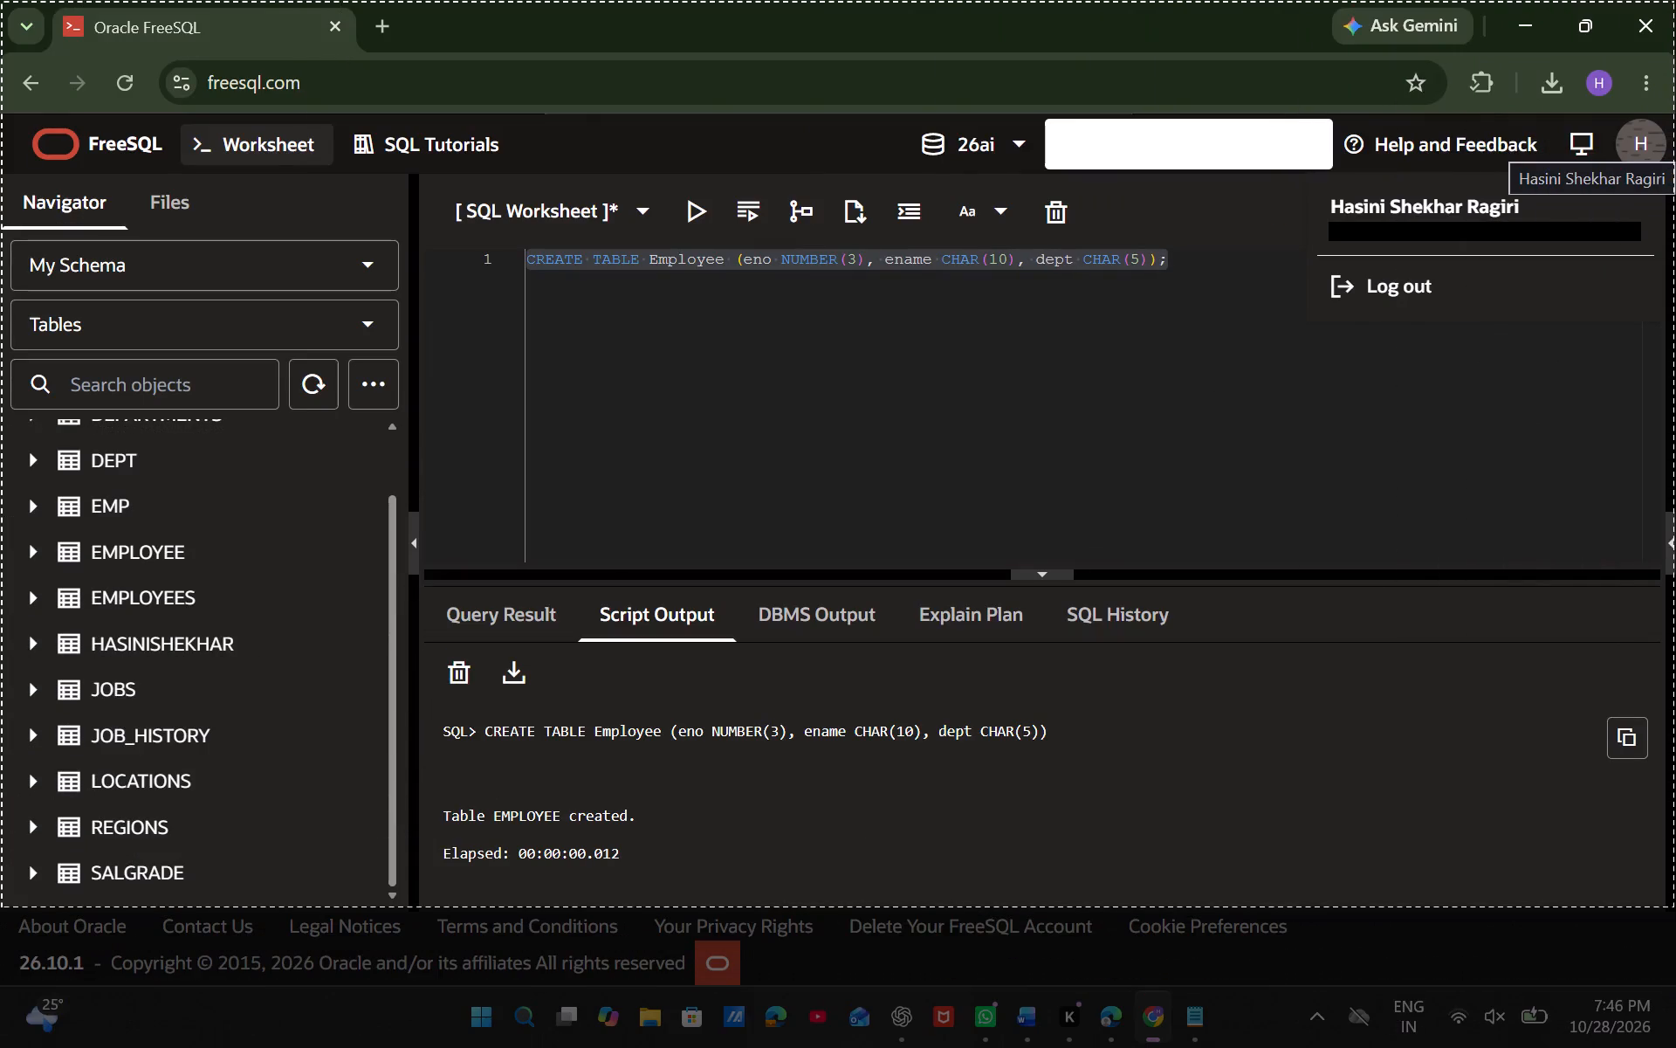
drag(1675, 906, 1675, 904)
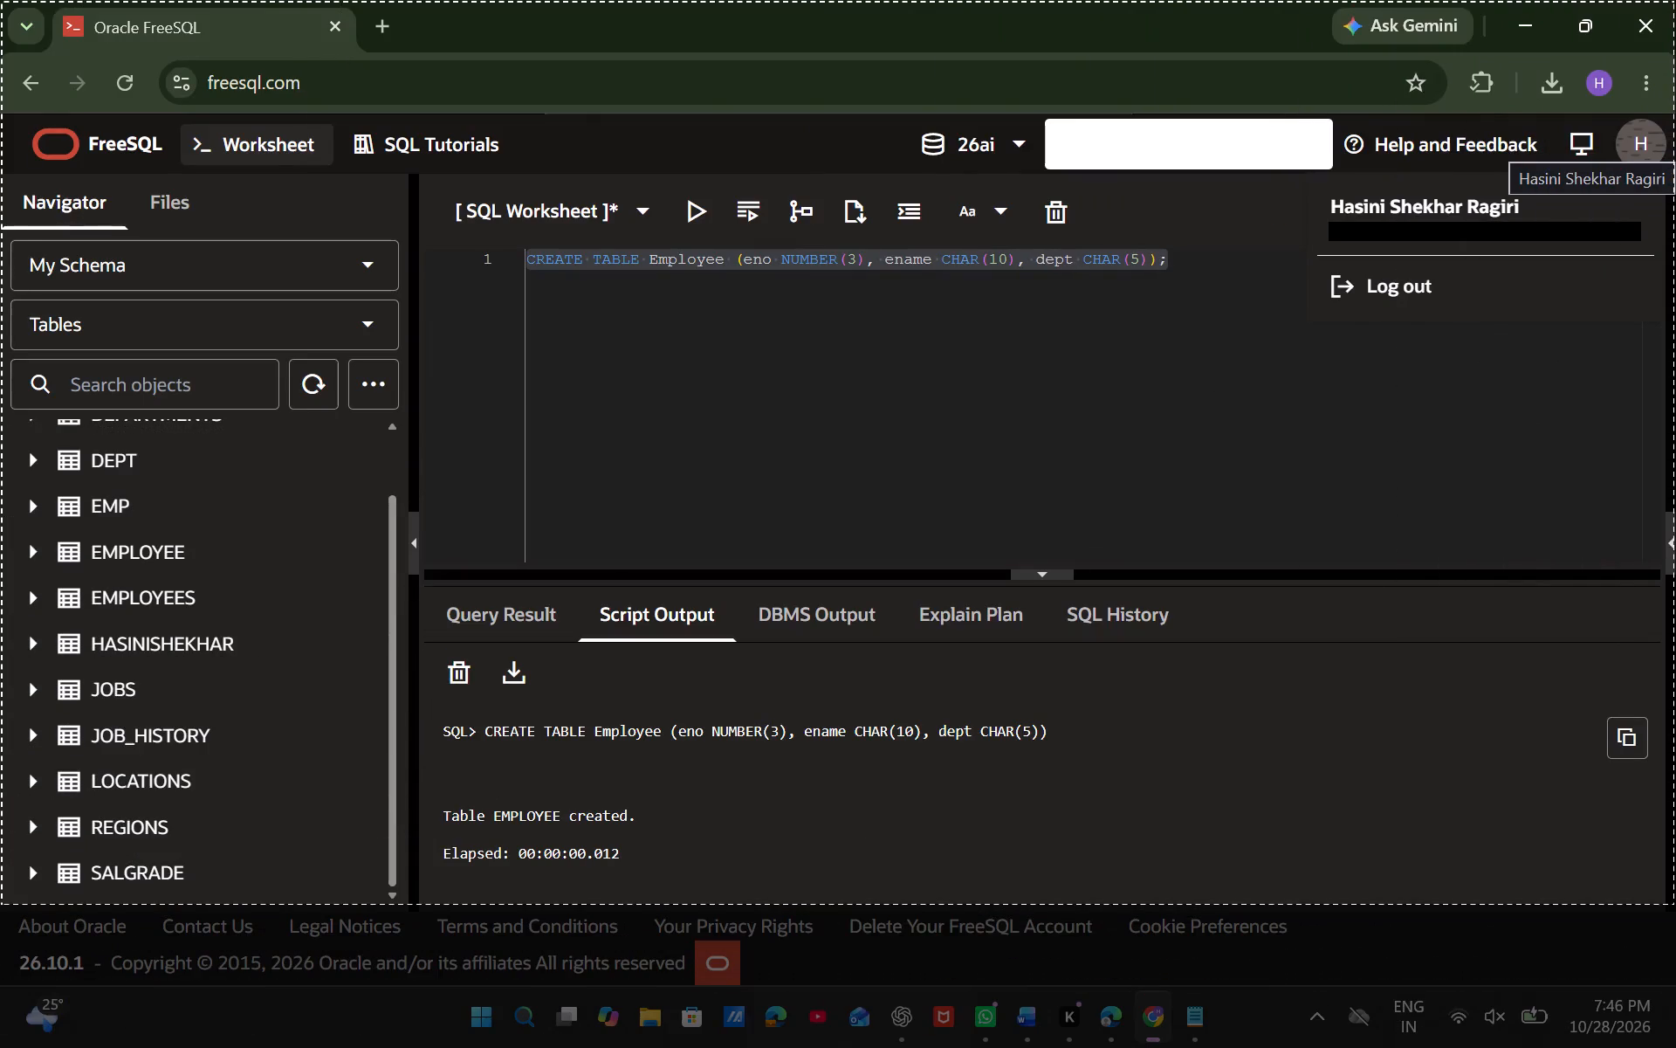
drag(1675, 904, 1675, 897)
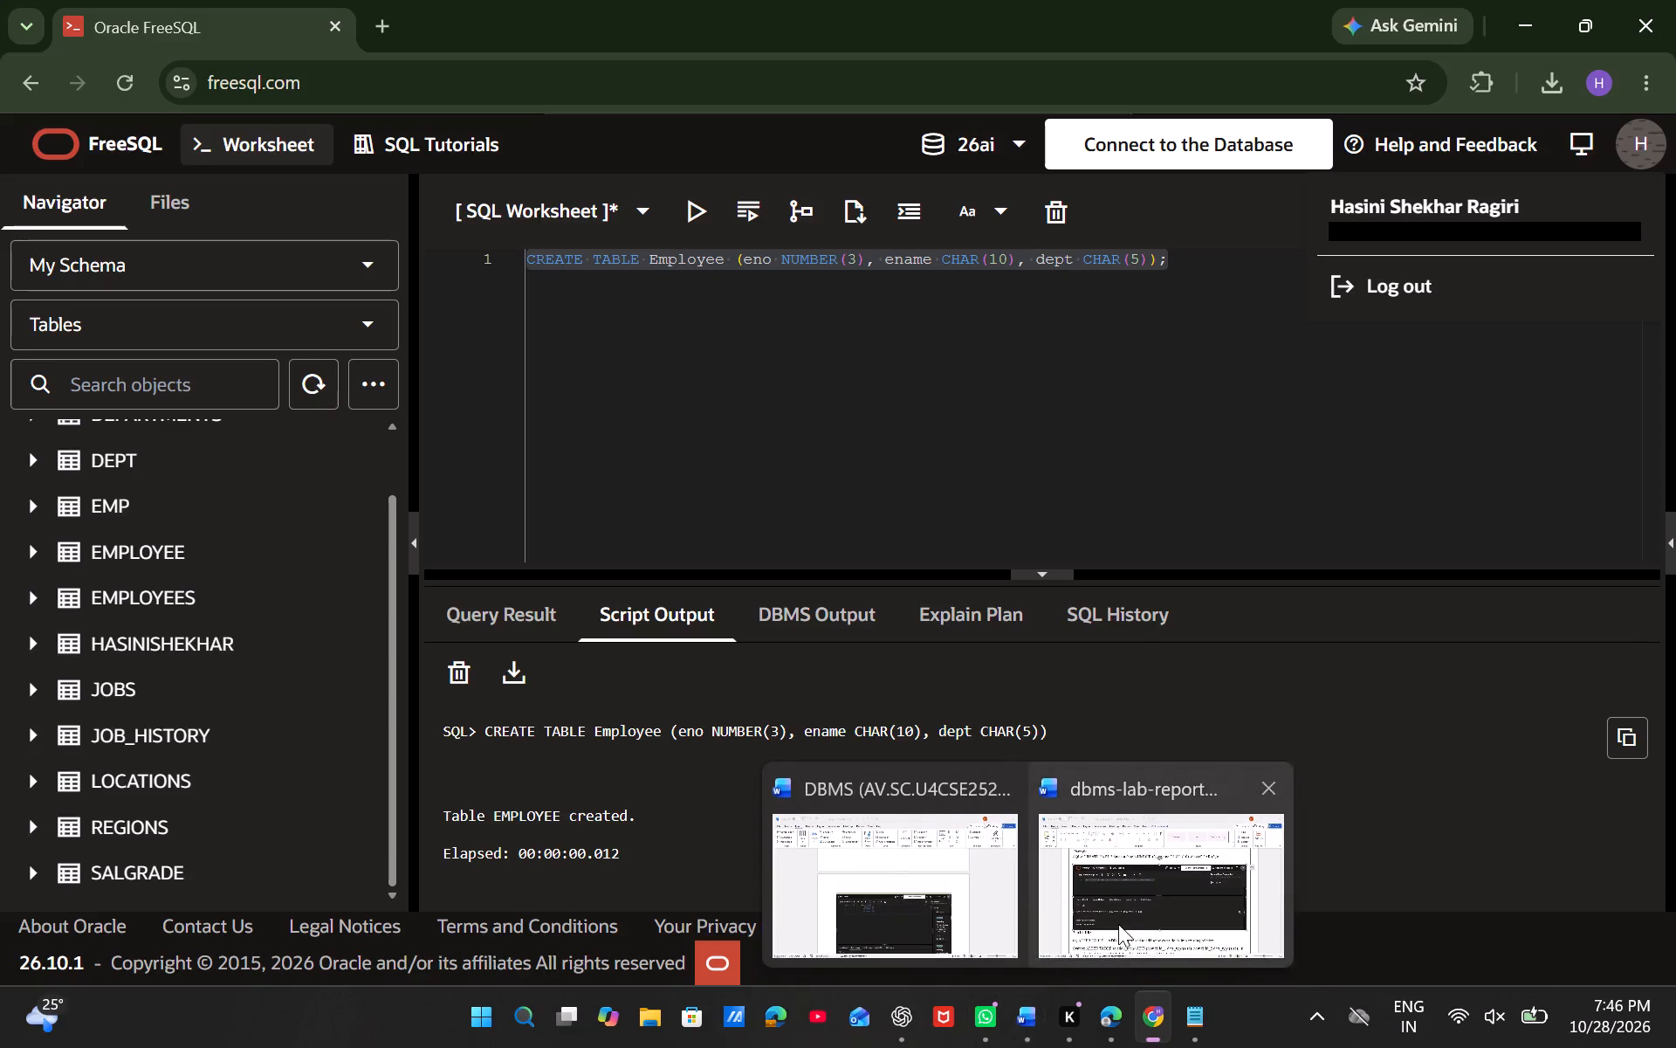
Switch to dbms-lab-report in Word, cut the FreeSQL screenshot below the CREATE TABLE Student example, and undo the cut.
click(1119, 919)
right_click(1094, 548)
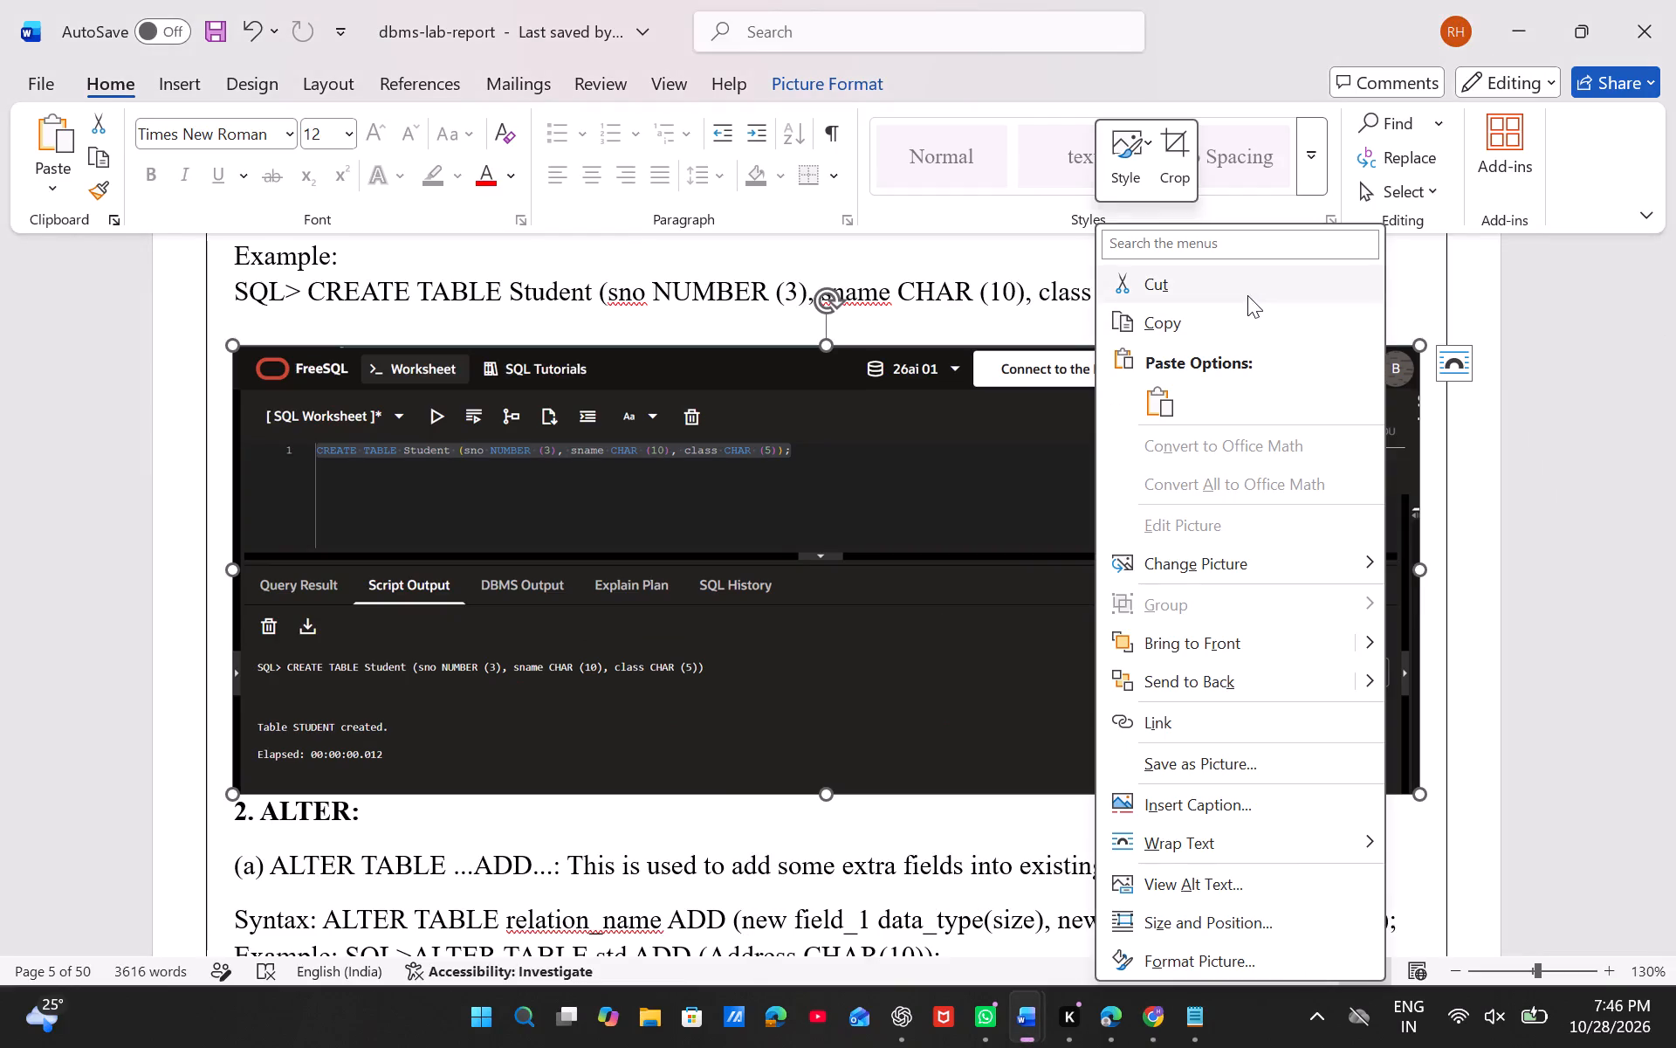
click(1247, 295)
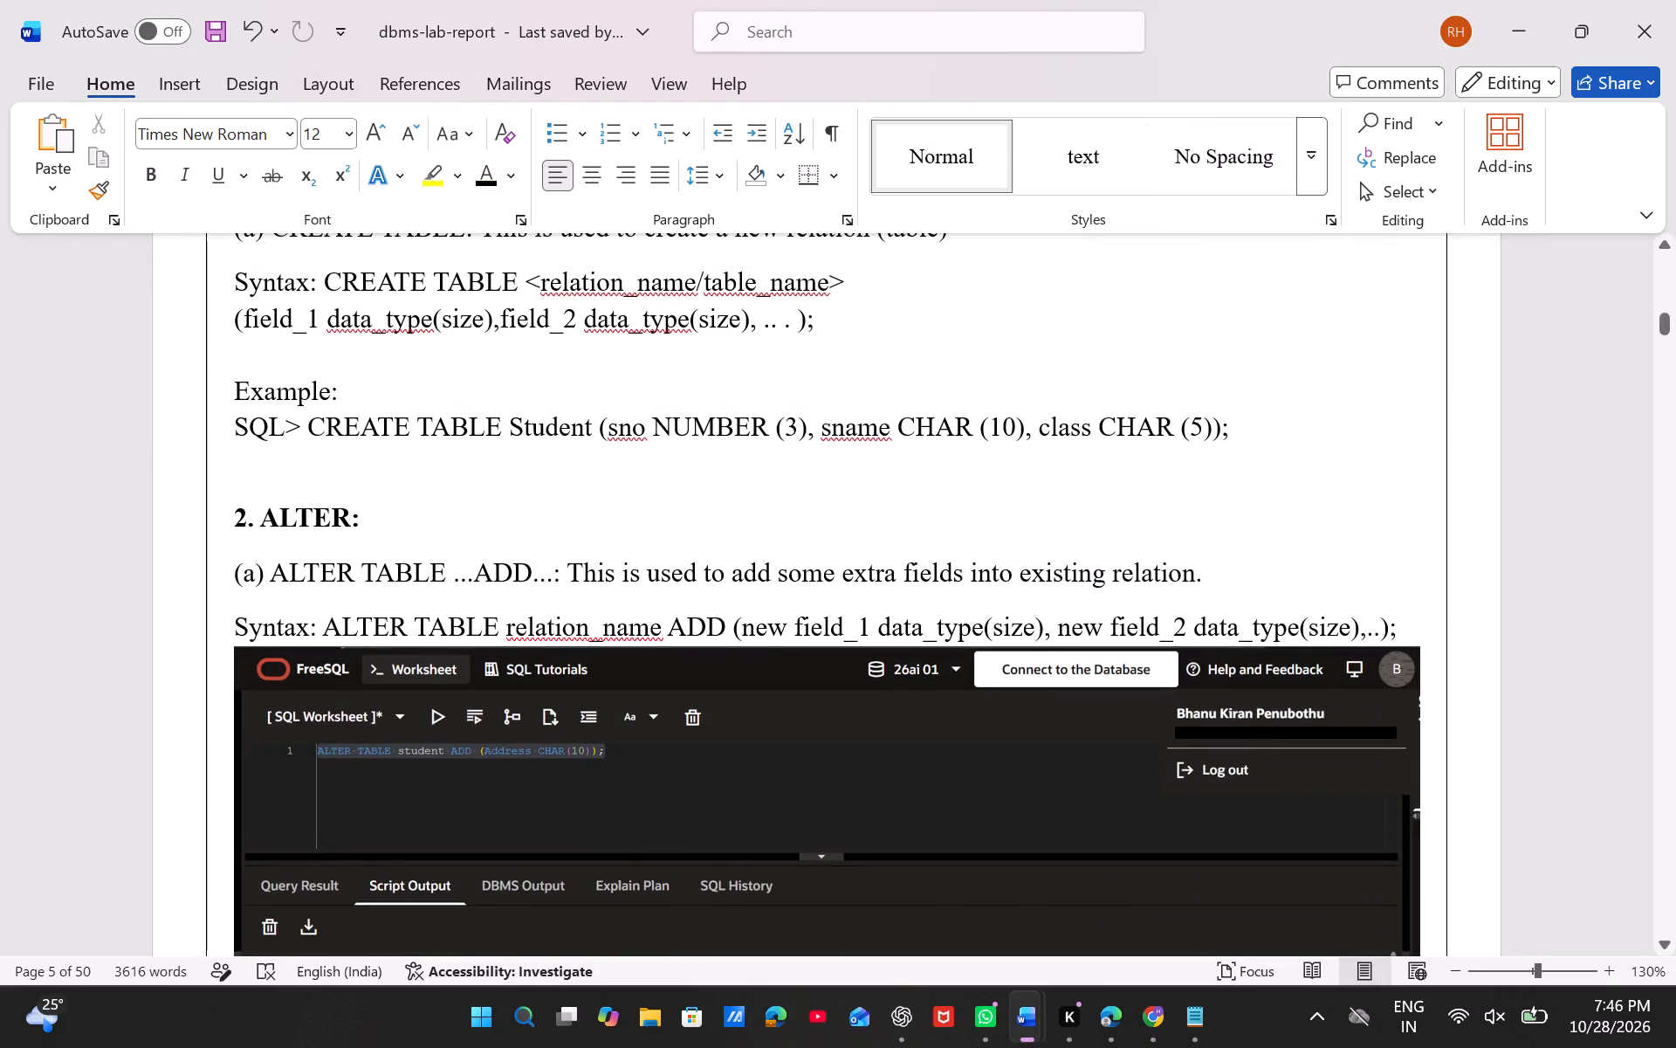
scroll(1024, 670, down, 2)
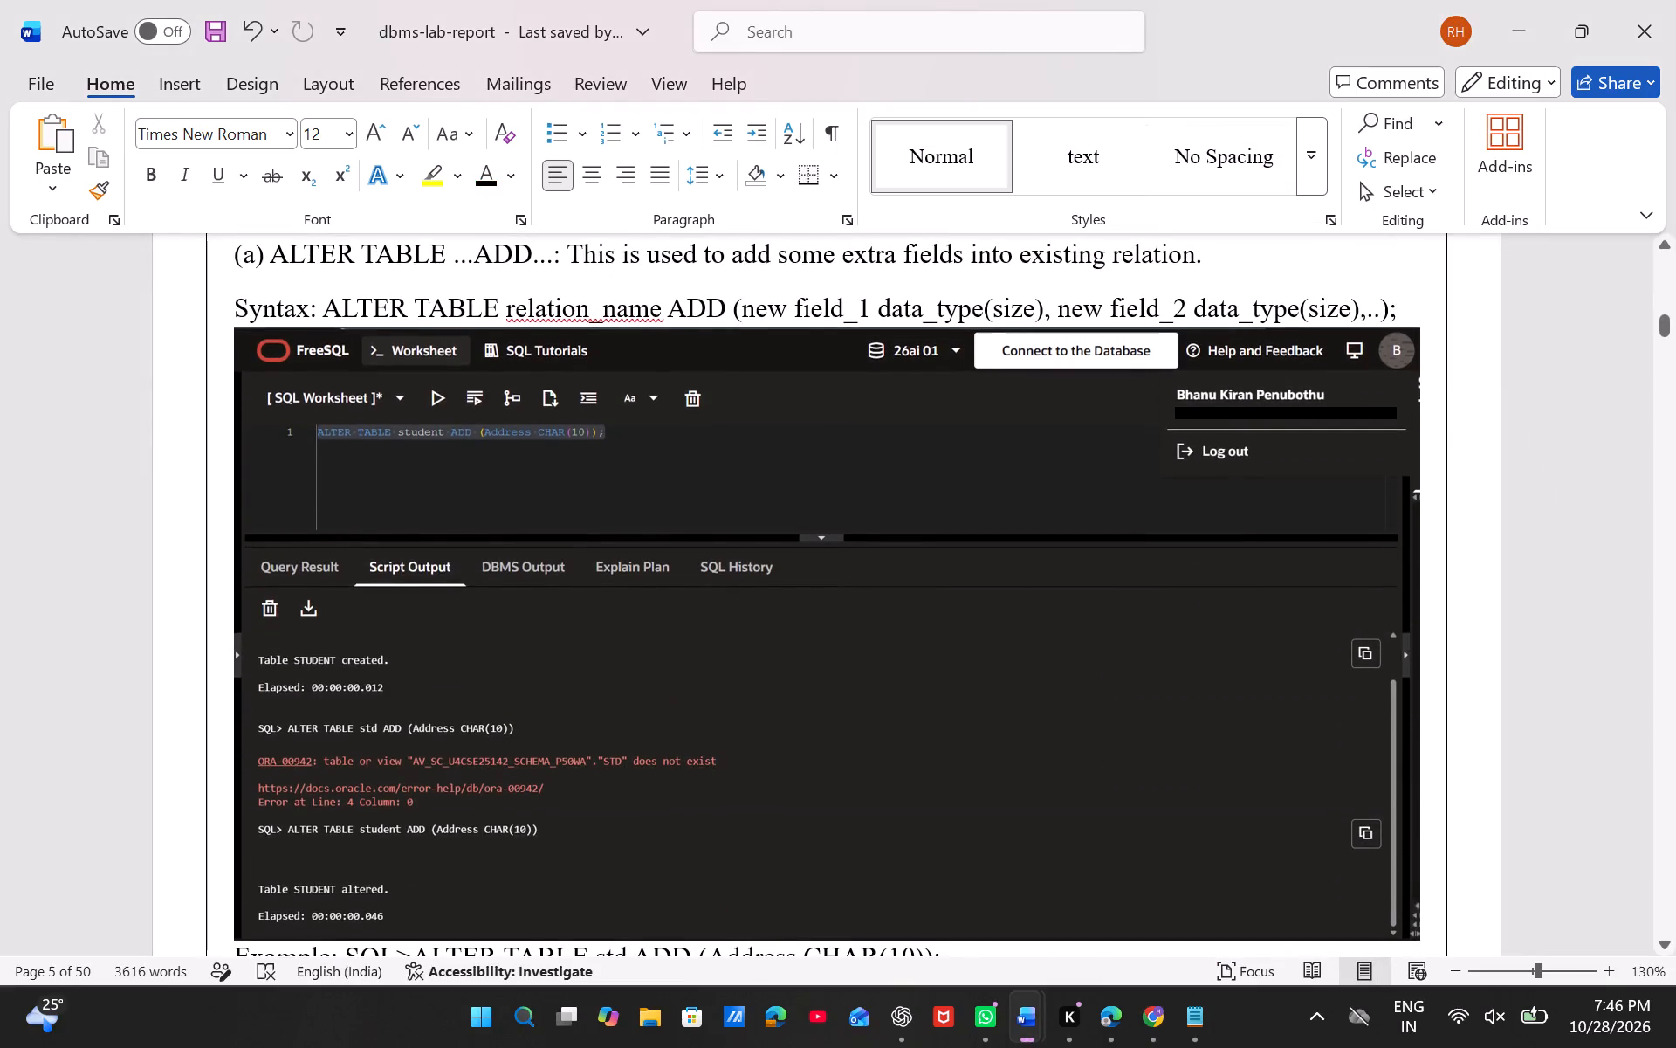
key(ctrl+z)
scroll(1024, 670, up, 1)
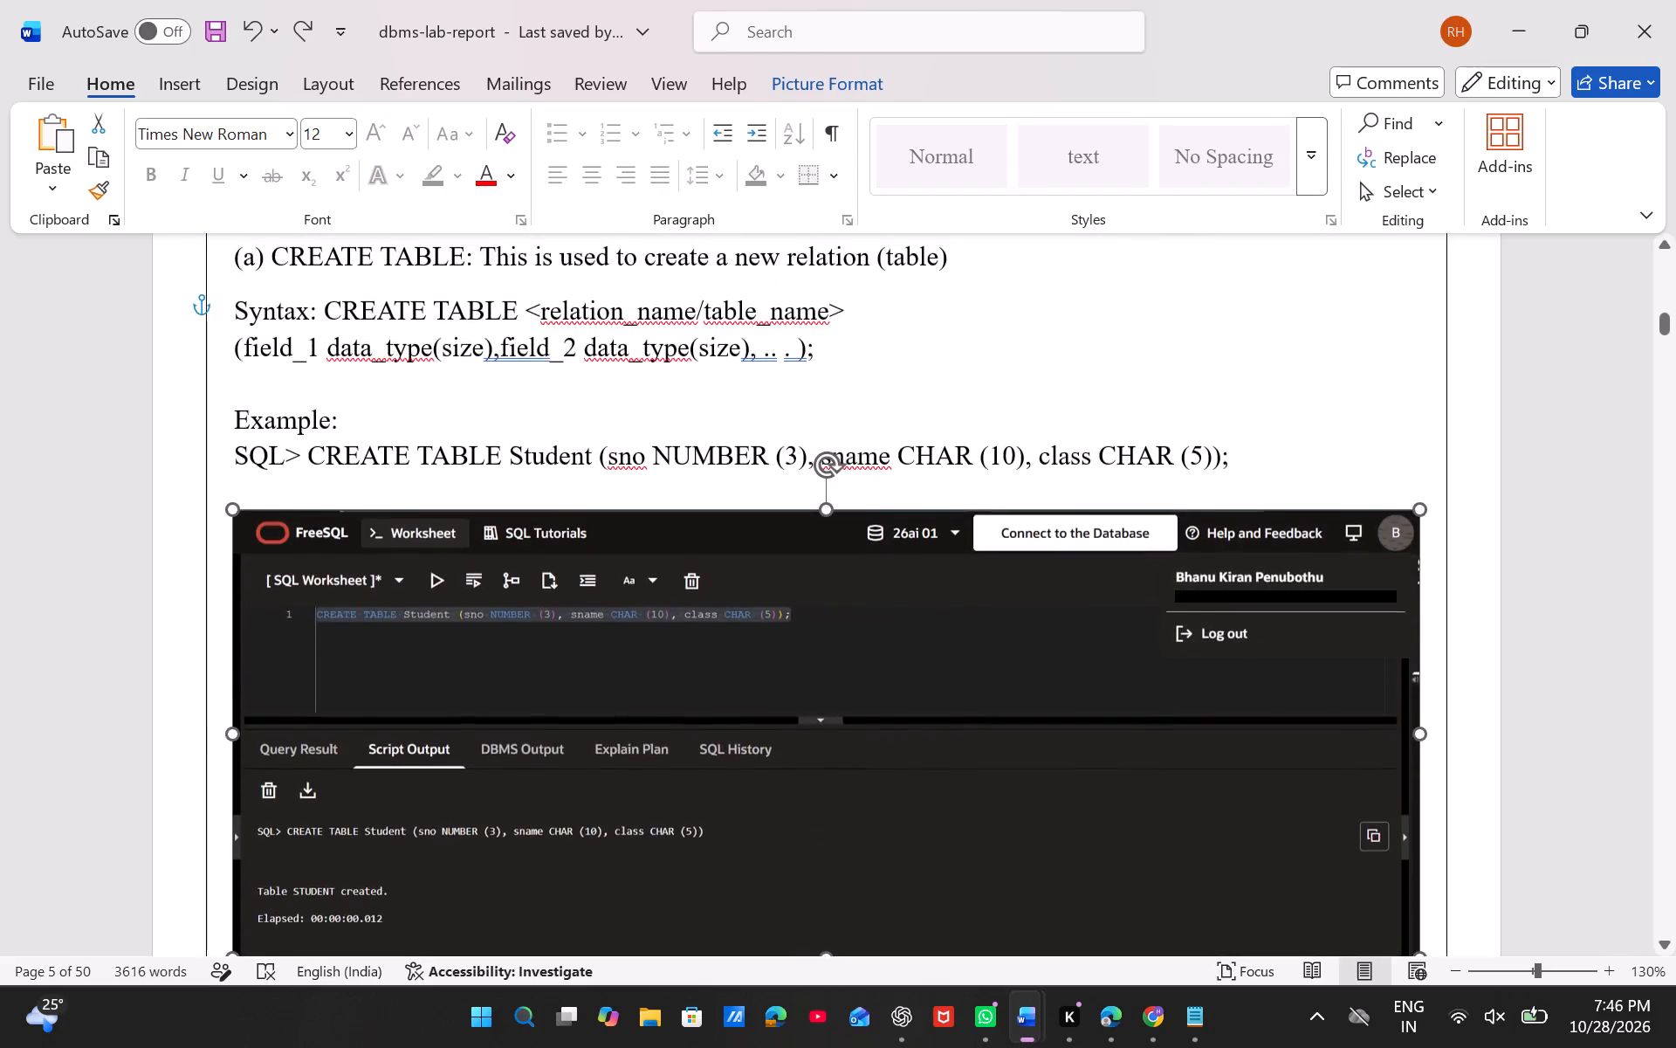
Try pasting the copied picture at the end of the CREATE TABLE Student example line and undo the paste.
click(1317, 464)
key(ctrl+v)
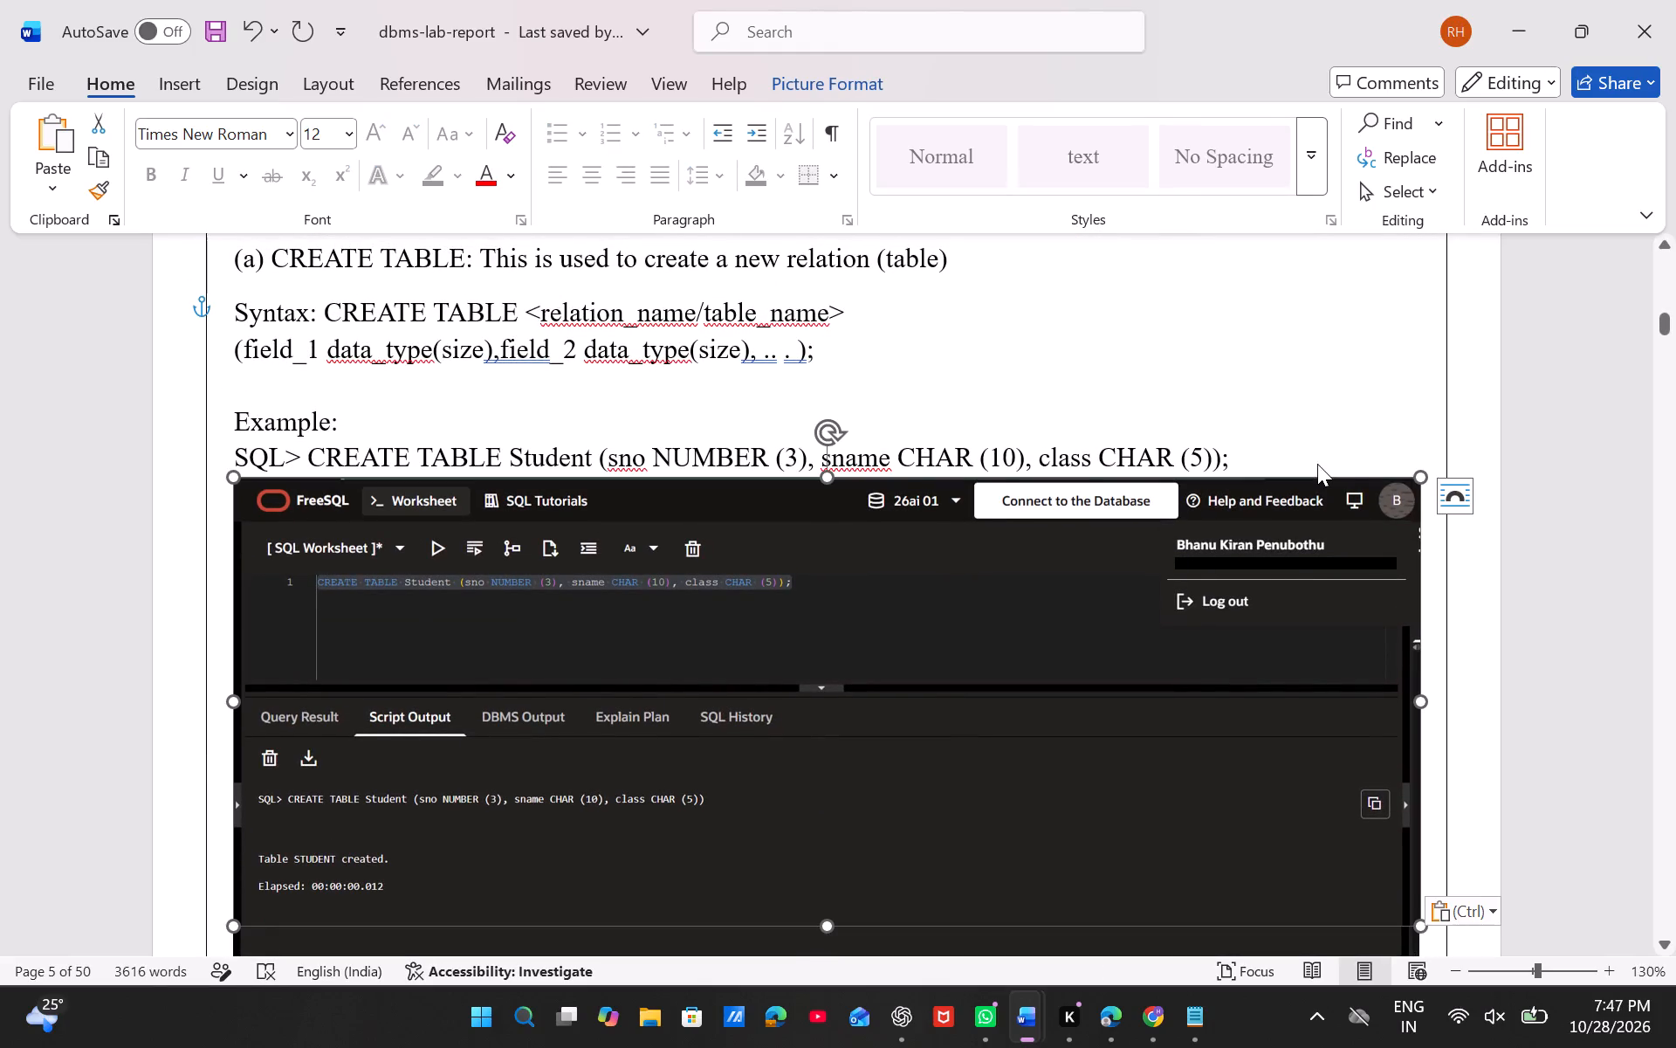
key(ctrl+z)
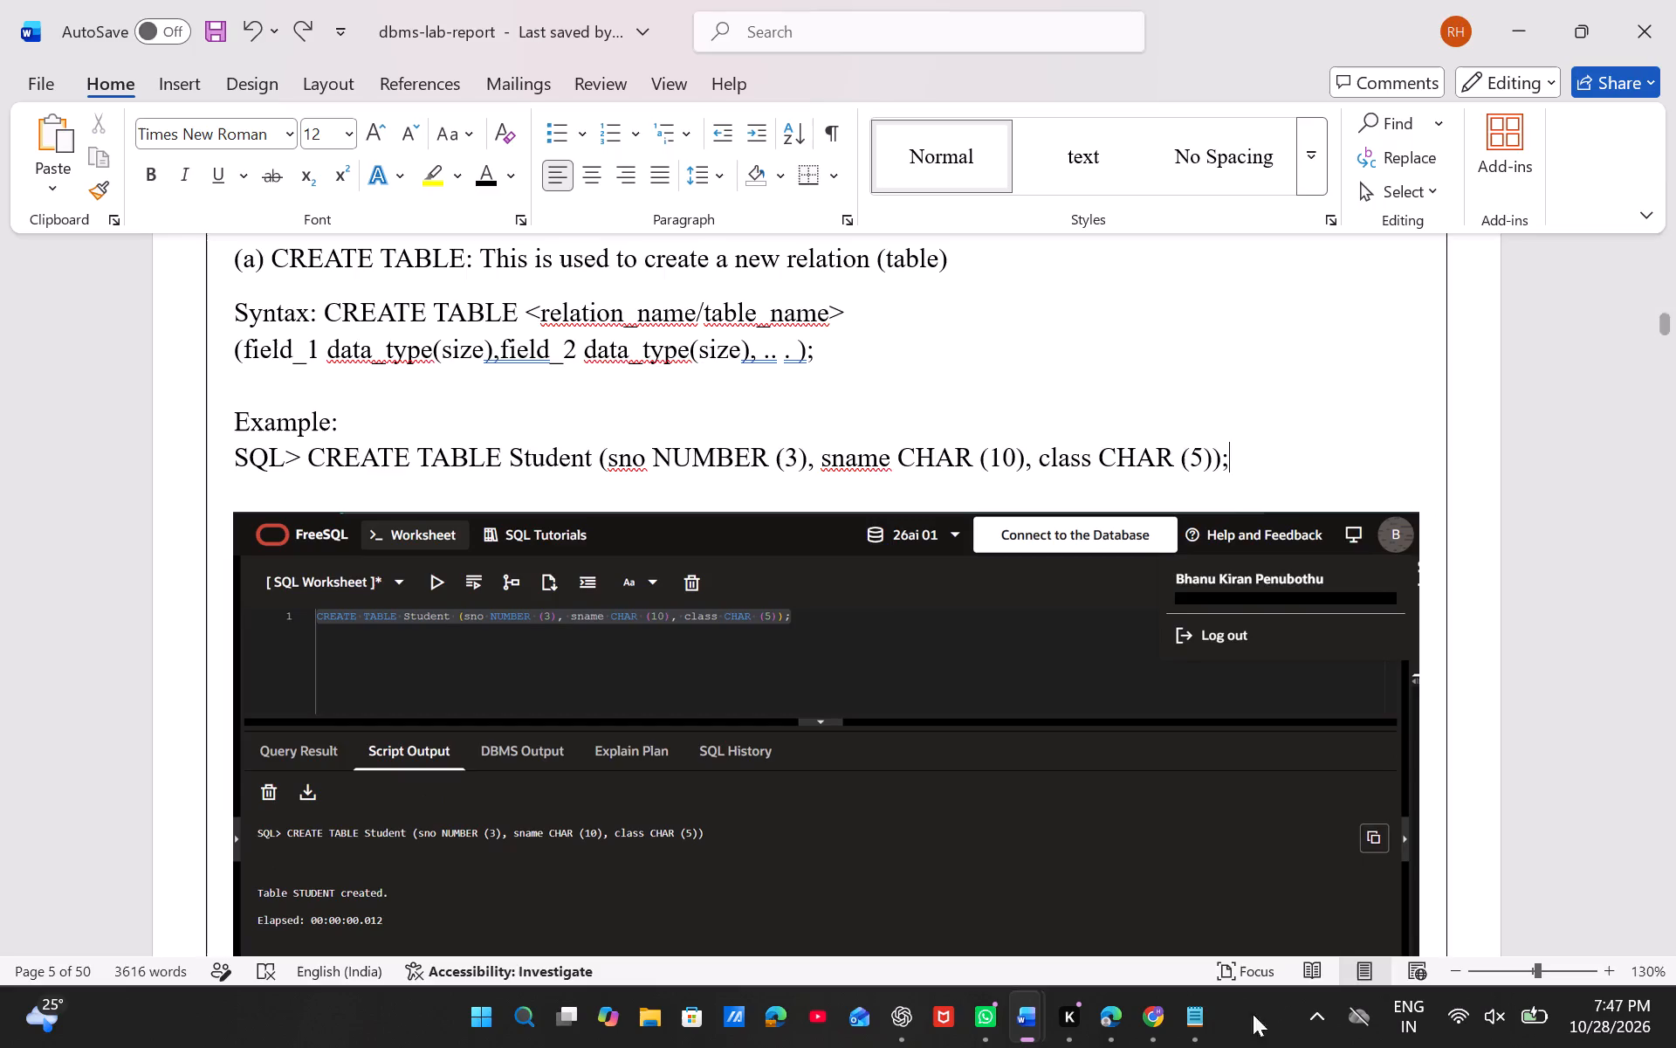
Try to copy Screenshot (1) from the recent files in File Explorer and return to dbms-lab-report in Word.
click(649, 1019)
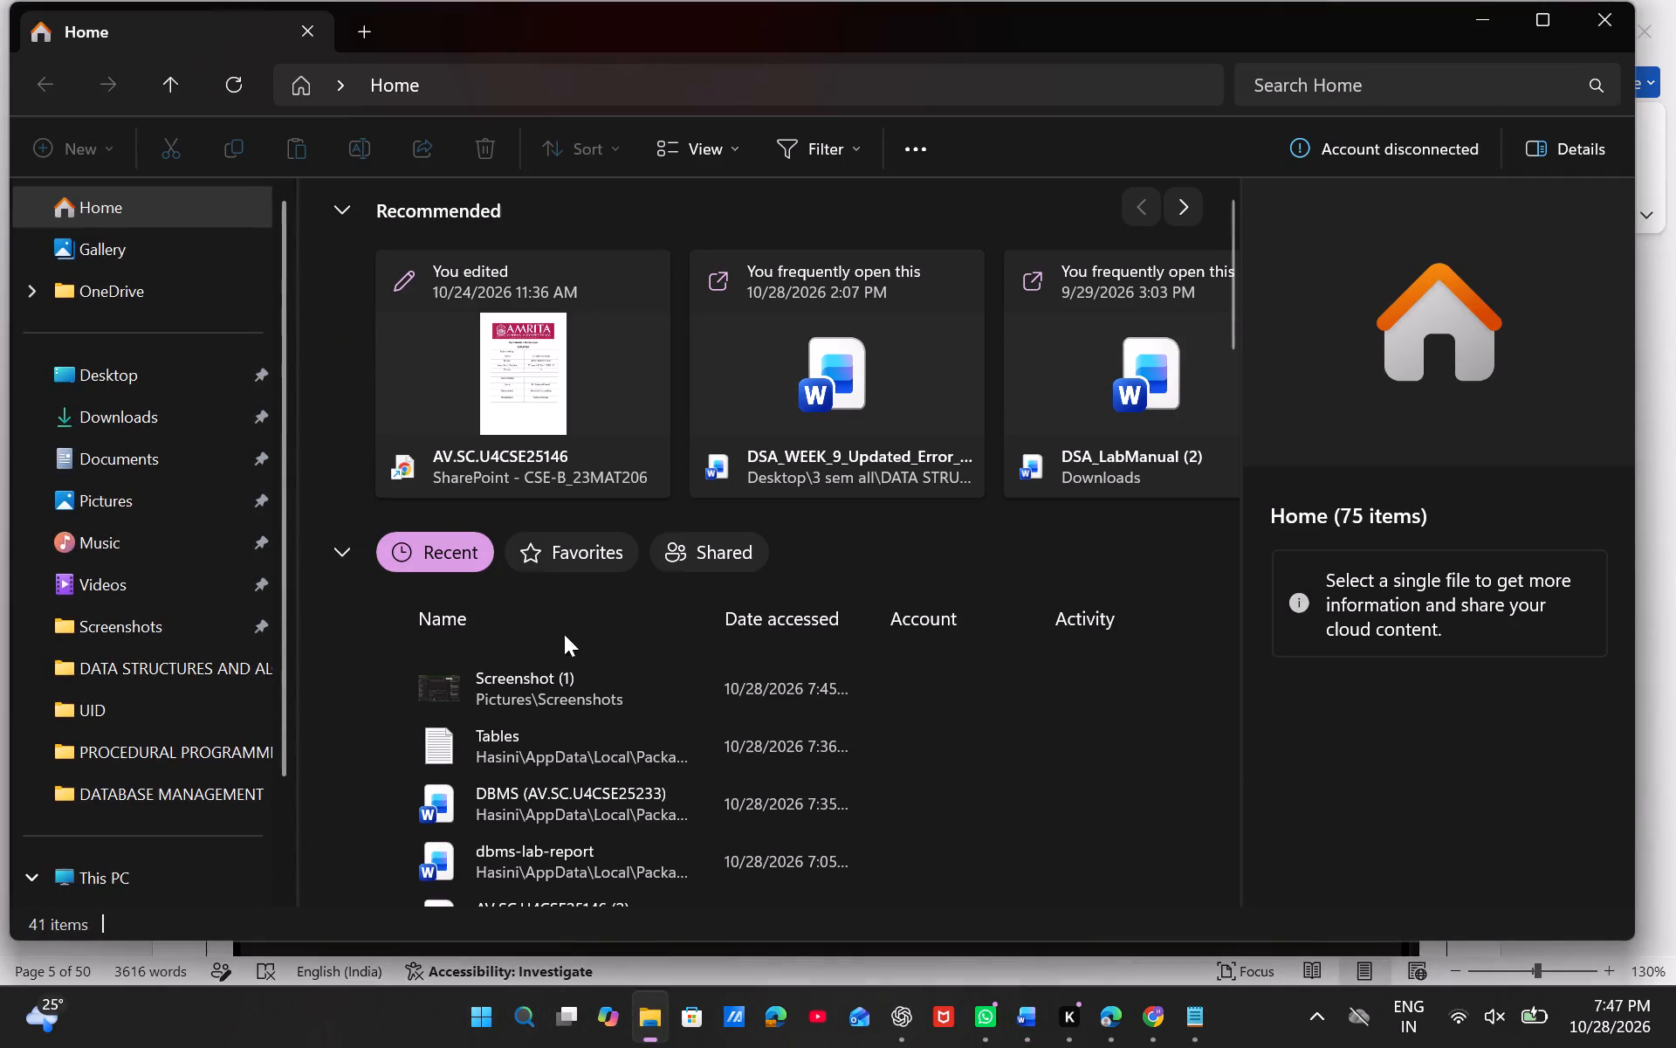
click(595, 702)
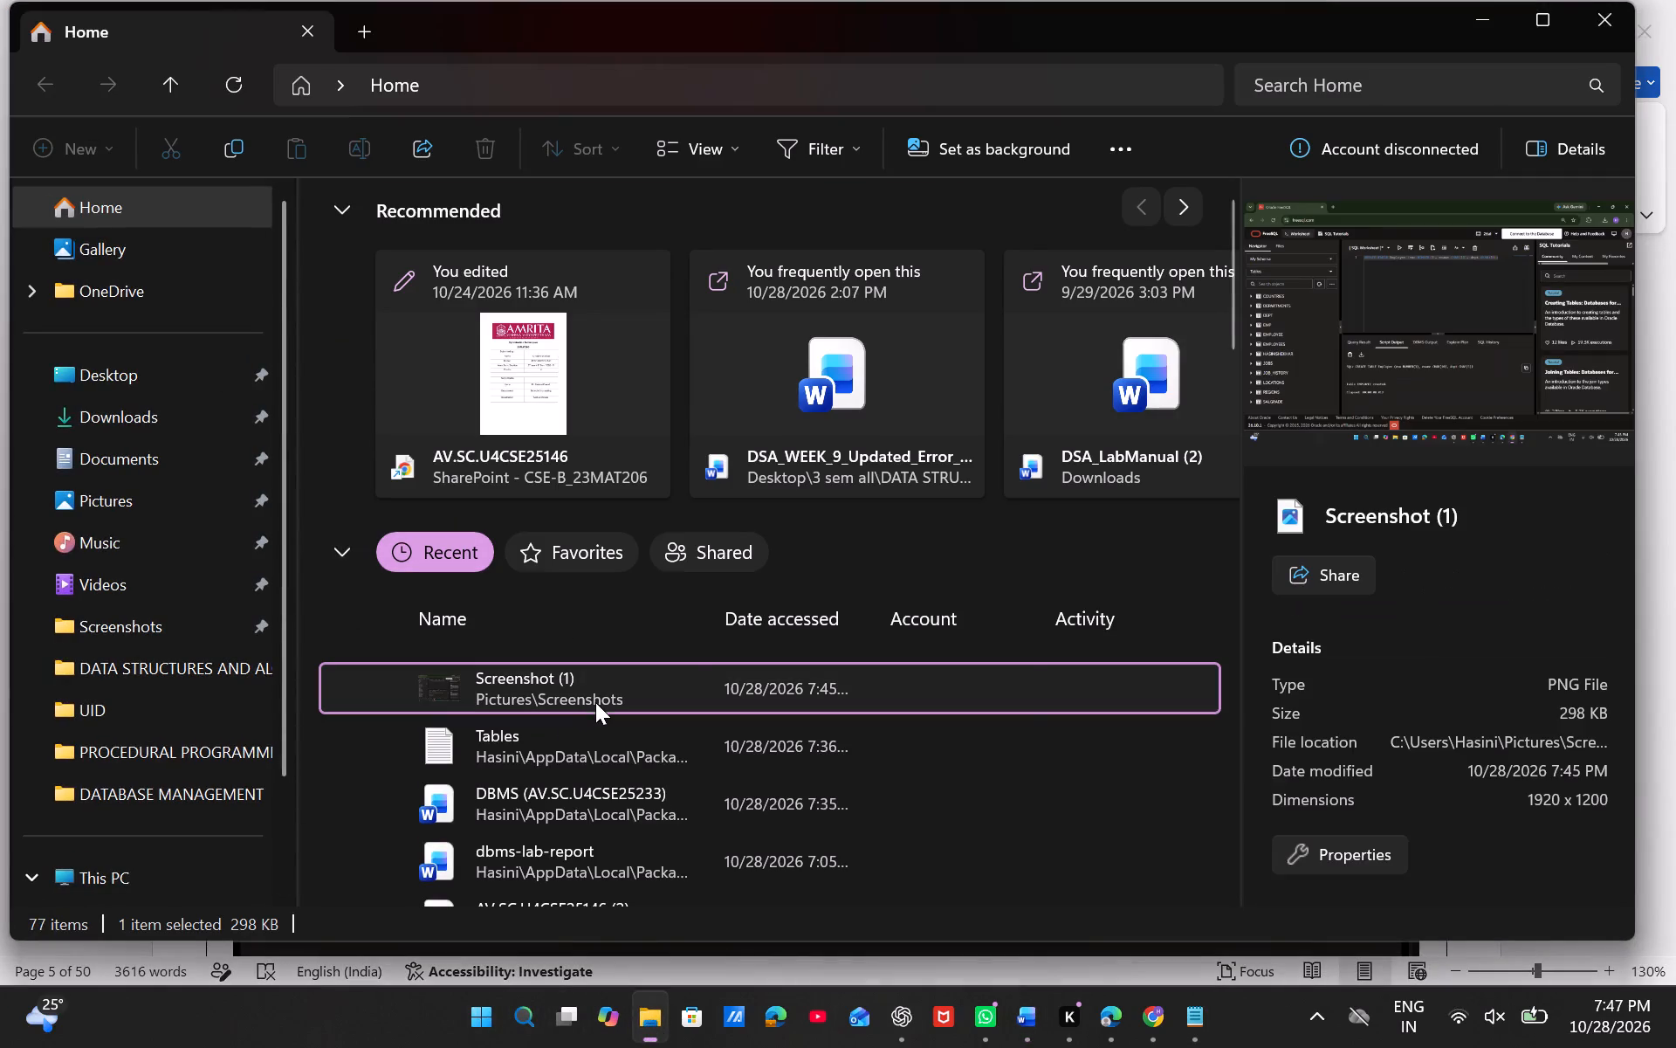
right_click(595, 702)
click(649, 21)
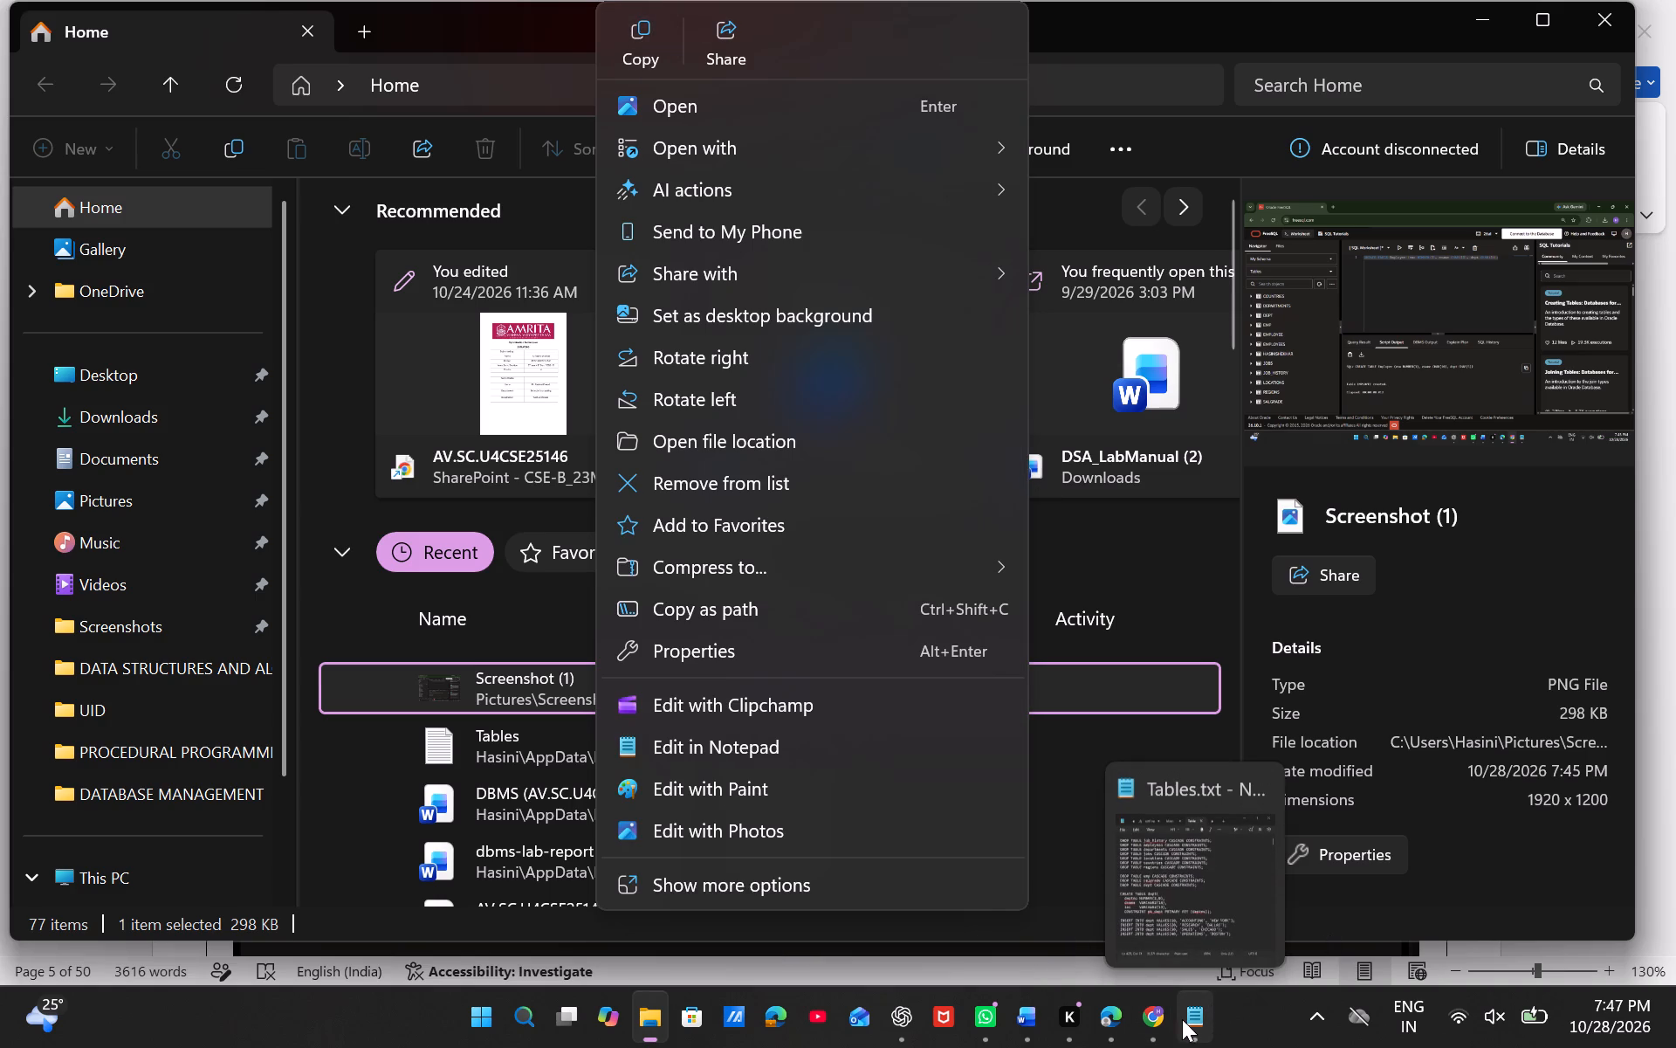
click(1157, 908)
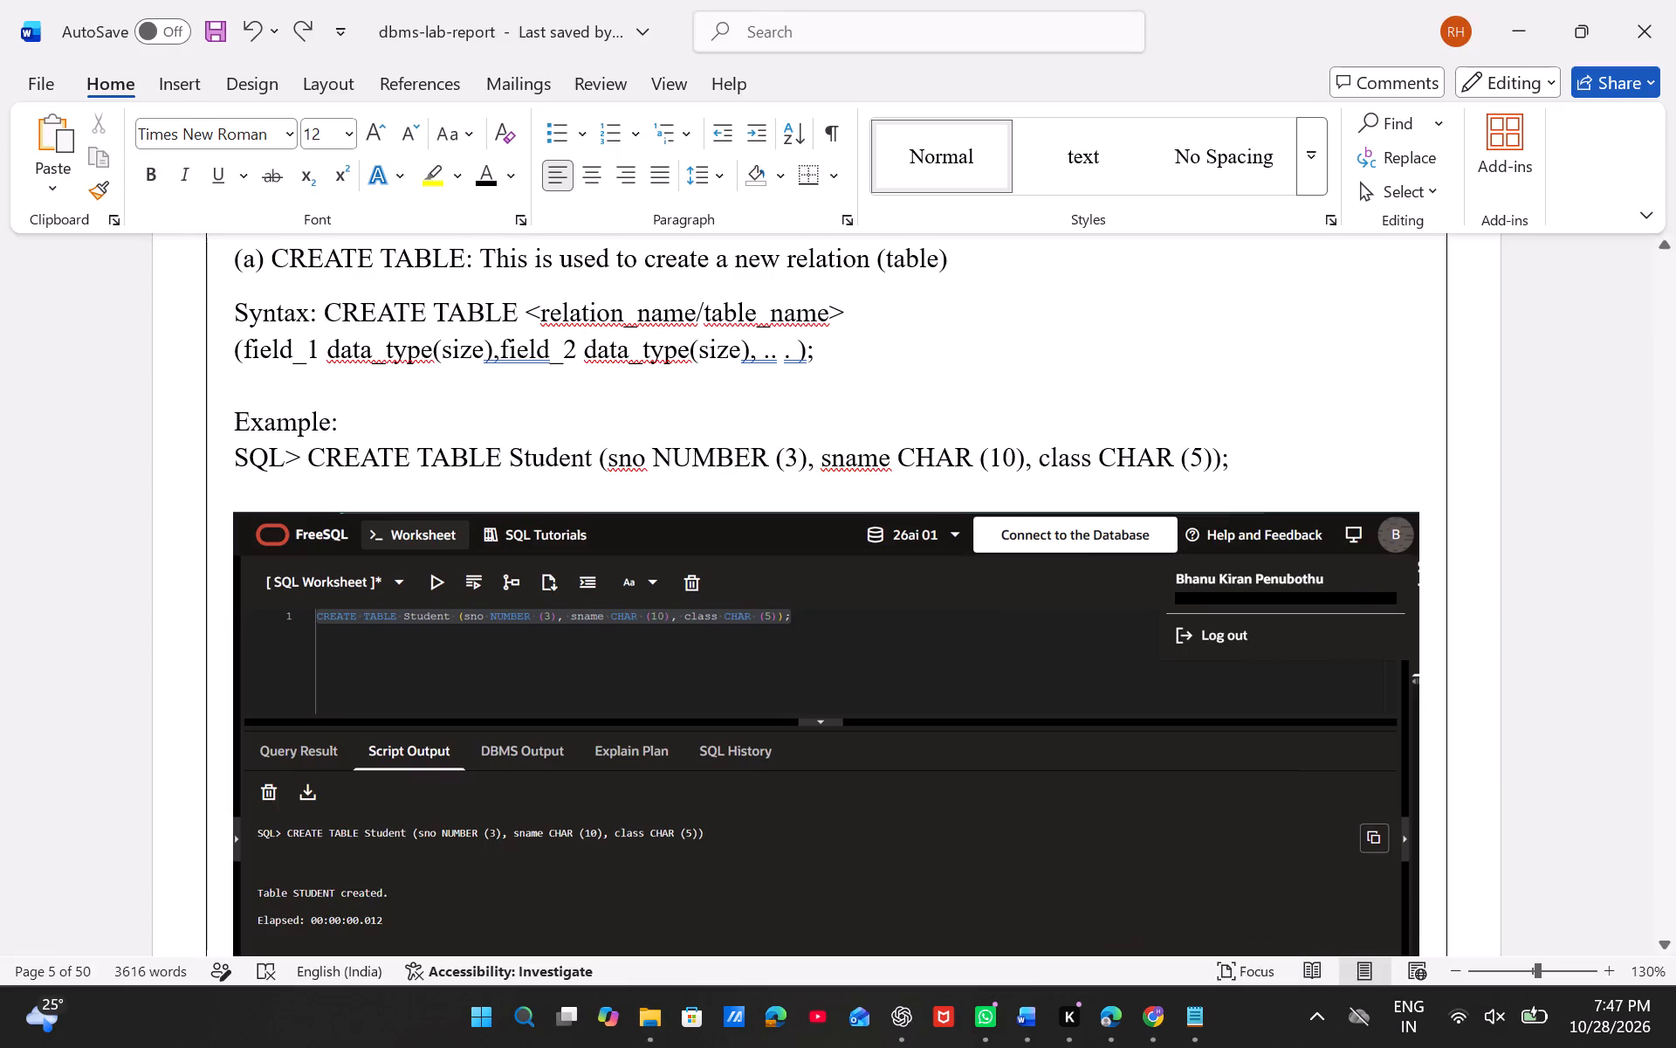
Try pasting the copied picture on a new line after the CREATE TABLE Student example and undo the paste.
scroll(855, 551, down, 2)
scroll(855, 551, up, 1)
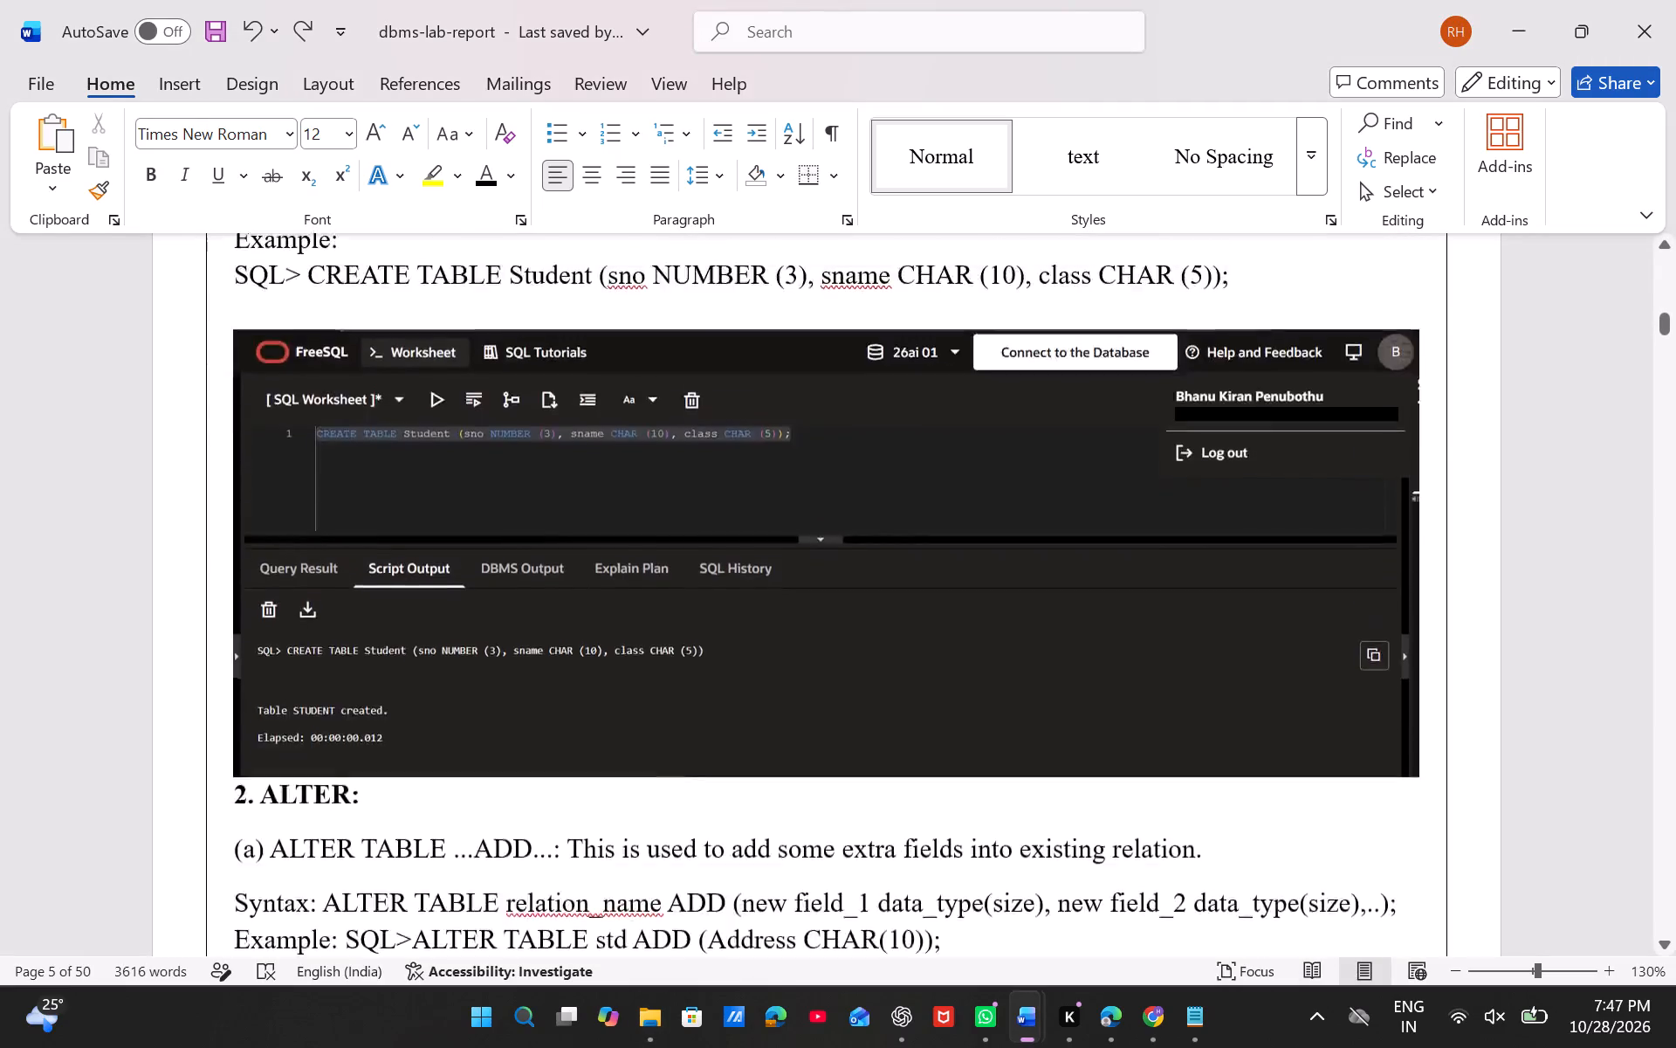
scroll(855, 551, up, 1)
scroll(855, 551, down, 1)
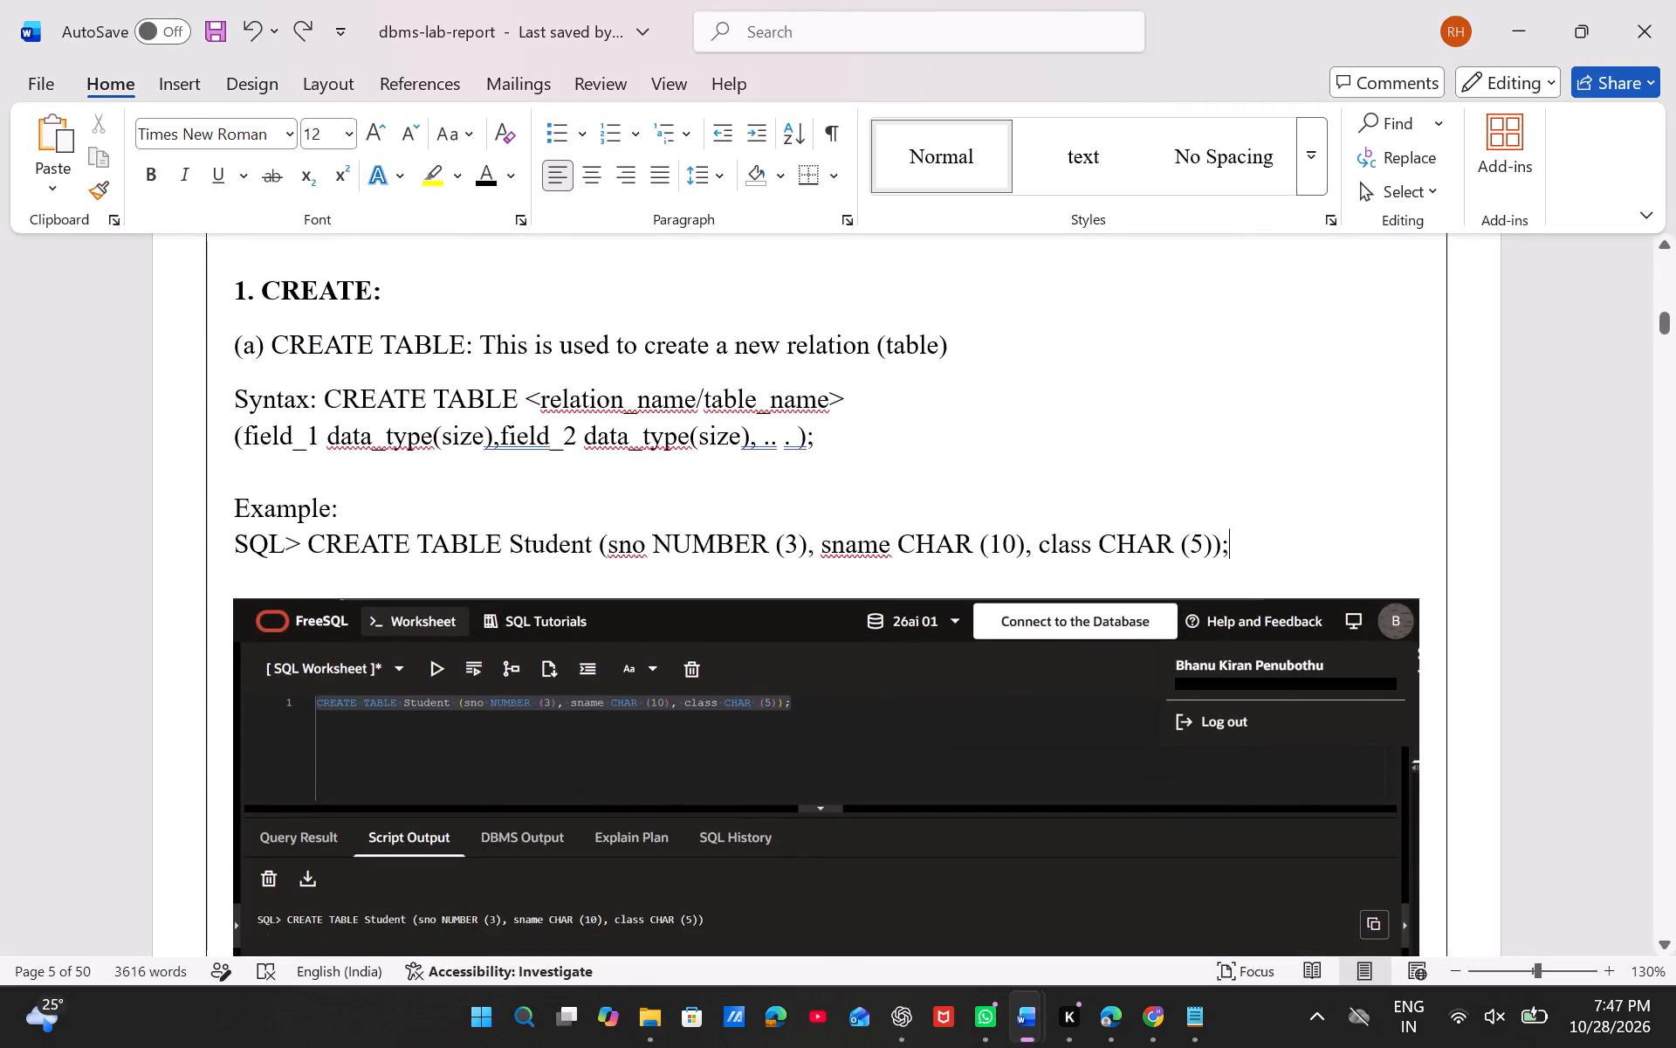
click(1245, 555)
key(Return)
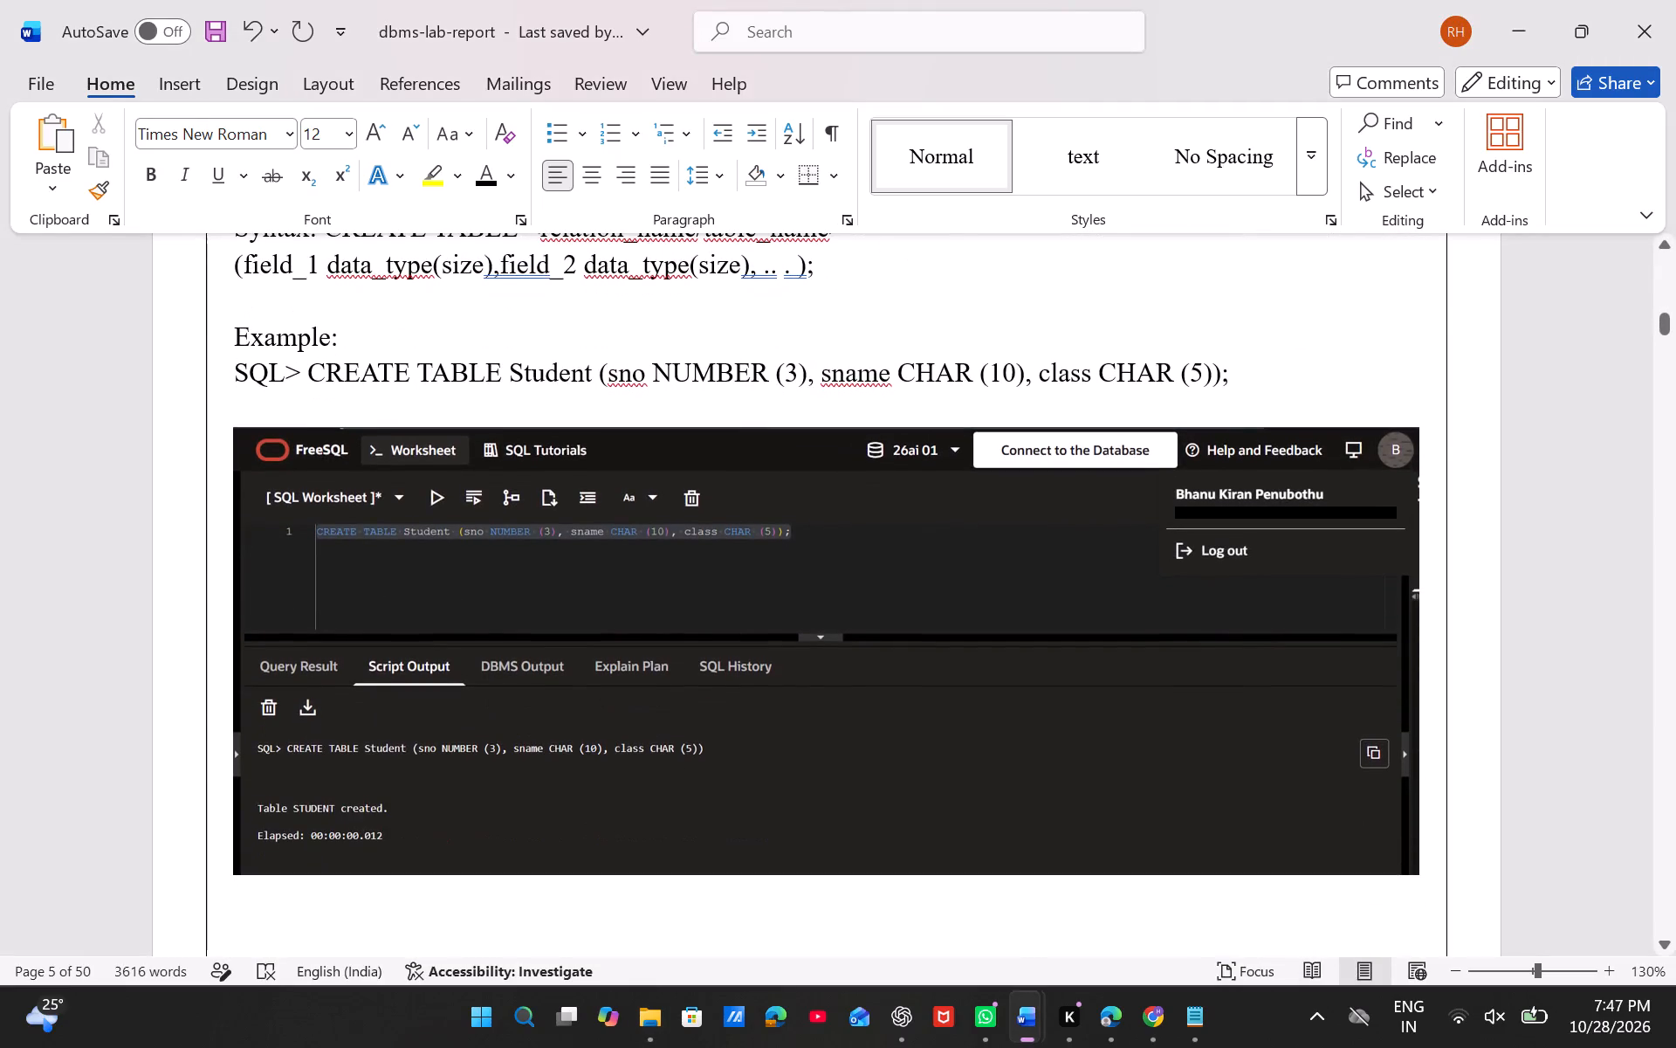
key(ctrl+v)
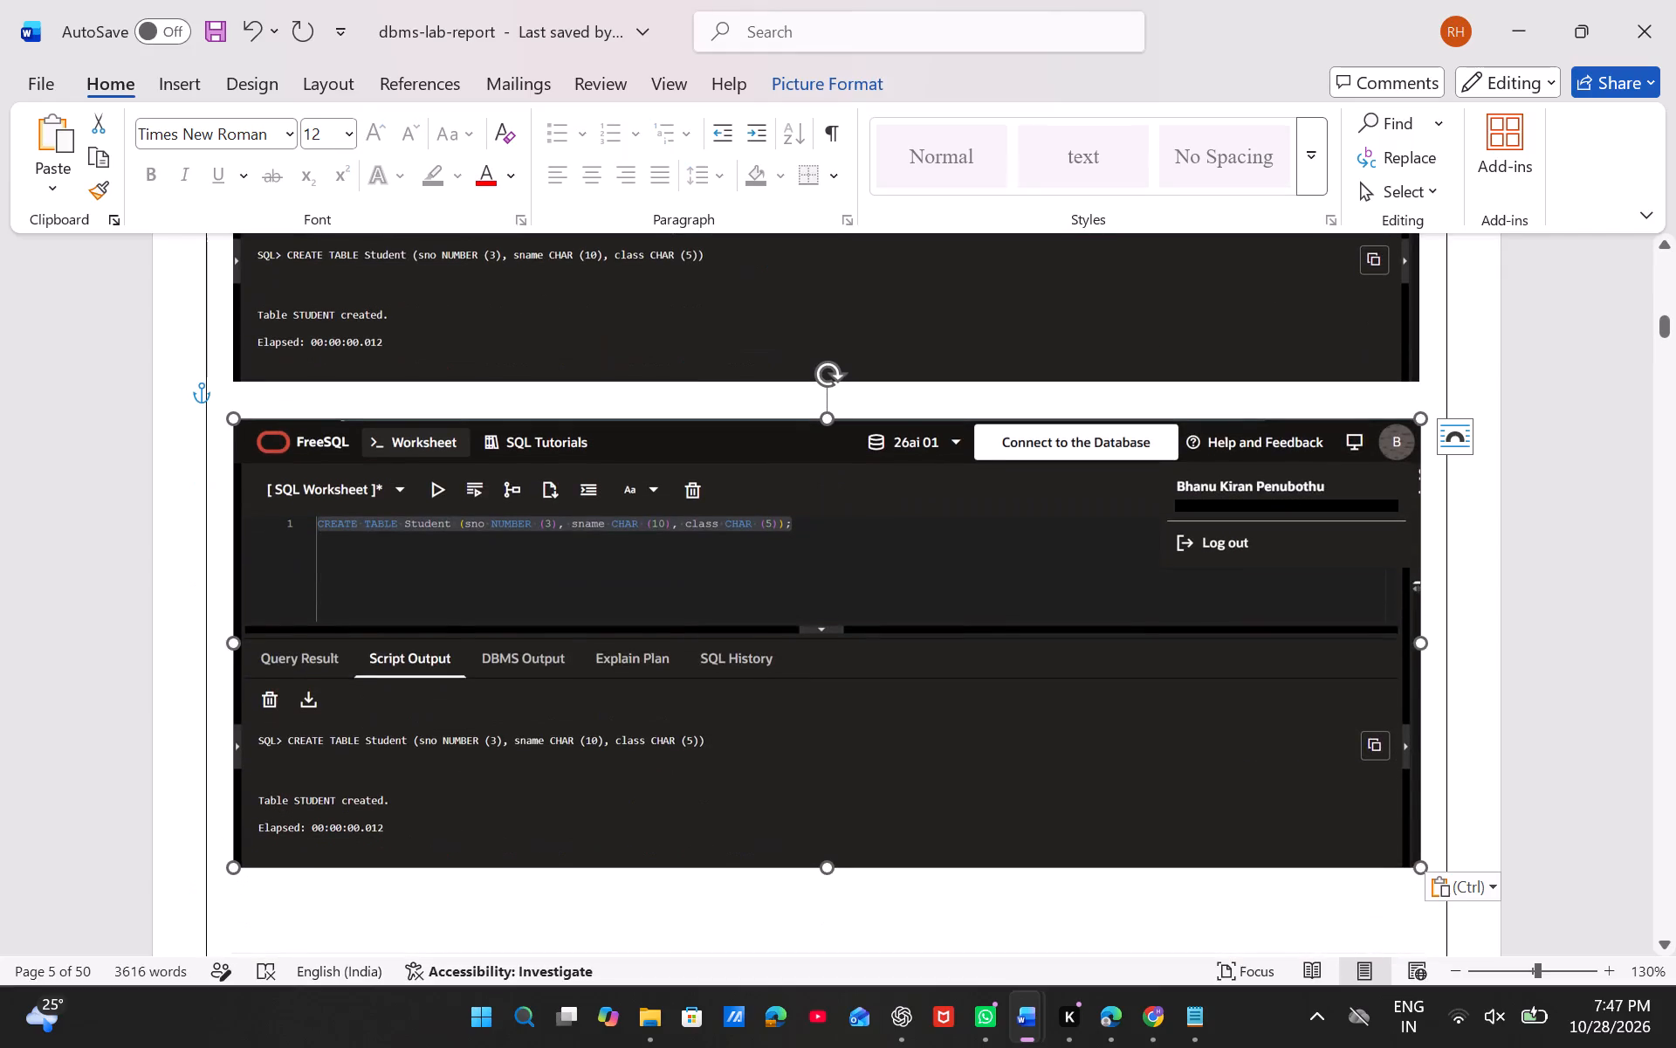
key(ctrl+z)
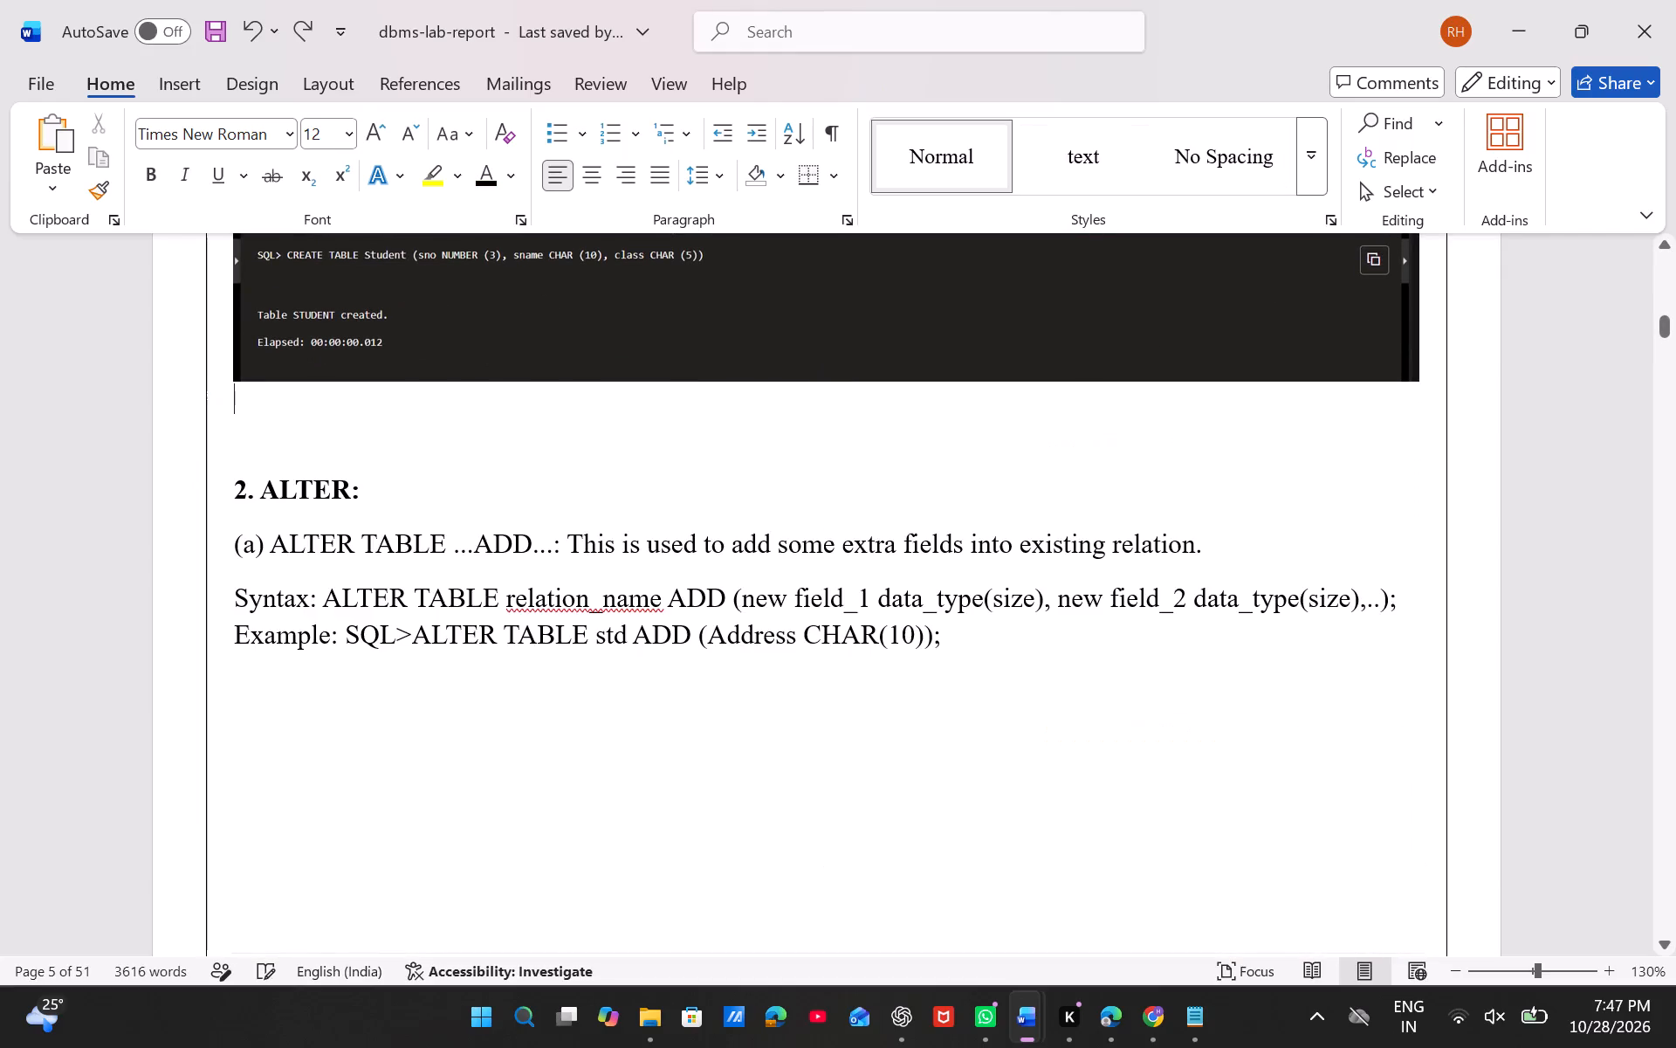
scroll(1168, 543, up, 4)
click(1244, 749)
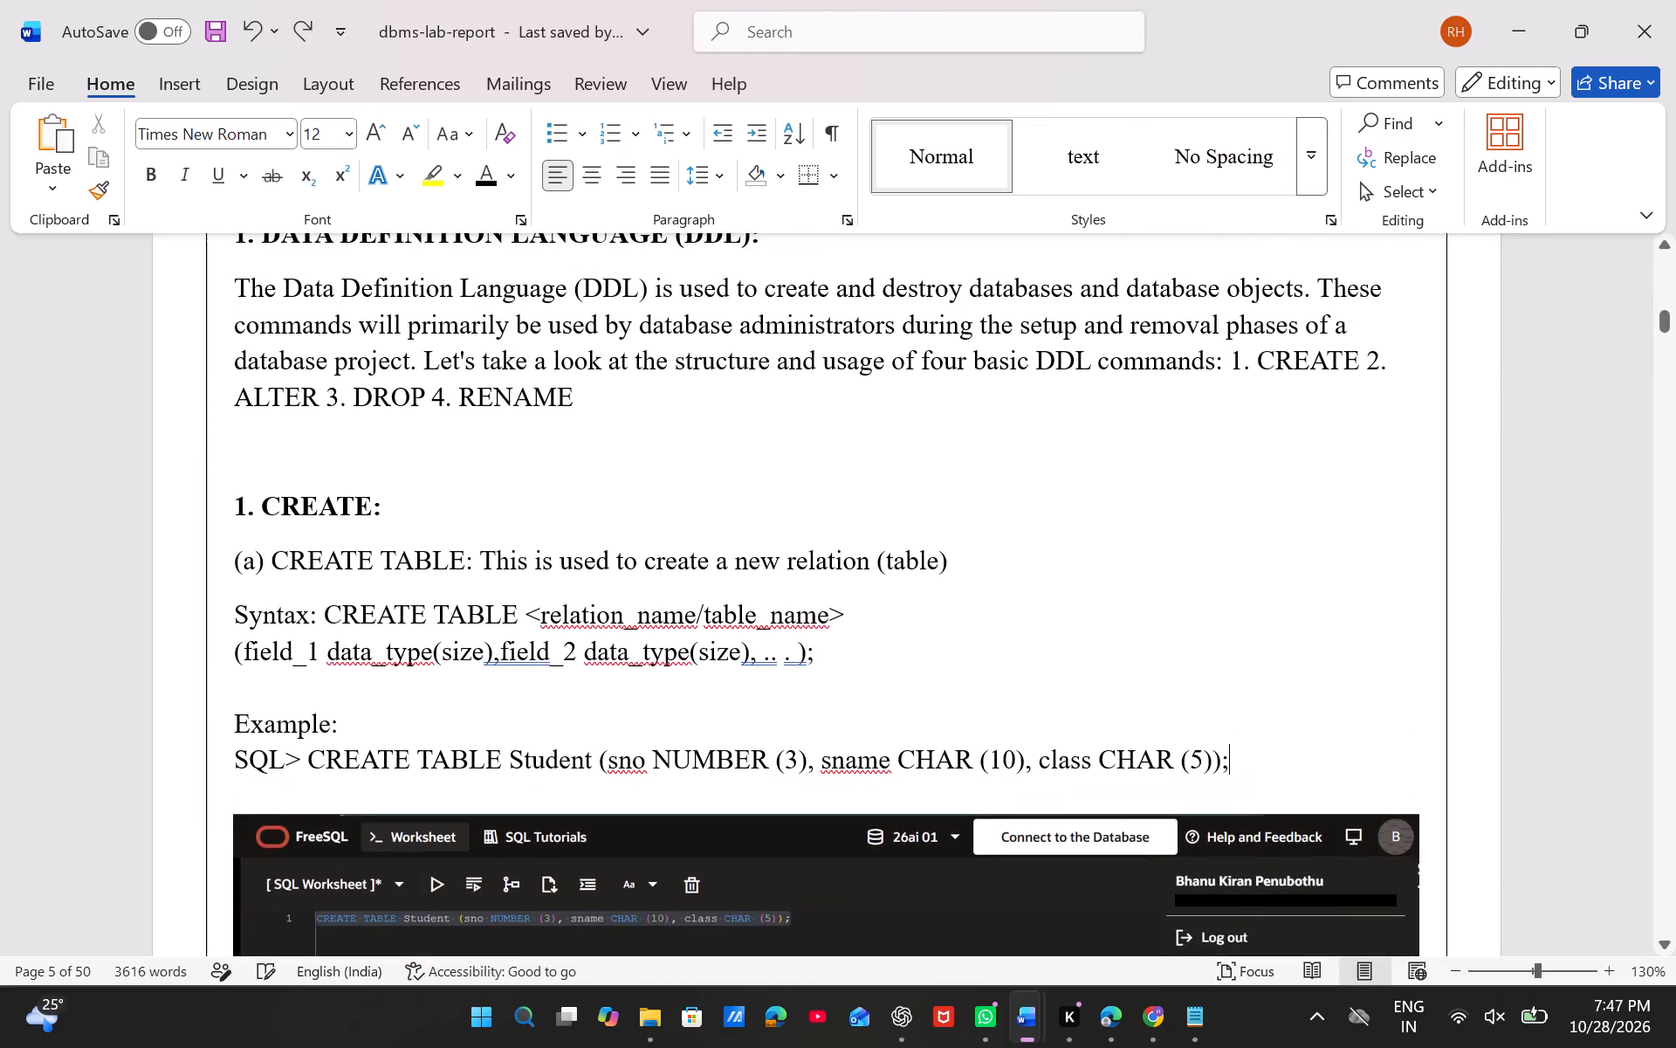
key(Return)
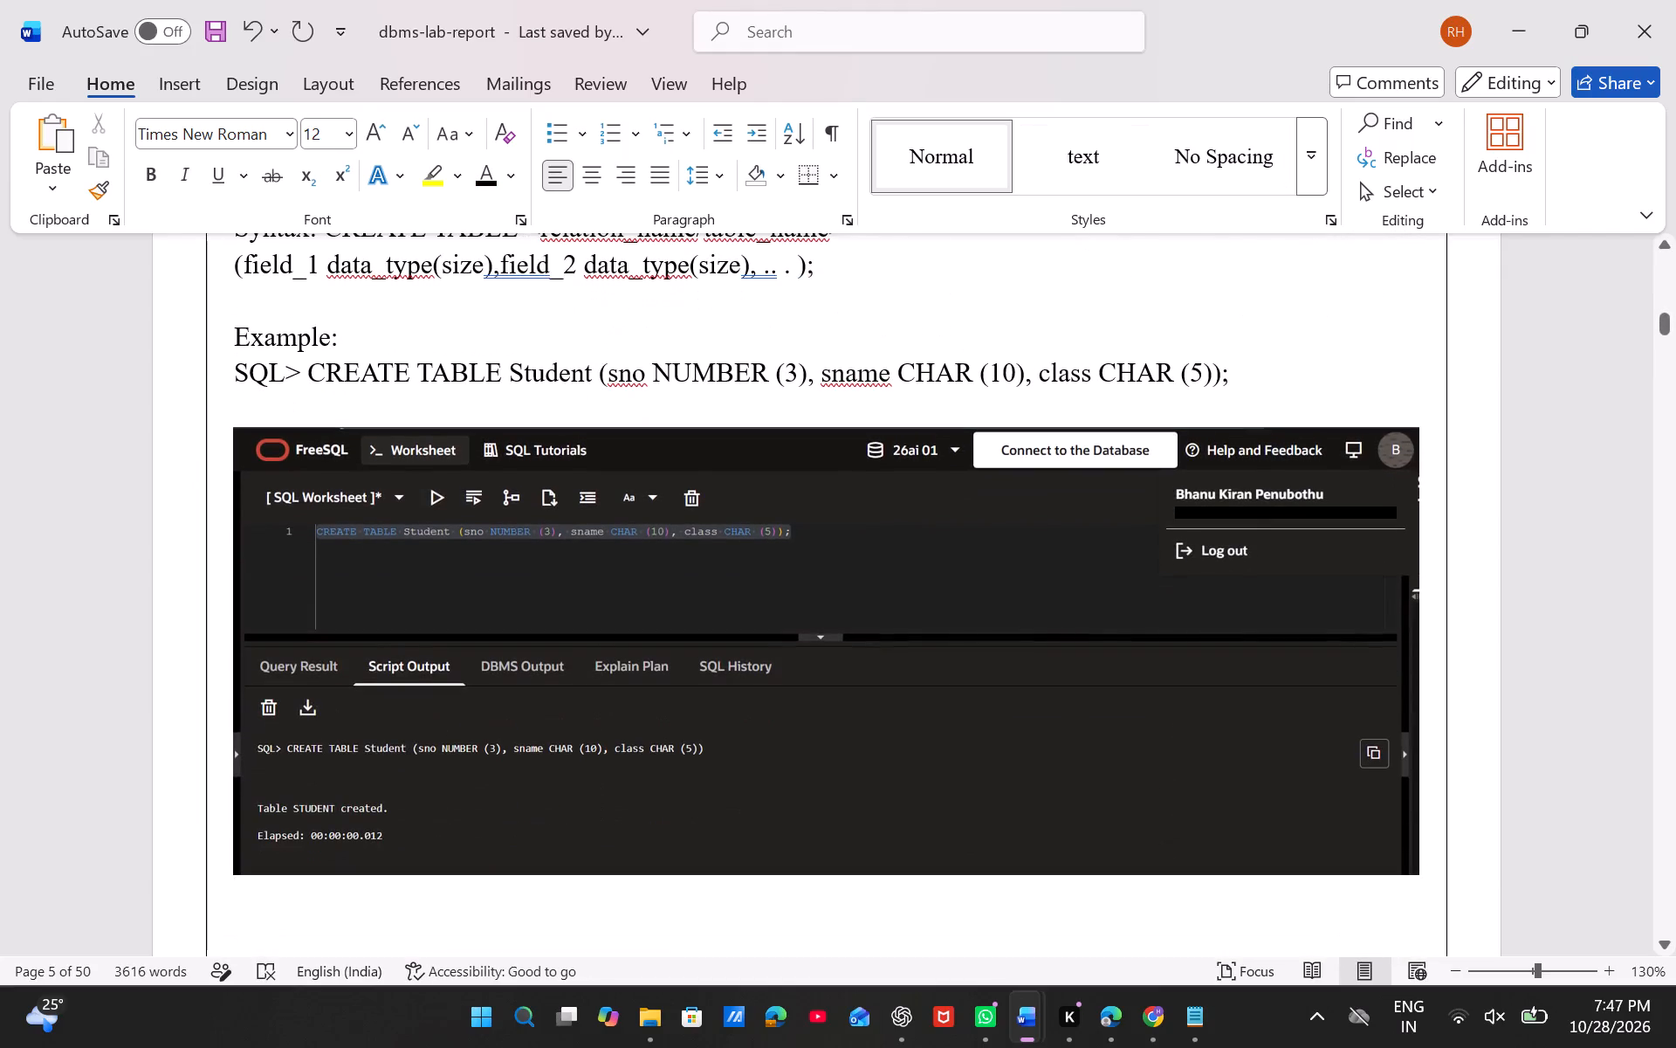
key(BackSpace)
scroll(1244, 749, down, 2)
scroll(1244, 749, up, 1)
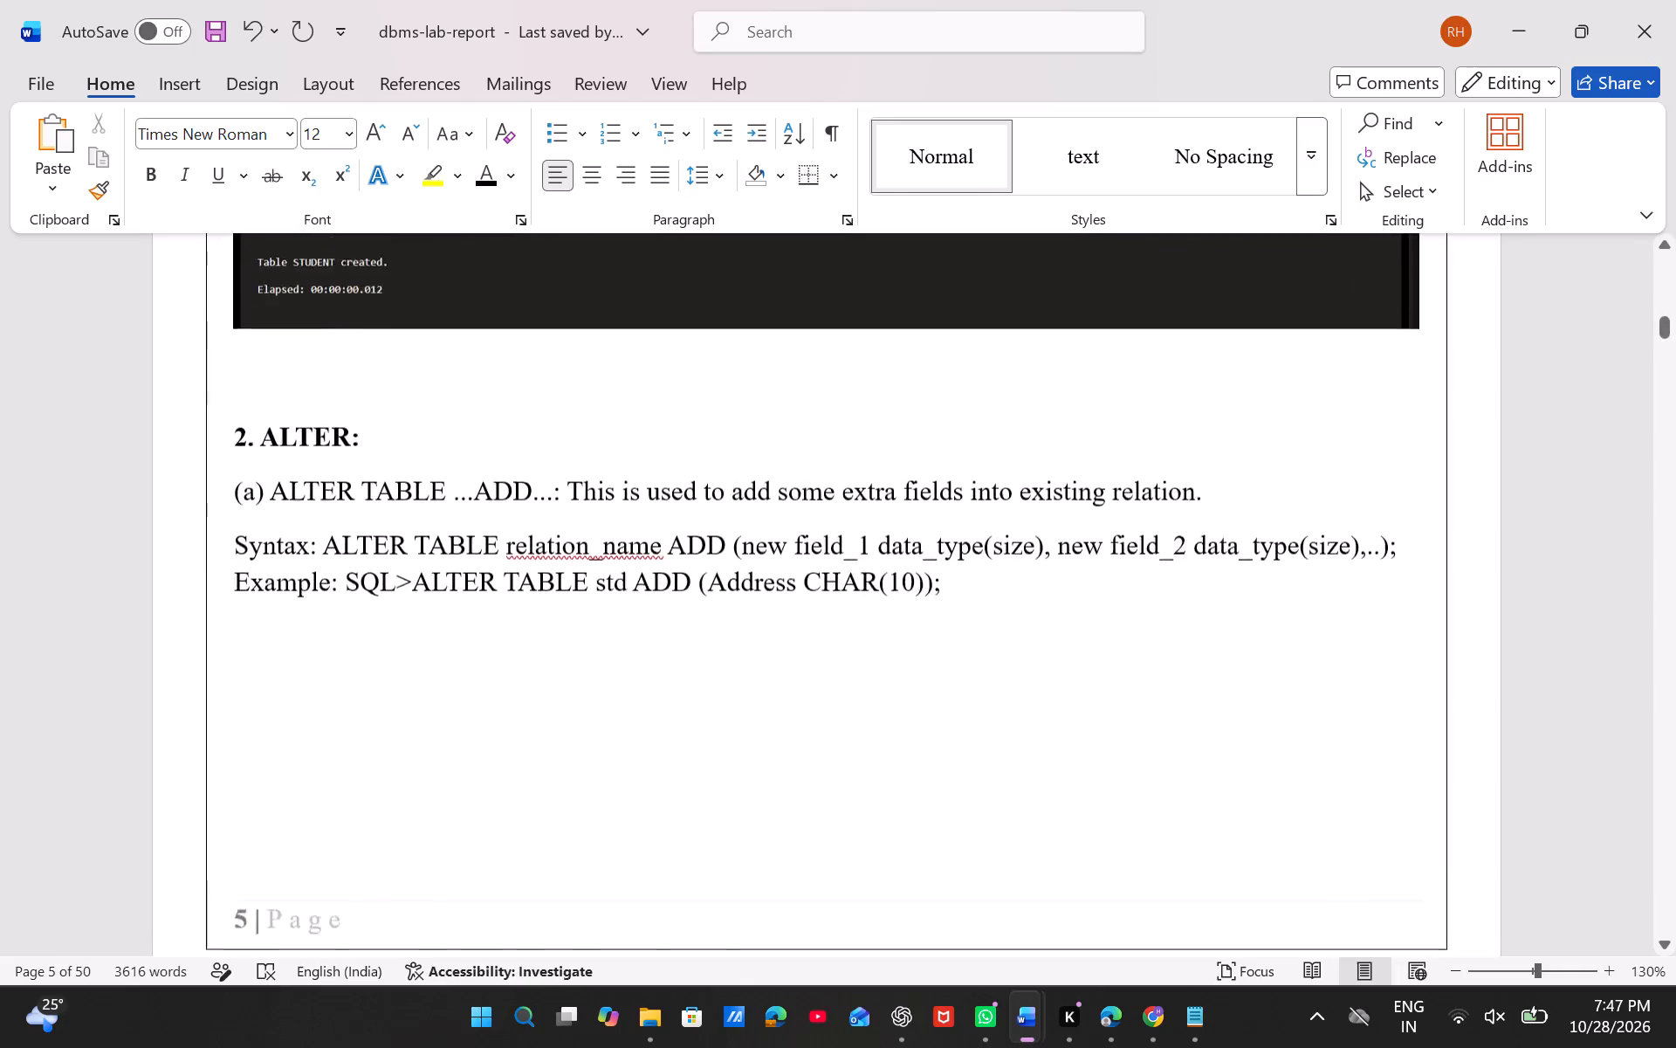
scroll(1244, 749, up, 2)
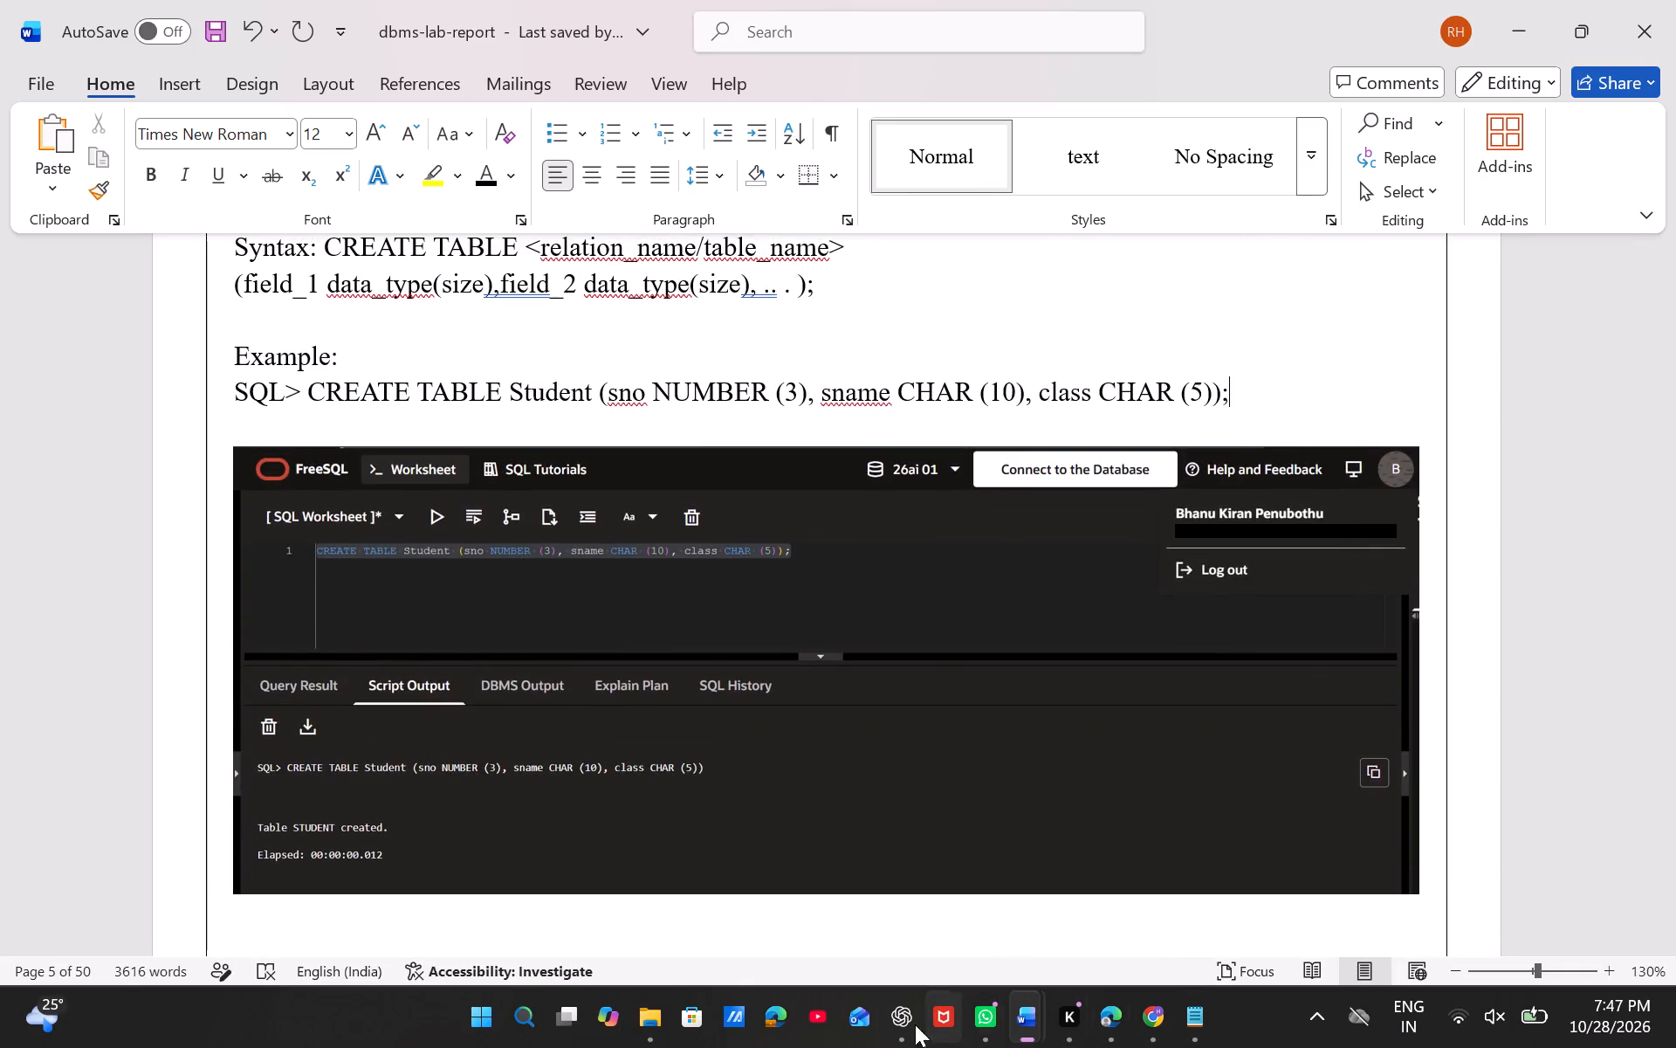
Switch to File Explorer and open Screenshot (1) from the recent files to check the captured picture, then close it.
click(656, 1021)
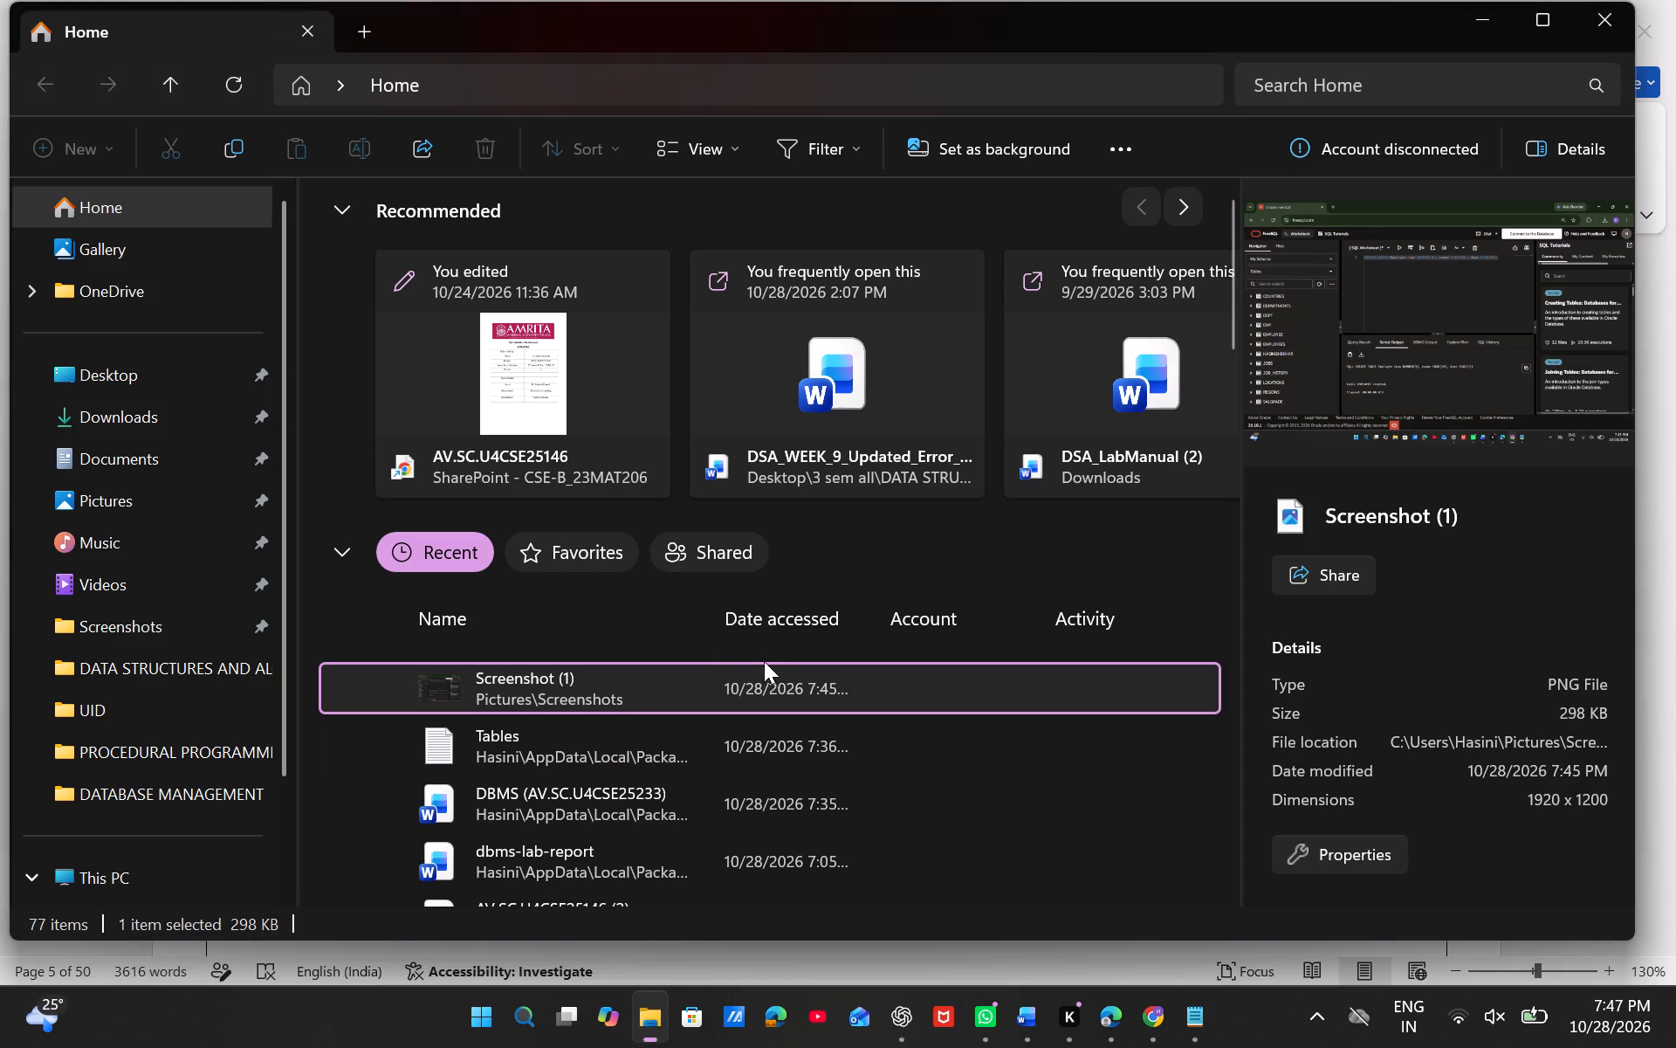
right_click(766, 671)
double_click(501, 671)
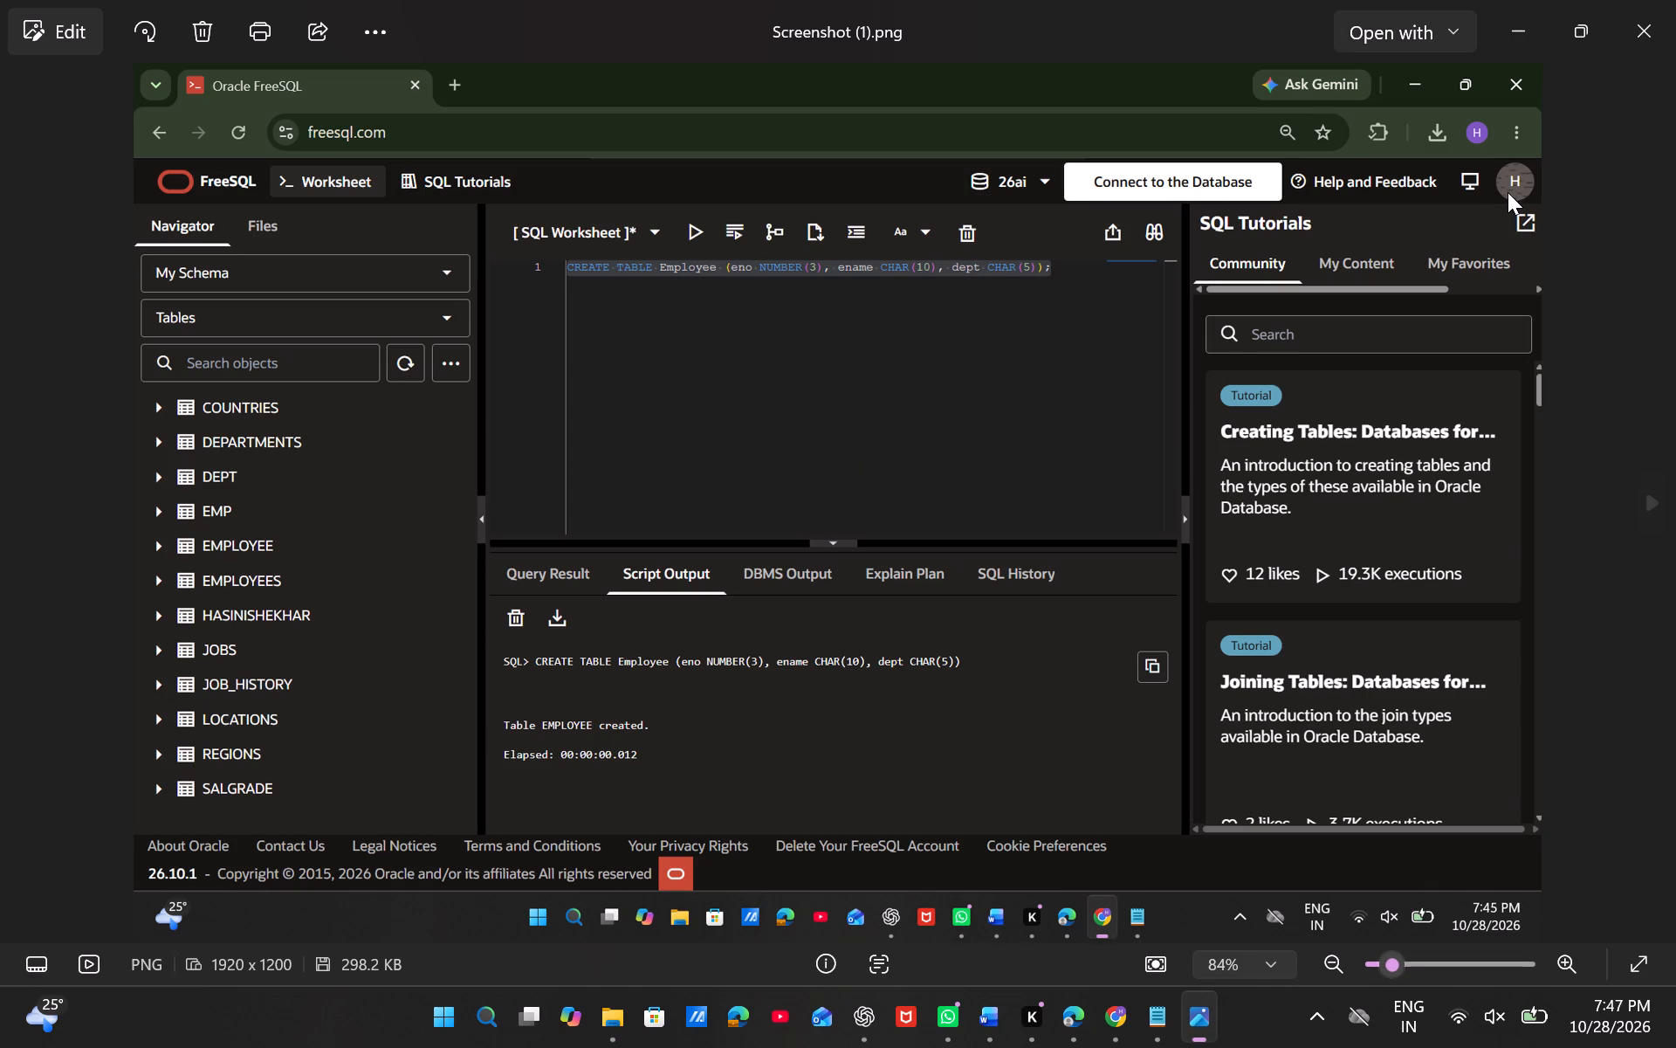
click(1673, 0)
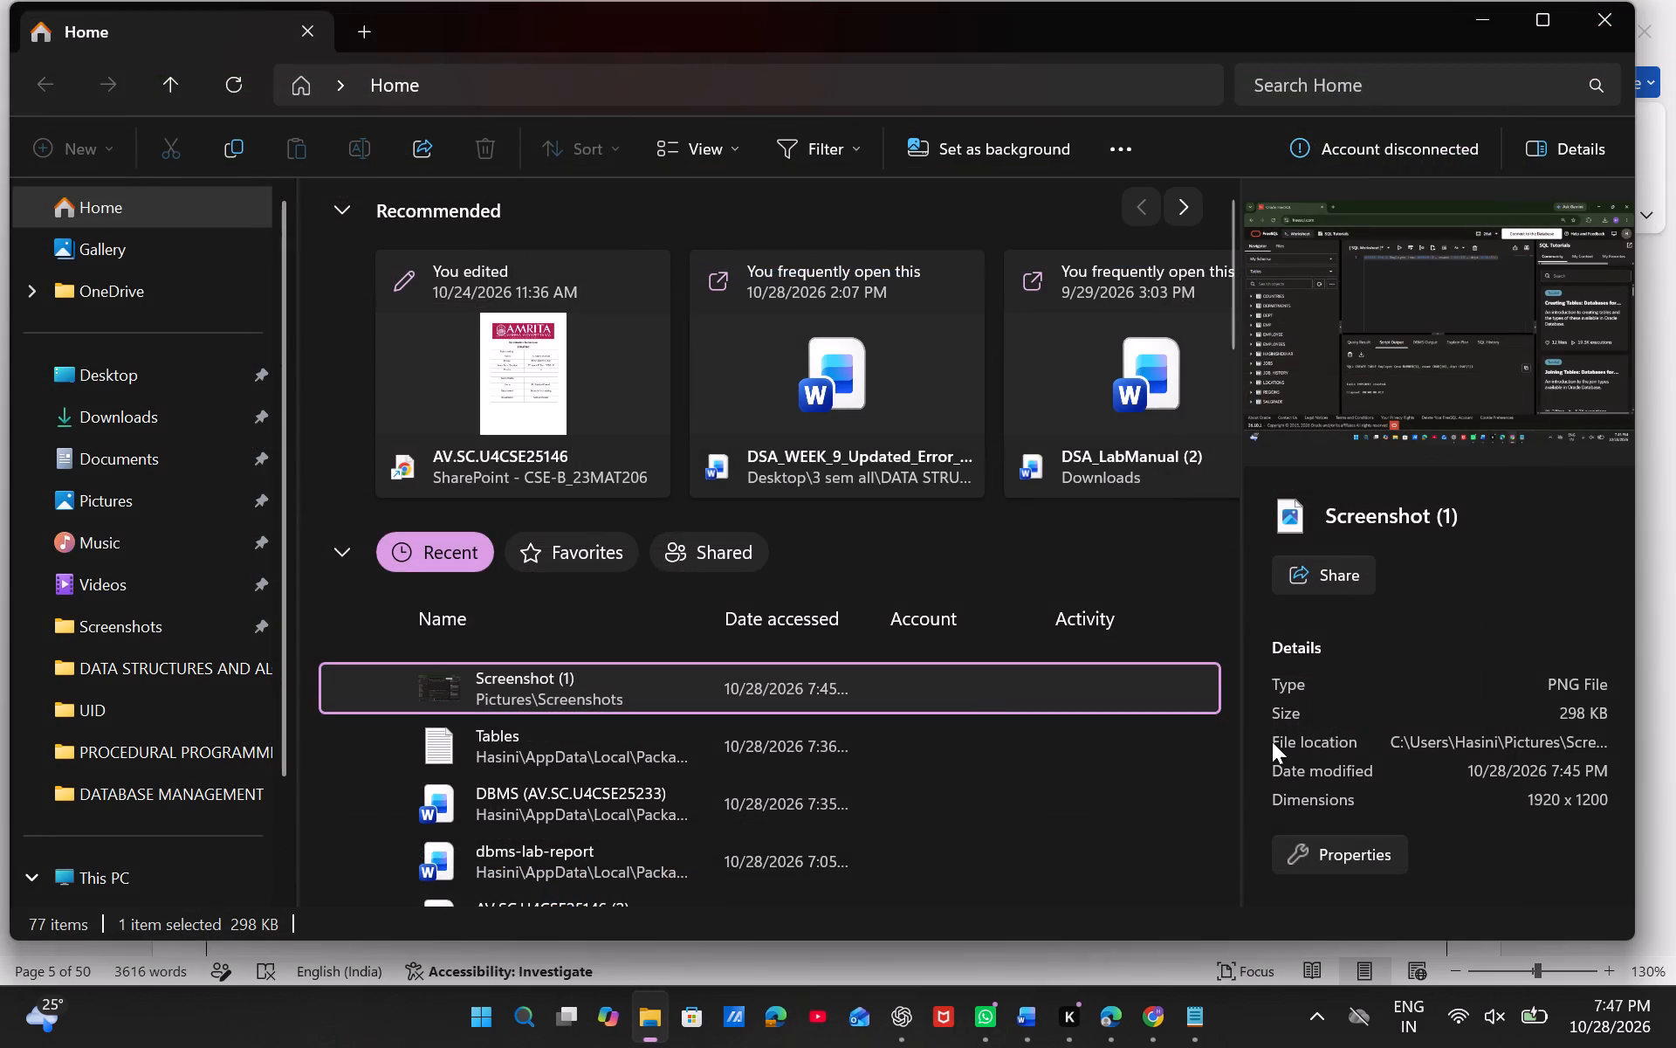
Switch to FreeSQL in Chrome and take a full-screen snip of the CREATE TABLE Employee run with the account details open.
click(1178, 899)
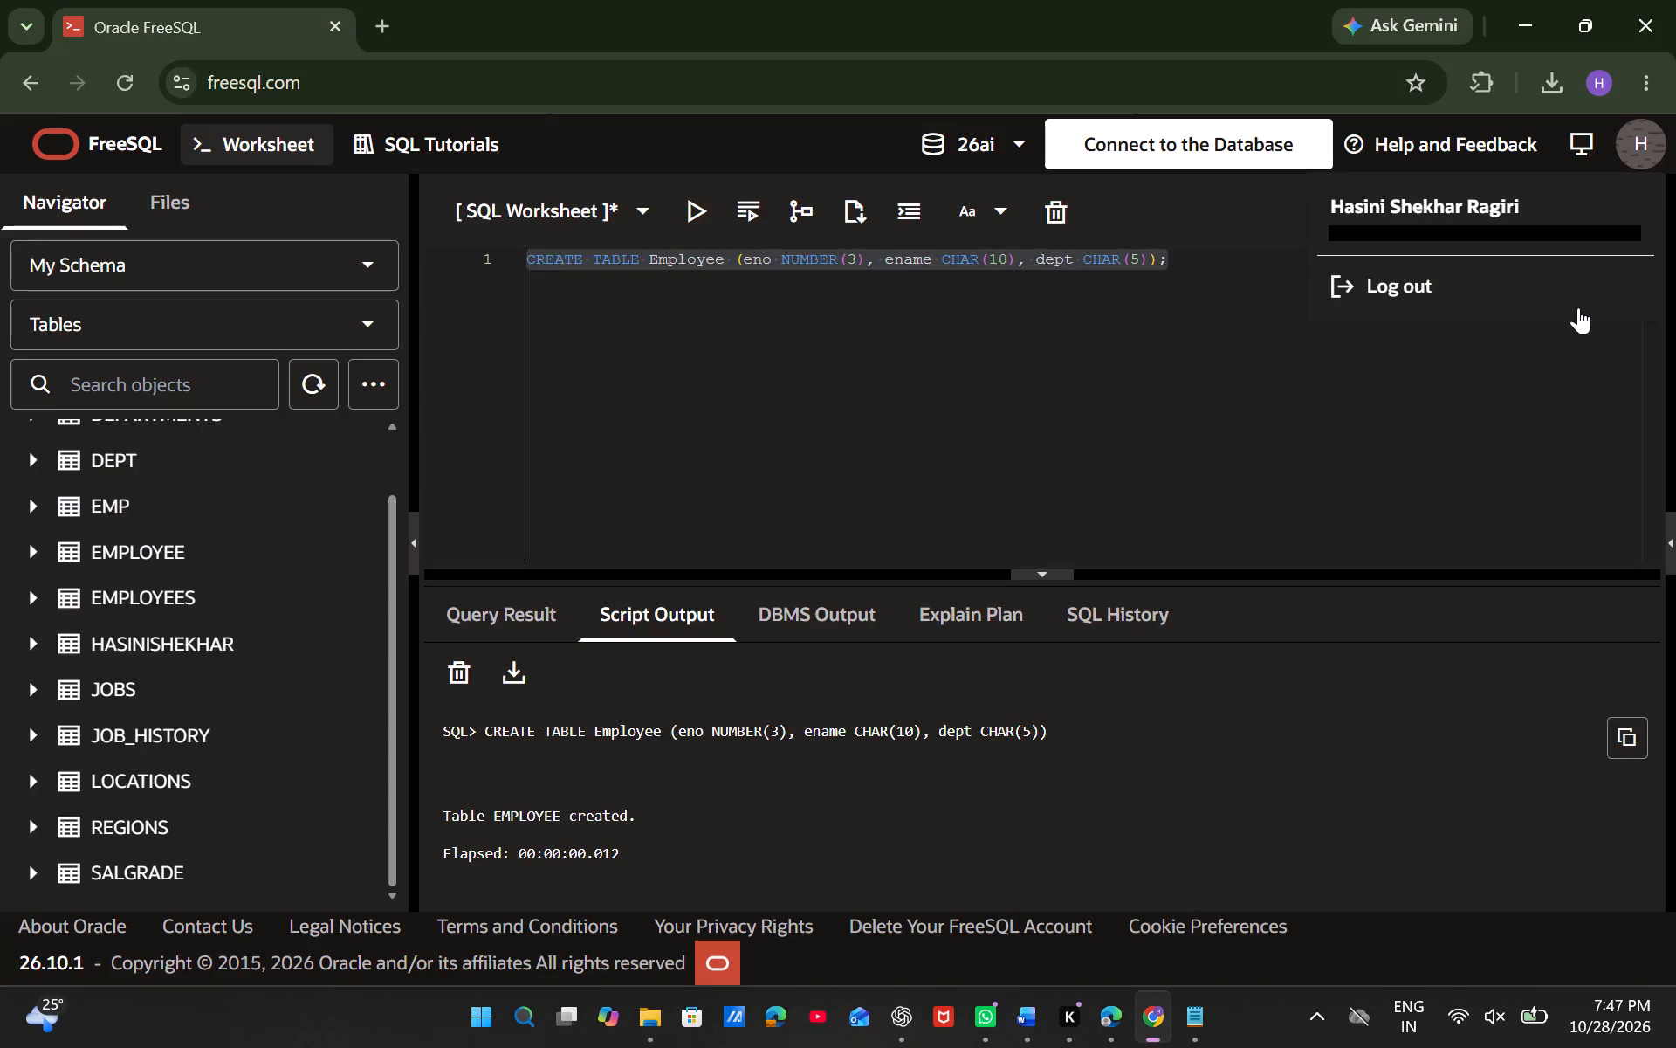
key(Print)
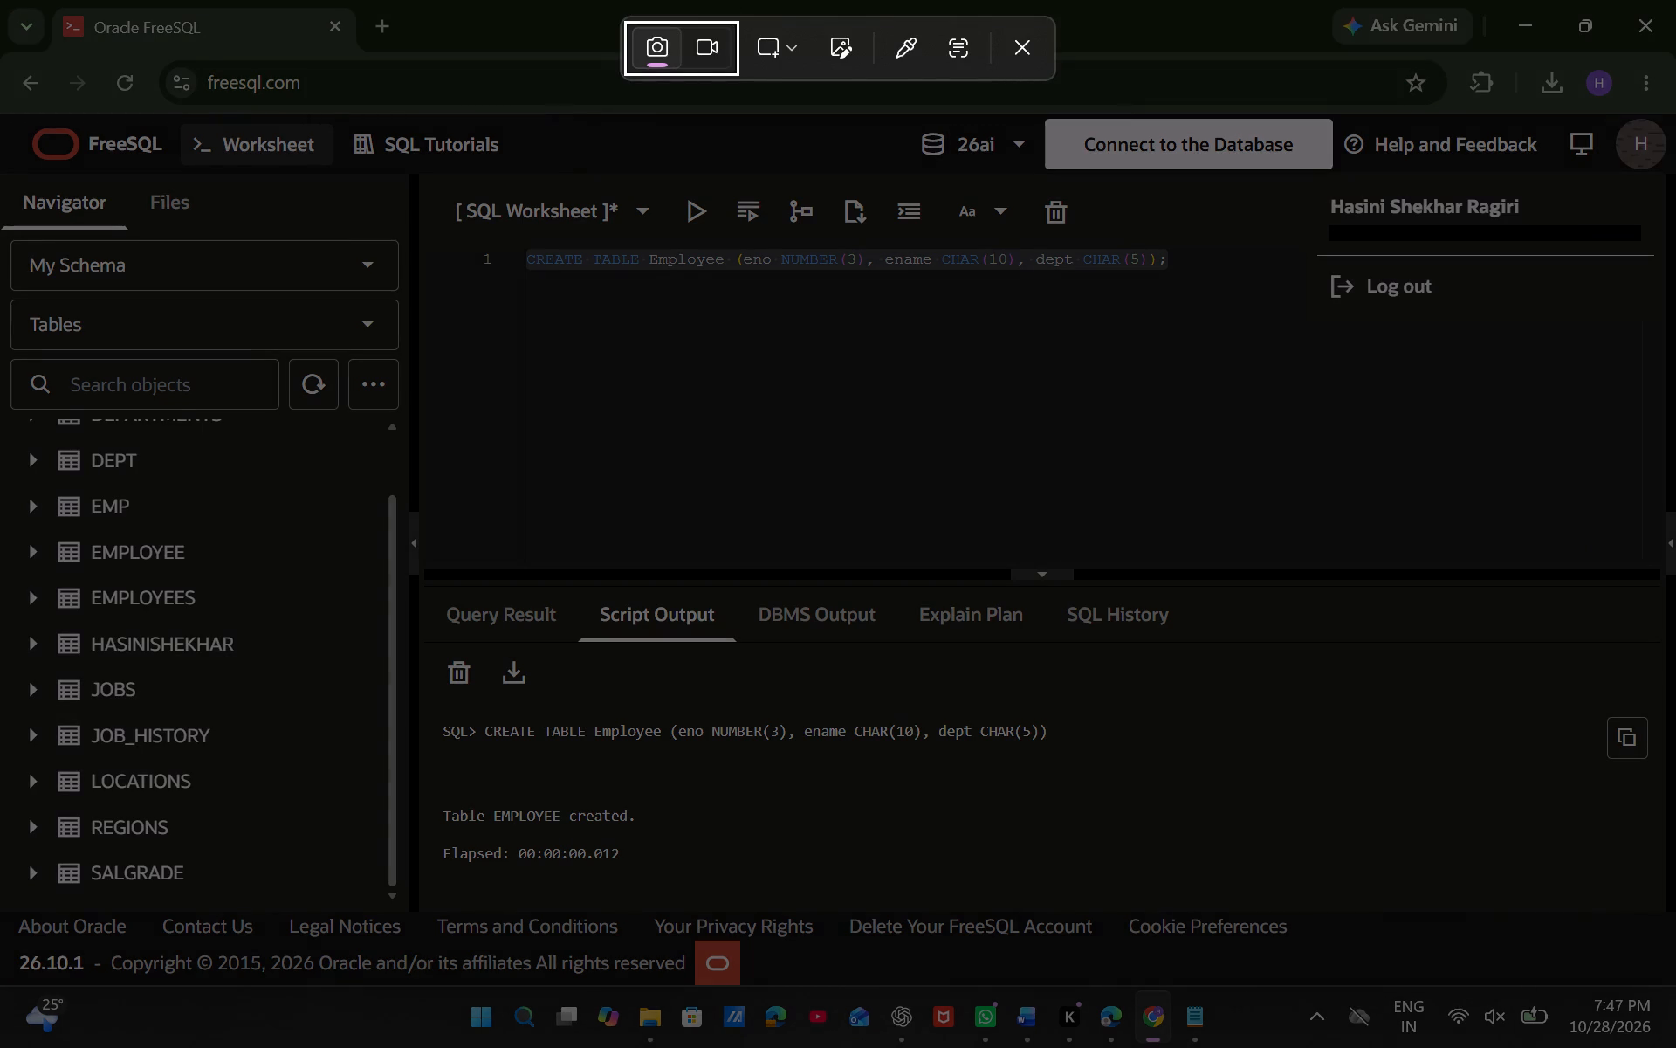
click(646, 43)
click(663, 54)
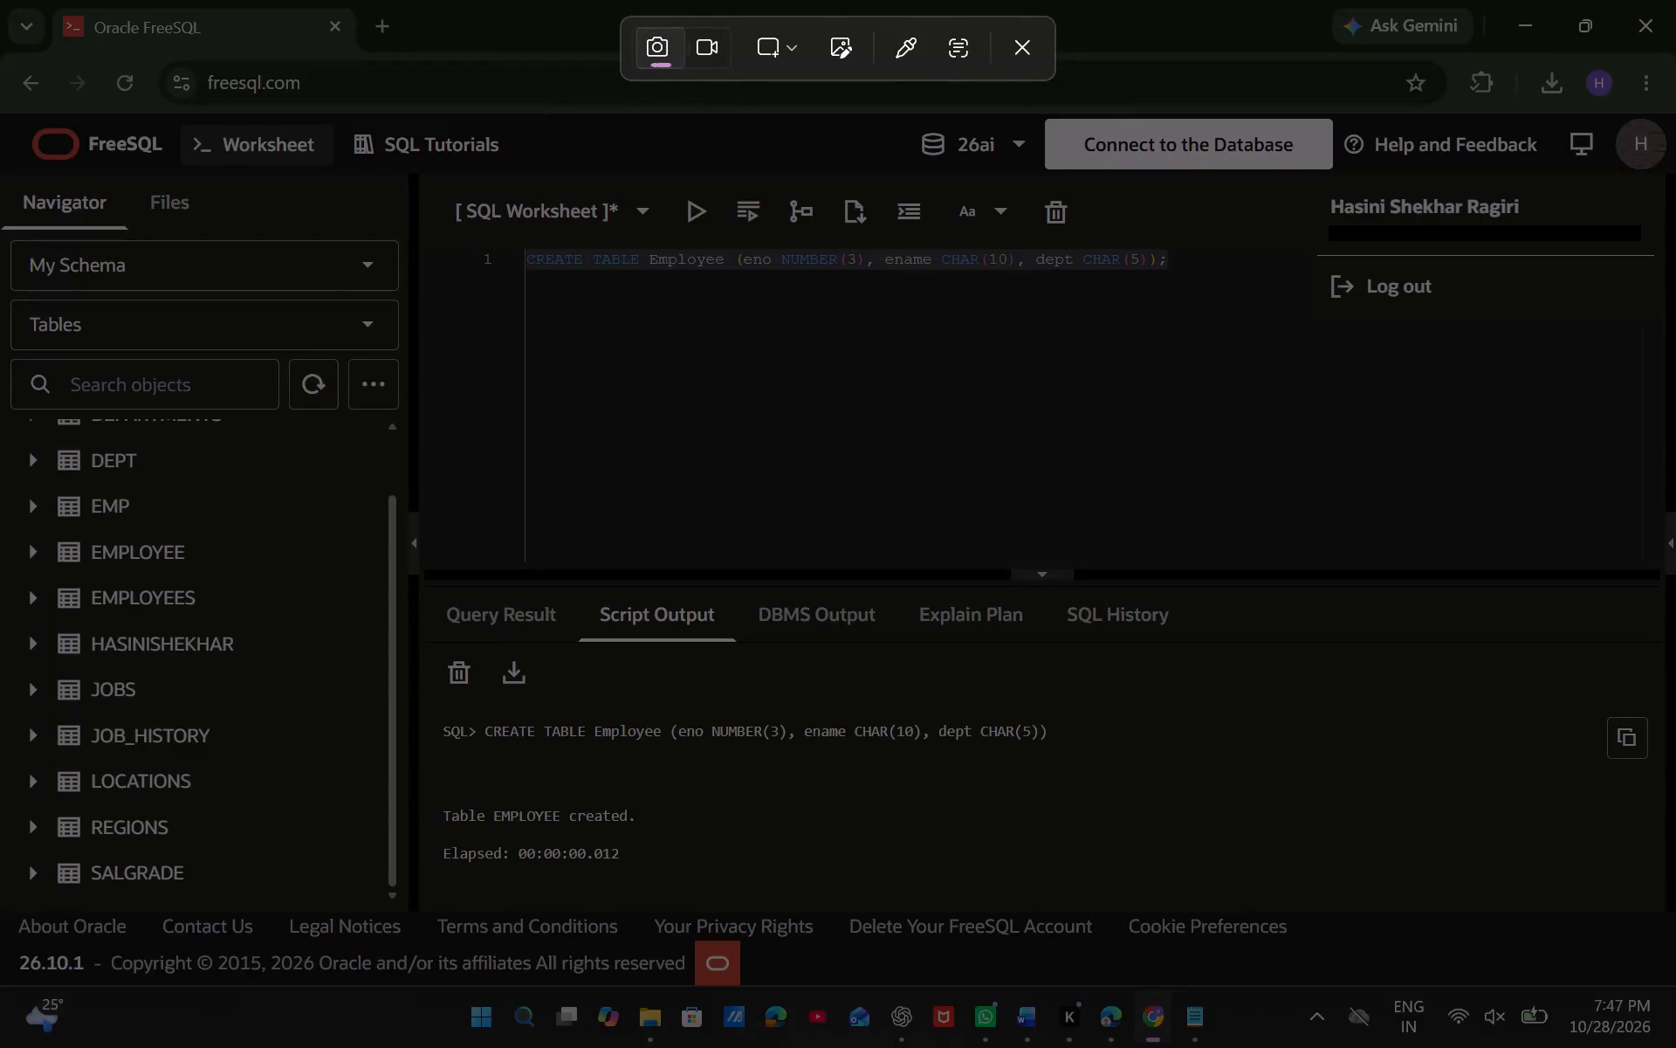
click(663, 45)
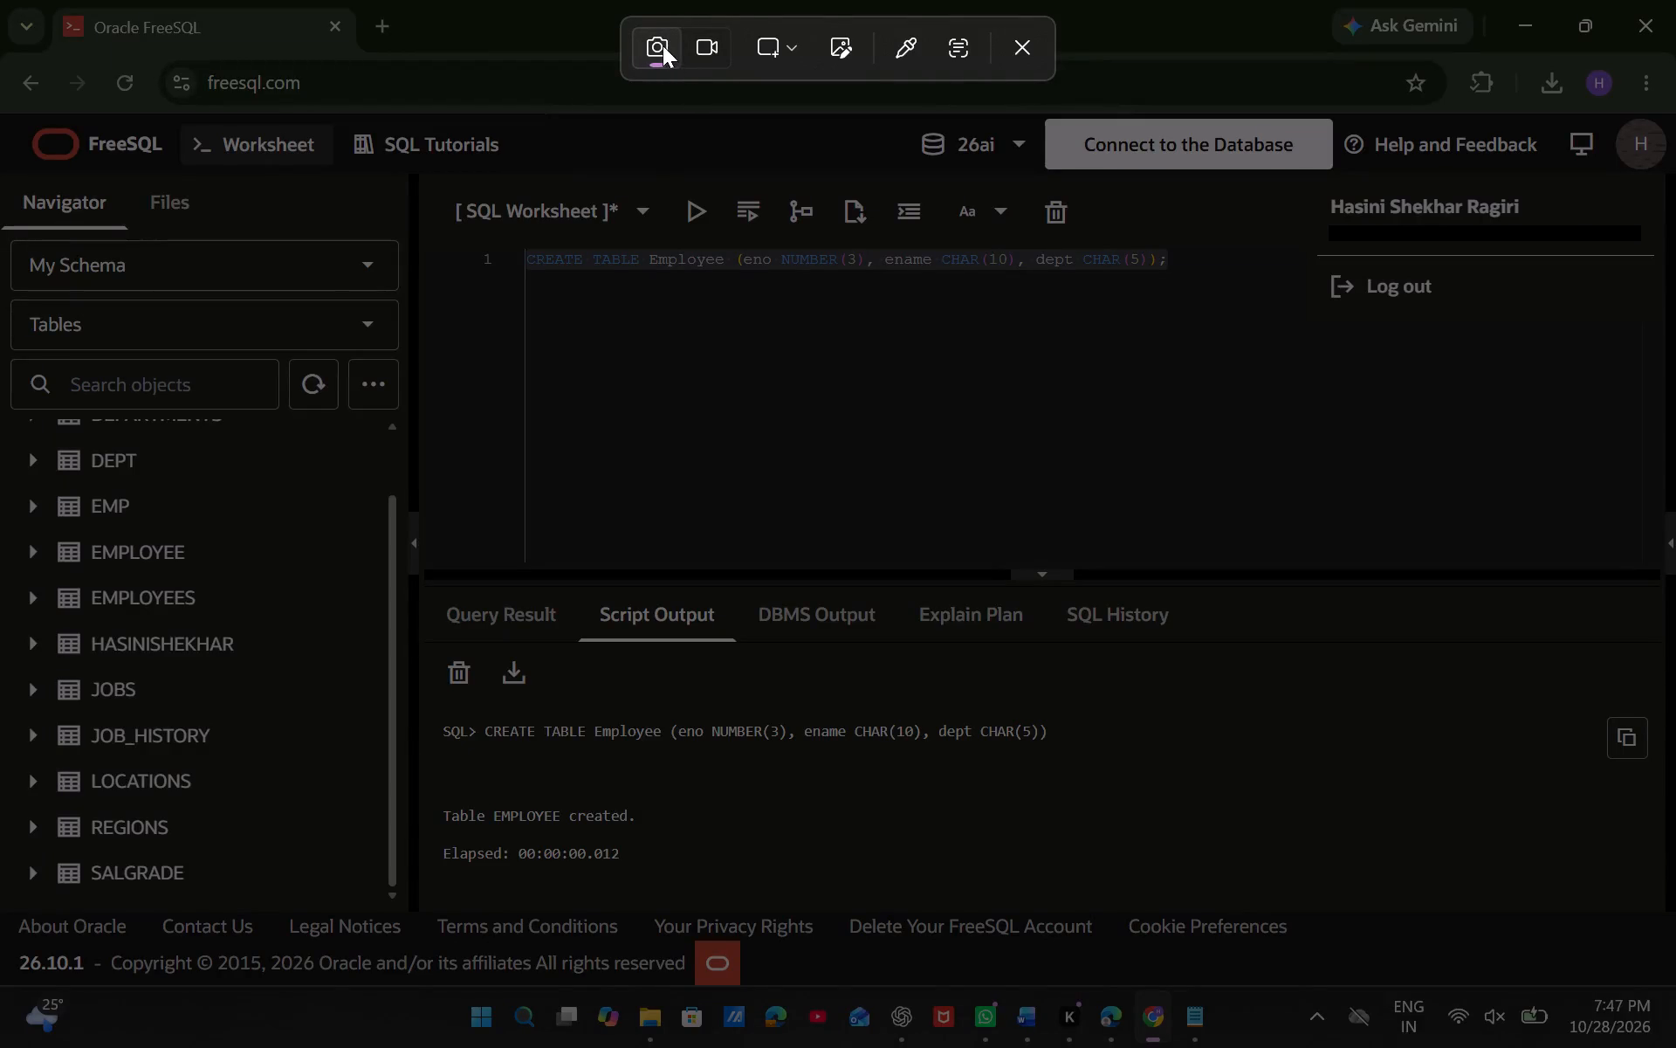
click(663, 45)
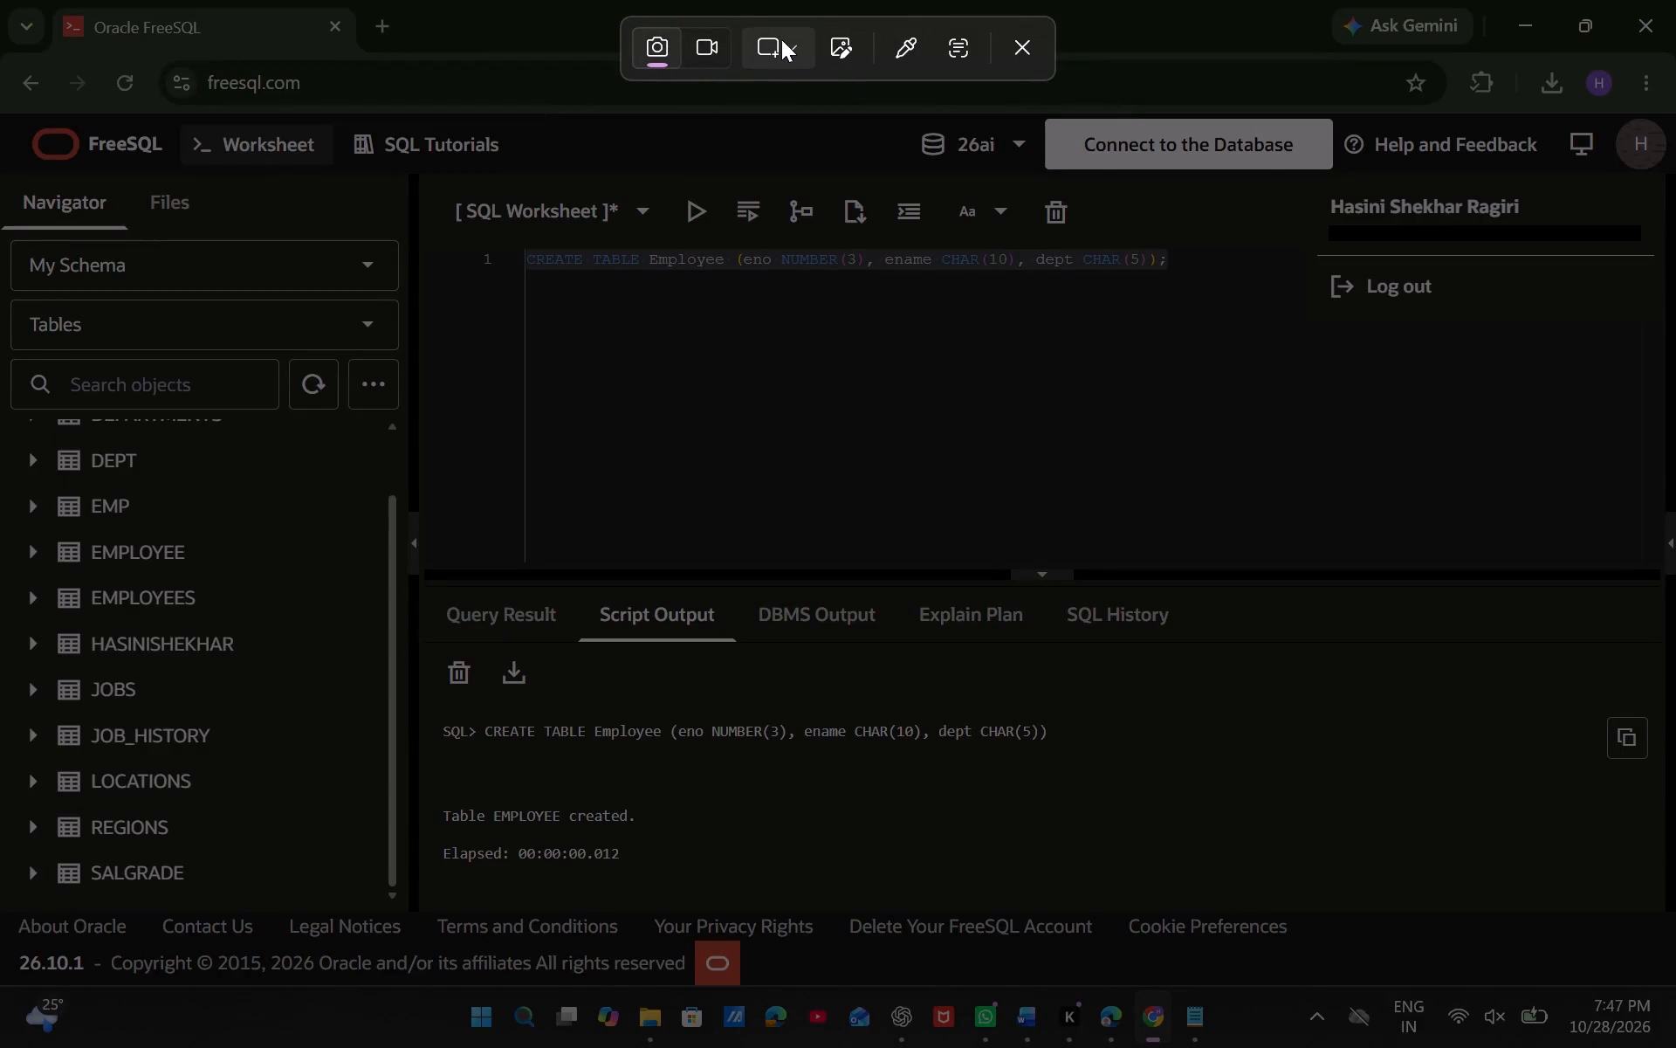
click(781, 39)
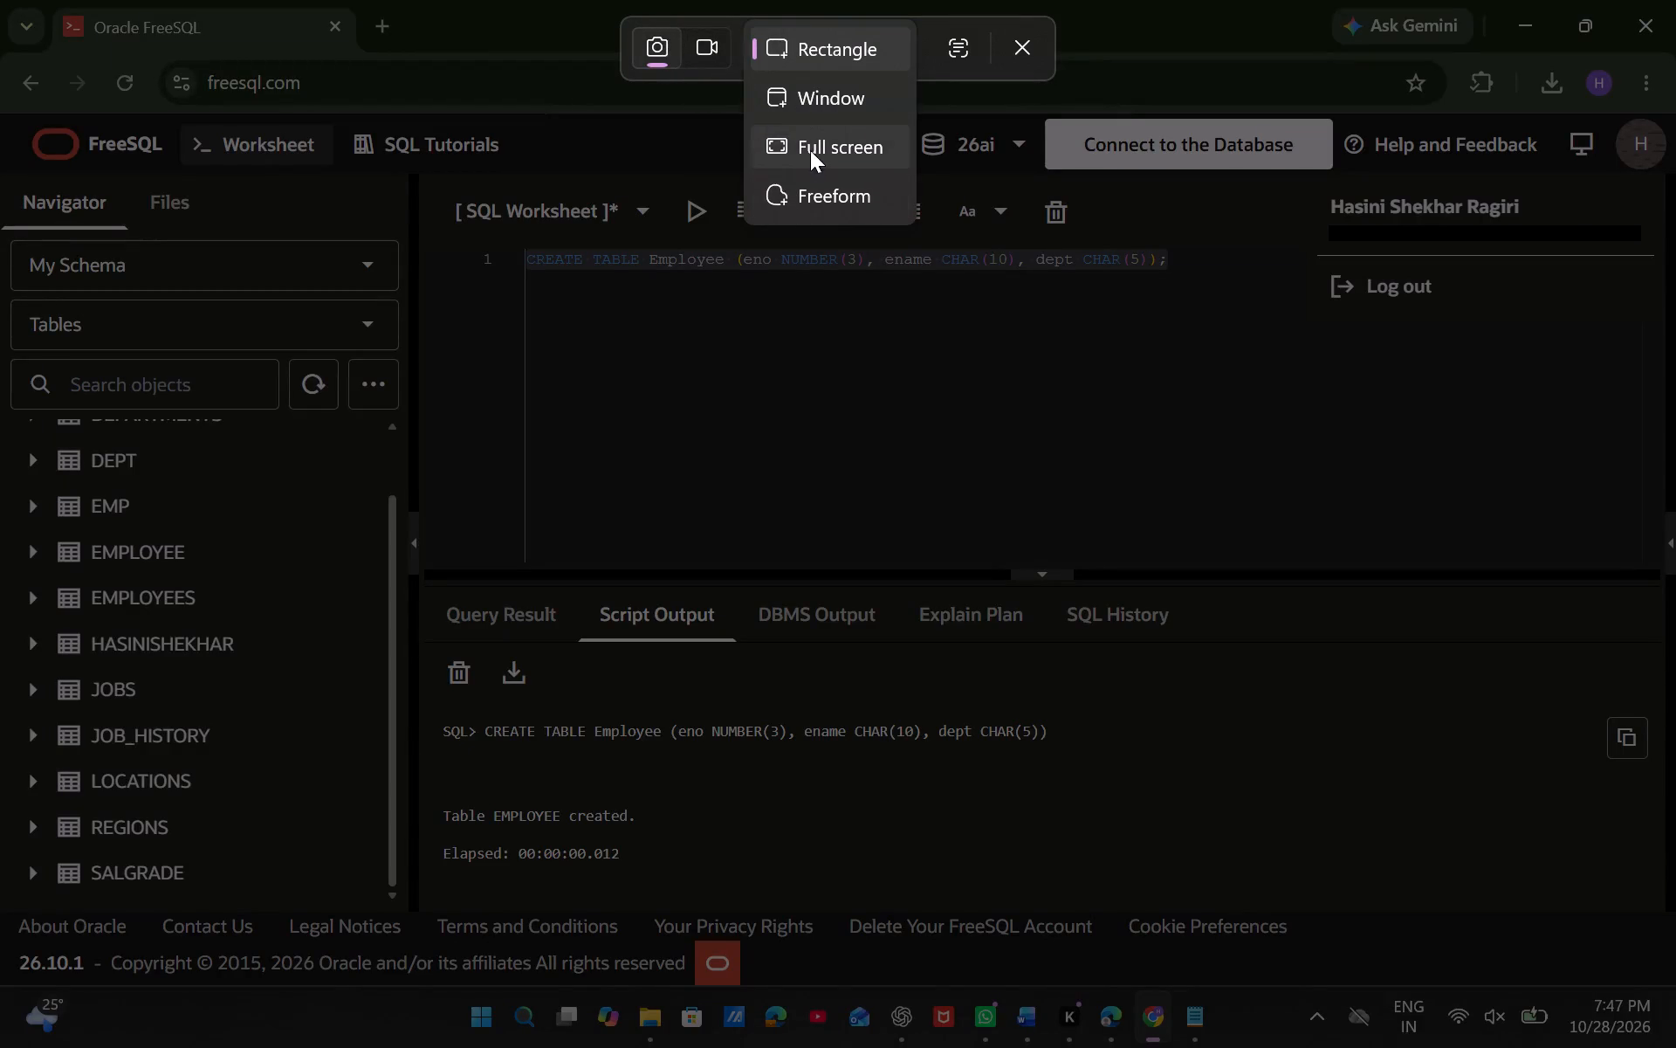
click(810, 148)
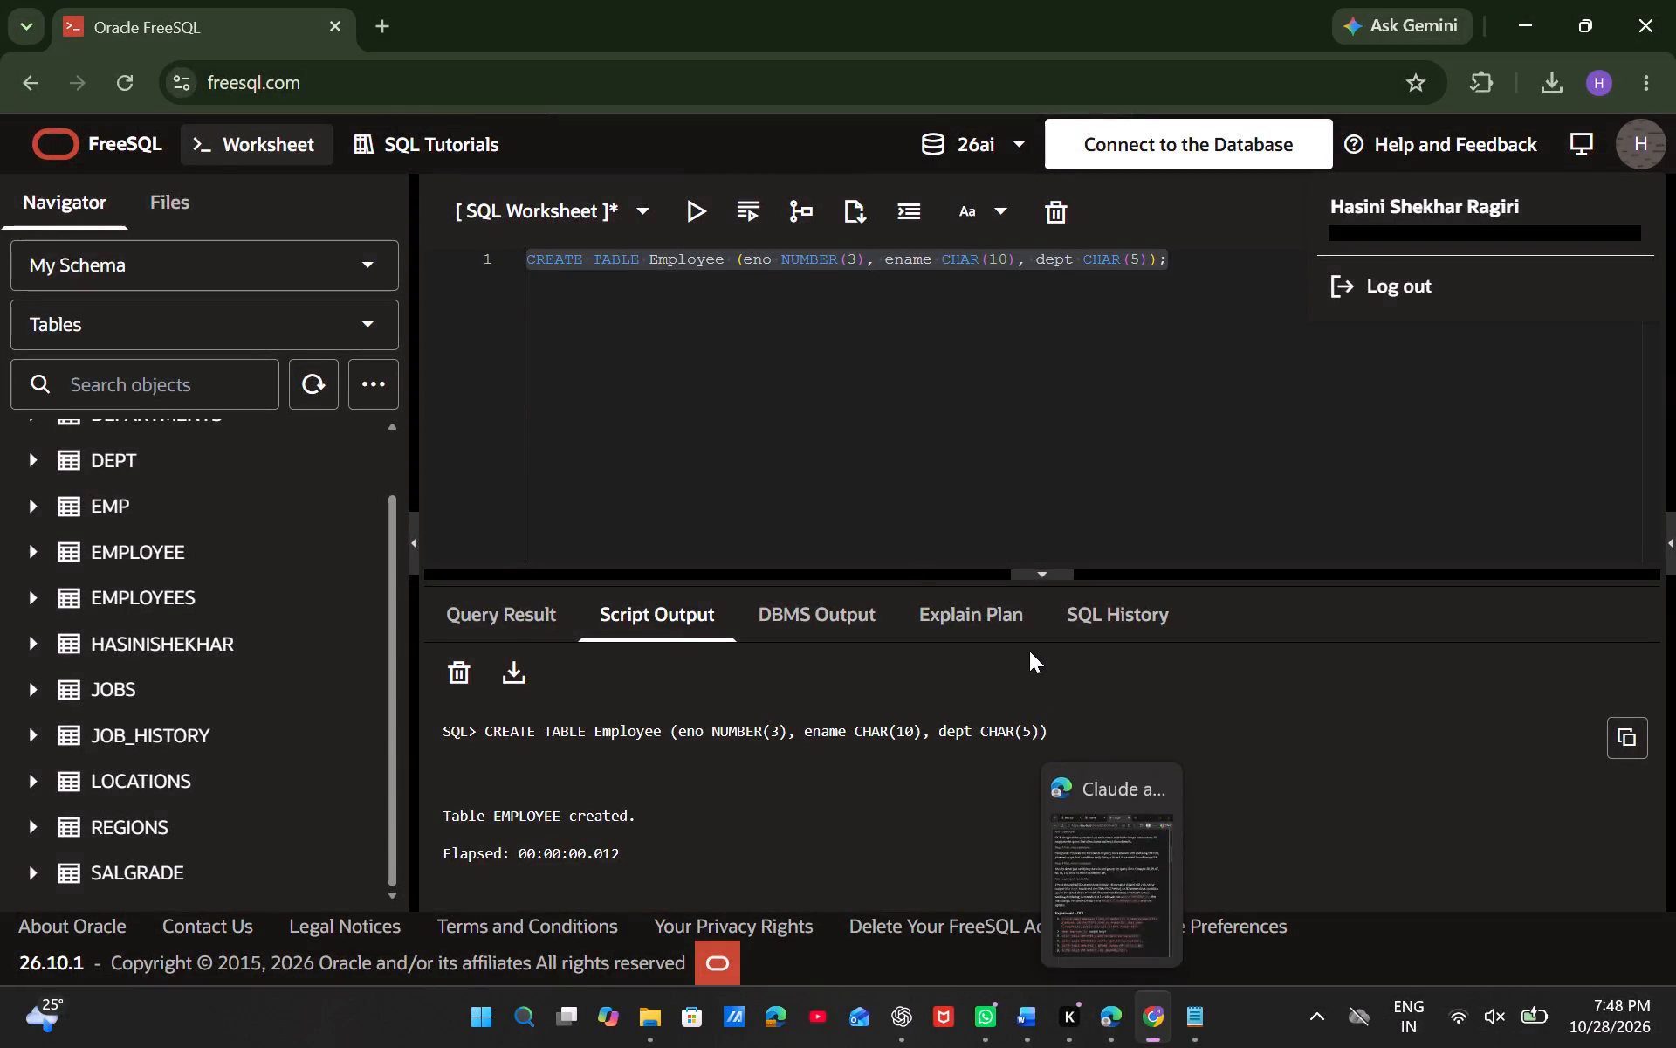
Open the newest FreeSQL screenshot from the Gallery in File Explorer and copy the picture.
click(631, 1011)
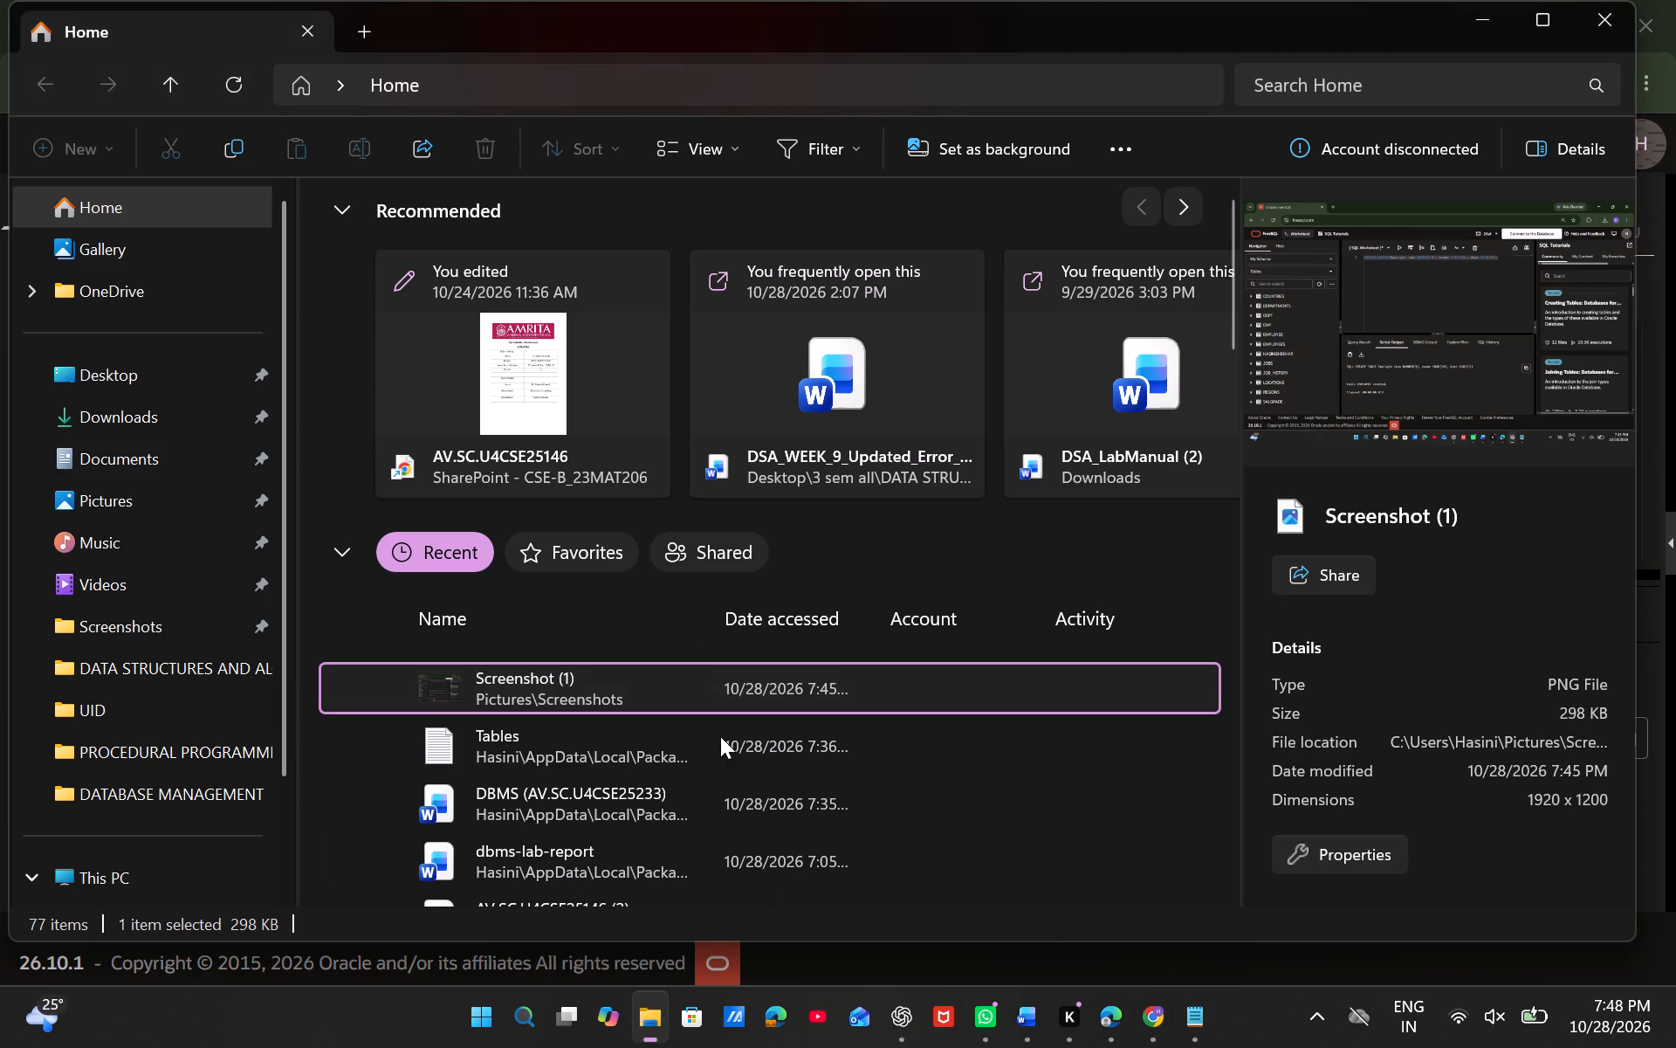
scroll(714, 747, up, 4)
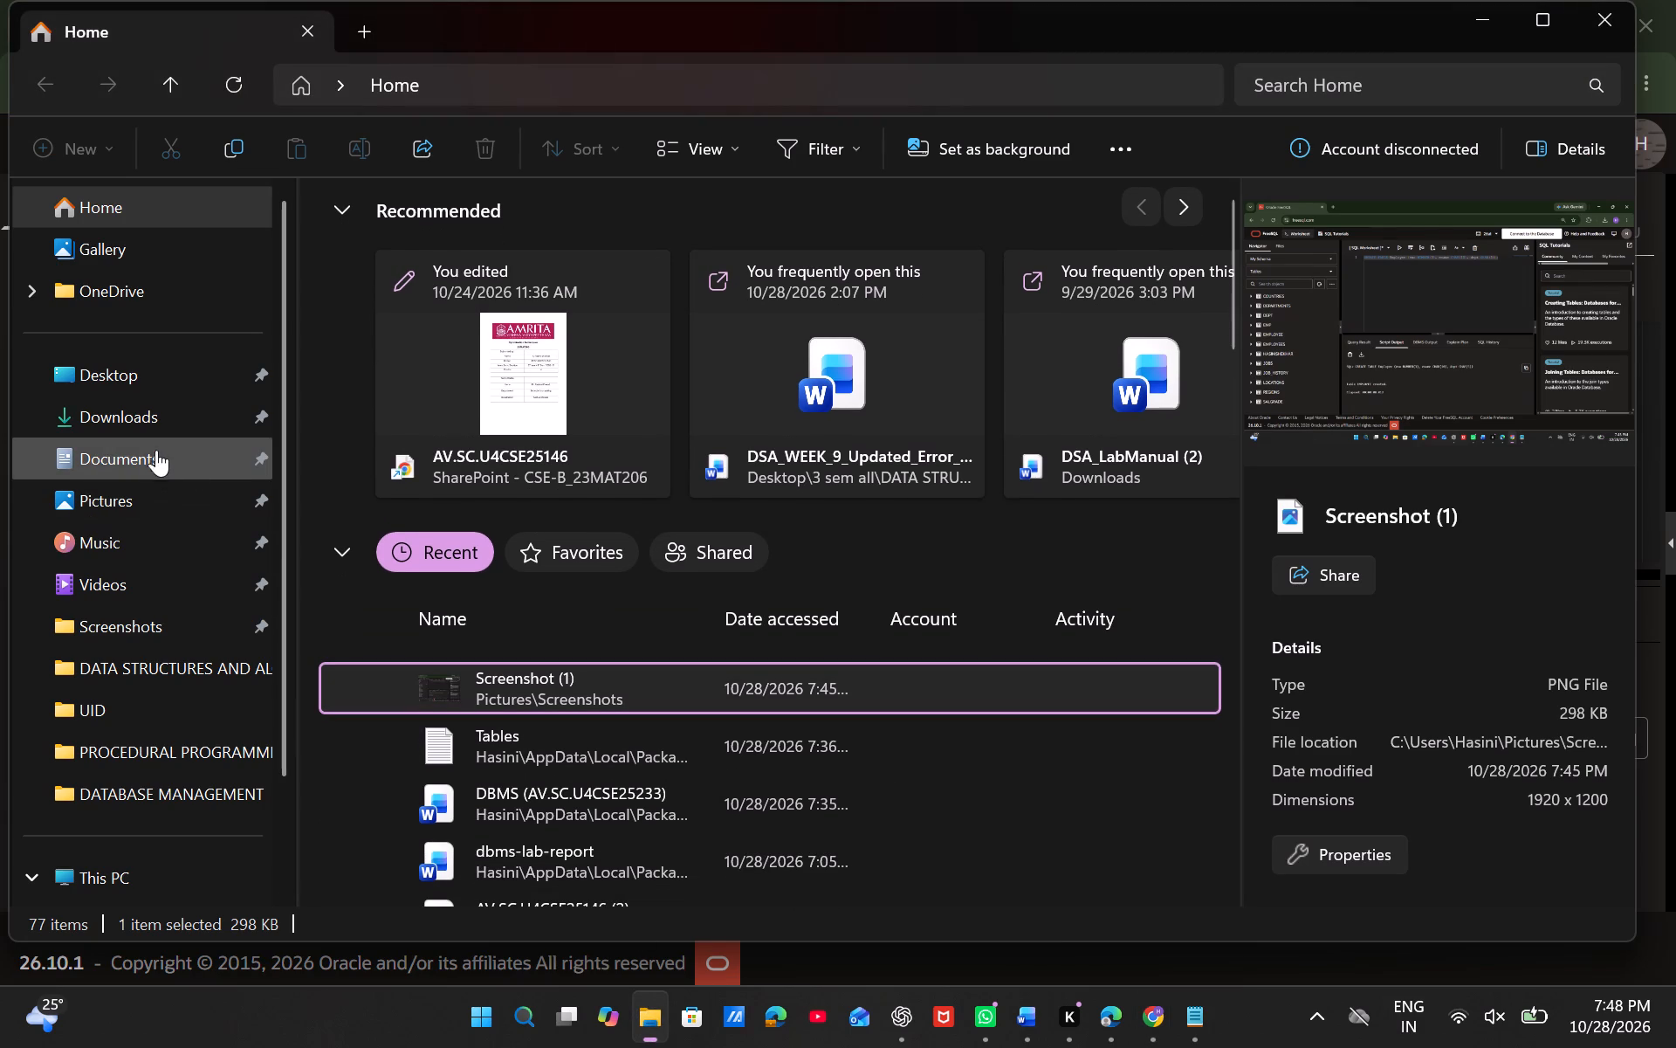
click(201, 259)
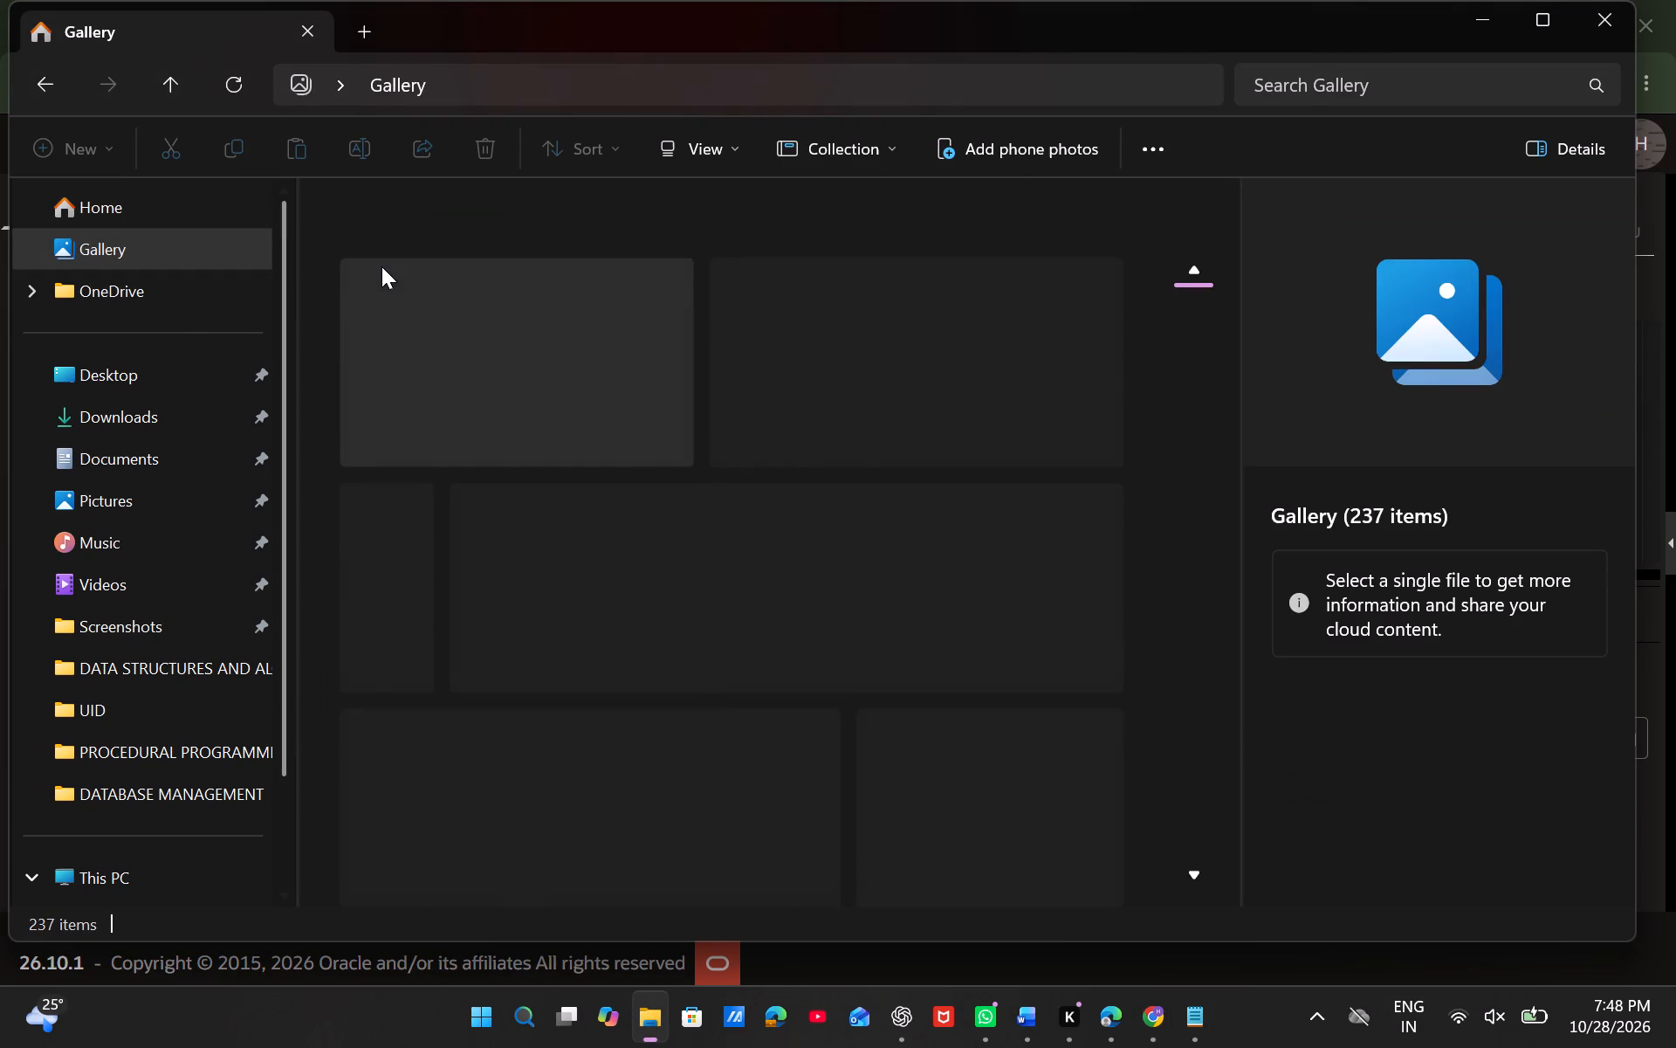
double_click(497, 329)
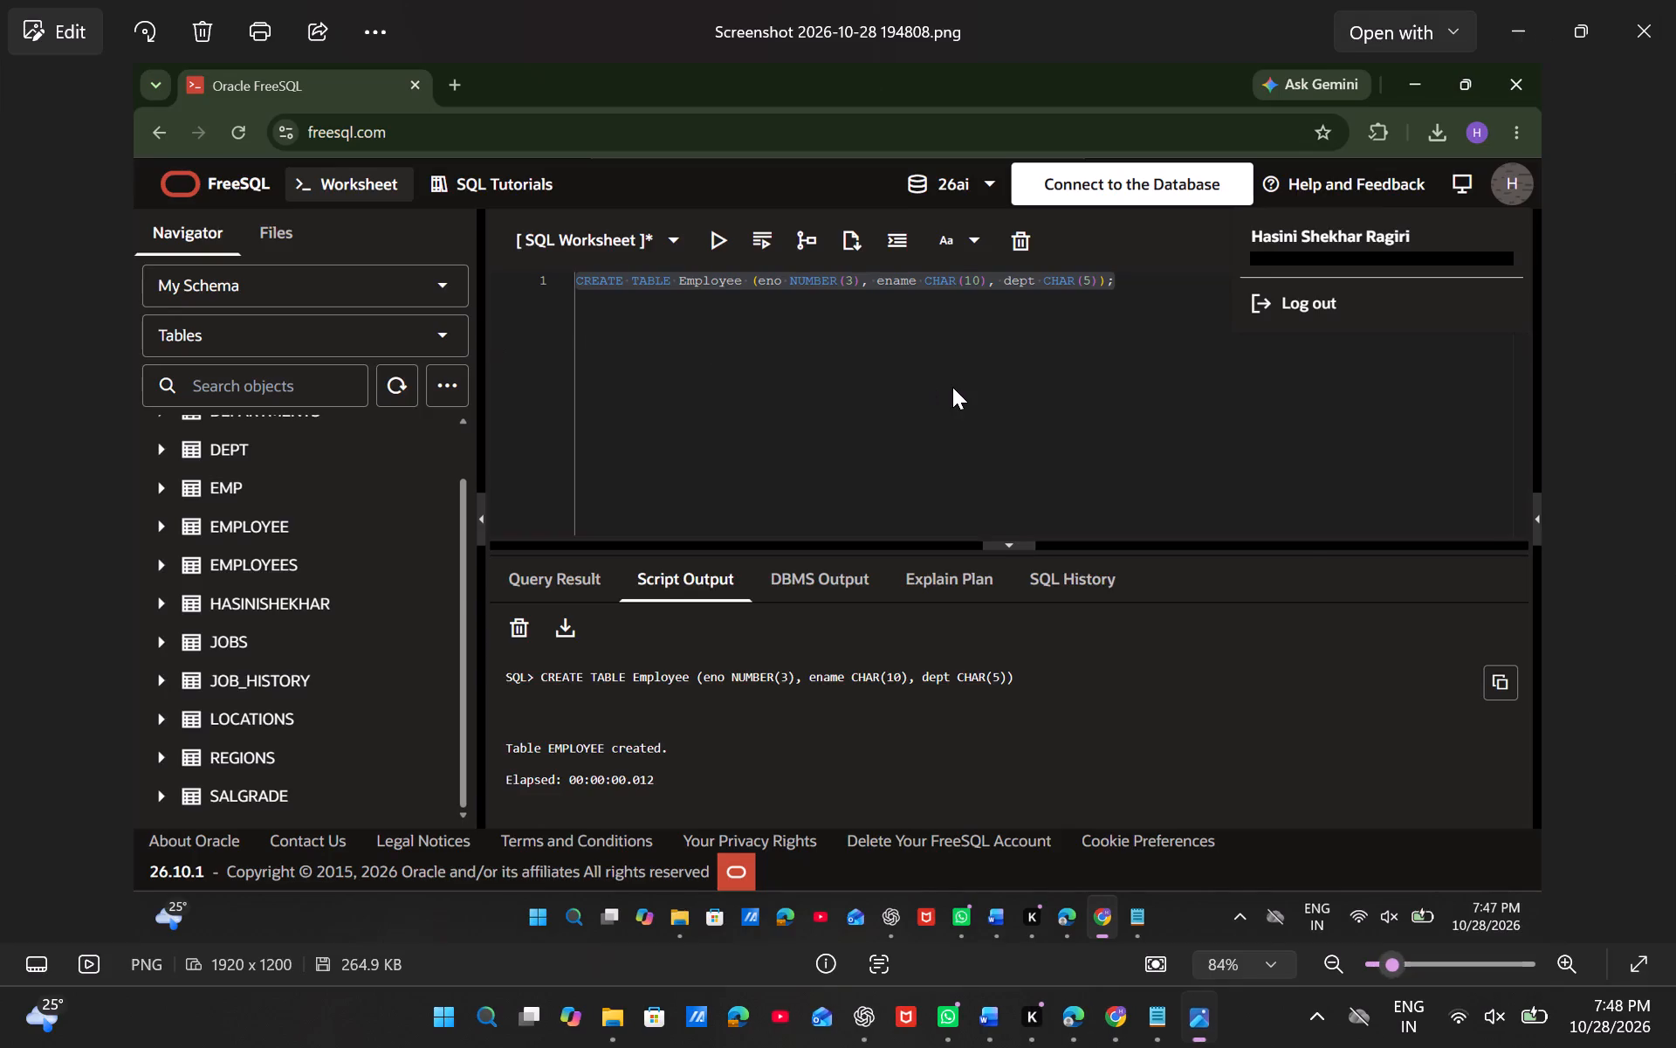
right_click(952, 387)
click(1006, 429)
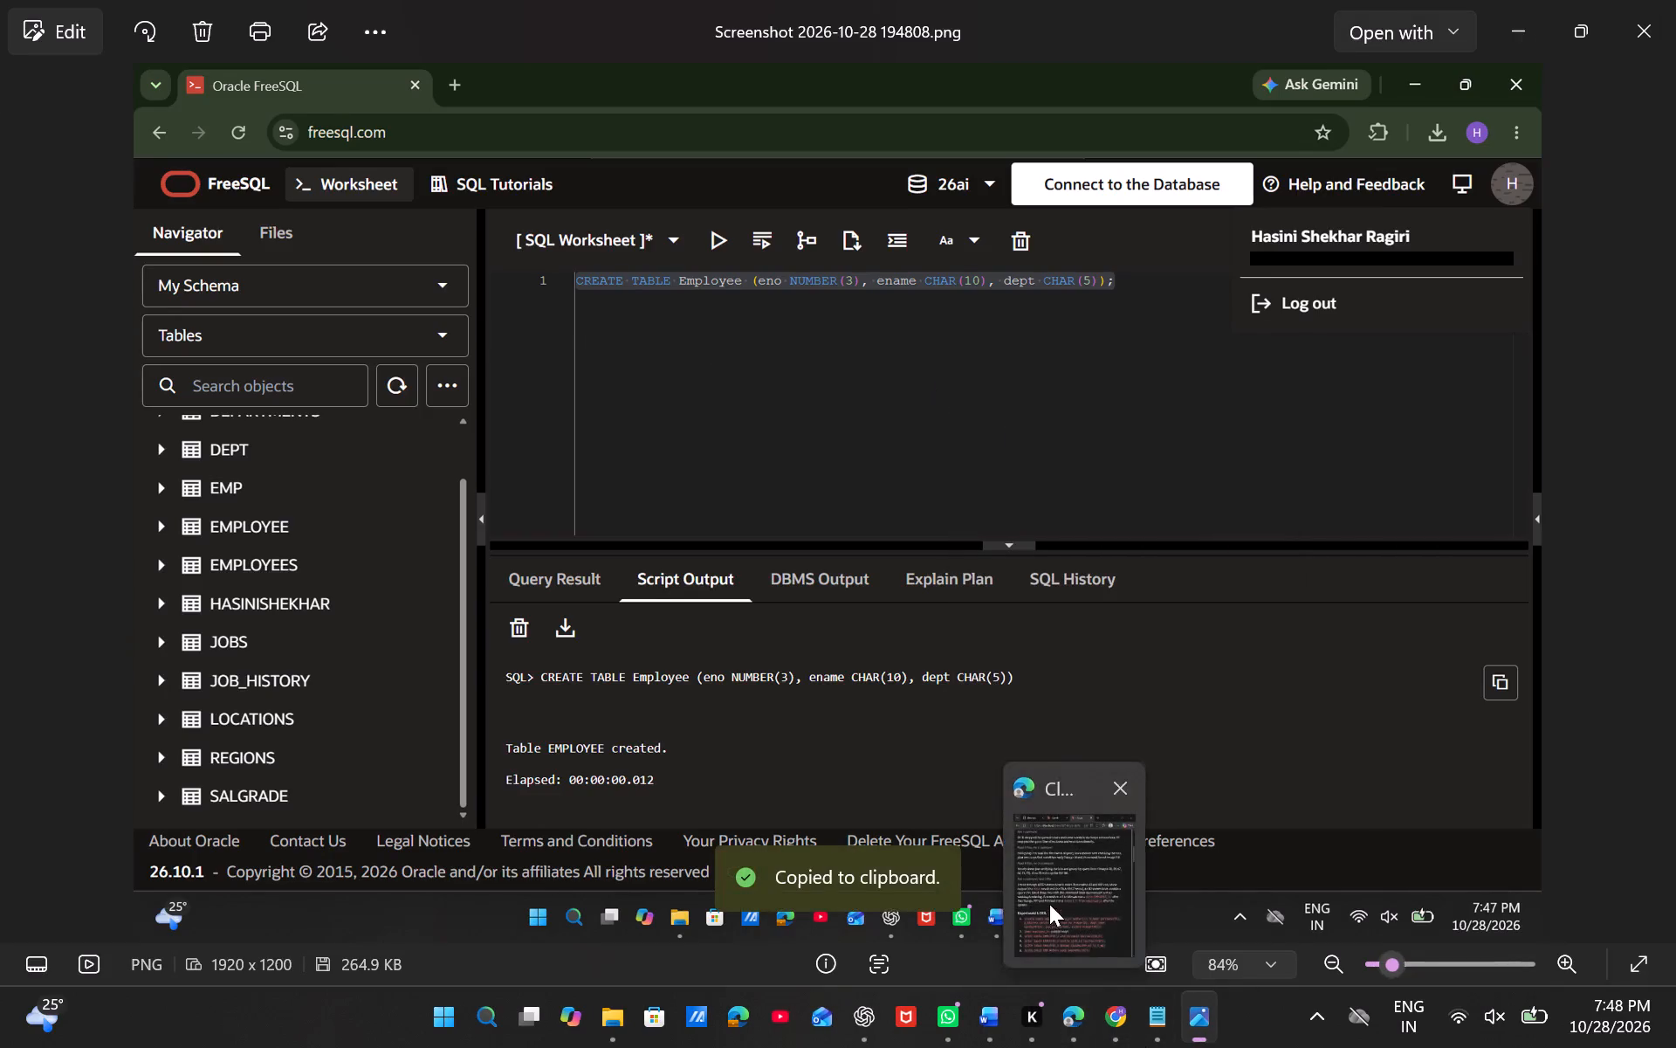
In dbms-lab-report in Word, paste the copied screenshot on a new line after the CREATE TABLE Student example and cut the old FreeSQL screenshot.
click(1150, 879)
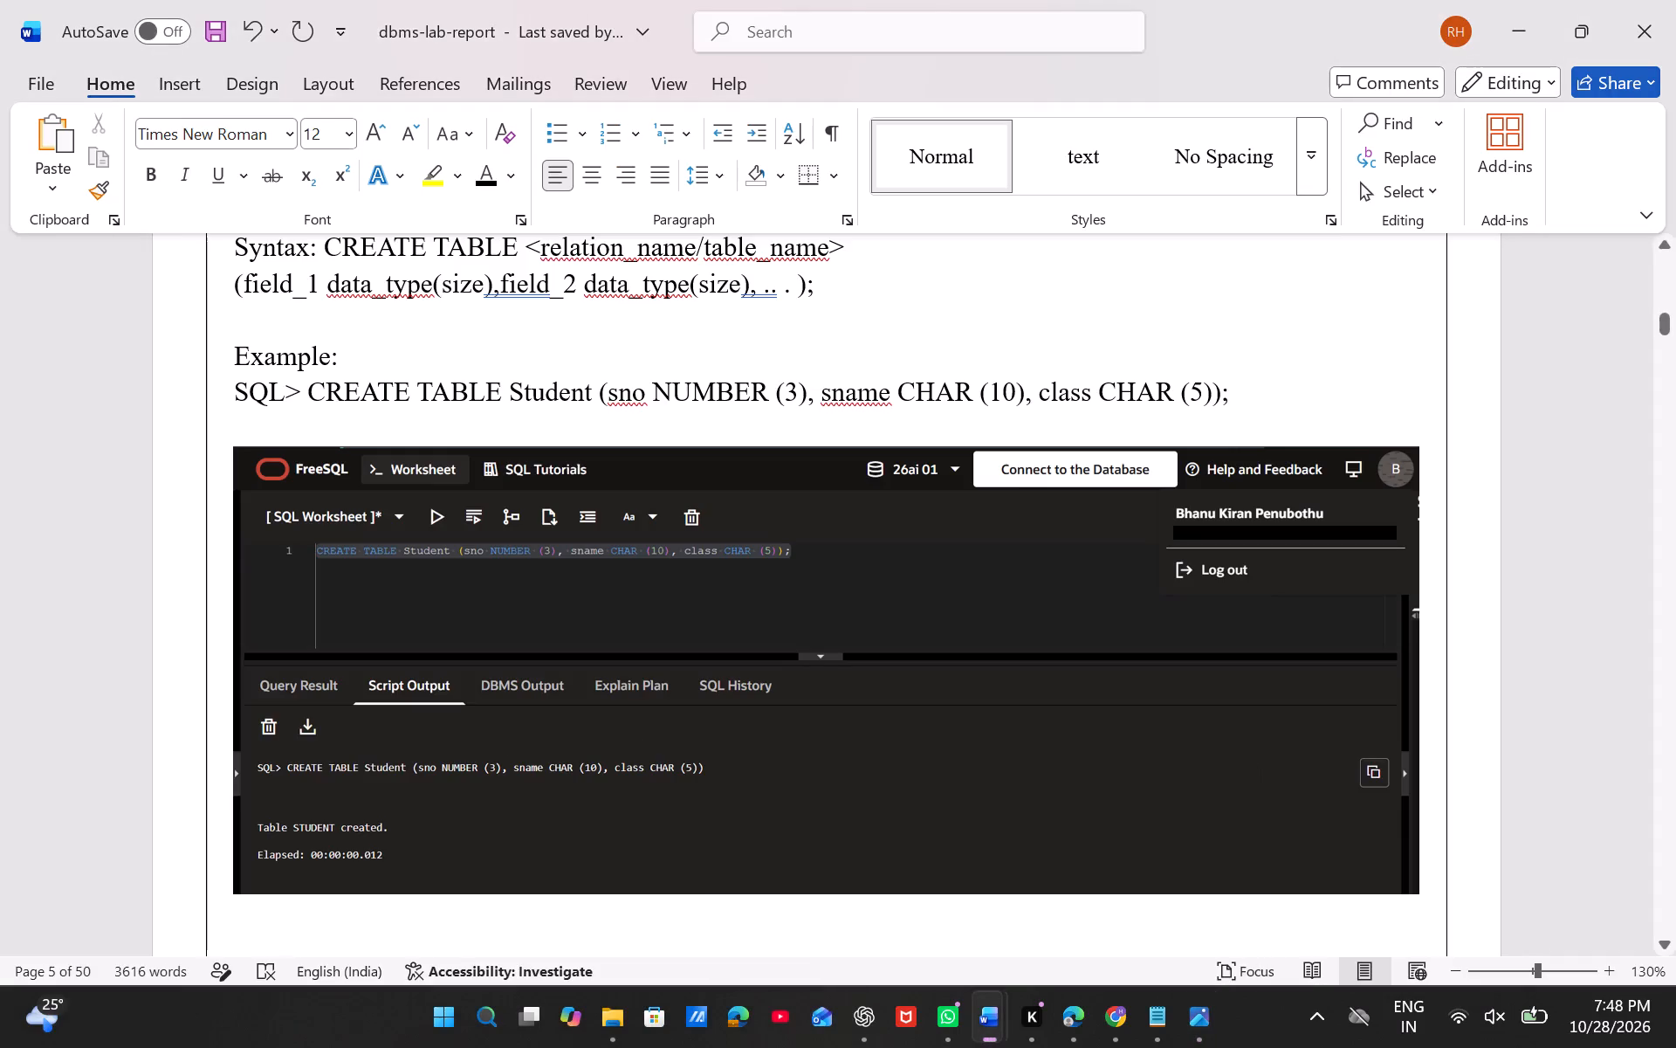
click(1277, 403)
key(Return)
key(ctrl+v)
scroll(1277, 403, up, 4)
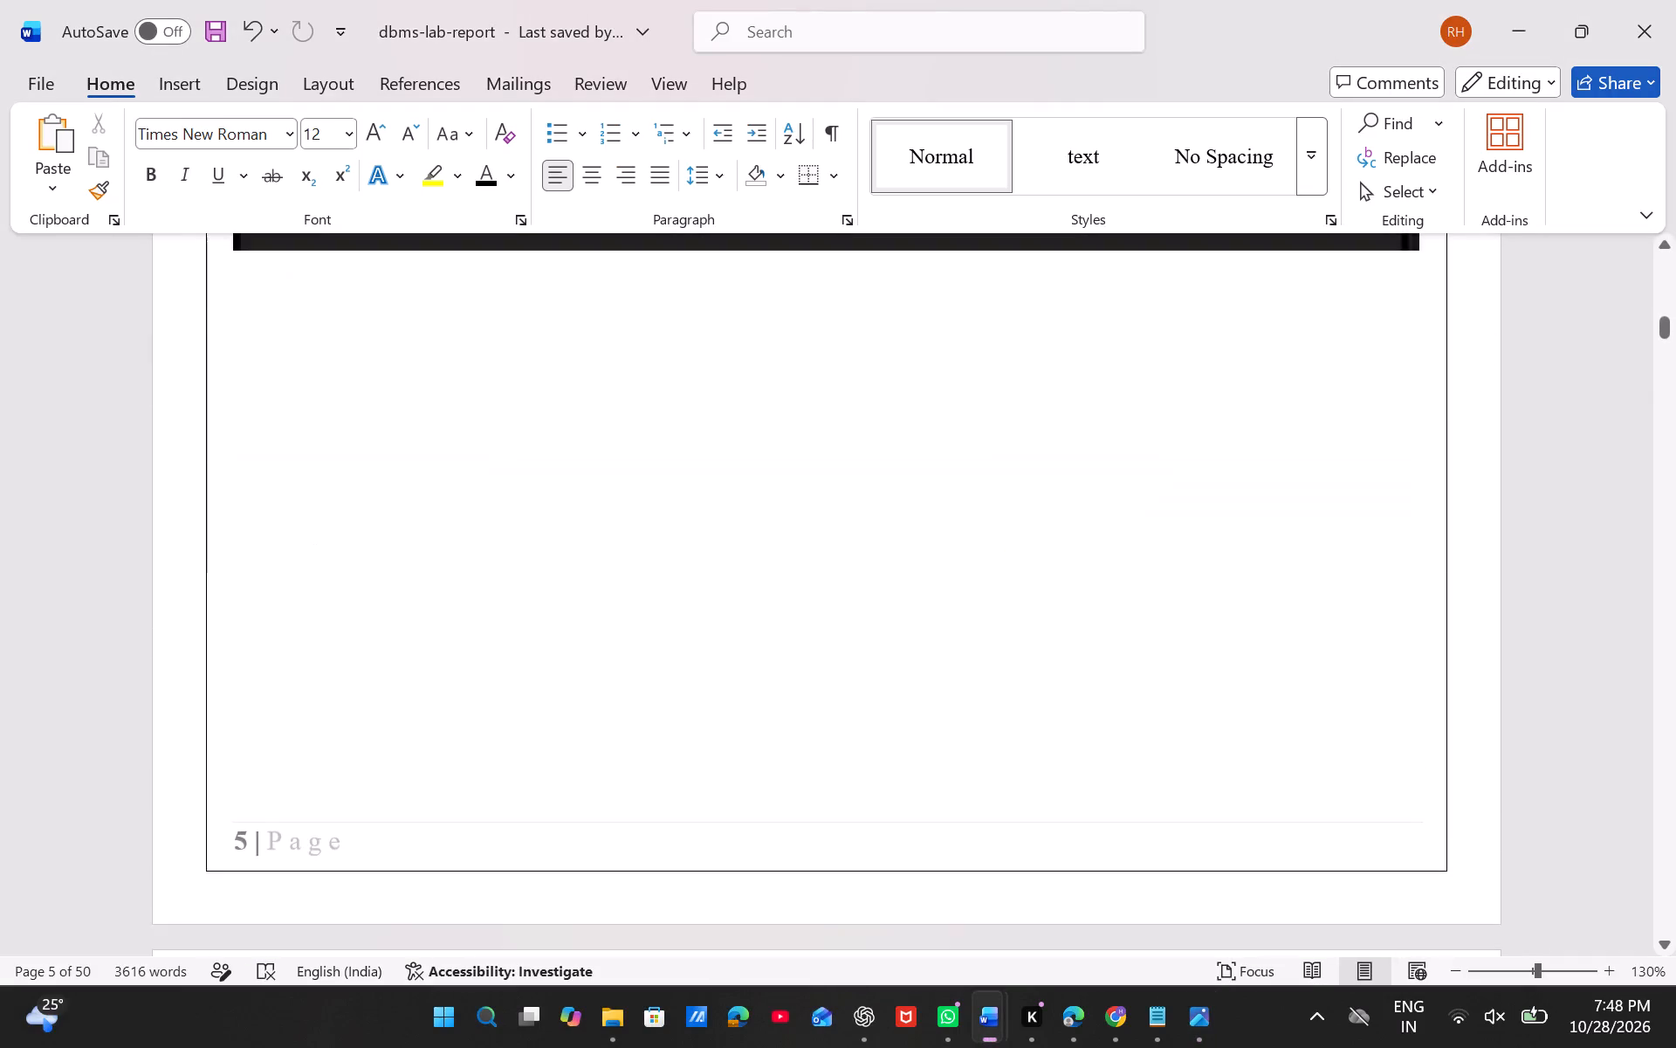
scroll(1277, 403, up, 3)
right_click(1117, 637)
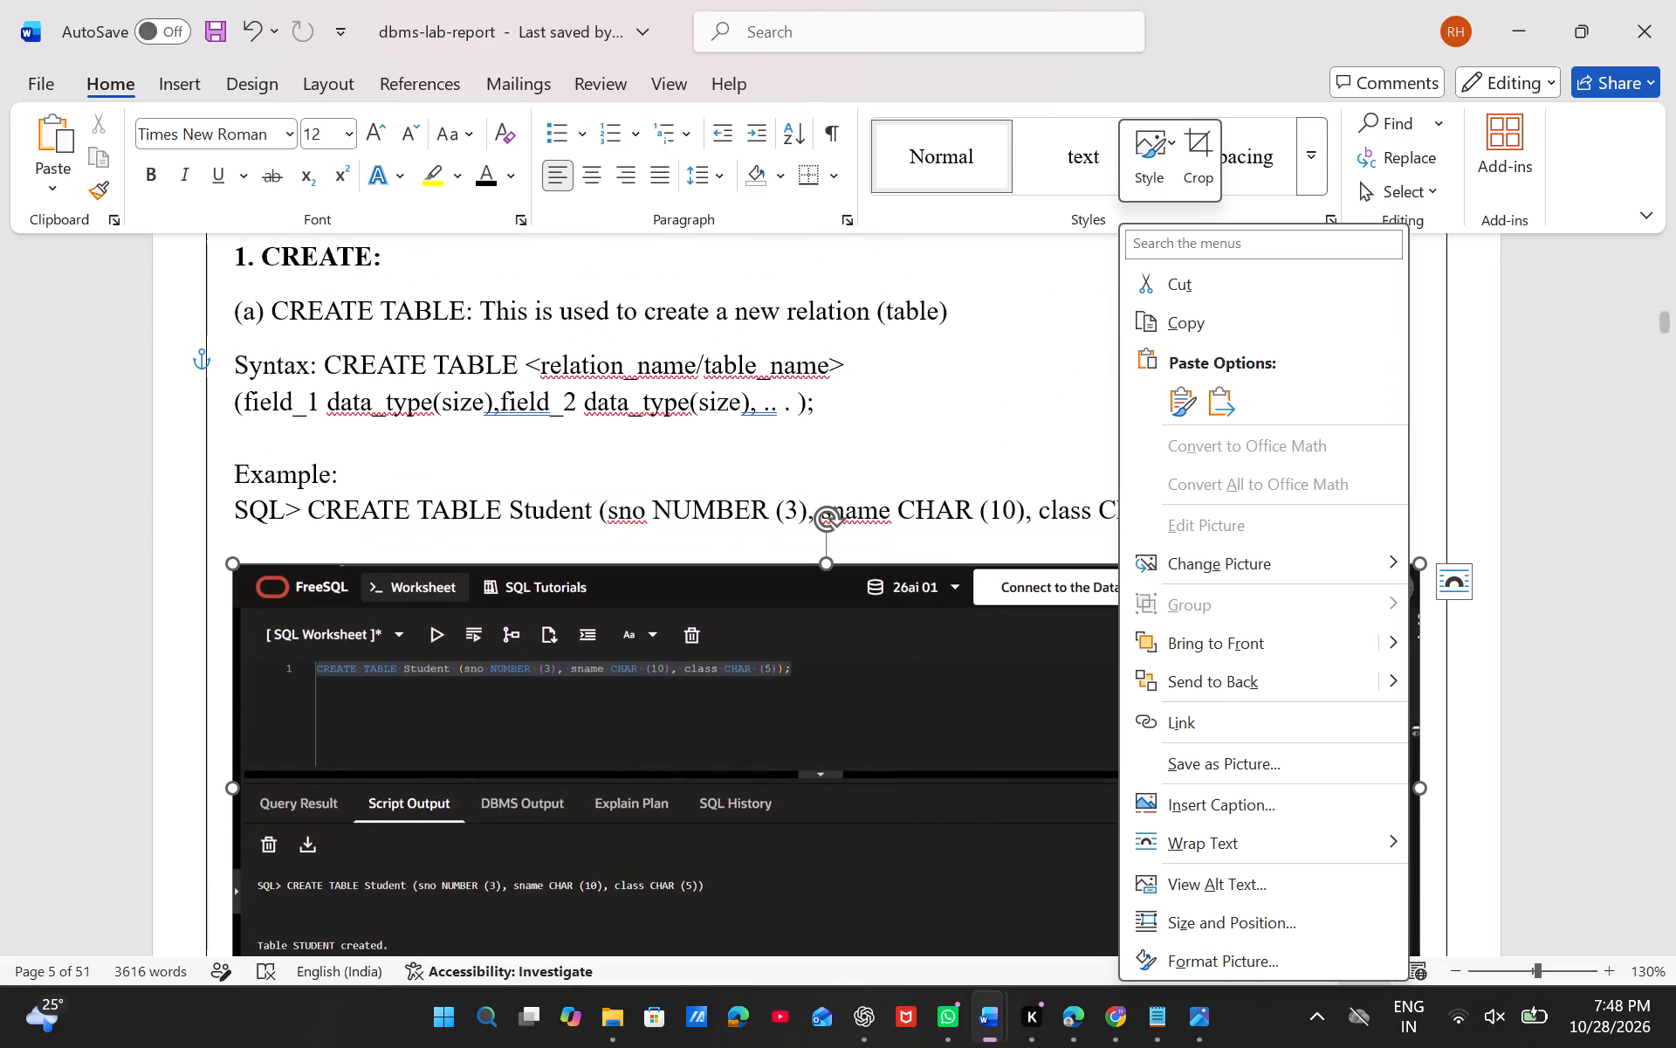
click(1260, 277)
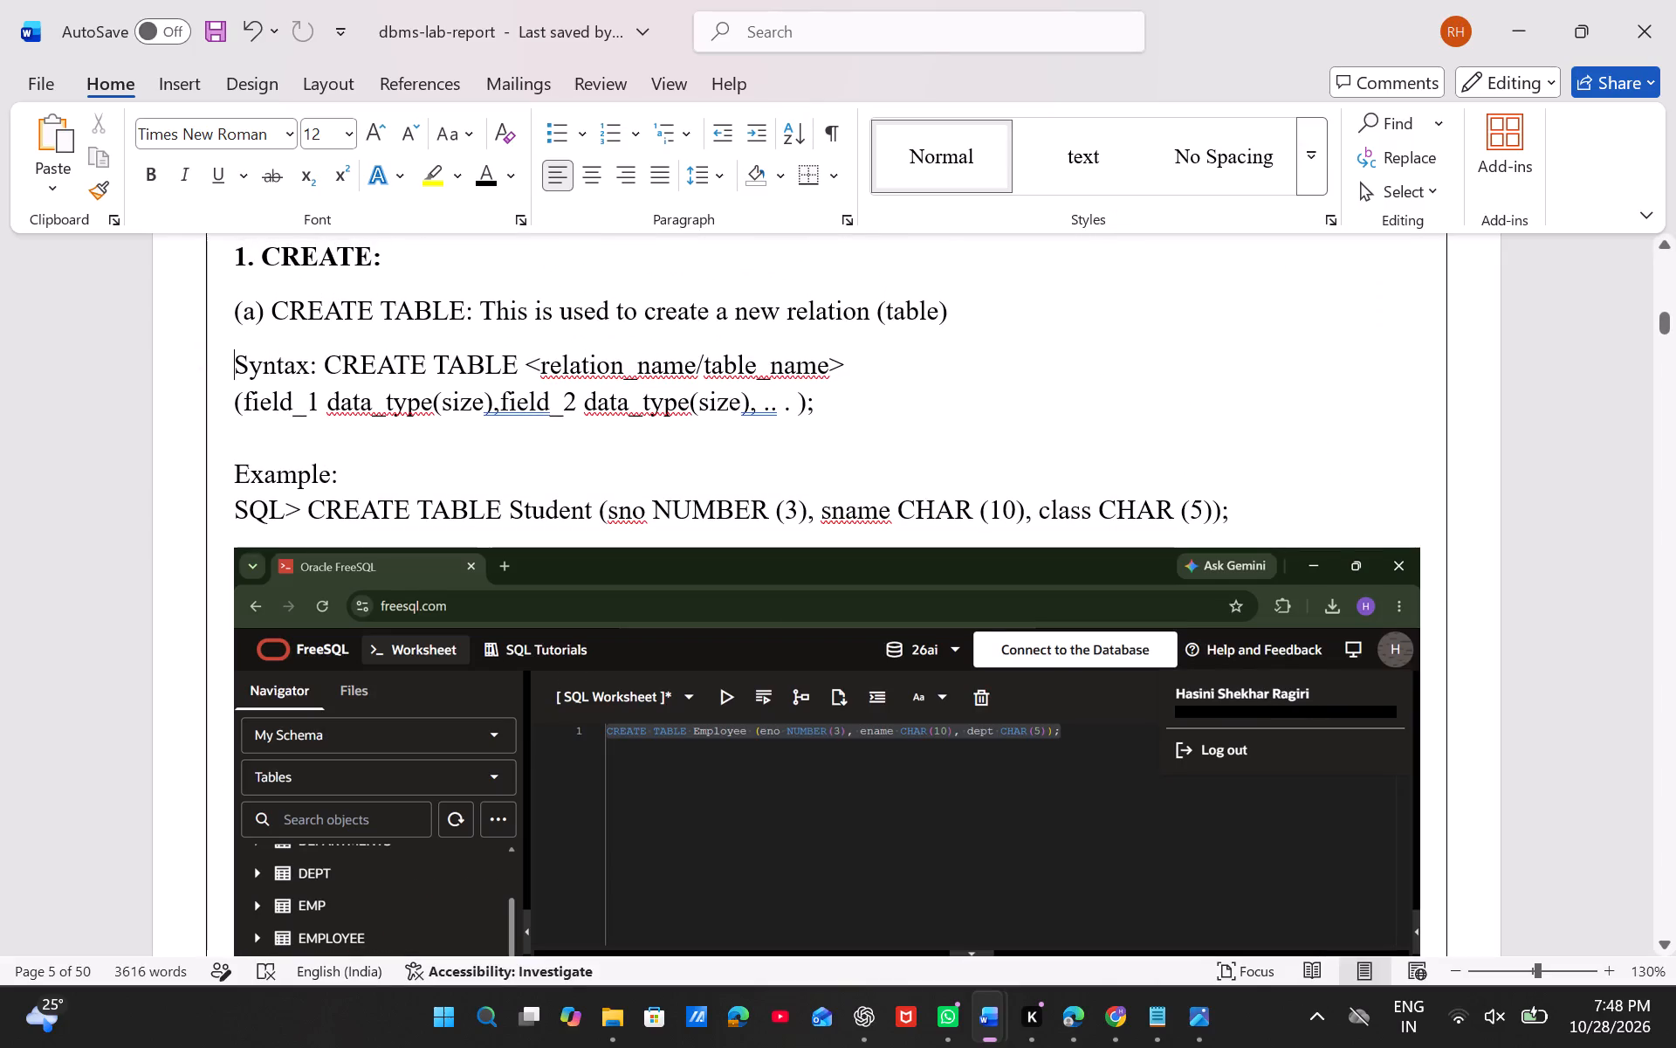
Insert two blank lines above the 2. ALTER heading to push the section onto the following page.
scroll(1033, 769, down, 2)
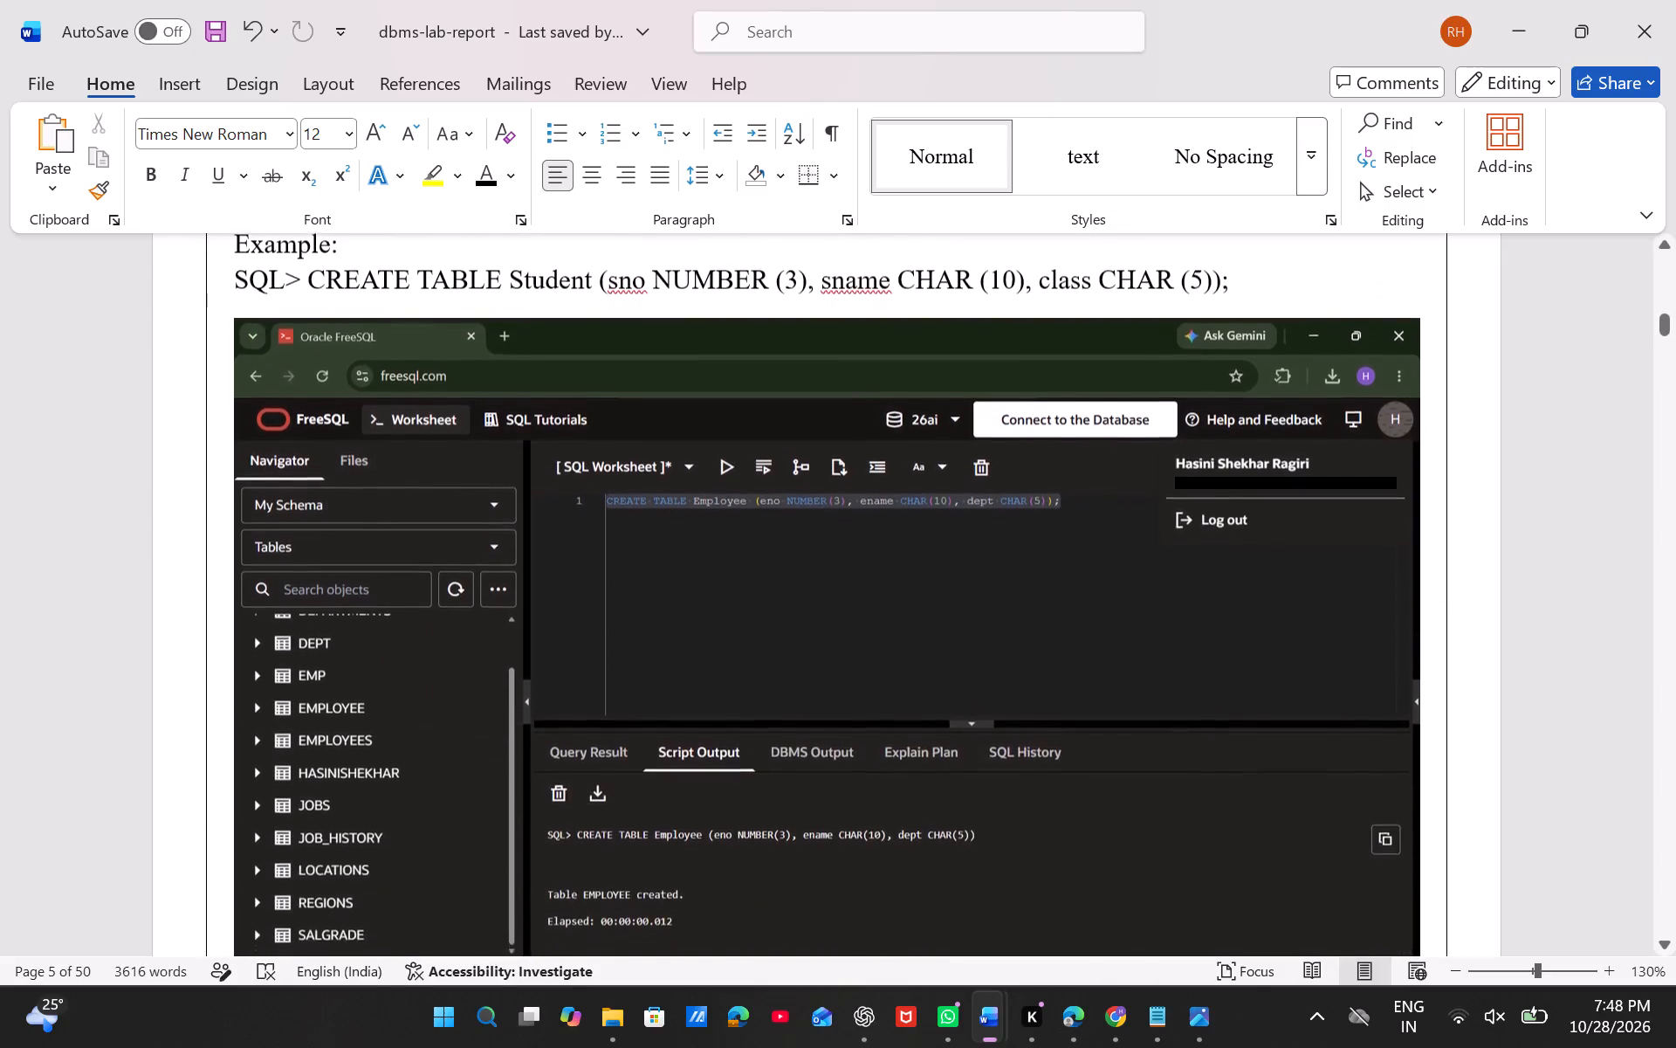
scroll(1033, 769, down, 4)
scroll(1033, 769, up, 1)
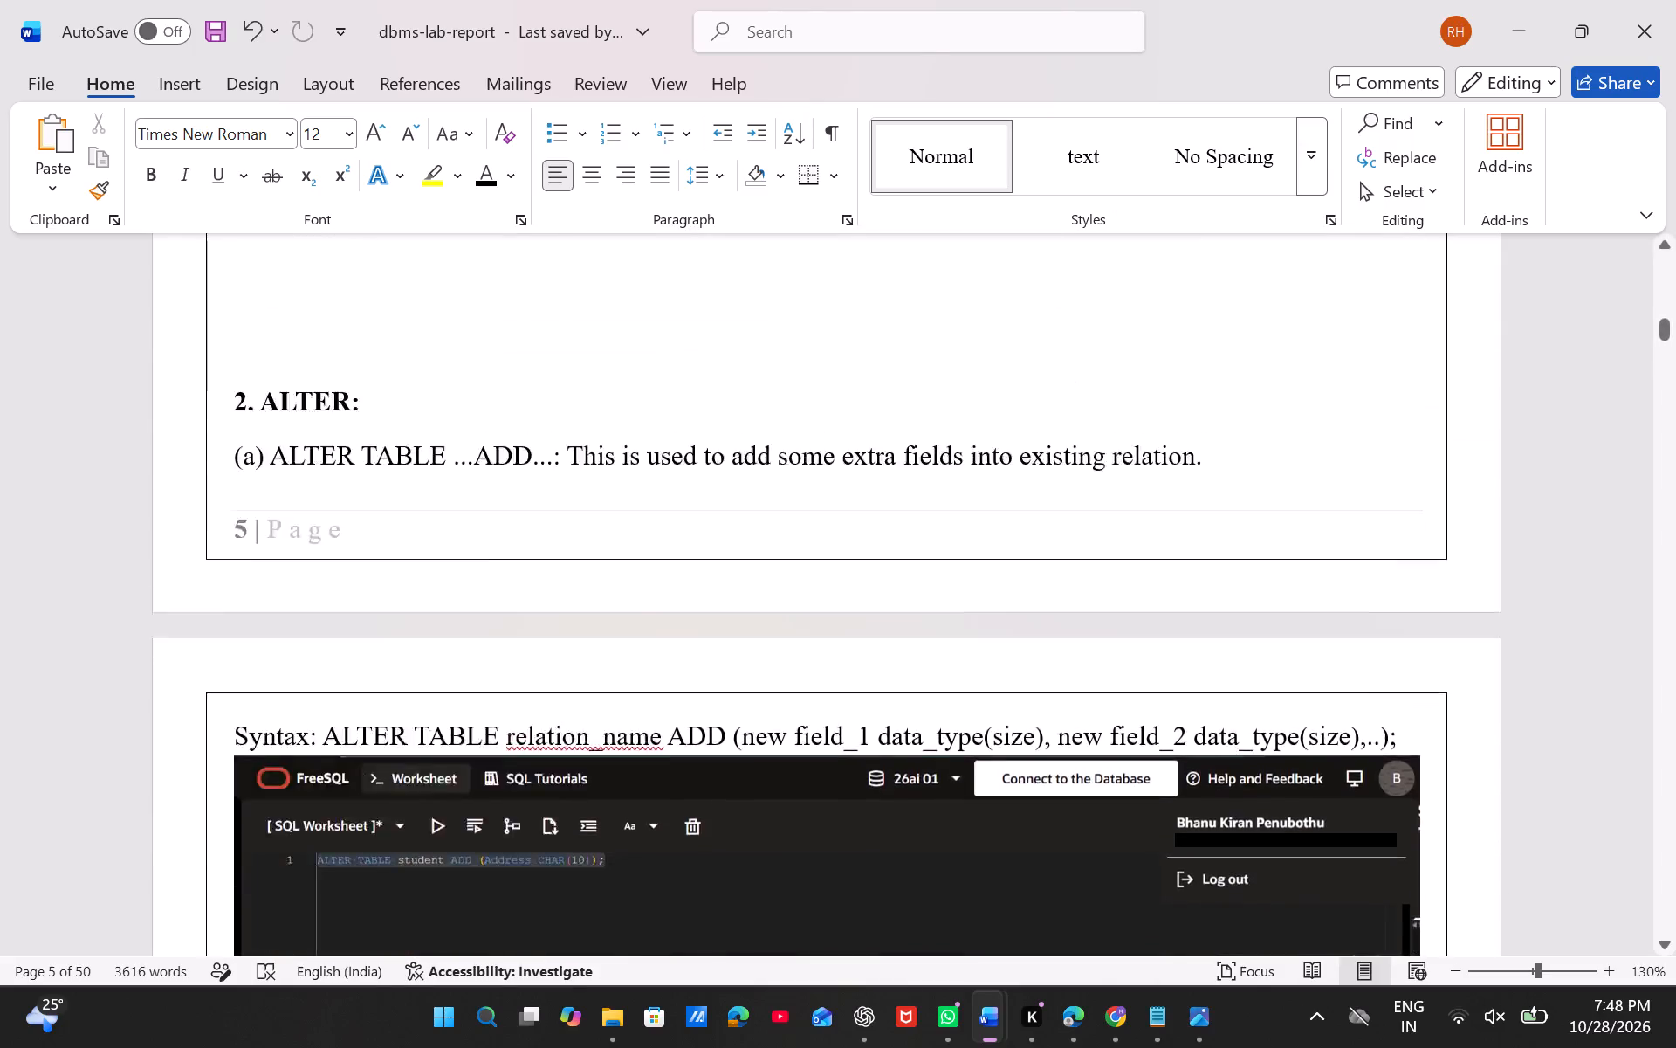
scroll(1033, 769, up, 1)
click(284, 612)
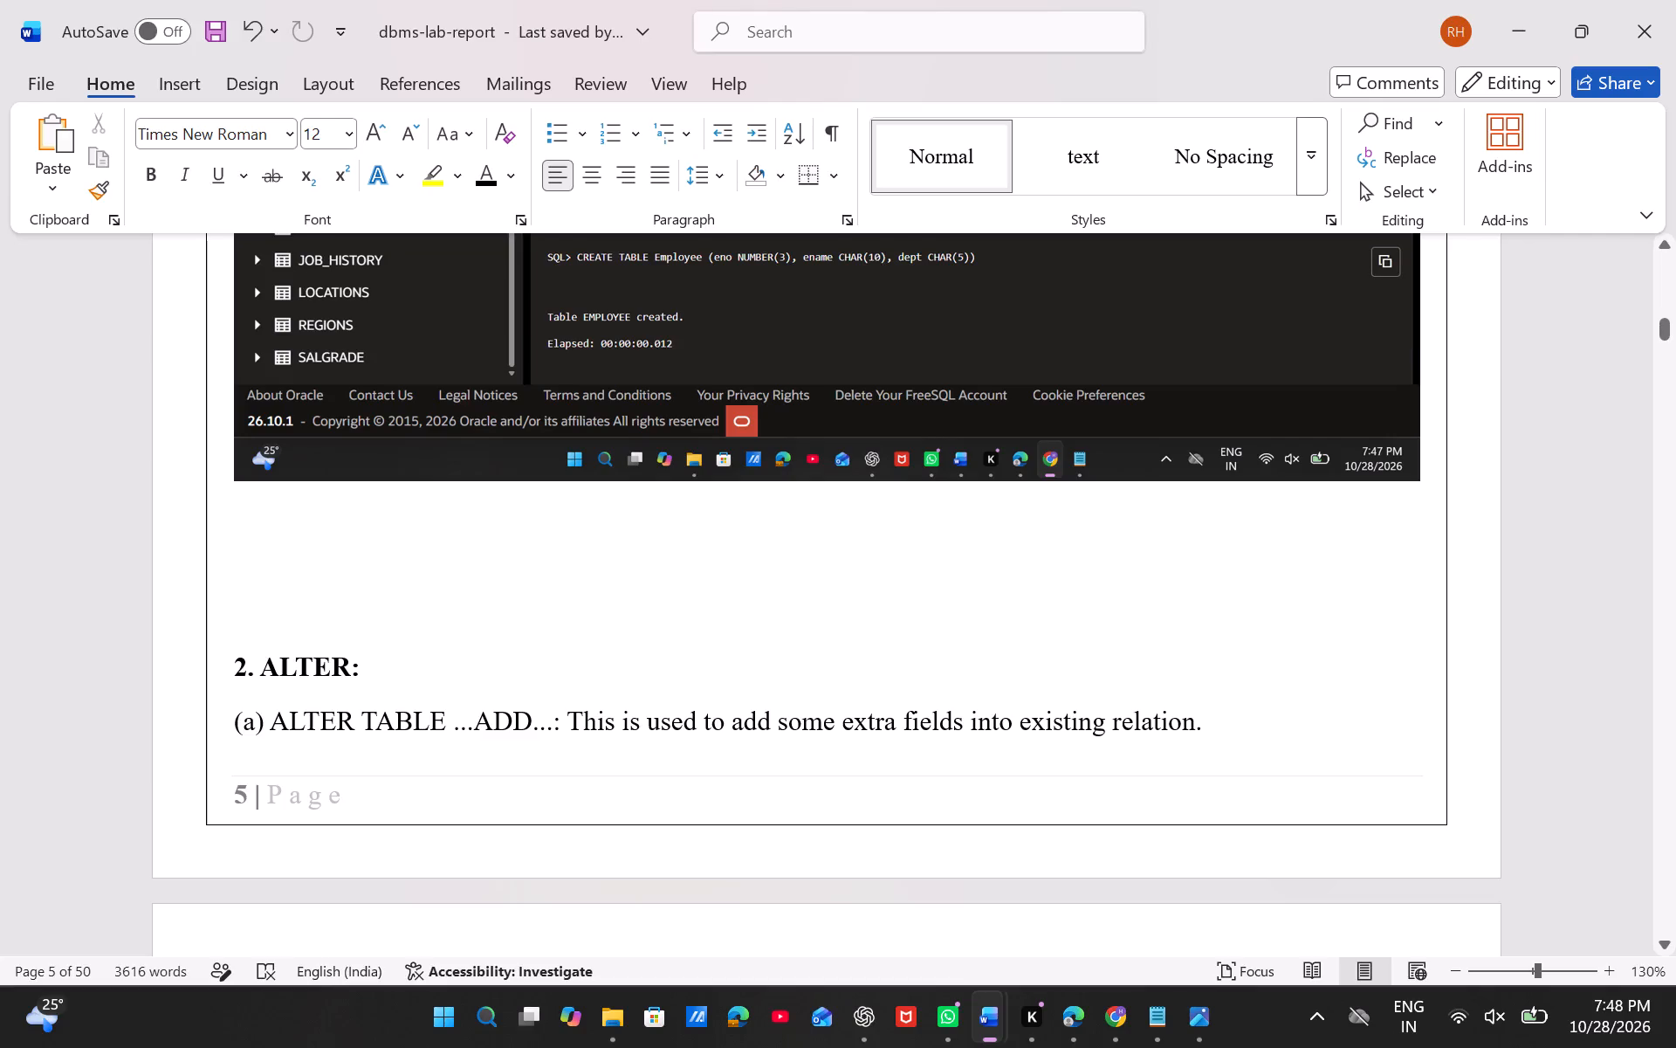
key(Return)
key(Return)
scroll(284, 612, down, 2)
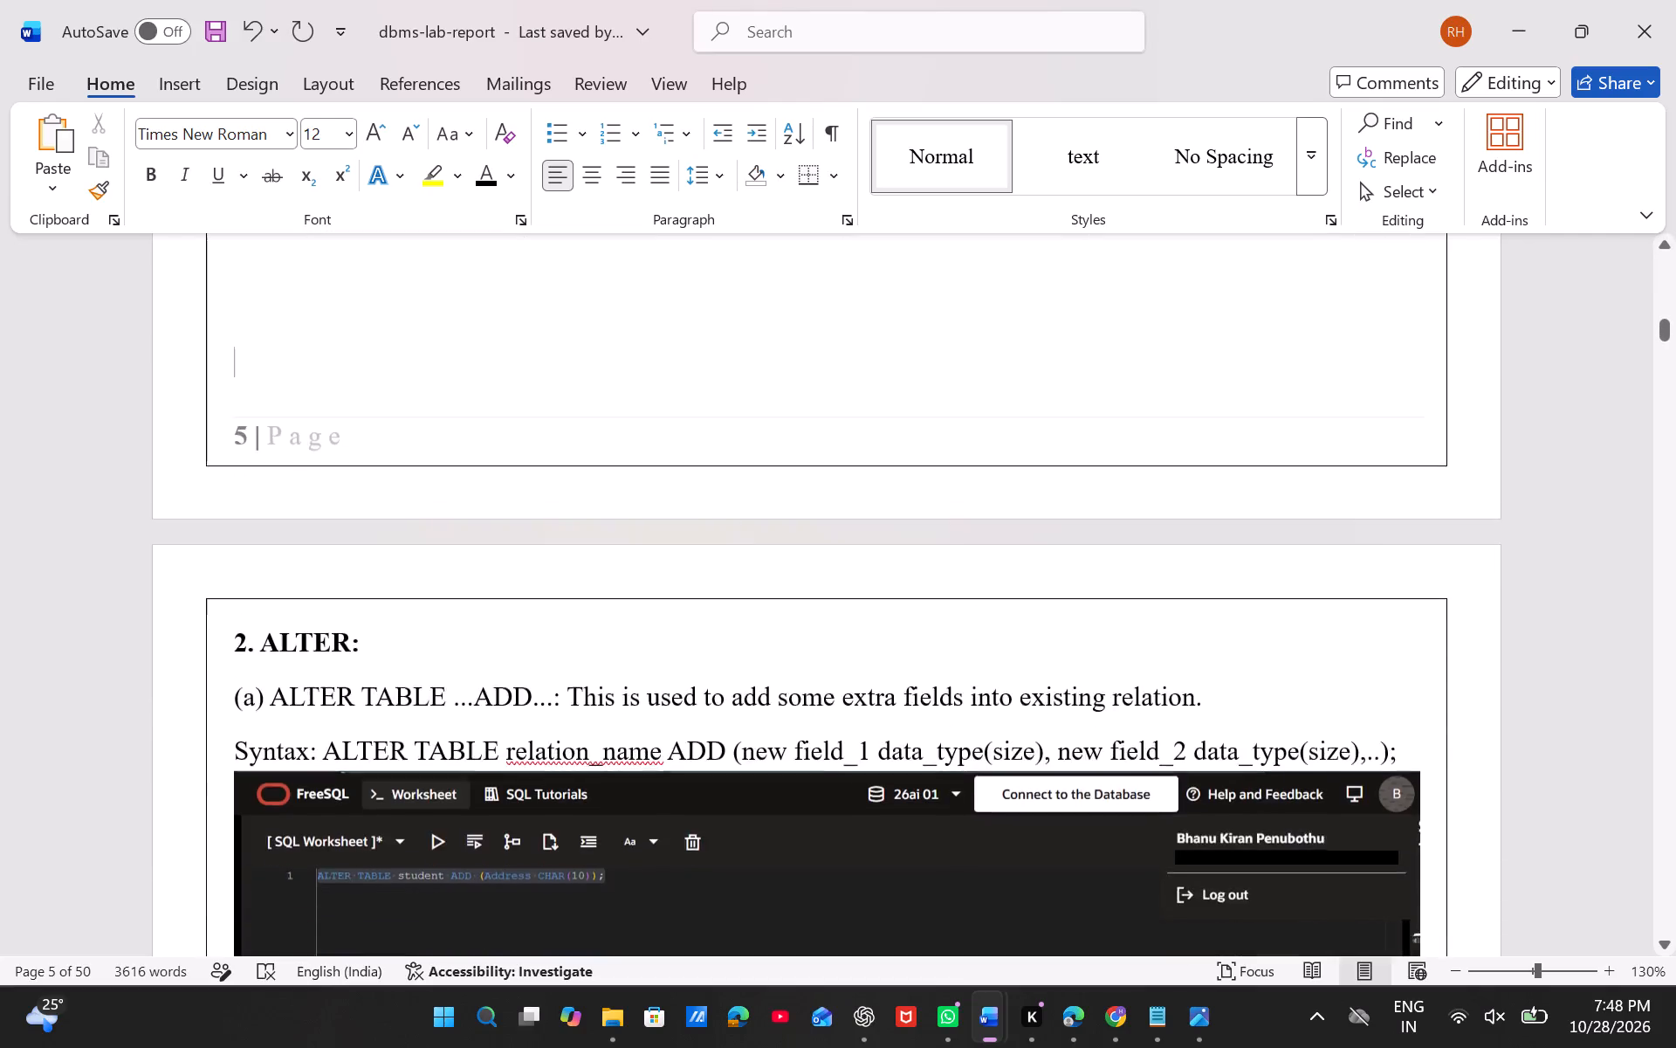
scroll(284, 612, down, 3)
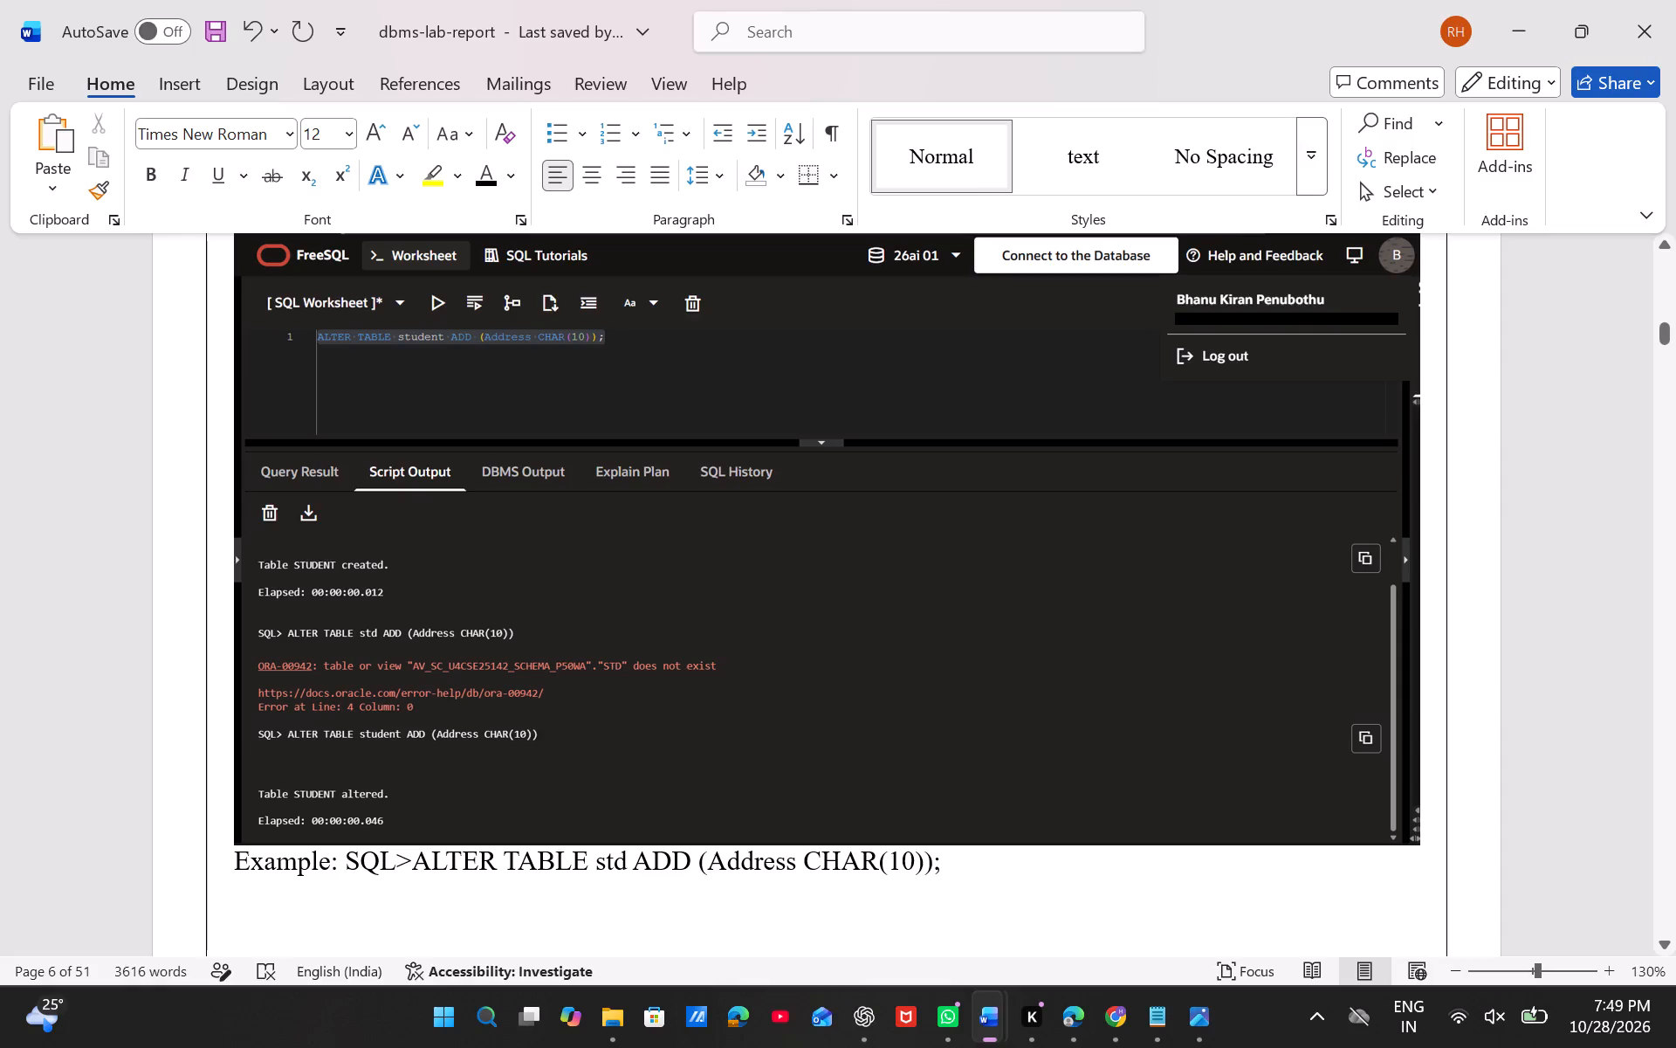
scroll(716, 472, up, 1)
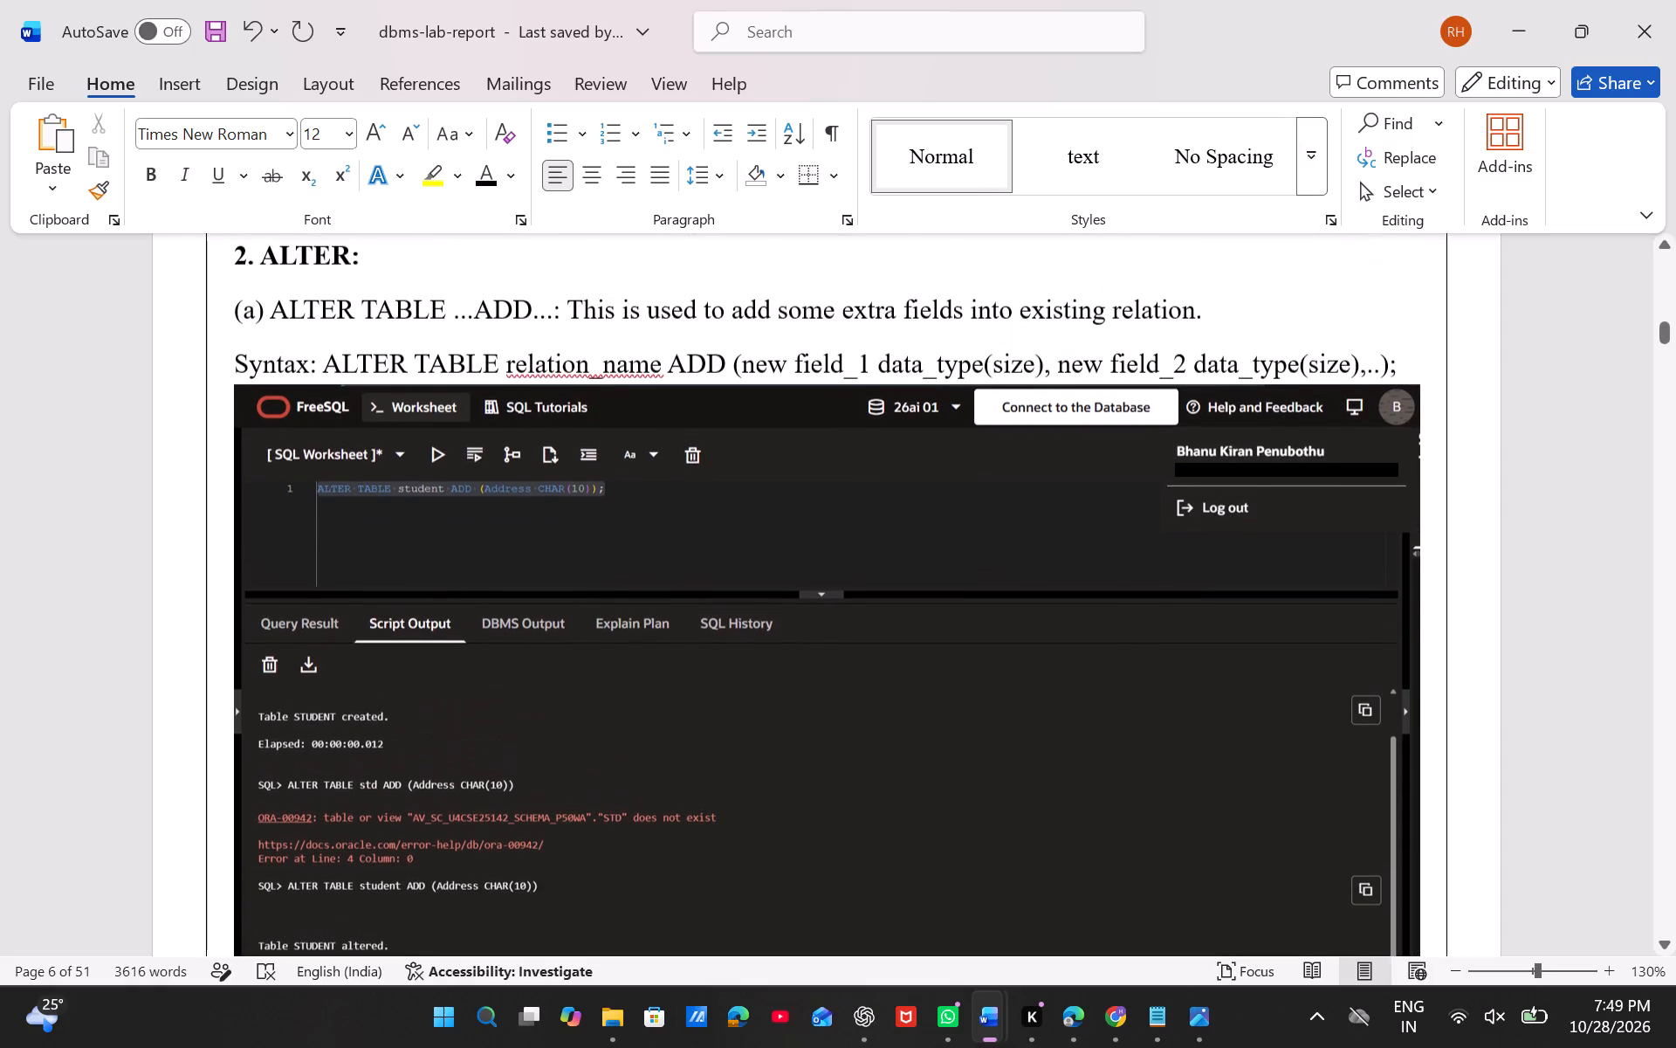
key(shift+super+s)
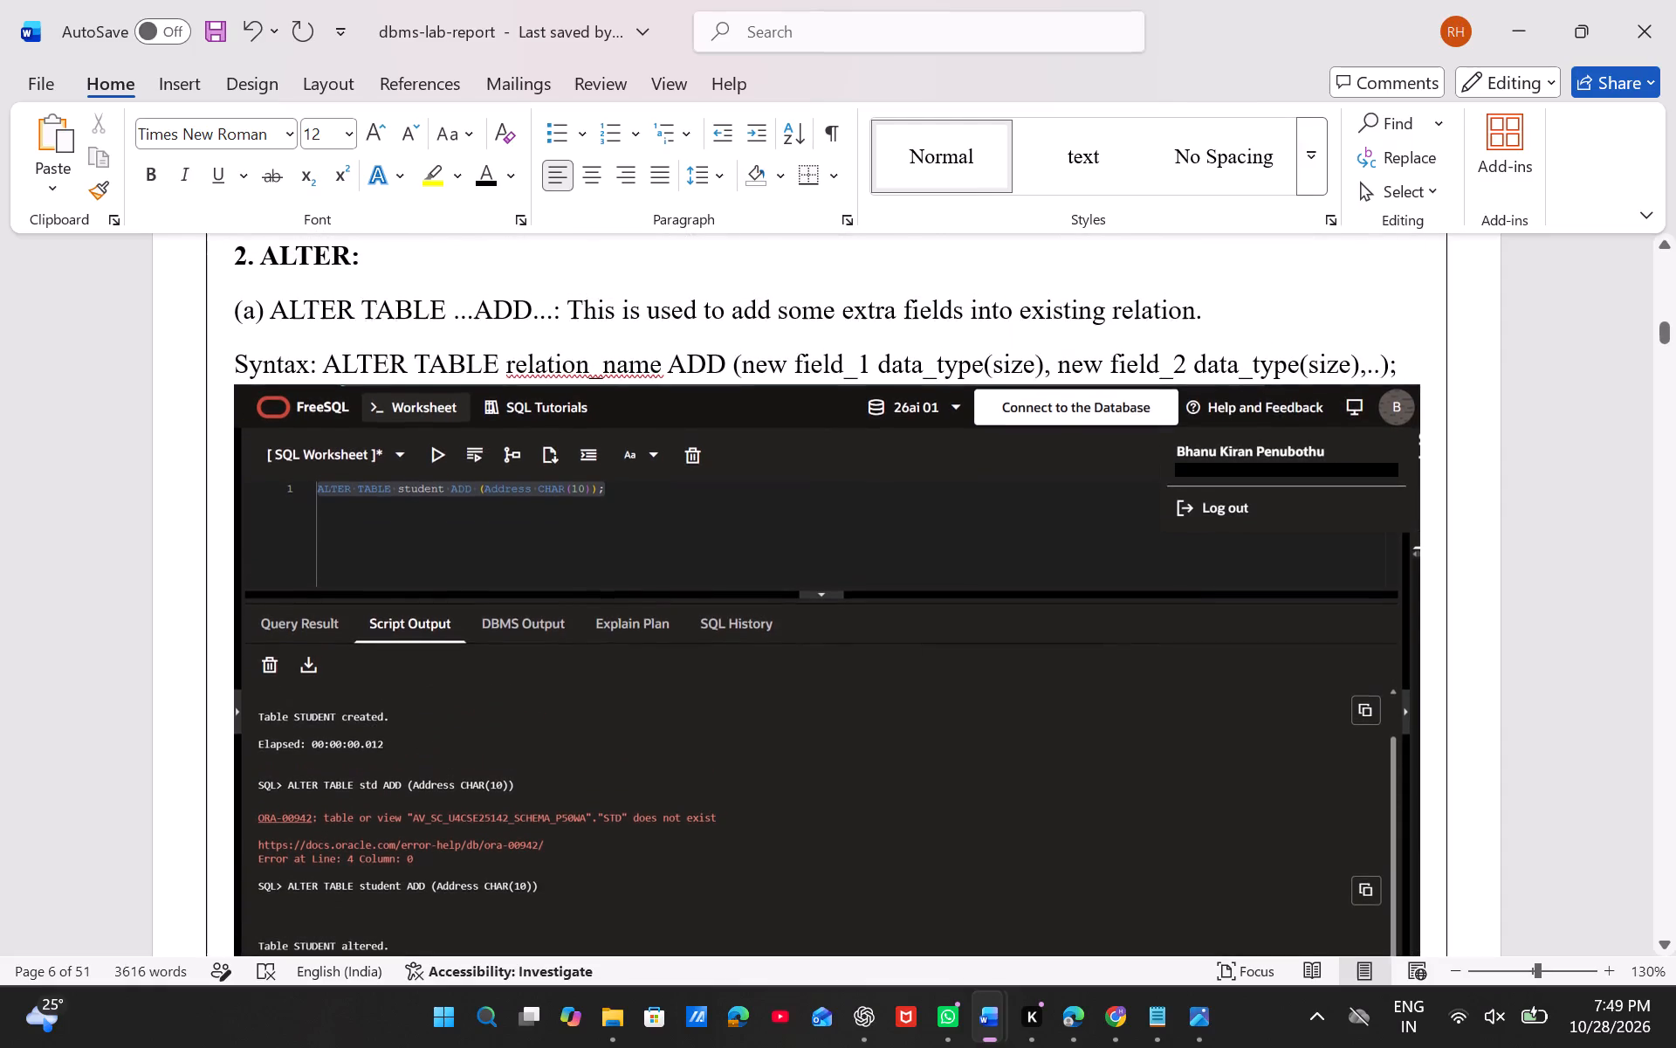
drag(203, 428, 720, 516)
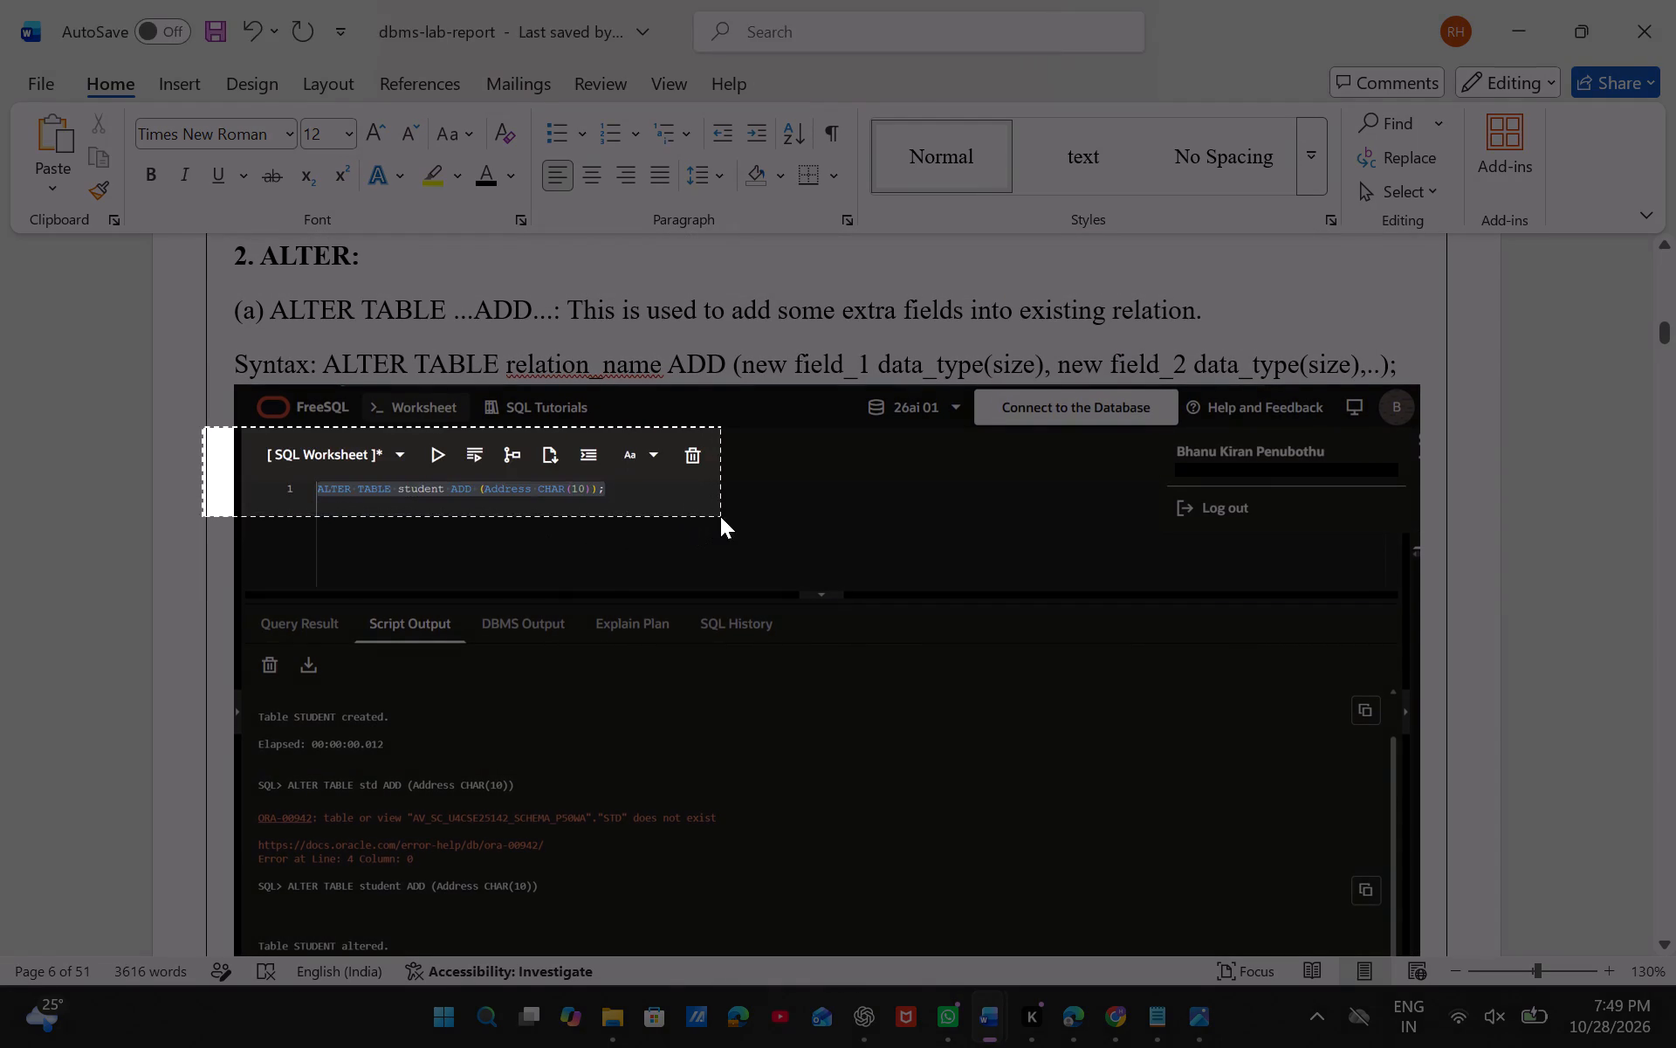
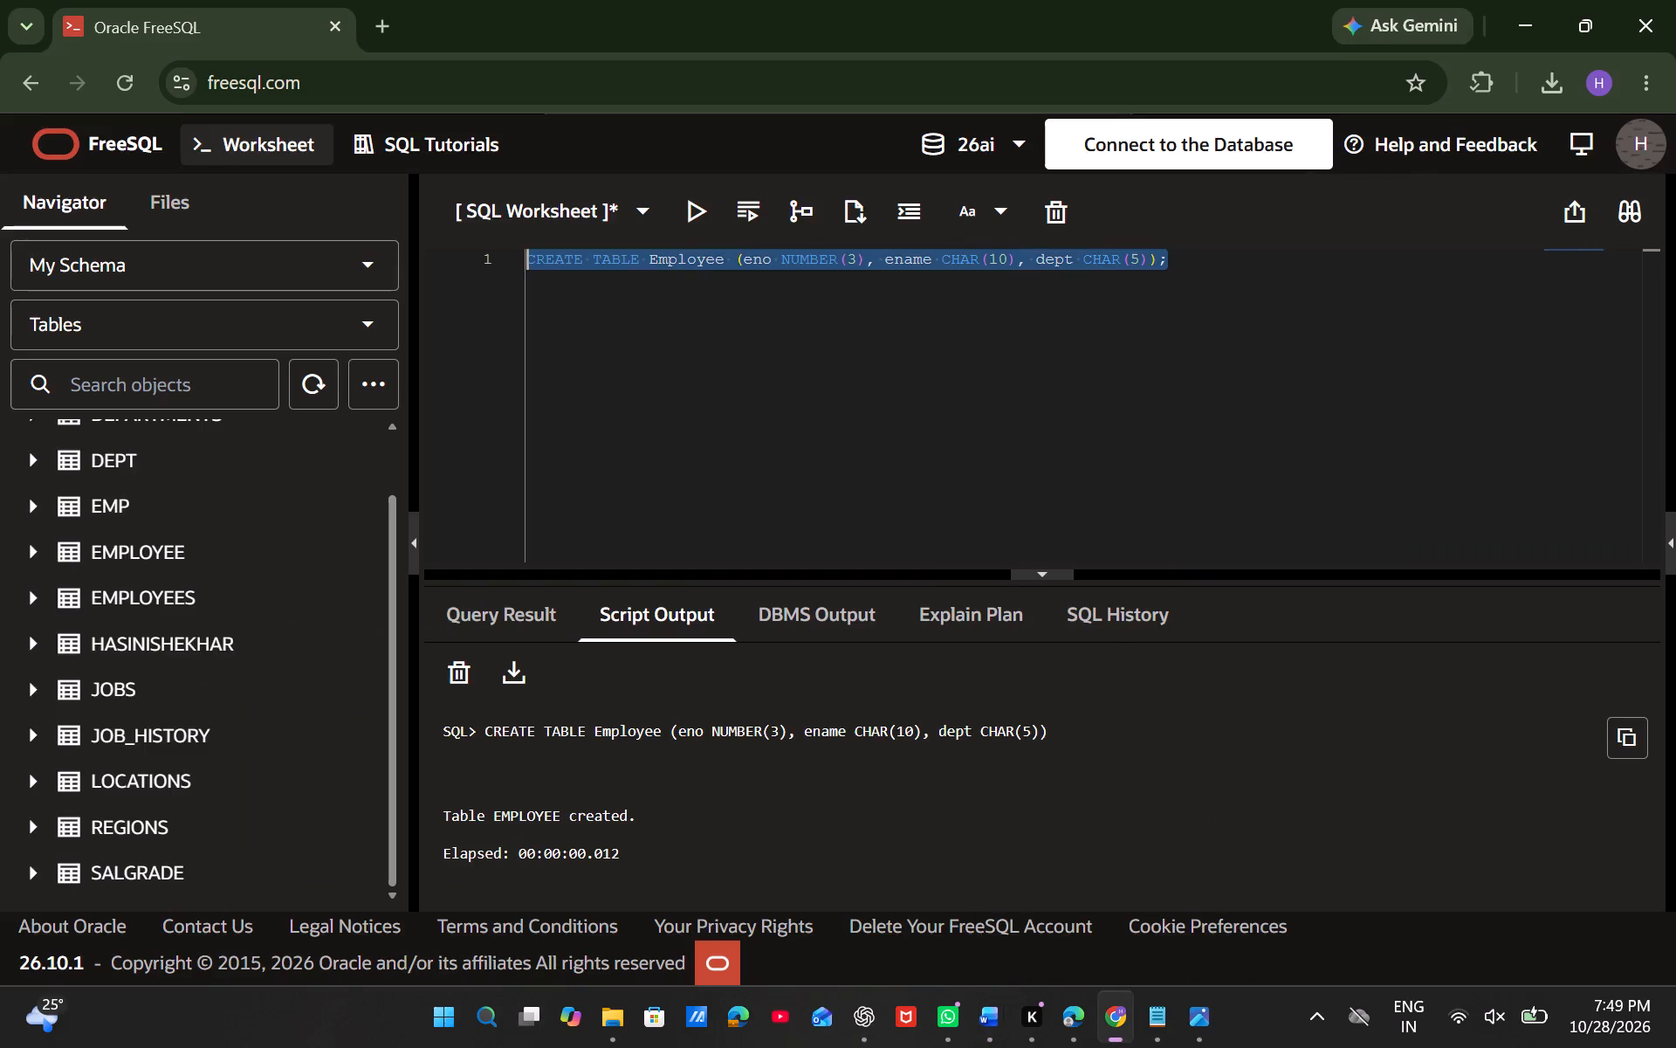
drag(357, 324, 361, 321)
key(BackSpace)
key(ctrl+v)
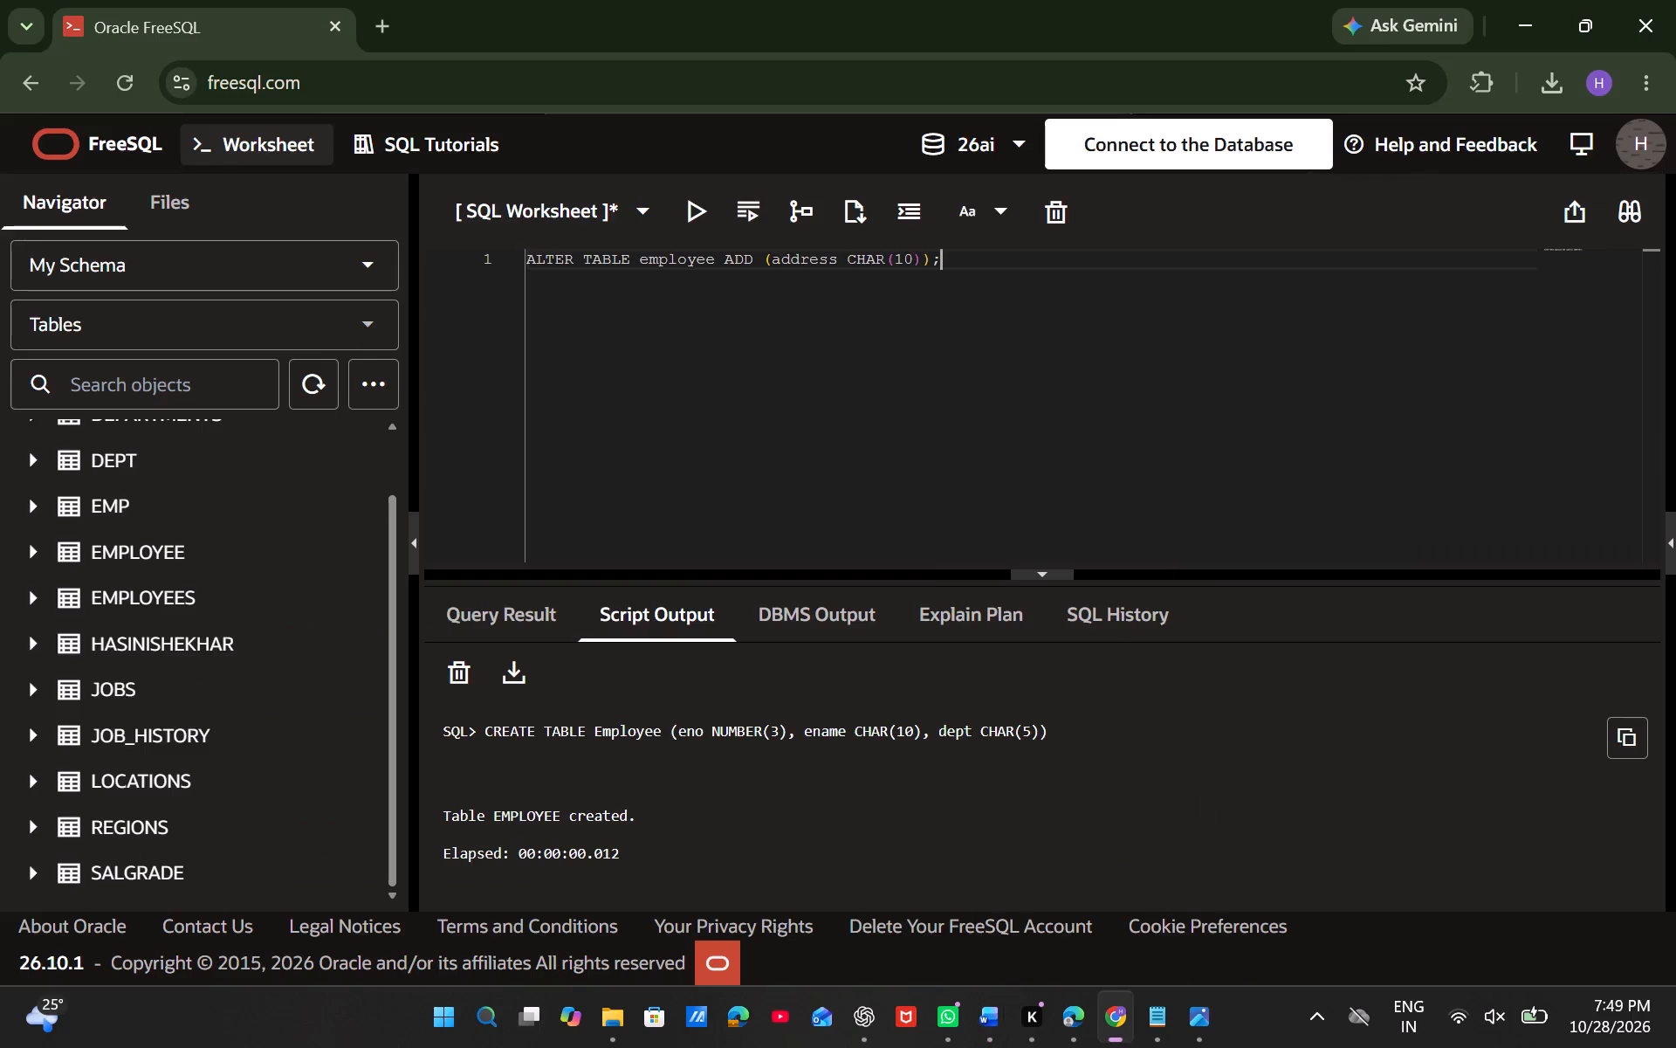
click(681, 228)
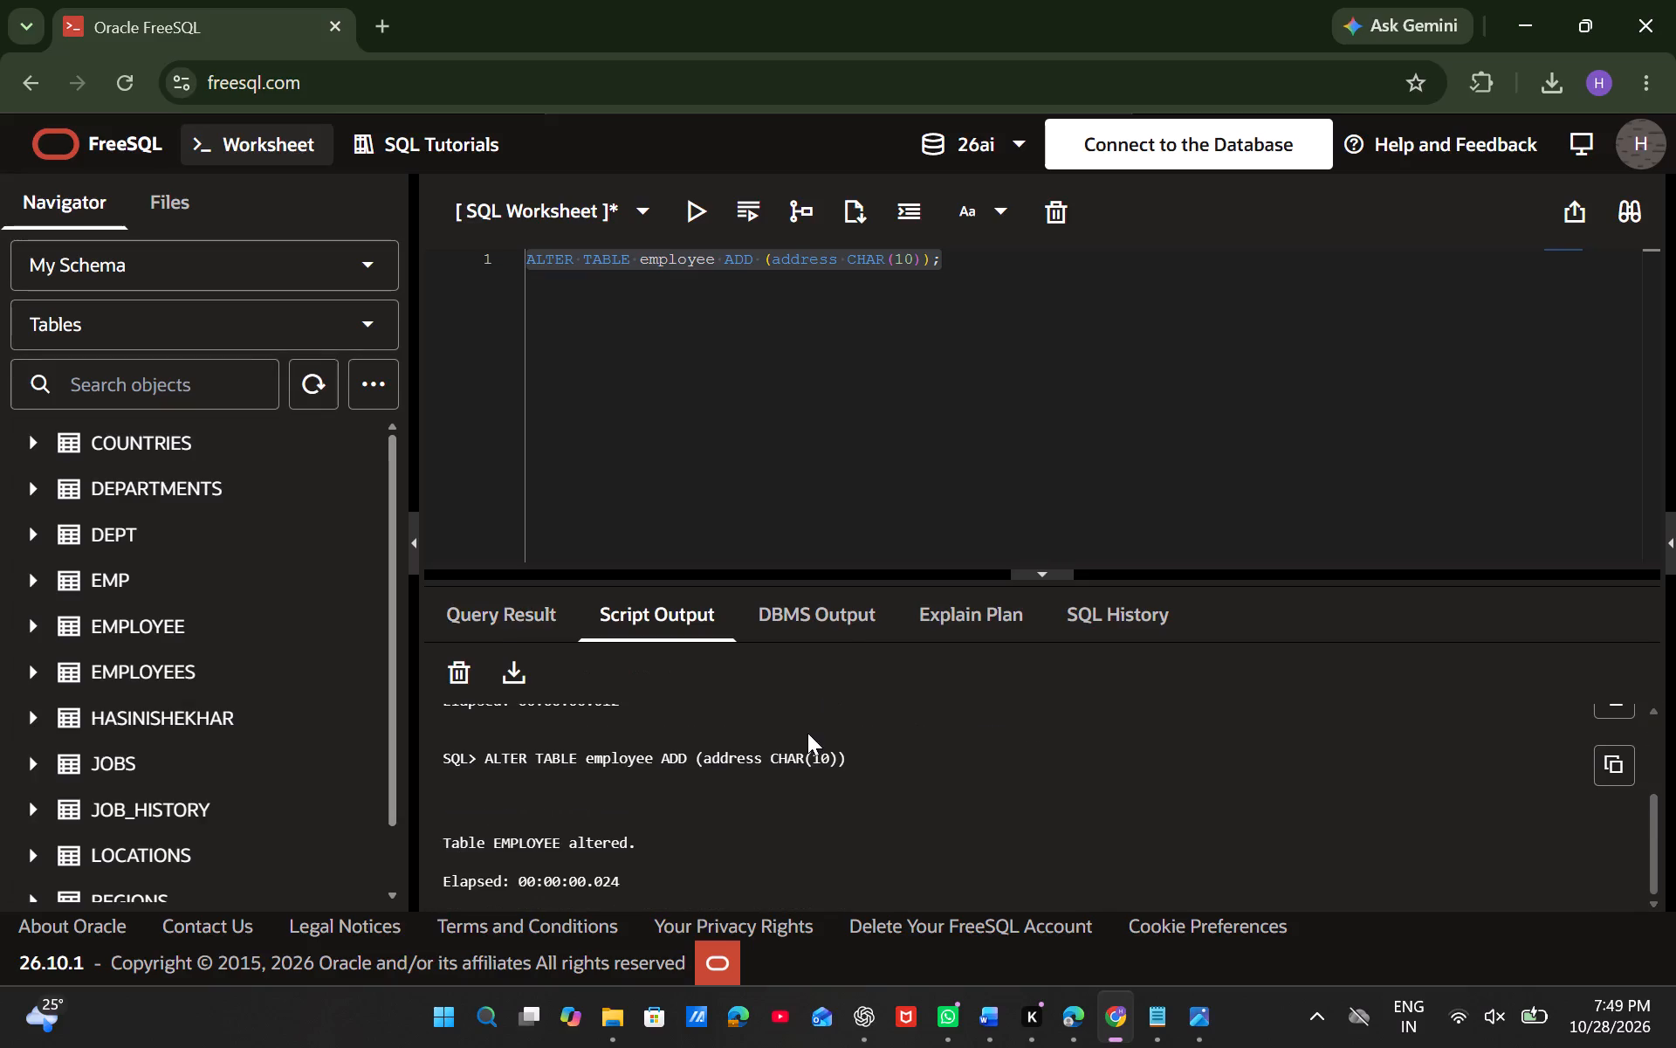
Capture a full-screen screenshot of the FreeSQL ALTER TABLE output with the account details shown.
scroll(807, 733, down, 3)
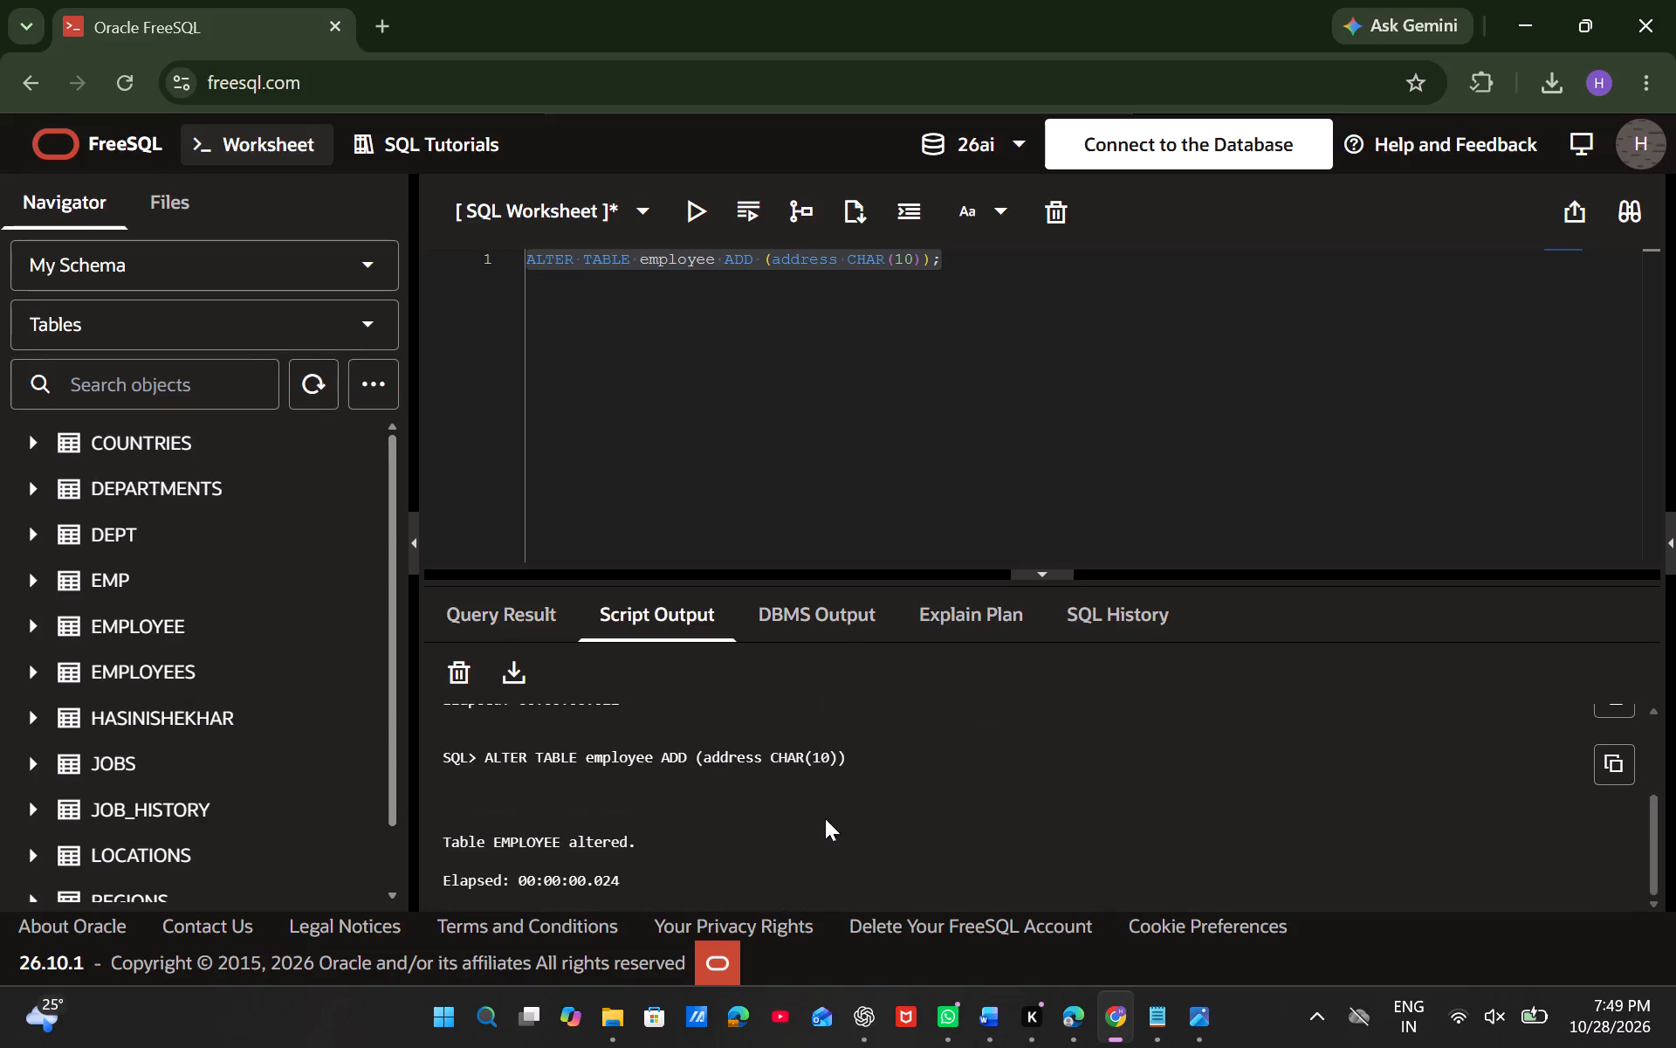
click(1632, 148)
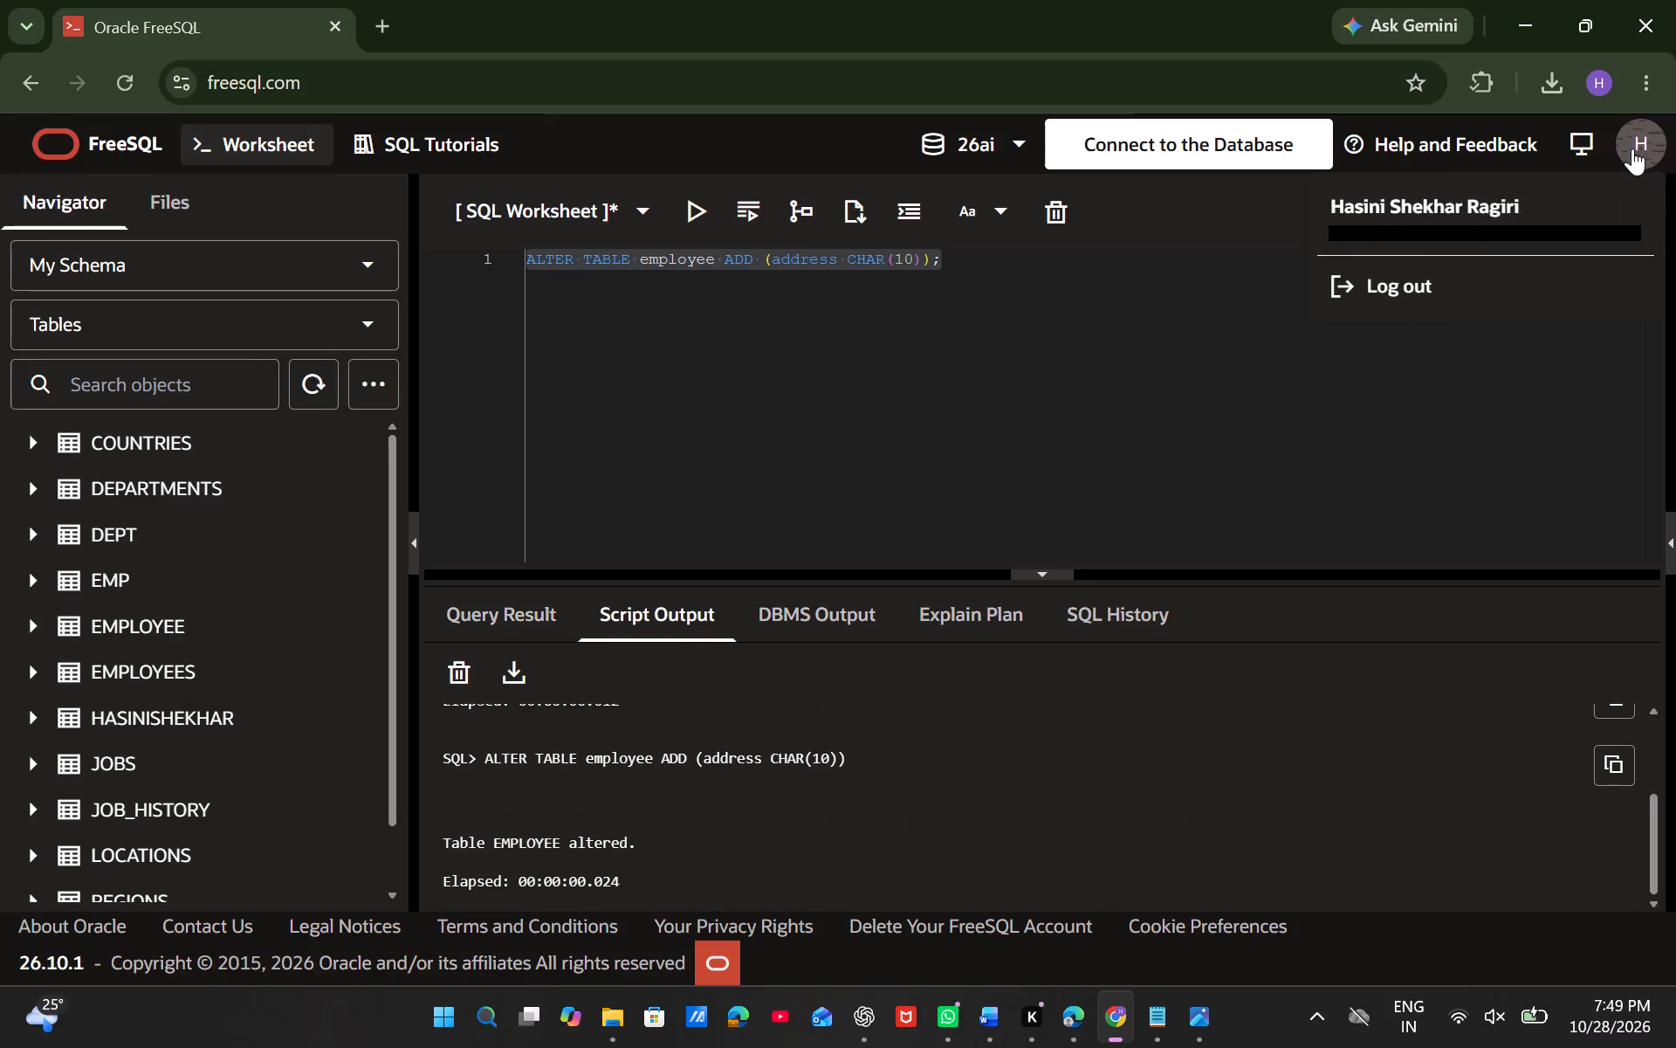
key(Print)
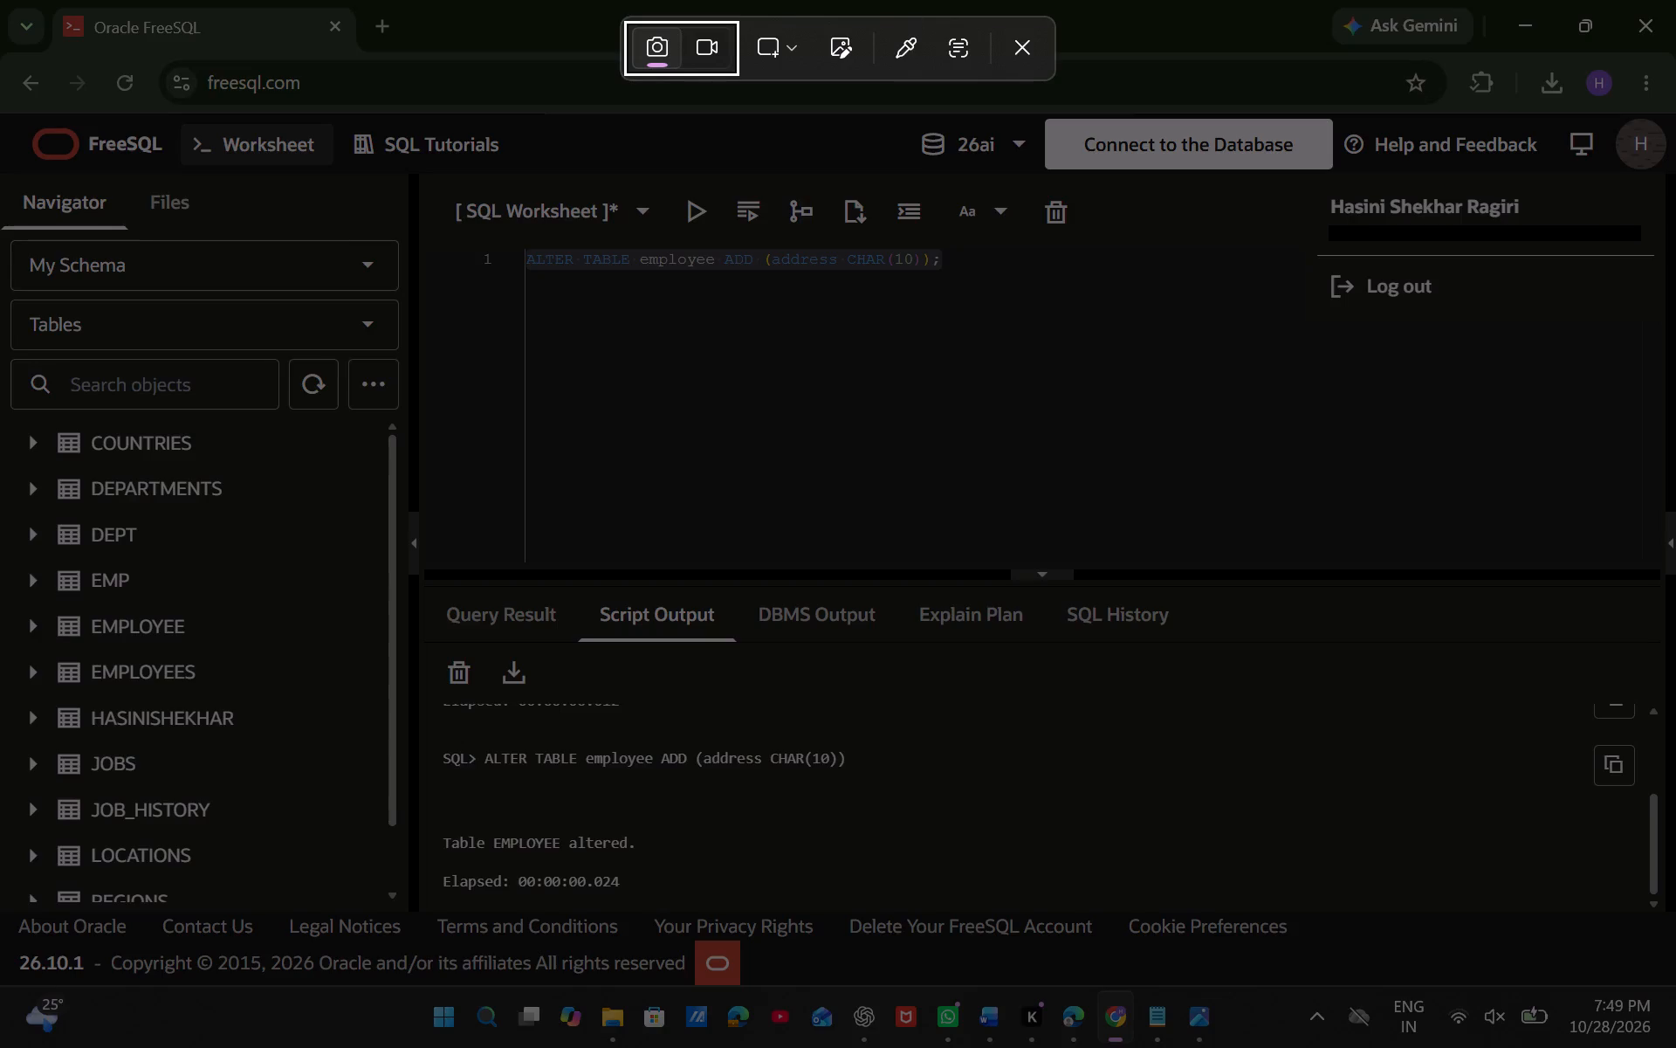
click(791, 55)
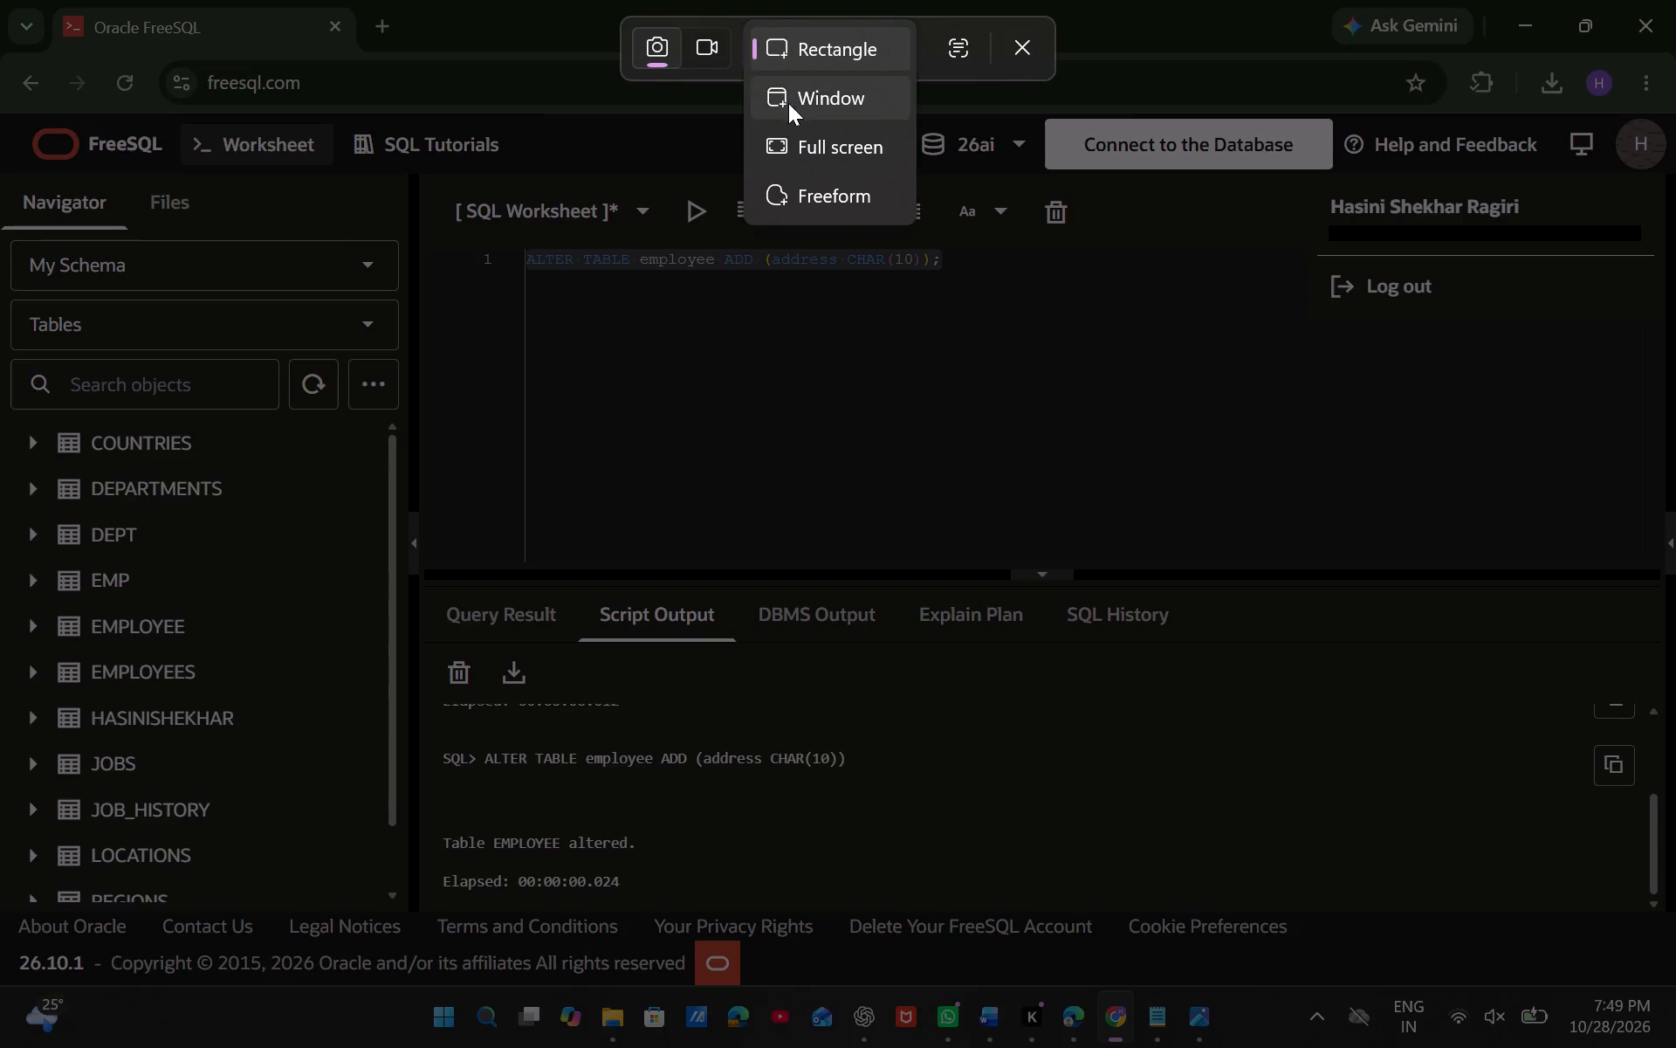
click(780, 141)
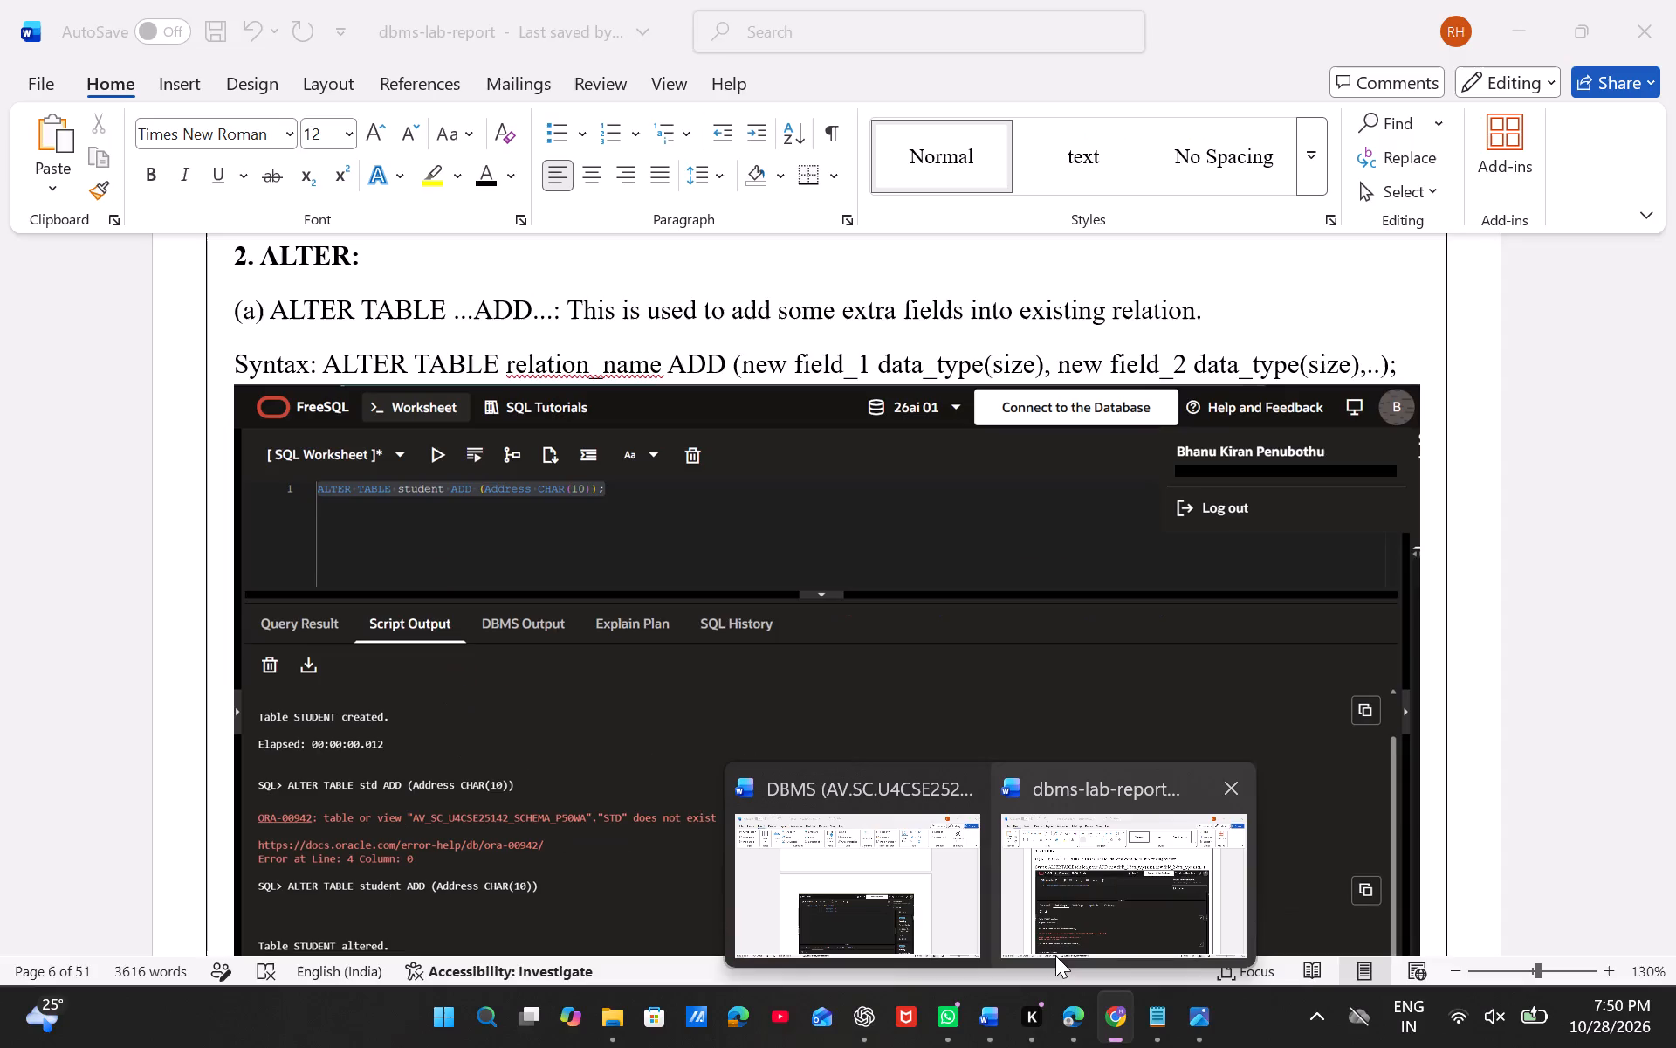
In dbms-lab-report in Word, paste the screenshot on new lines below the ALTER TABLE ADD syntax line.
click(1066, 917)
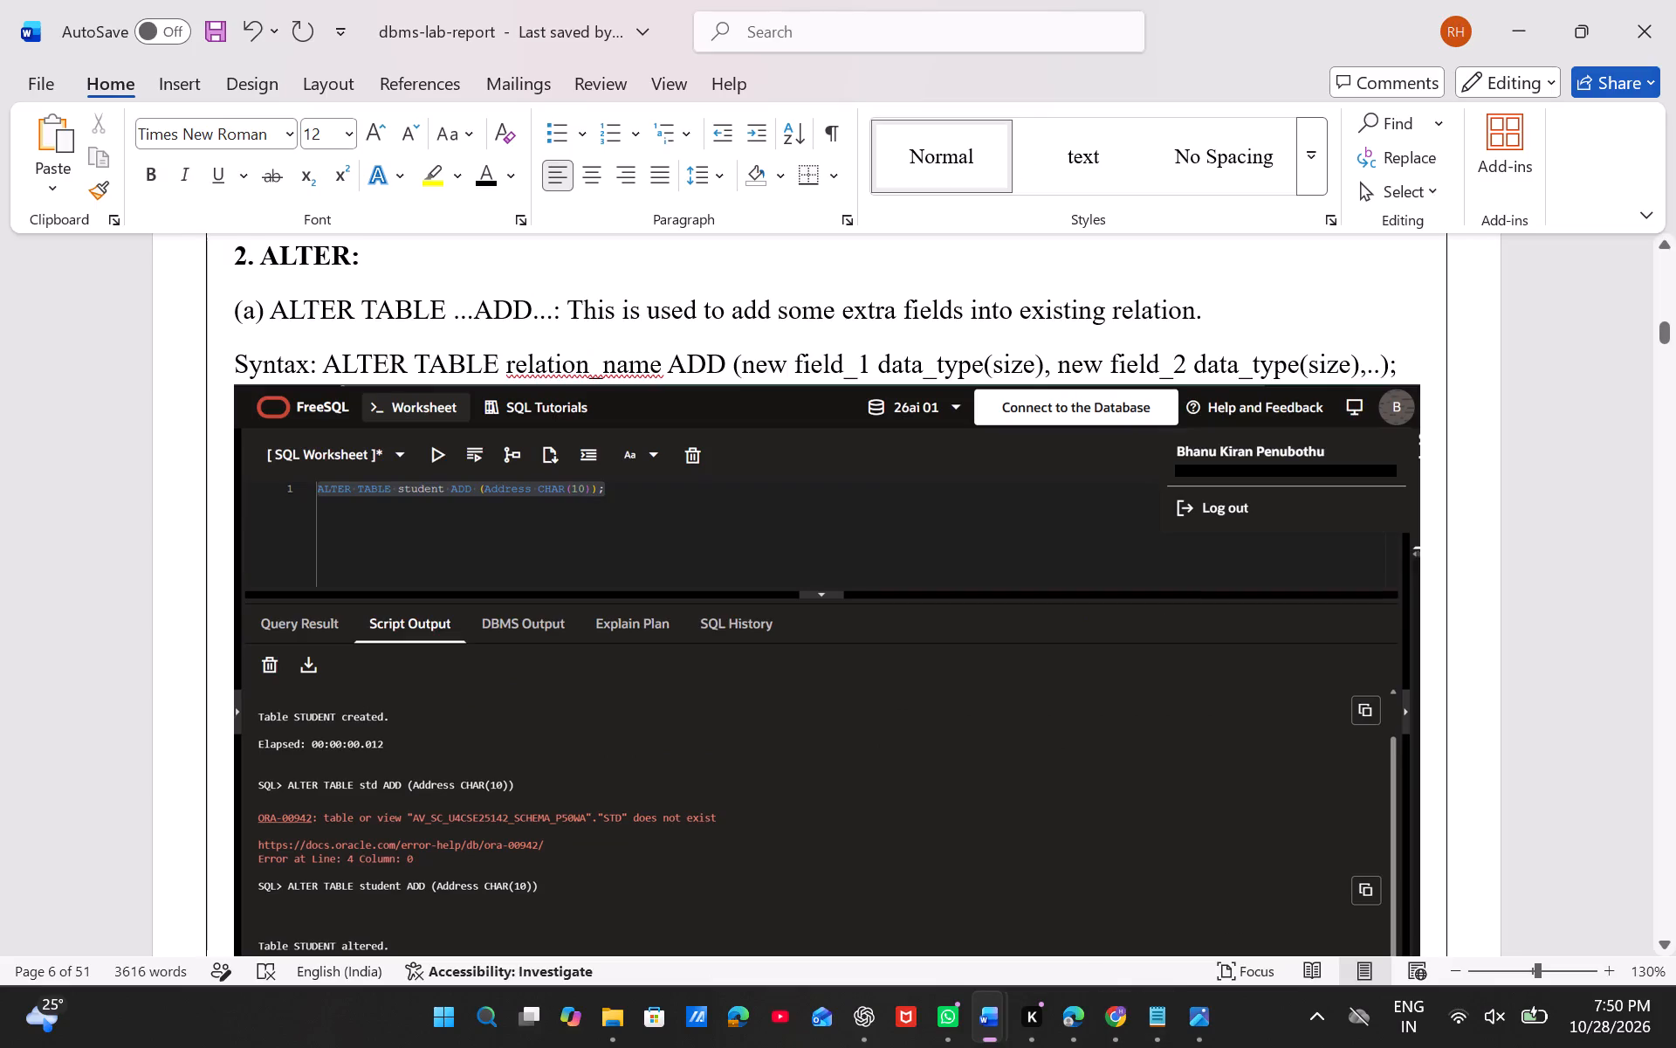
click(1419, 369)
key(Return)
key(Return)
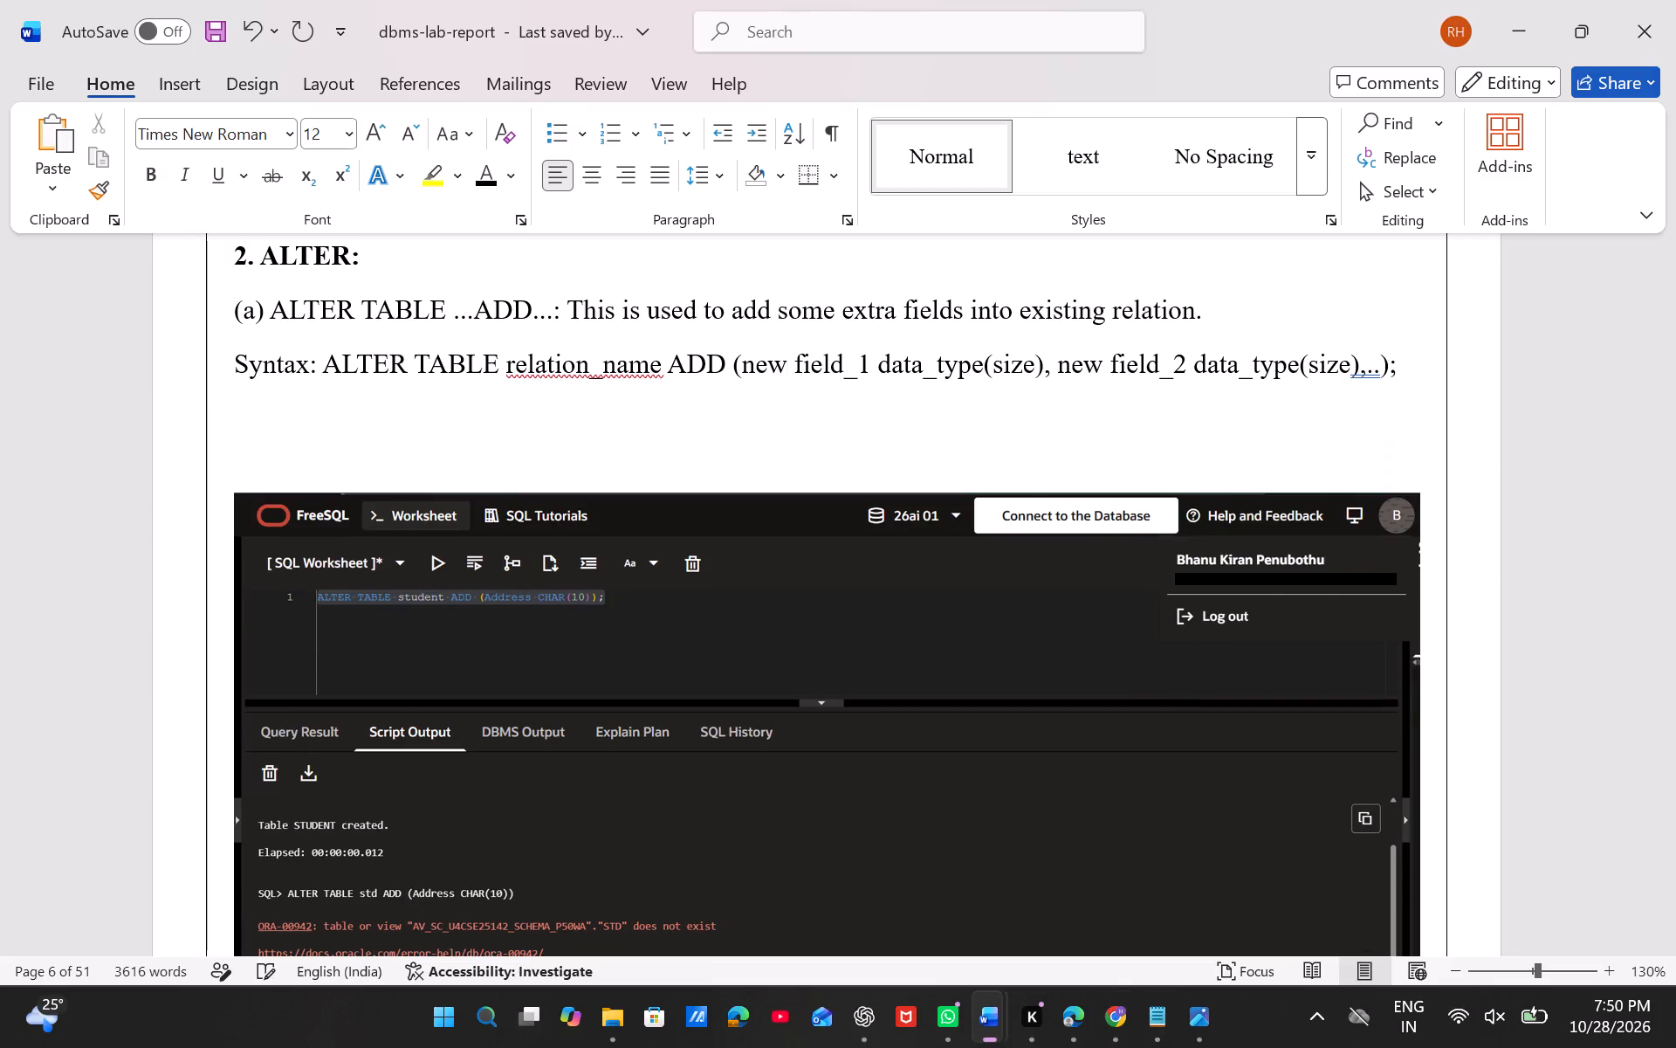
key(Return)
key(Return)
key(BackSpace)
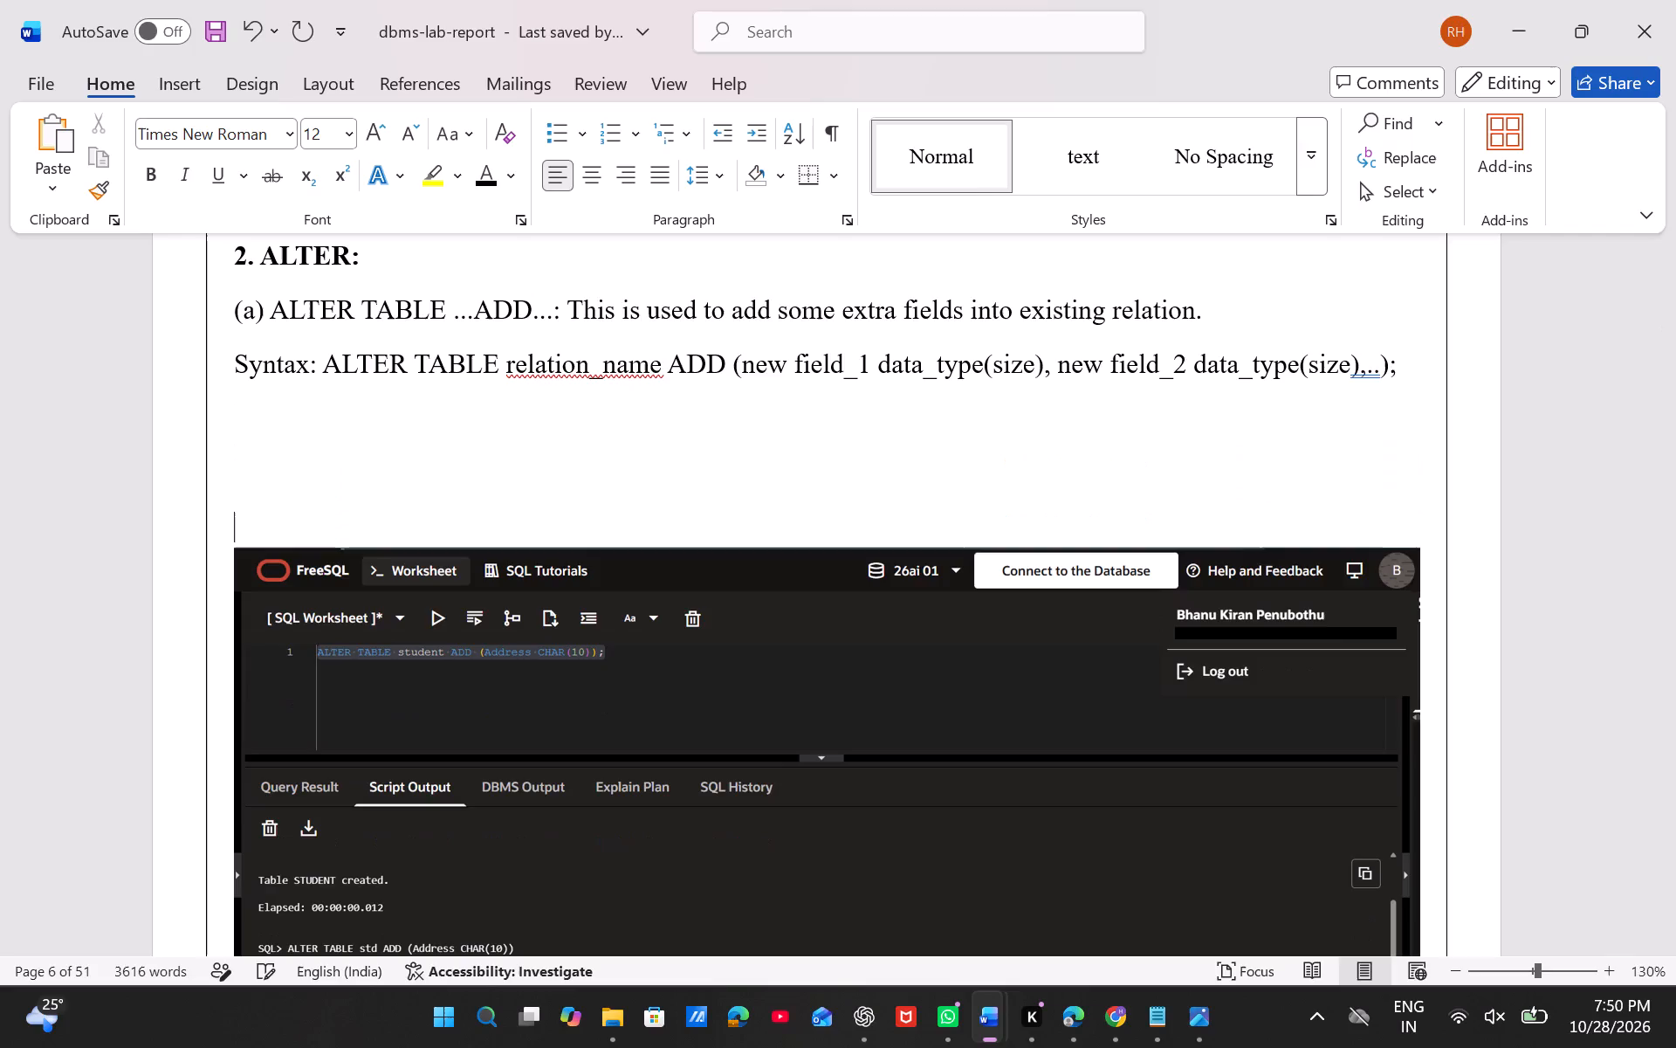
key(ctrl+v)
Delete the extra blank lines between the ALTER TABLE ADD syntax line and the pasted screenshot.
scroll(1419, 369, up, 1)
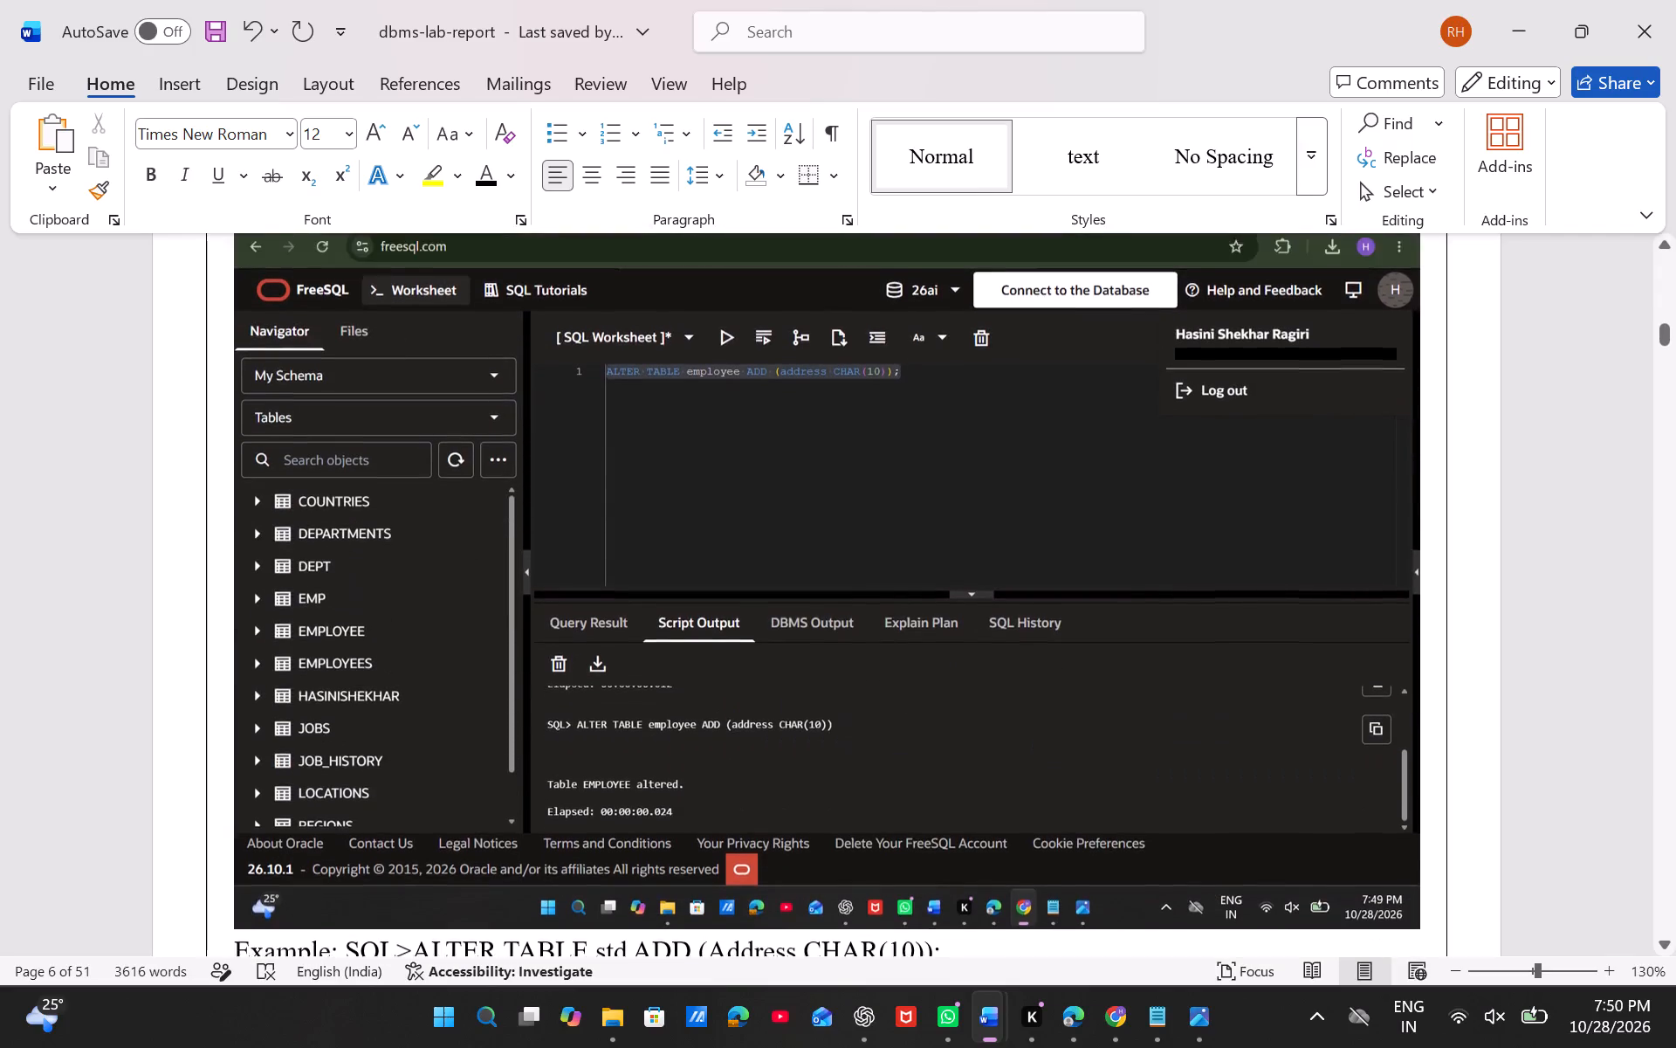
scroll(1419, 369, up, 2)
click(419, 547)
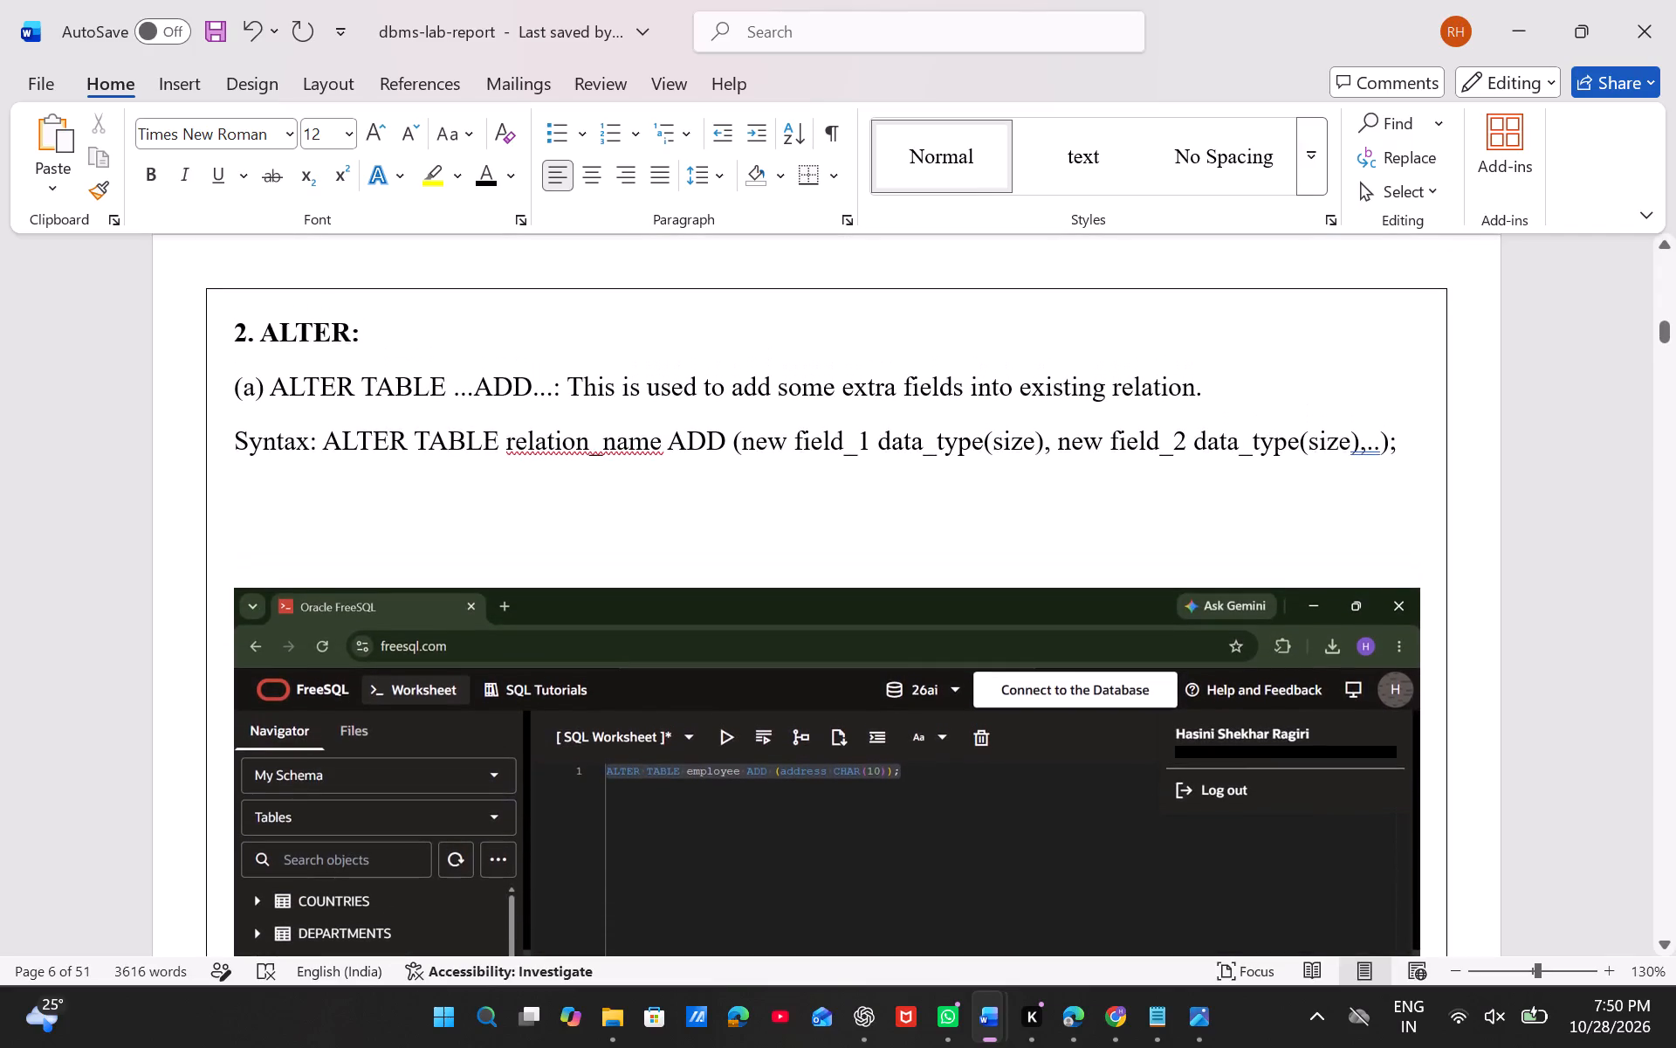
key(BackSpace)
key(BackSpace)
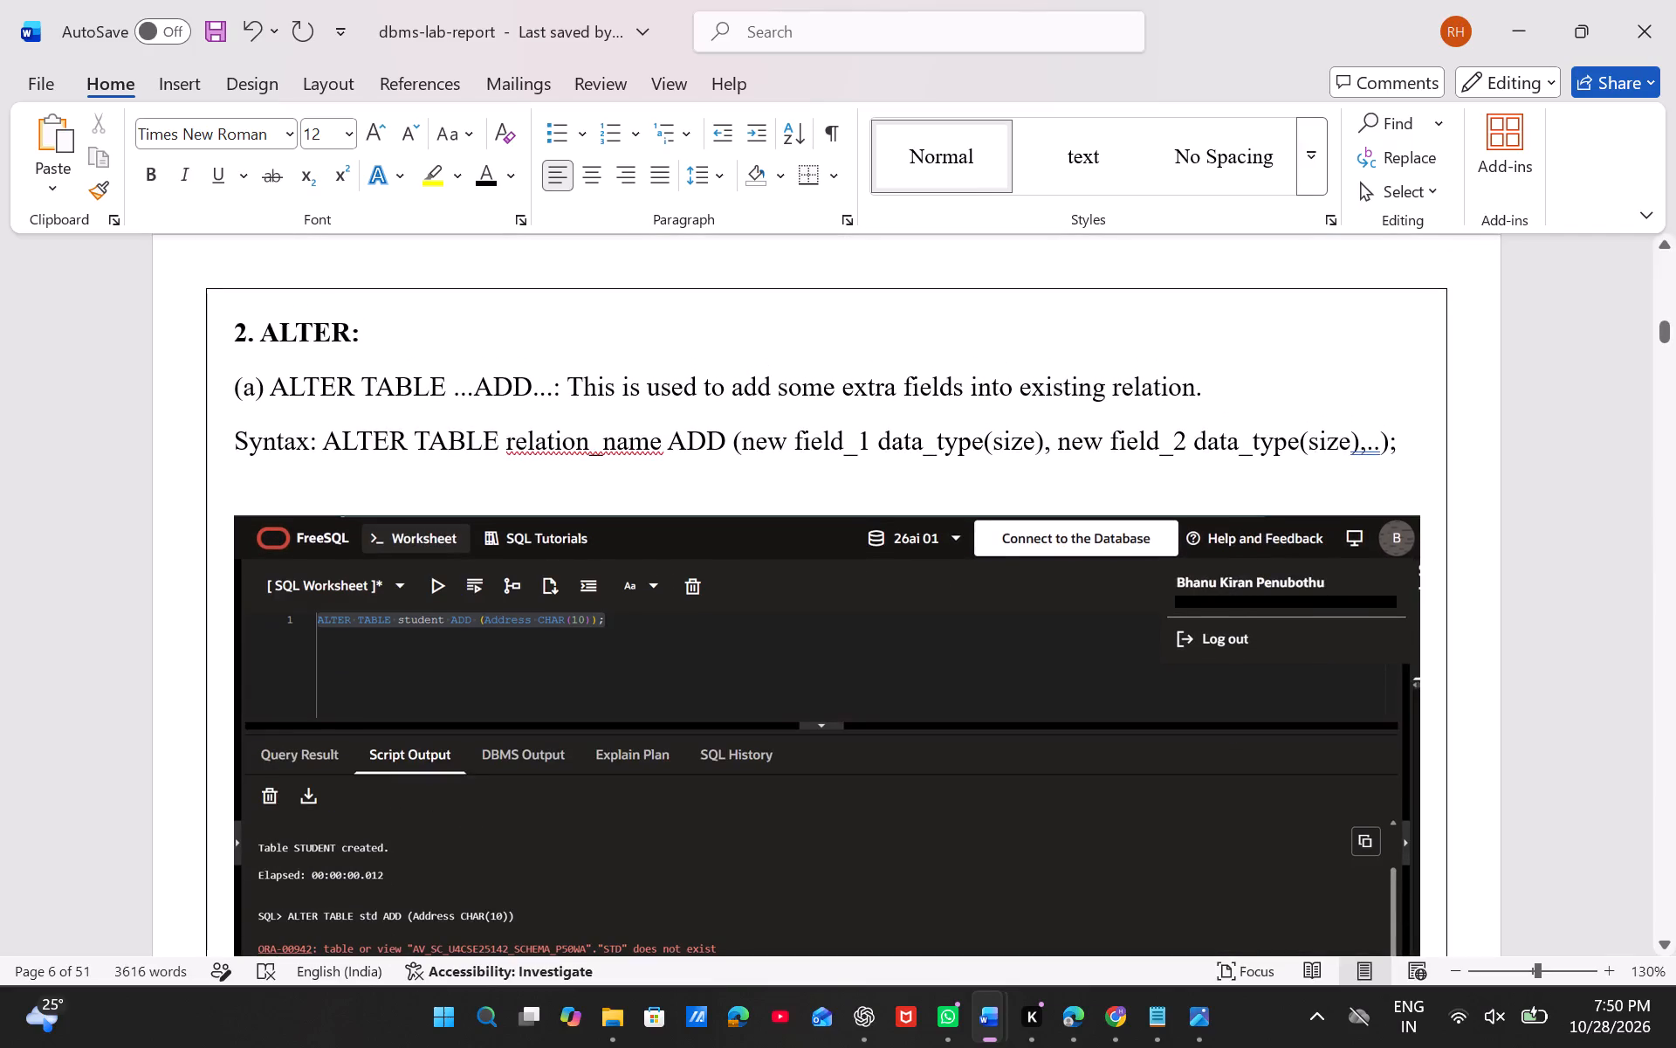
Cut the old FreeSQL screenshot of ALTER TABLE student ADD from above the newly pasted one.
click(248, 484)
click(244, 500)
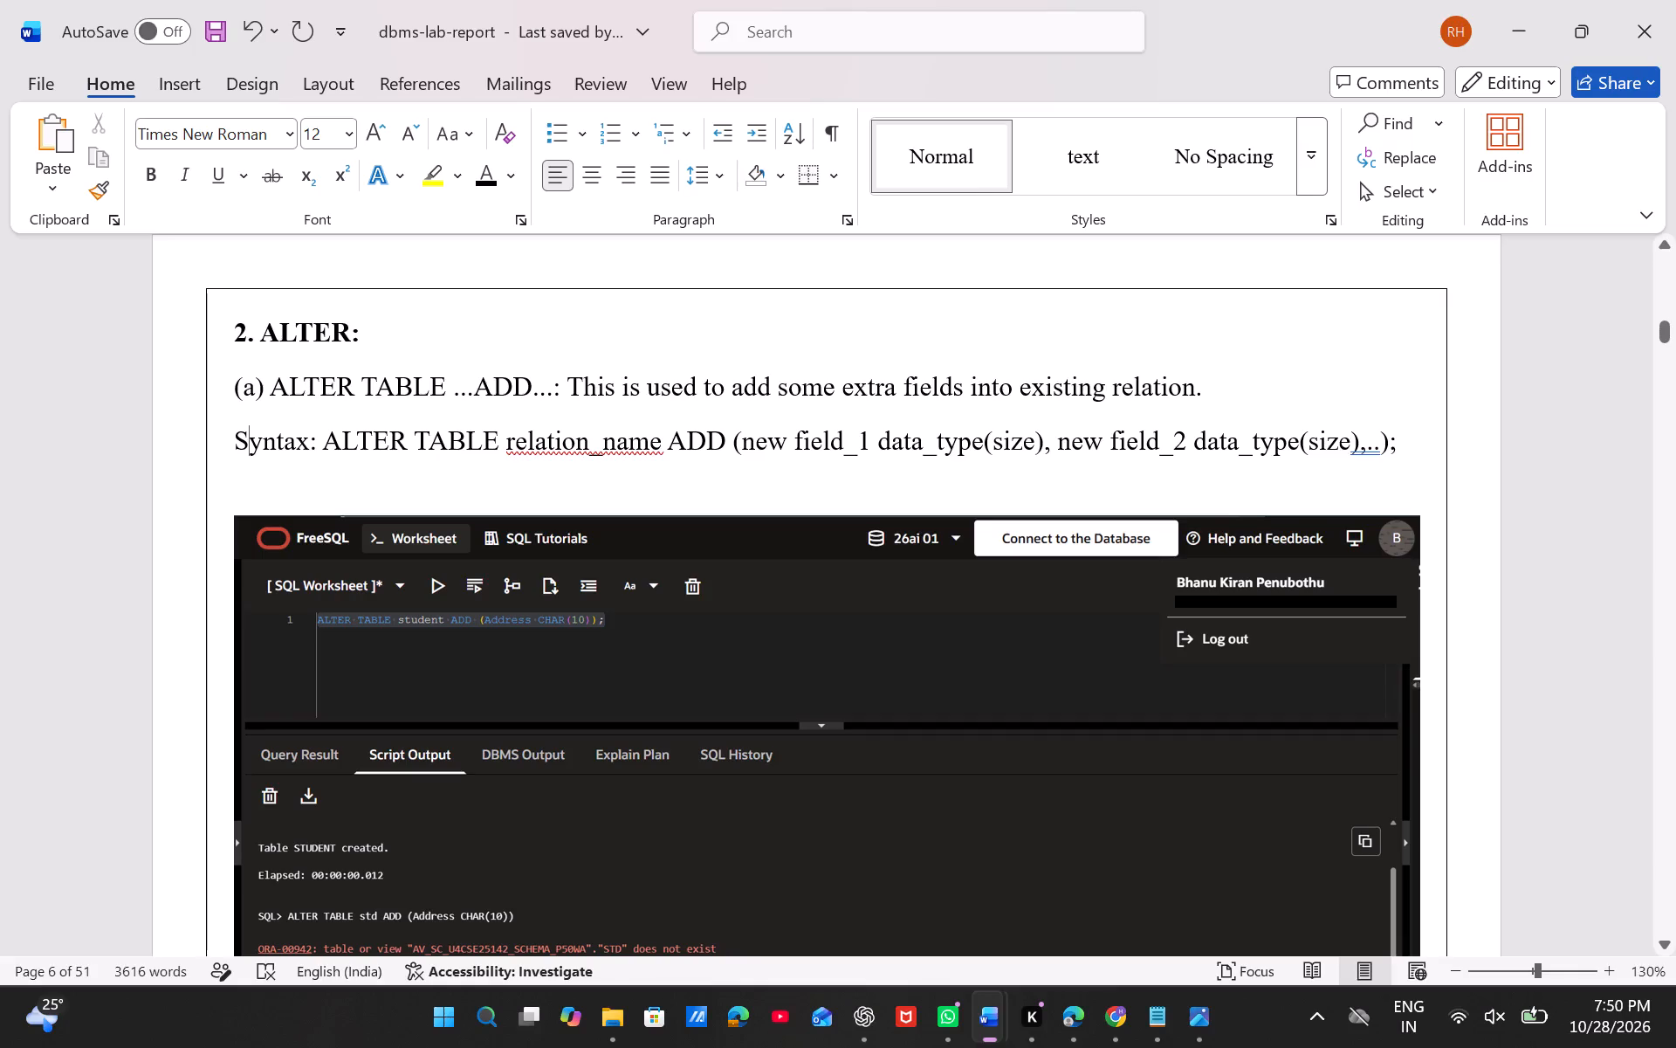
click(233, 542)
click(229, 565)
scroll(552, 623, down, 1)
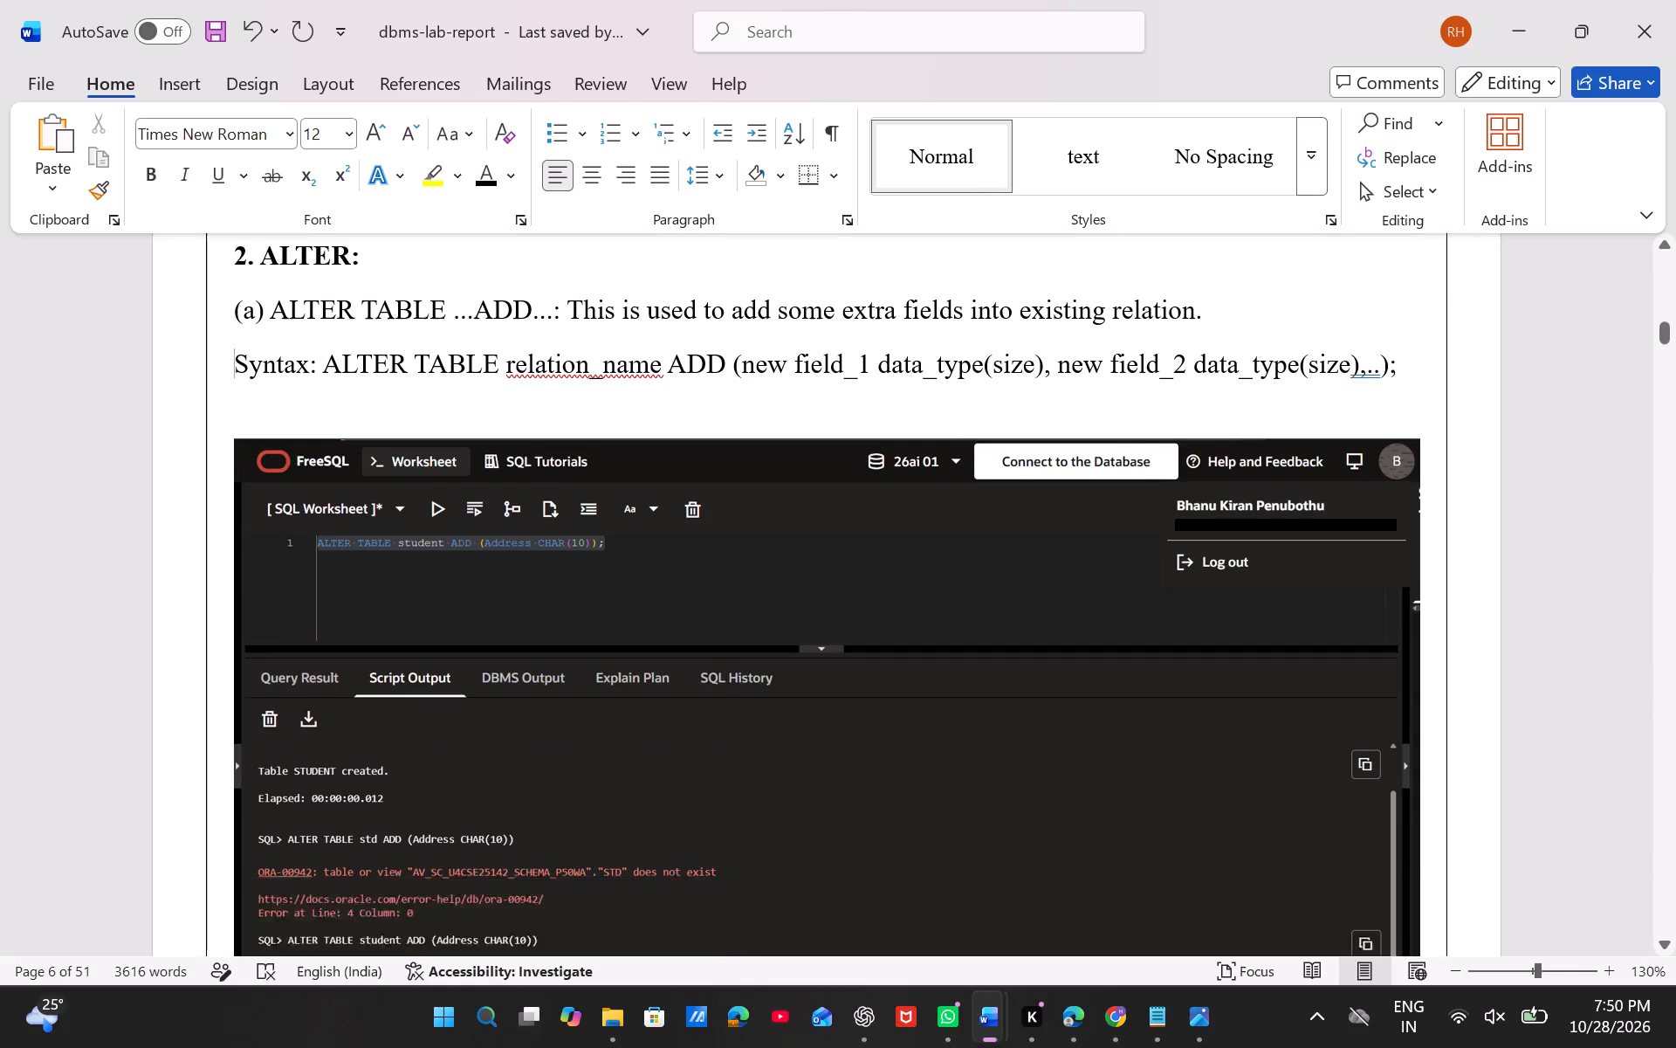
scroll(552, 623, down, 3)
scroll(903, 660, up, 1)
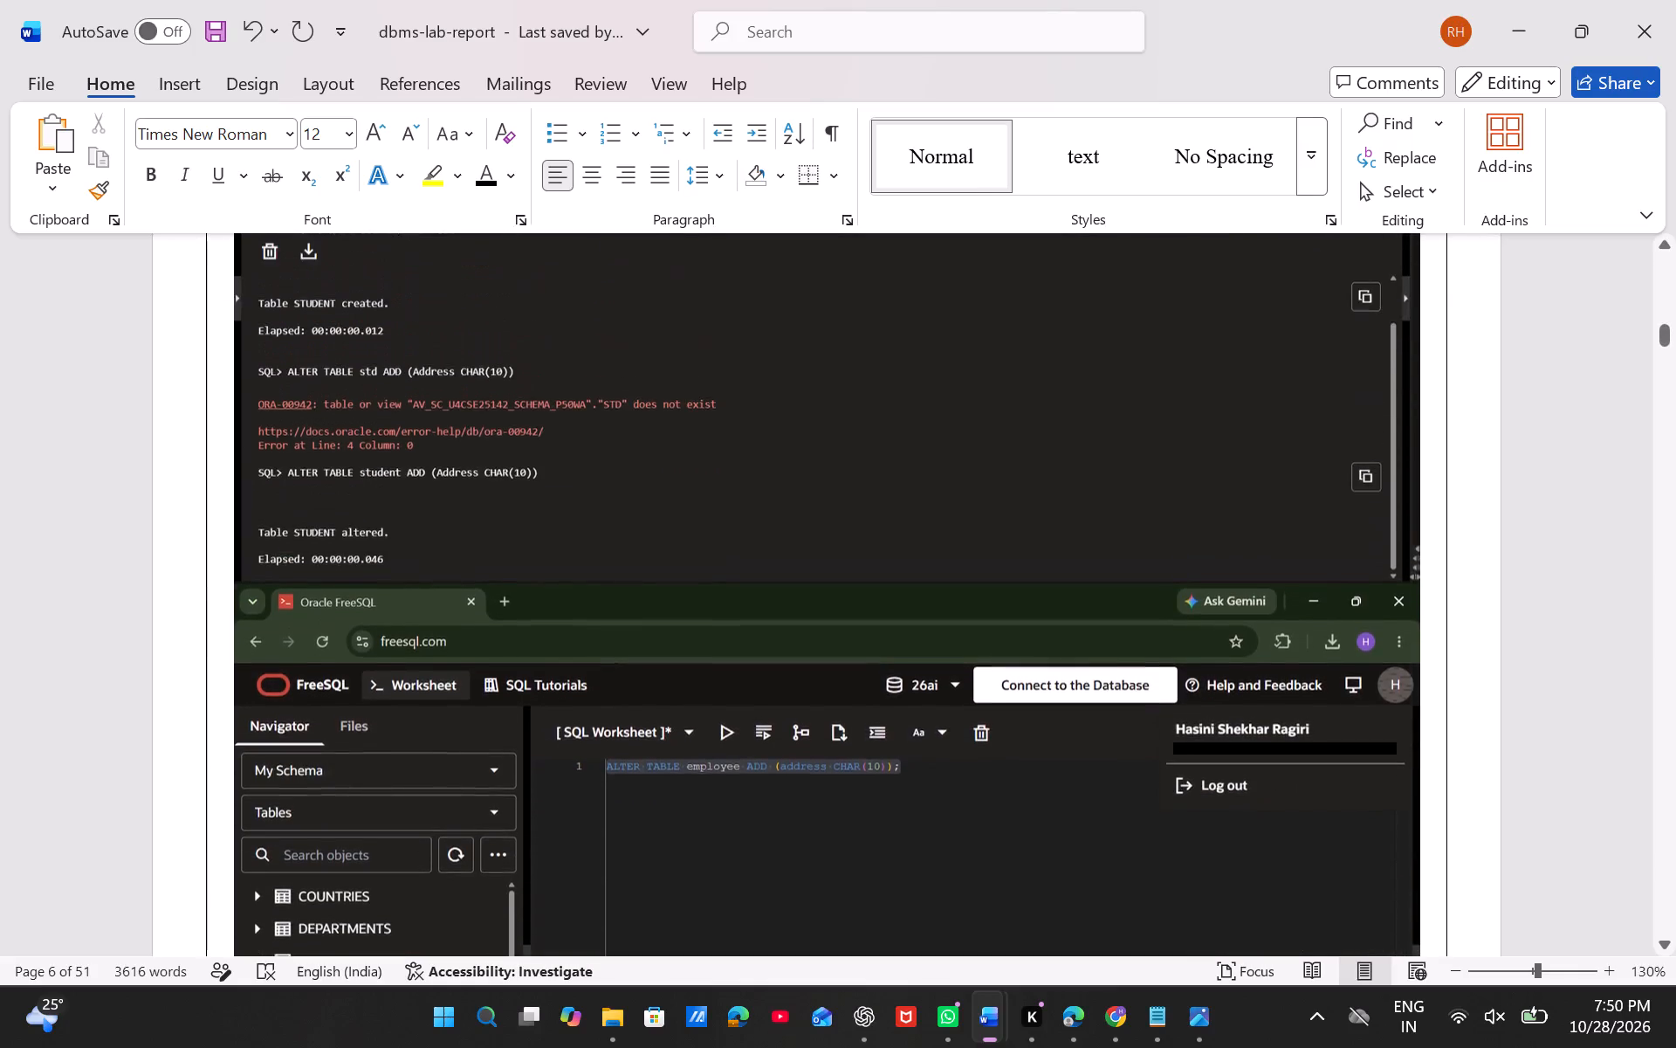
scroll(903, 660, up, 1)
scroll(903, 660, down, 1)
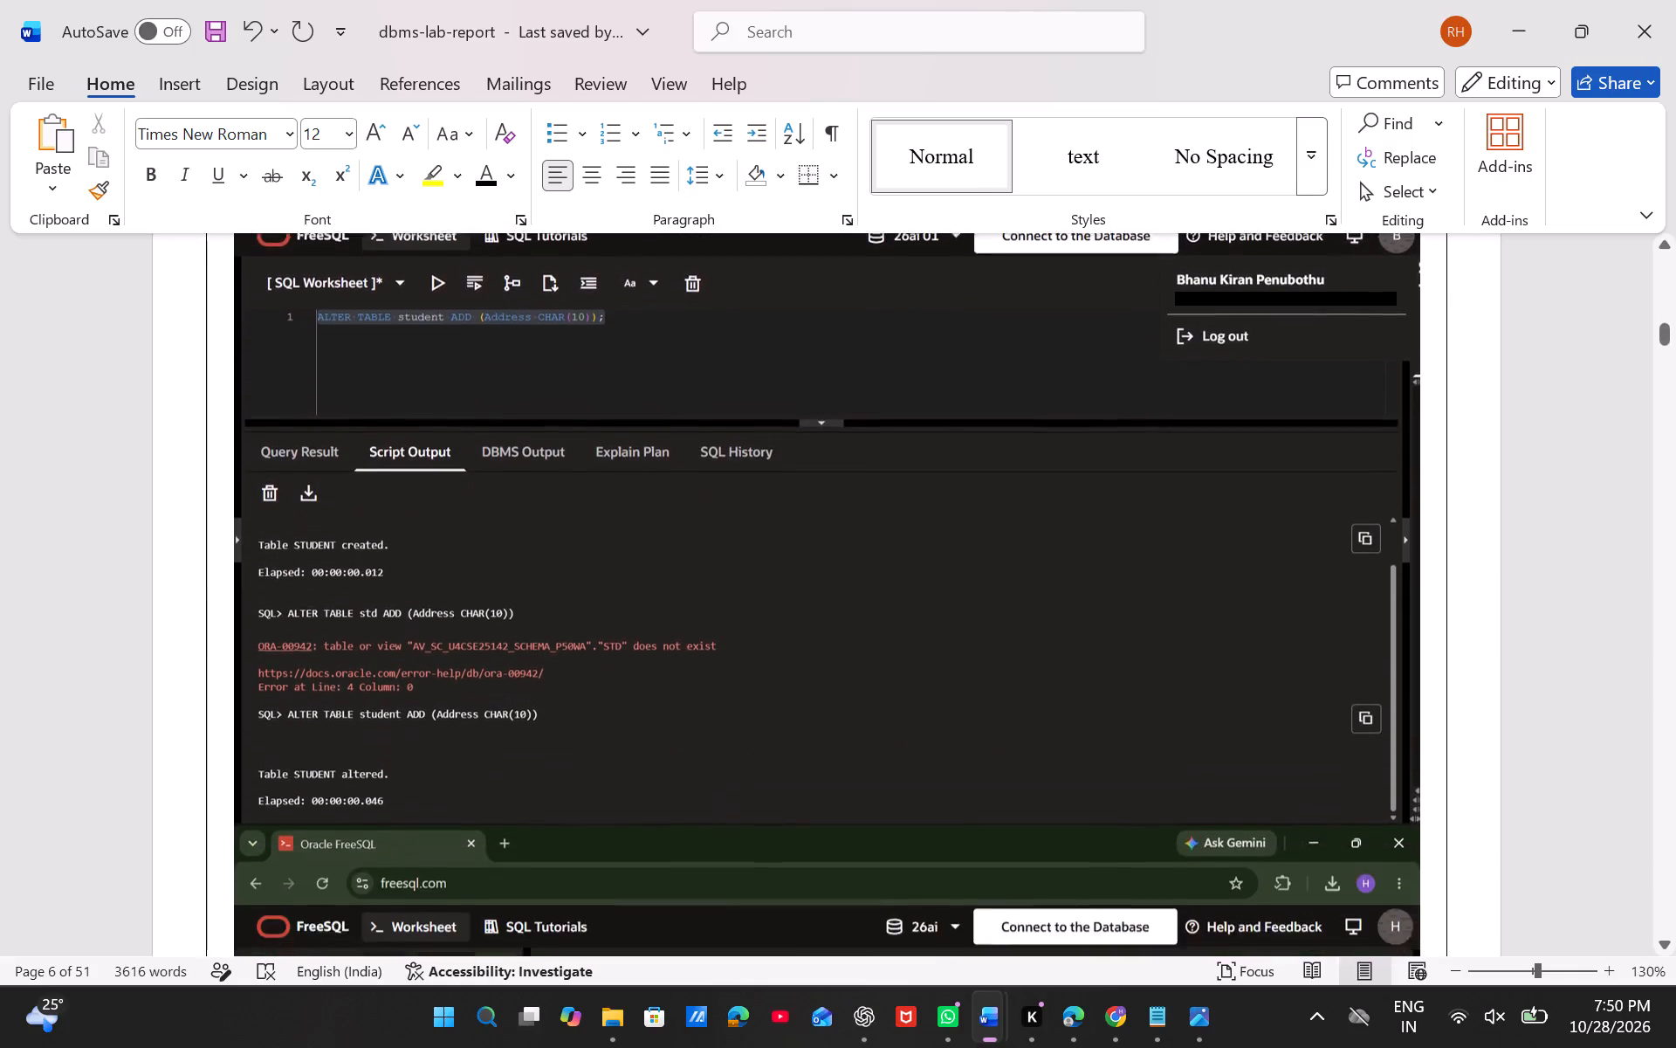
scroll(903, 660, down, 4)
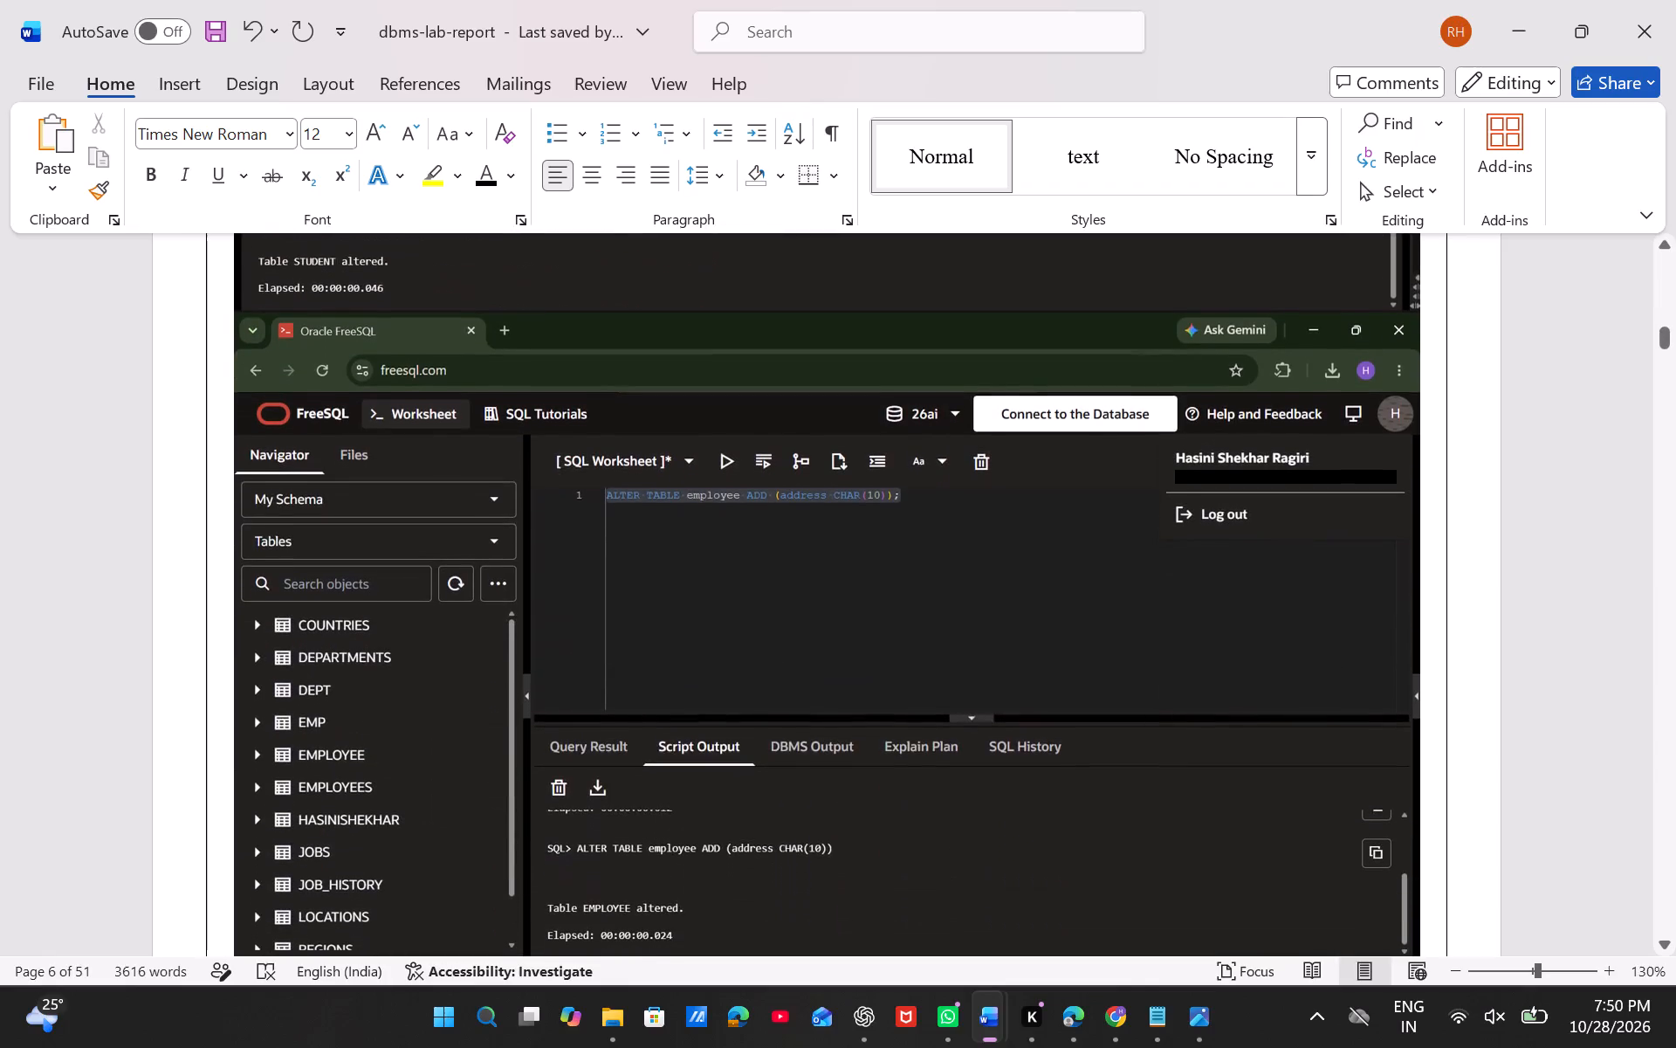
scroll(903, 660, up, 1)
right_click(875, 512)
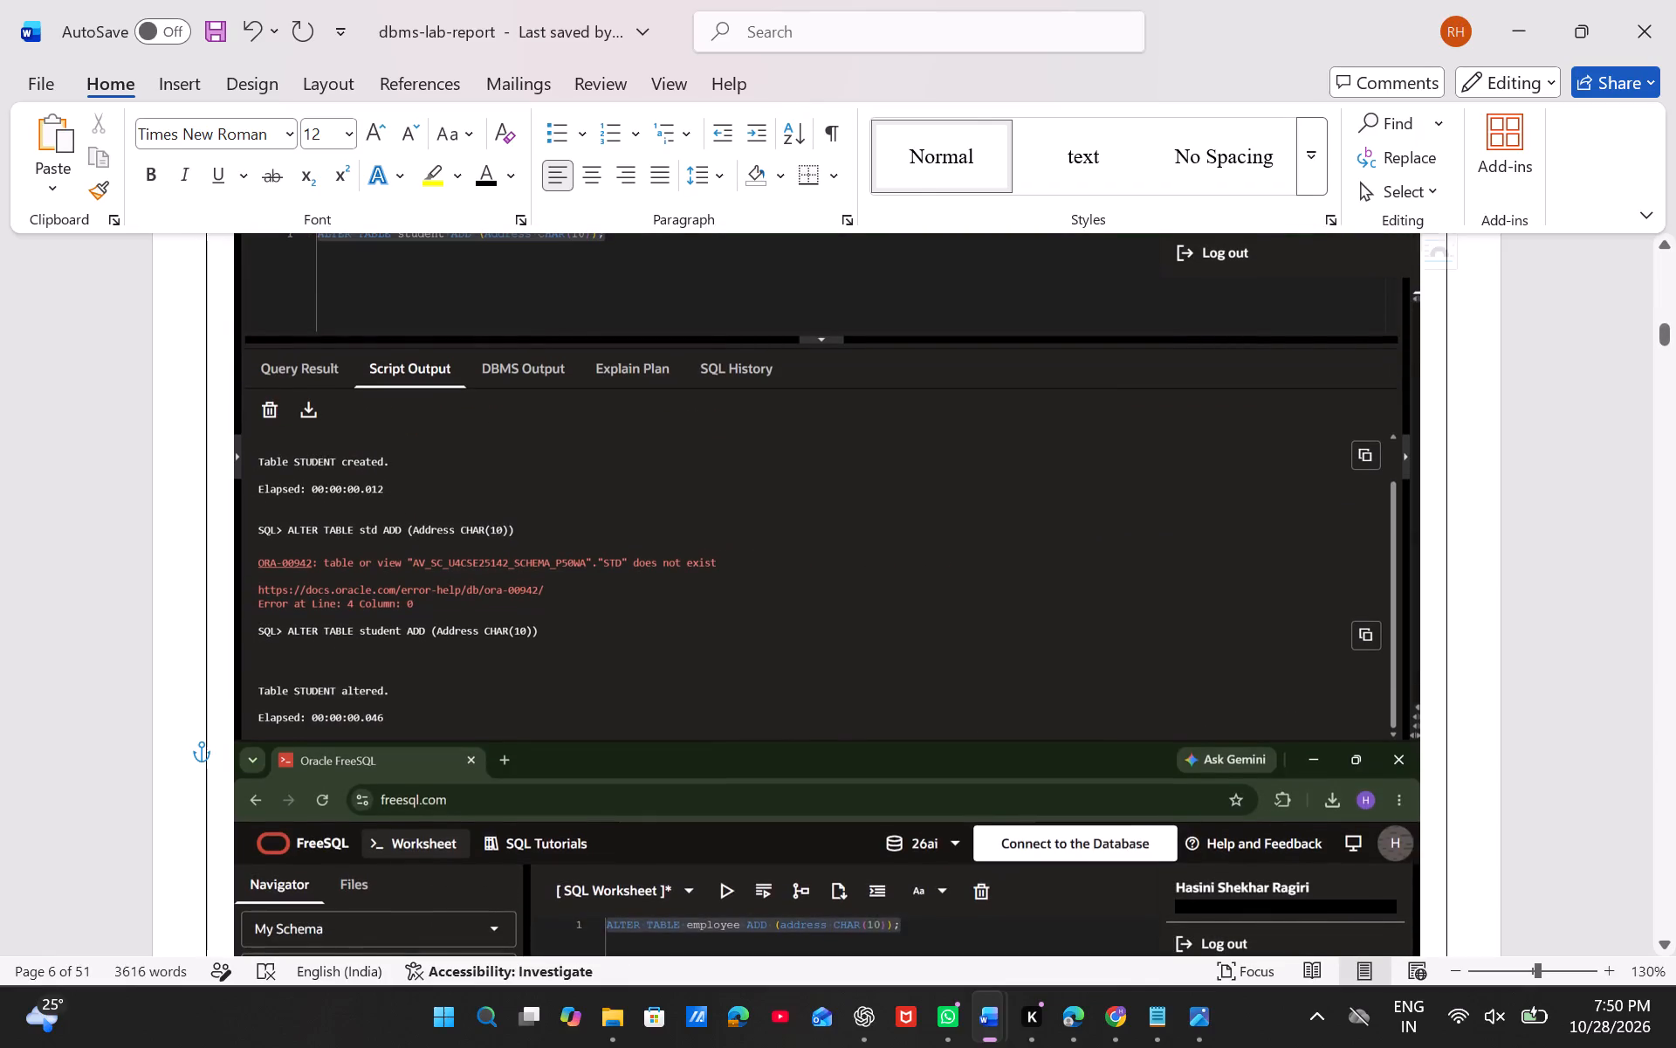
click(1013, 285)
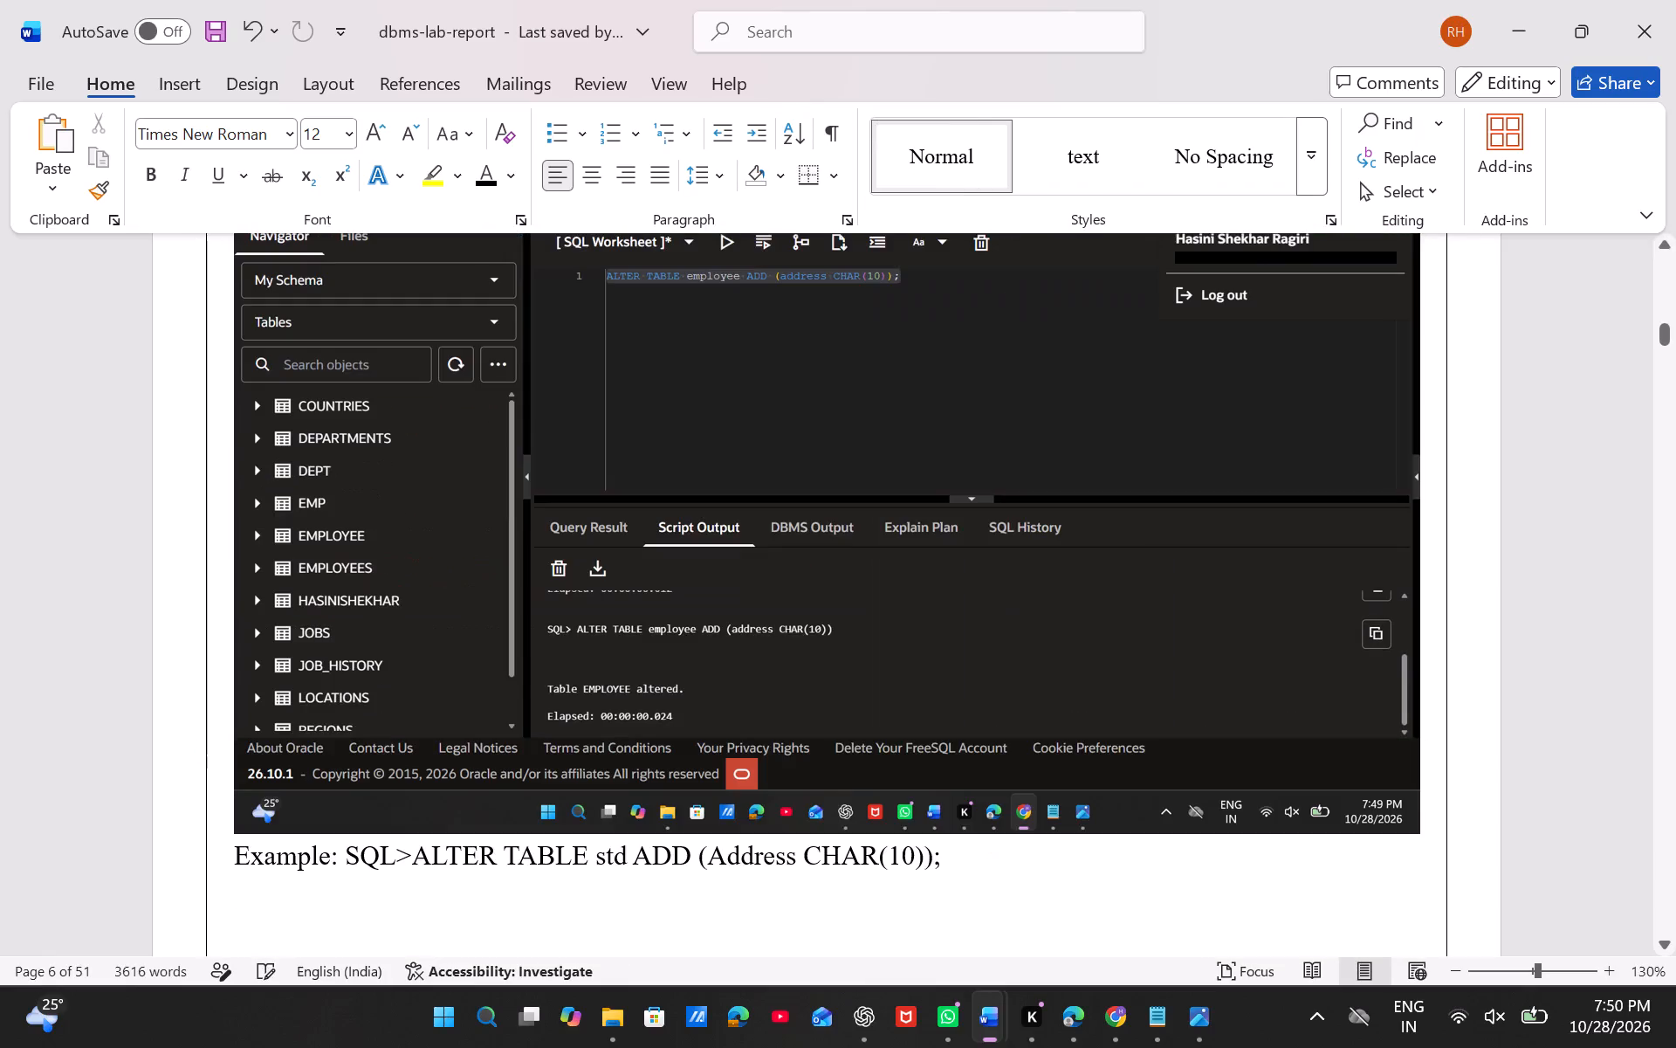
Delete the blank lines between the ALTER TABLE std ADD example and the (b) ALTER TABLE...MODIFY paragraph.
scroll(1047, 603, up, 2)
scroll(1047, 603, down, 3)
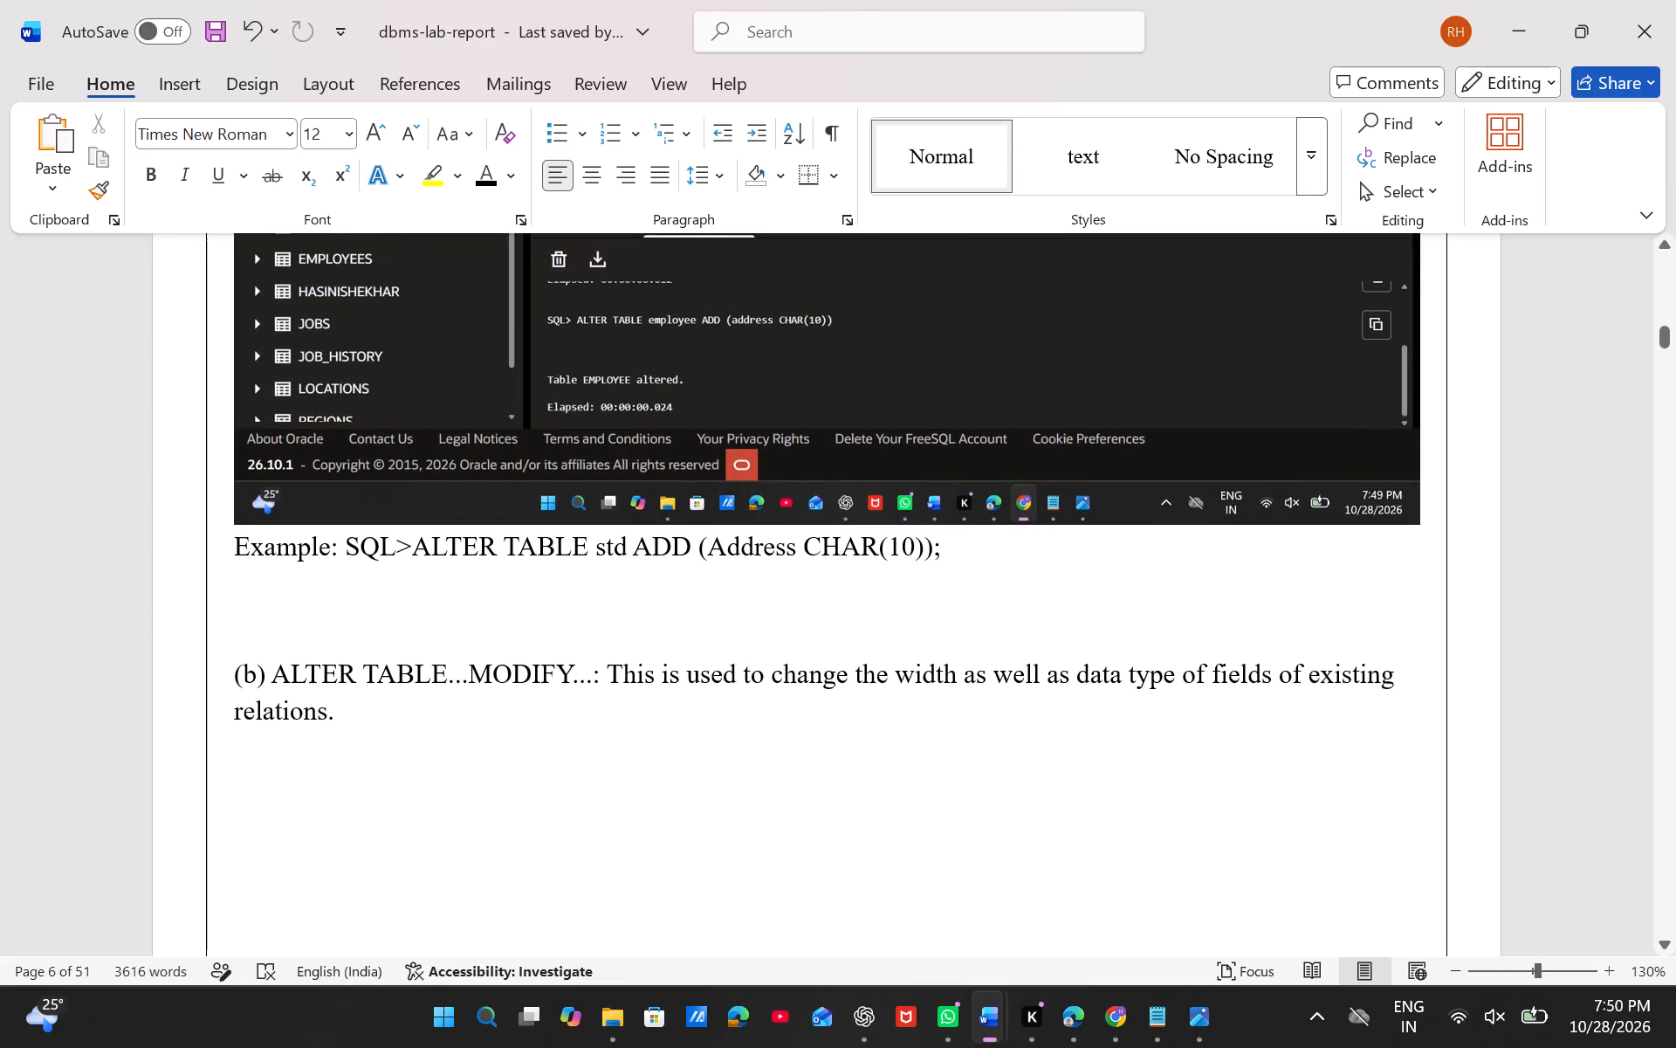
click(245, 624)
key(BackSpace)
key(BackSpace)
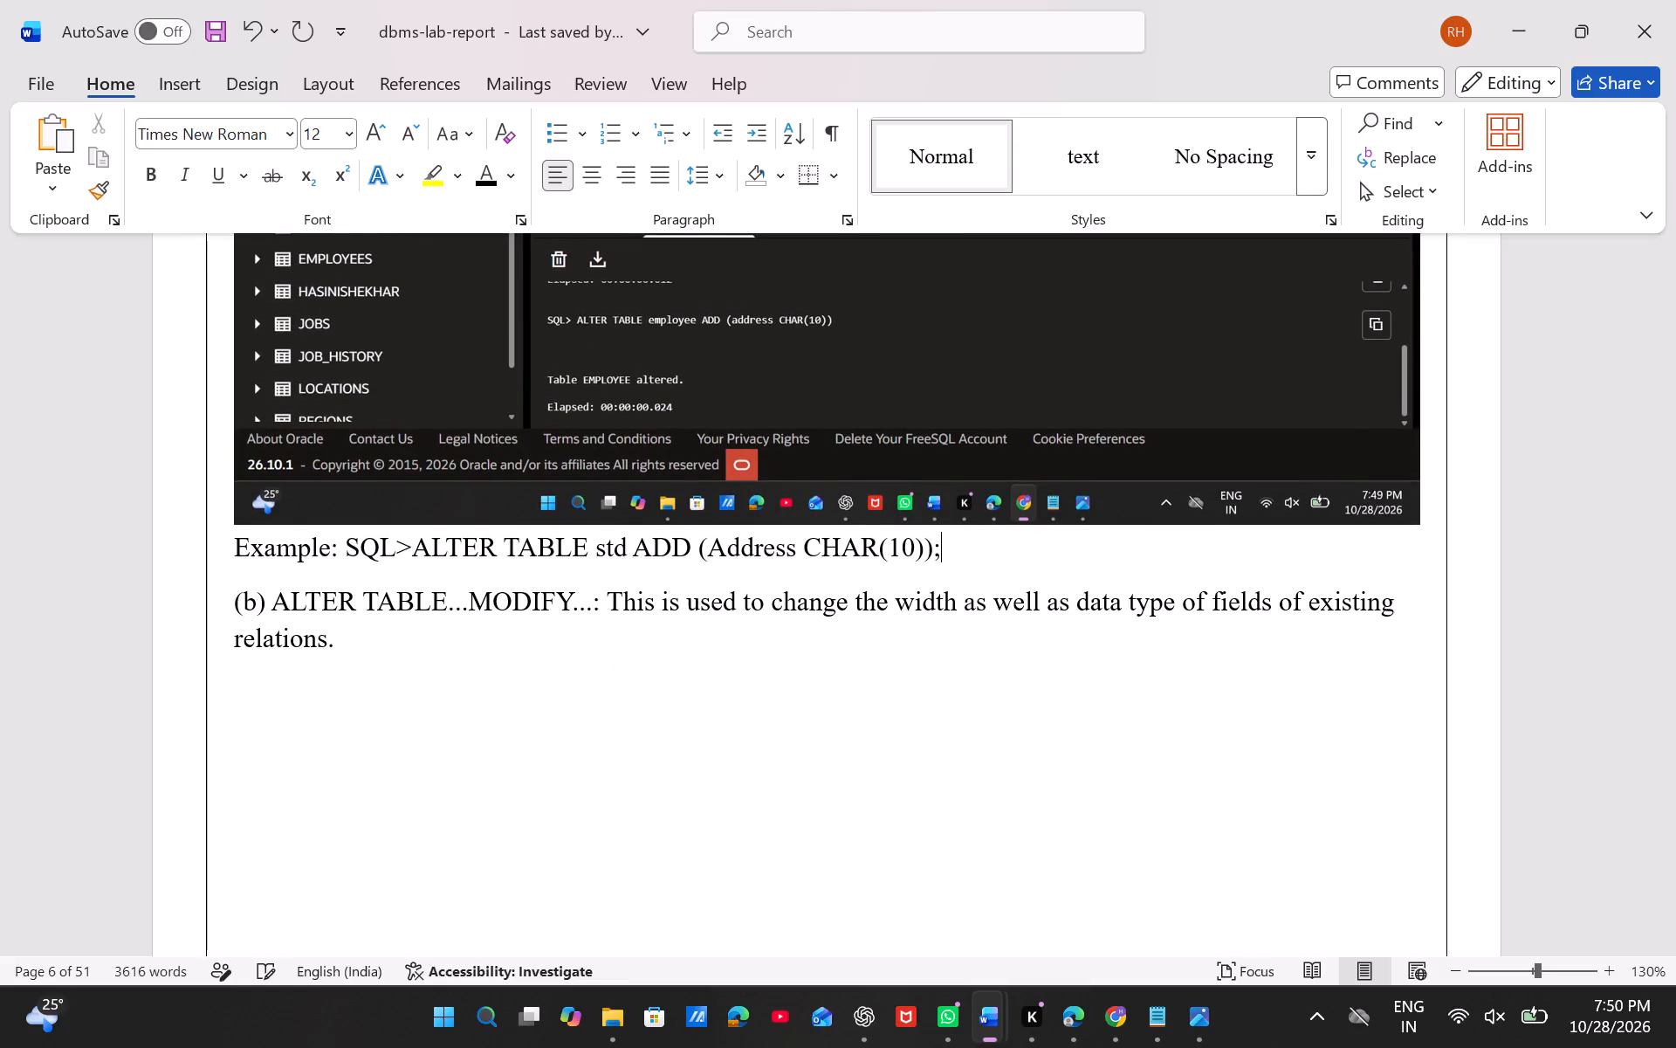
Delete the blank lines above the 2. ALTER heading so it directly follows the CREATE TABLE screenshot on page 5.
scroll(410, 712, down, 3)
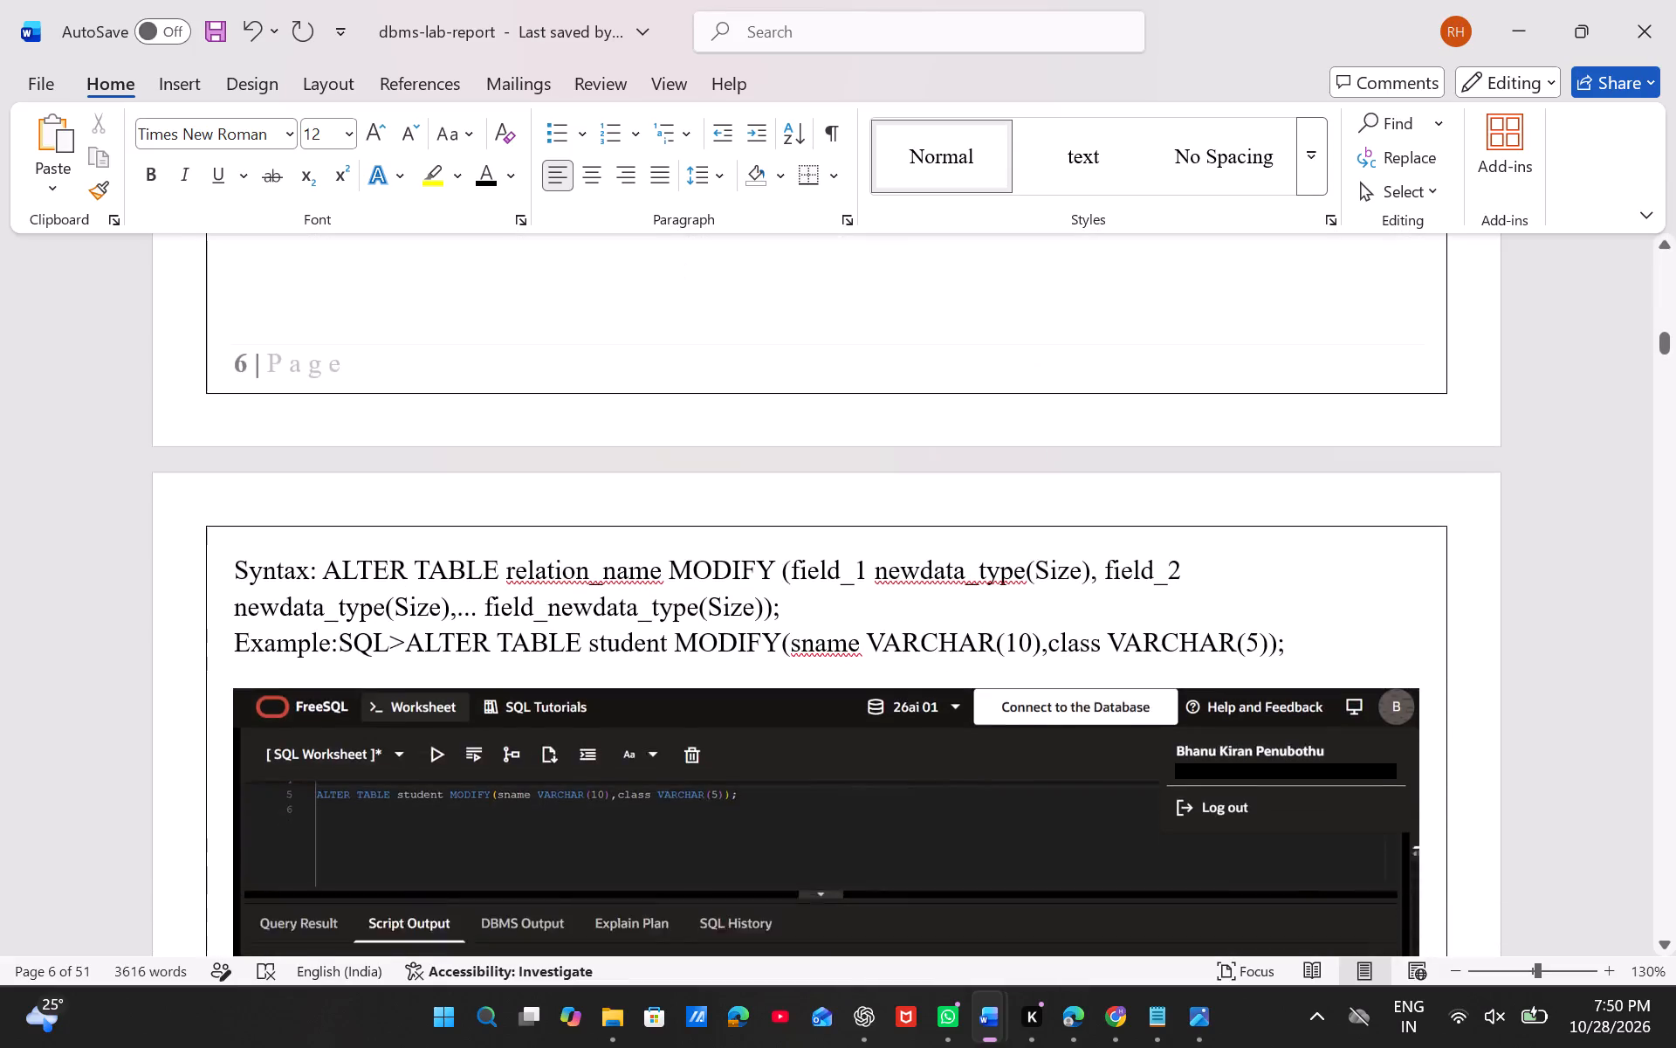
scroll(410, 712, down, 4)
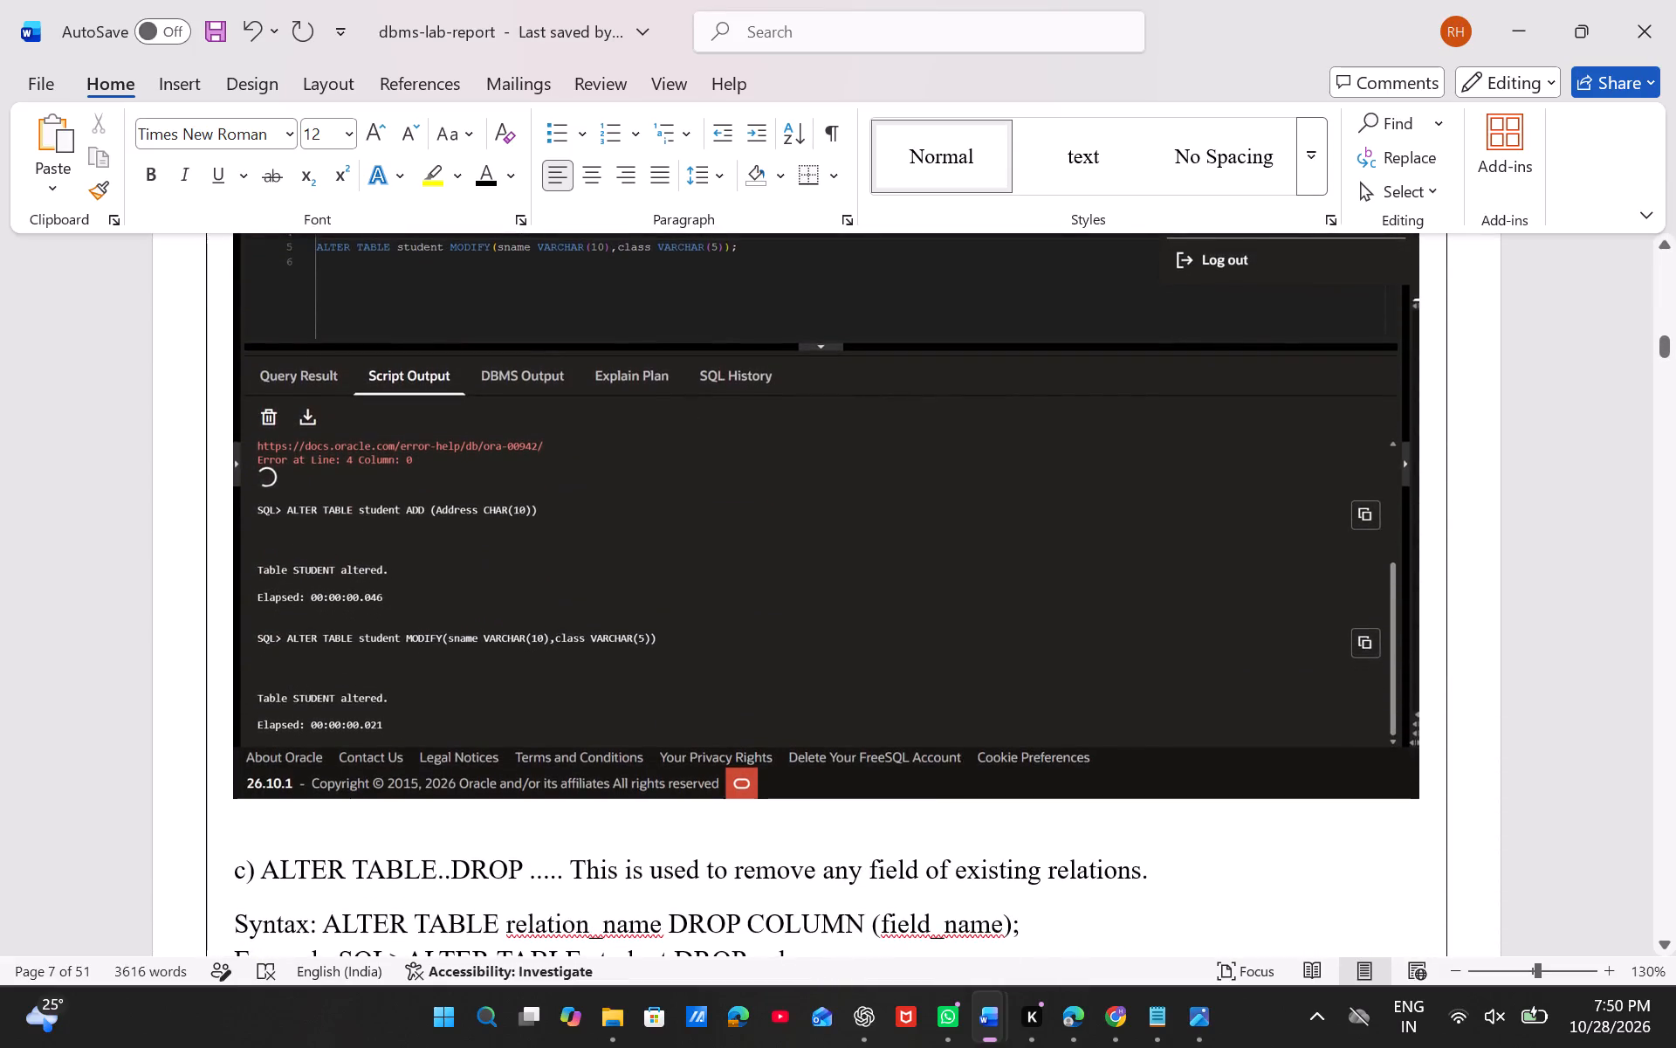
scroll(410, 712, up, 5)
ctrl+scroll(410, 712, down, 5)
scroll(410, 712, up, 1)
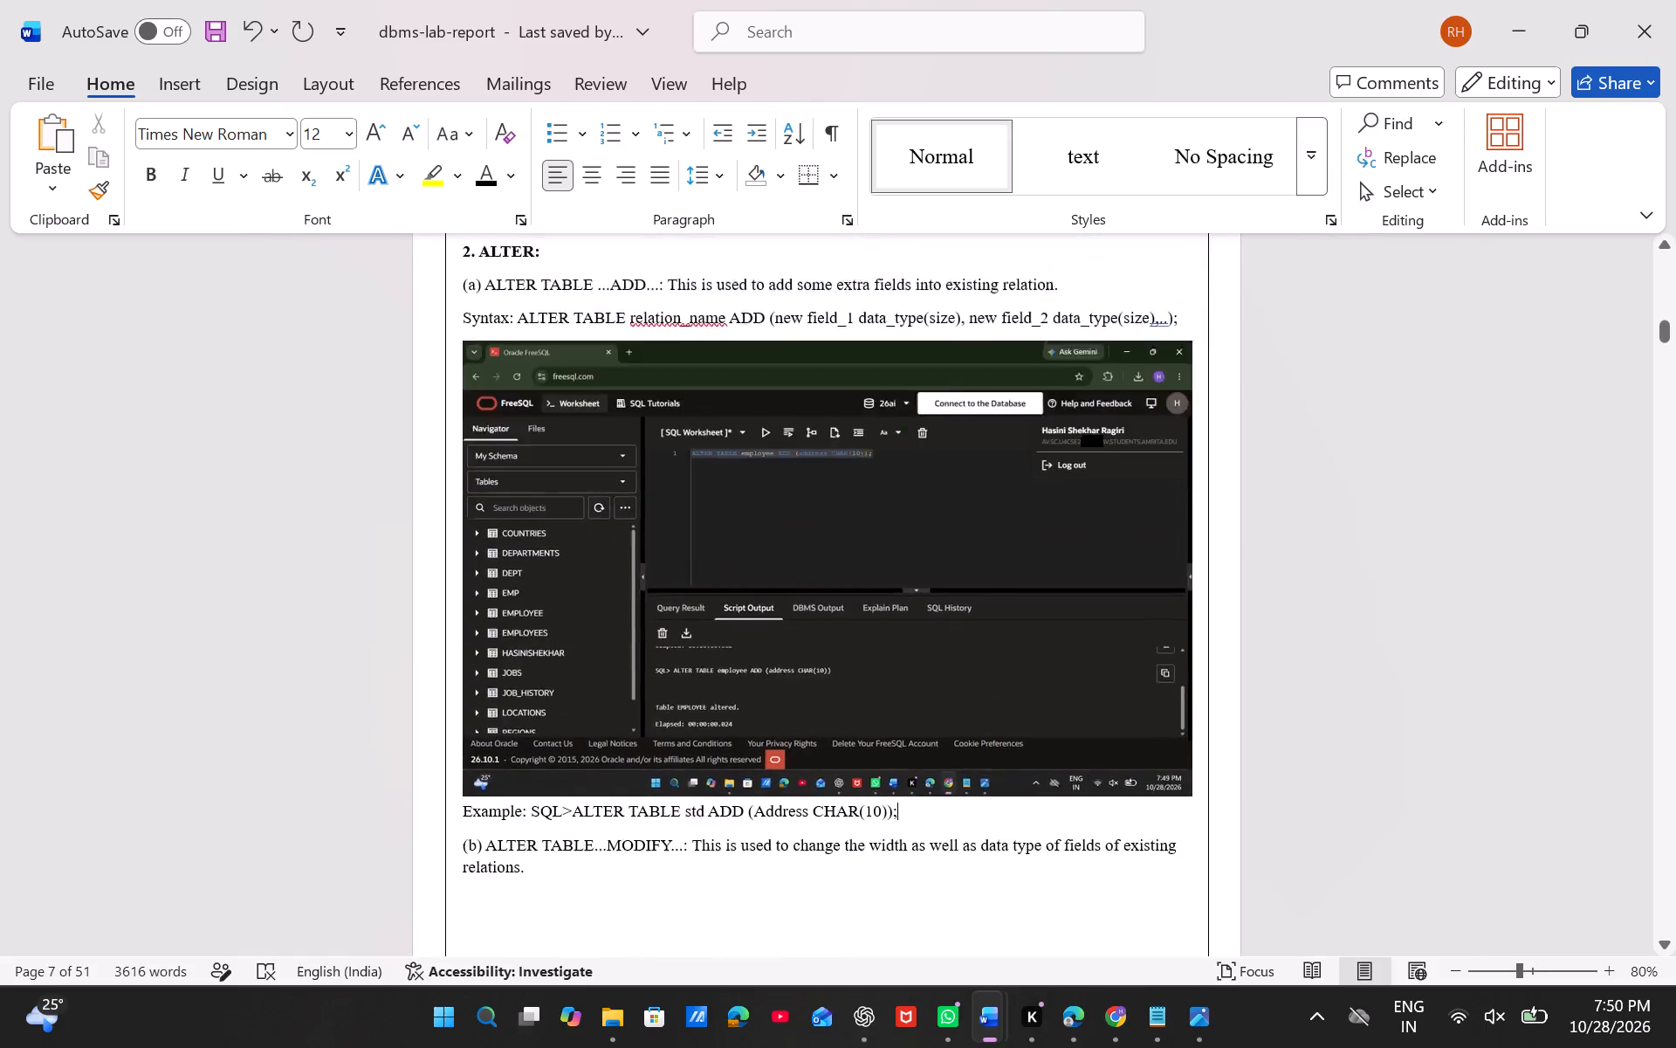
scroll(410, 712, up, 6)
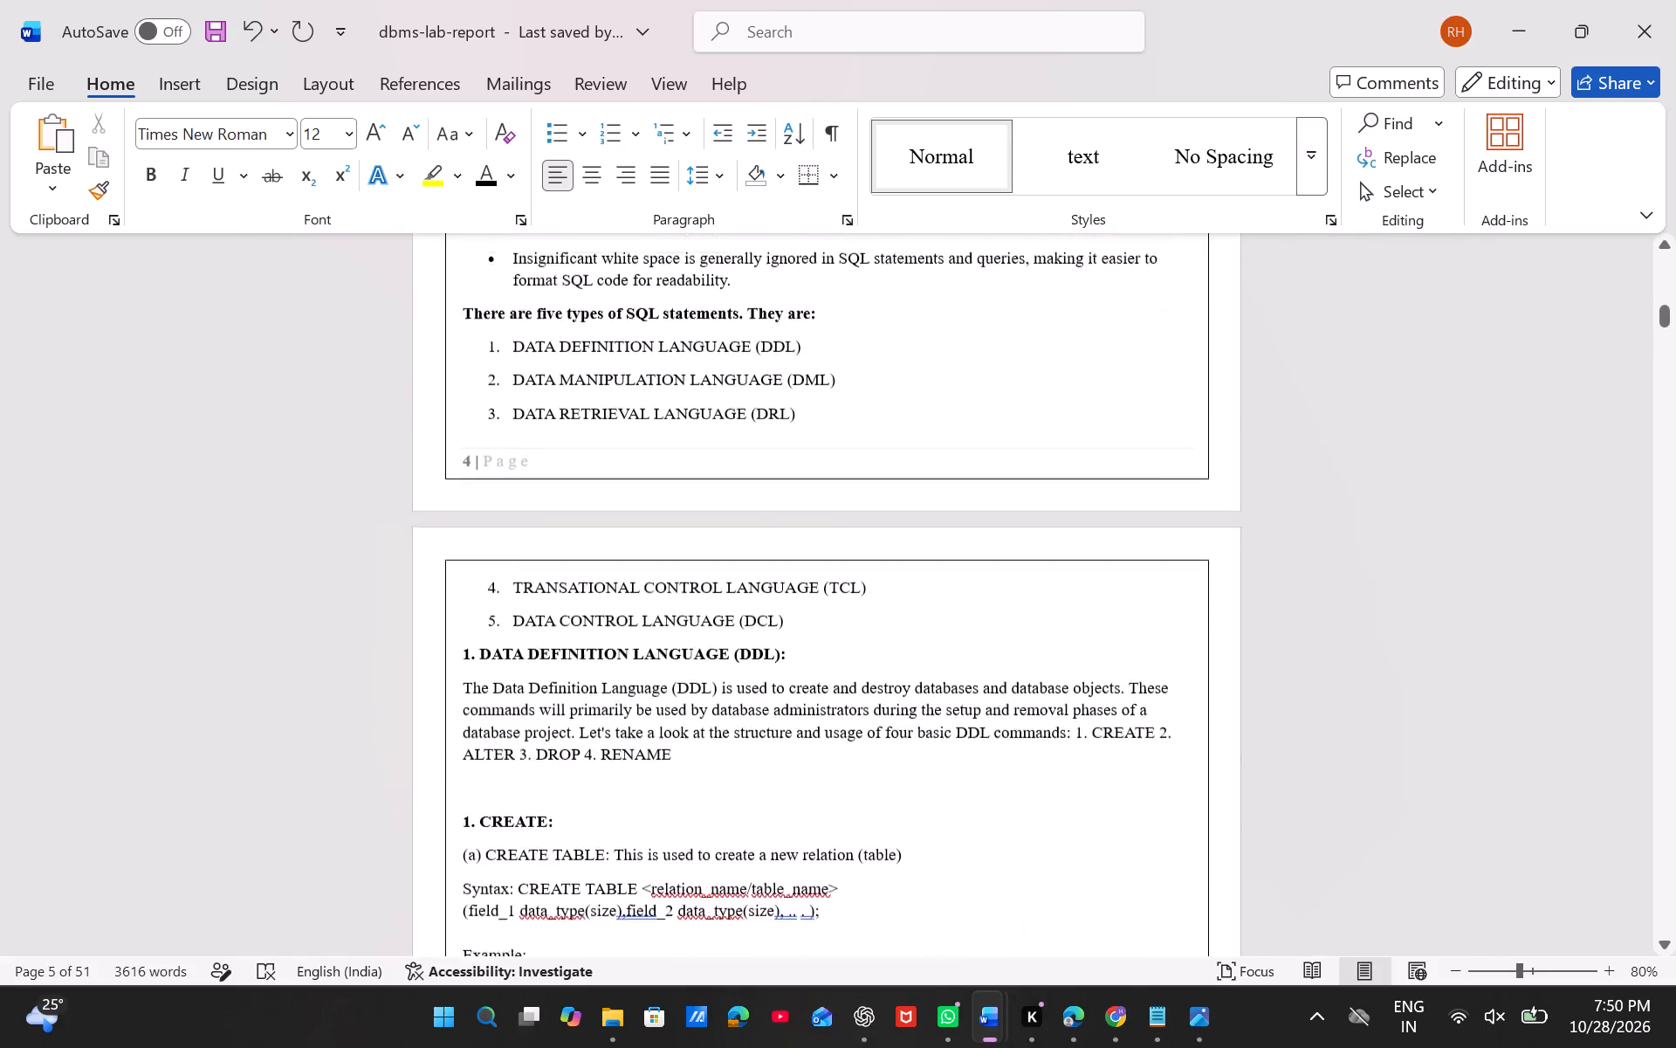
scroll(410, 712, down, 8)
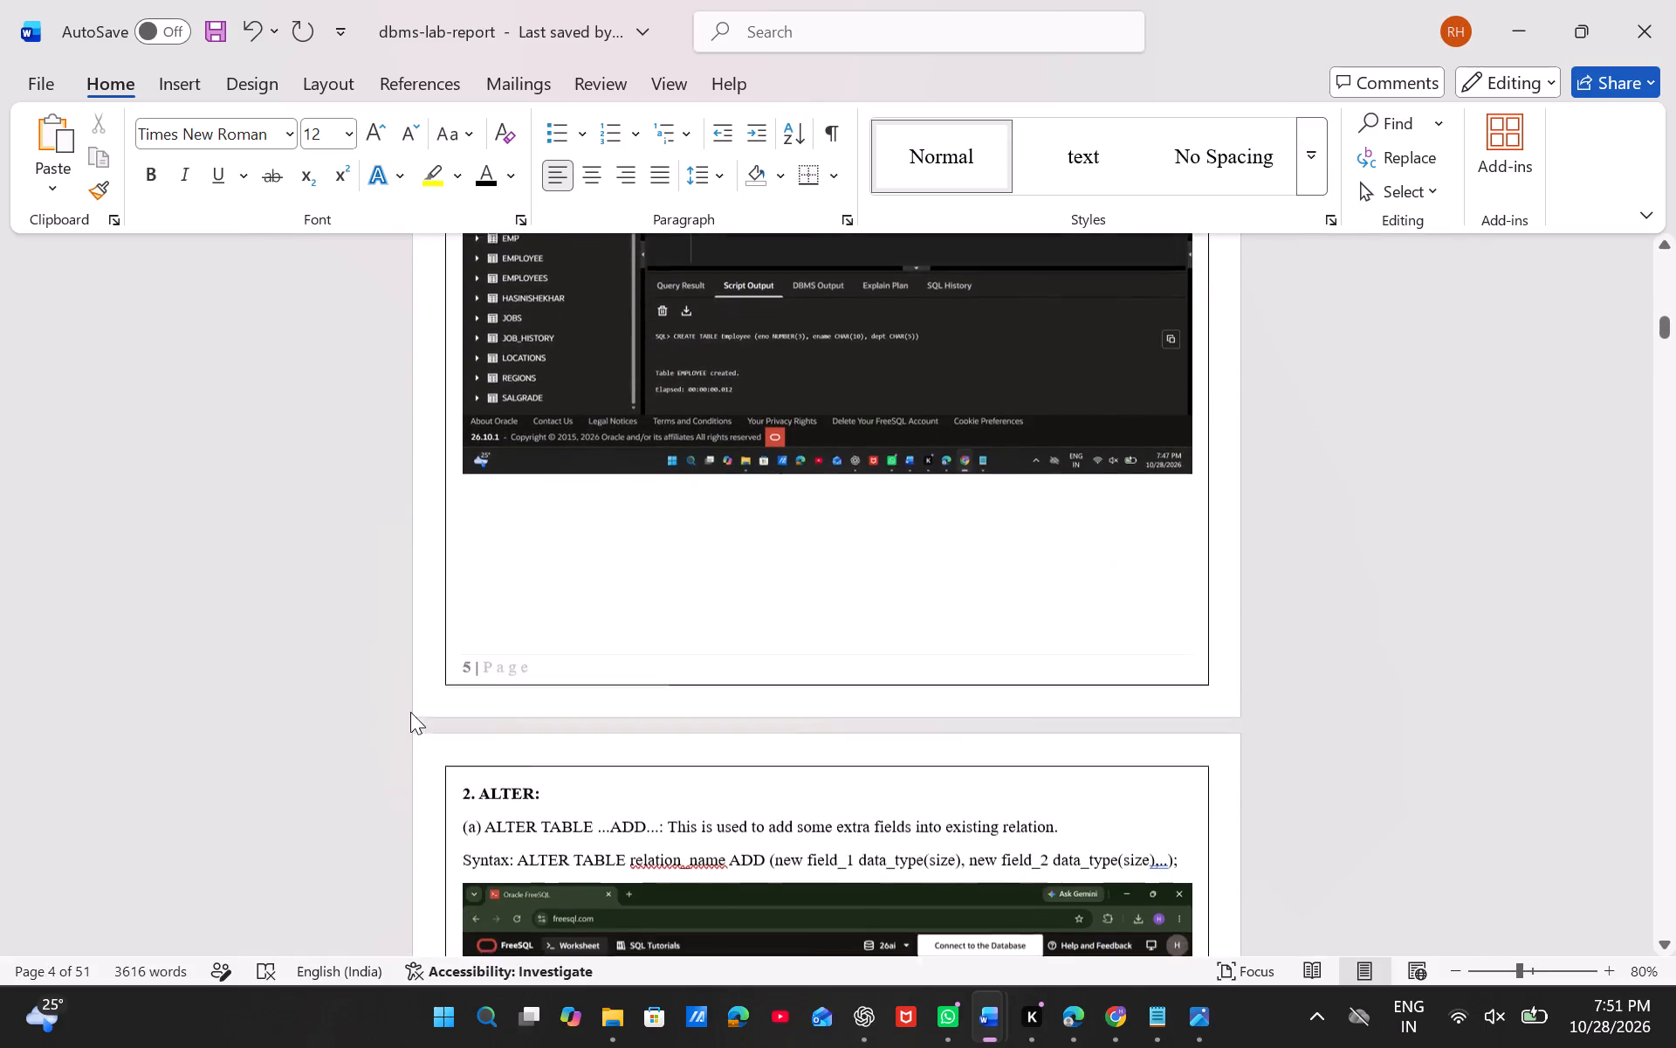
click(458, 777)
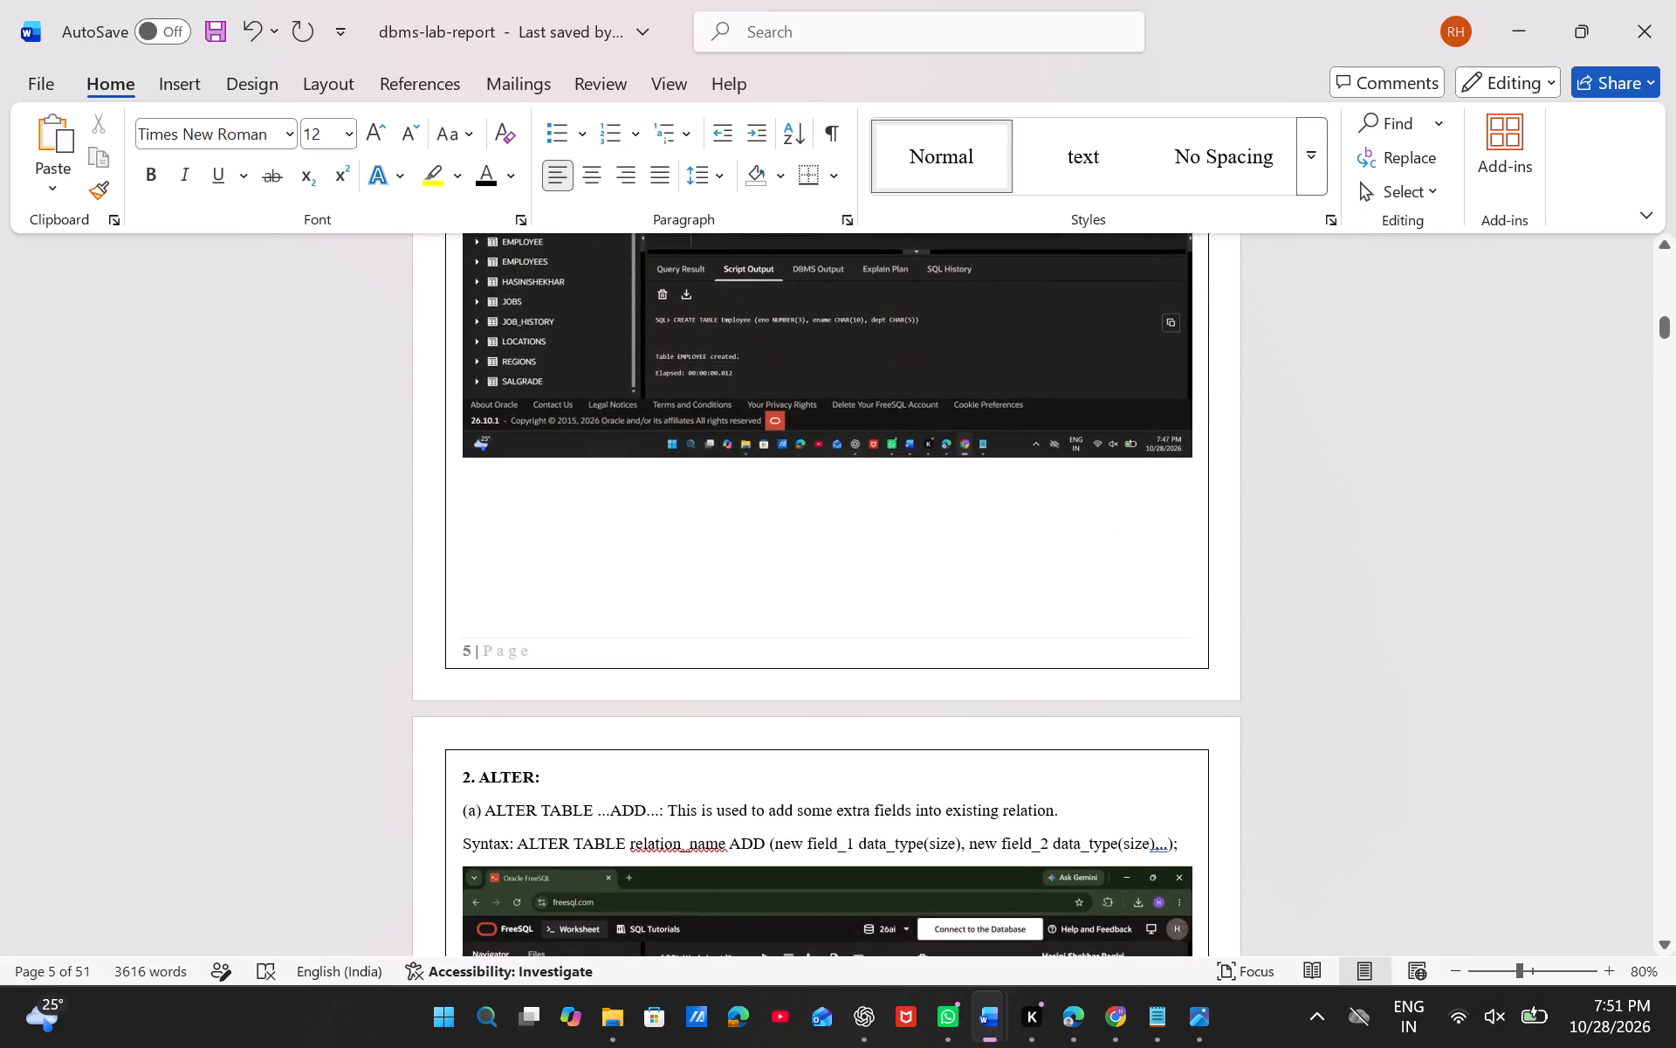
key(BackSpace)
key(BackSpace)
key(BackSpace)
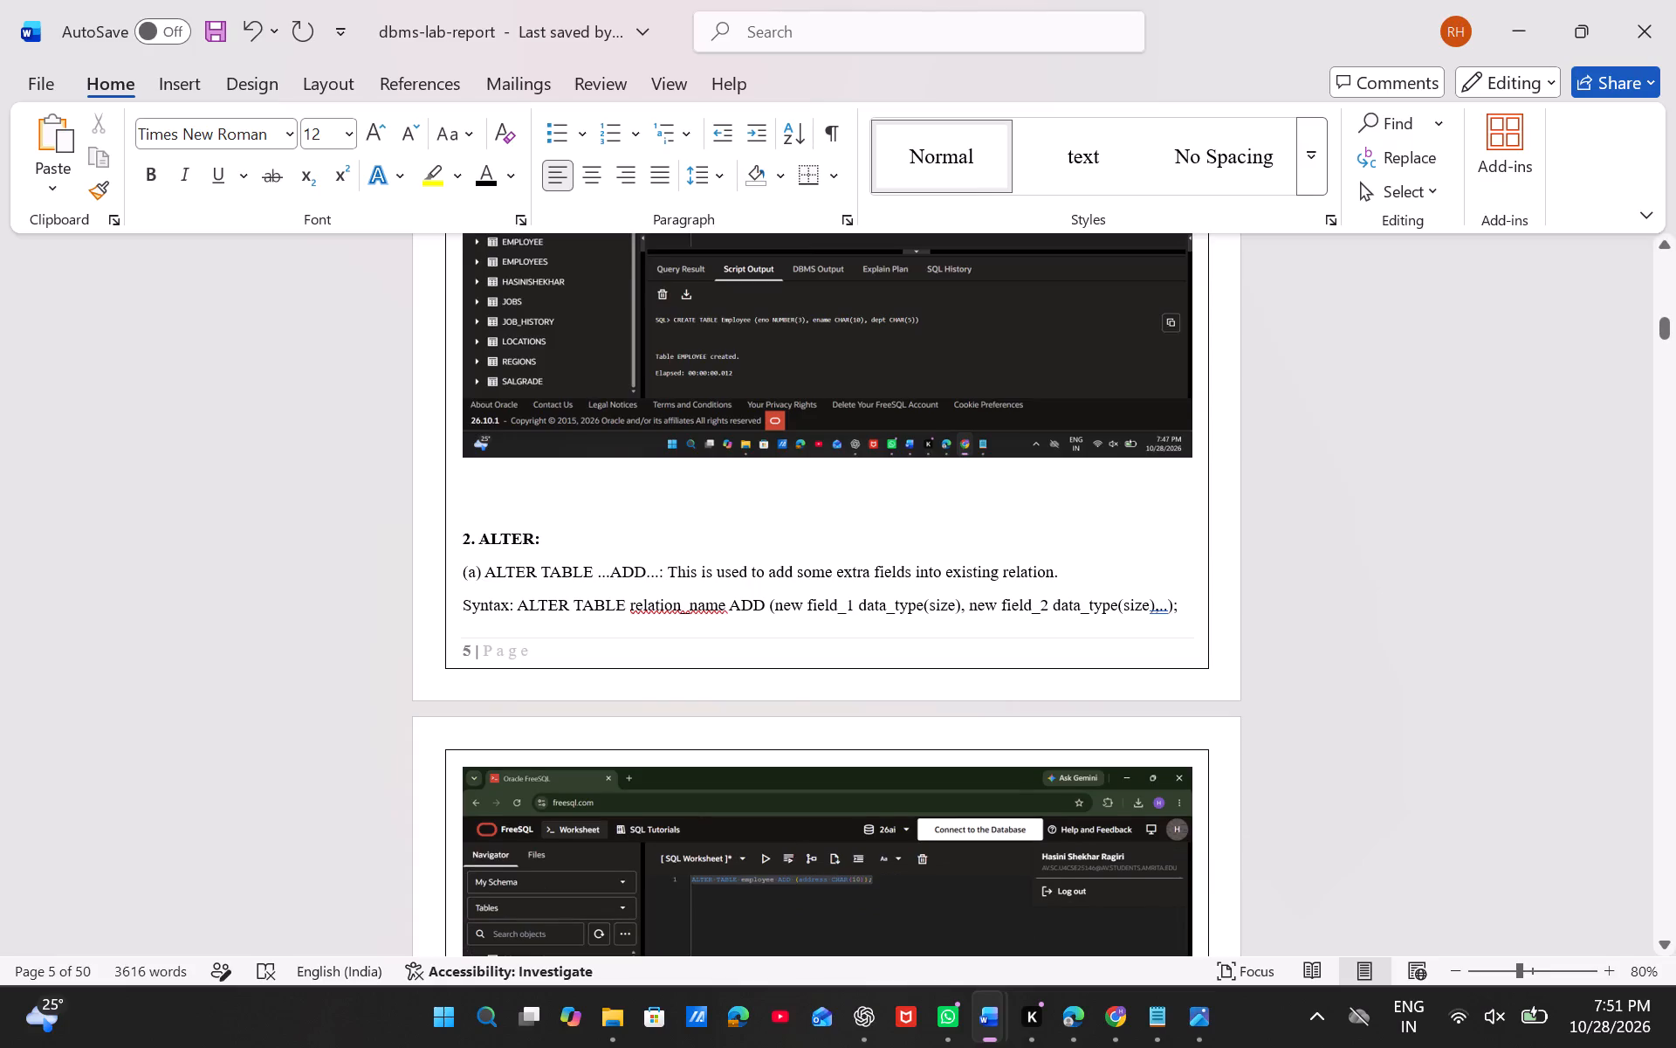
key(BackSpace)
key(BackSpace)
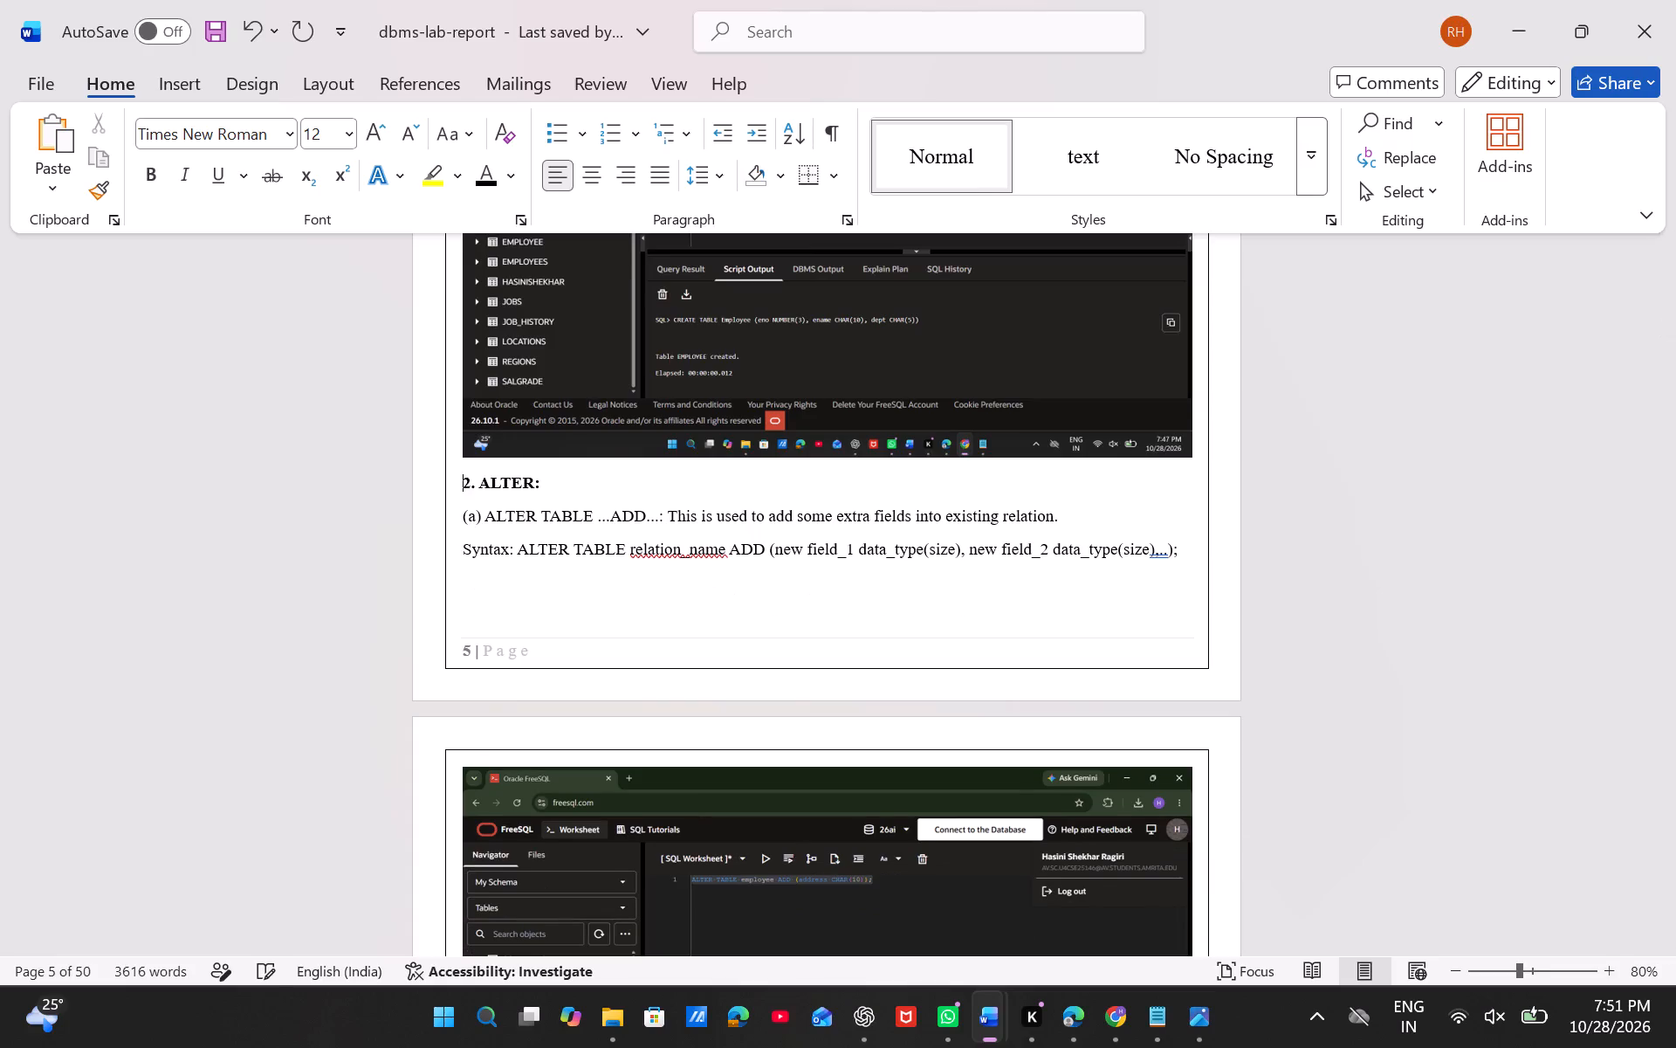
Look over the layout and remaining old screenshots of the ALTER TABLE MODIFY, DROP and RENAME subsections.
scroll(686, 669, up, 2)
scroll(686, 669, down, 7)
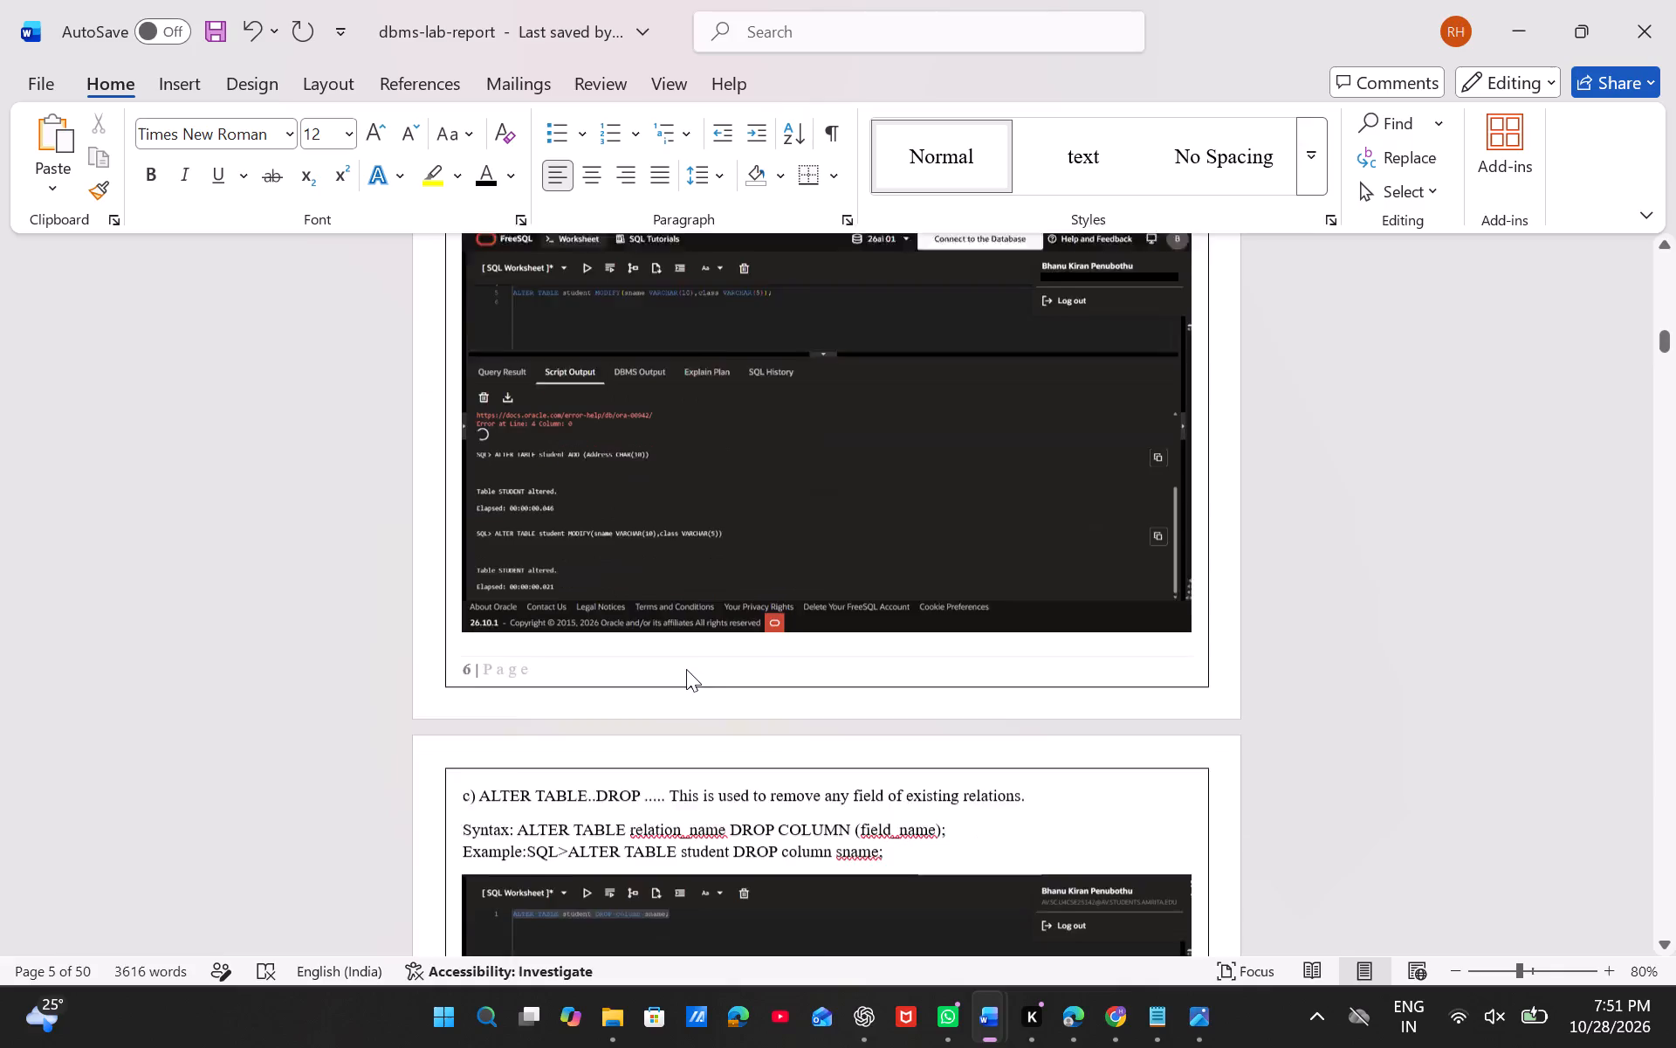
scroll(686, 669, up, 2)
scroll(682, 646, down, 3)
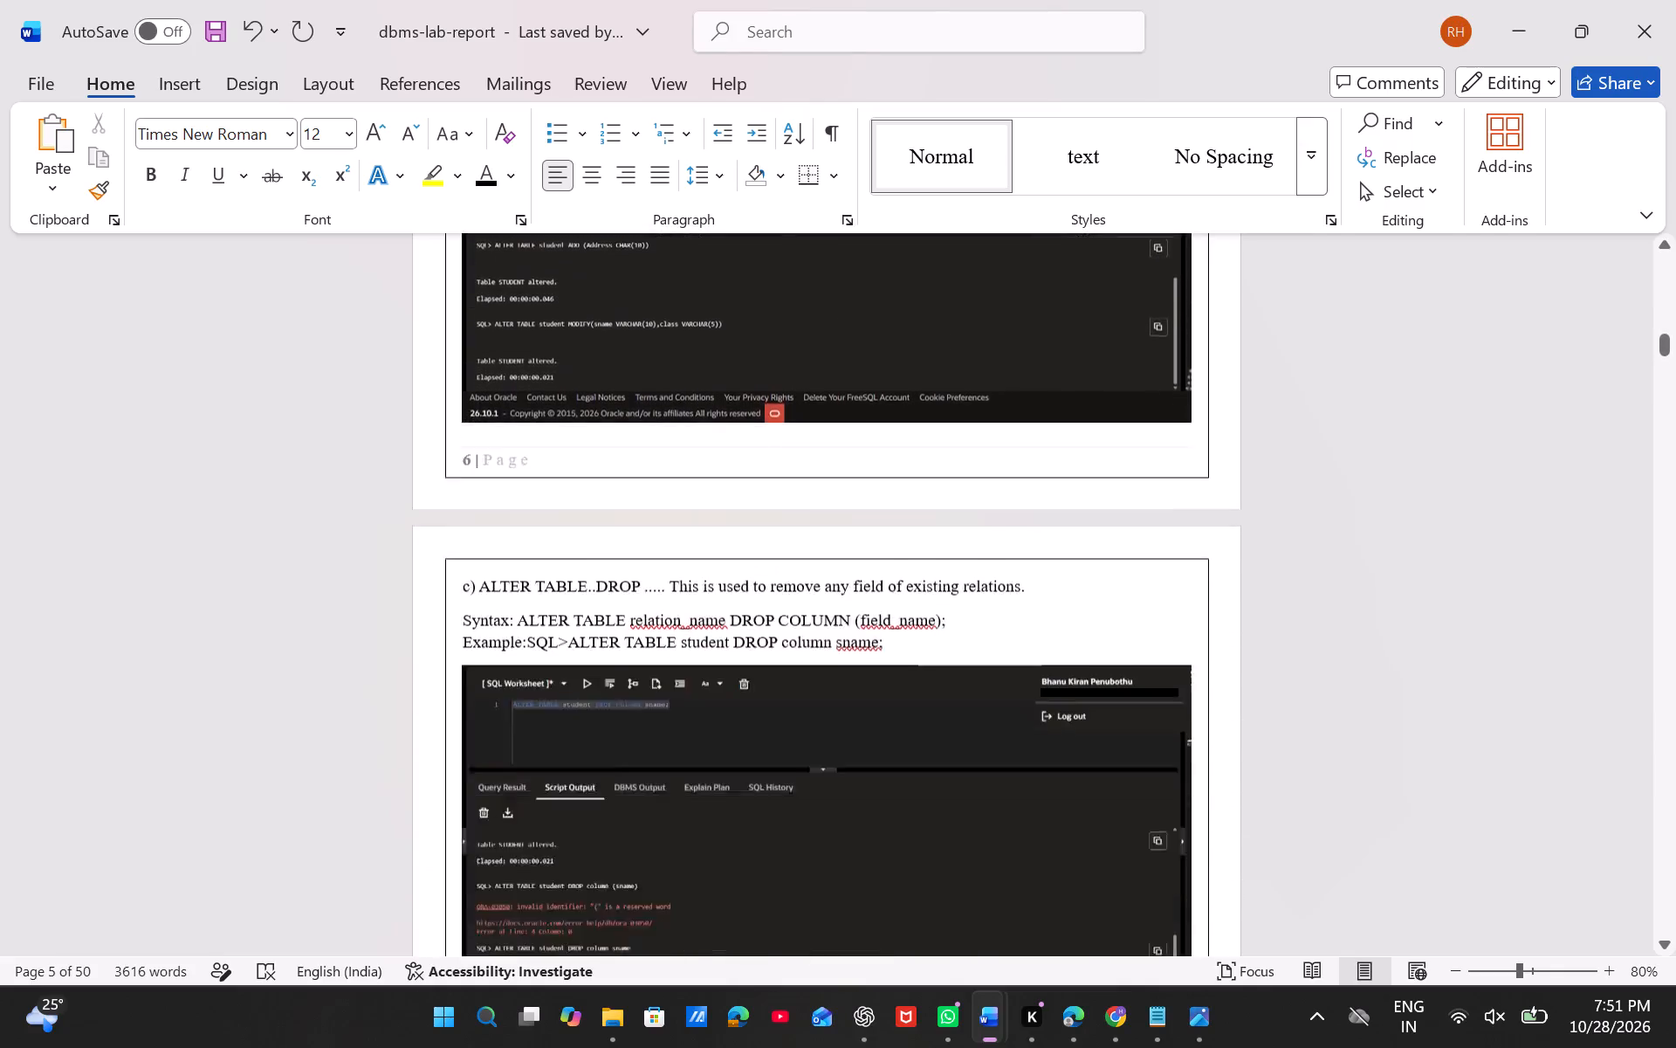
scroll(682, 646, down, 2)
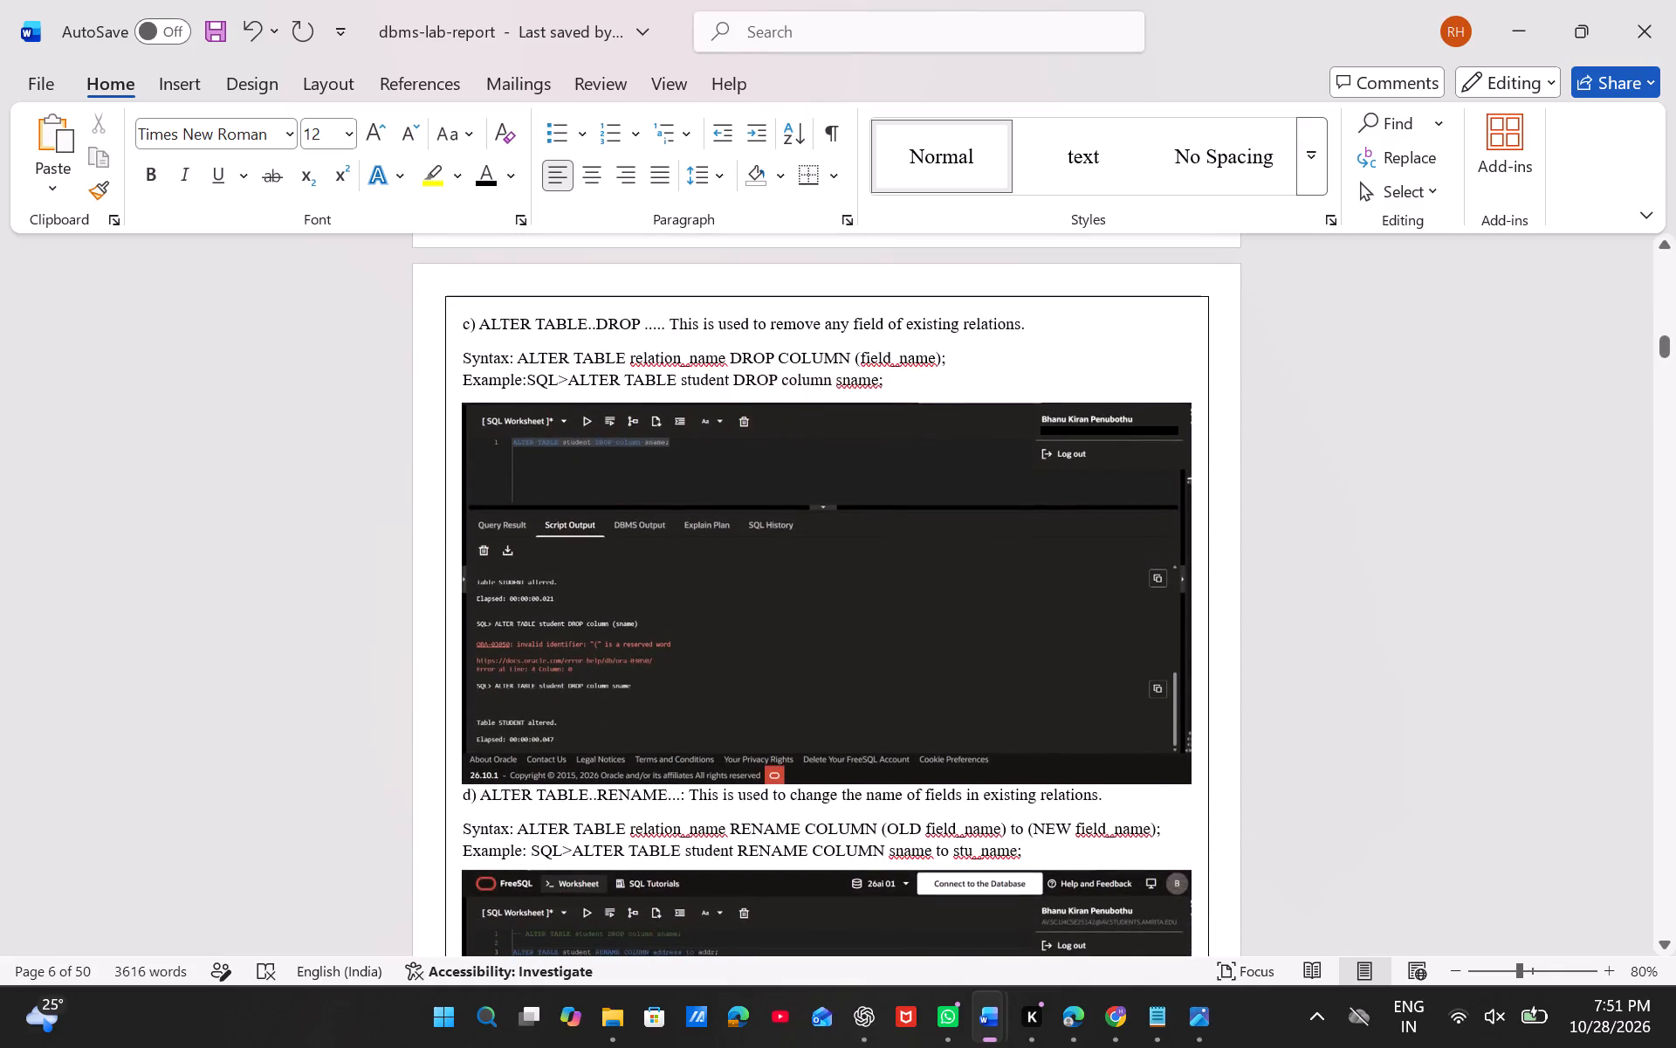
scroll(682, 646, up, 2)
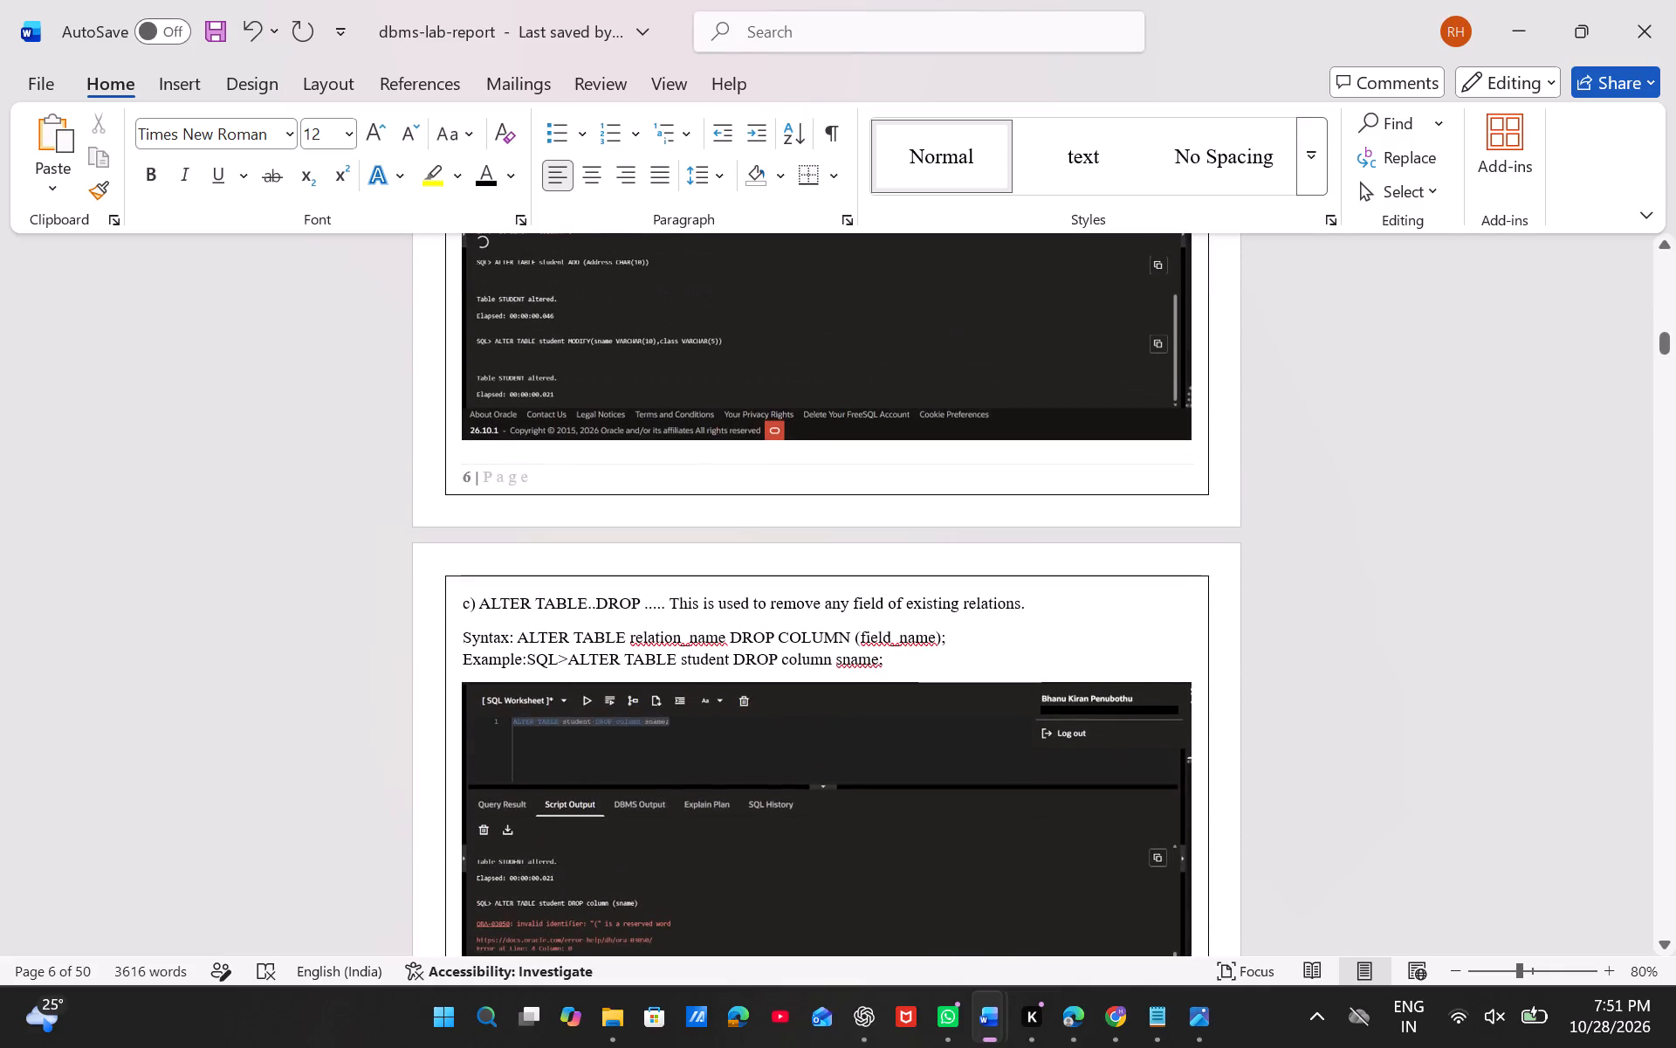